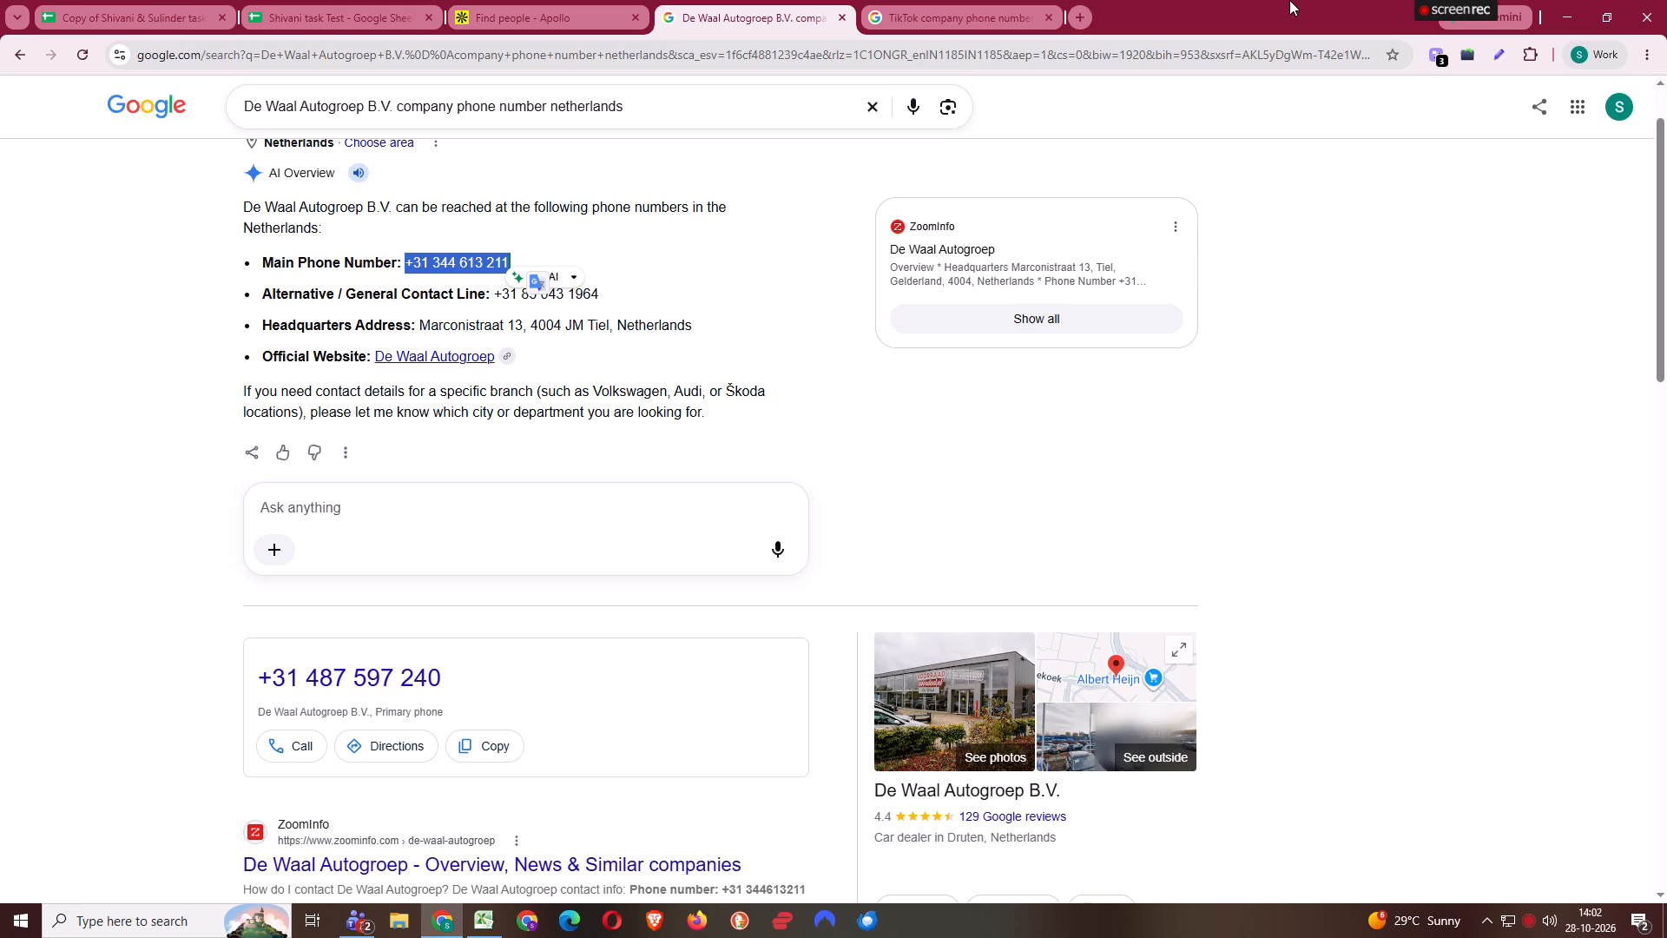
Open the find-in-page search on the De Waal Autogroep B.V. phone number results page.
key(F3)
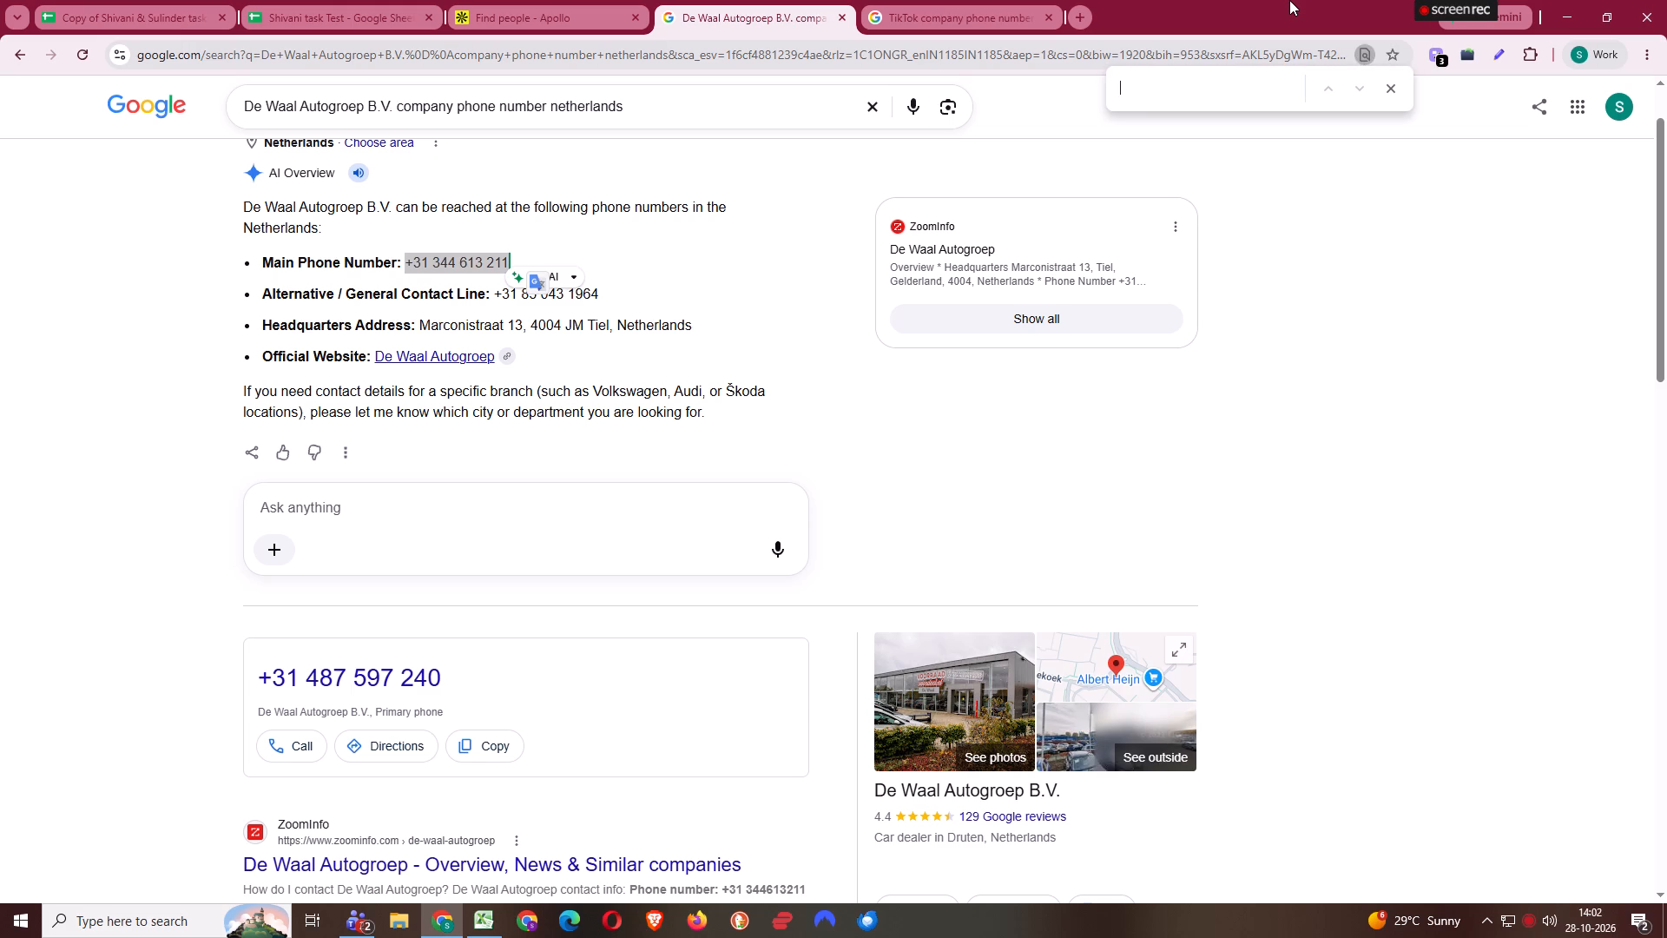
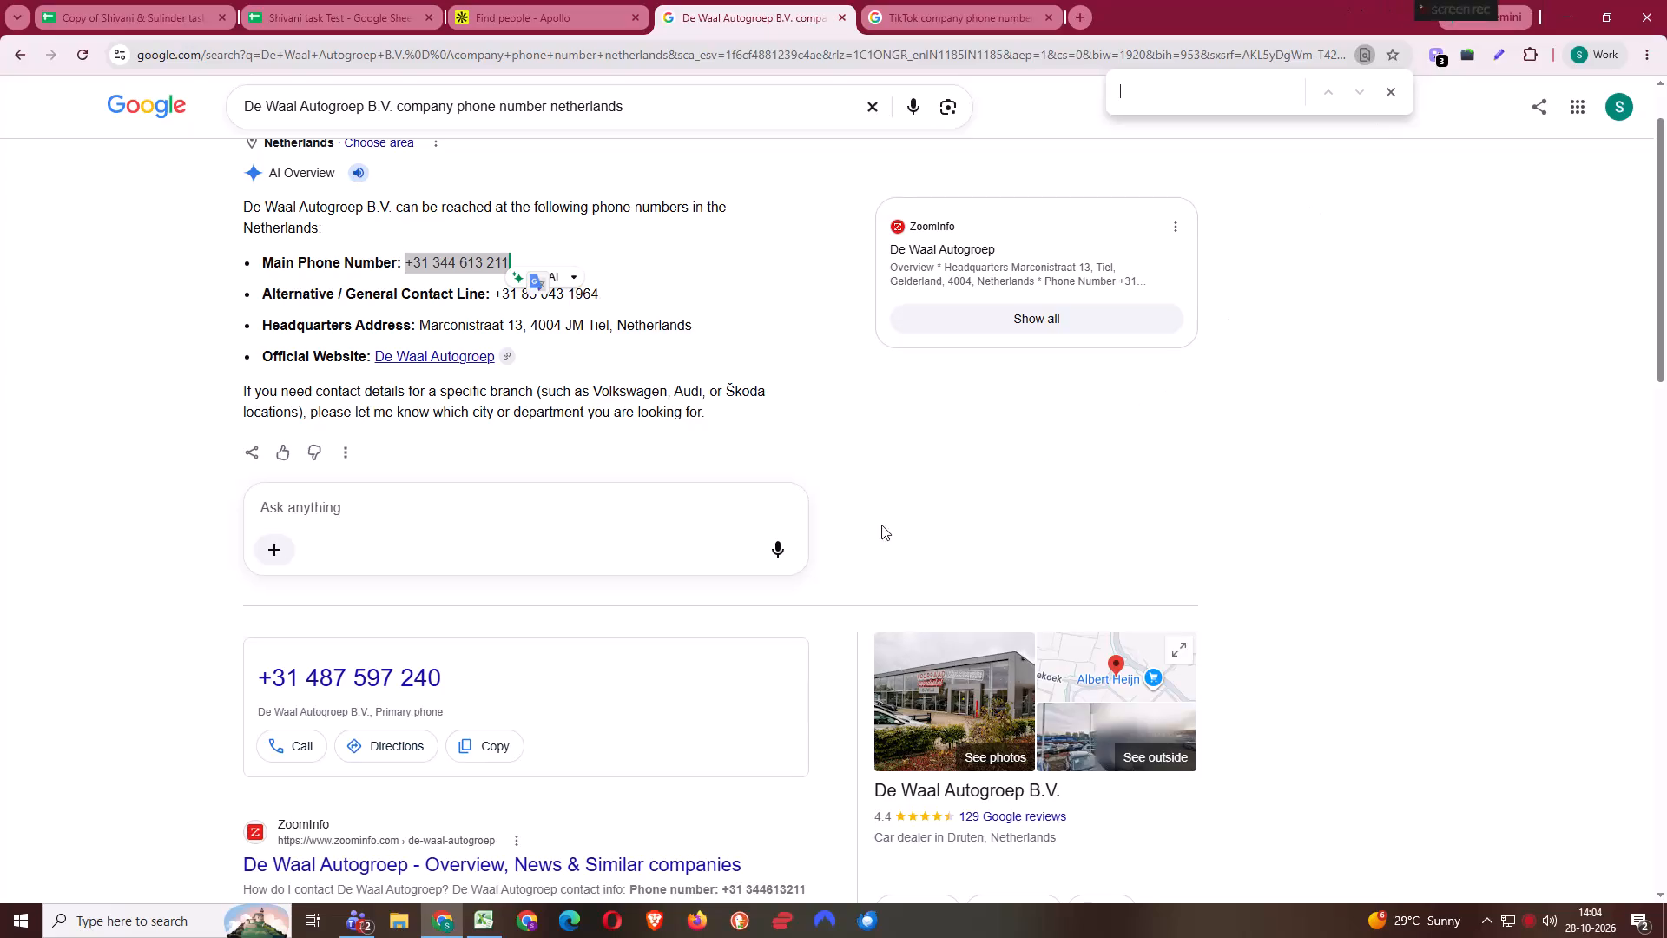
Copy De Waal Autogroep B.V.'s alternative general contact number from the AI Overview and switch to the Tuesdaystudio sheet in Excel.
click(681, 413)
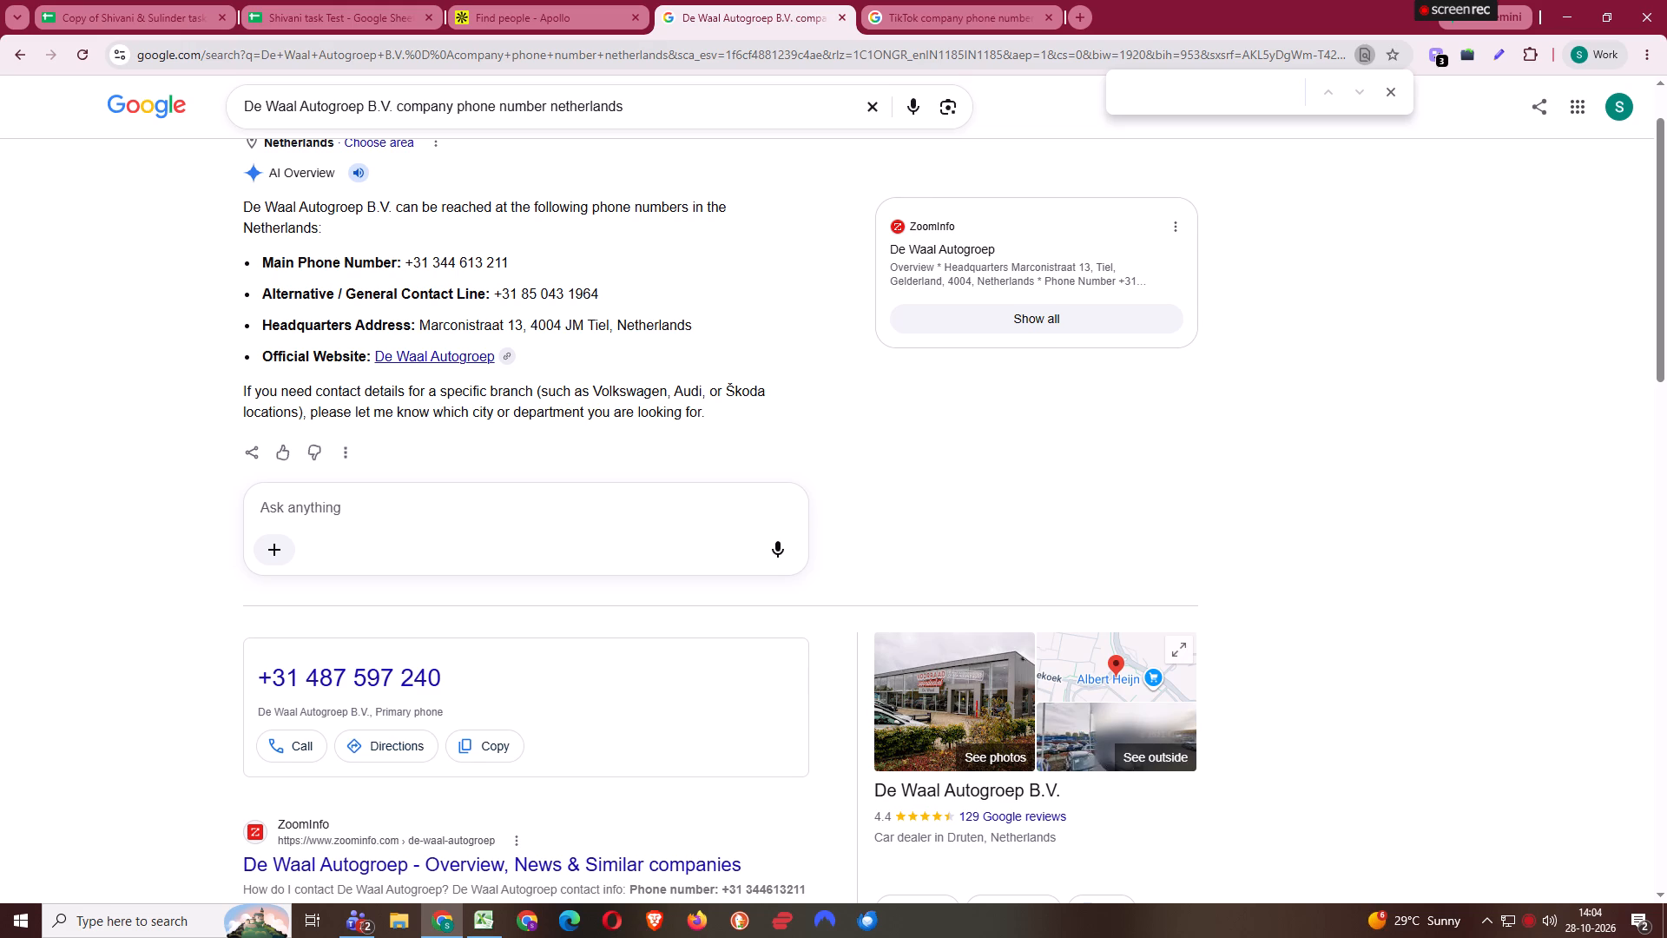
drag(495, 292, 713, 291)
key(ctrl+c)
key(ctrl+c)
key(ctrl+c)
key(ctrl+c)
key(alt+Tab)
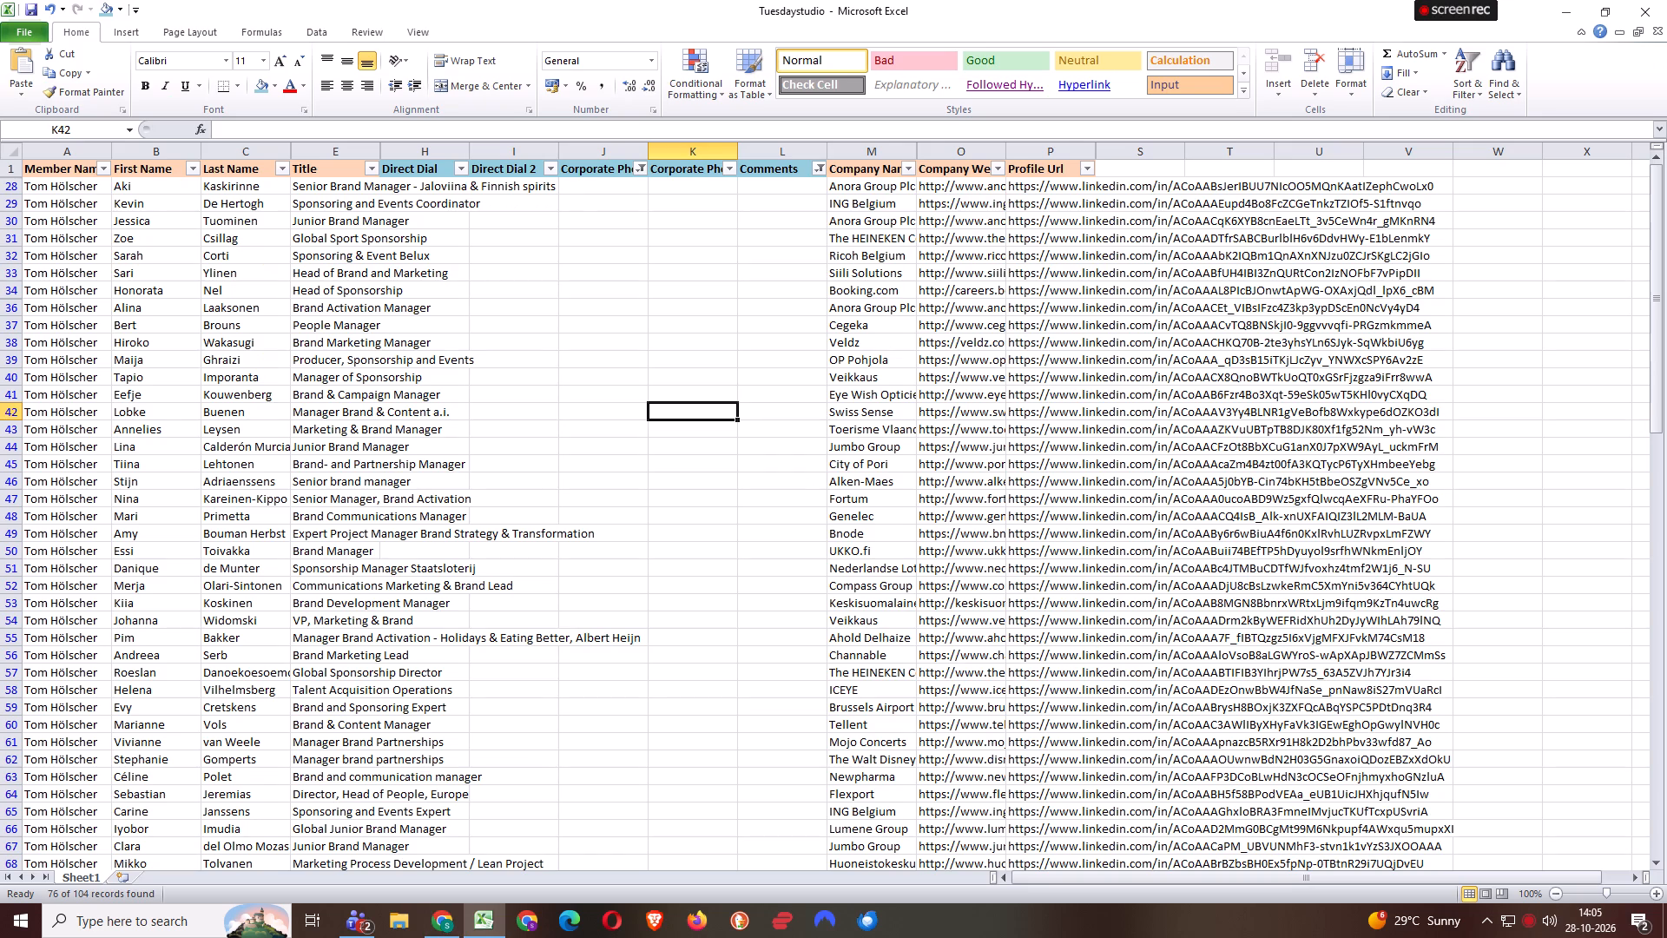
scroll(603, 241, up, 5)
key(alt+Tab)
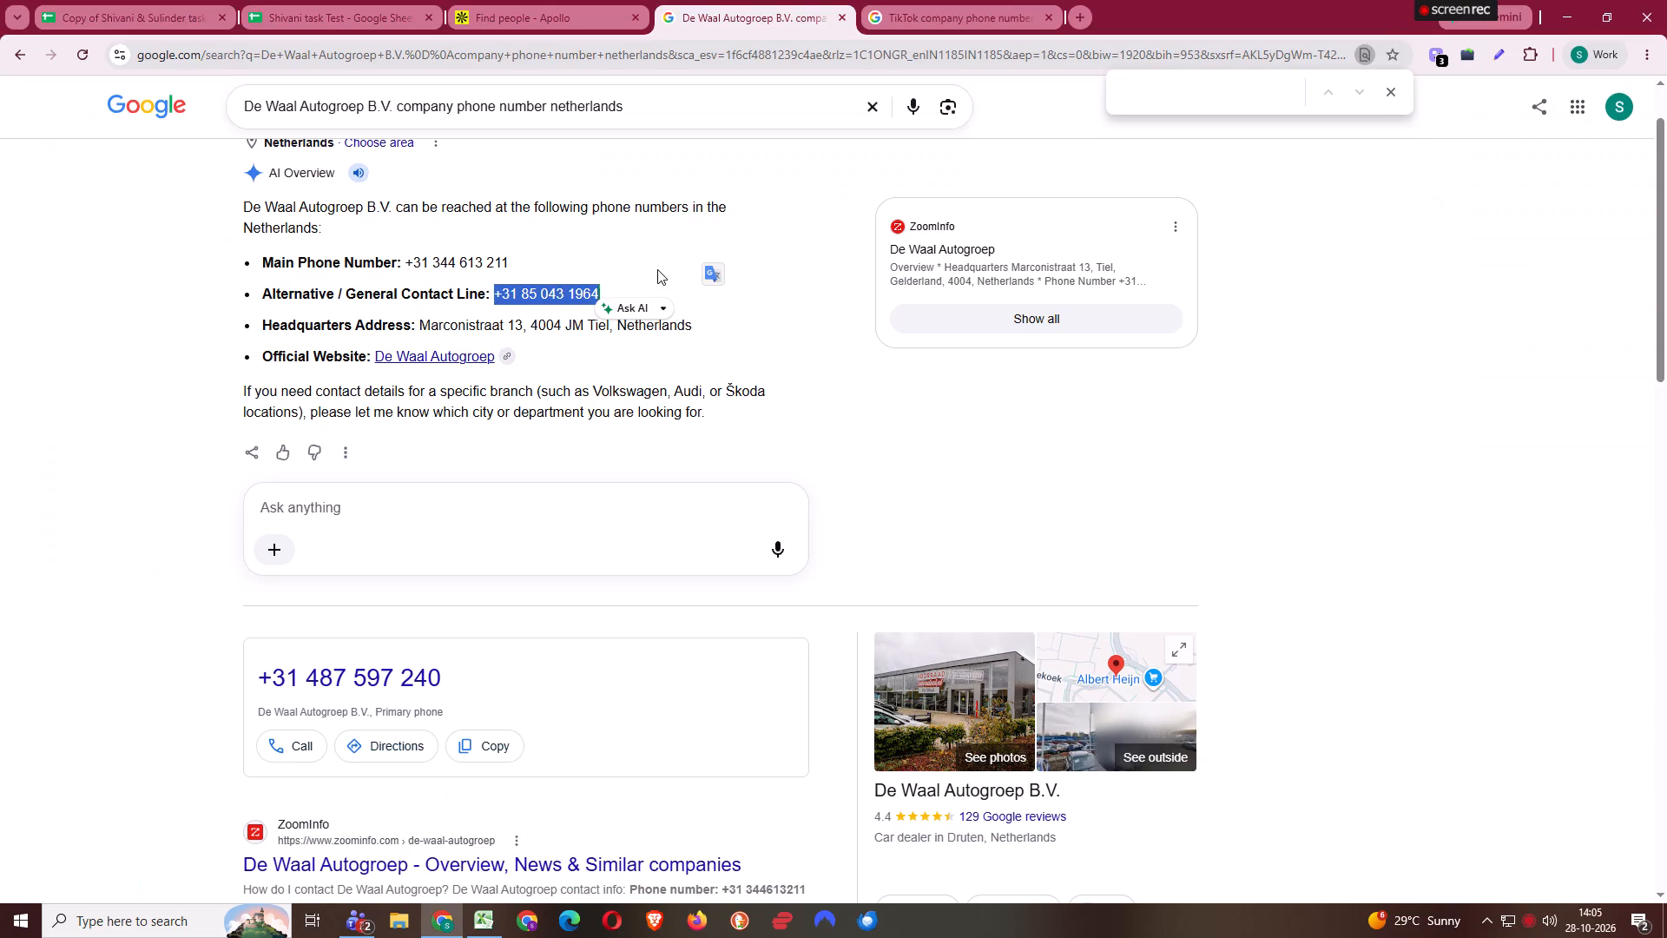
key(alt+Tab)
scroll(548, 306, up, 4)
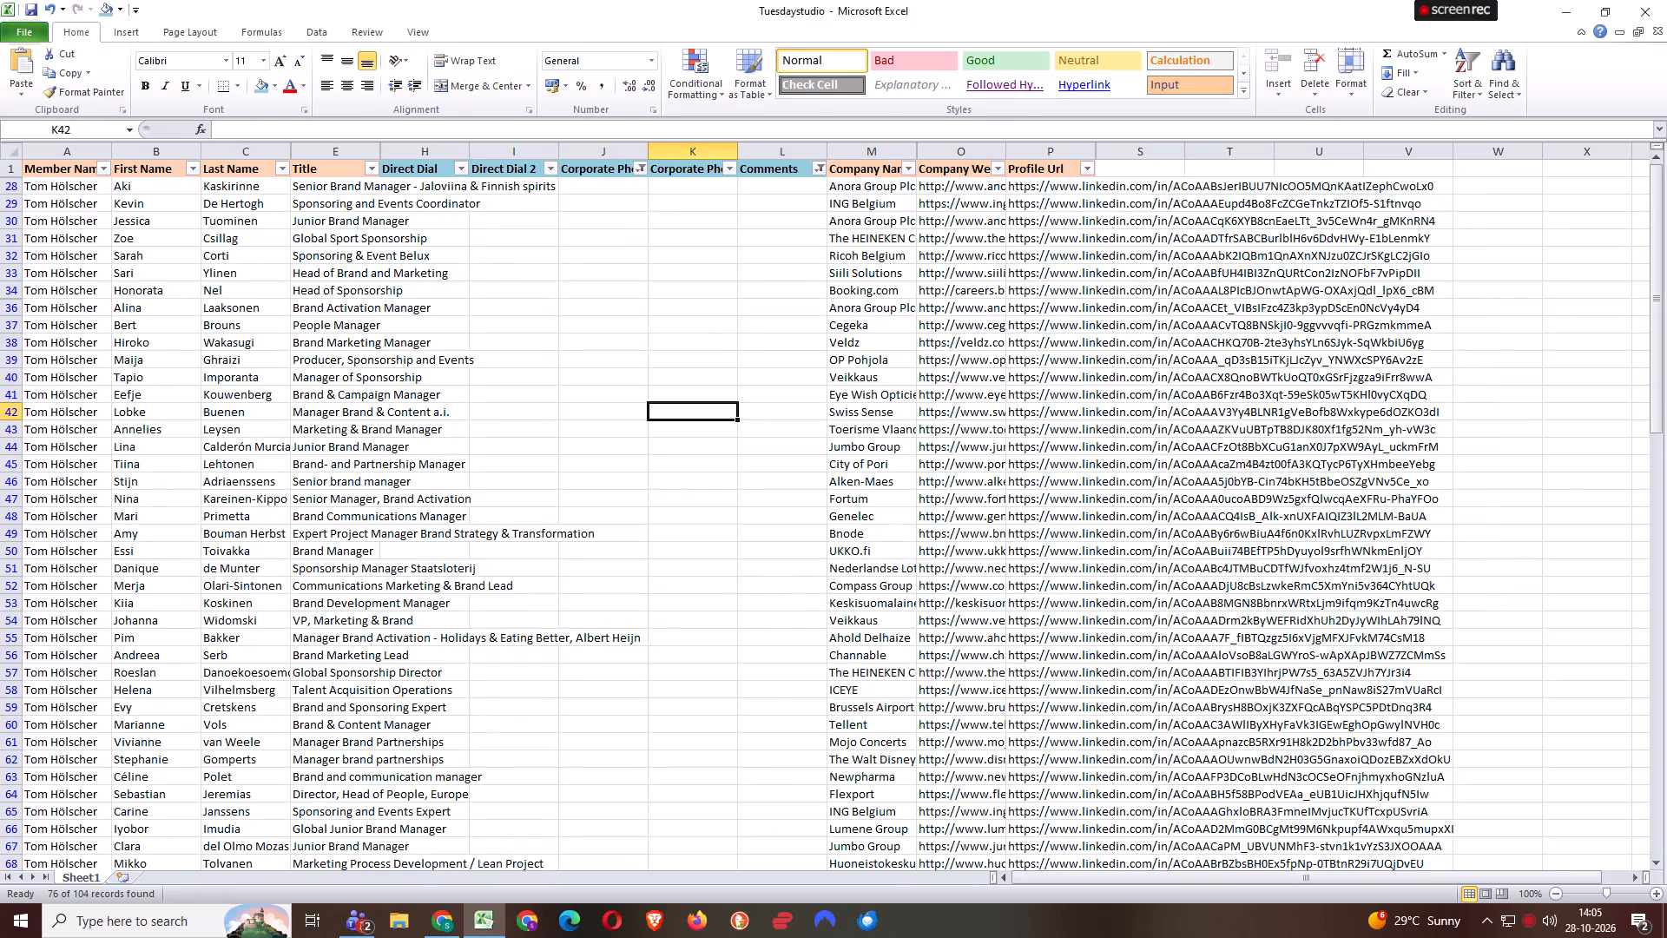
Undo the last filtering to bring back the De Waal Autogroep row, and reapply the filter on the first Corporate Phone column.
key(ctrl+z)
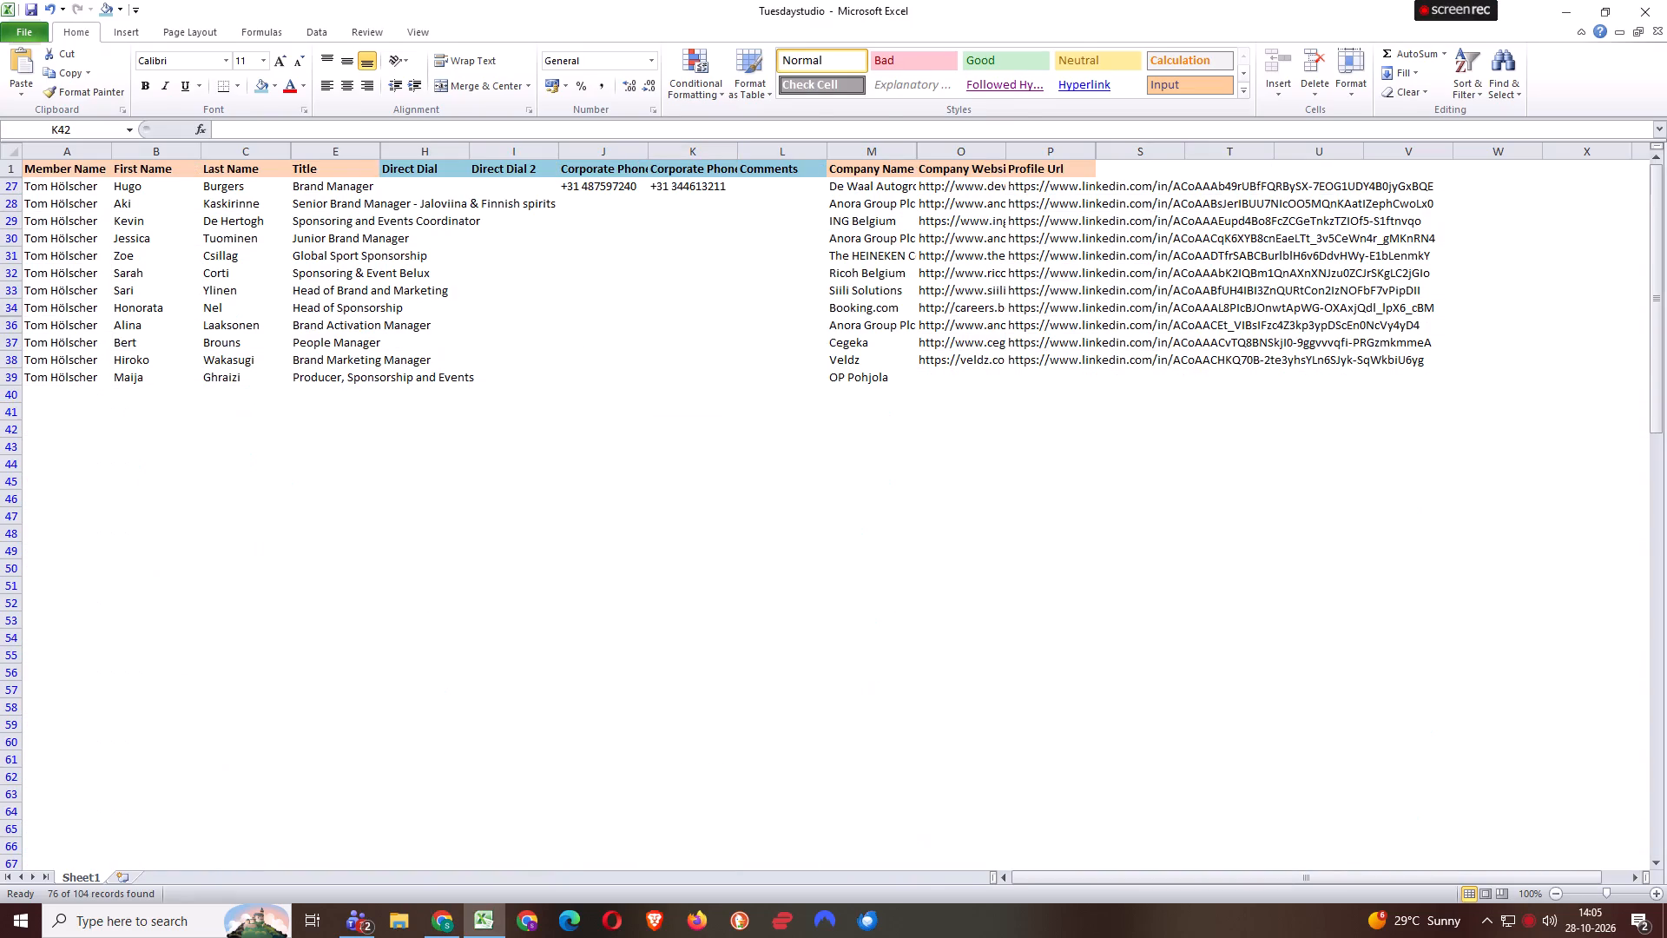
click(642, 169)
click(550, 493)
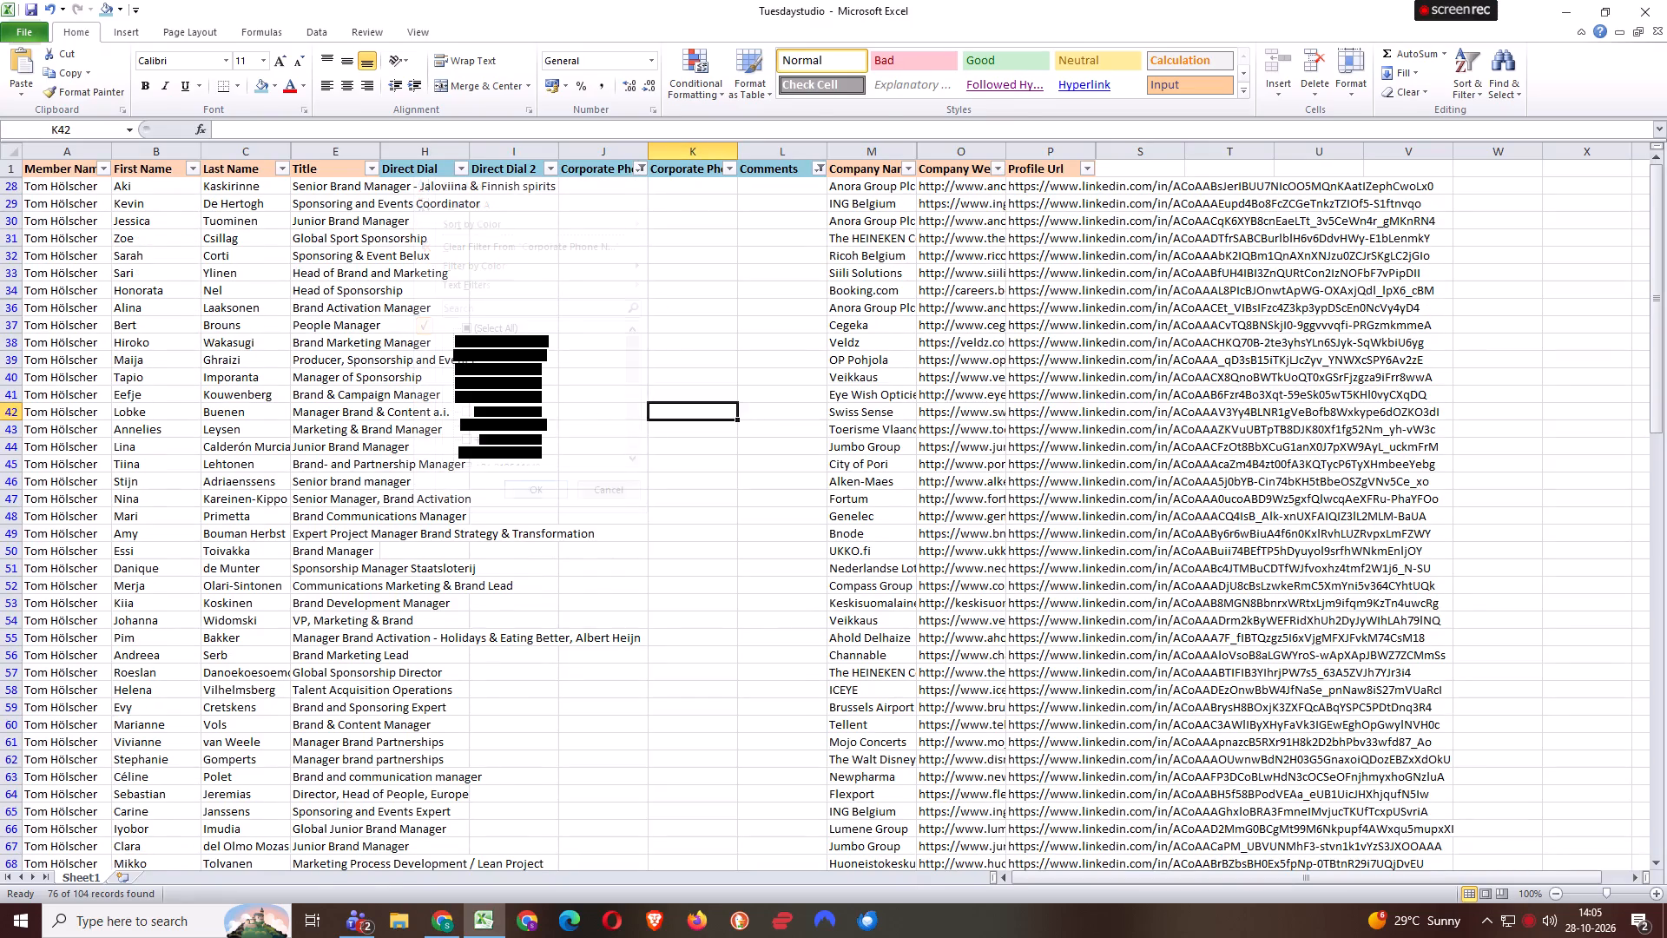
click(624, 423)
Copy the company name Anora Group Plc from row 28 and search Google in Chrome for "Anora Group Plc company phone number netherlands".
click(880, 185)
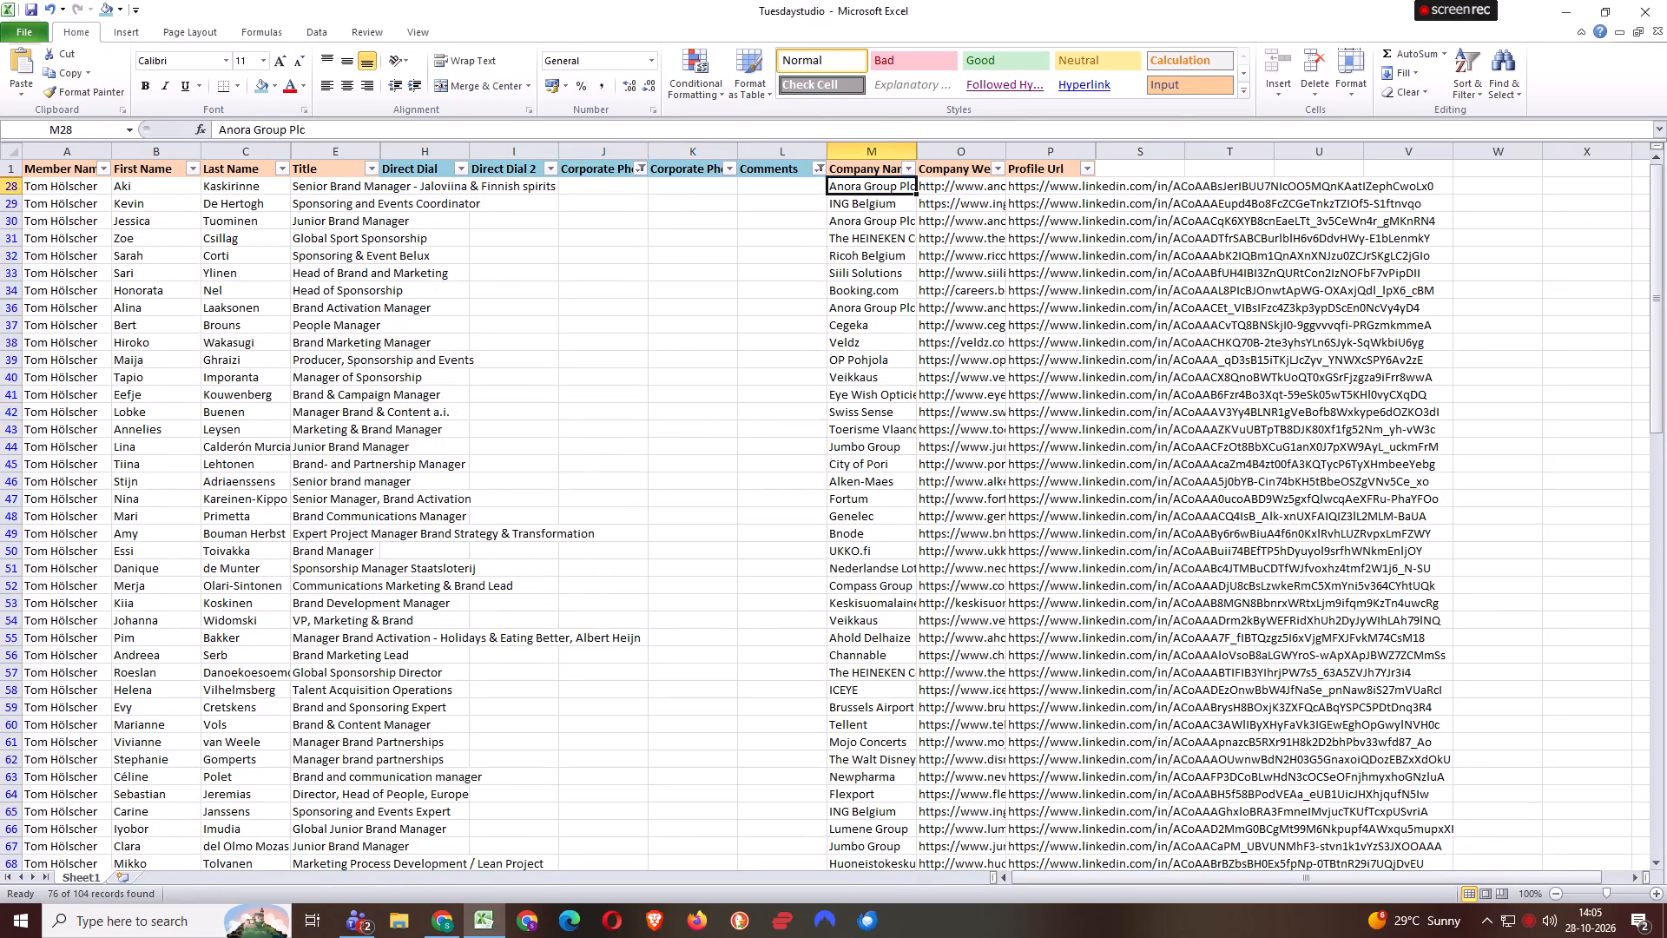
key(ctrl+c)
key(alt+Tab)
drag(399, 111, 245, 67)
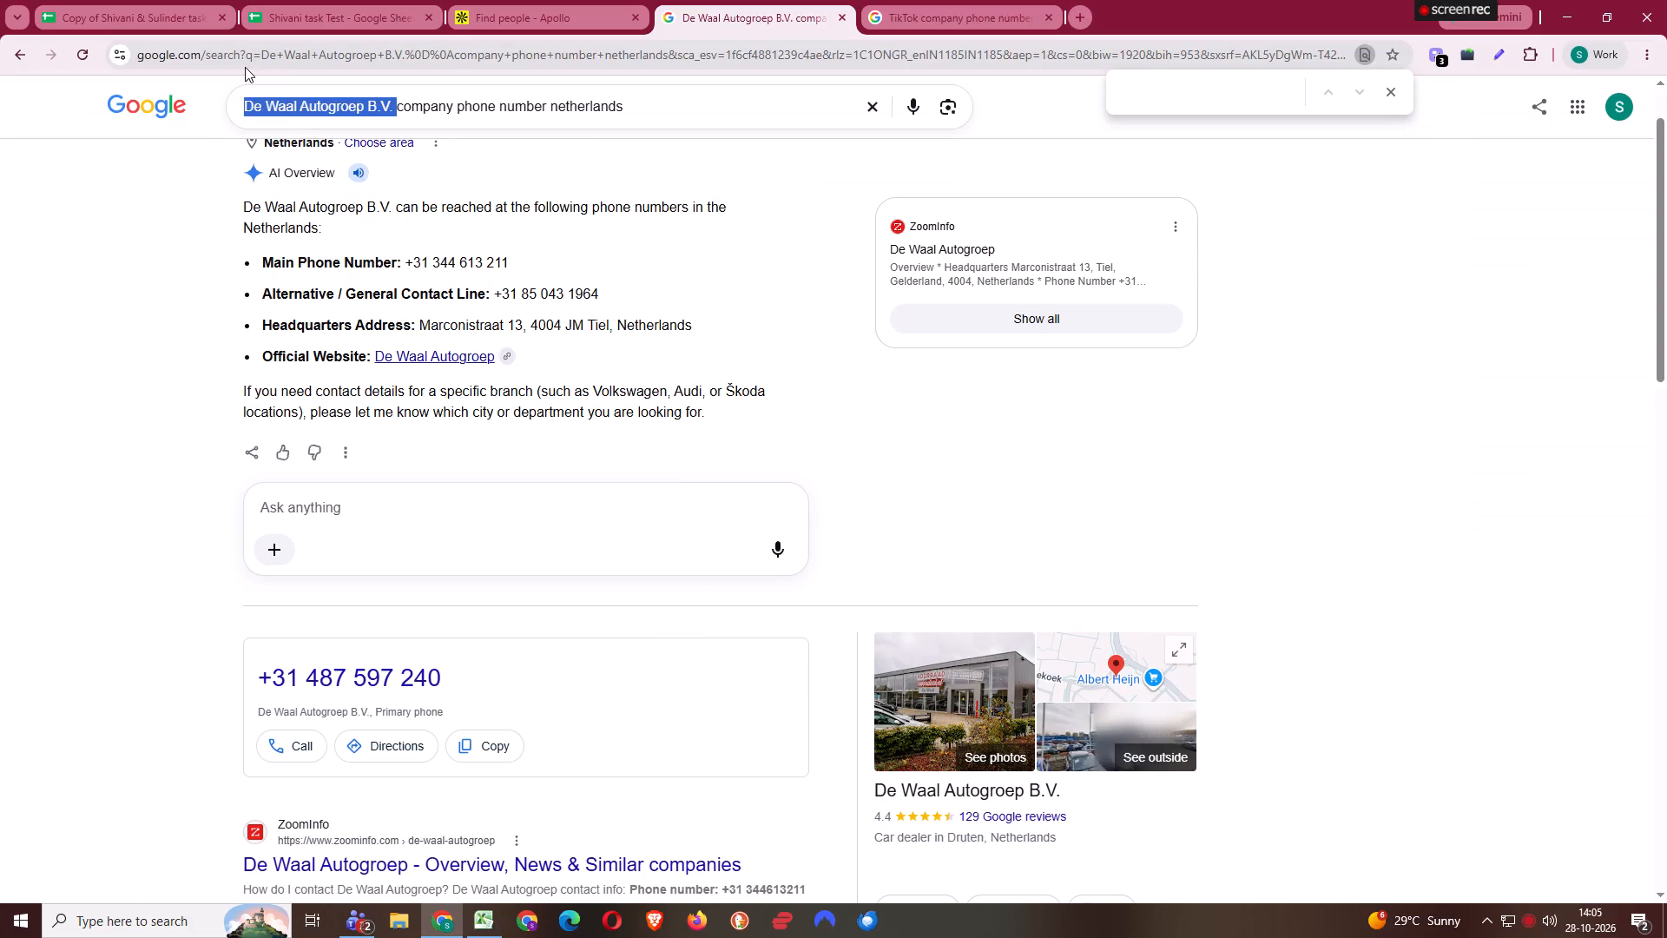
key(ctrl+v)
key(Return)
key(Return)
key(Return)
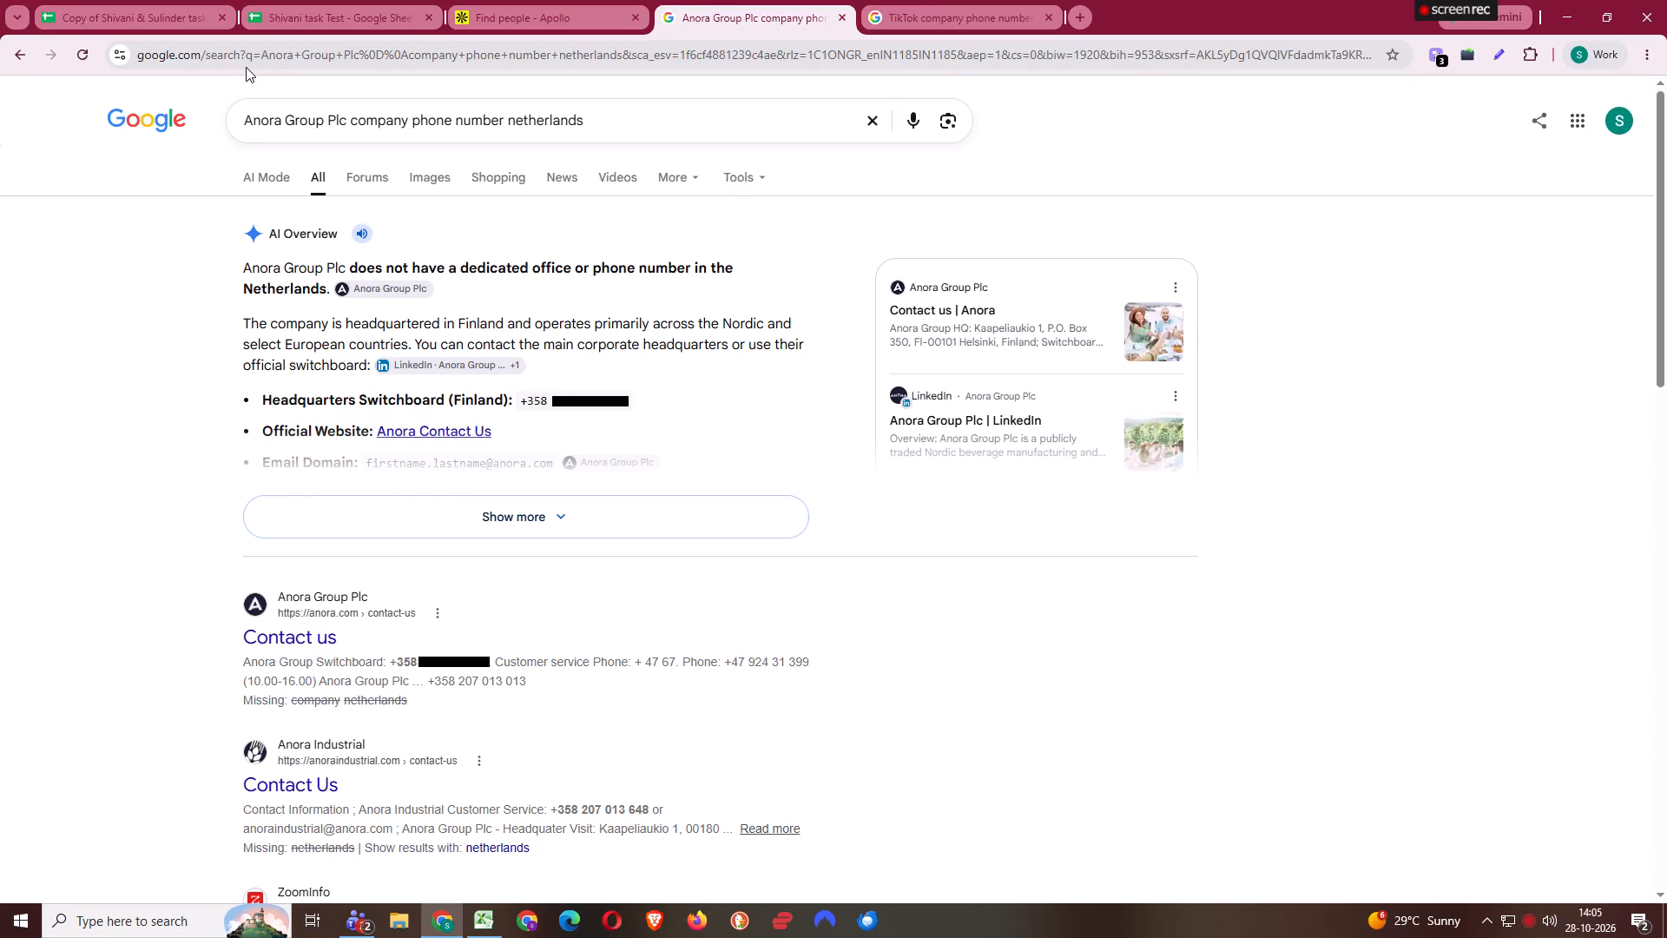
Enter Anora Group Plc's Finland headquarters switchboard number from the search results as text in Excel cell J28, tidying its spacing.
alt+click(580, 399)
key(alt+Tab)
click(627, 184)
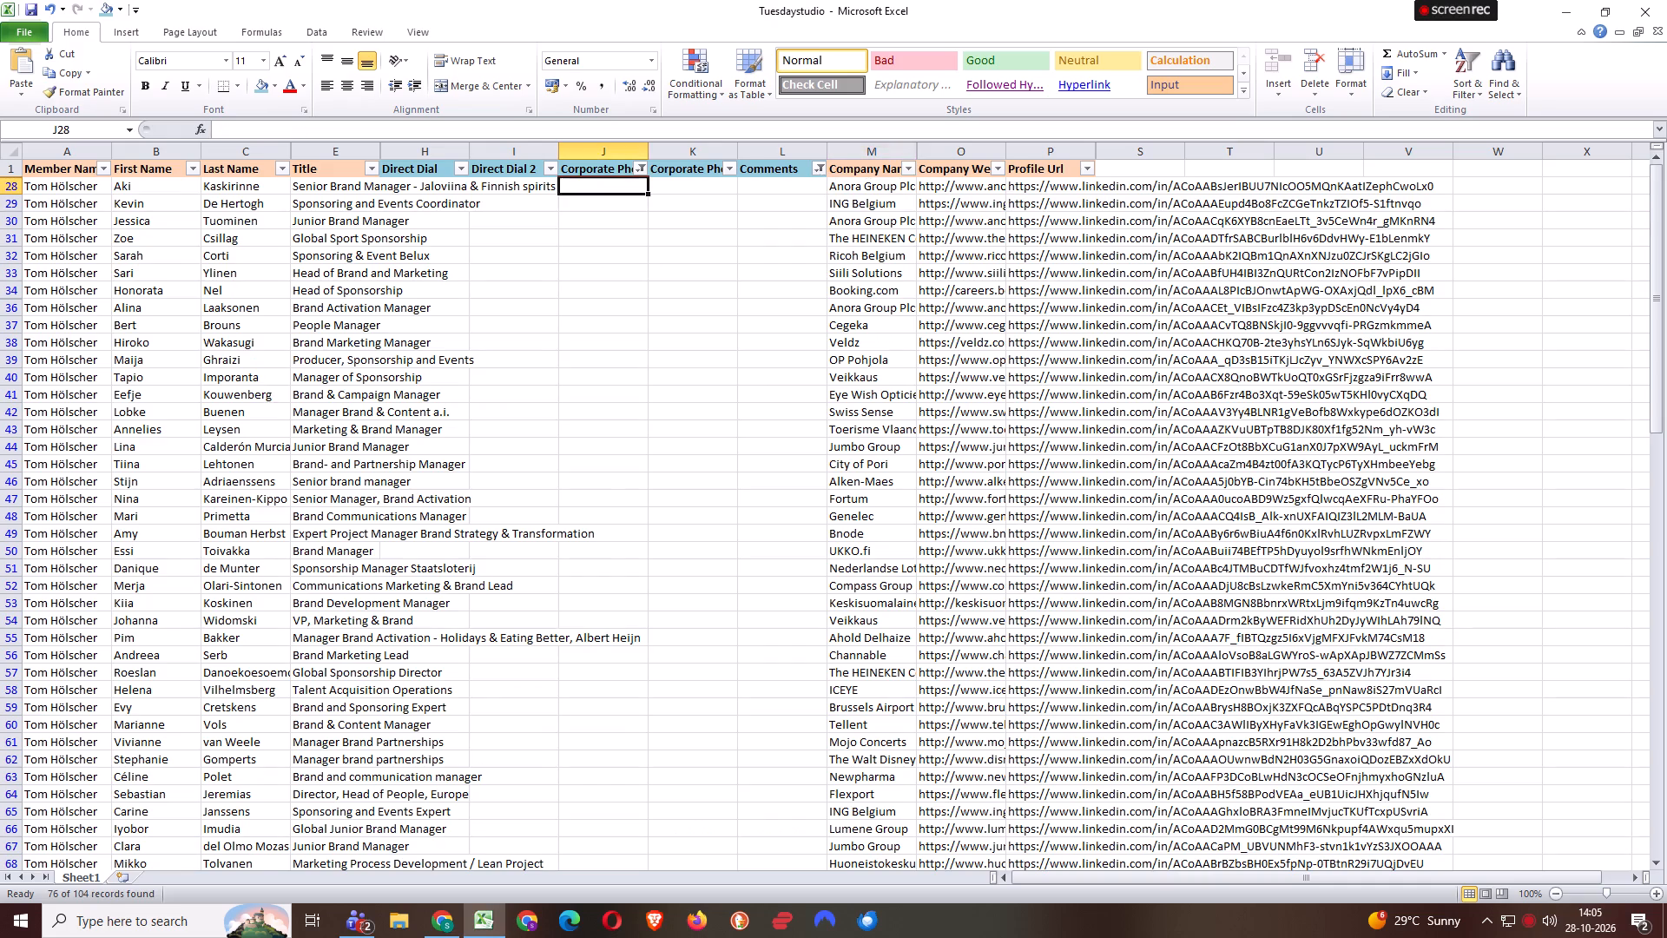
key(apostrophe)
key(ctrl+v)
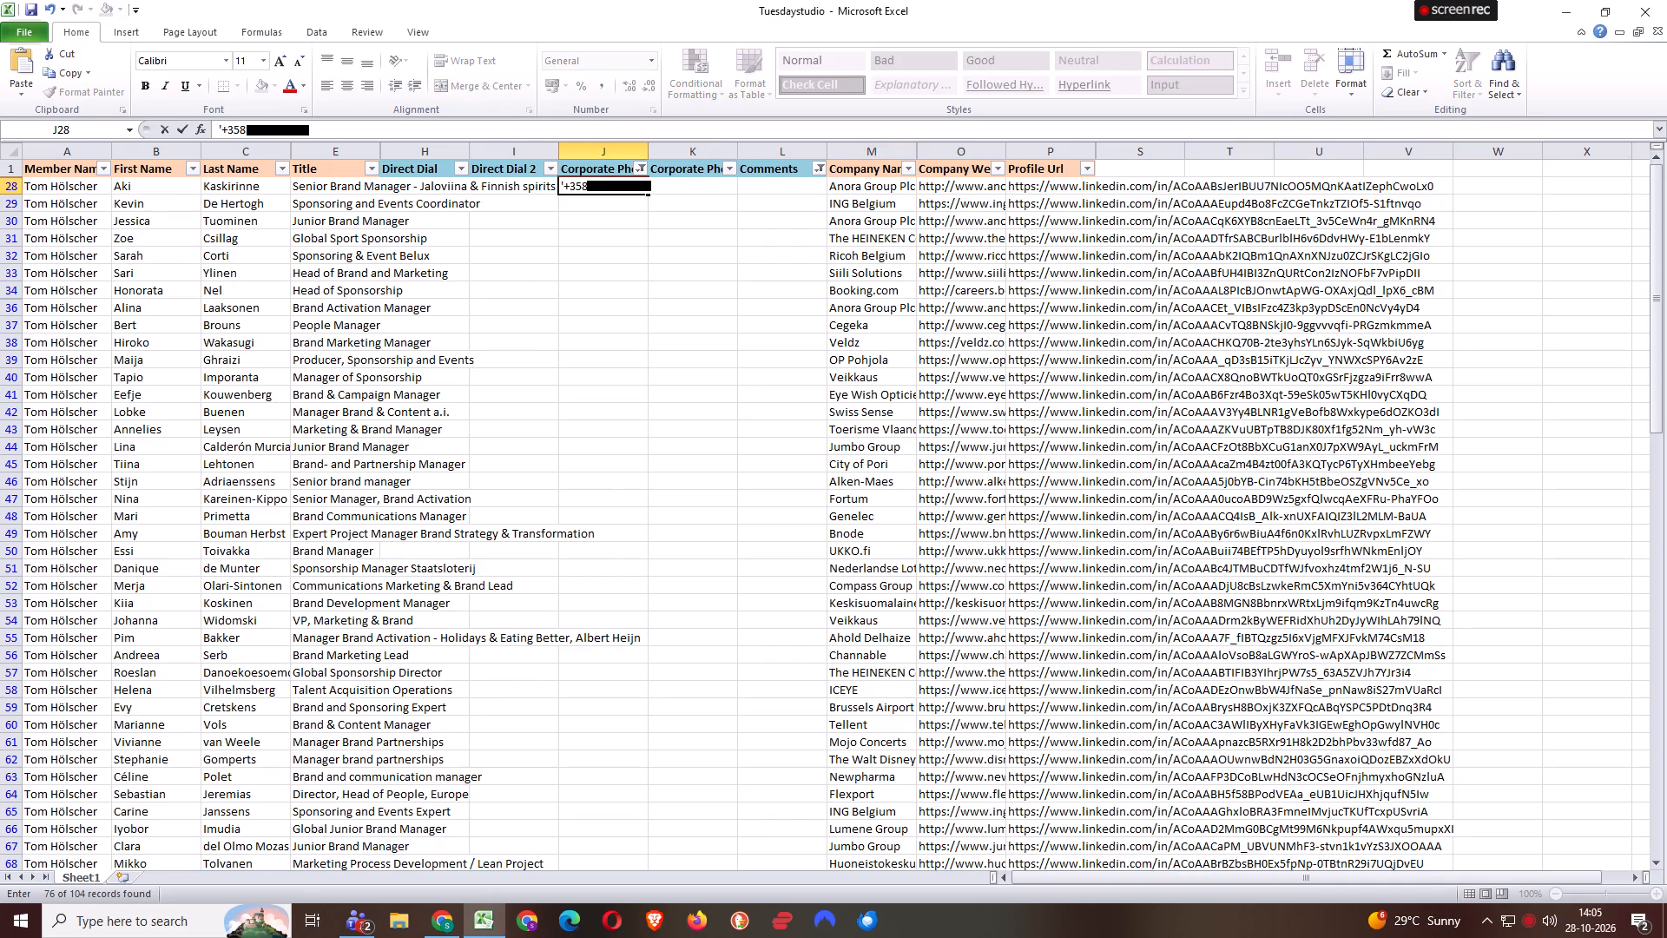
click(613, 182)
key(BackSpace)
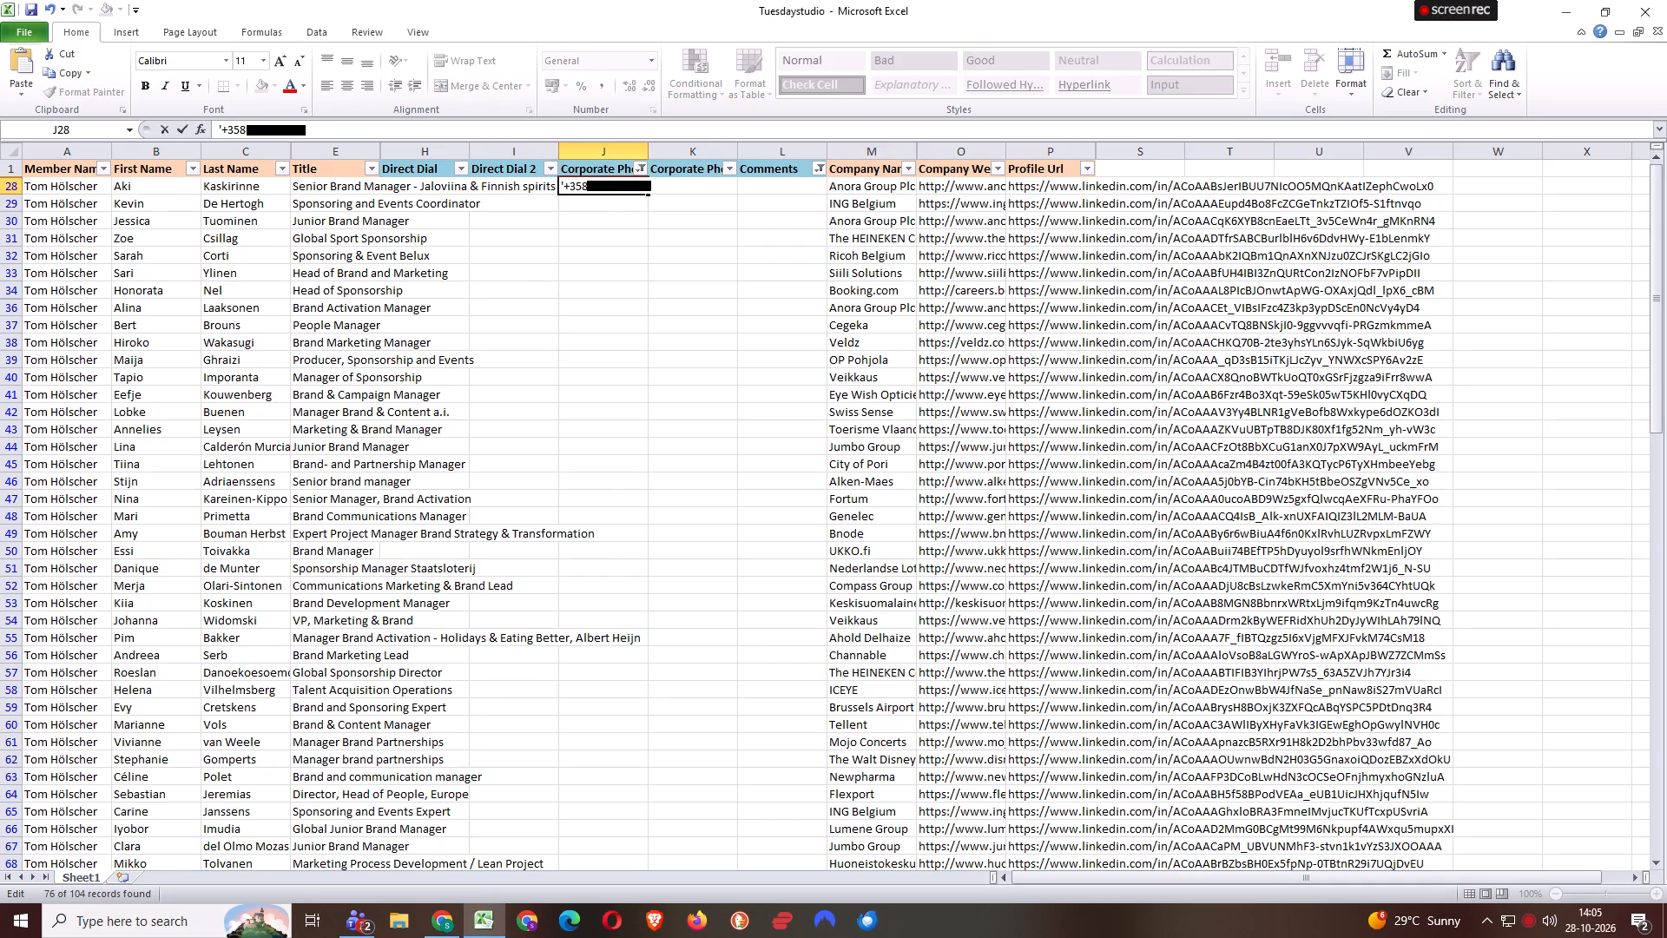
click(629, 186)
key(BackSpace)
click(721, 268)
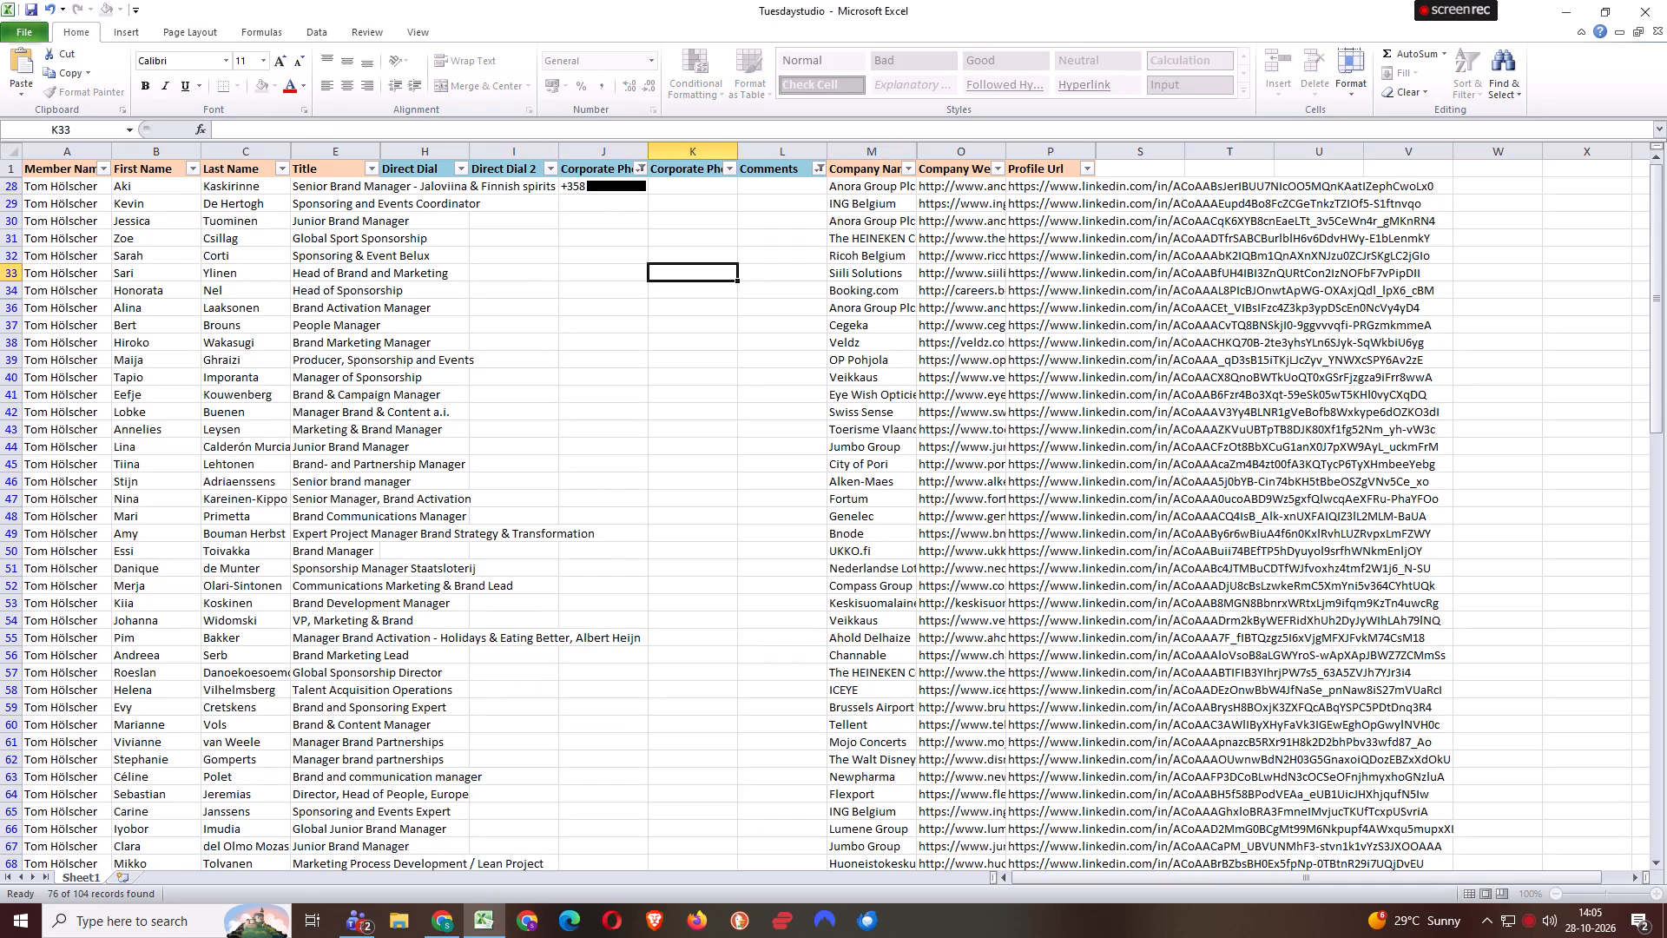
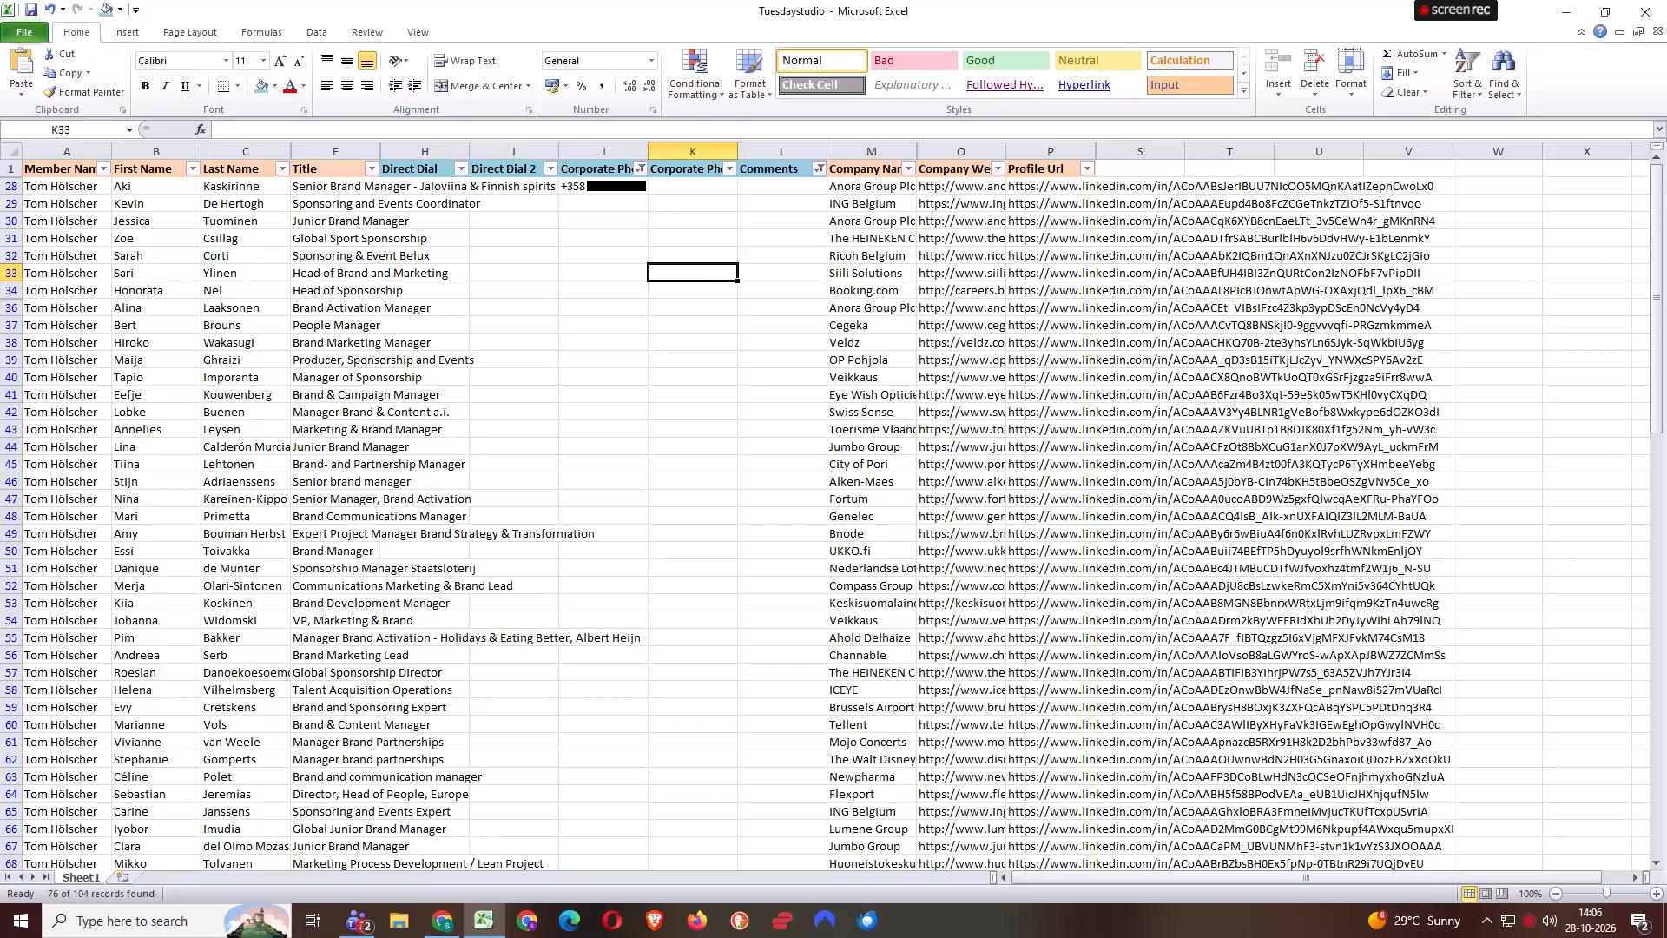
click(584, 243)
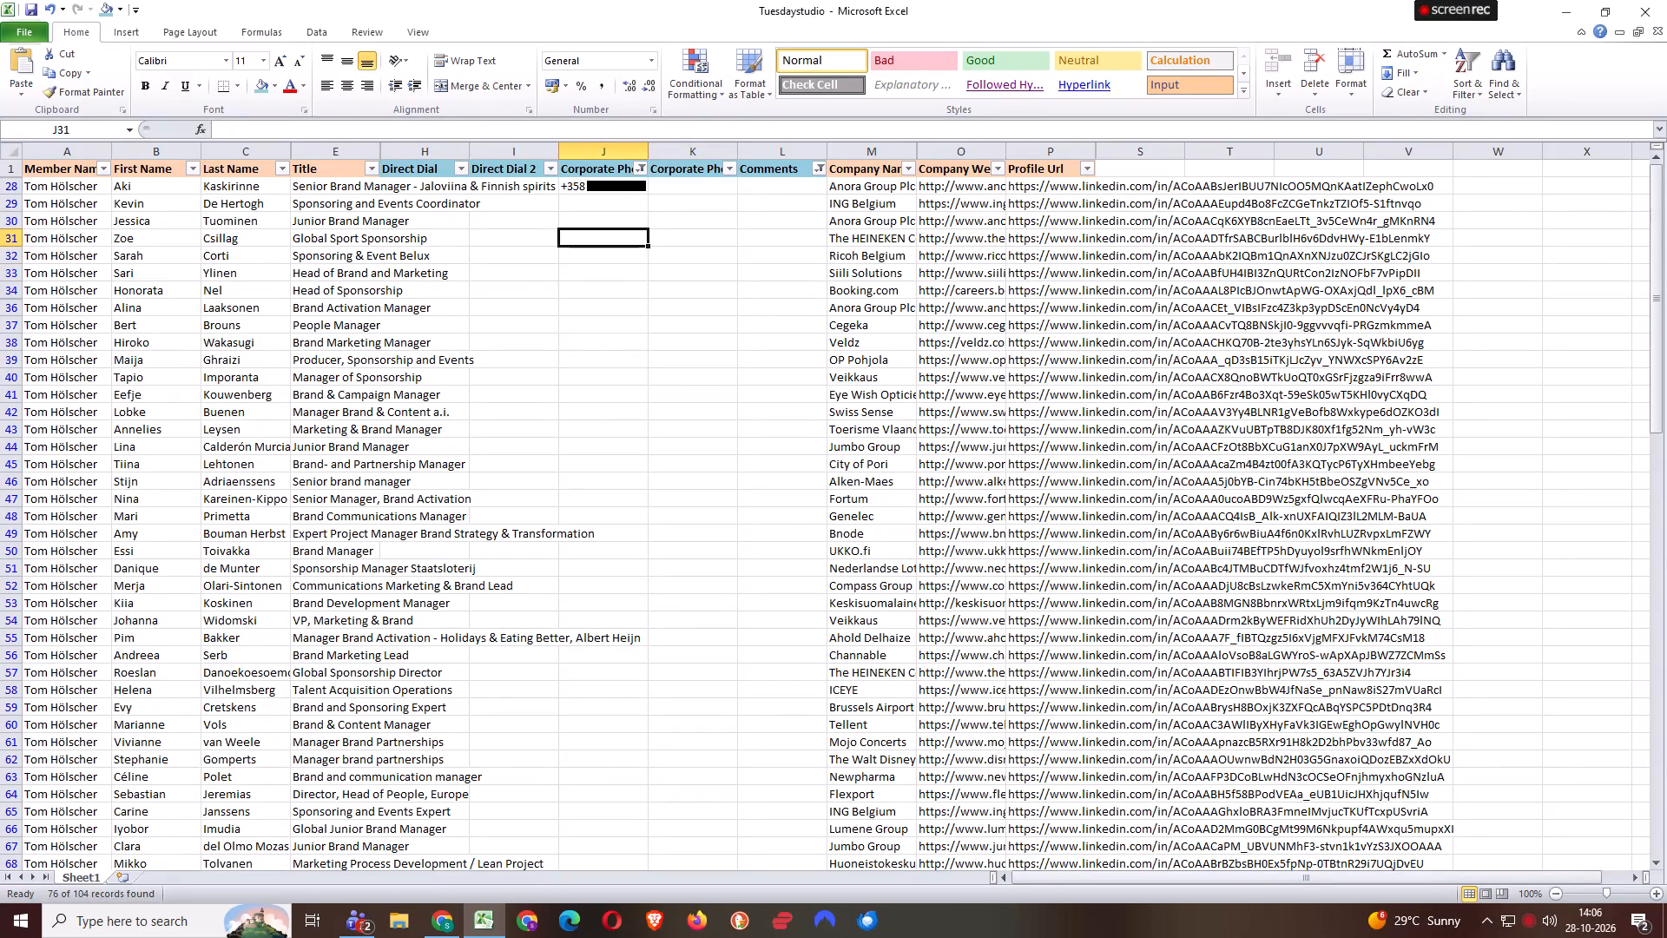
click(614, 191)
click(260, 87)
click(715, 383)
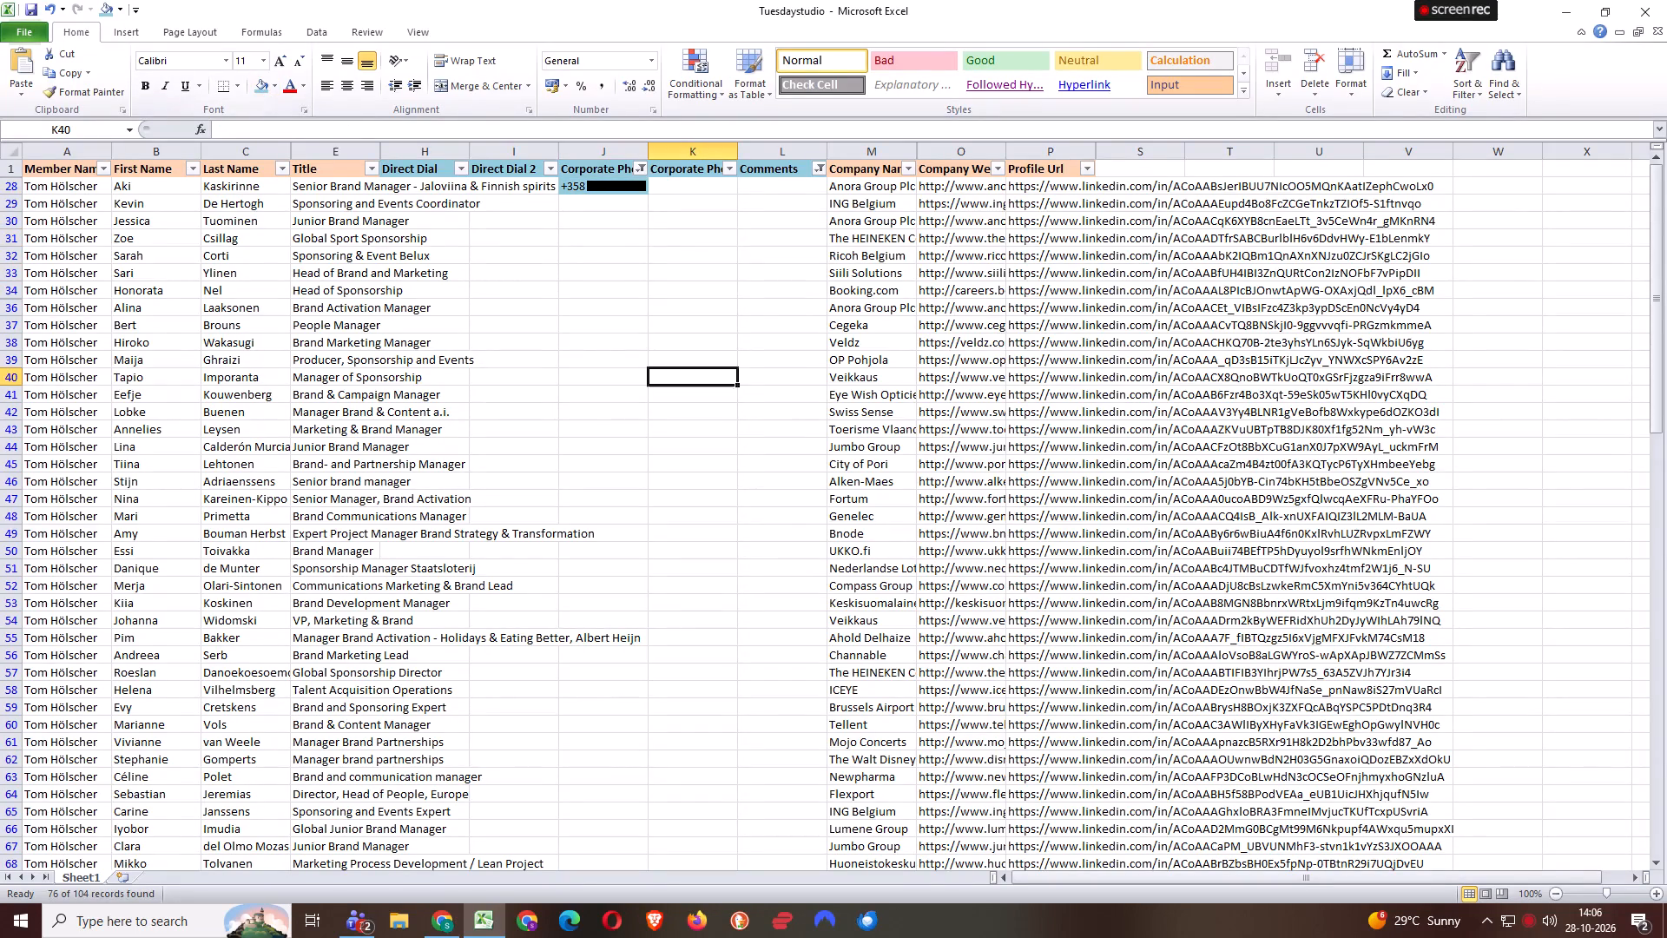
Reapply the filter on the first Corporate Phone column to hide the completed Anora Group Plc row 28.
click(642, 173)
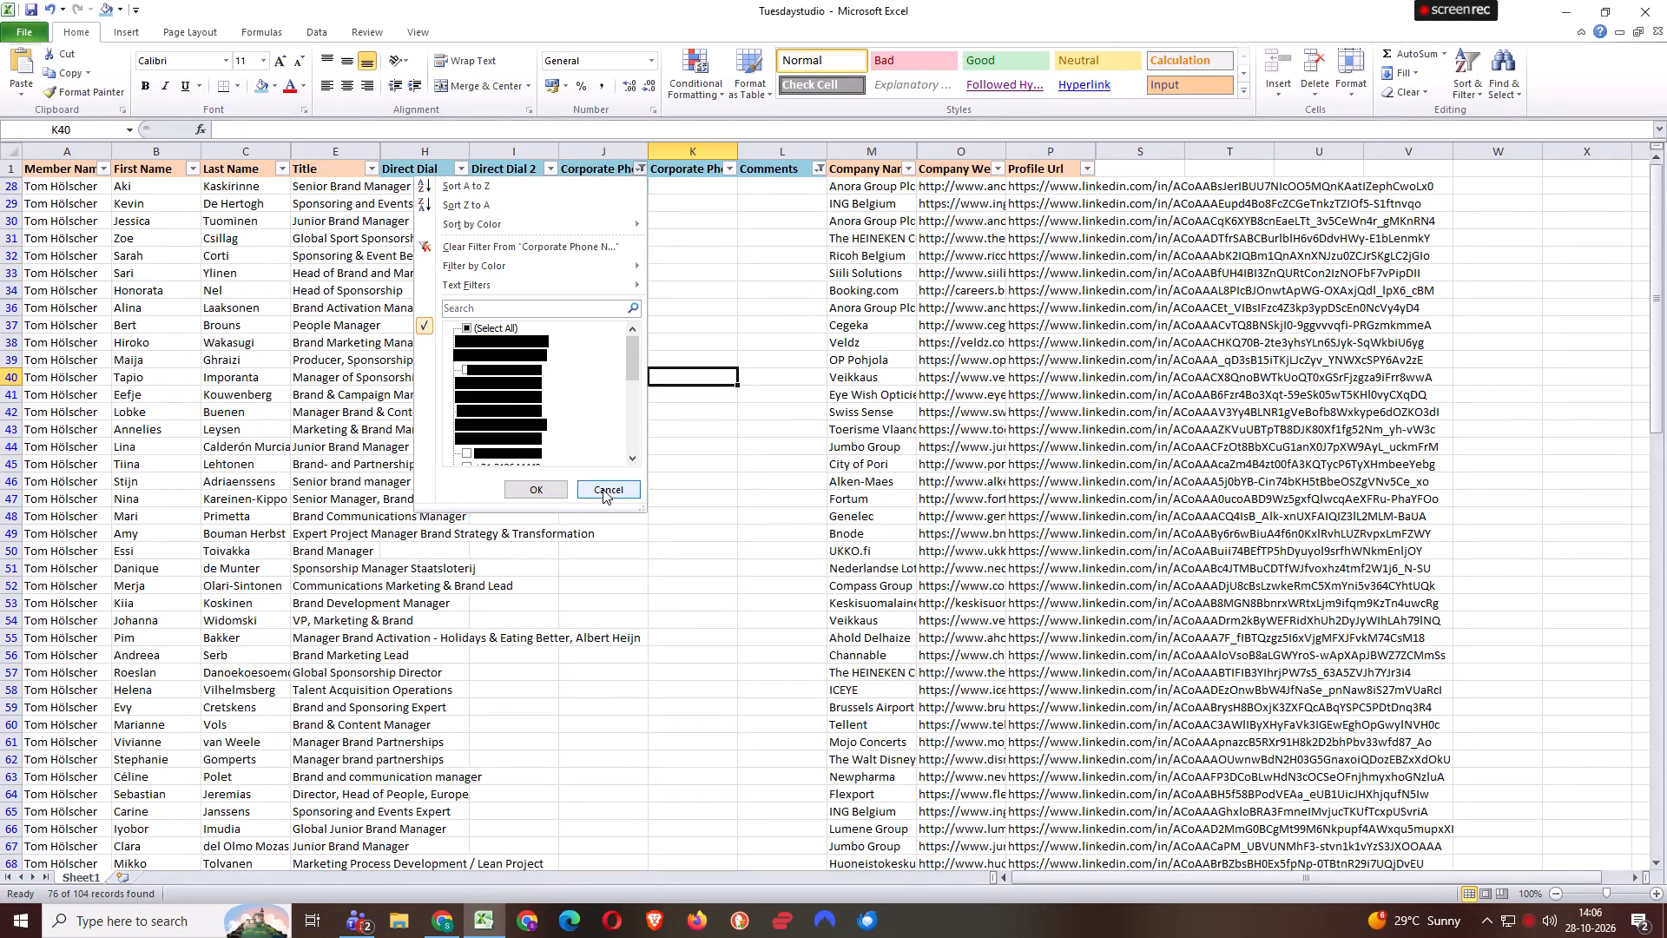
click(557, 491)
click(631, 535)
Copy the company name ING Belgium from row 29 and search Google in Chrome for "ING Belgium company phone number netherlands".
click(871, 188)
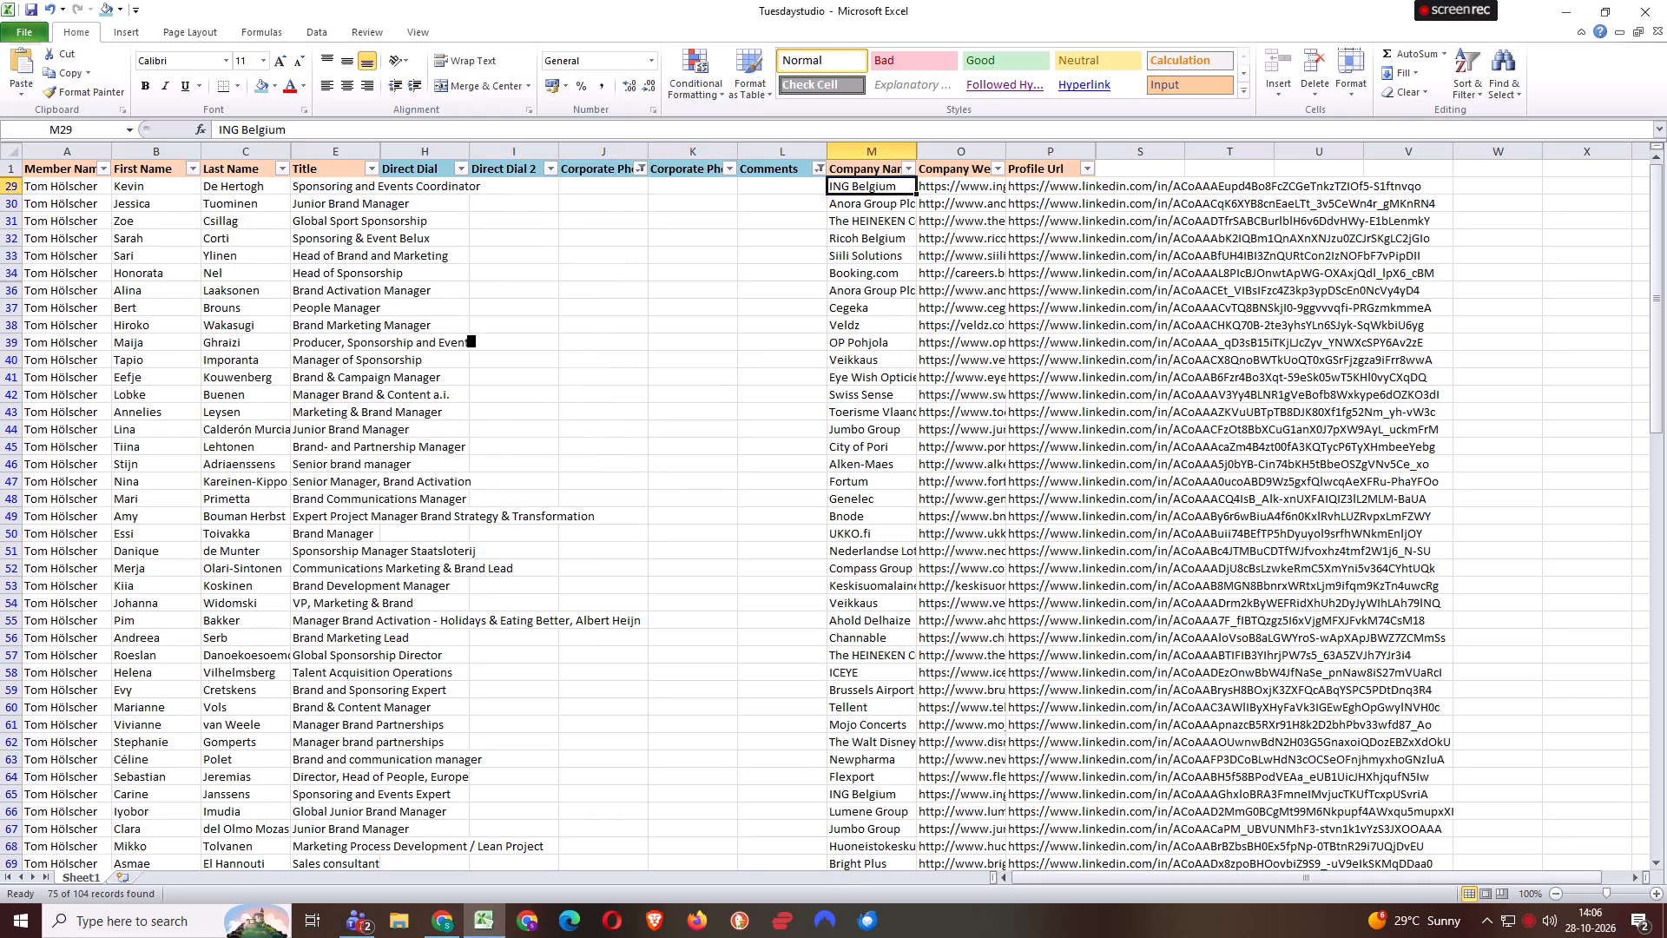
key(ctrl+c)
key(alt+Tab)
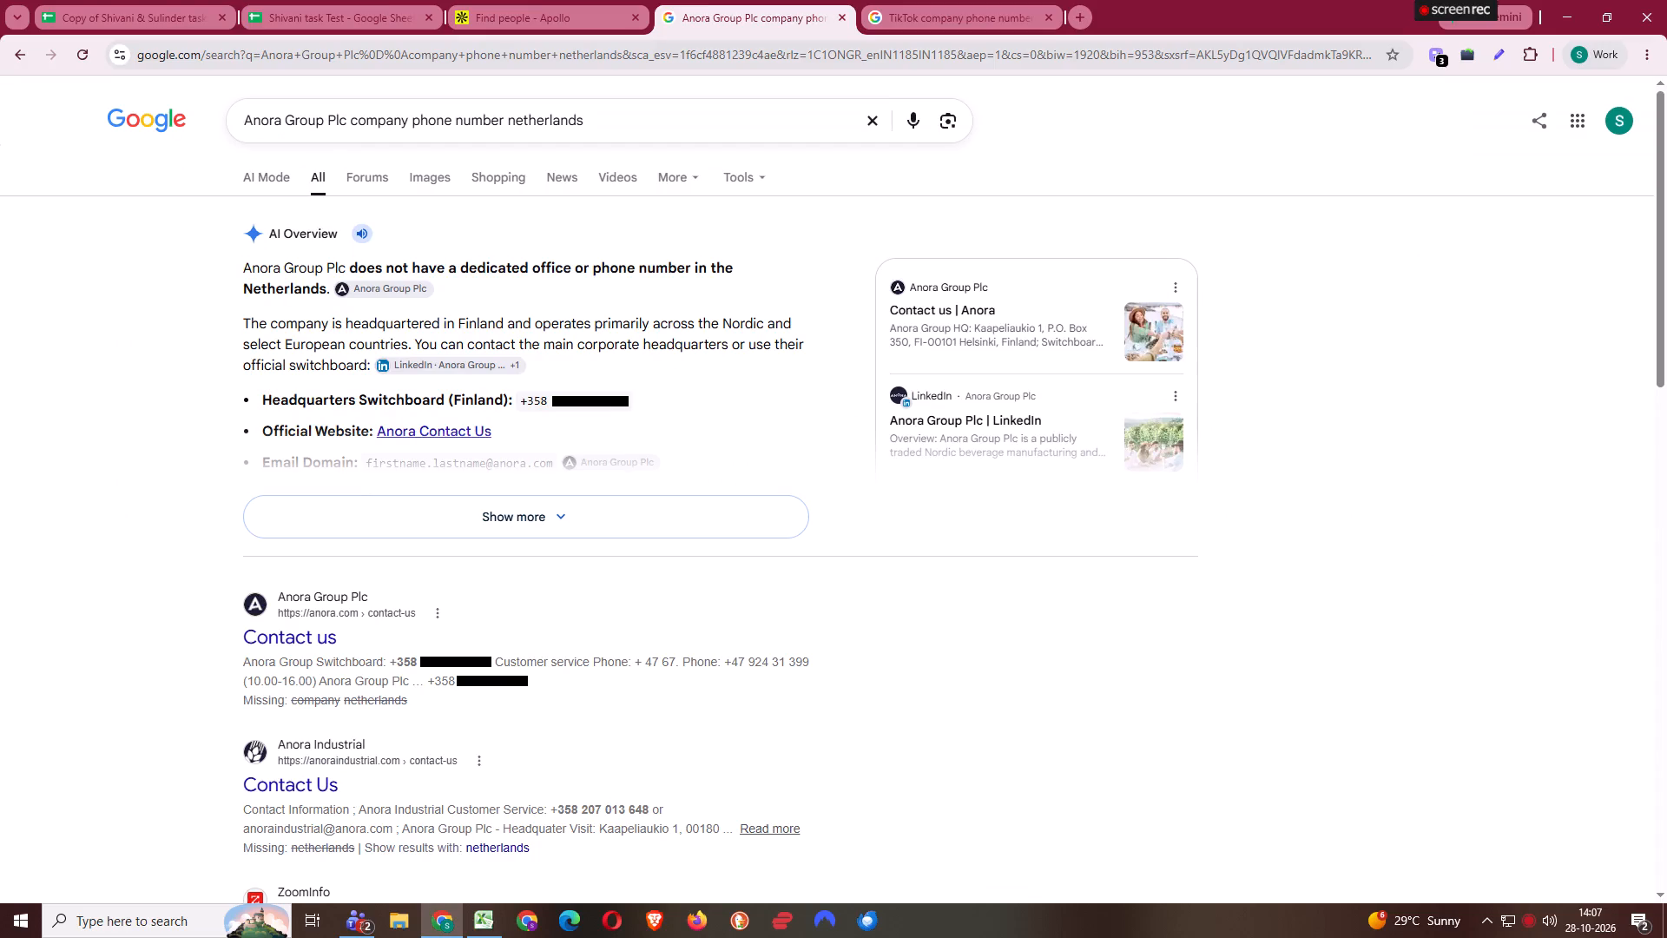
drag(345, 118, 139, 84)
key(ctrl+v)
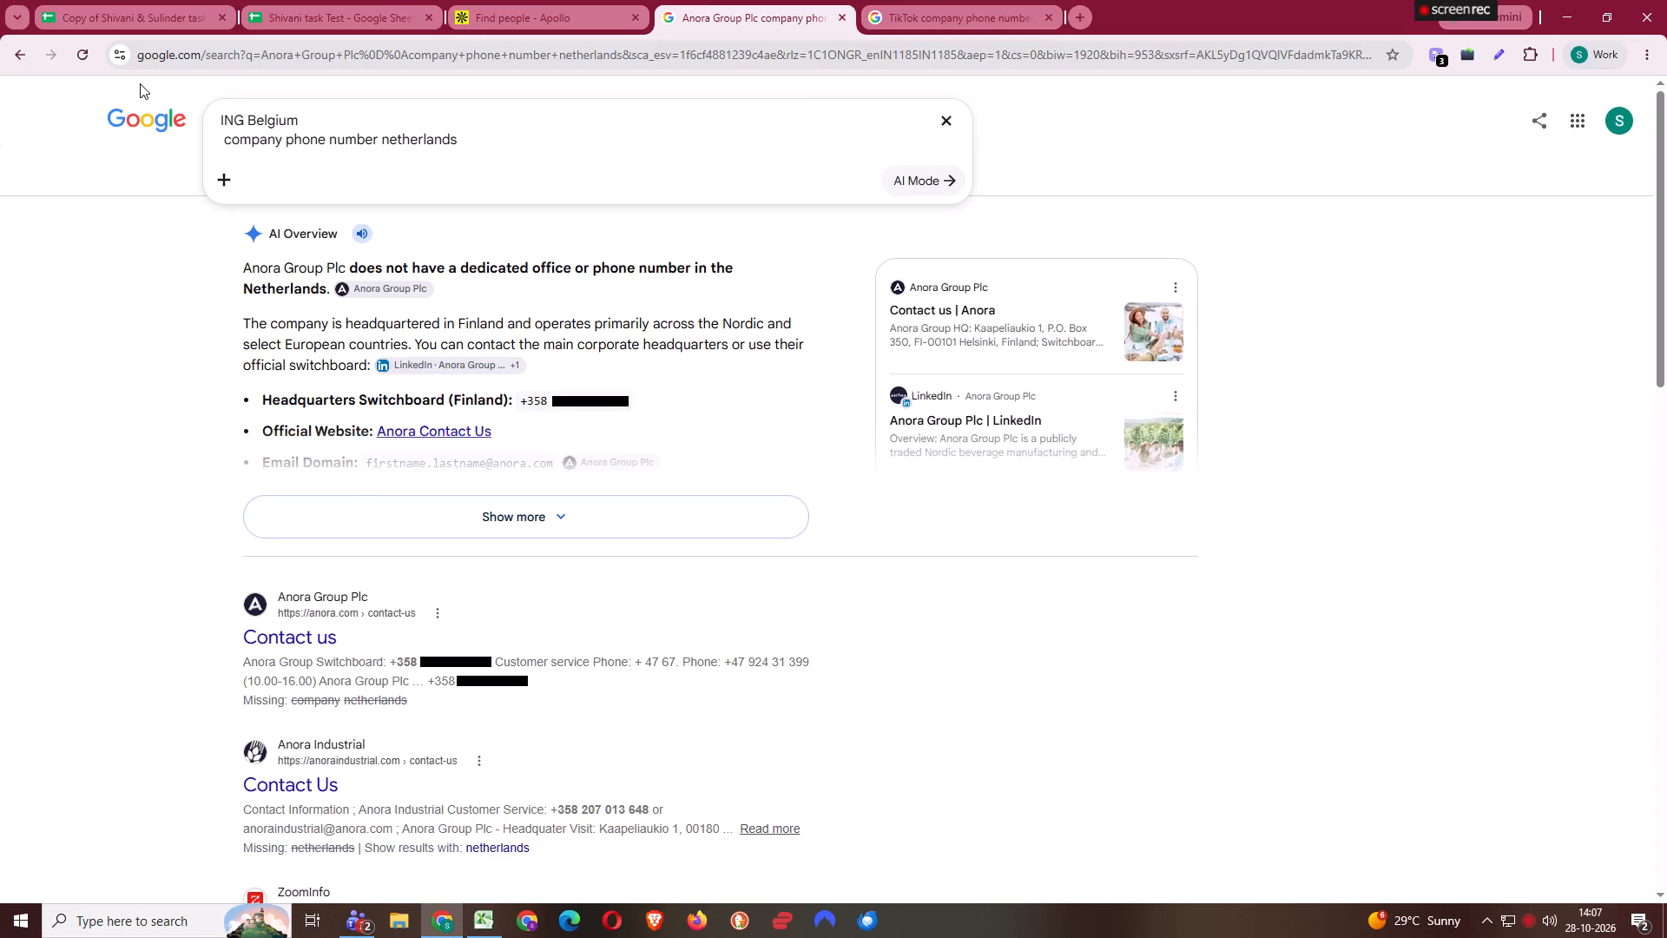
key(Return)
key(Return)
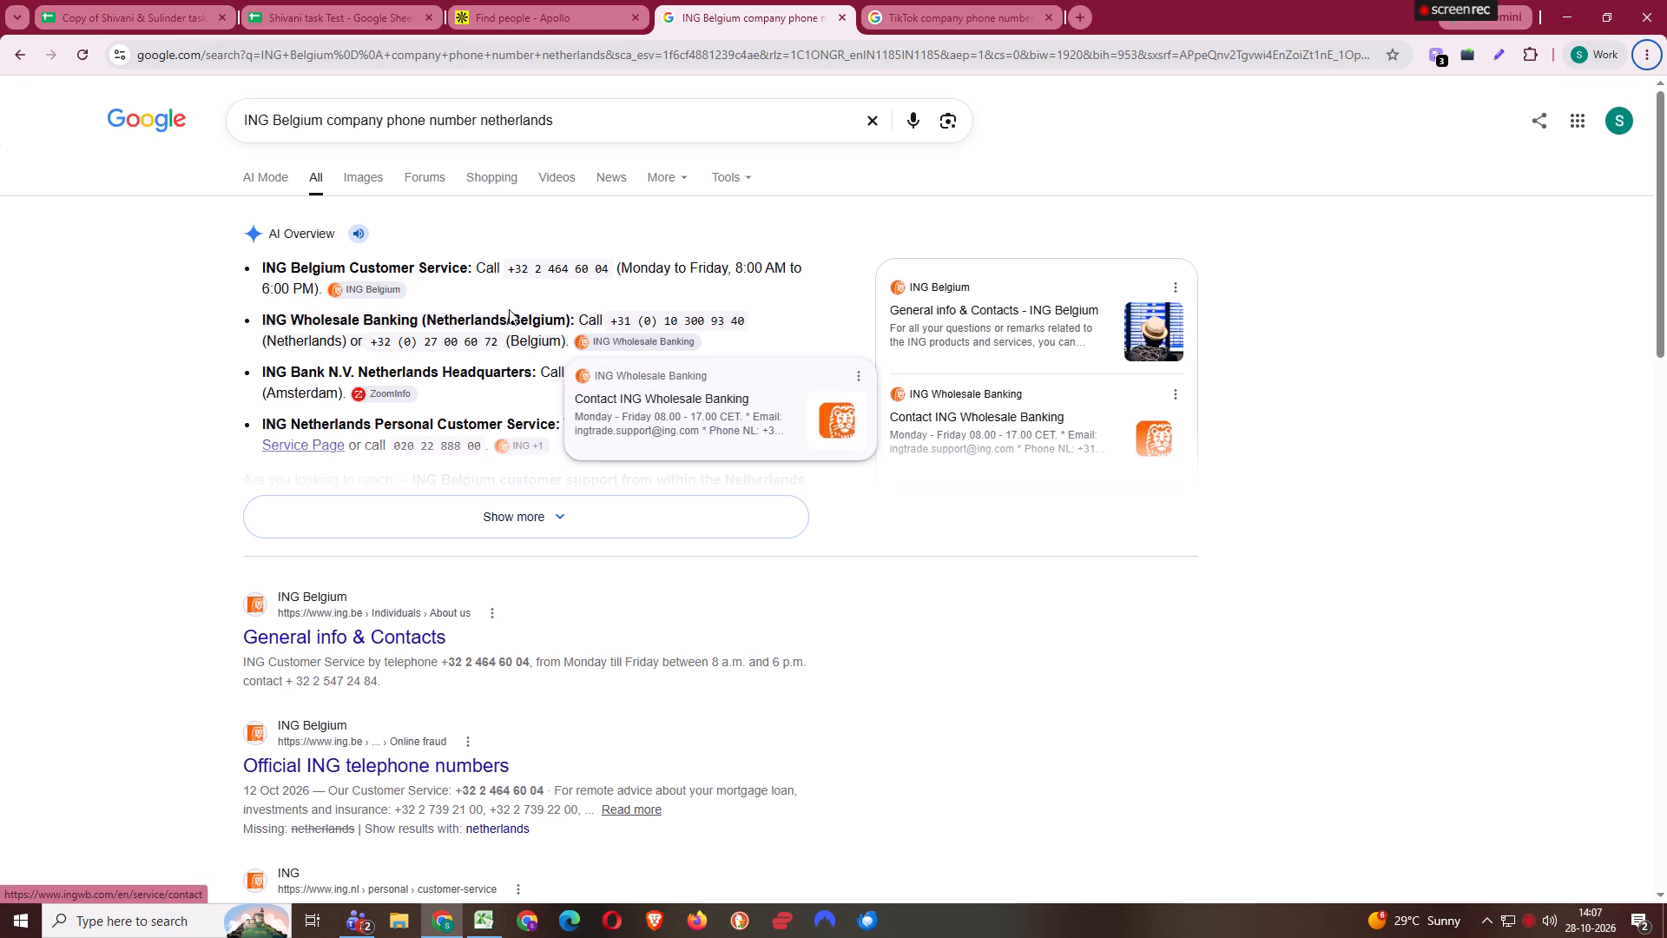
Enter the ING Bank N.V. Netherlands Headquarters number from the AI Overview as text in Excel cell J29, removing the spaces after the area code.
alt+click(615, 377)
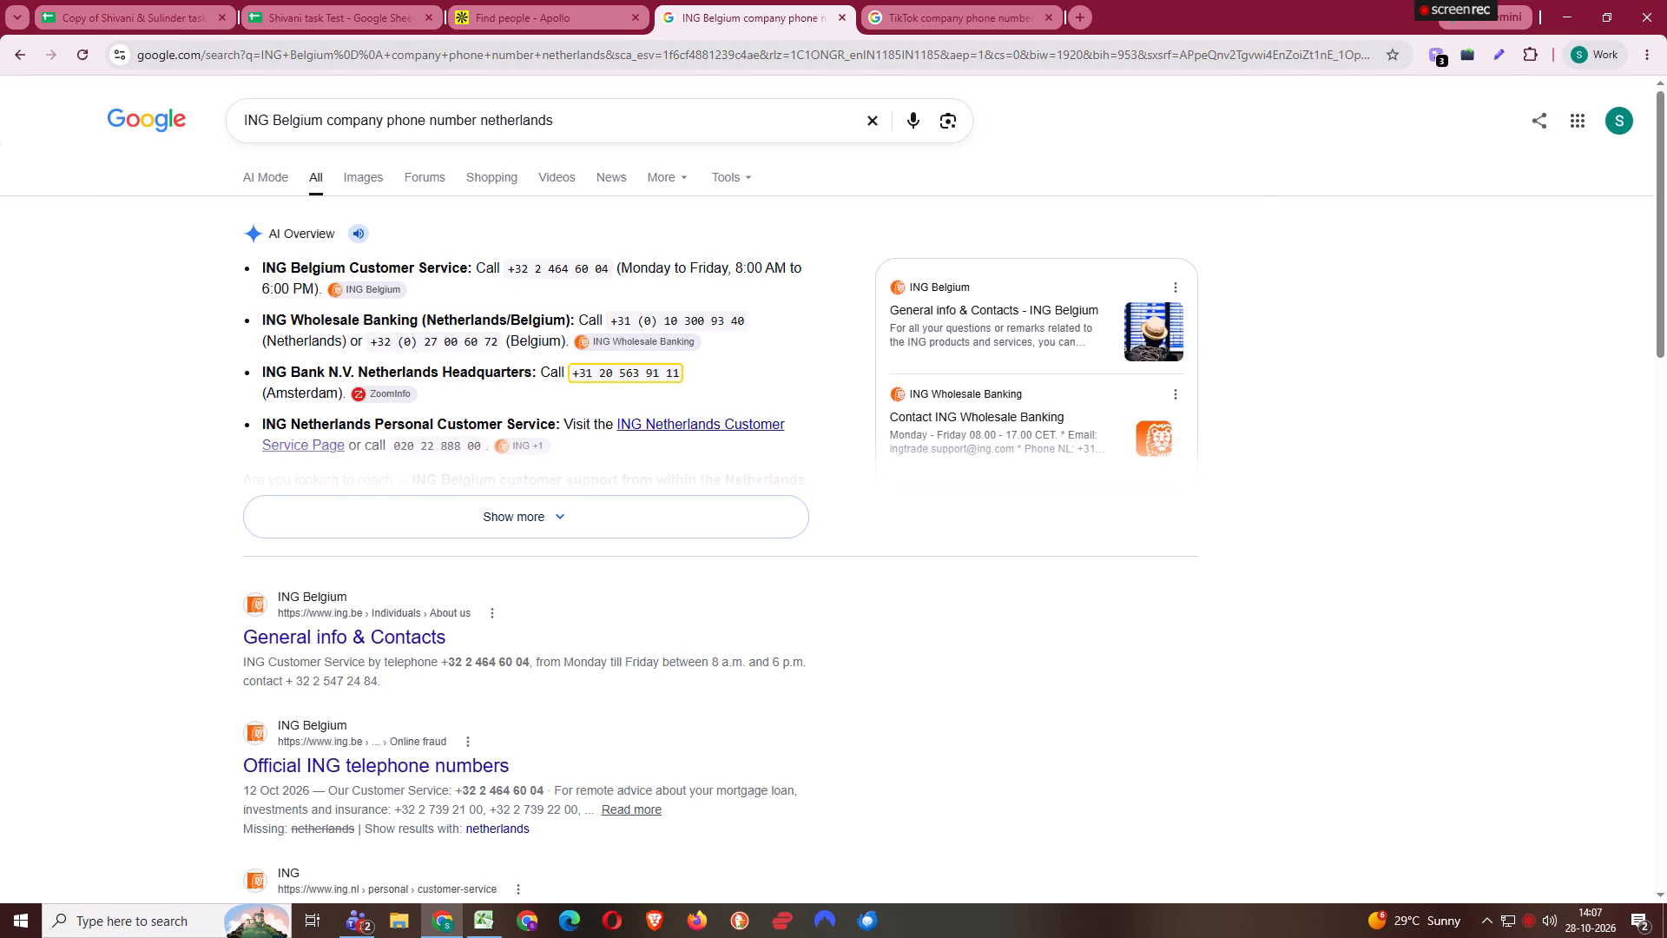
key(alt+Tab)
click(588, 188)
key(apostrophe)
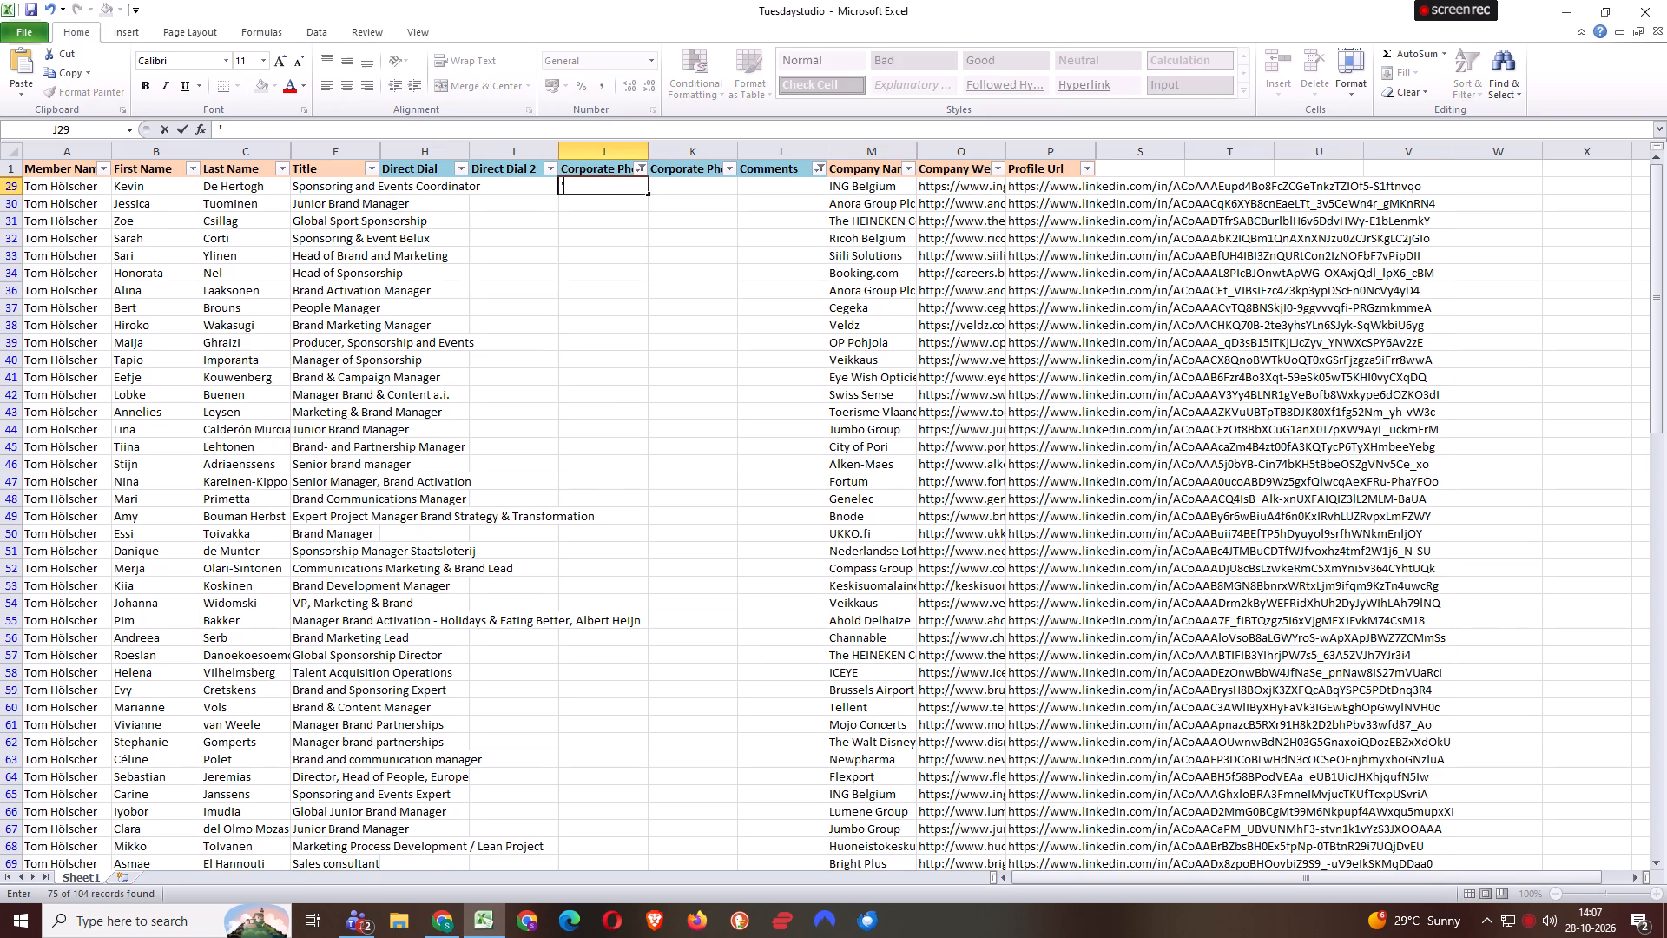
key(ctrl+v)
click(601, 182)
key(BackSpace)
click(618, 180)
key(BackSpace)
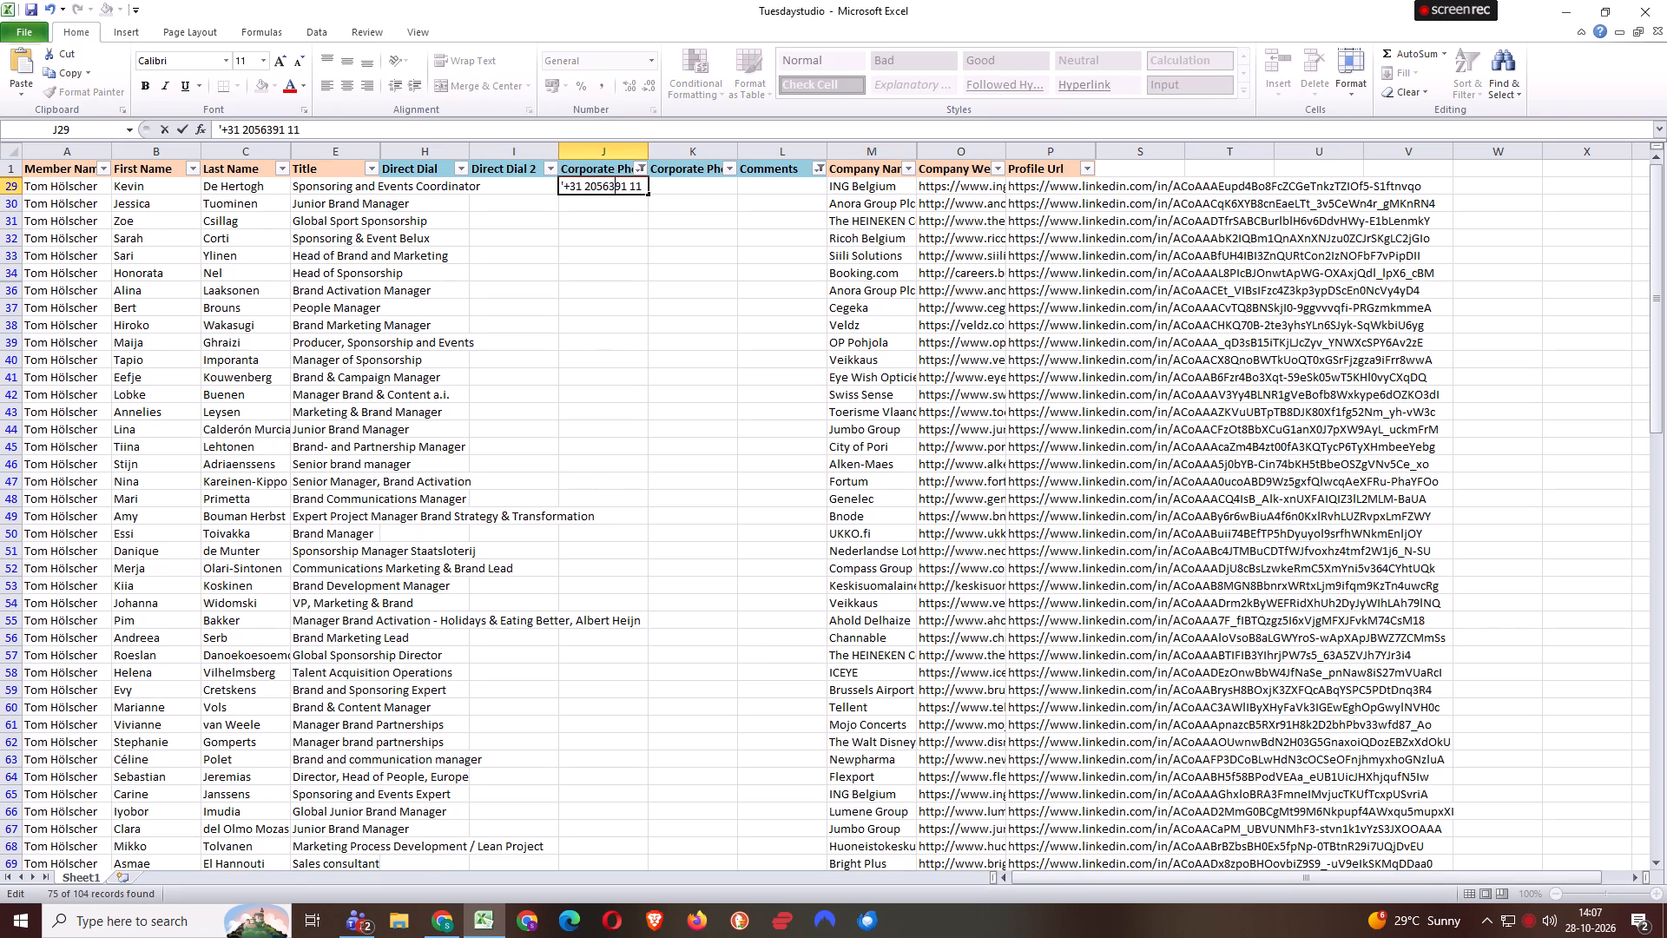
click(630, 182)
key(BackSpace)
click(660, 262)
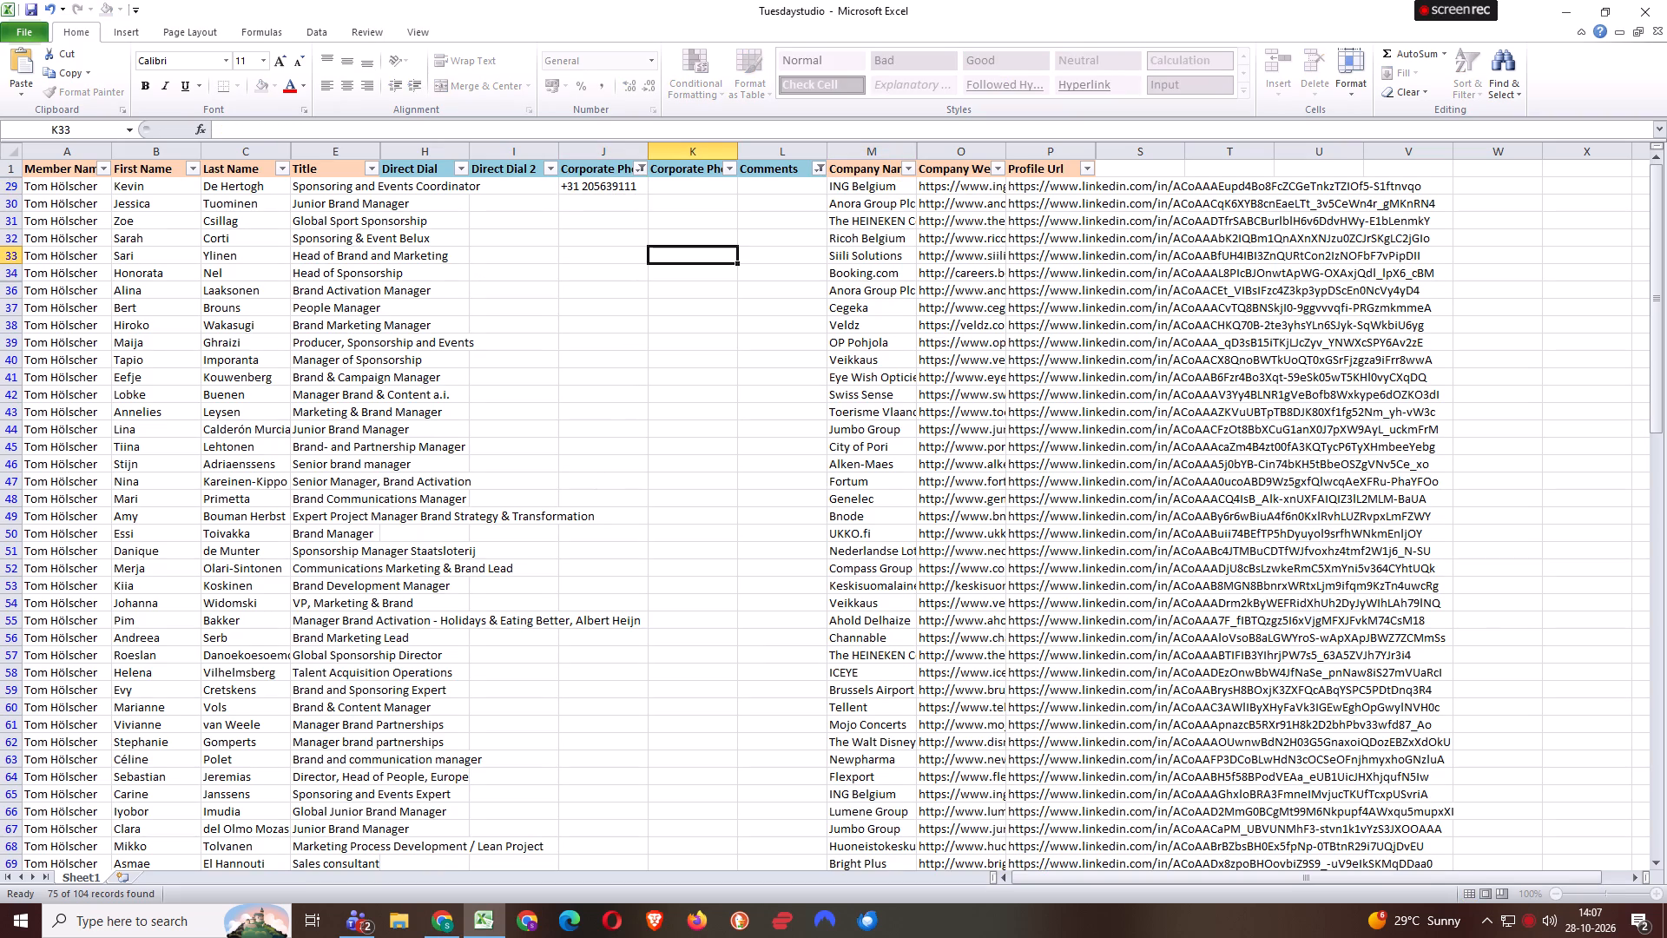
Reapply the filter on the first Corporate Phone column to hide the completed ING Belgium row 29, and save the workbook.
click(636, 178)
click(636, 169)
click(555, 480)
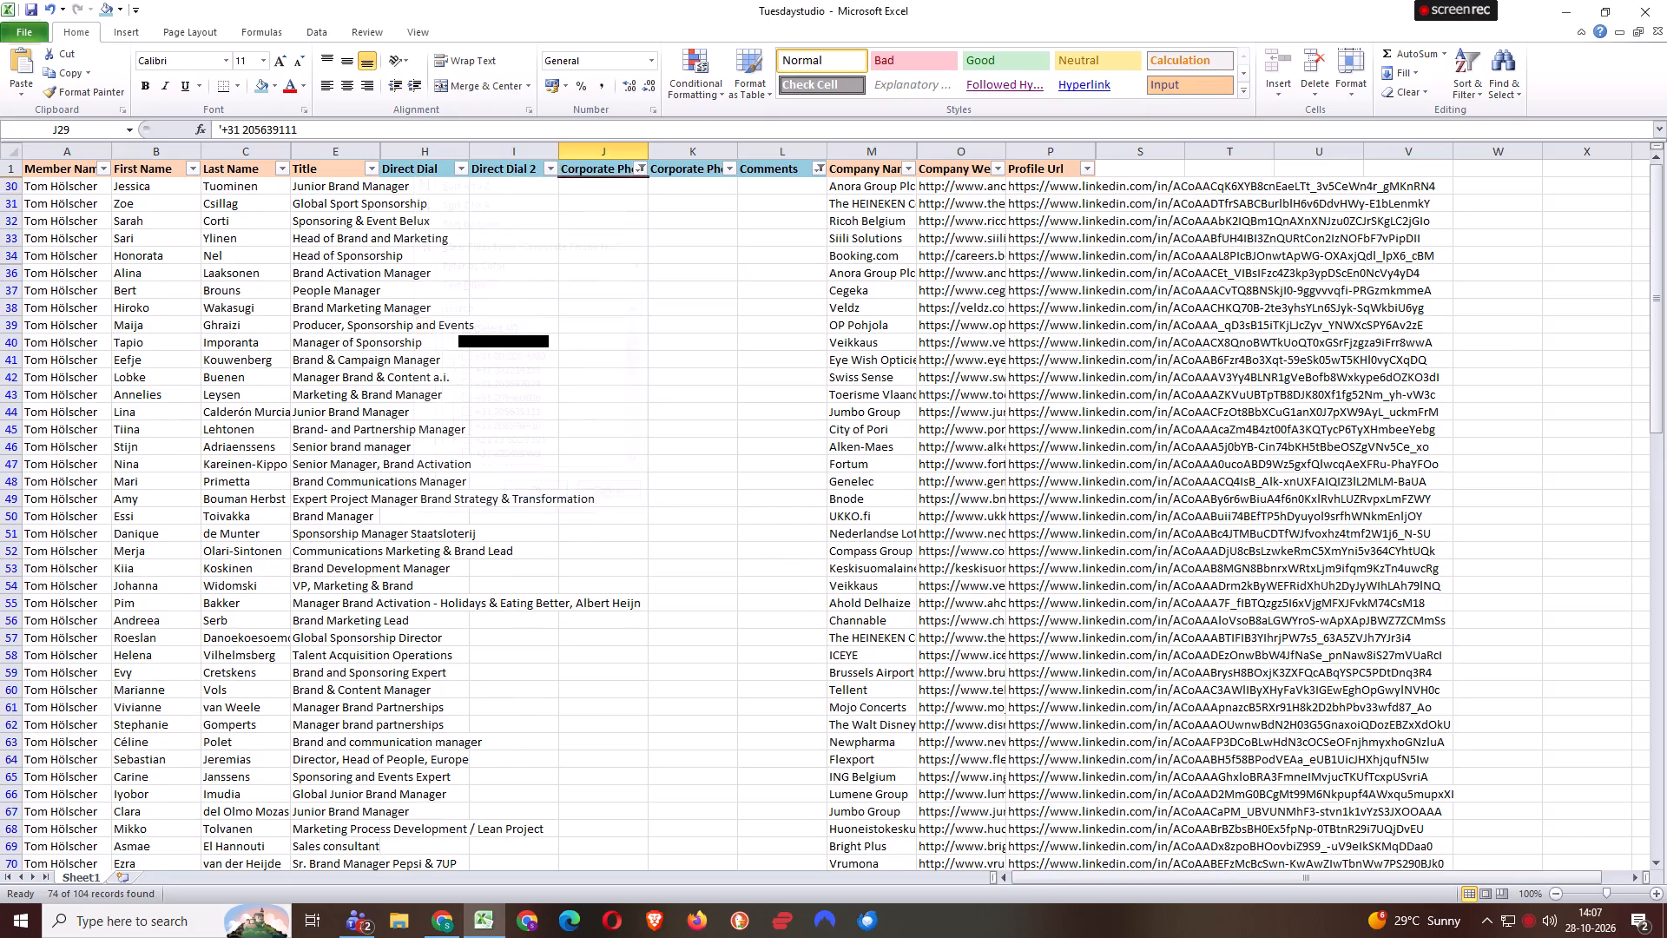
click(736, 300)
key(ctrl+s)
key(ctrl+s)
key(ctrl+s)
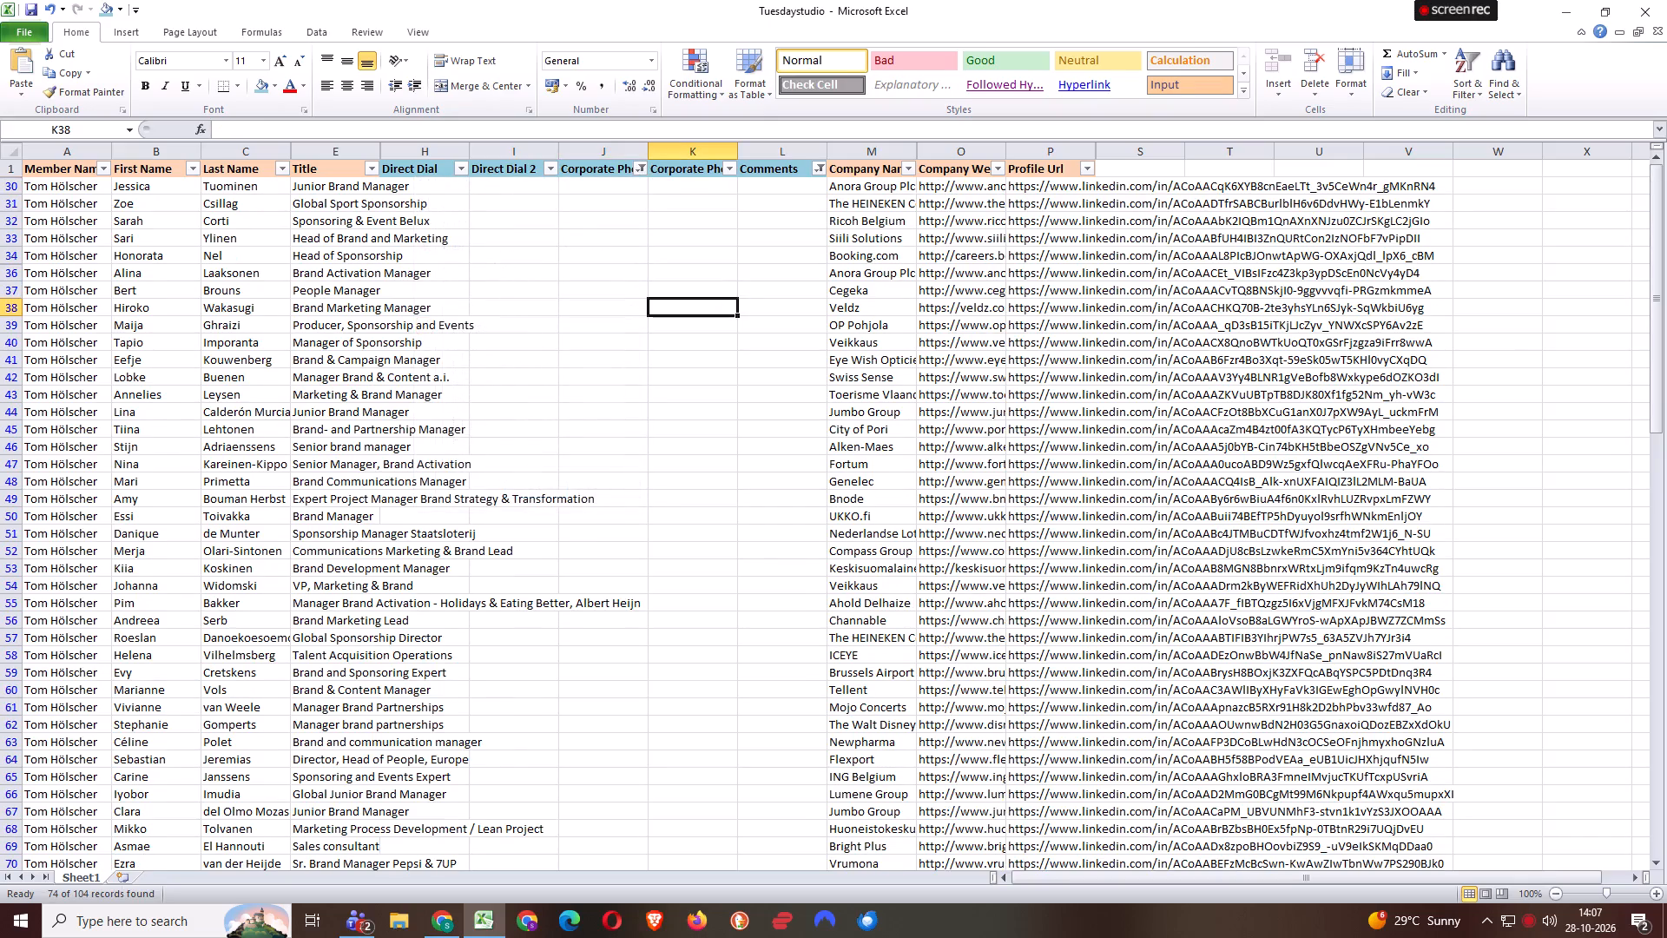
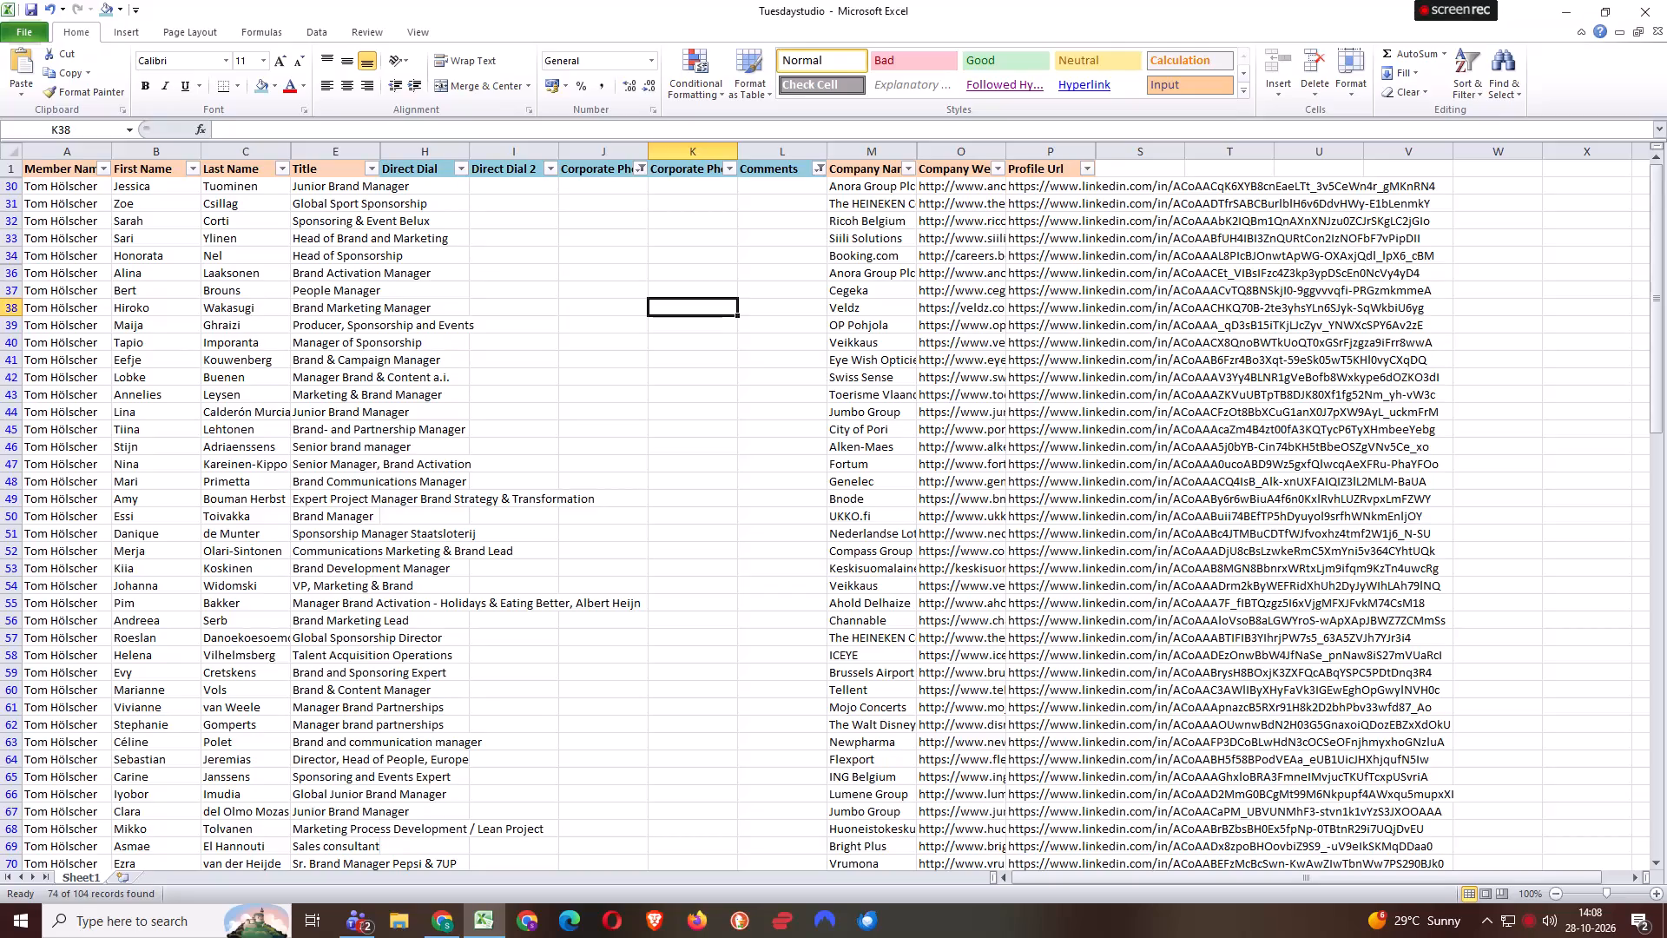
Copy the company name Anora Group Plc from row 30 and search Google in Chrome for "Anora Group Plc company phone number netherlands".
click(875, 183)
key(ctrl+c)
key(alt+Tab)
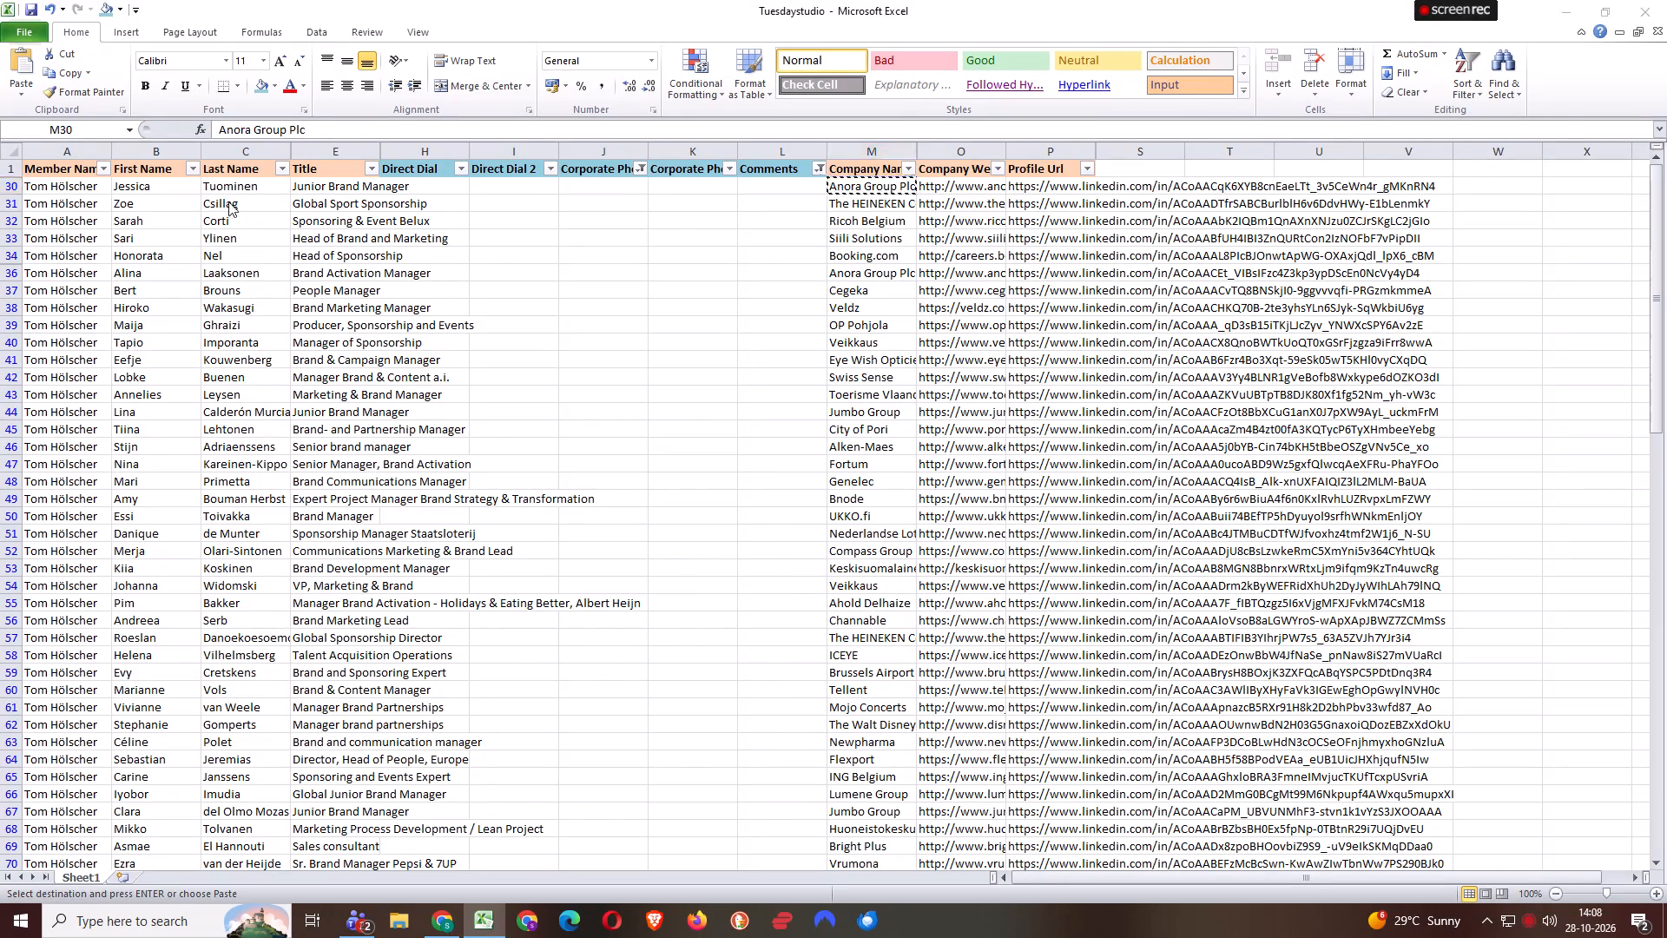
drag(321, 116, 123, 80)
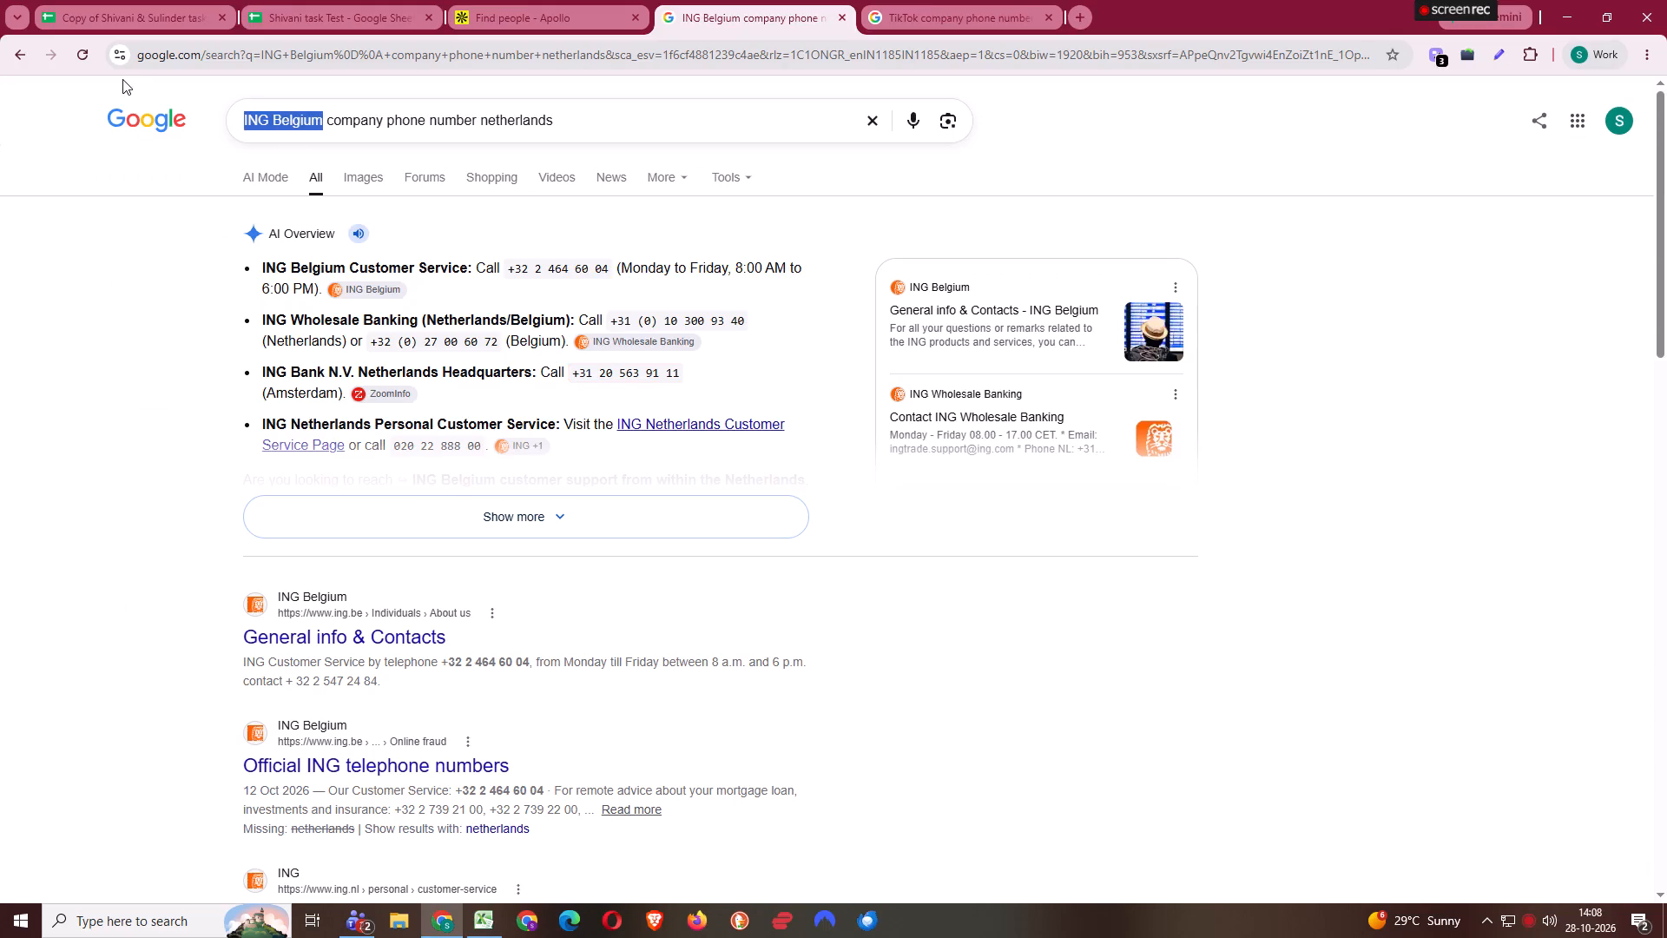
key(ctrl+v)
key(Return)
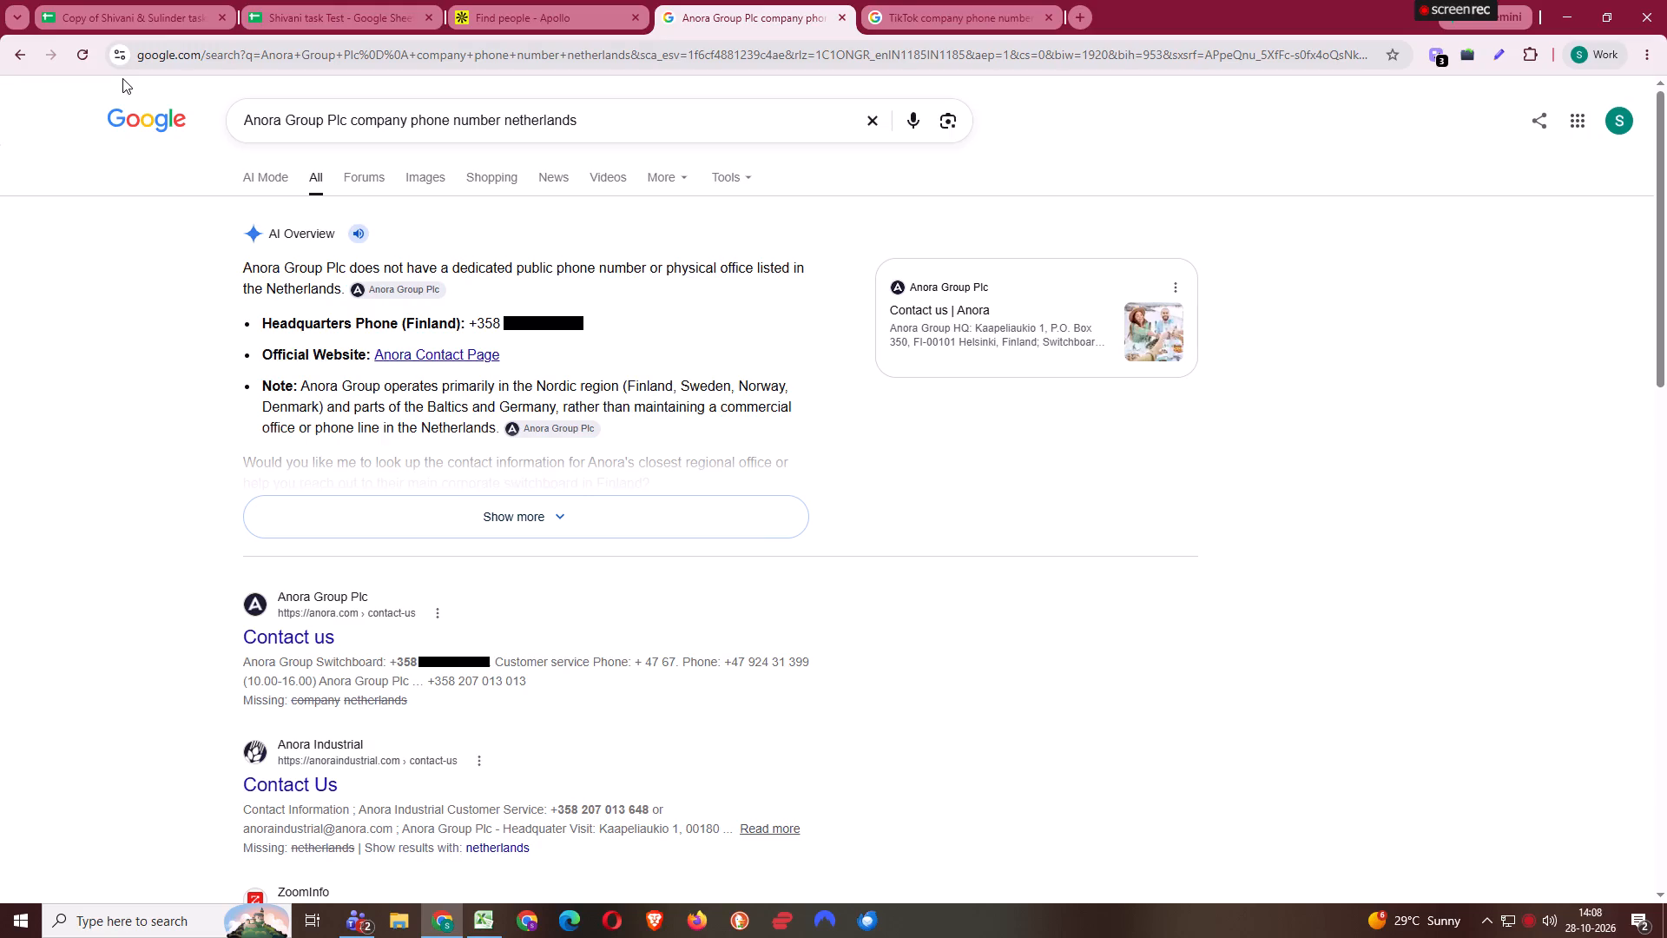
Enter Anora's Finland headquarters number from the AI Overview as text in Excel cell J30, removing the spaces inside the number.
alt+click(524, 321)
drag(468, 317, 590, 316)
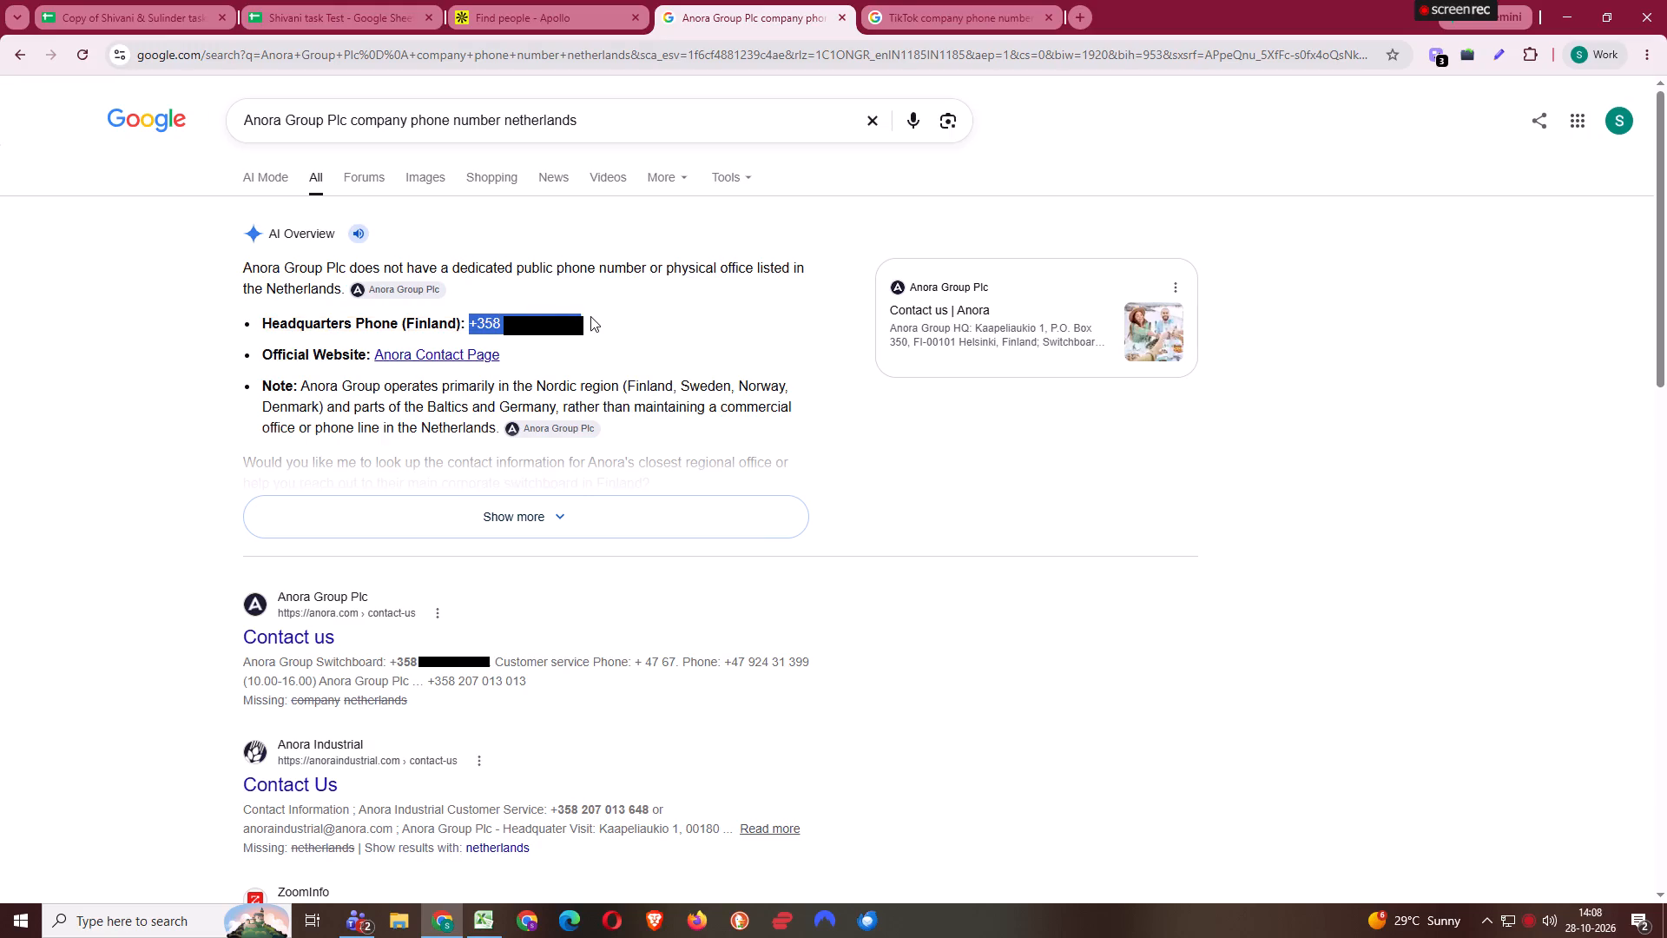
drag(590, 316, 595, 316)
key(ctrl+c)
key(ctrl+c)
key(ctrl+c)
key(alt+Tab)
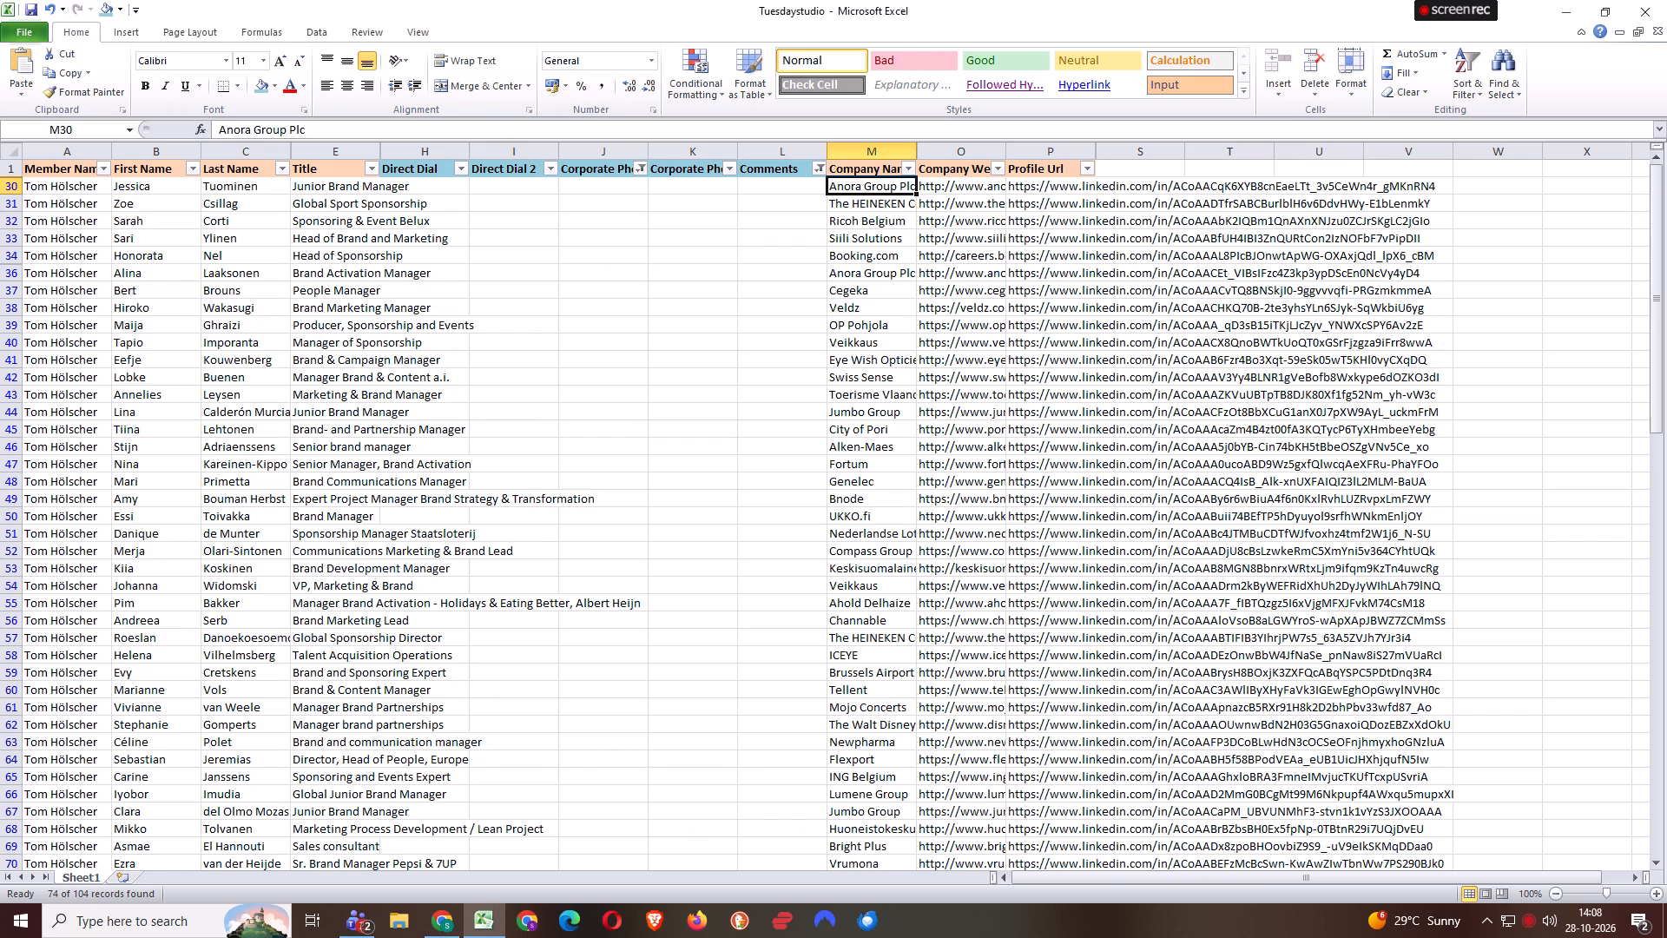
click(633, 176)
click(632, 179)
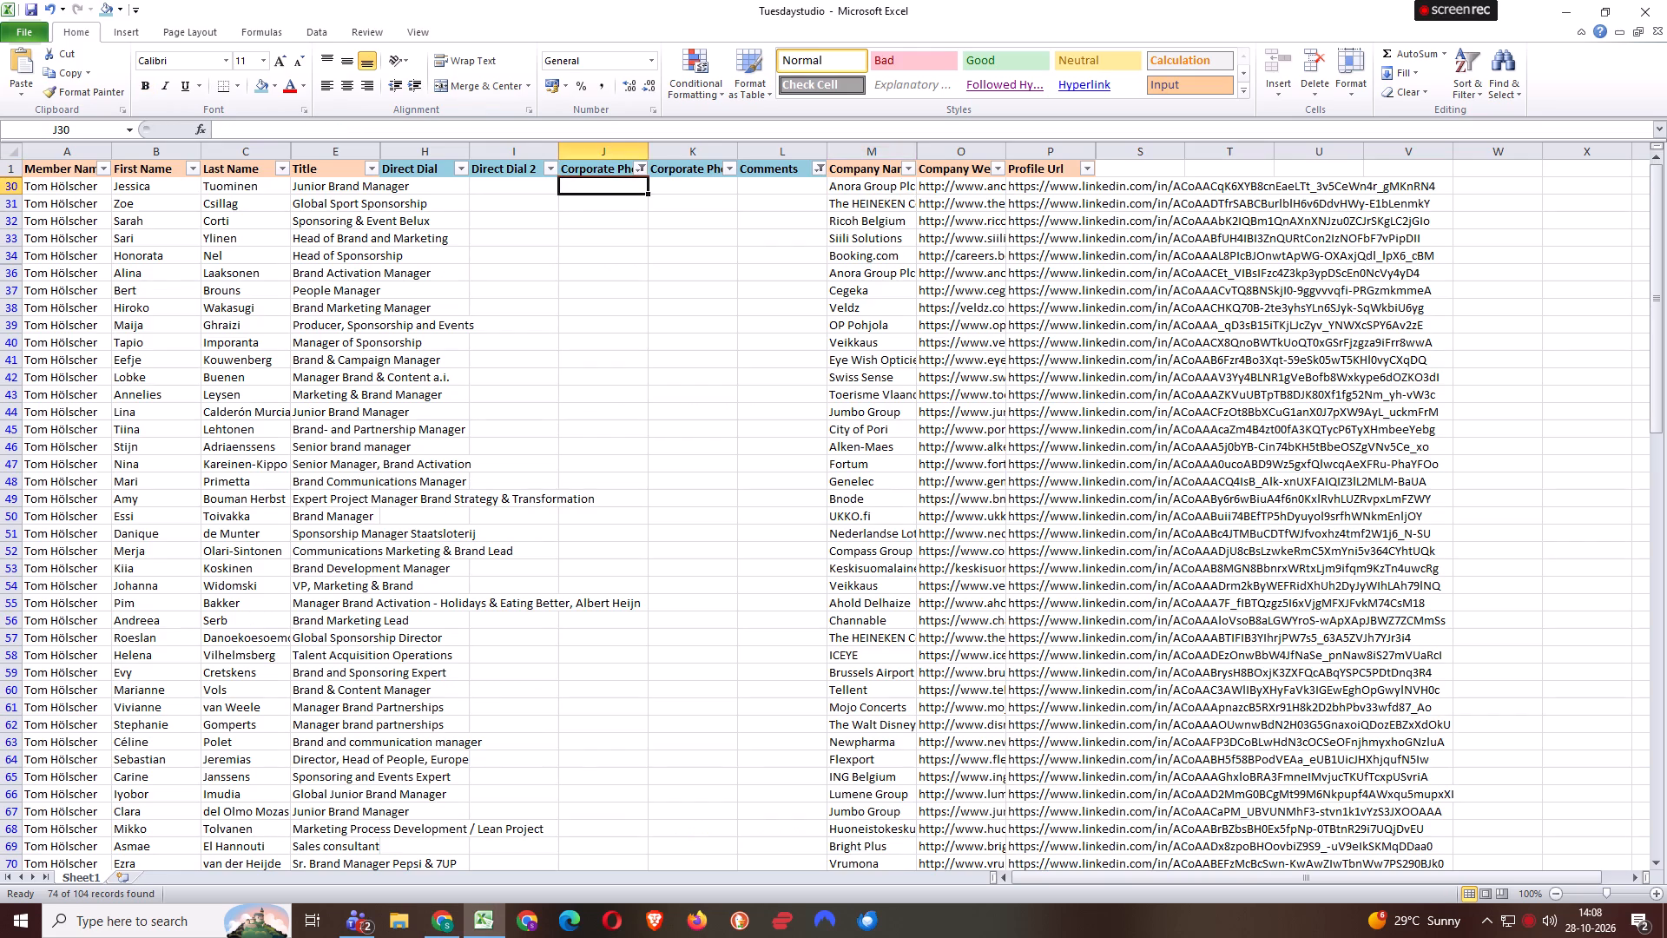
key(apostrophe)
key(ctrl+v)
click(612, 185)
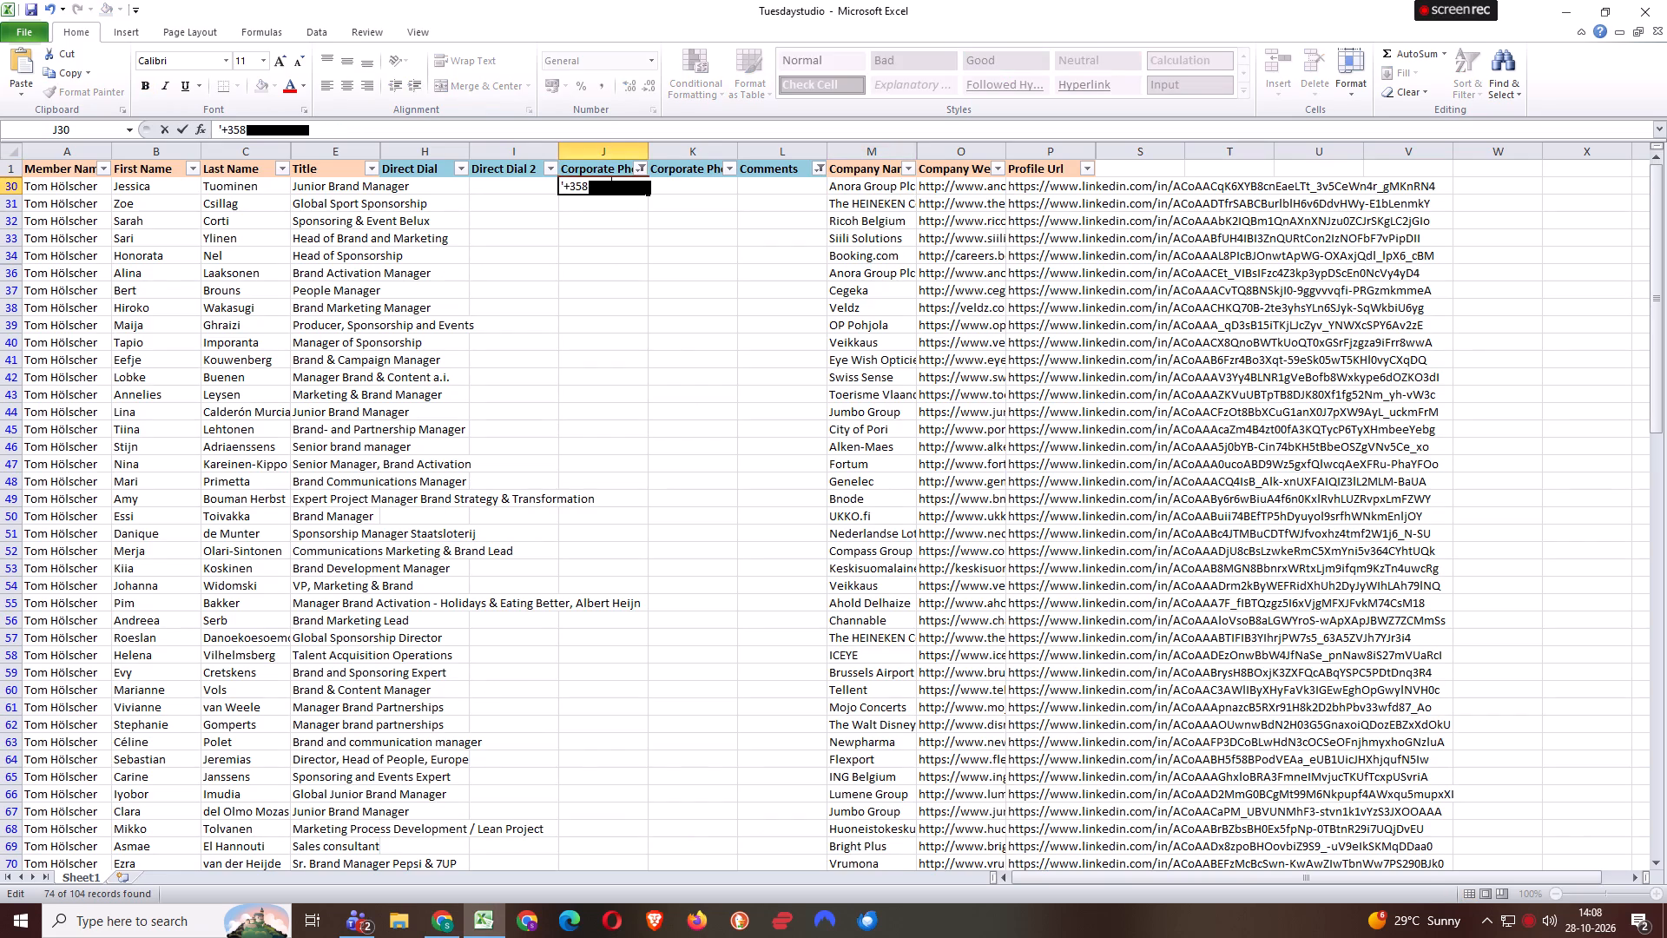
key(BackSpace)
click(629, 188)
key(BackSpace)
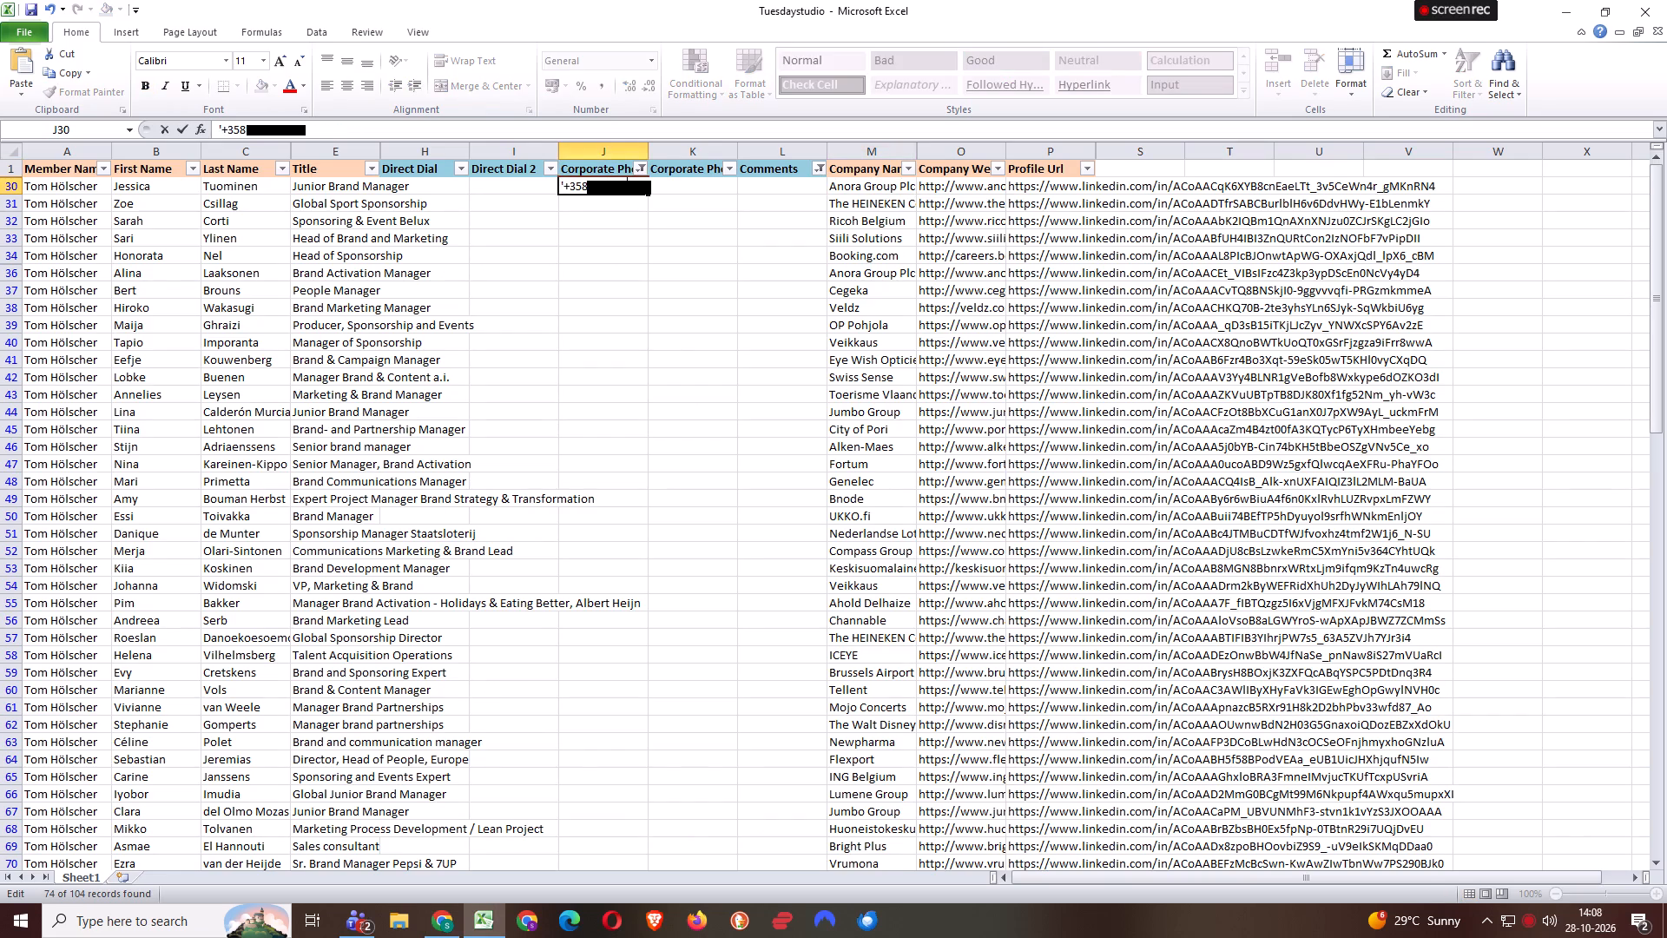
click(644, 215)
Apply the current blue fill colour to the phone number cell J30.
click(618, 179)
click(262, 92)
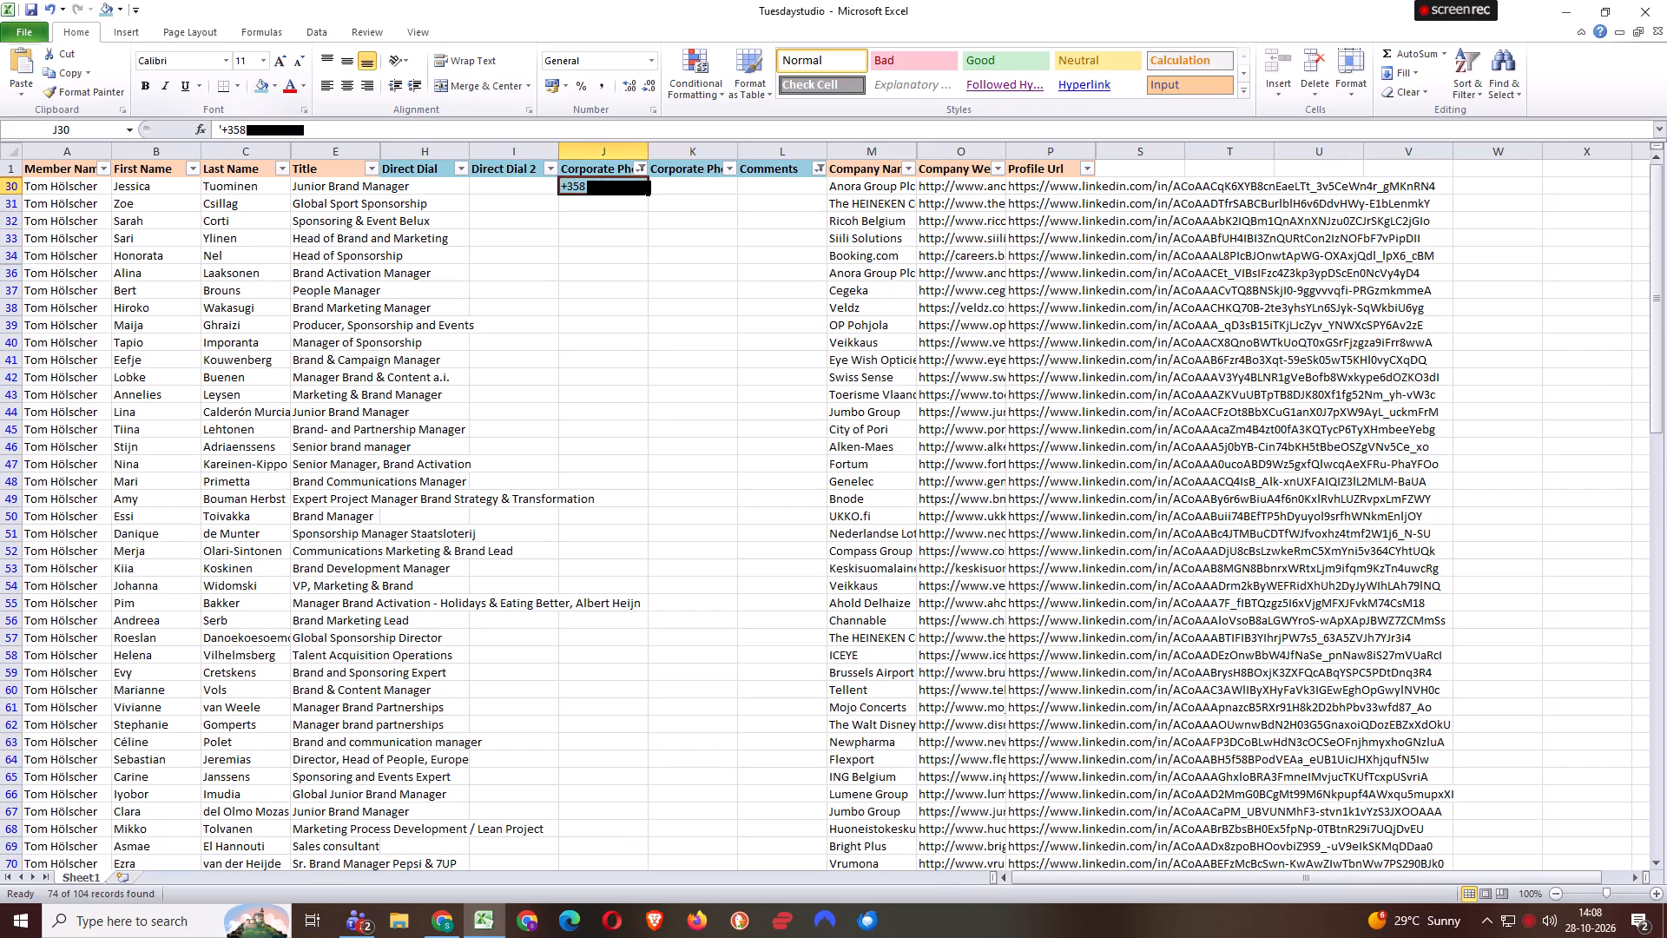
click(657, 283)
Filter the Company Name column to show only Anora Group Plc.
click(841, 190)
key(ctrl+c)
click(904, 170)
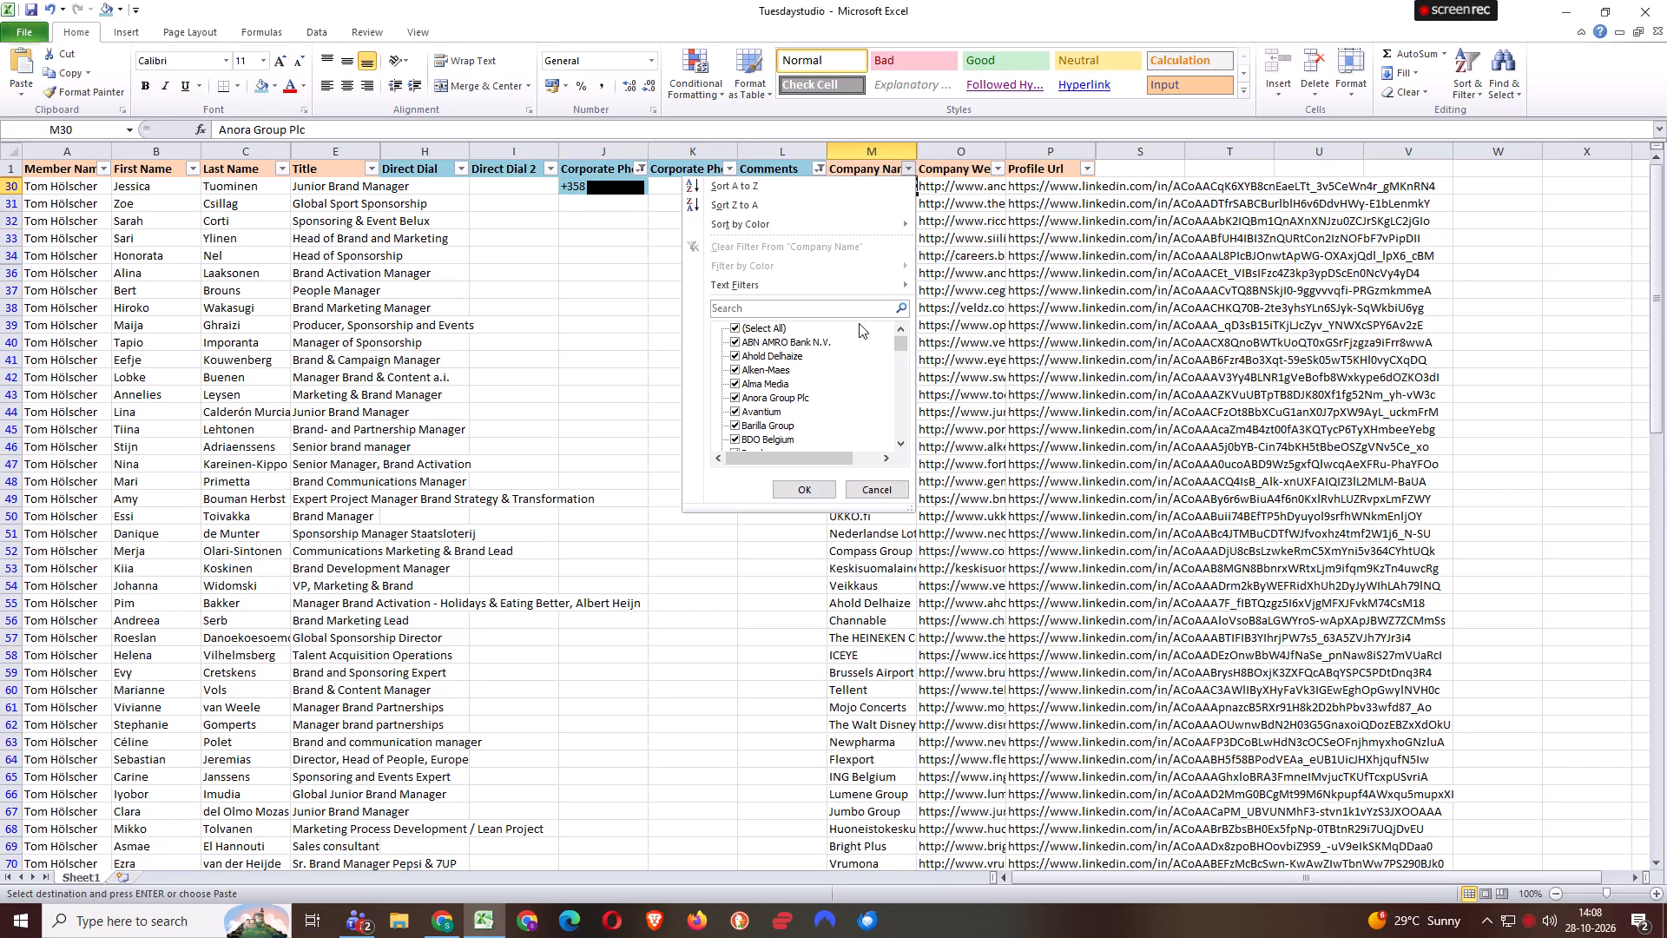
click(772, 314)
key(ctrl+v)
click(799, 464)
click(798, 492)
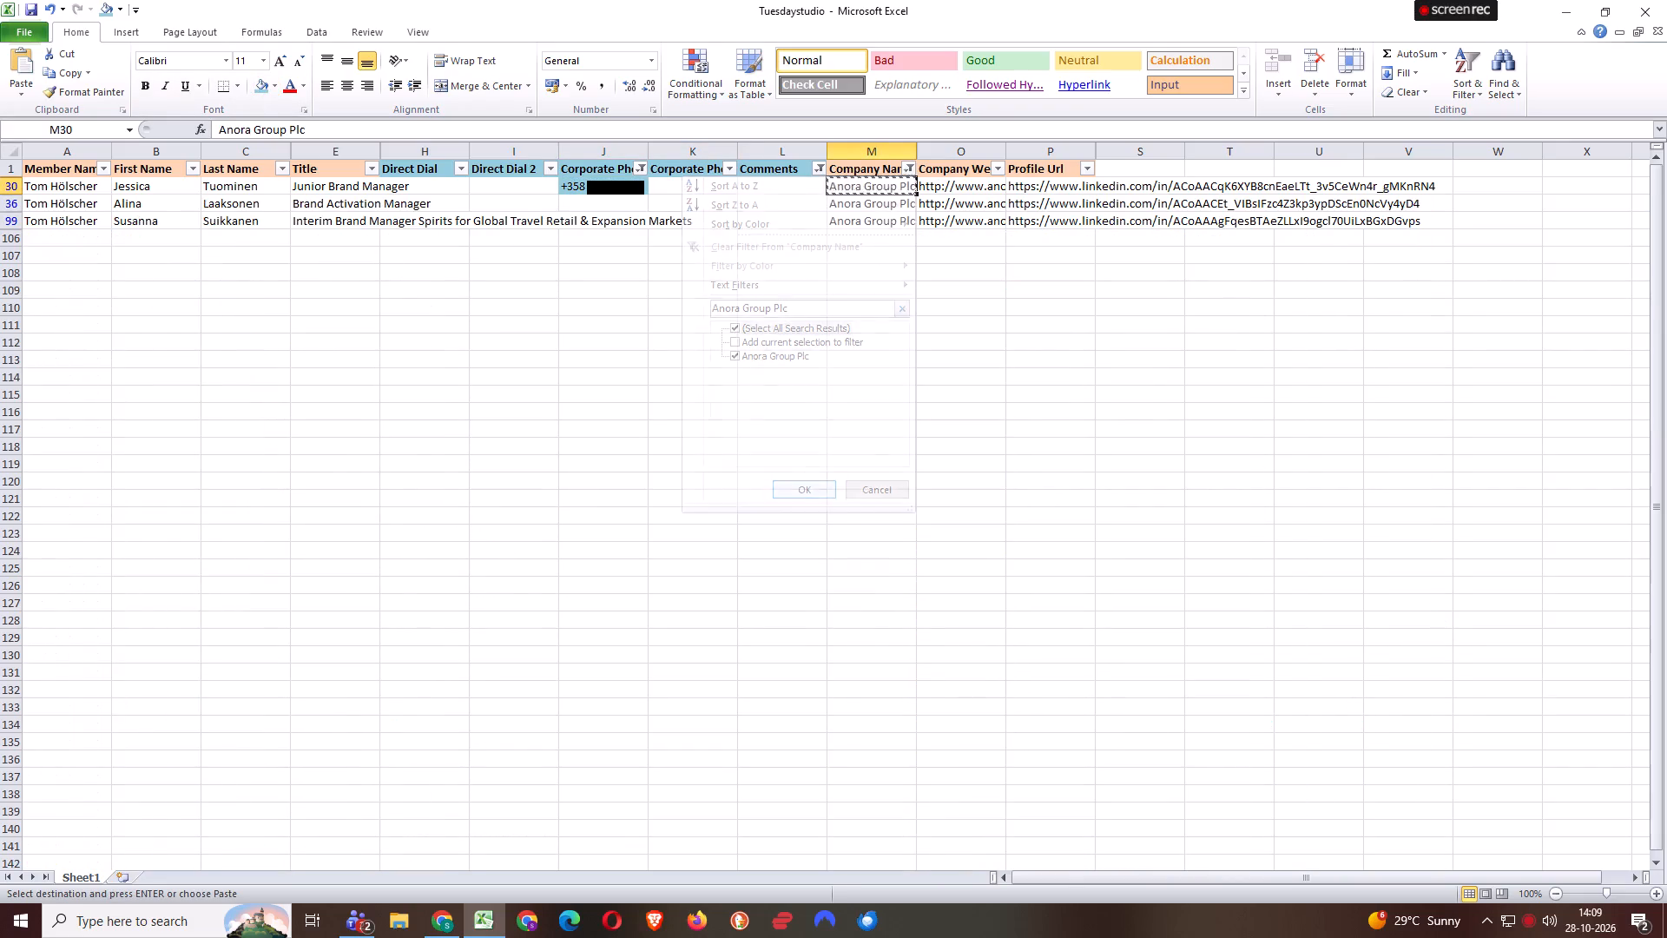
click(774, 428)
Fill the Anora phone number and its shading from J30 down to the Anora Group Plc rows 36 and 99.
drag(626, 190, 623, 226)
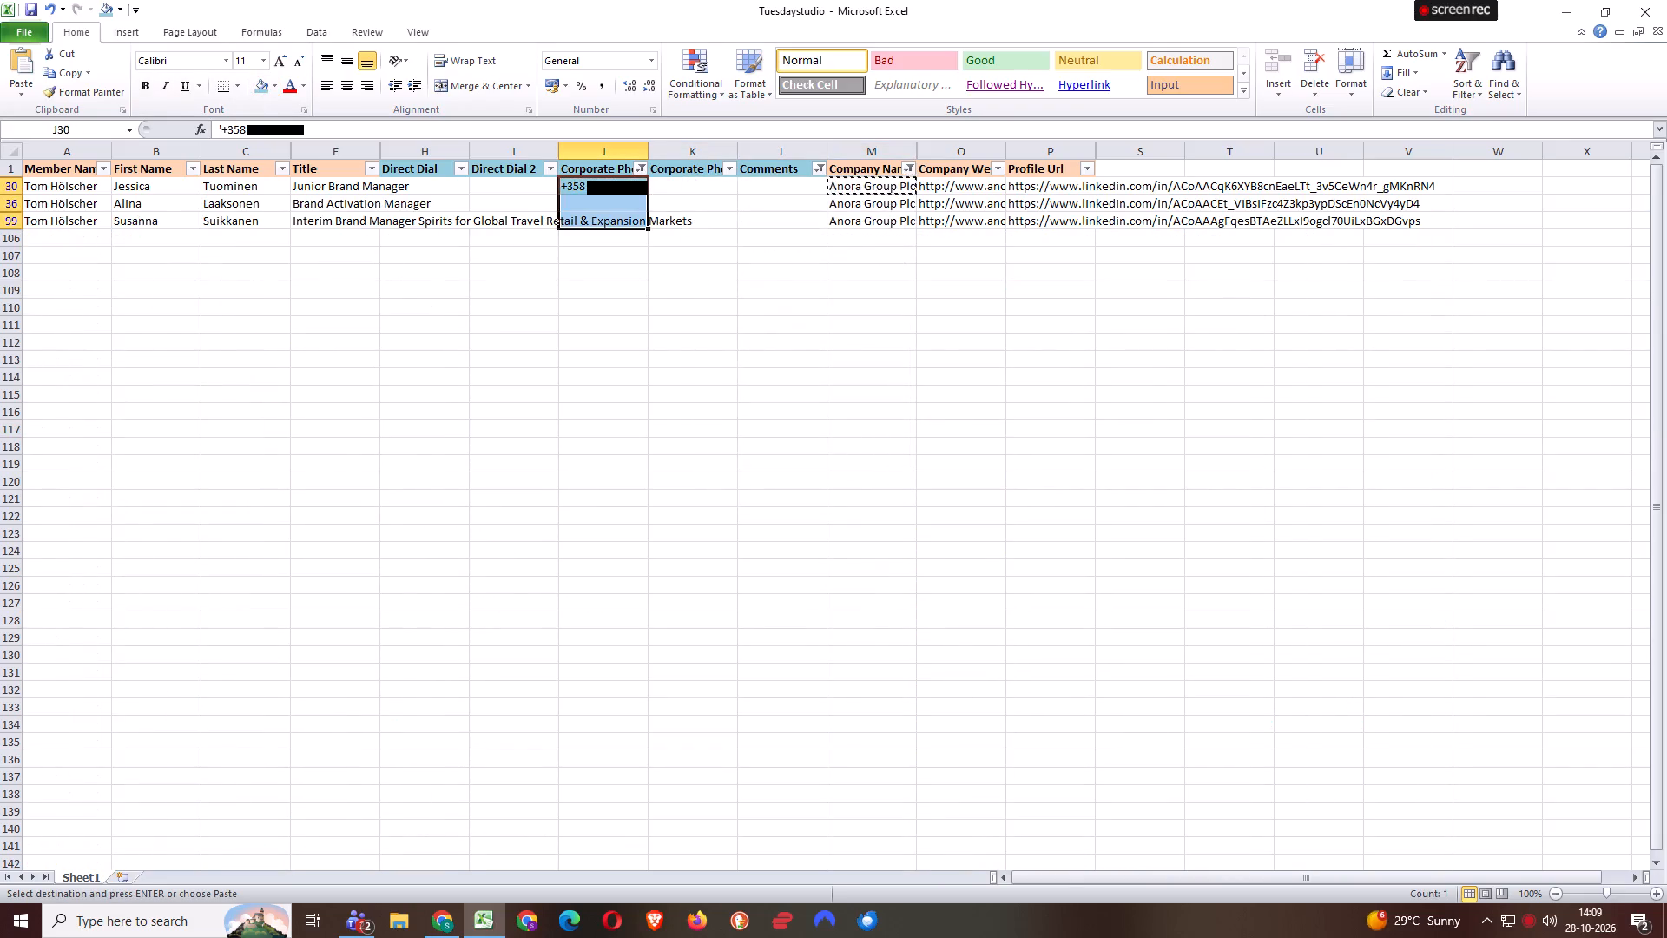
key(ctrl+d)
click(790, 331)
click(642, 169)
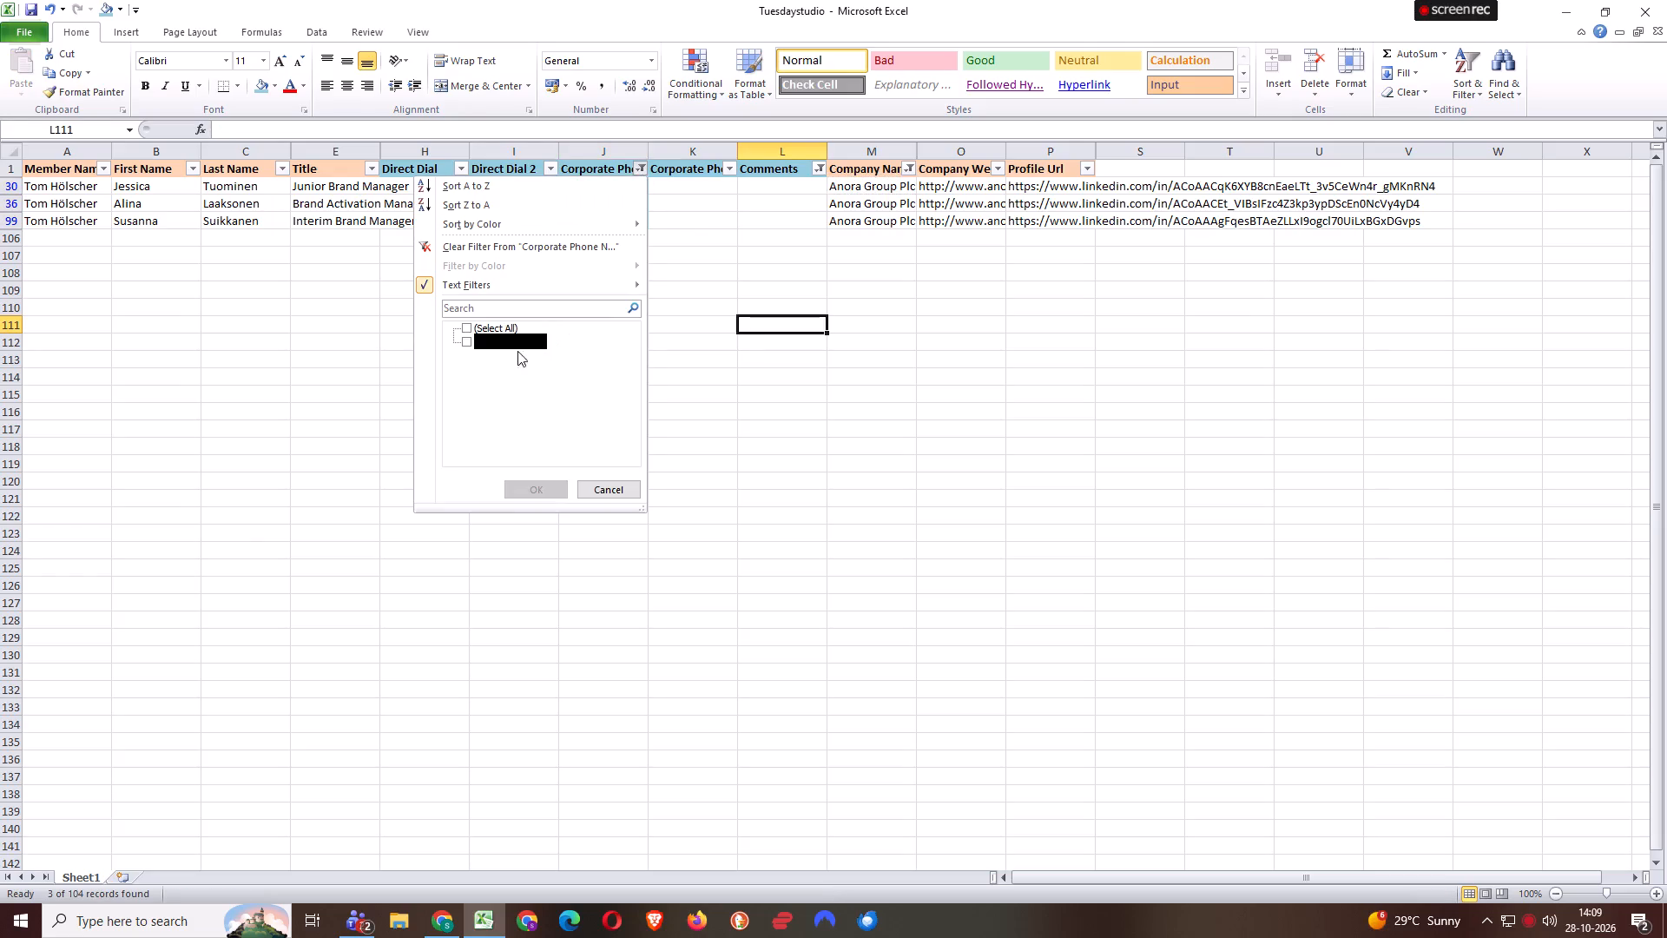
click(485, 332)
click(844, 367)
Reset the Company Name filter to select all companies and save the workbook.
click(912, 167)
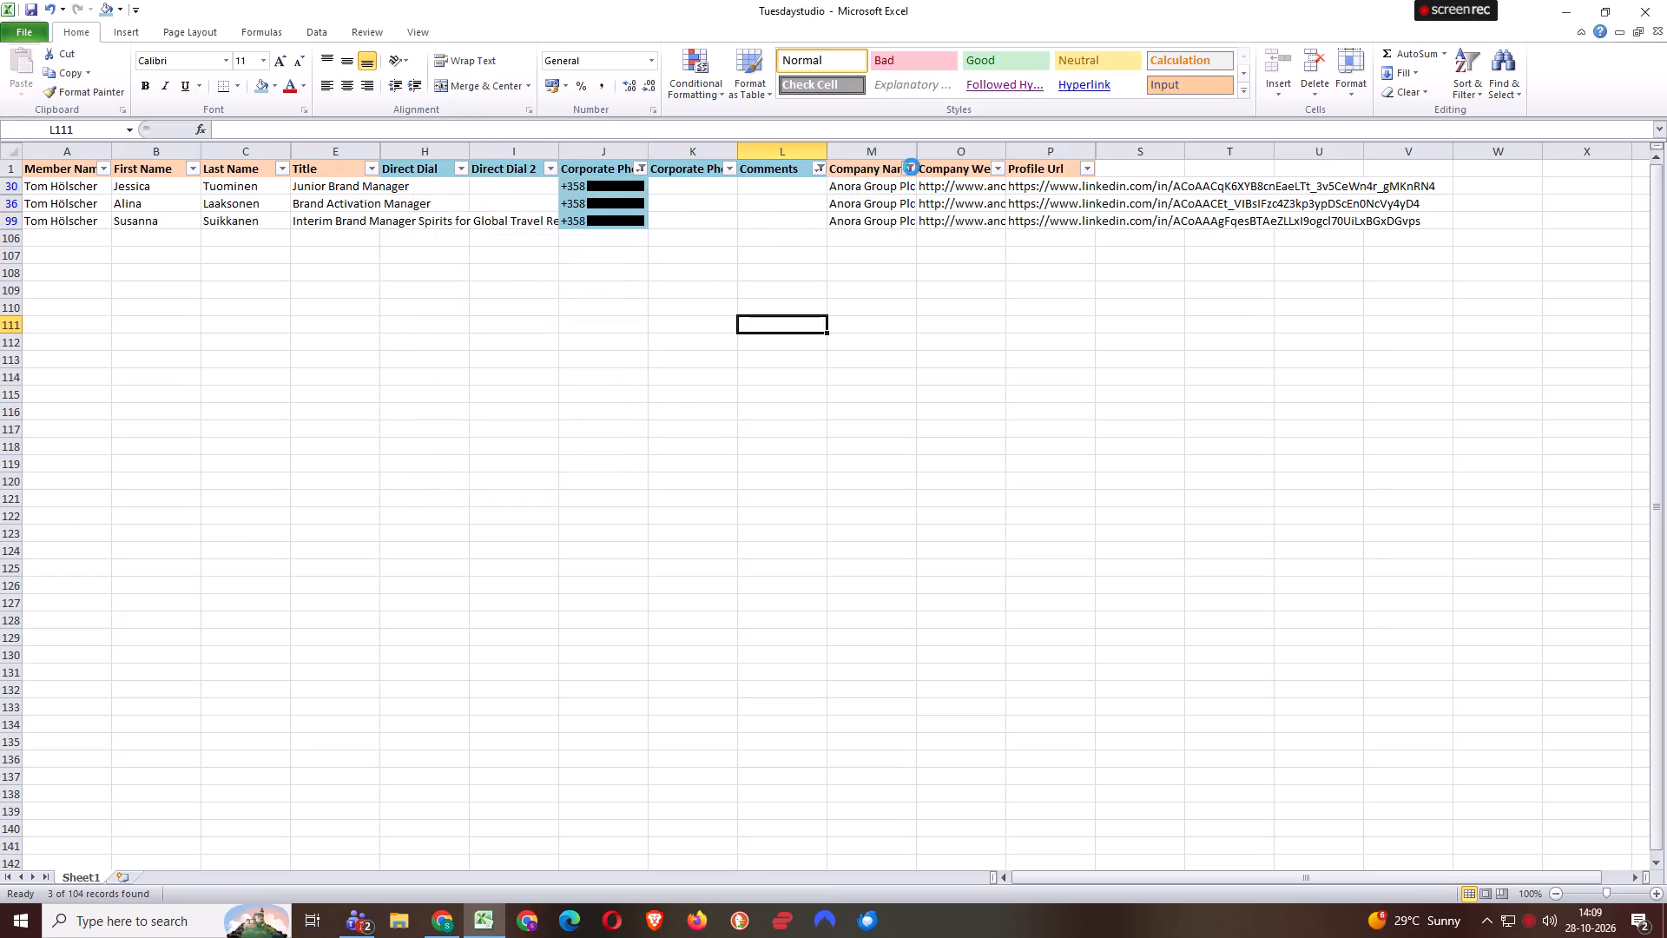
click(777, 324)
click(817, 484)
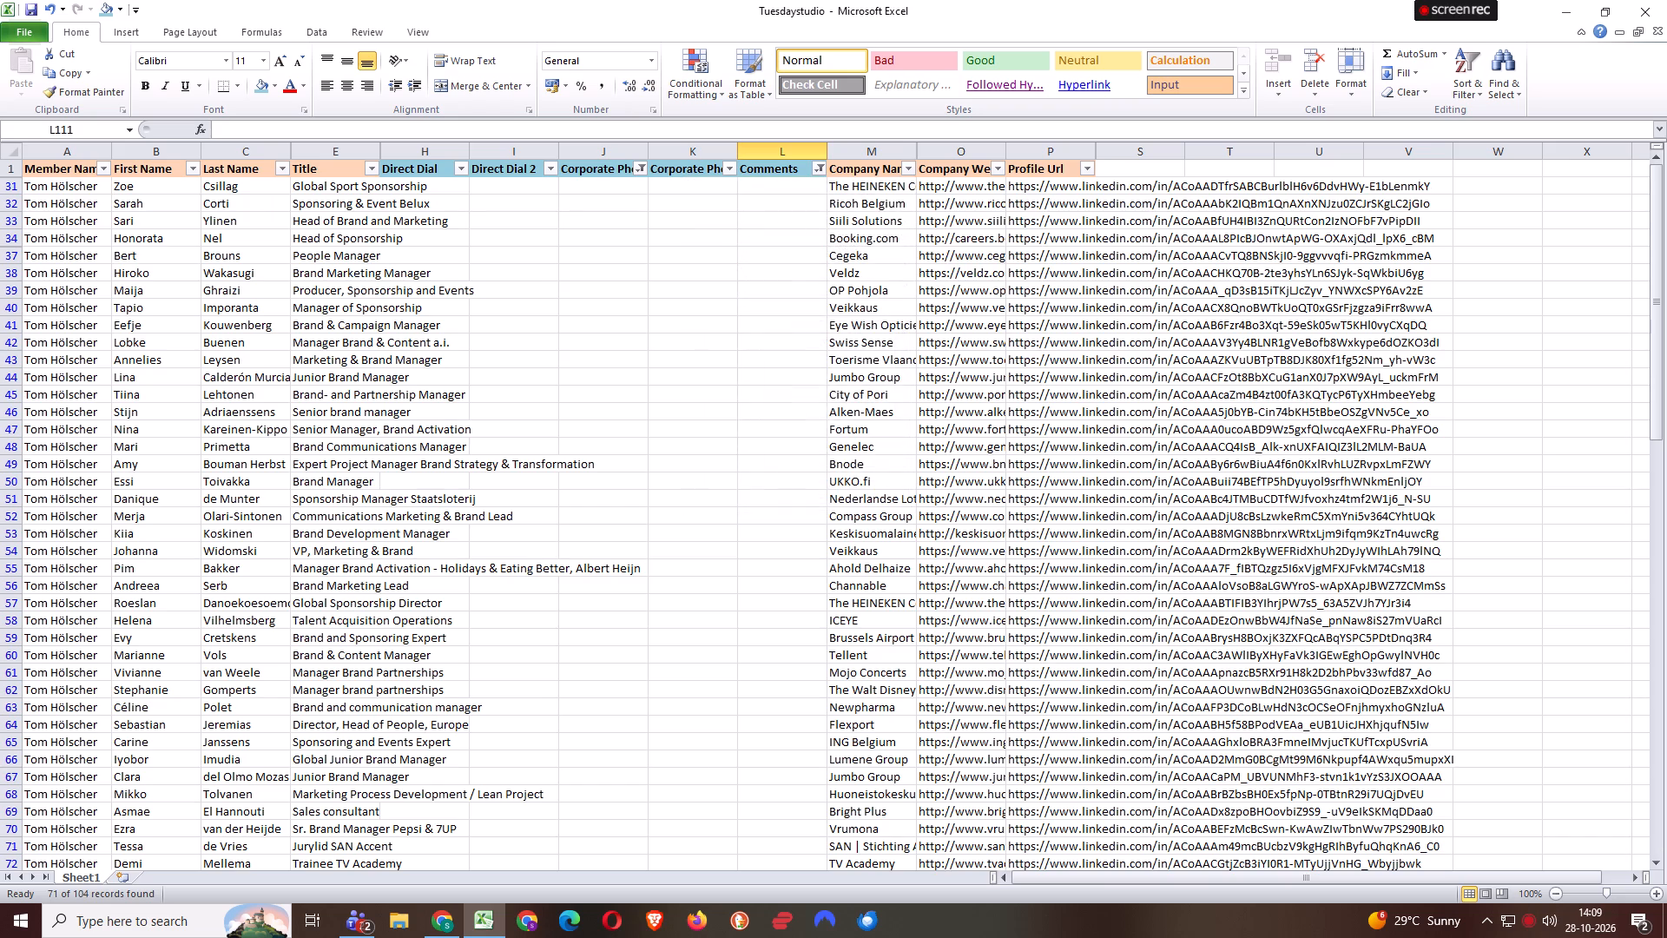
click(783, 411)
scroll(730, 415, up, 5)
click(687, 306)
key(ctrl+s)
key(ctrl+s)
key(ctrl+s)
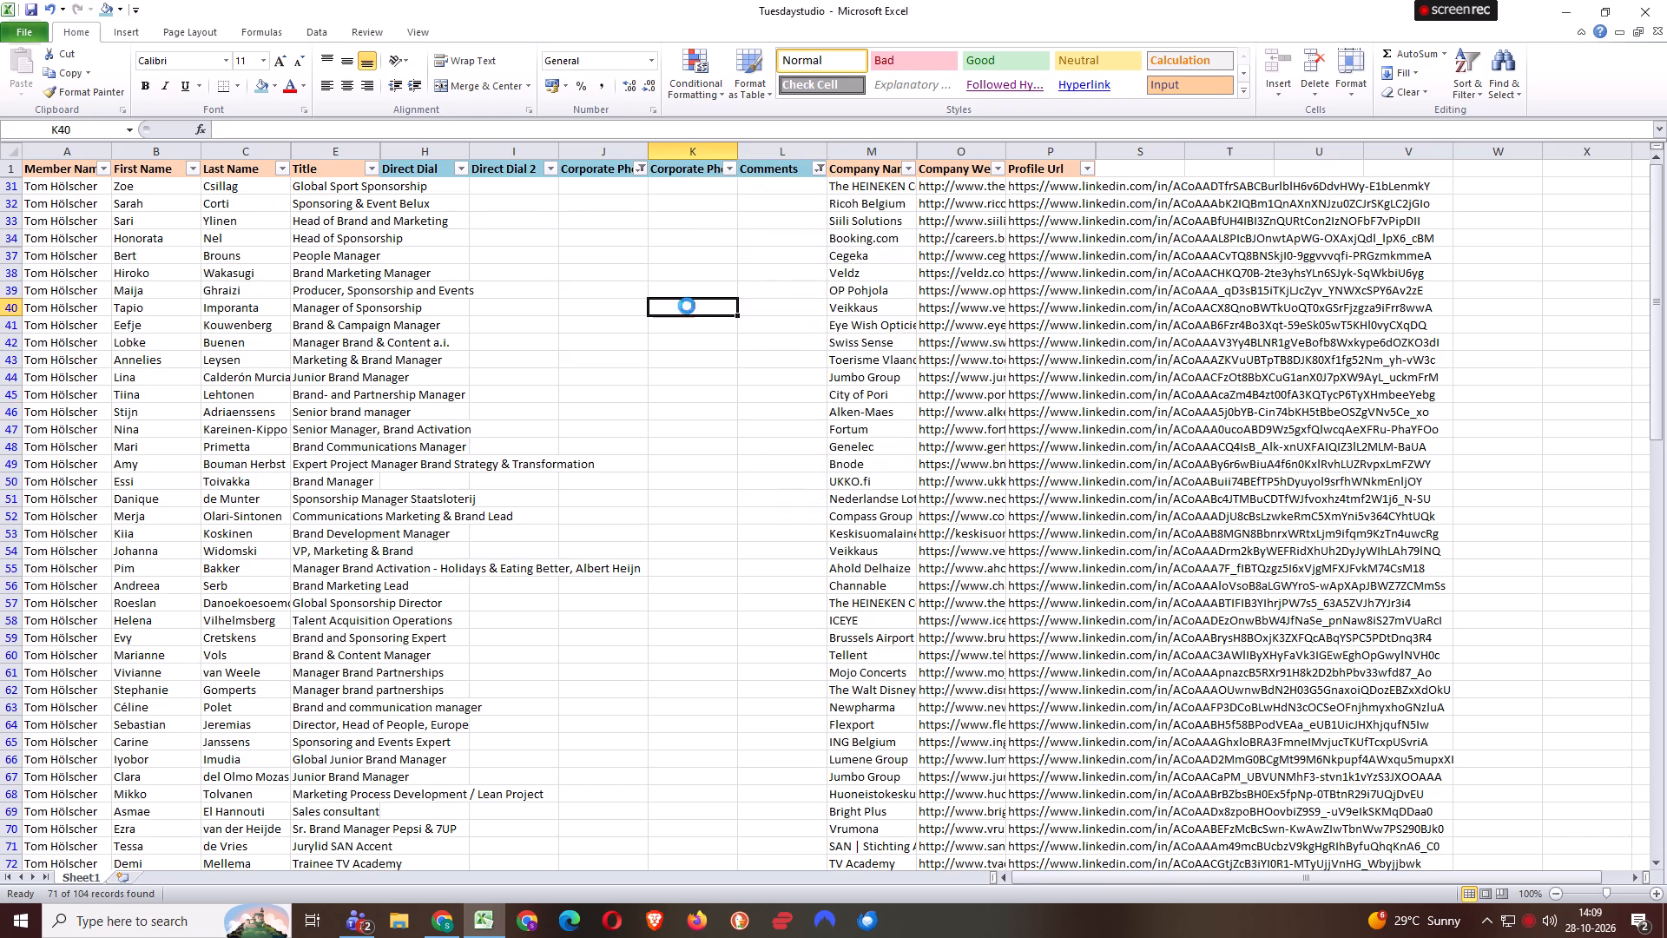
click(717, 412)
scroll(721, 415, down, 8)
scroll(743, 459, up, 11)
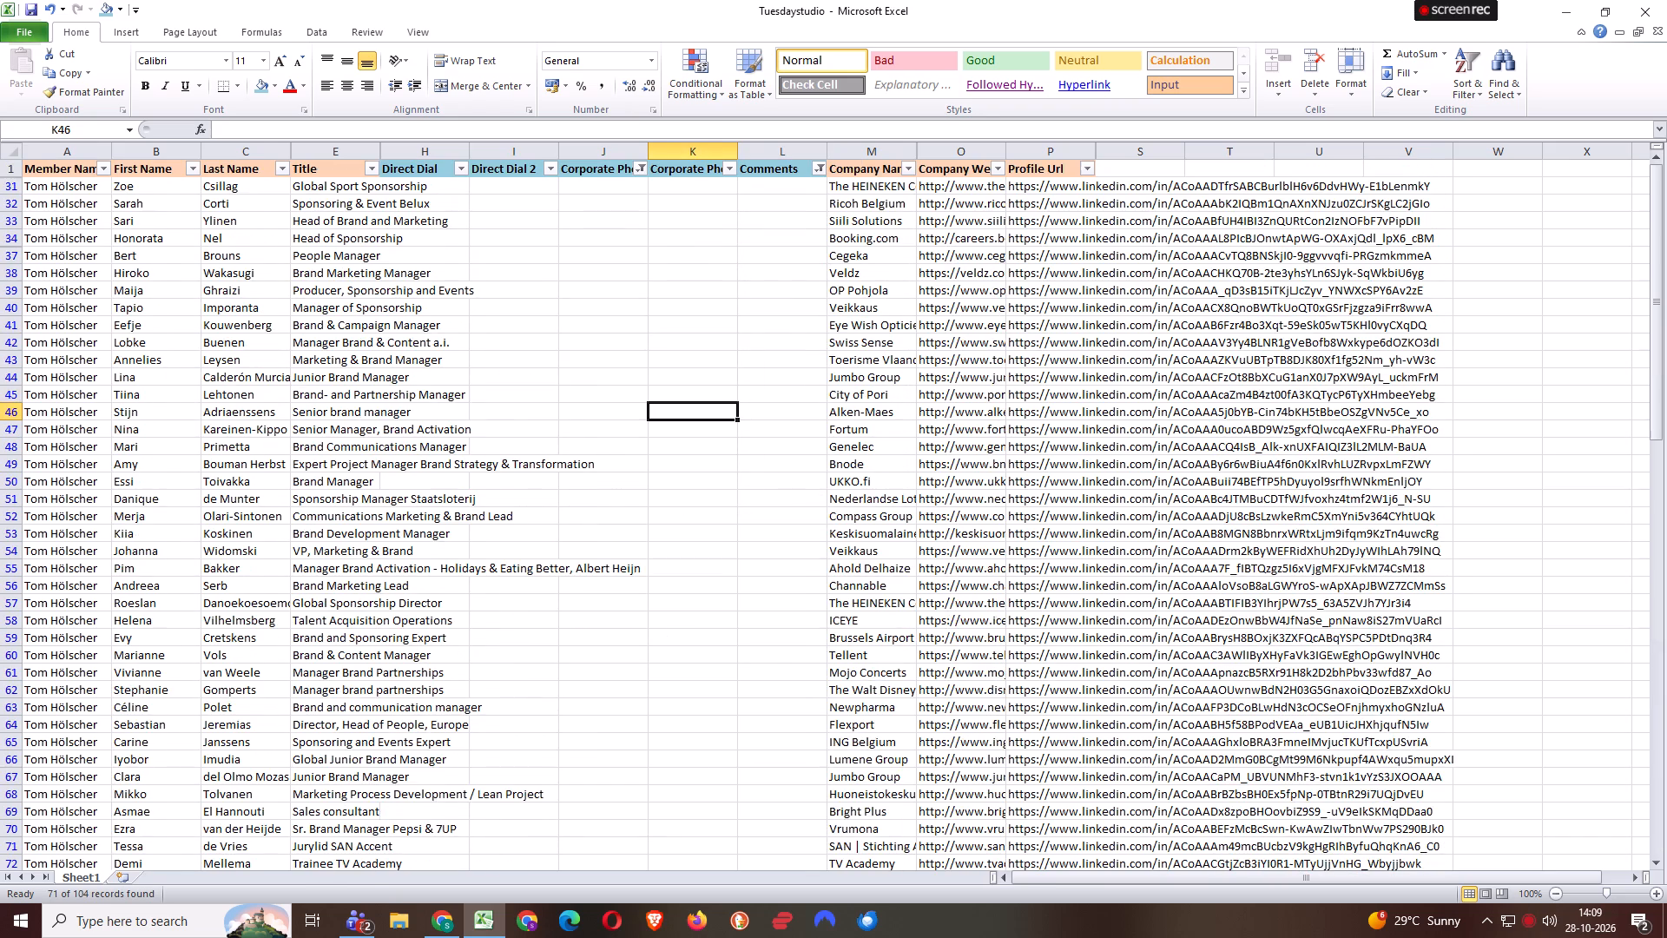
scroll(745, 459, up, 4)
Copy The HEINEKEN Company from row 31 and search Google in Chrome for "The HEINEKEN Company company phone number netherlands".
click(871, 187)
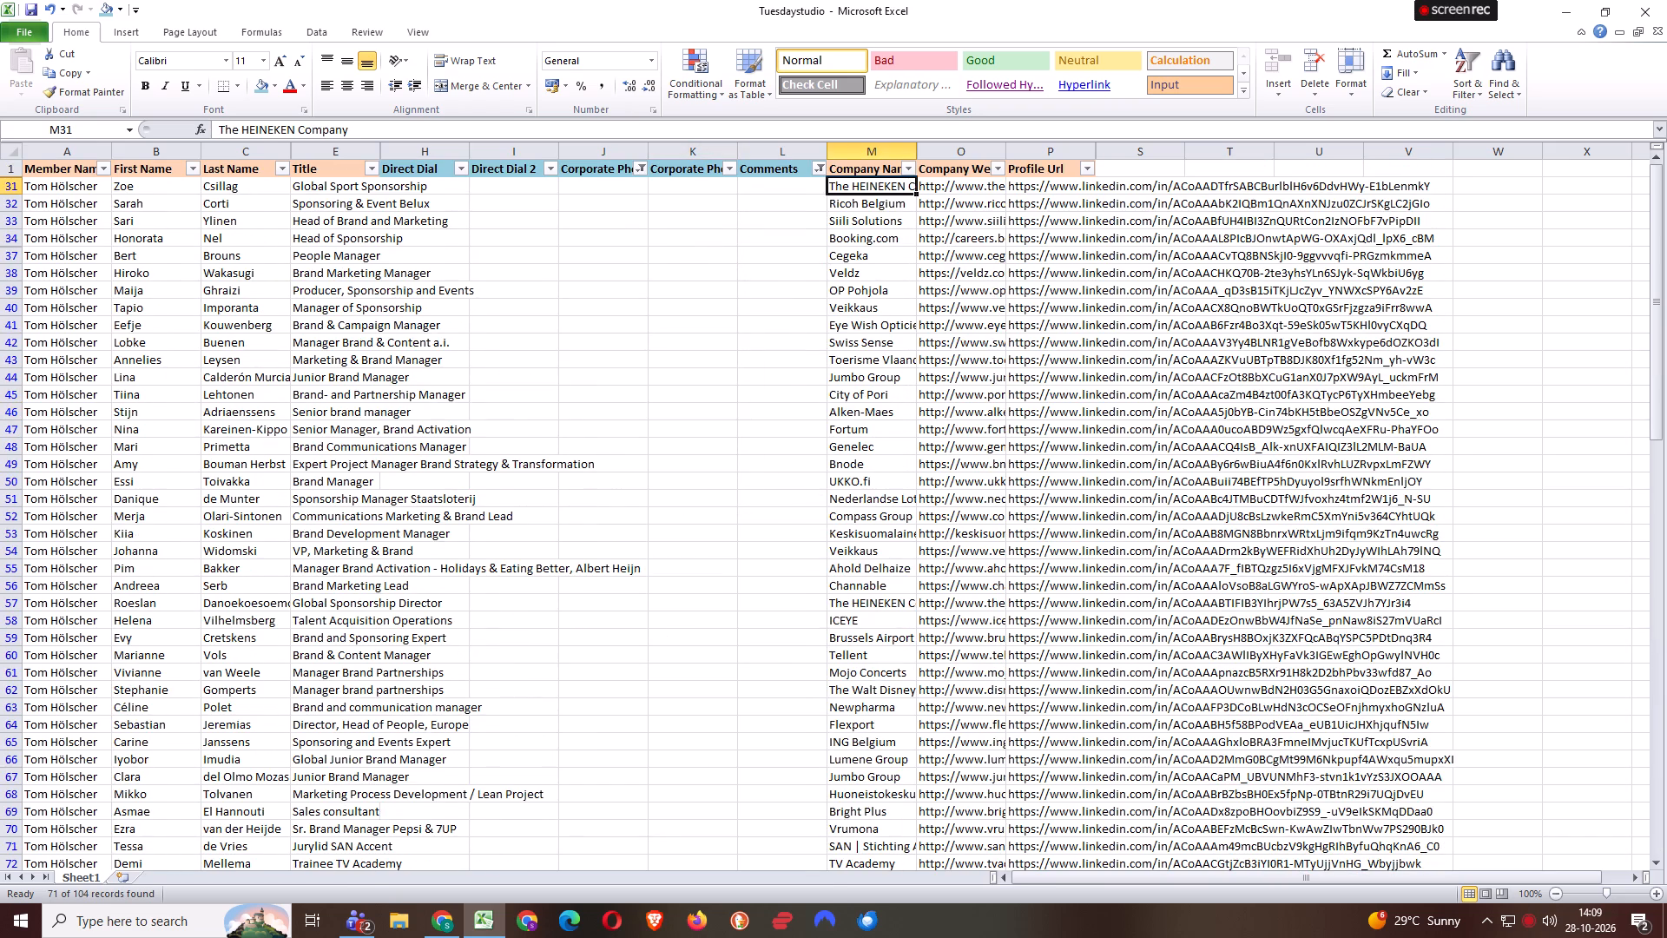
key(ctrl+c)
key(alt+Tab)
drag(351, 129, 165, 100)
key(ctrl+v)
key(Return)
key(Return)
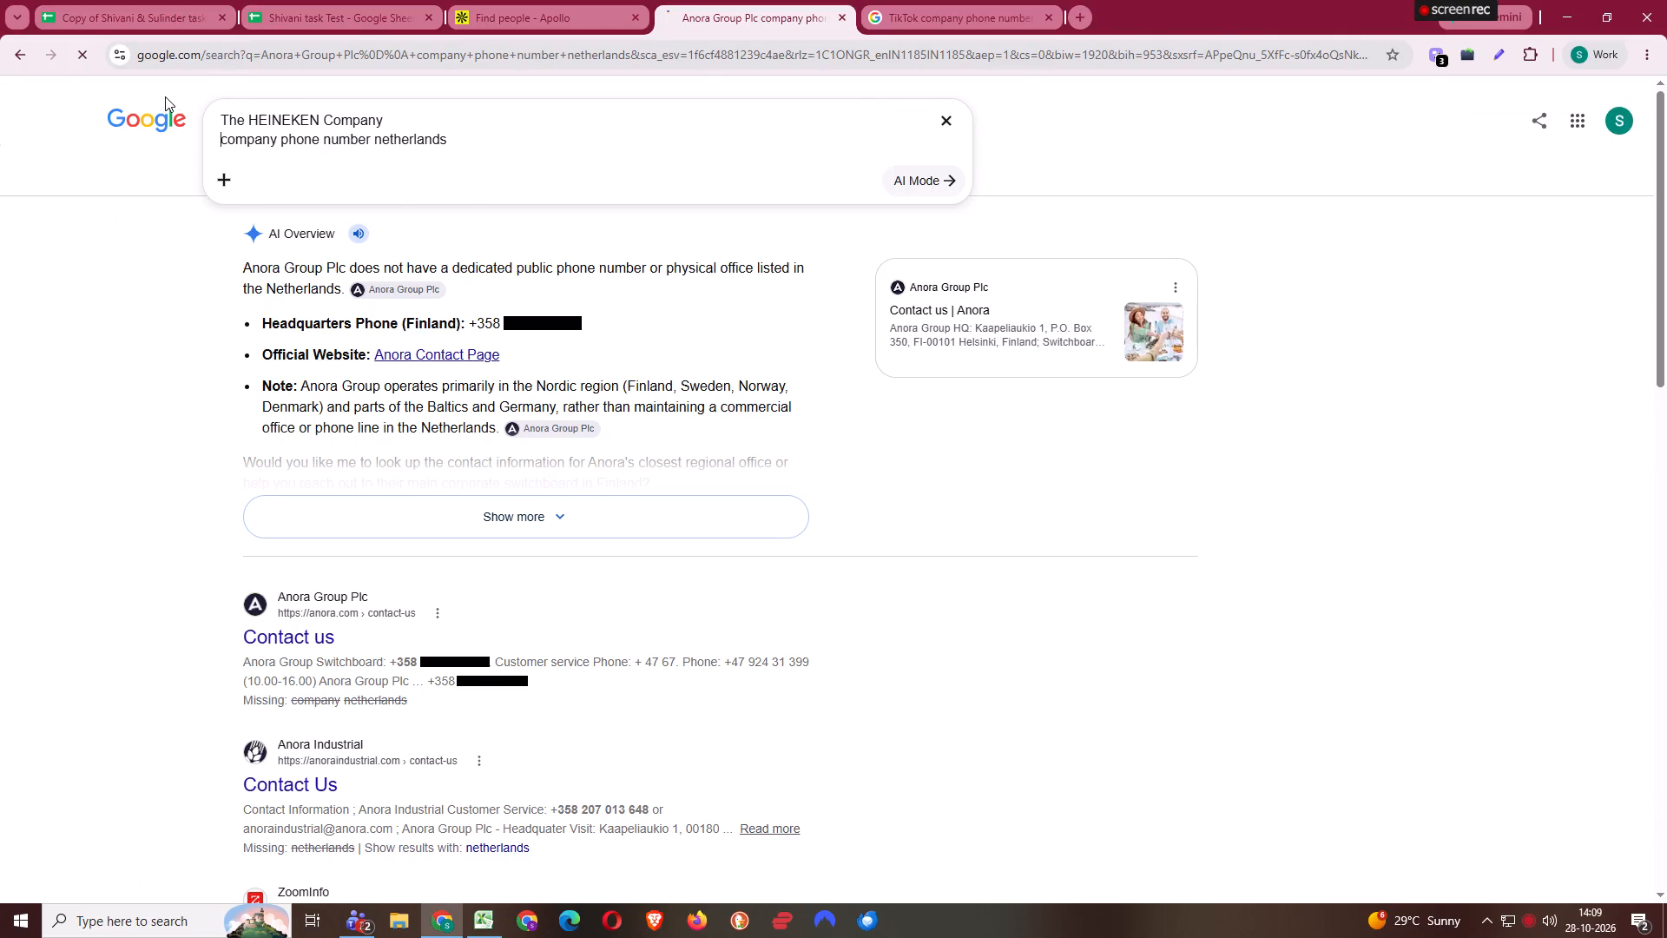
key(Return)
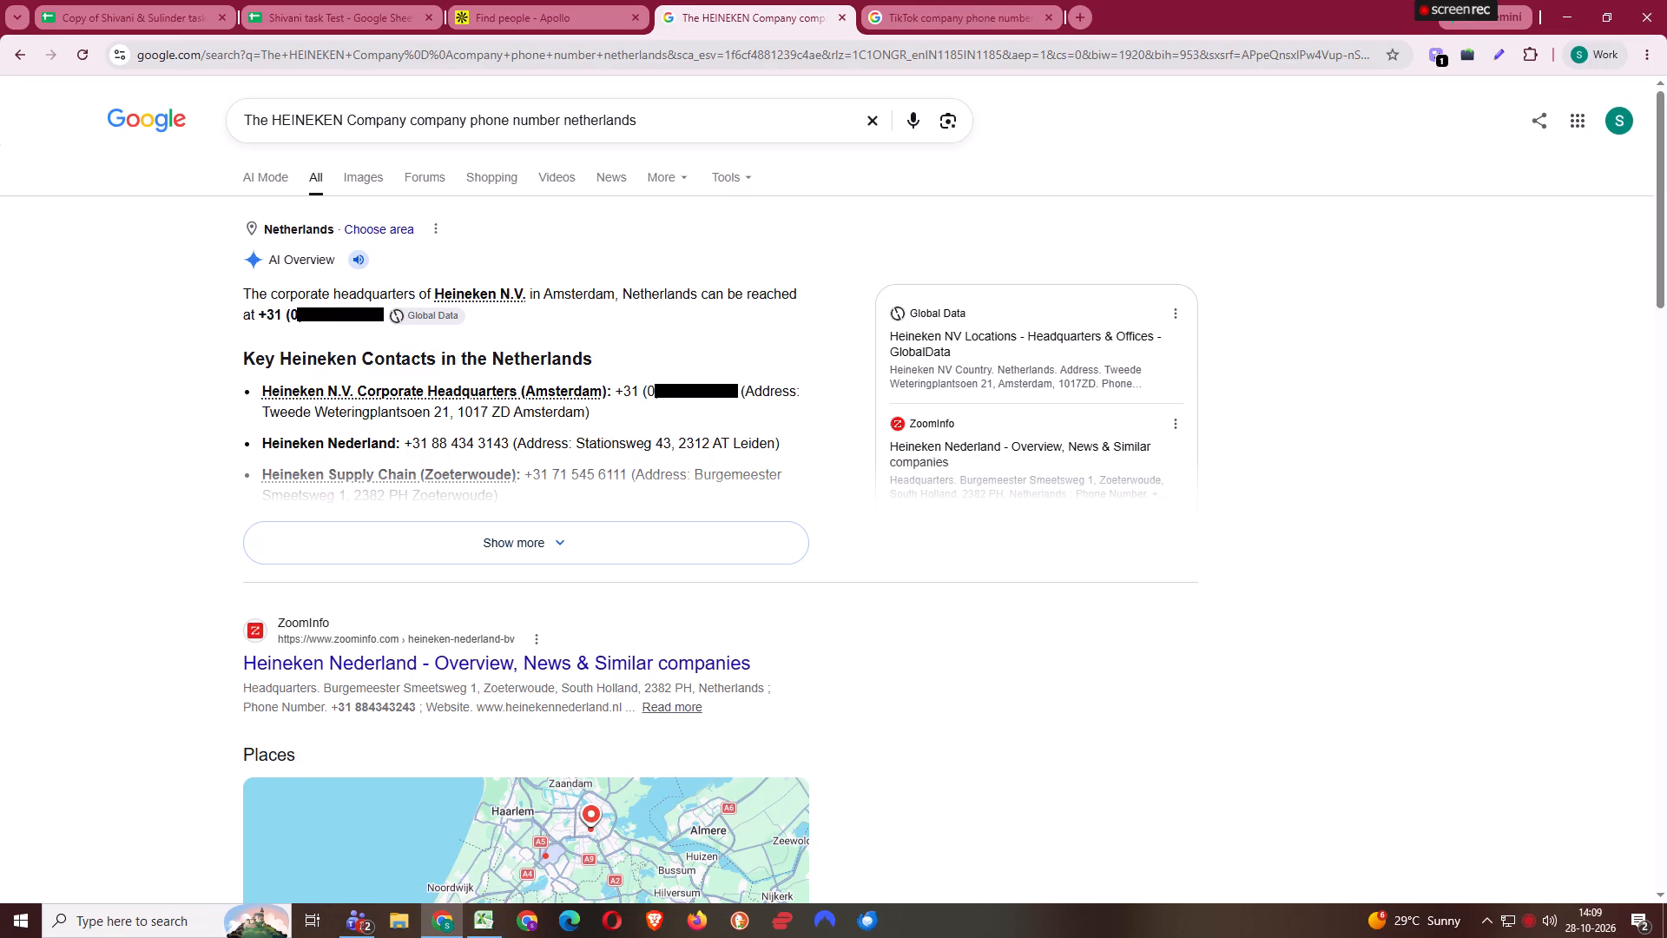
Enter the Heineken N.V. Amsterdam headquarters number from the AI Overview as text in Excel cell J31, removing the bracketed (0) and extra spaces.
alt+click(307, 312)
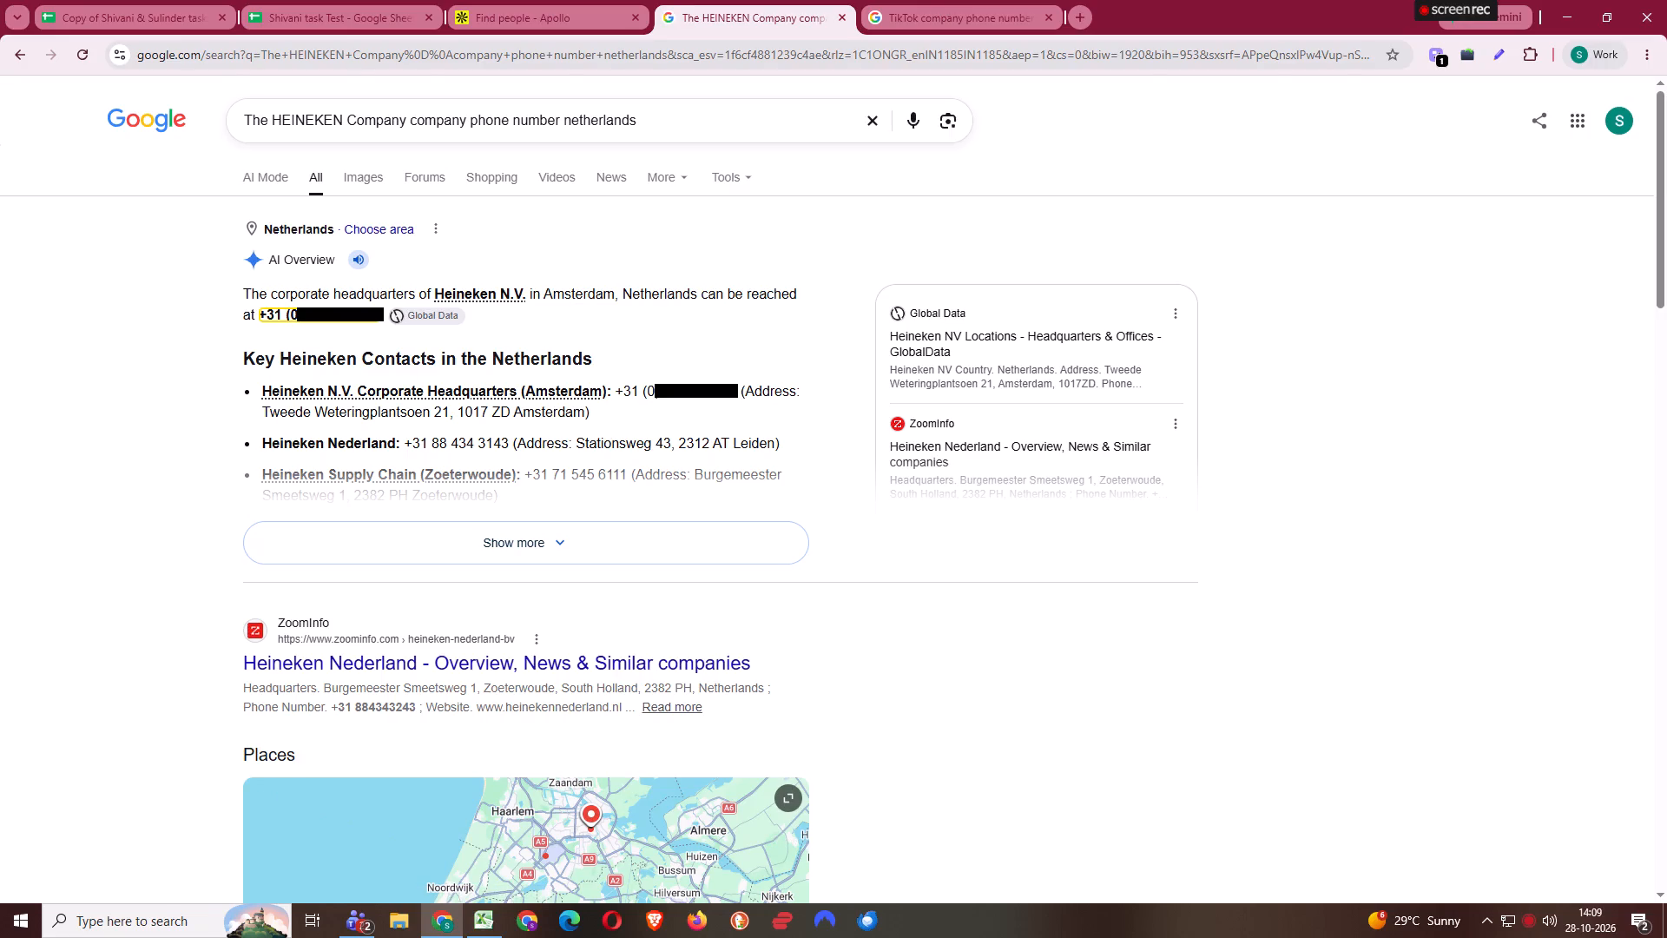
key(alt+Tab)
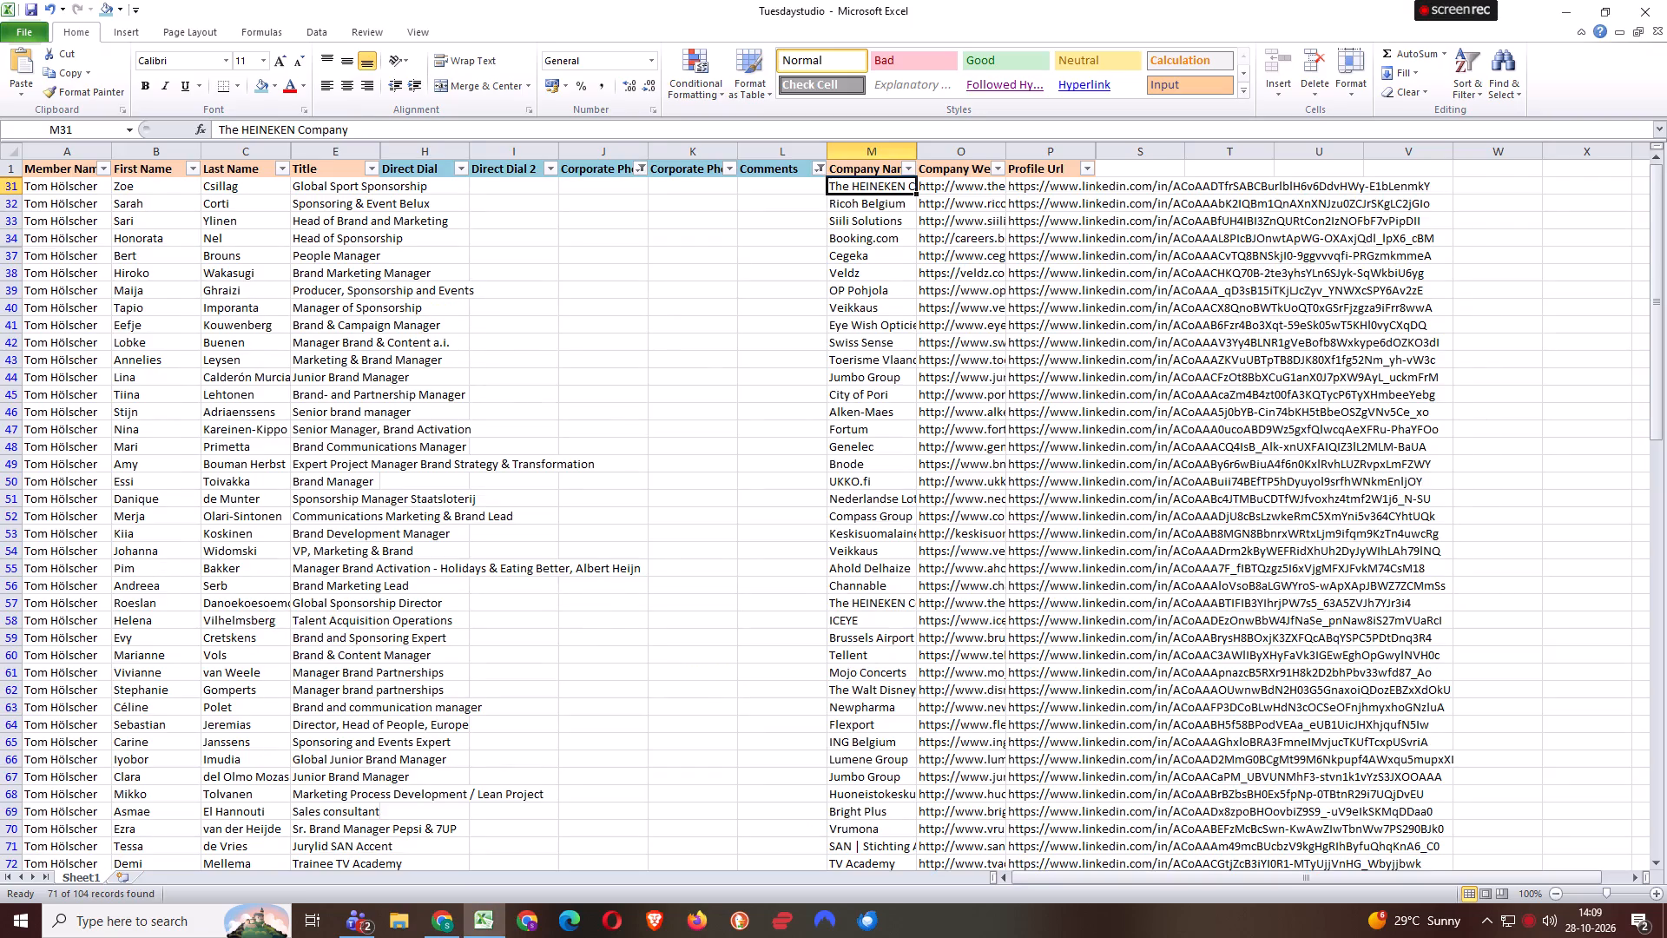
click(617, 187)
key(apostrophe)
key(ctrl+v)
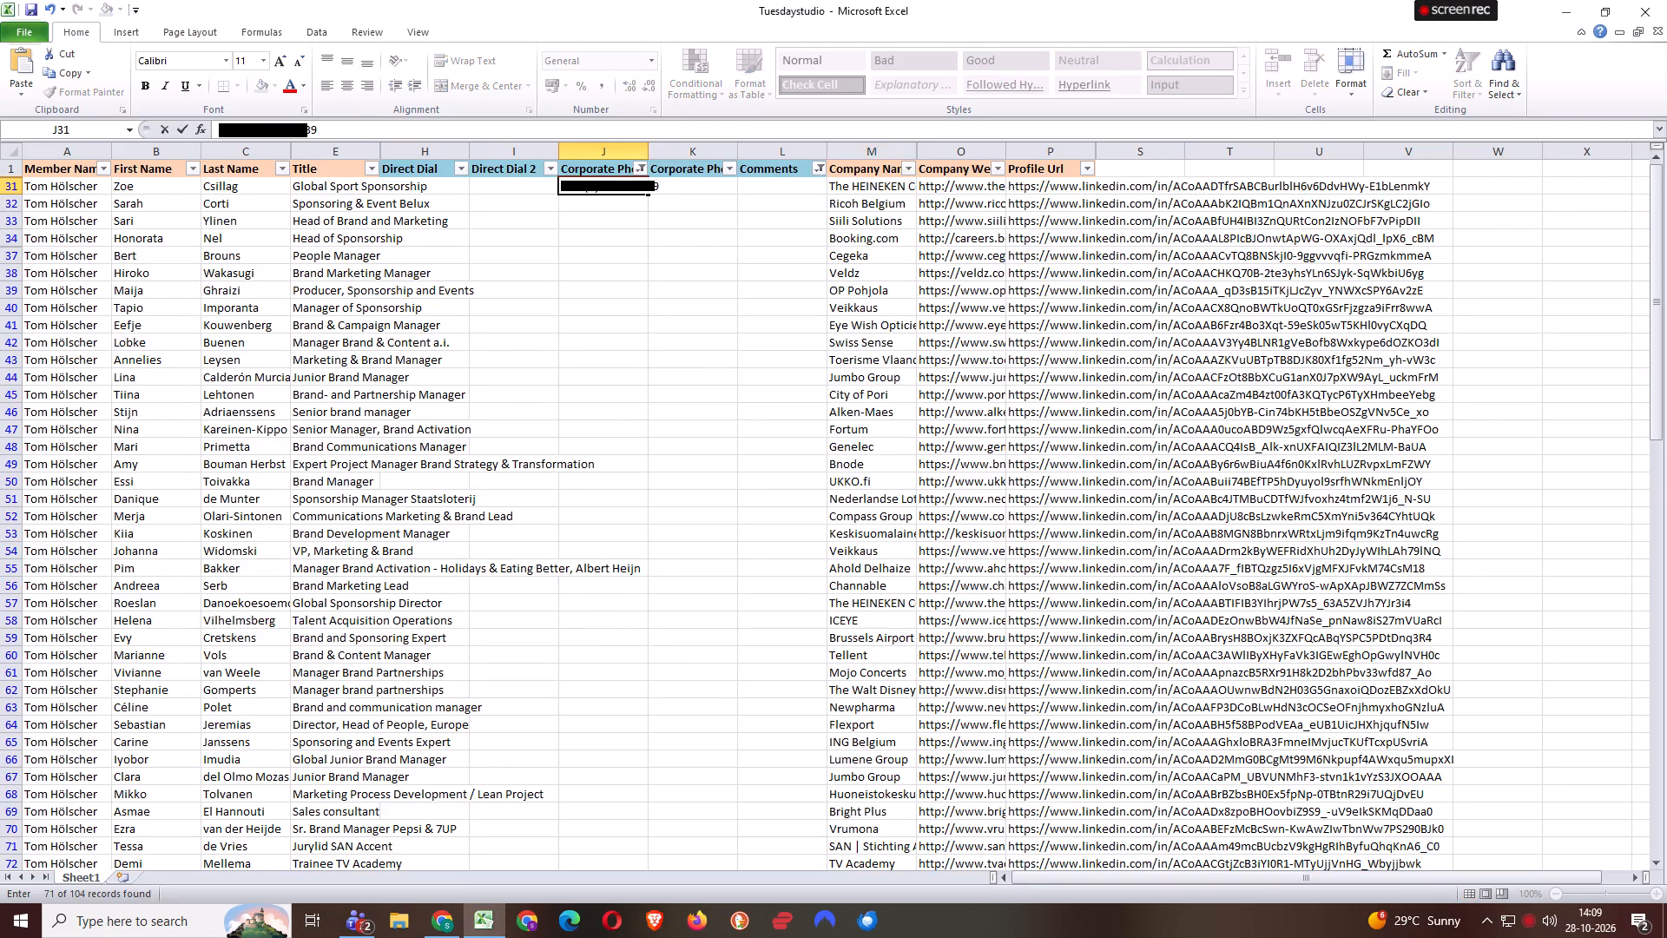
click(617, 187)
key(Left)
key(BackSpace)
key(Right)
key(Right)
key(Right)
key(Right)
key(BackSpace)
key(Left)
key(Left)
key(Left)
key(Left)
key(Left)
key(BackSpace)
key(BackSpace)
key(BackSpace)
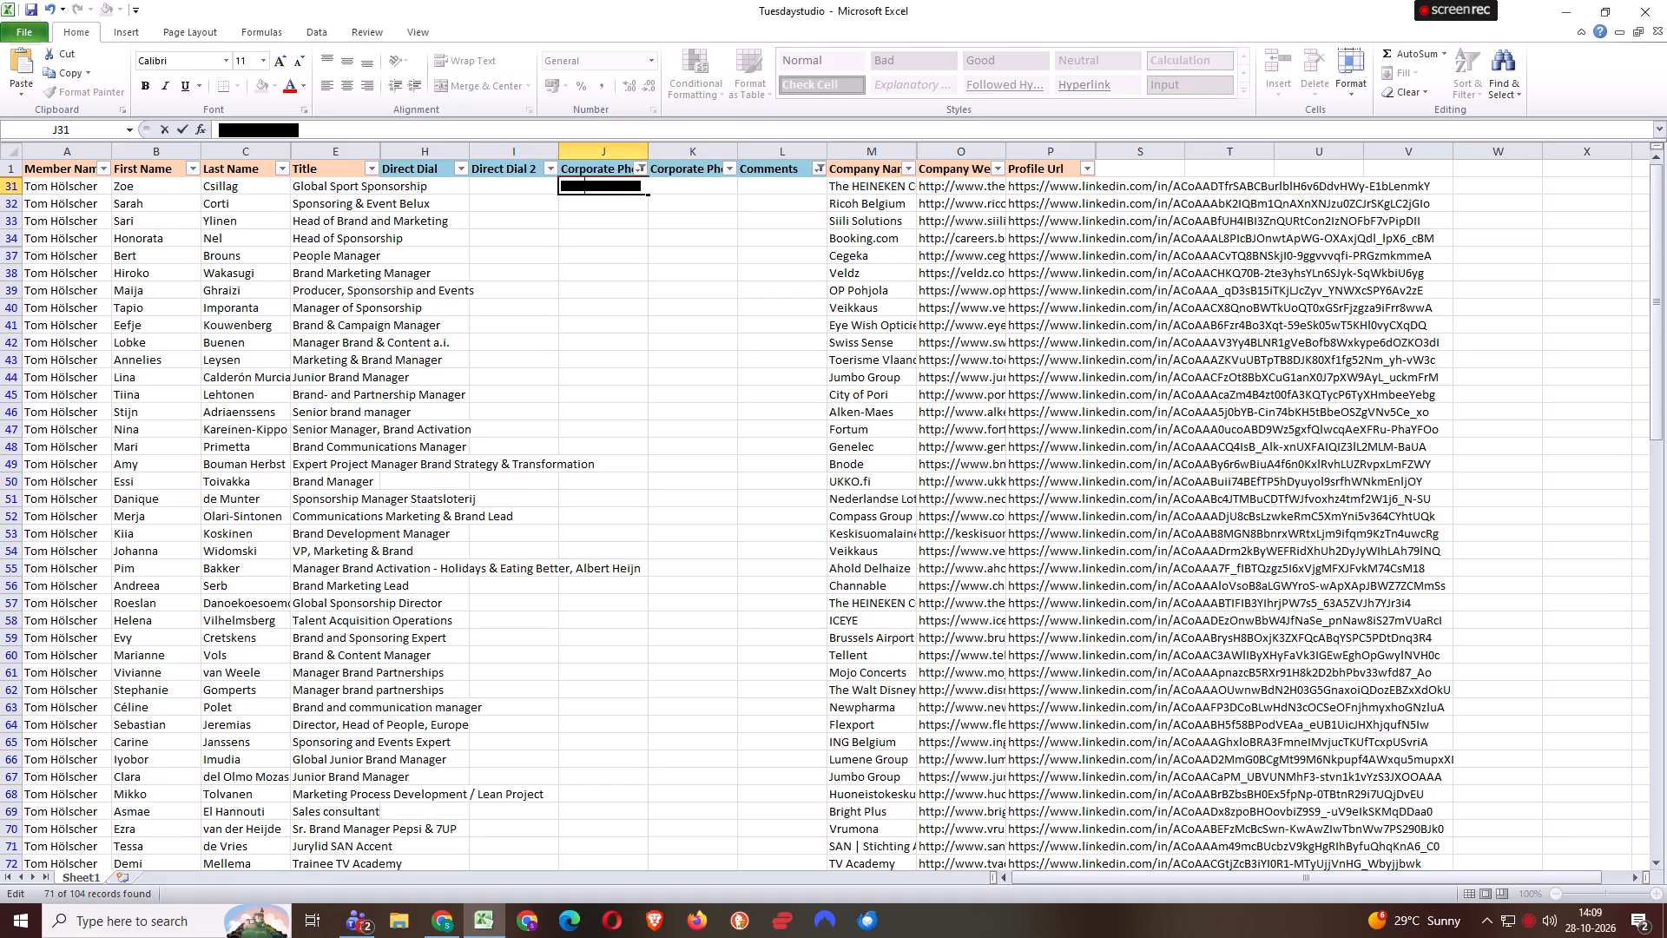
key(BackSpace)
key(space)
click(693, 296)
Reapply the filter on the first Corporate Phone column to hide the completed HEINEKEN row 31.
click(638, 173)
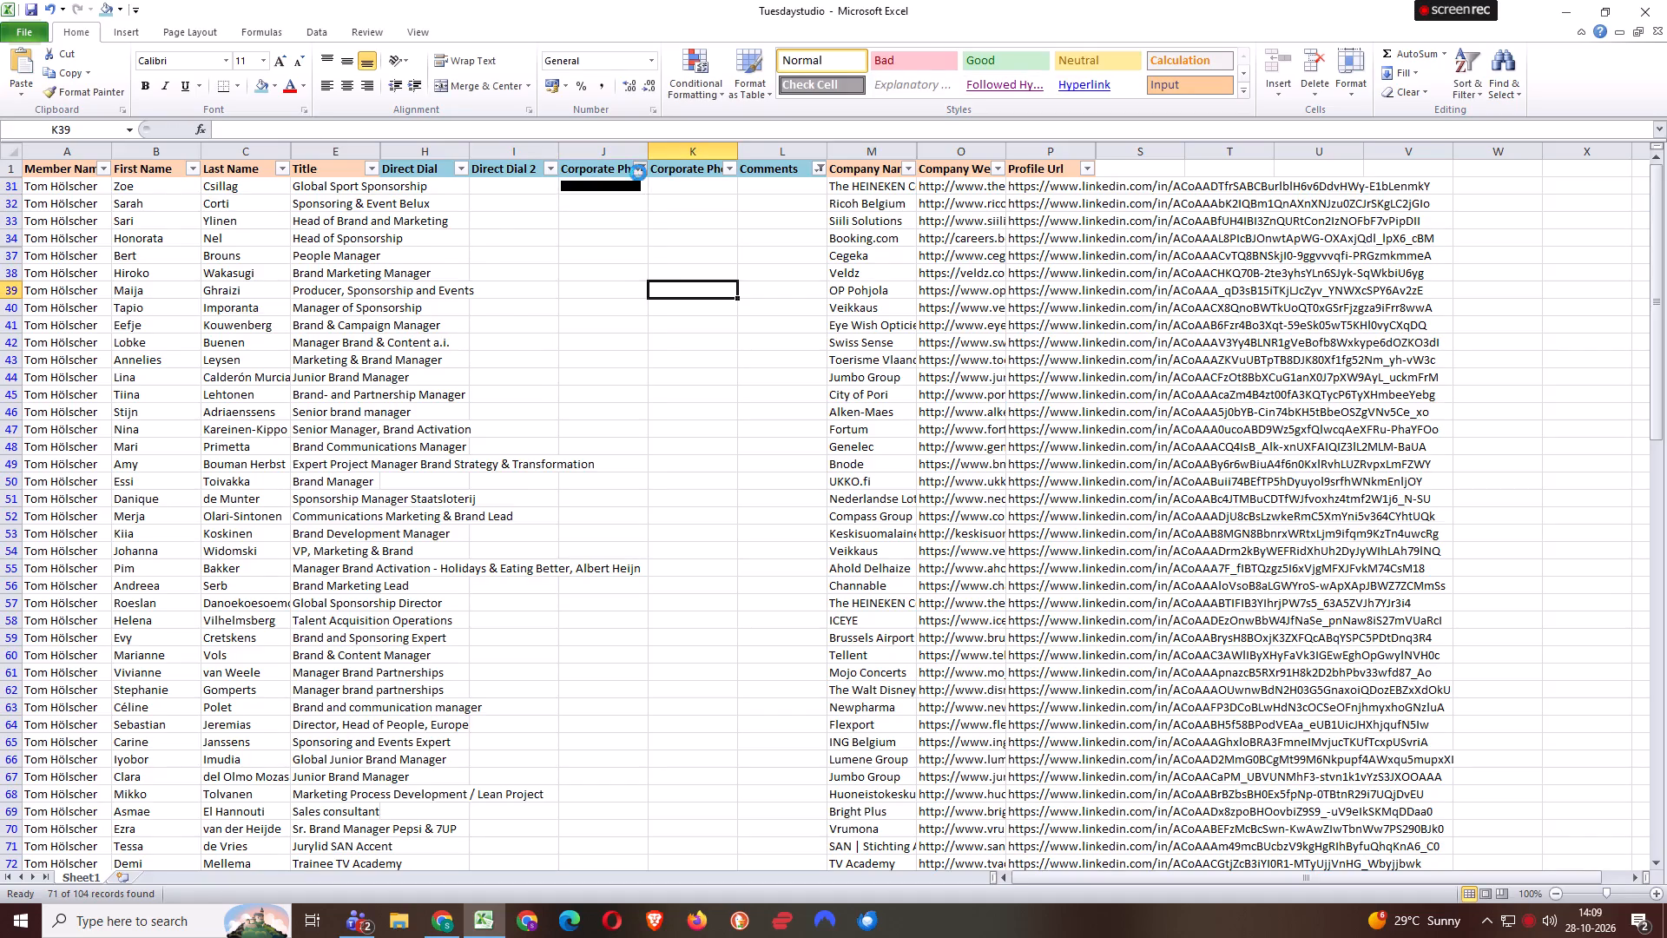
click(542, 486)
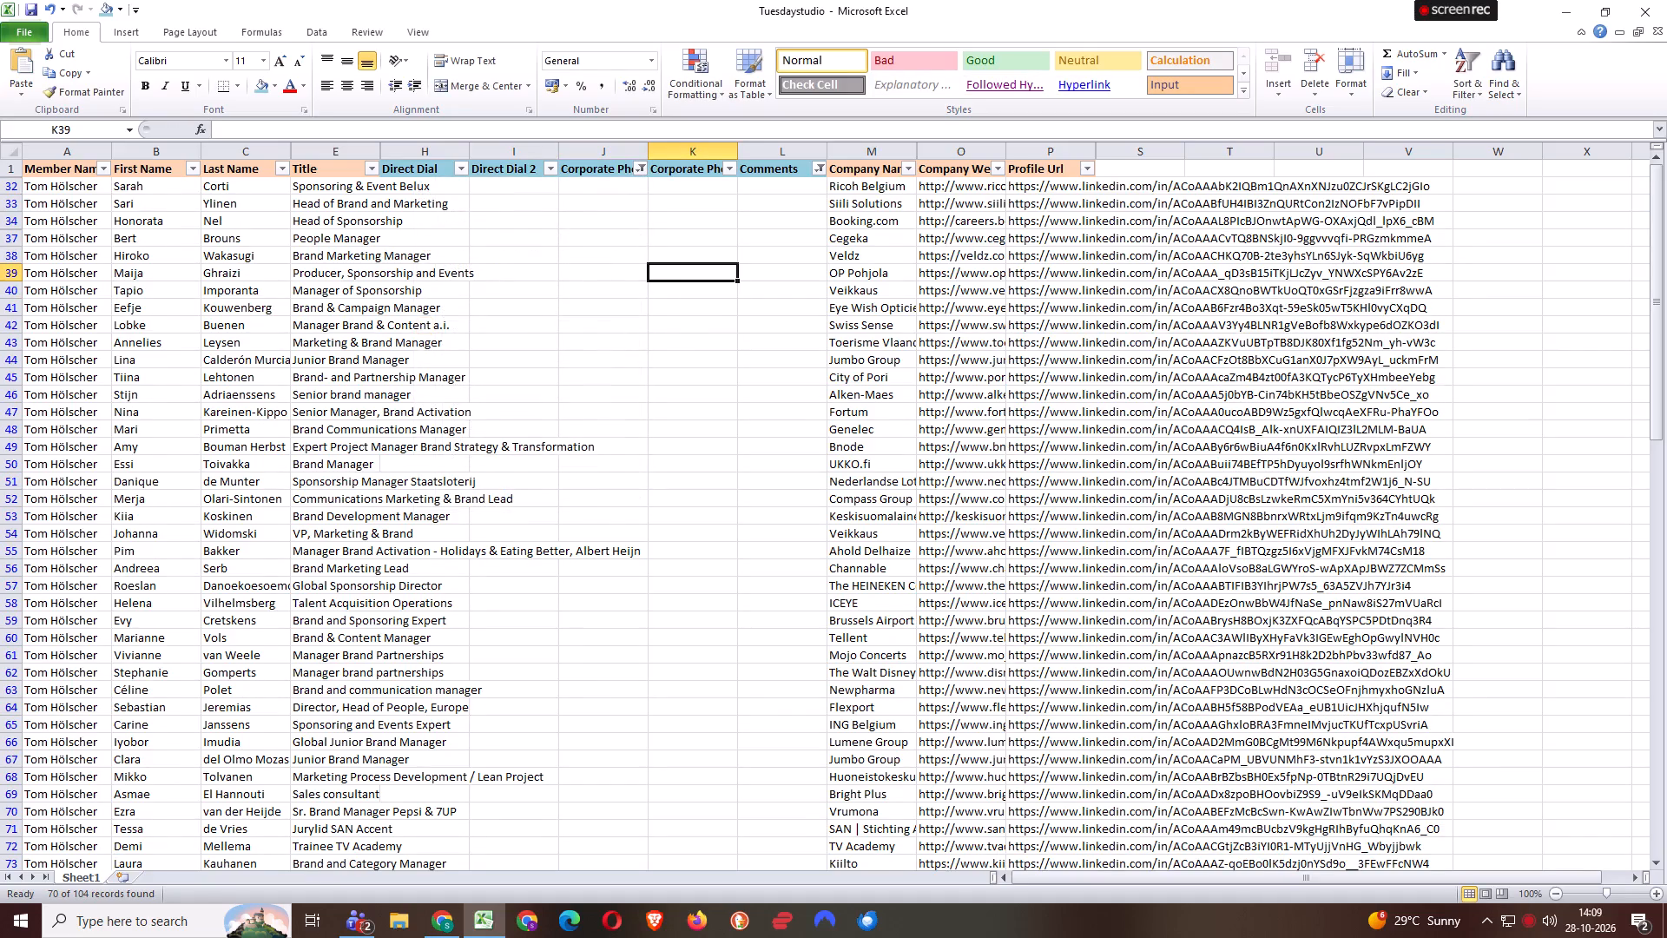
Copy Ricoh Belgium from row 32 and search Google in Chrome for "Ricoh Belgium Company company phone number netherlands".
click(849, 191)
key(ctrl+c)
key(alt+Tab)
drag(349, 127, 138, 88)
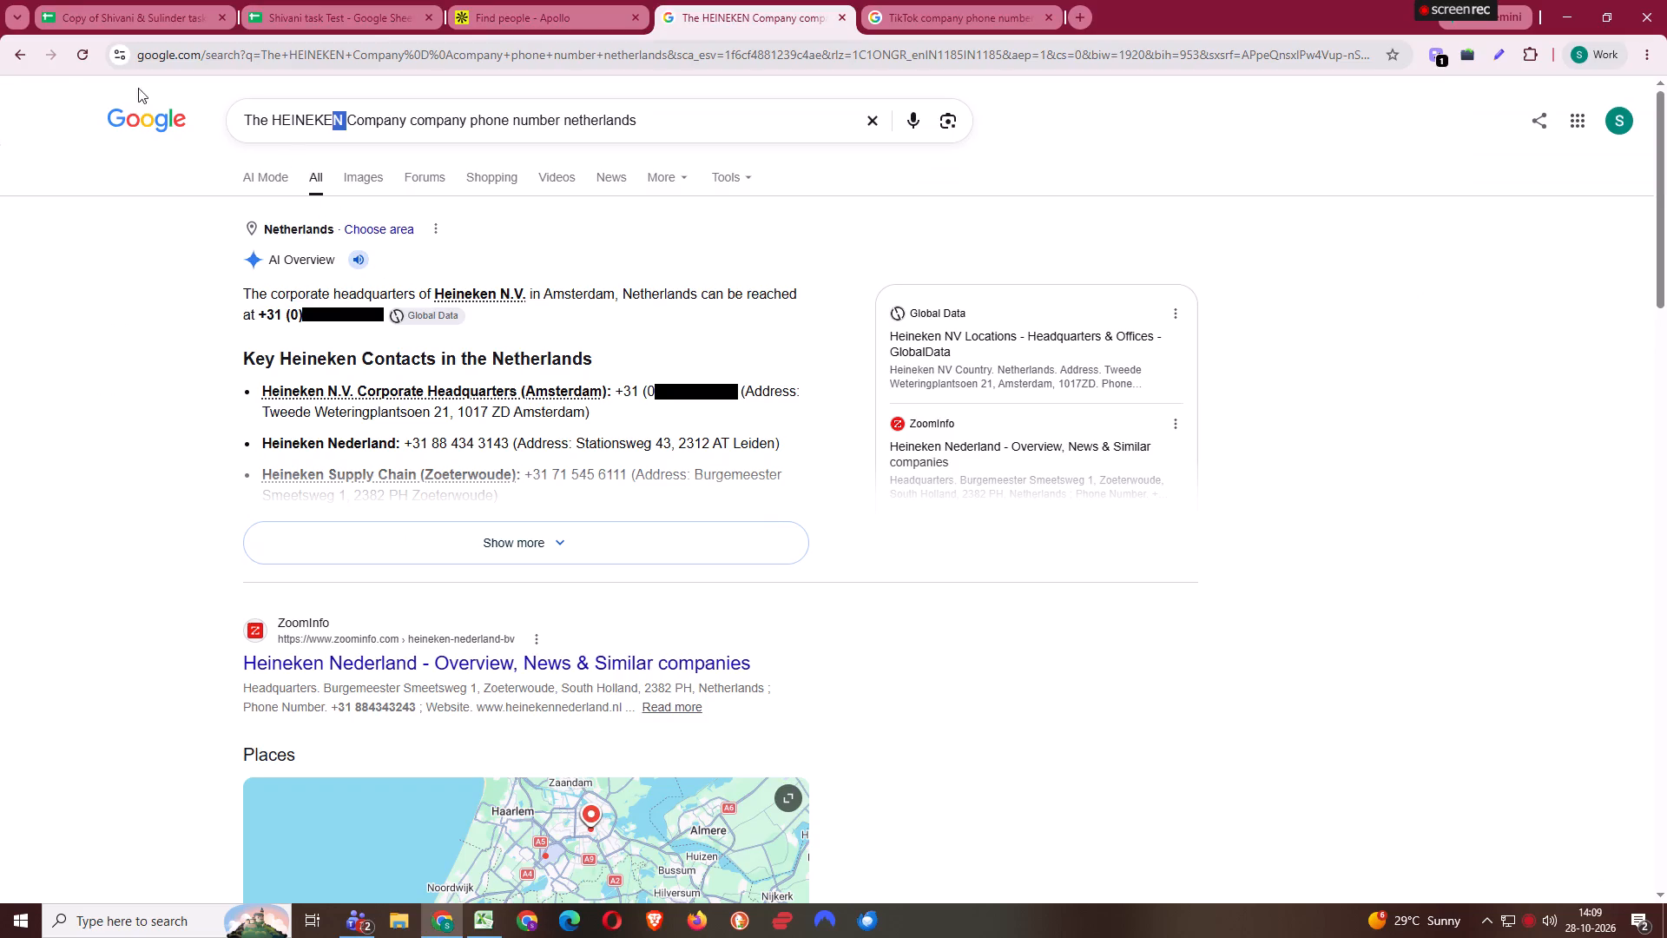
drag(138, 88, 85, 76)
key(ctrl+v)
key(Return)
key(Return)
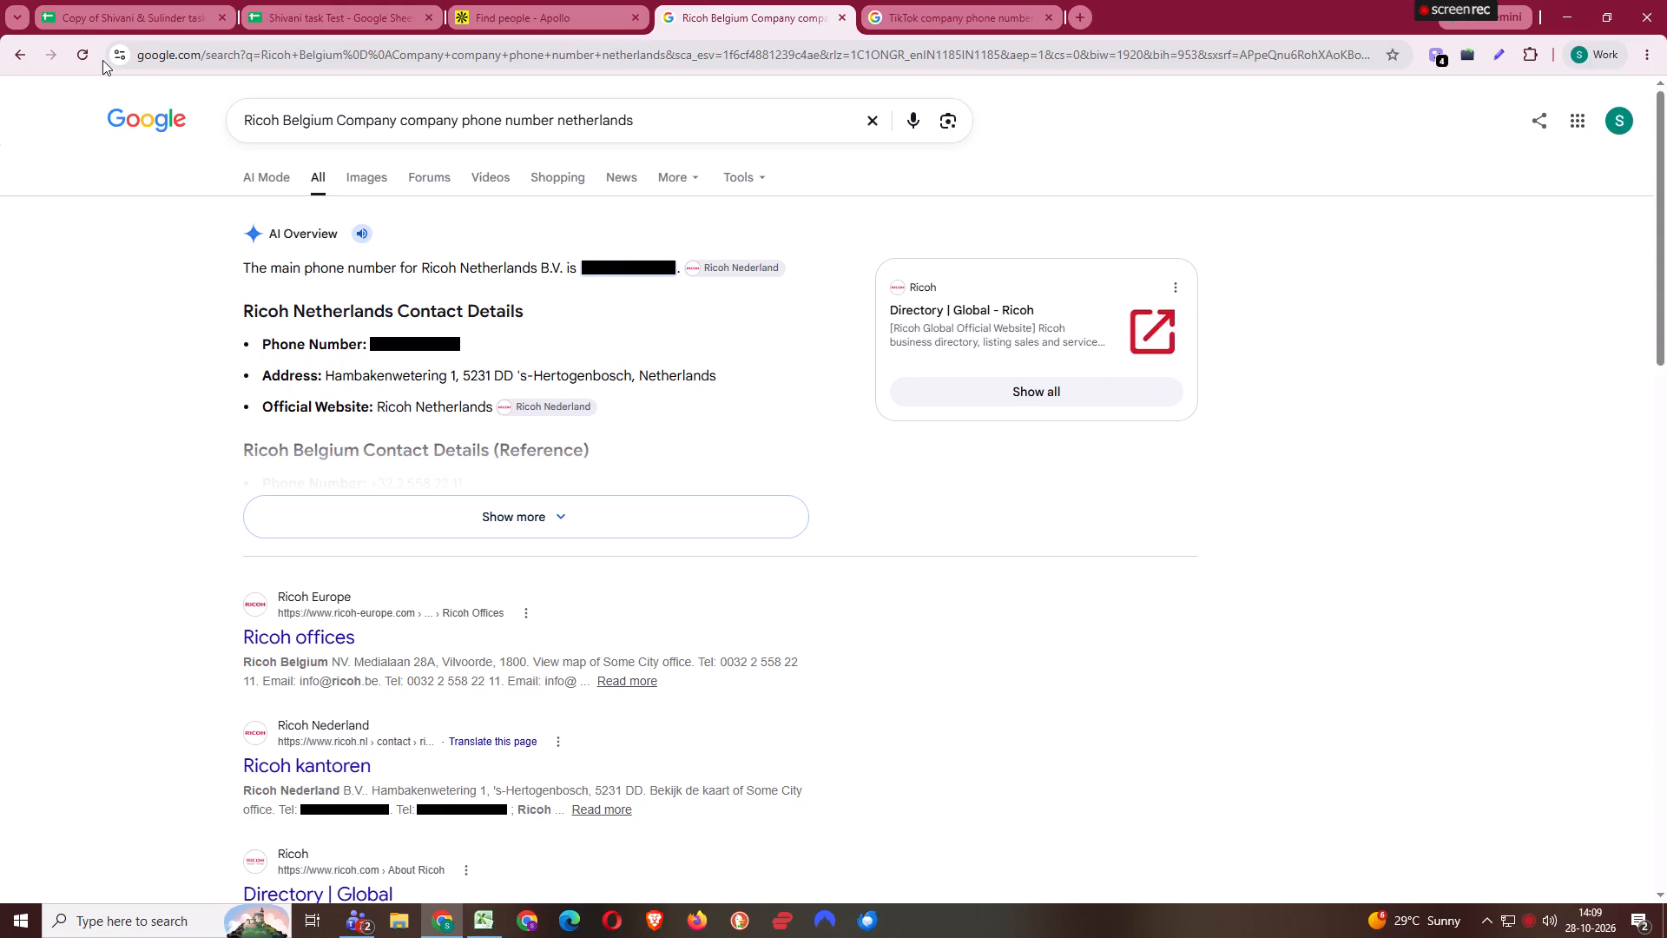
Enter the Ricoh Netherlands B.V. main number from the AI Overview as text in Excel cell J32, removing the extra spaces.
alt+click(622, 271)
key(alt+Tab)
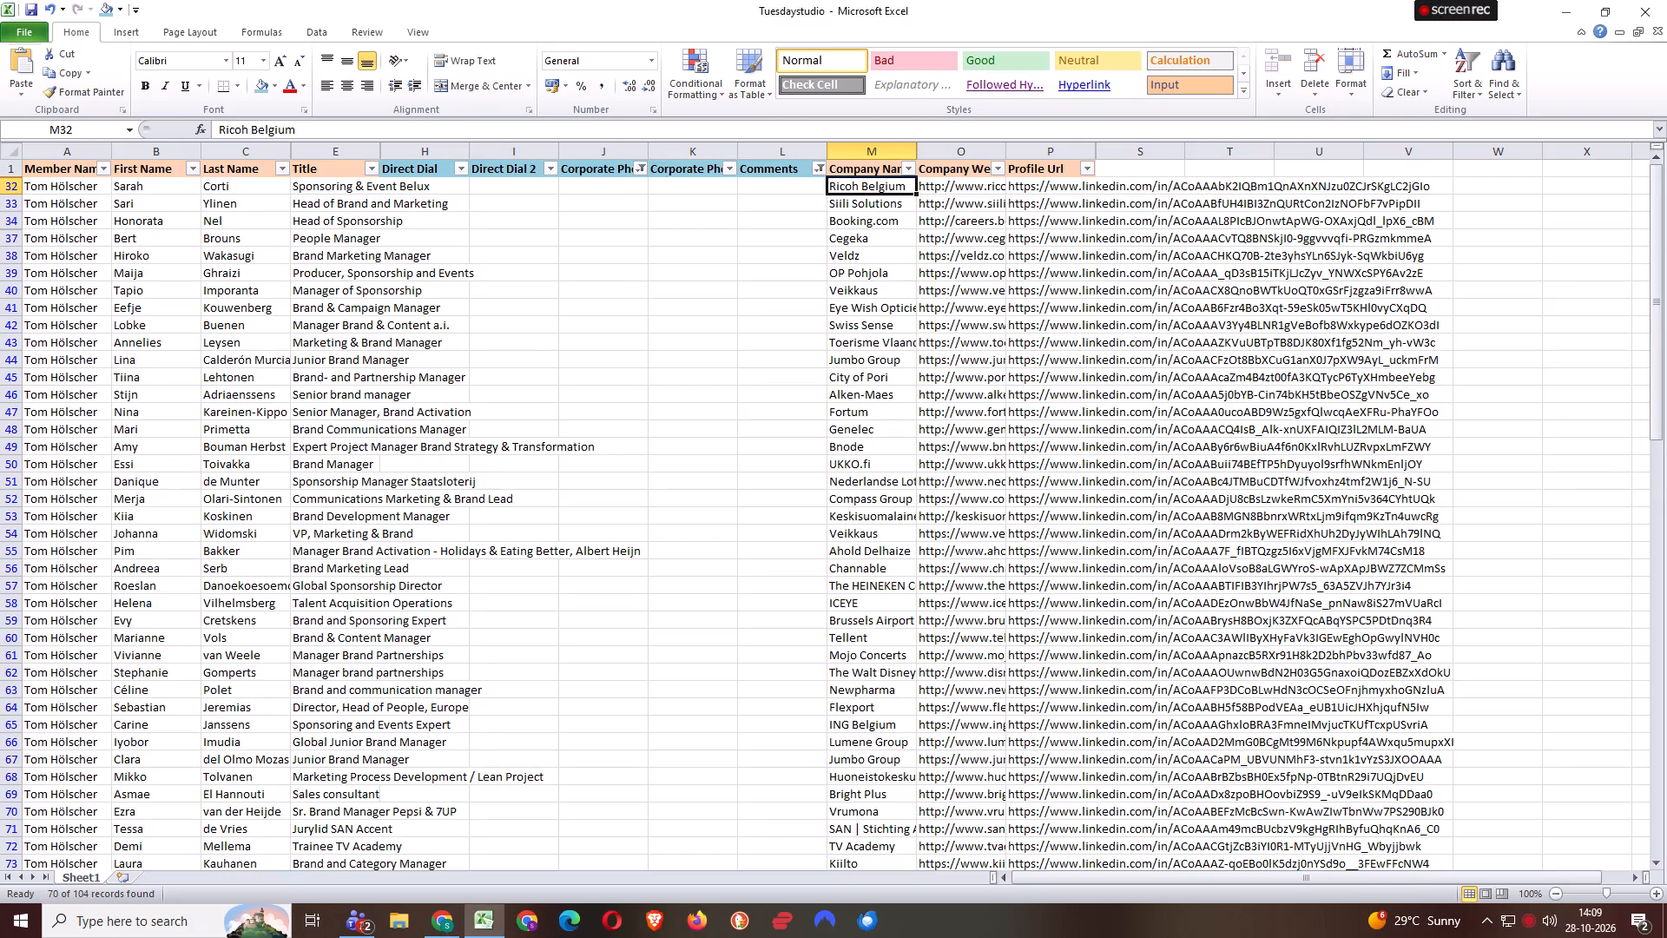
click(608, 185)
key(apostrophe)
key(ctrl+v)
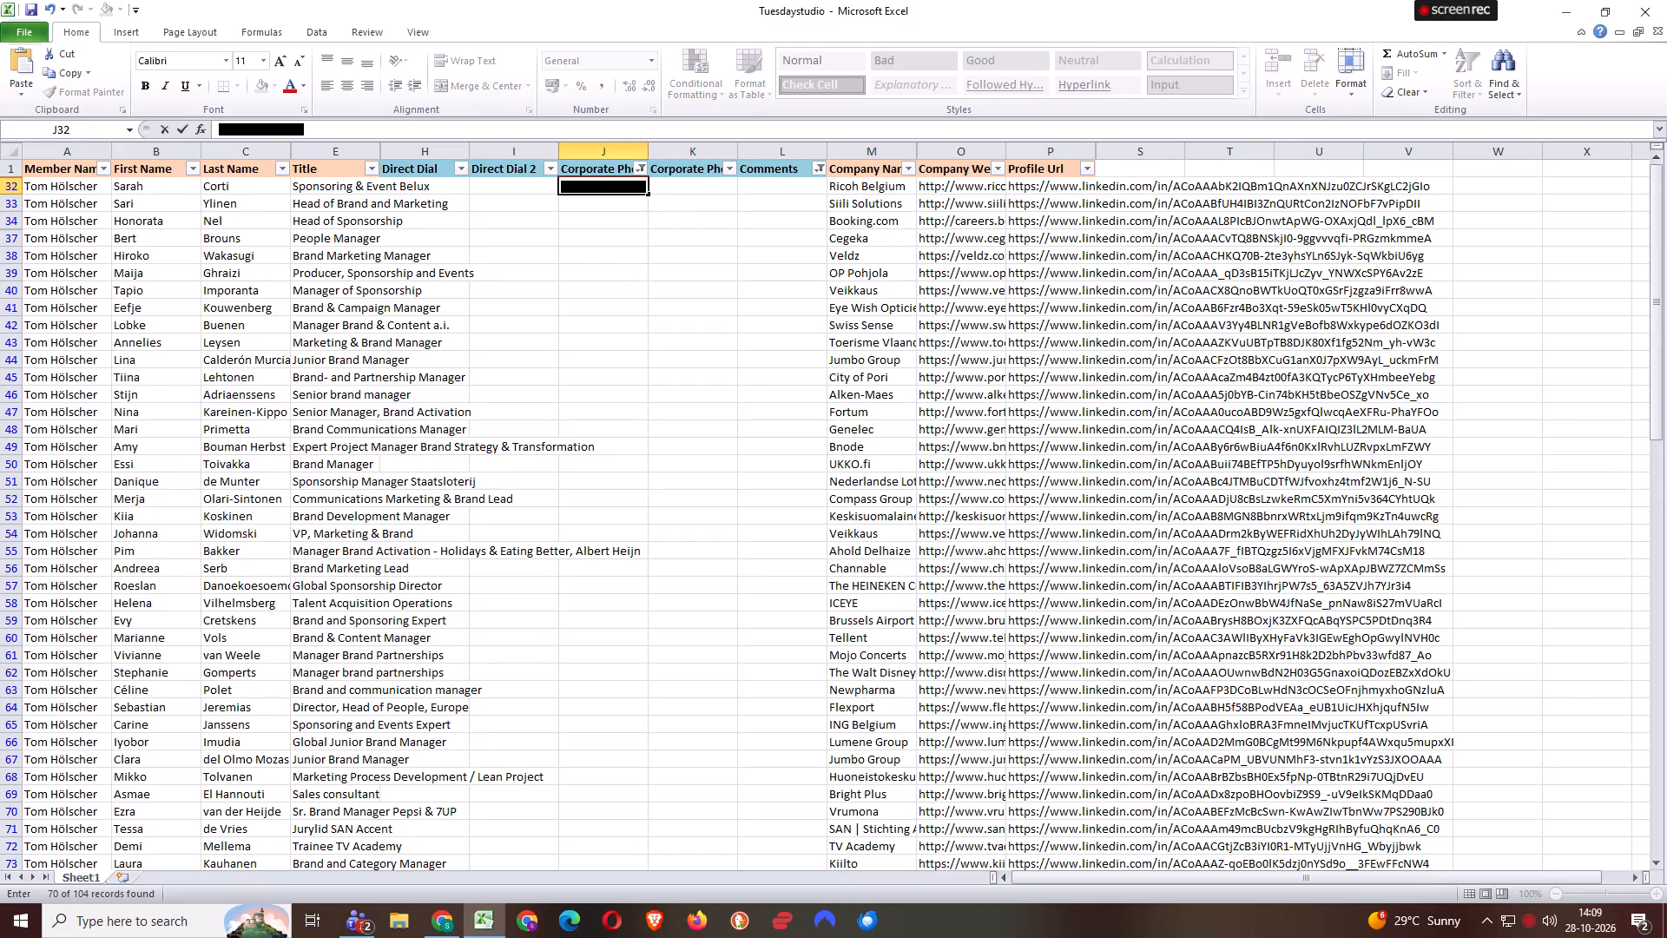
click(598, 182)
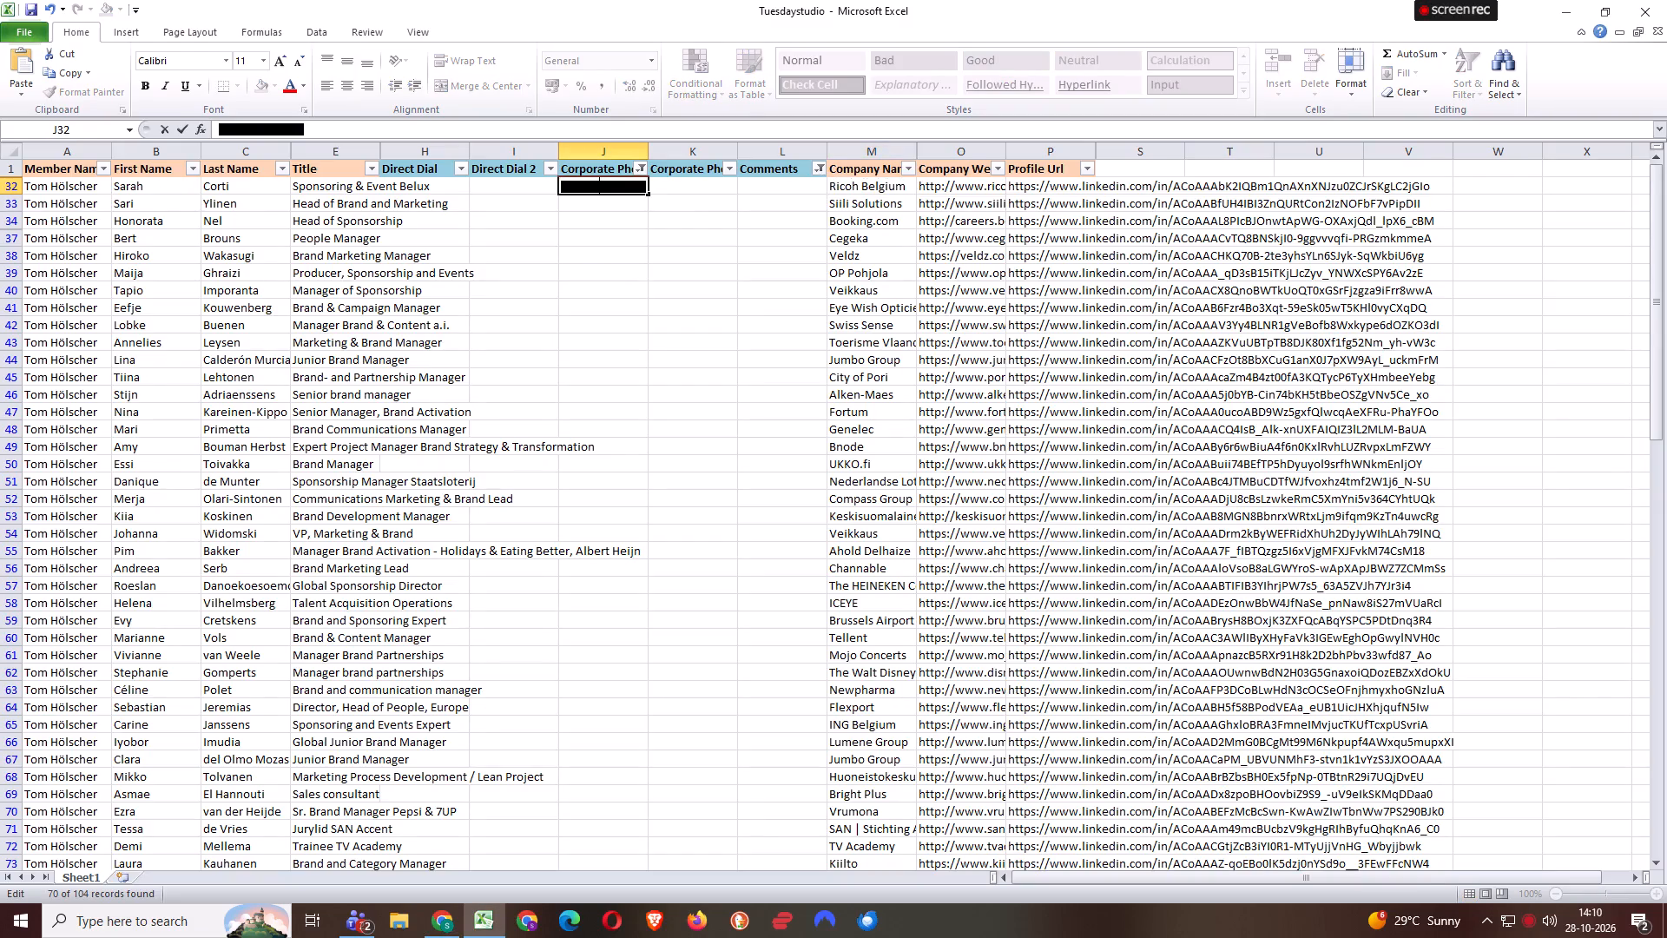
key(BackSpace)
click(619, 182)
key(BackSpace)
click(661, 274)
Reapply the filter on the first Corporate Phone column to hide the completed Ricoh Belgium row 32.
click(636, 165)
click(558, 484)
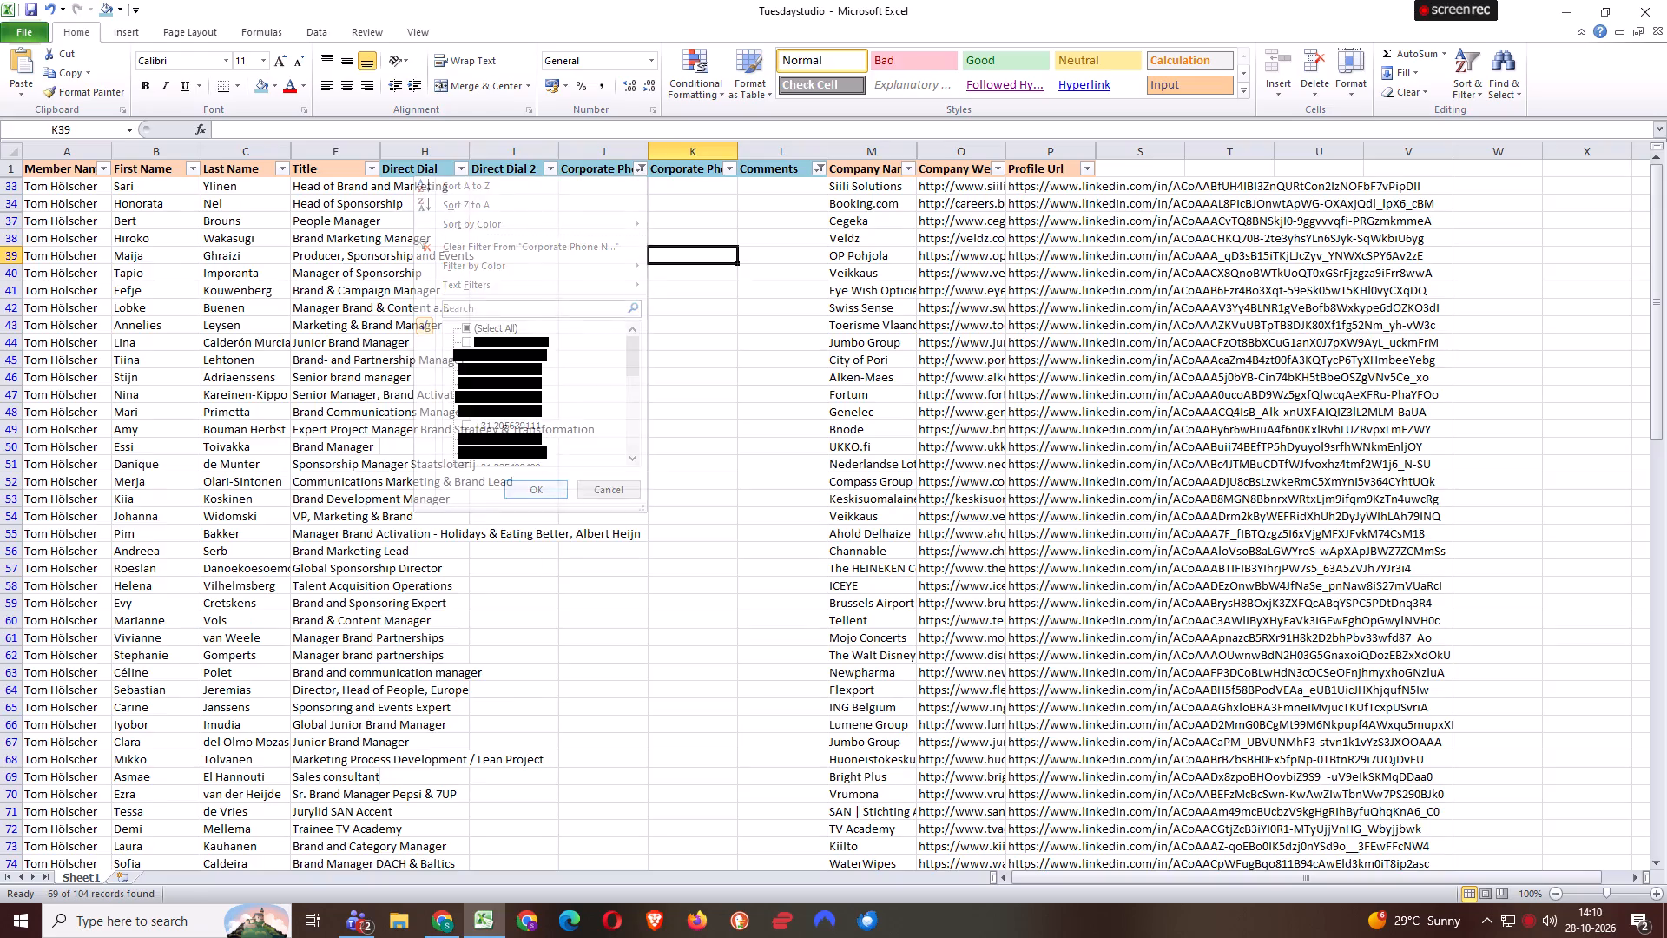
click(653, 559)
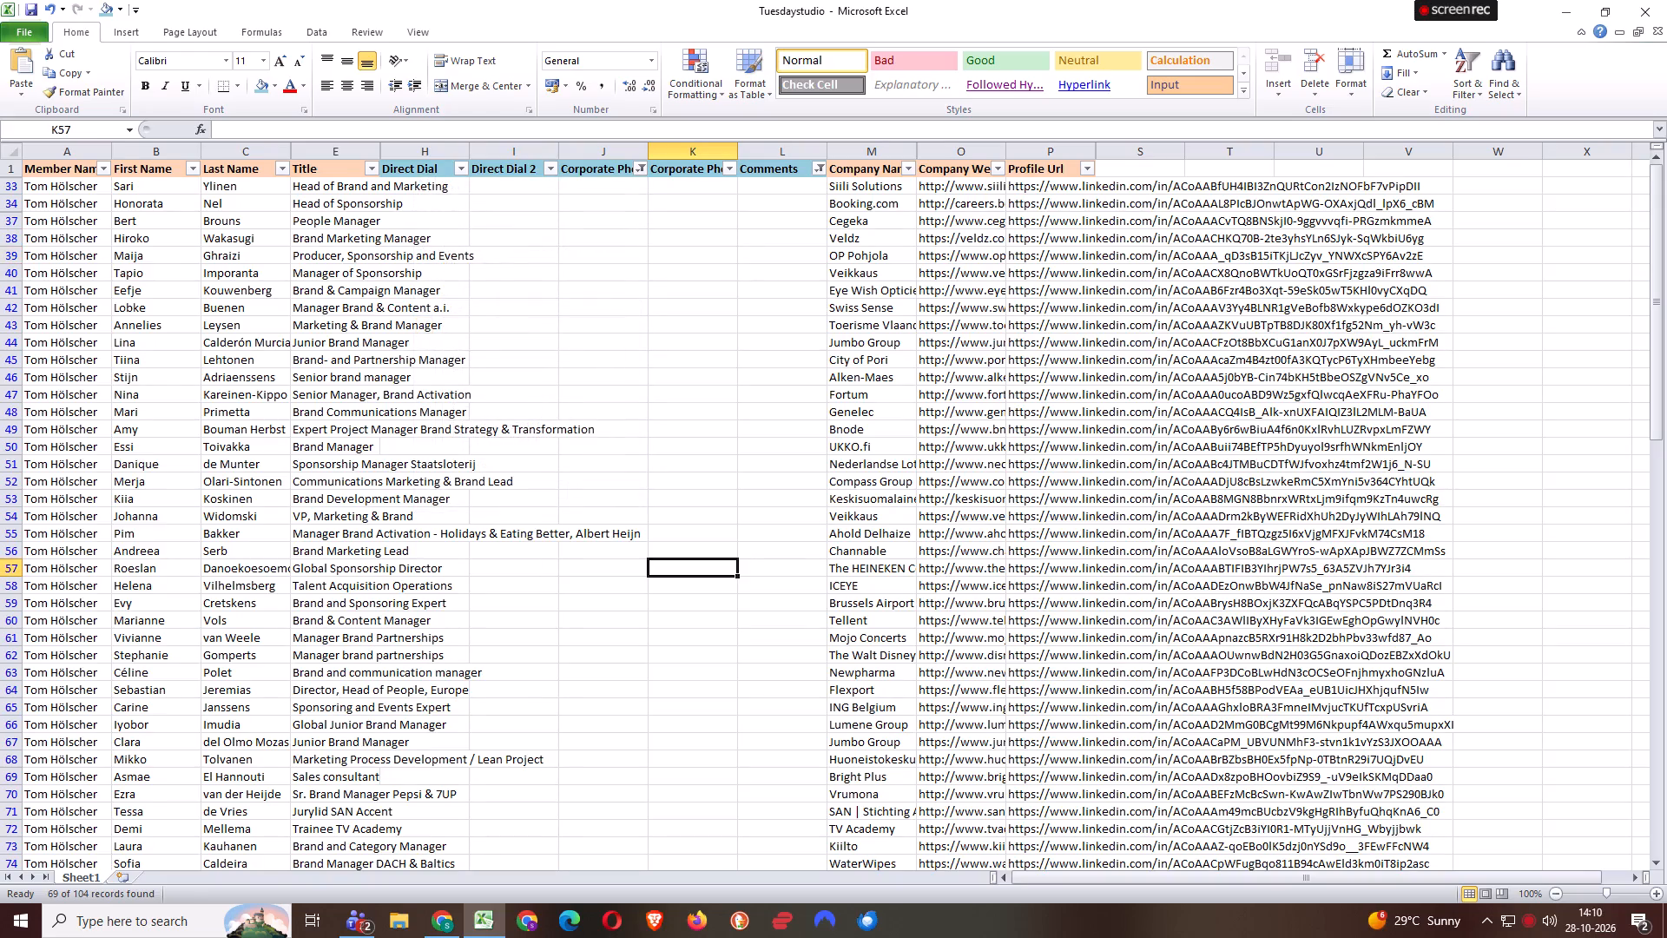
Save the Tuesdaystudio workbook.
key(ctrl+s)
key(ctrl+s)
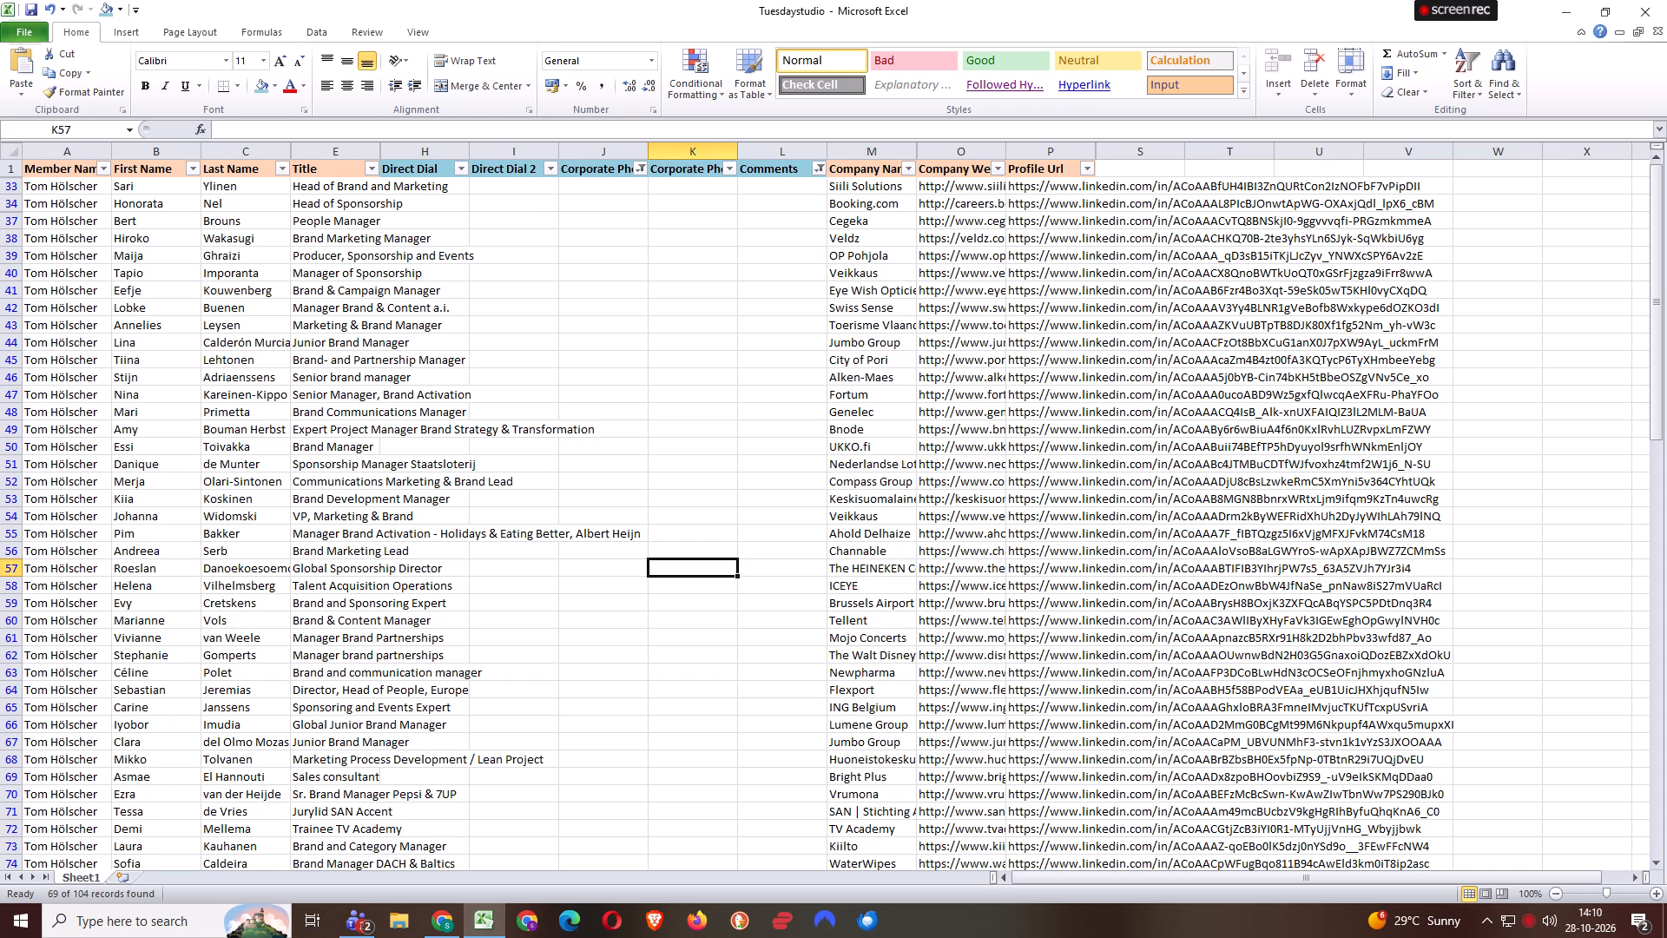
Copy Siili Solutions from row 33 and search Google in Chrome for "Siili Solutions Company company phone number netherlands".
click(508, 254)
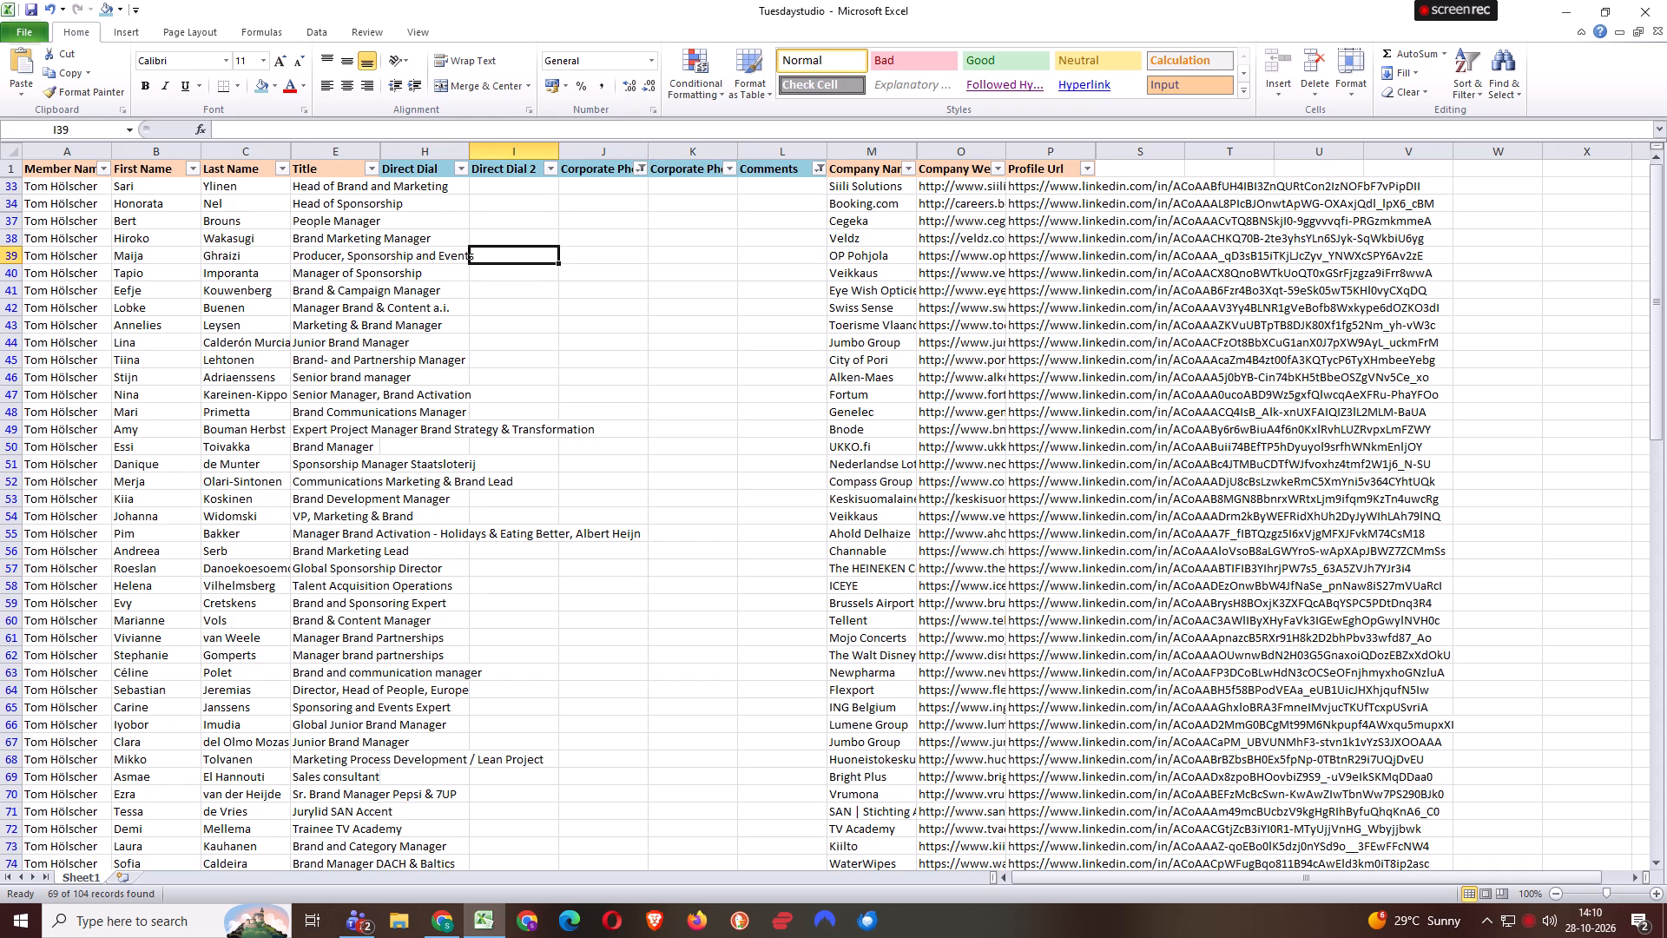
click(876, 186)
key(ctrl+c)
key(alt+Tab)
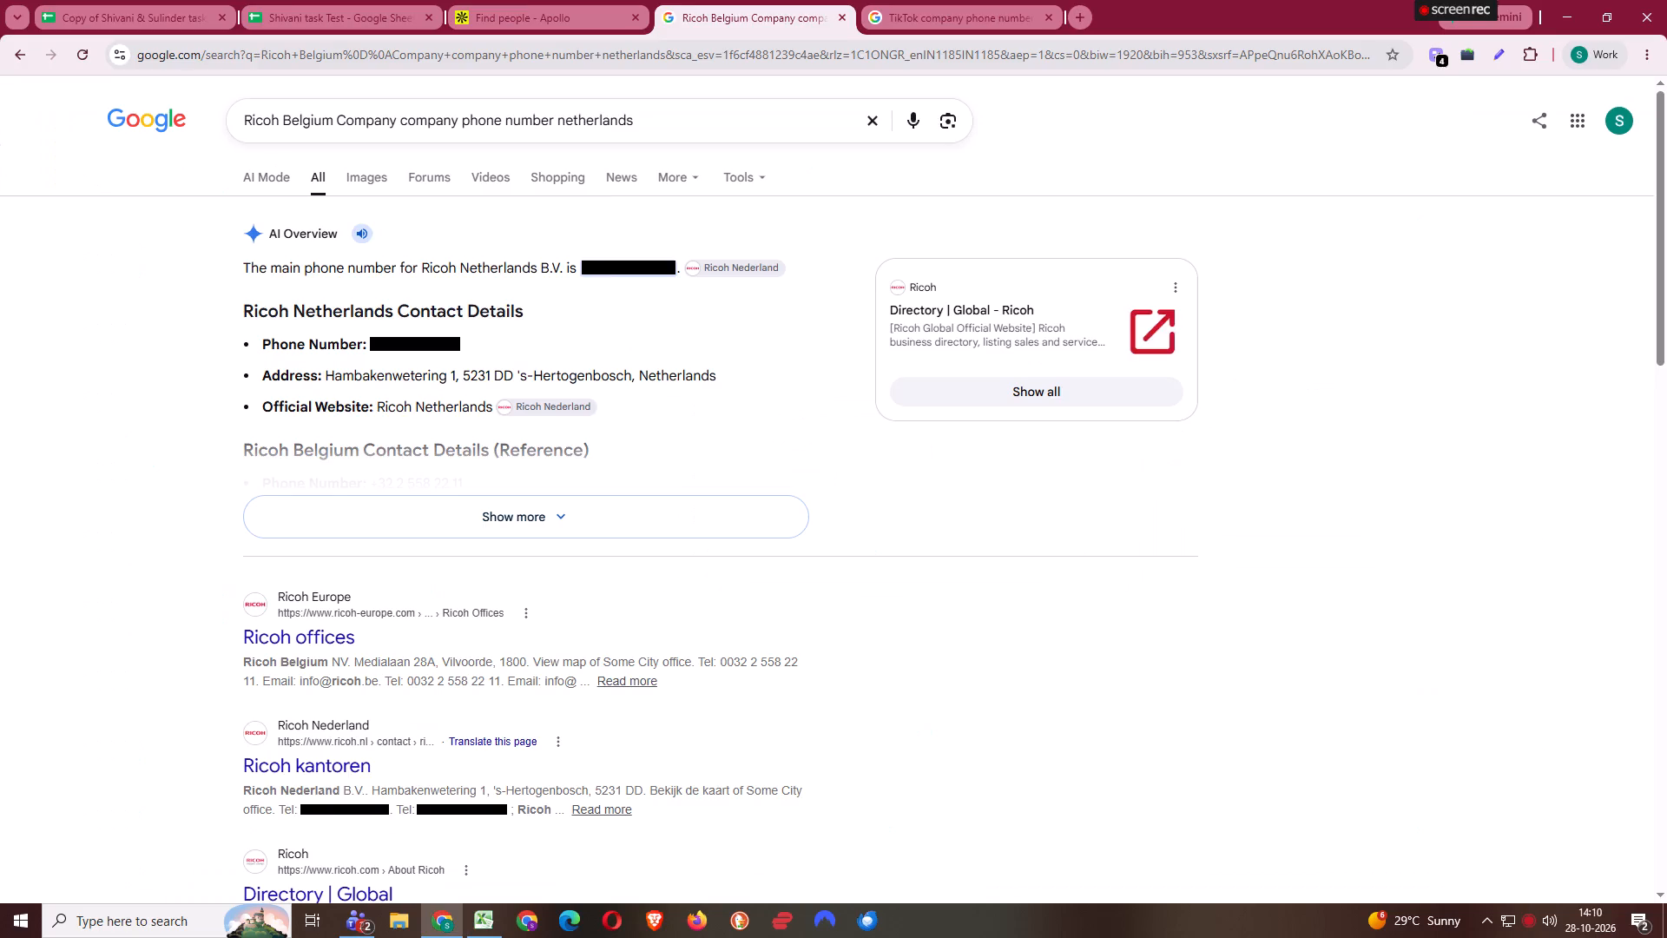
drag(334, 122, 69, 110)
key(ctrl+v)
key(Return)
key(Return)
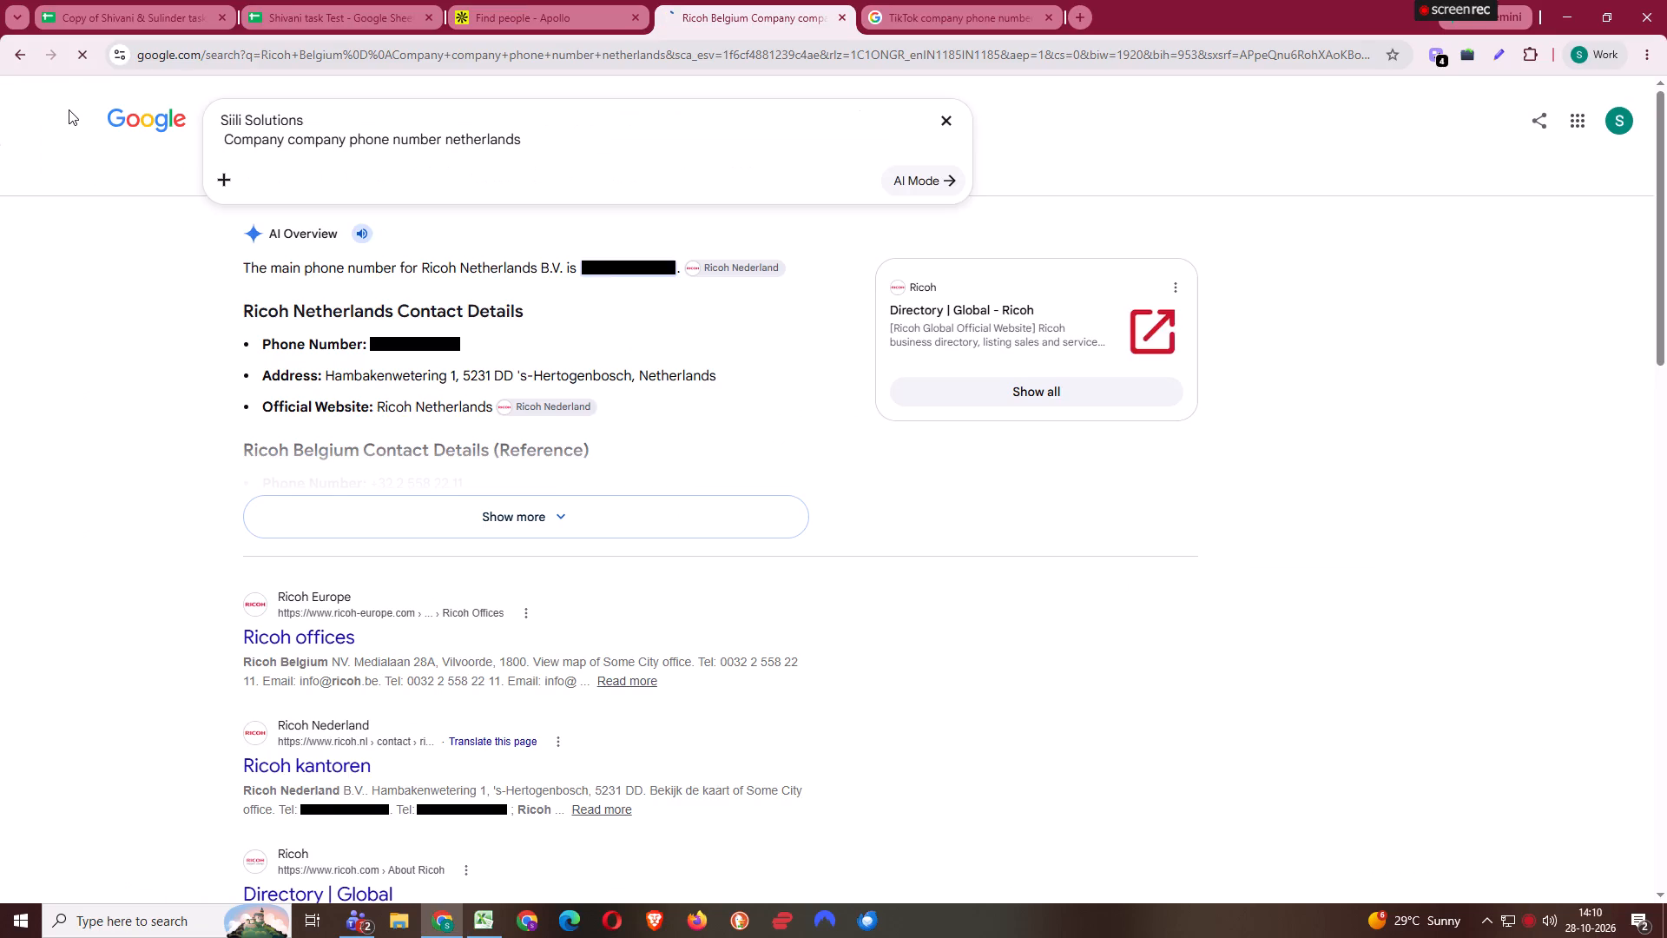
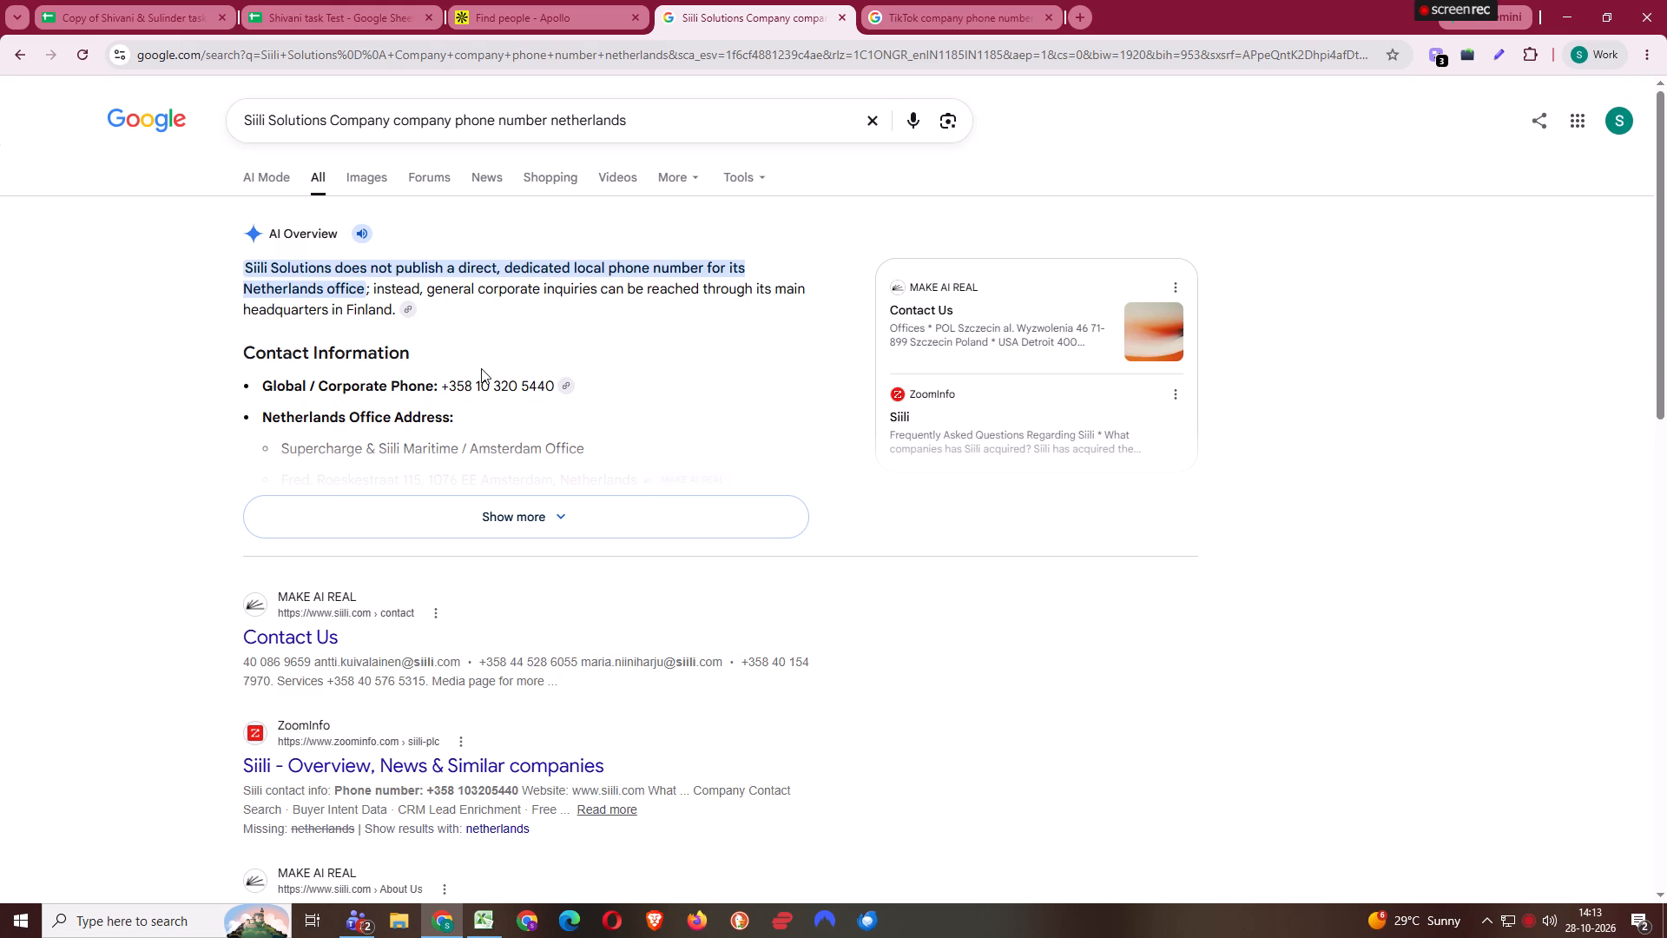
Enter the Siili Solutions global corporate number from the AI Overview as text in Excel cell J33, removing the extra spaces.
alt+click(442, 386)
key(alt+Tab)
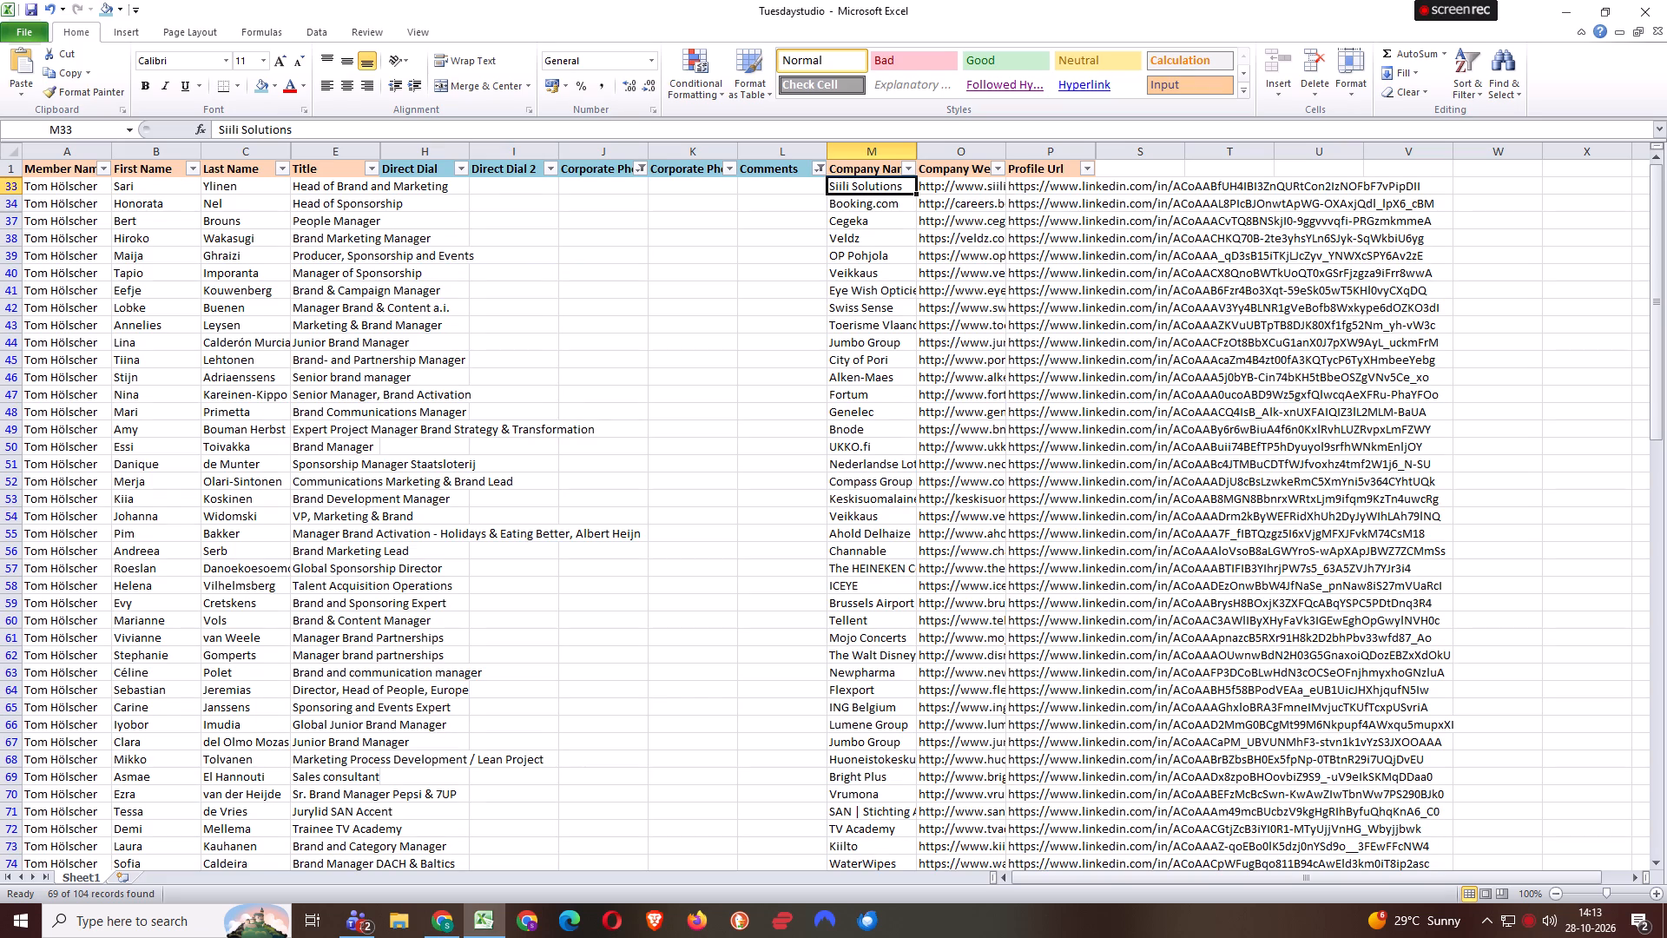
click(584, 186)
key(apostrophe)
key(ctrl+v)
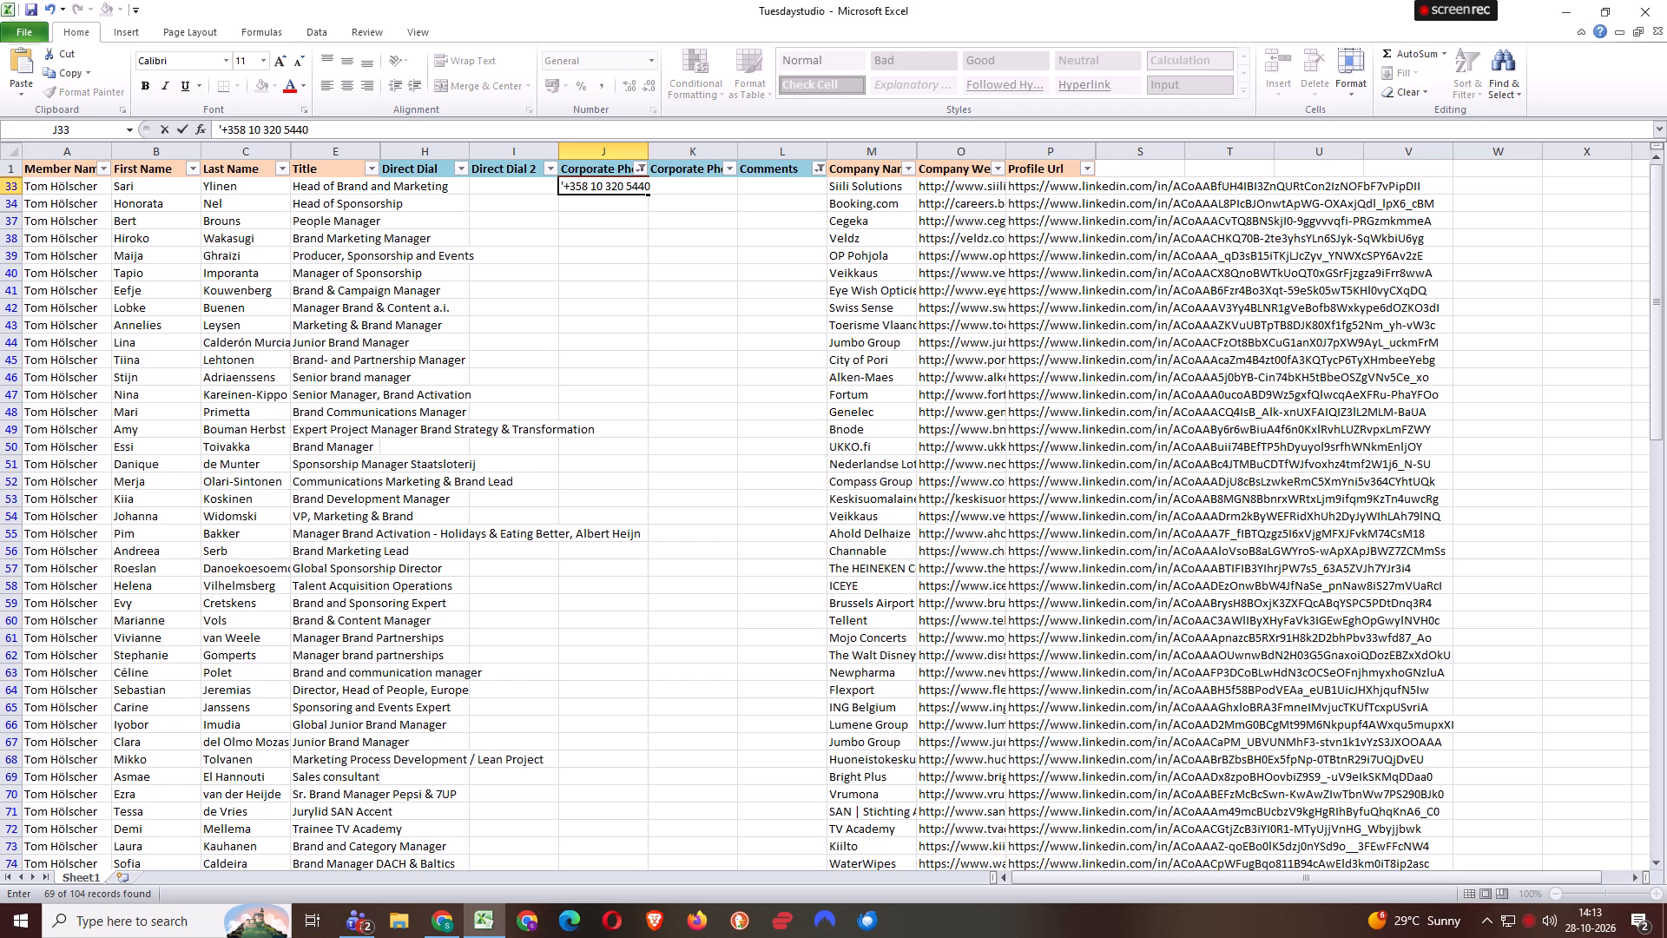
click(606, 185)
key(BackSpace)
click(623, 192)
key(BackSpace)
click(622, 273)
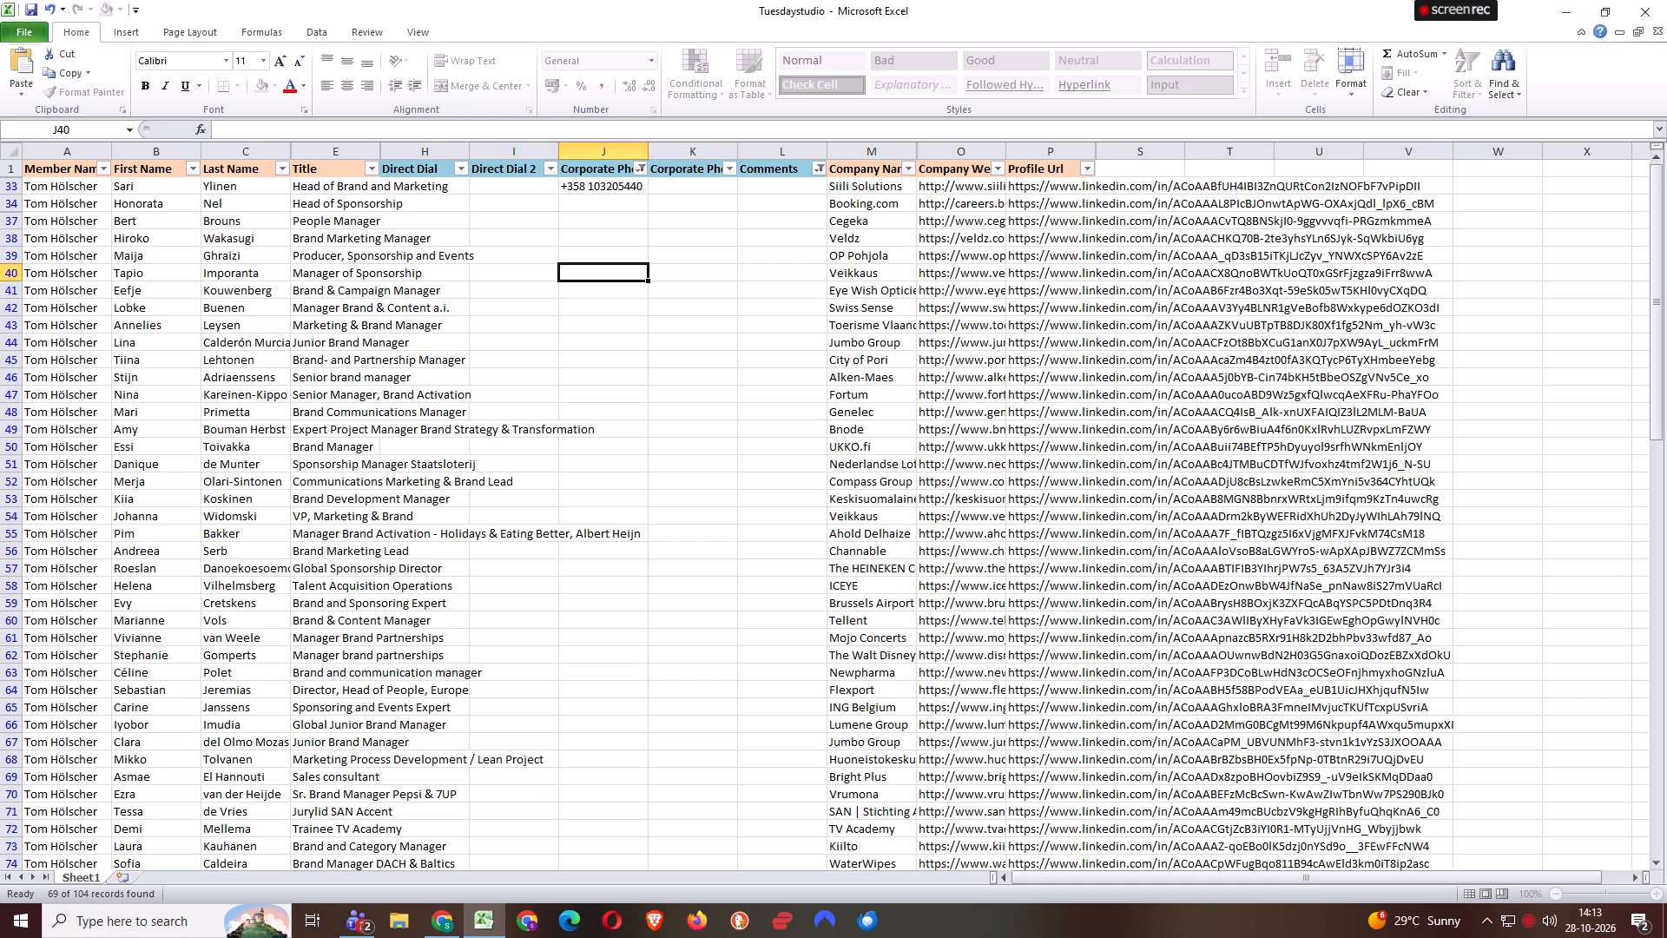
Copy Booking.com from row 34 and search Google in Chrome for "Booking.com Company company phone number netherlands".
click(869, 207)
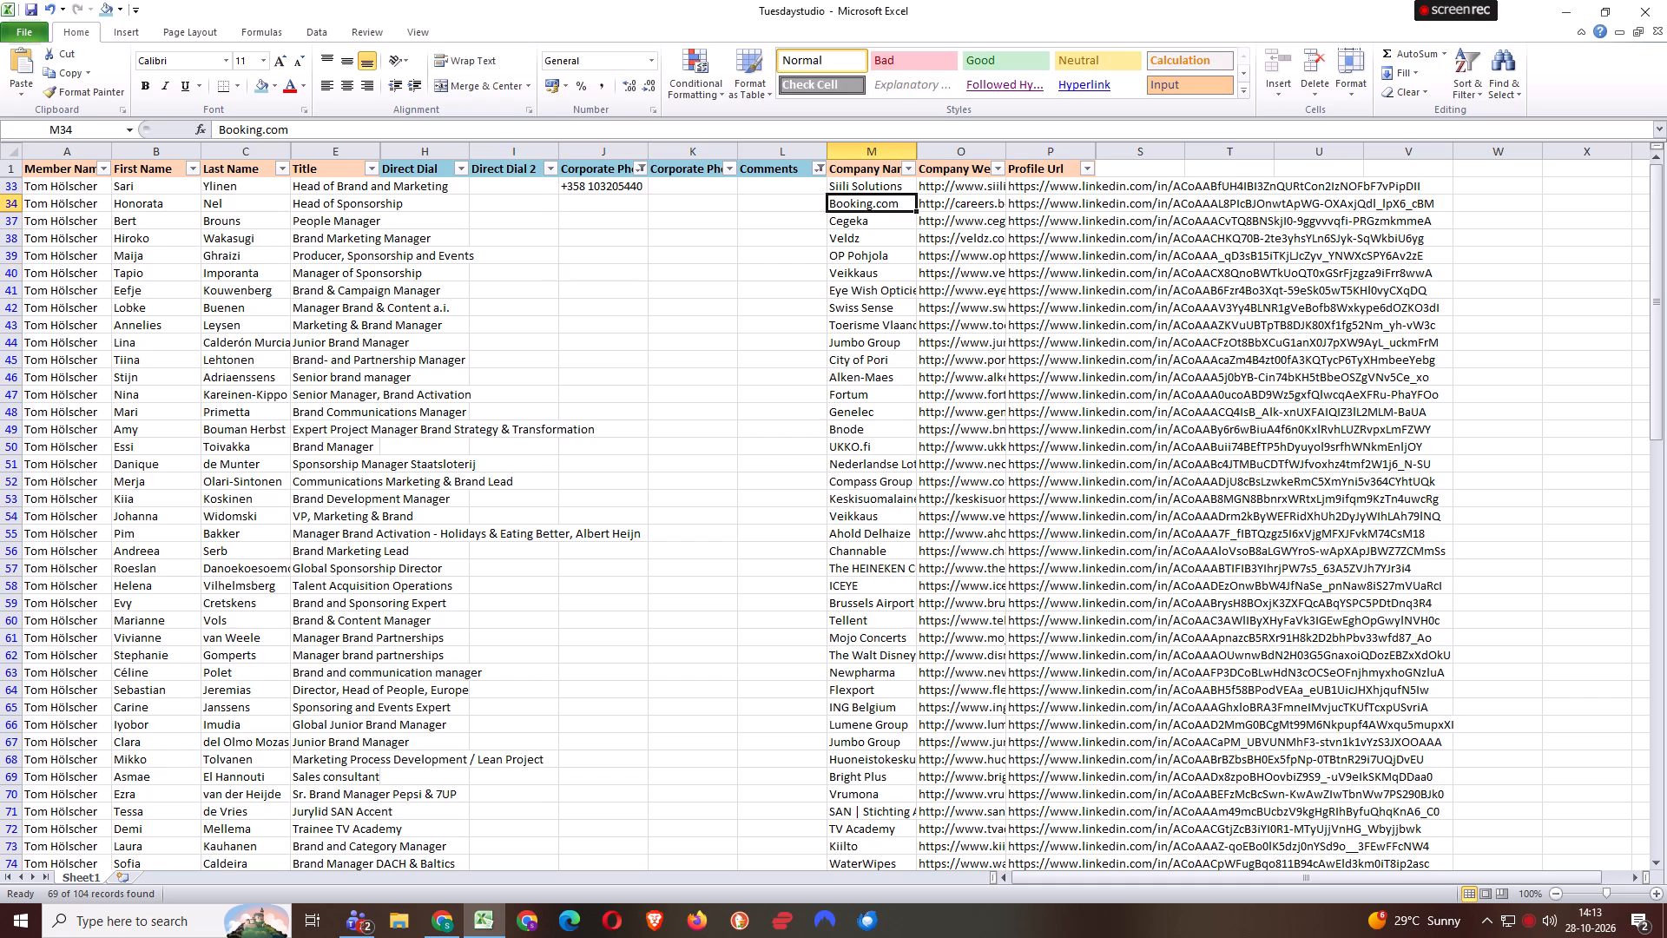
key(ctrl+c)
key(alt+Tab)
drag(330, 132, 132, 92)
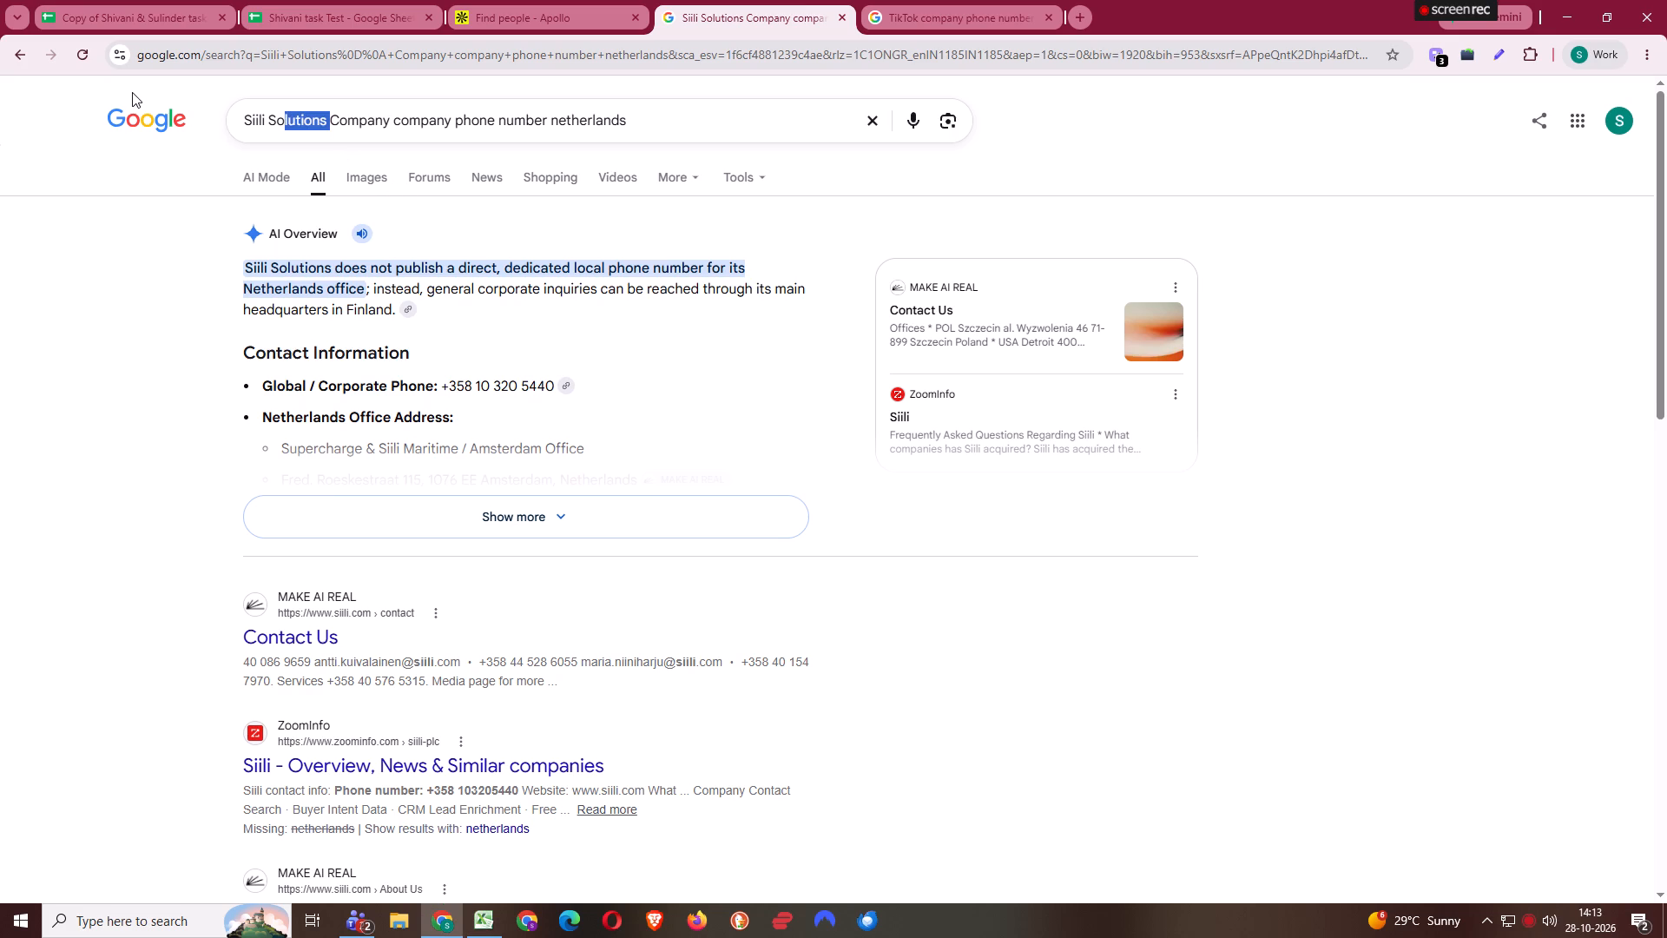
drag(132, 92, 129, 91)
key(ctrl+v)
key(Return)
key(Return)
key(Return)
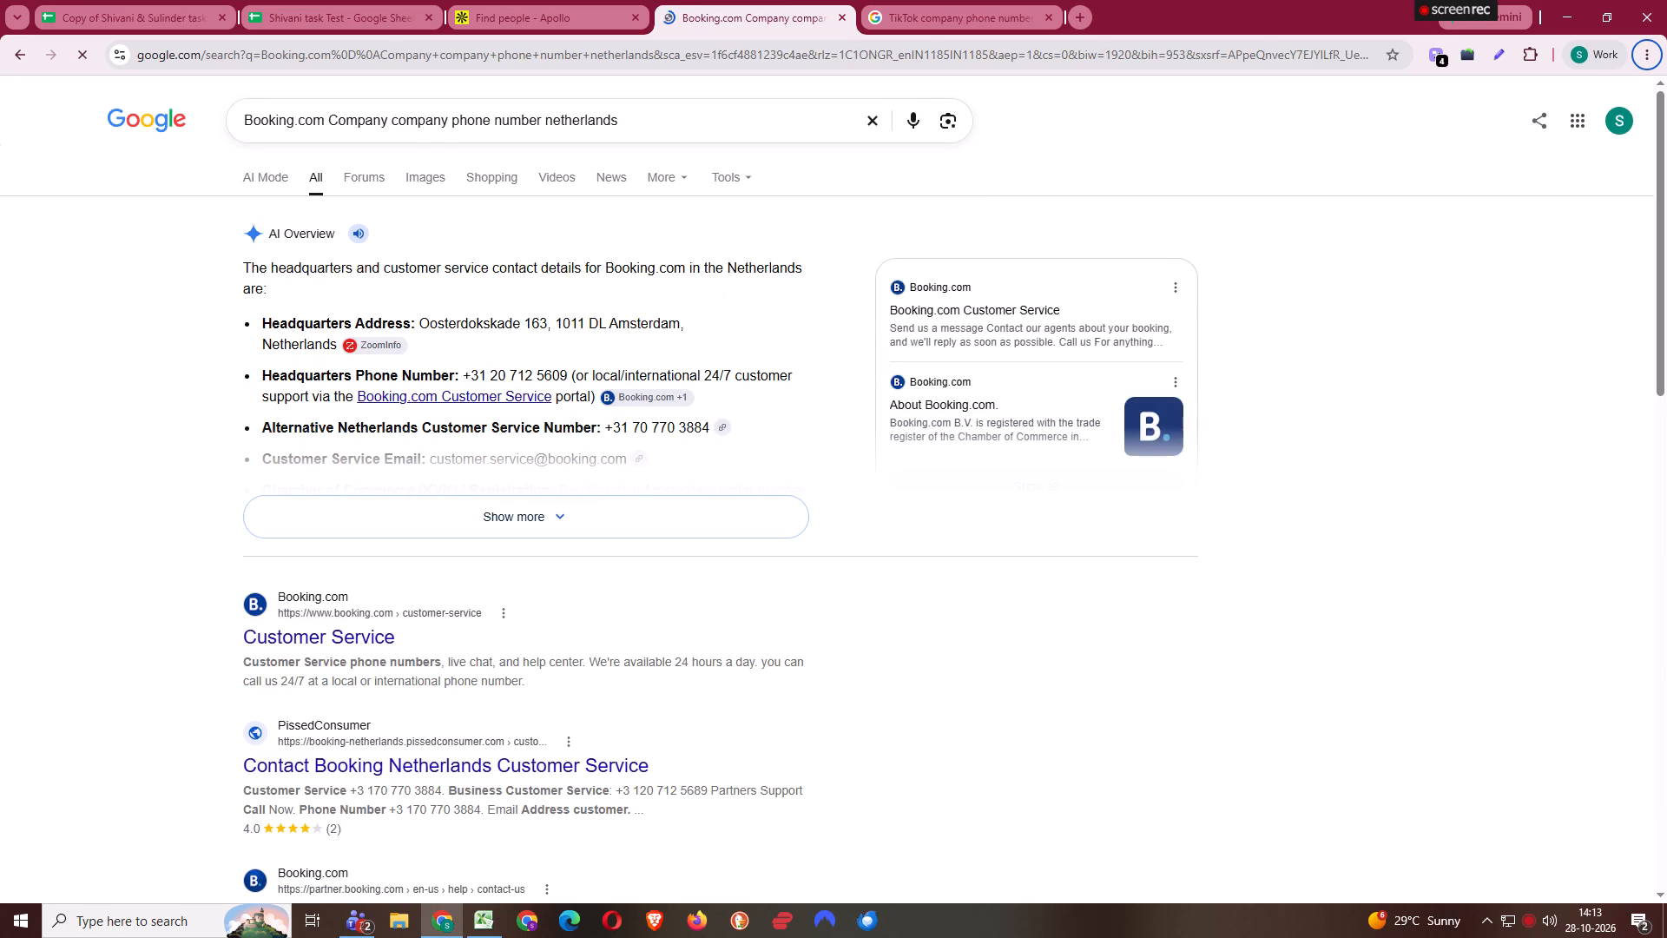
Enter the Booking.com headquarters number from the AI Overview as text in Excel cell J34, removing the extra spaces.
drag(465, 373, 570, 374)
key(ctrl+c)
key(ctrl+c)
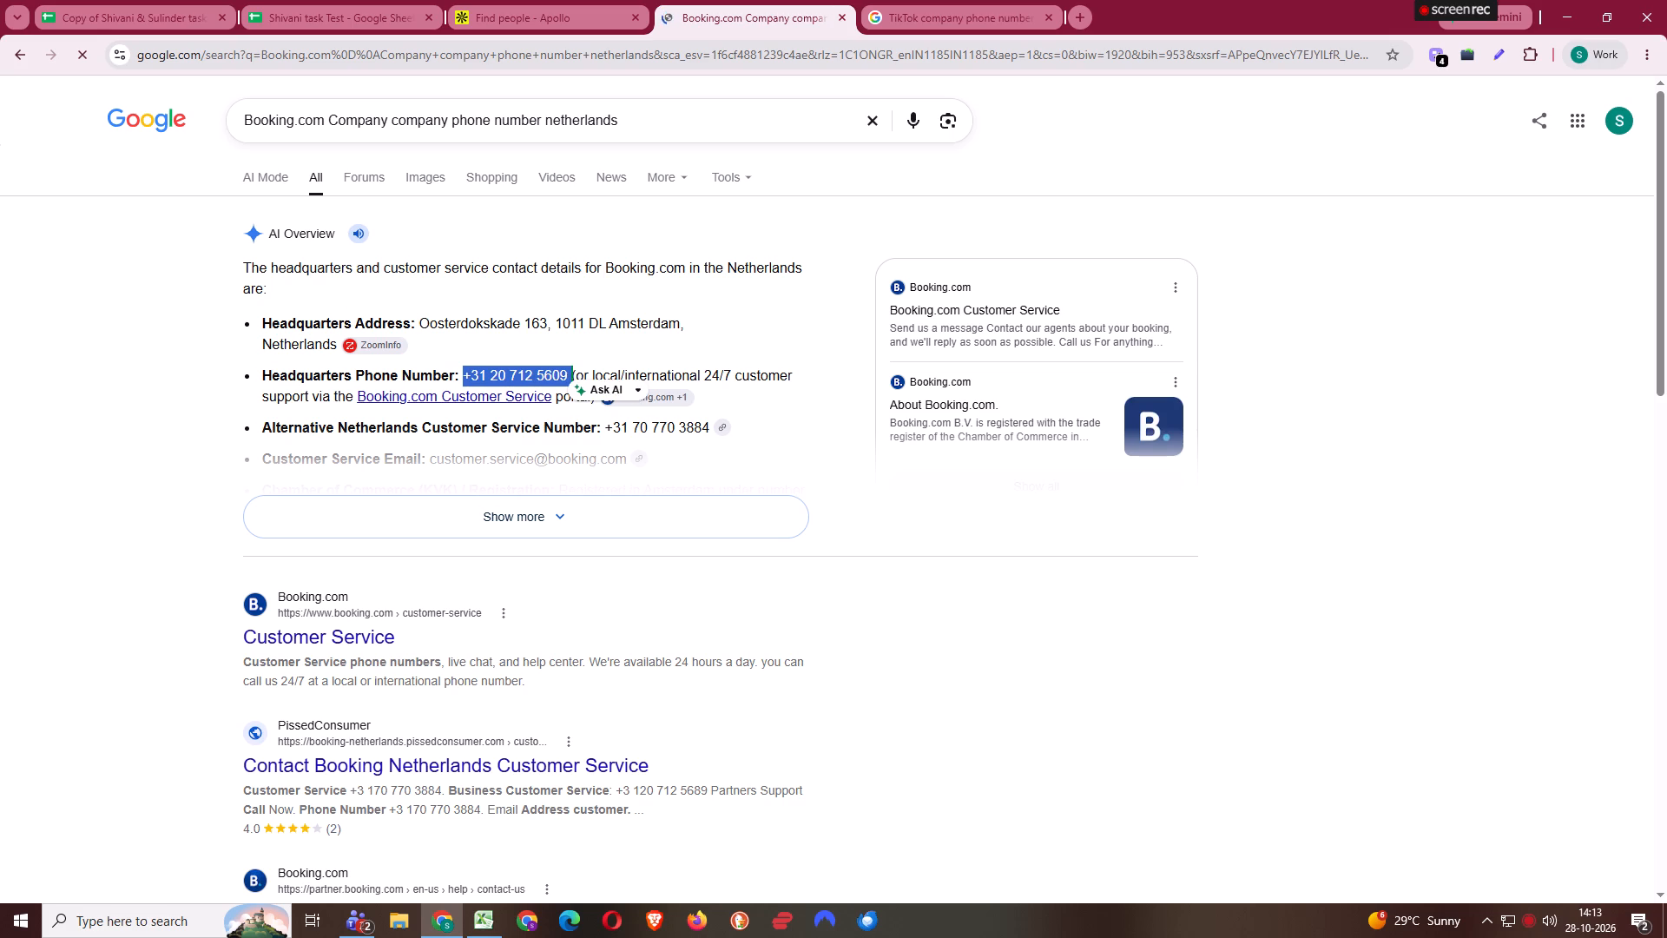
key(ctrl+c)
key(alt+Tab)
click(612, 196)
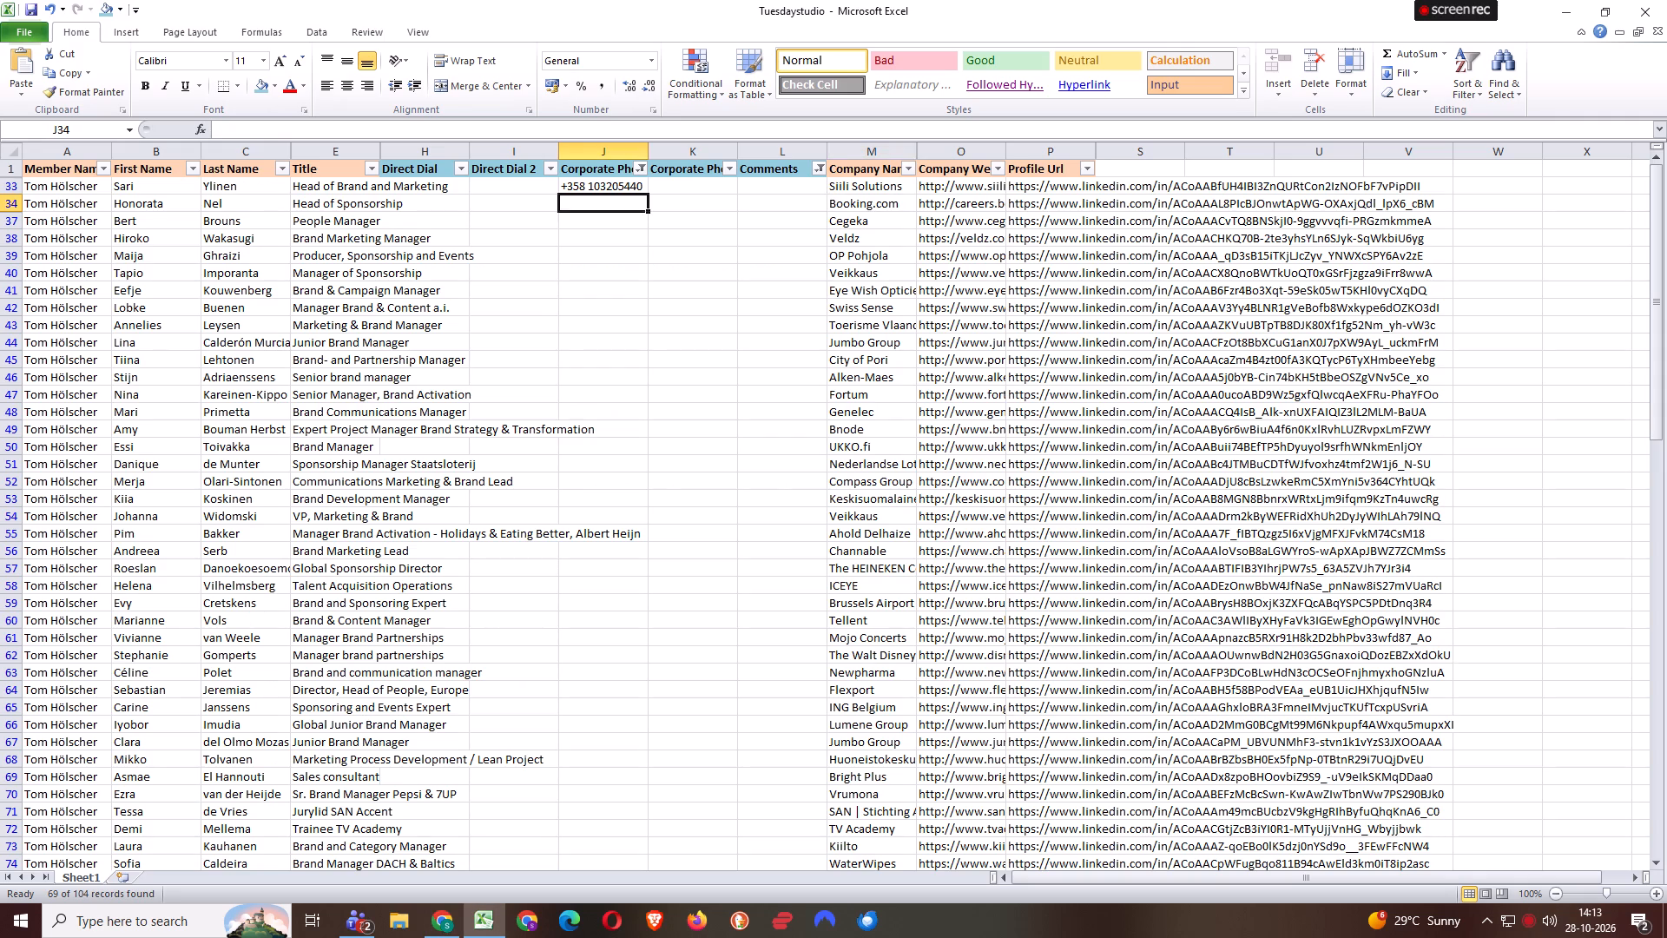
key(apostrophe)
key(ctrl+v)
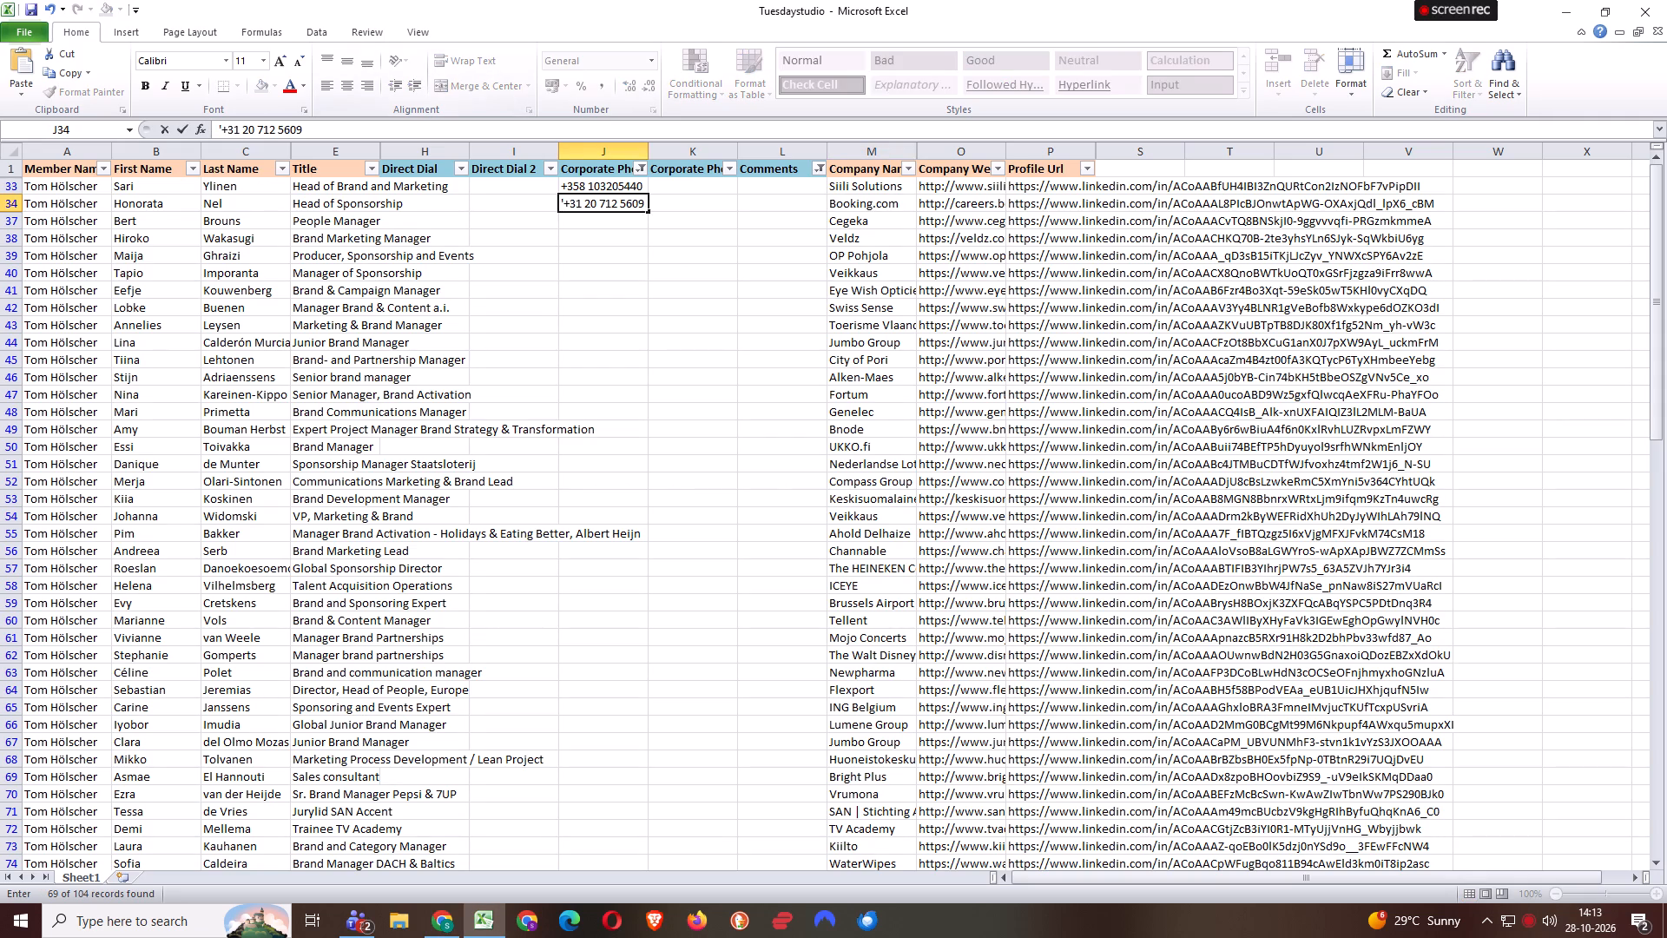
click(601, 203)
key(BackSpace)
click(620, 200)
key(BackSpace)
click(650, 320)
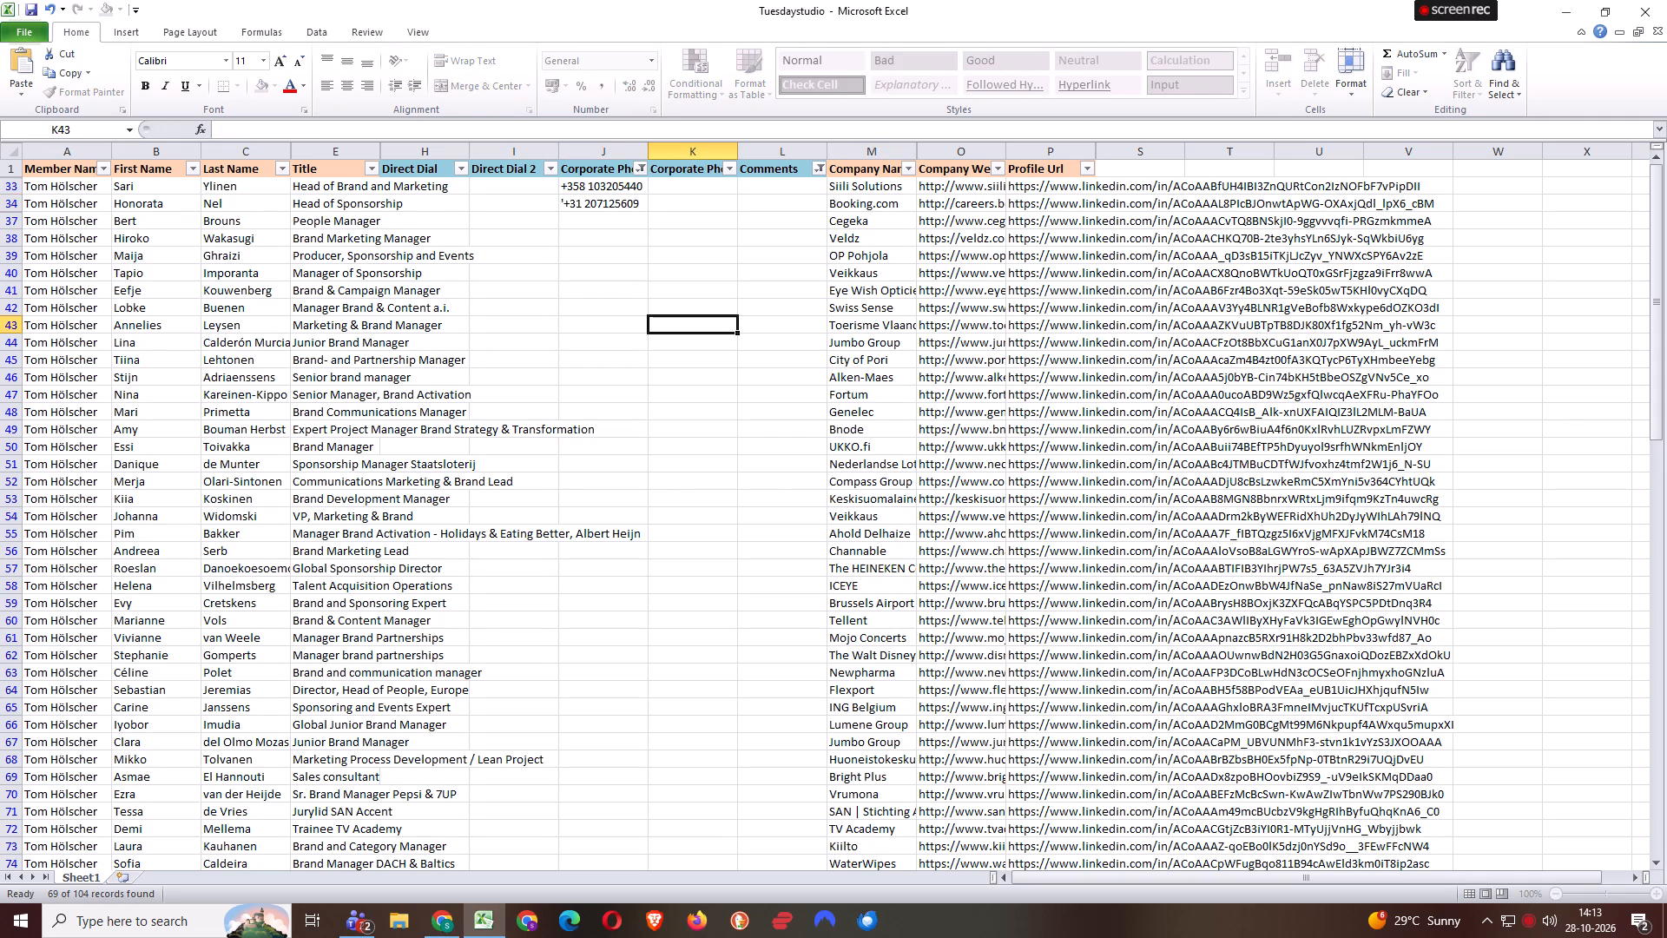
Highlight the Siili Solutions phone cell J33 with a light blue fill.
click(583, 183)
click(260, 77)
click(610, 269)
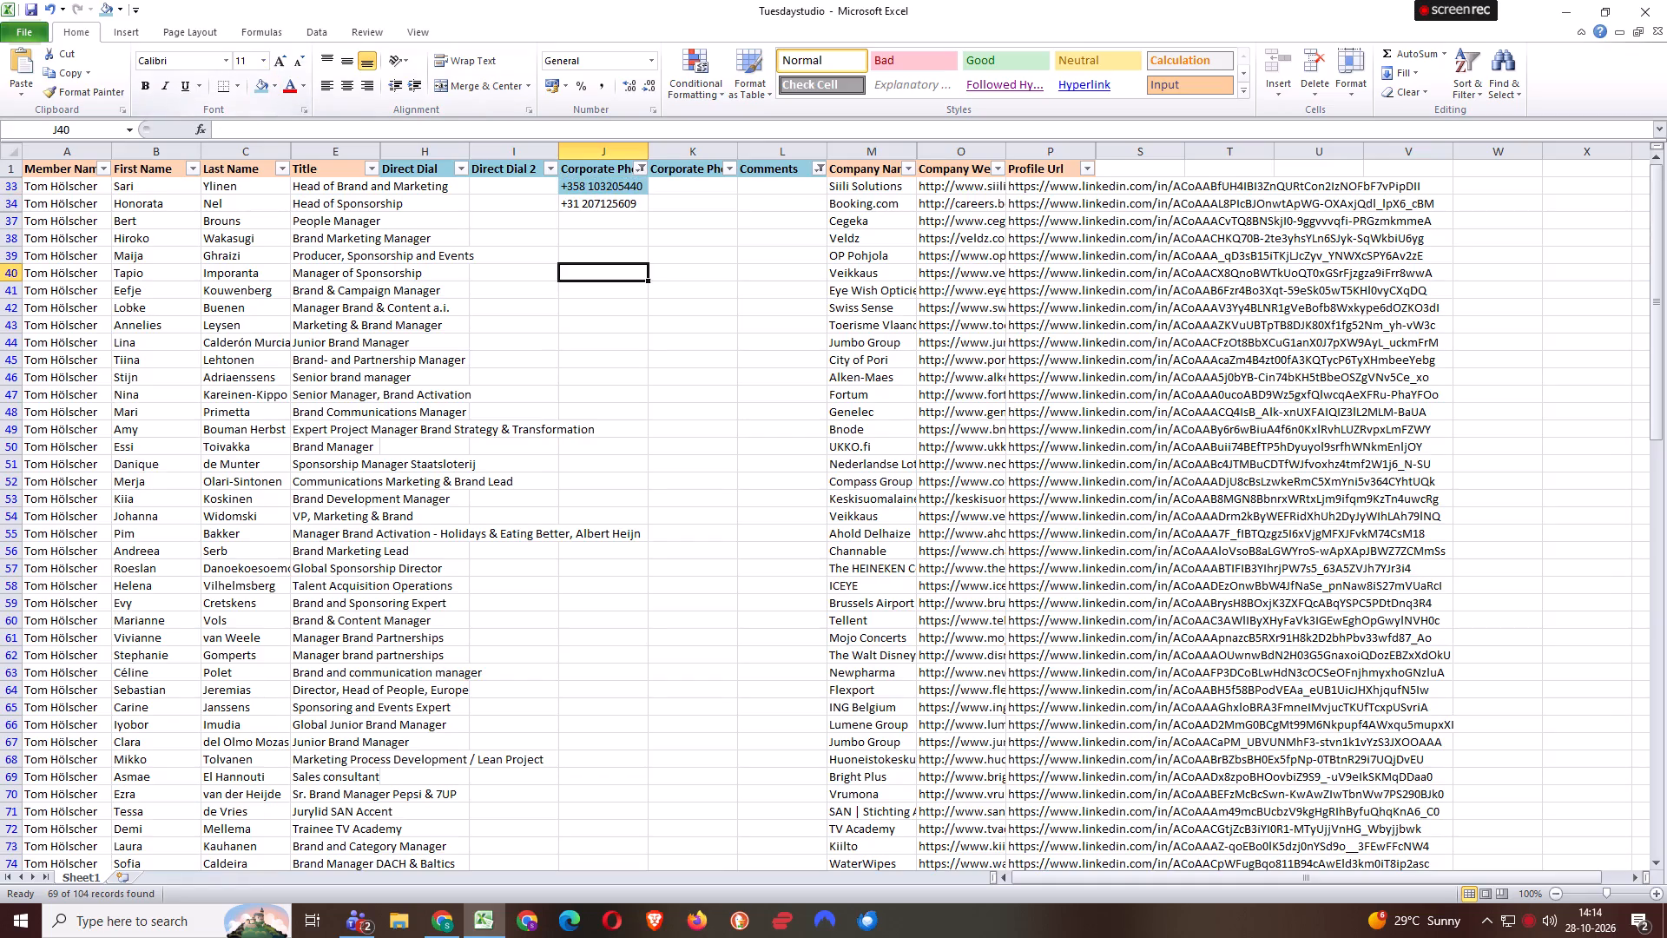
Reapply the filter on the first Corporate Phone column to hide the completed rows 33 and 34.
click(638, 169)
double_click(533, 496)
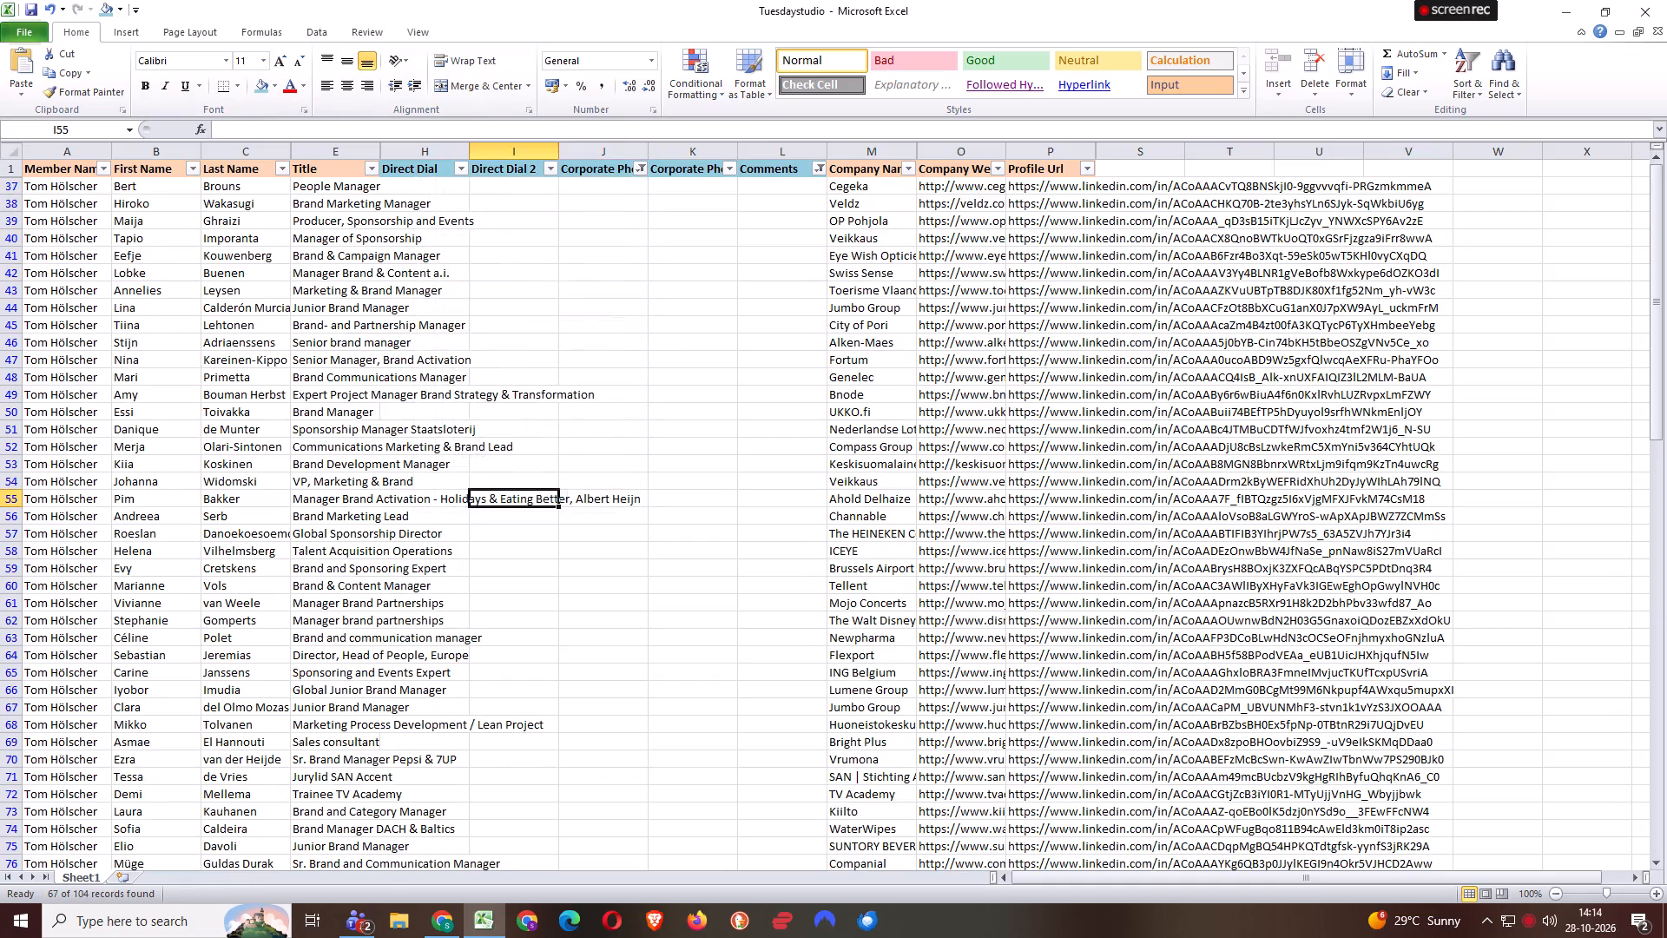
Save the Tuesdaystudio workbook.
click(665, 394)
key(ctrl+s)
key(ctrl+s)
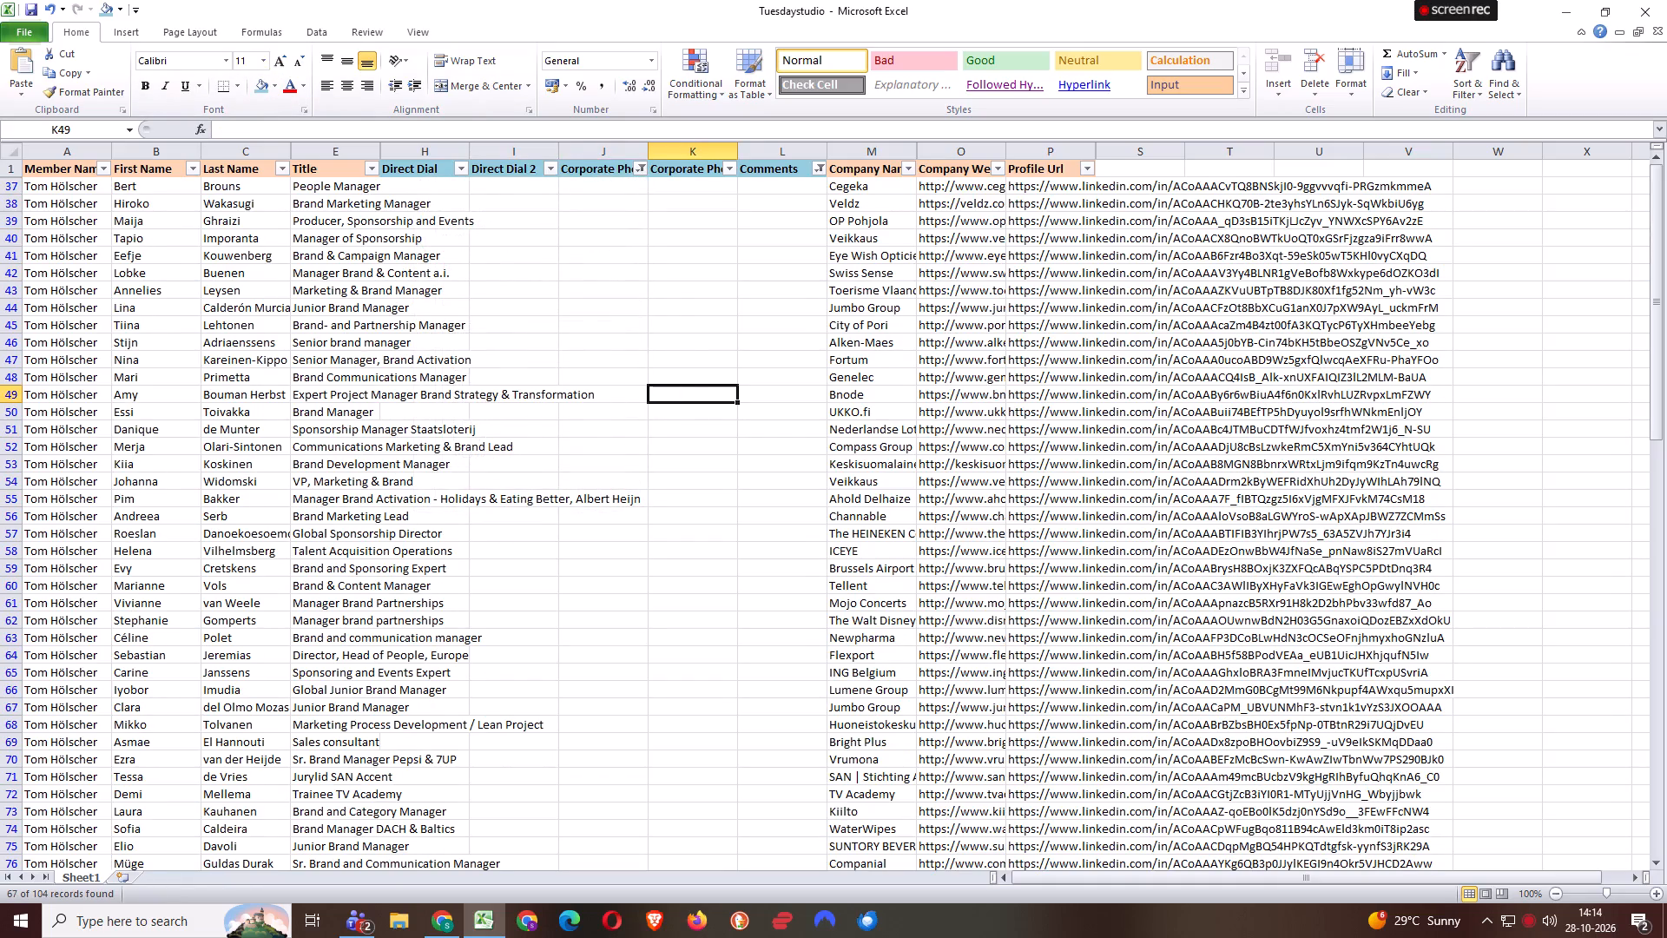
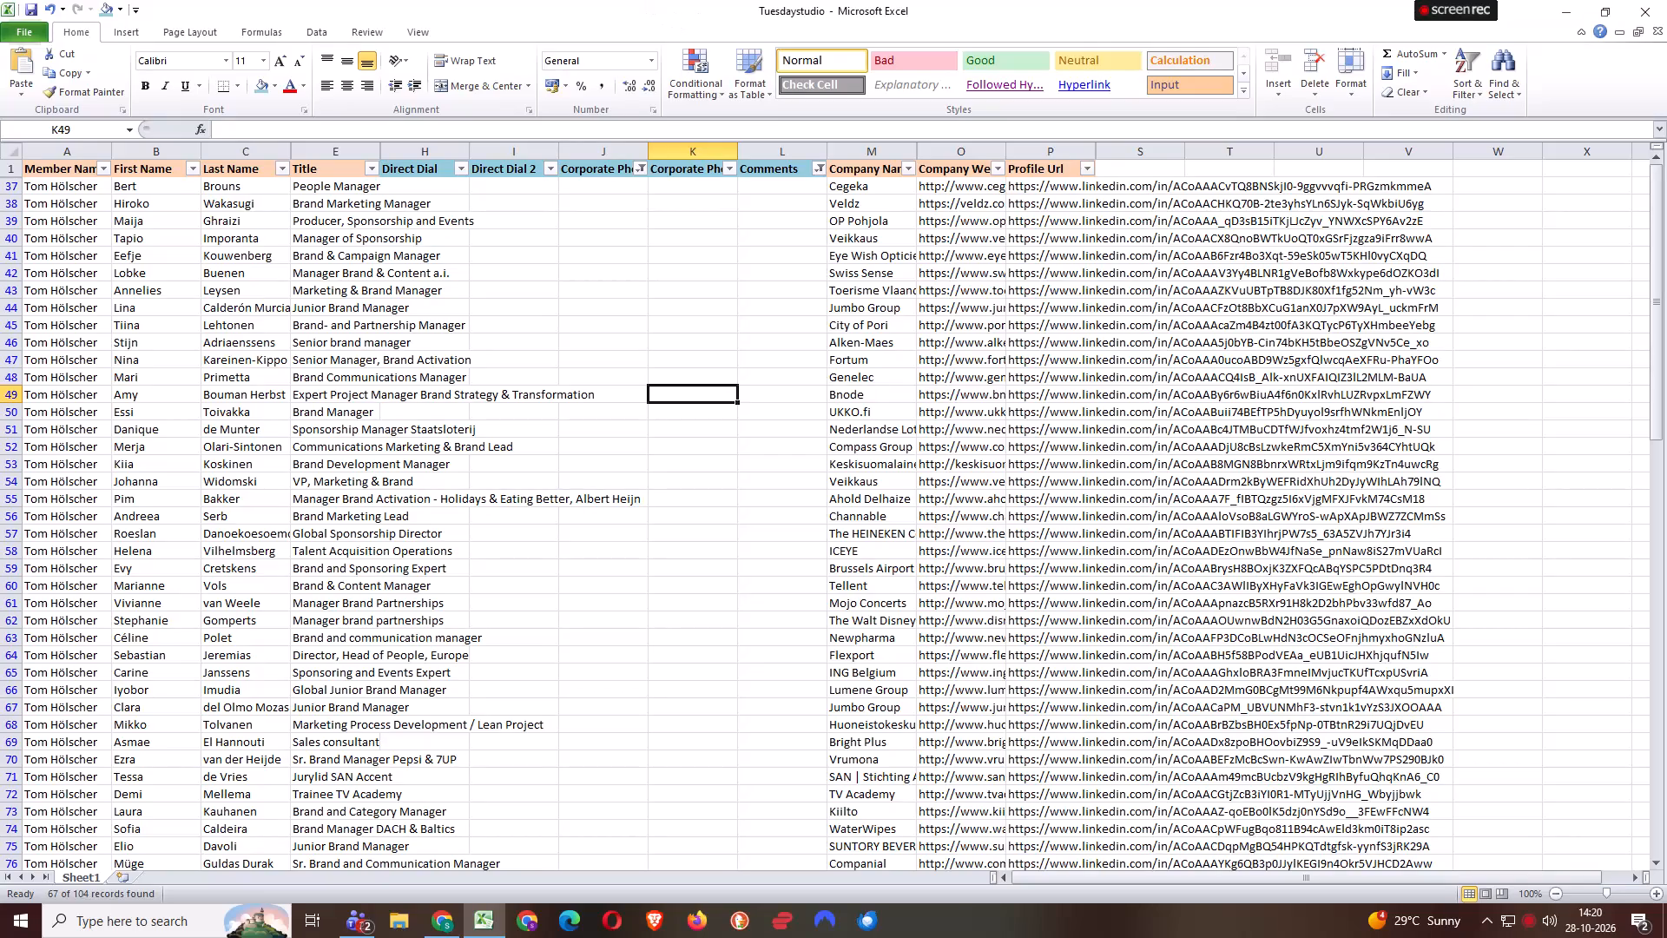
Copy the company name Cegeka from row 37 and search Google in Chrome for its company phone number in the Netherlands.
click(876, 185)
key(ctrl+c)
key(alt+Tab)
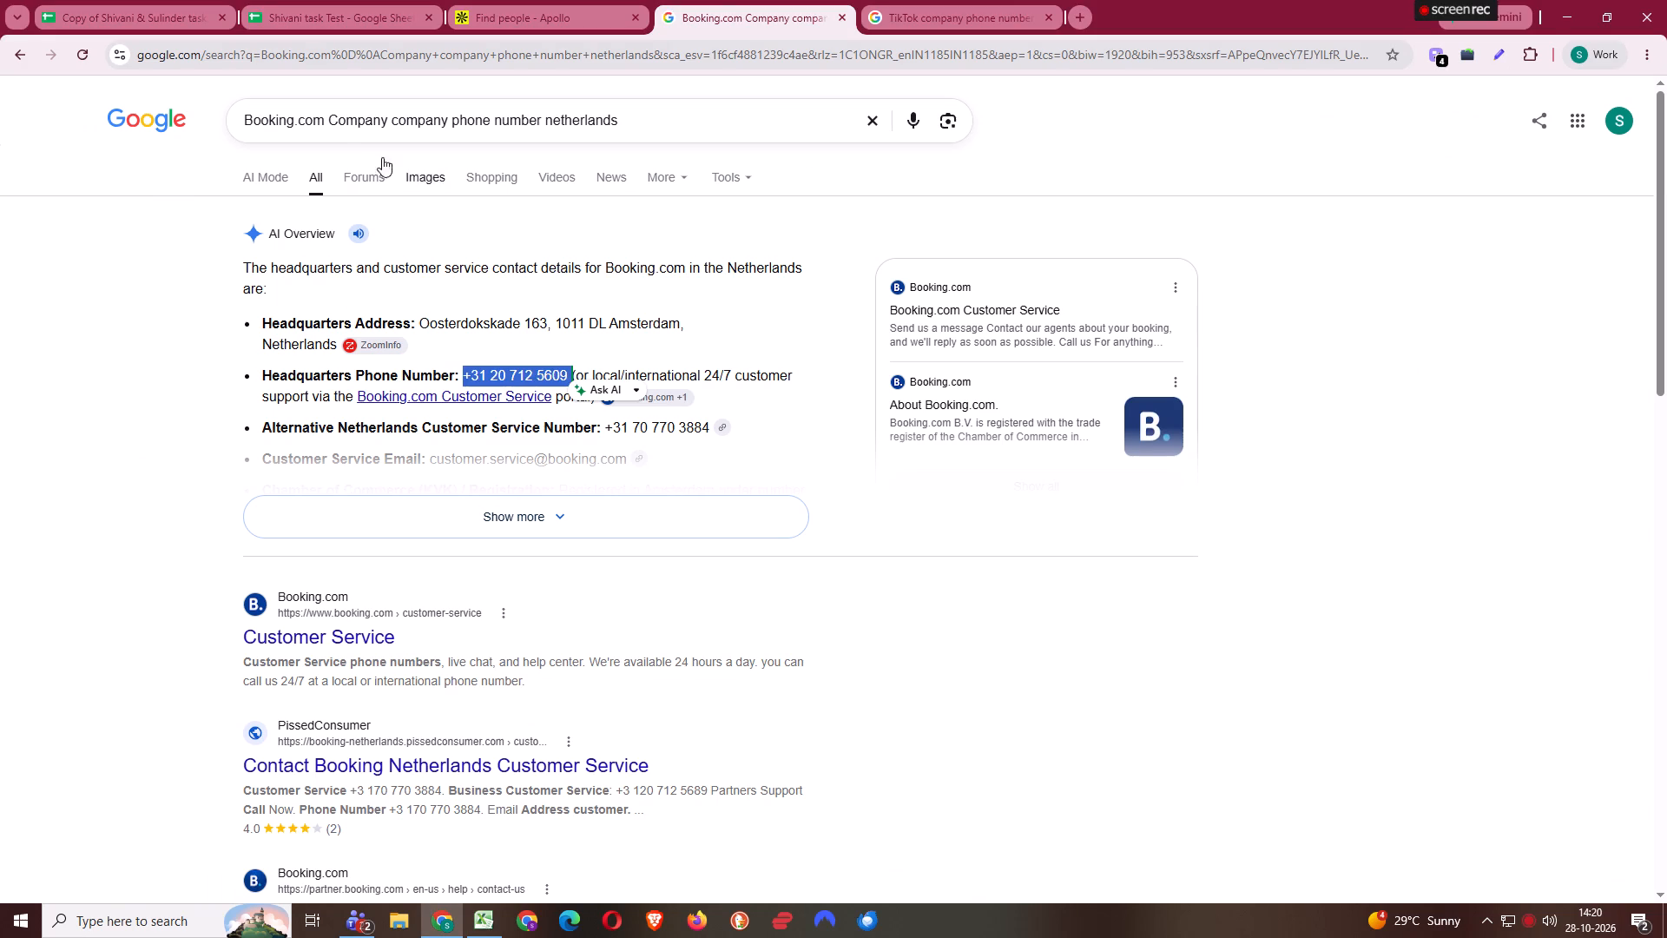
drag(331, 127, 0, 61)
key(ctrl+v)
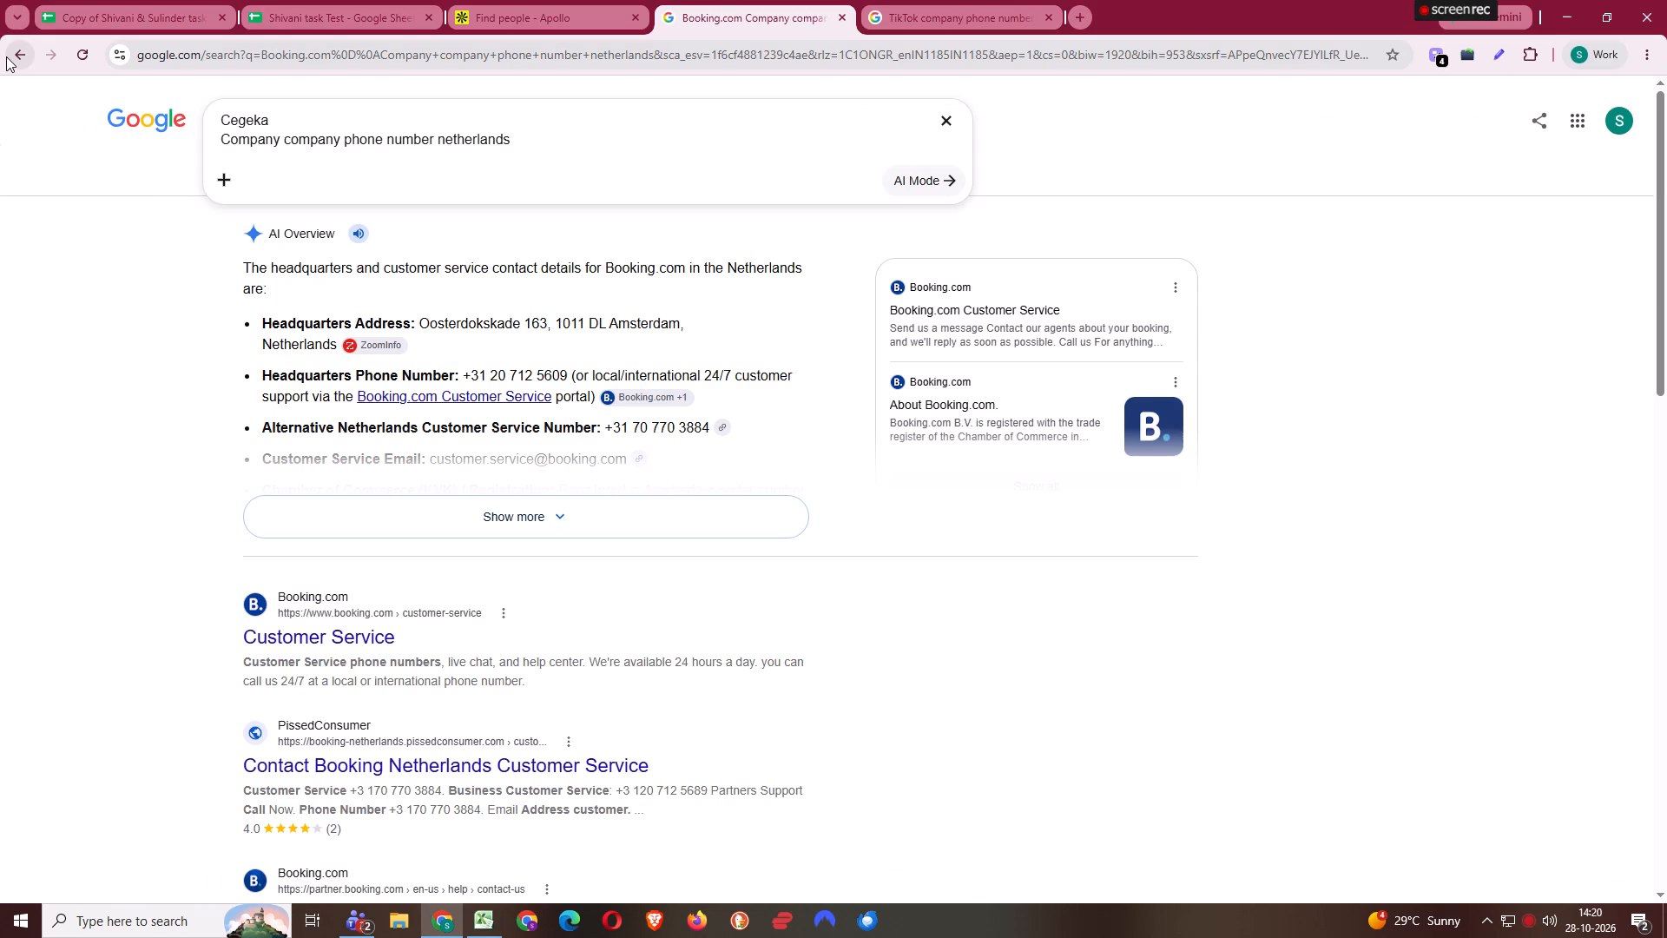
key(Return)
key(Return)
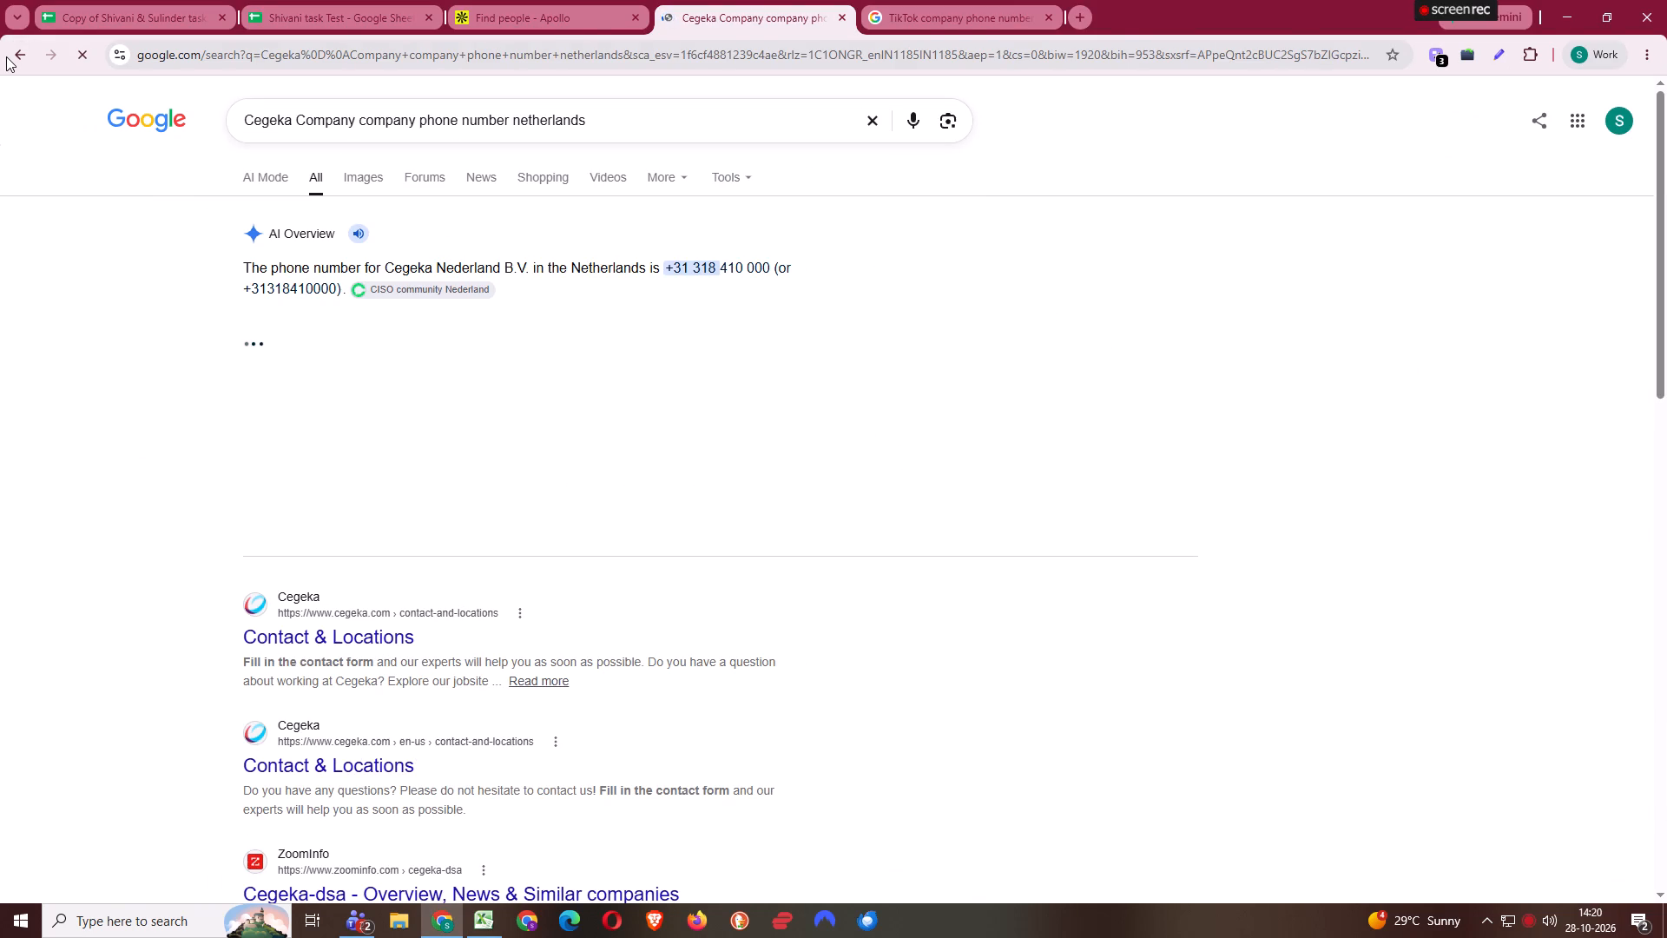
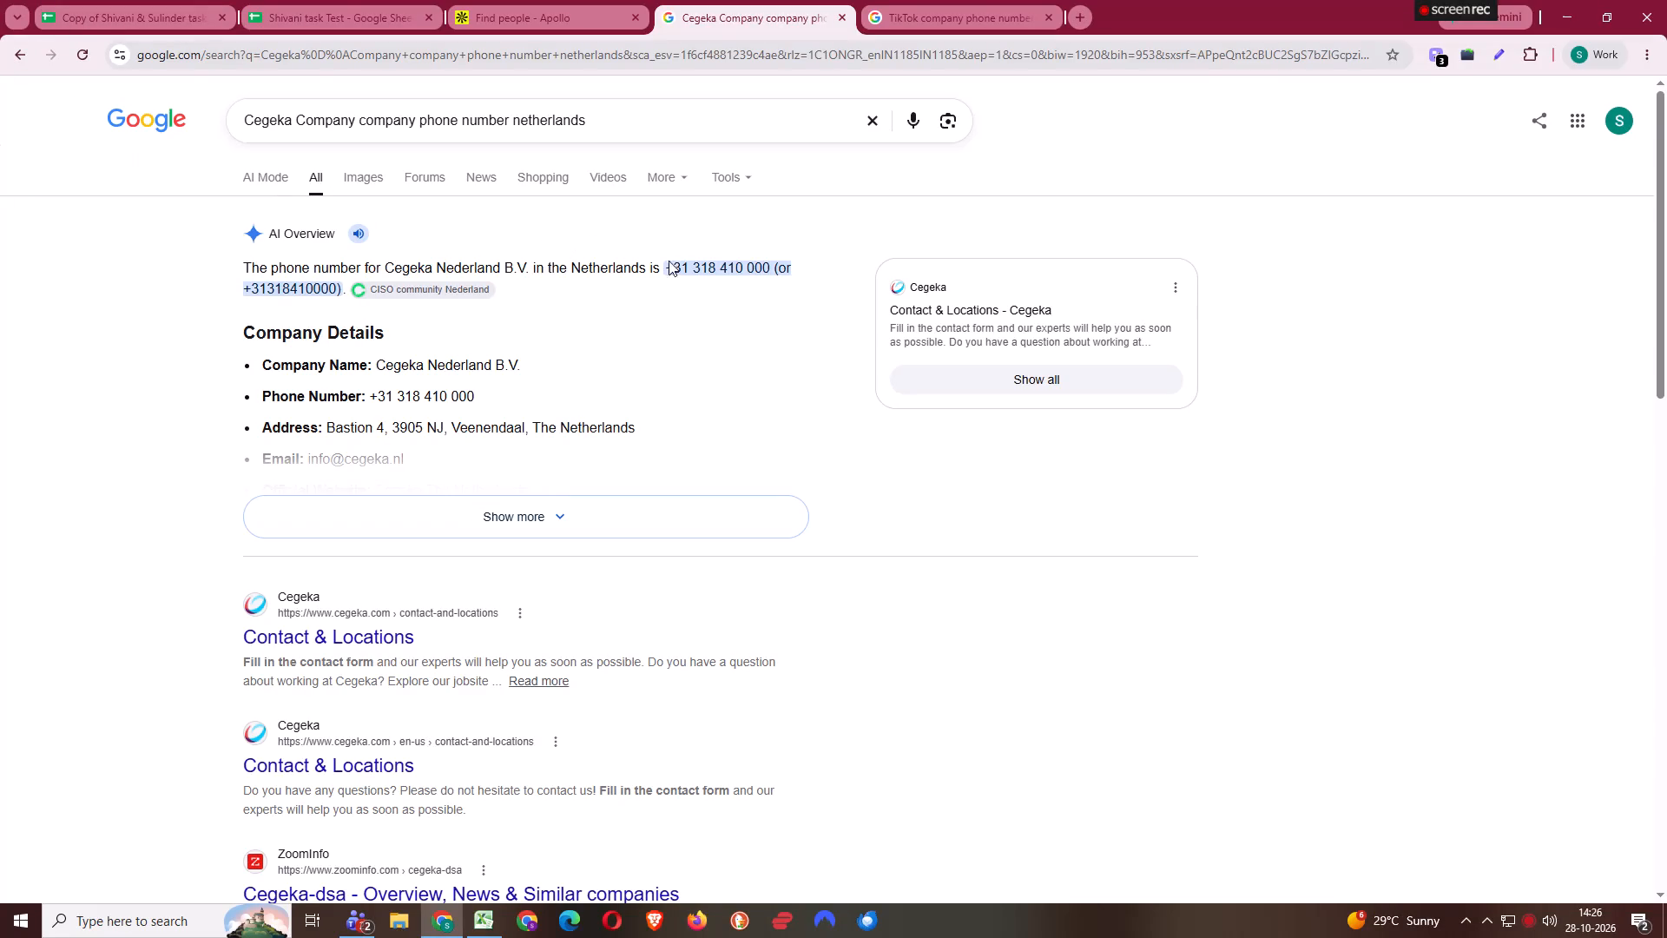
Copy Cegeka's Dutch company phone number into the first Corporate Phone cell of row 37 in Excel as text, without spaces after the country code.
alt+click(738, 273)
key(alt+Tab)
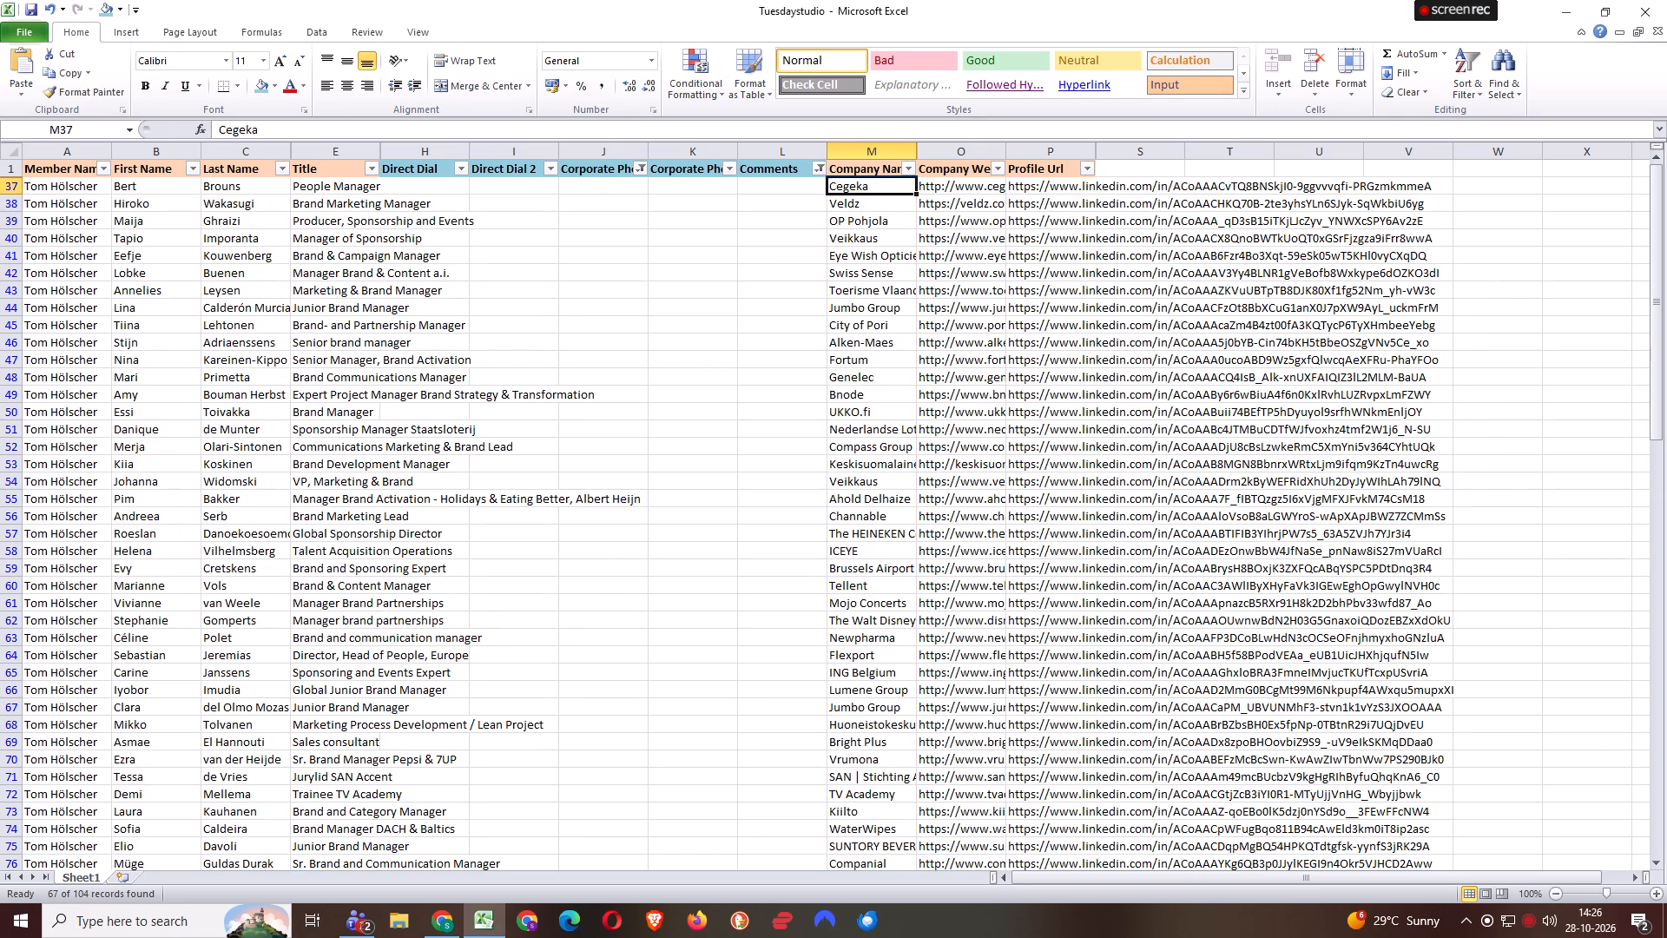
click(536, 192)
click(570, 188)
key(apostrophe)
key(ctrl+v)
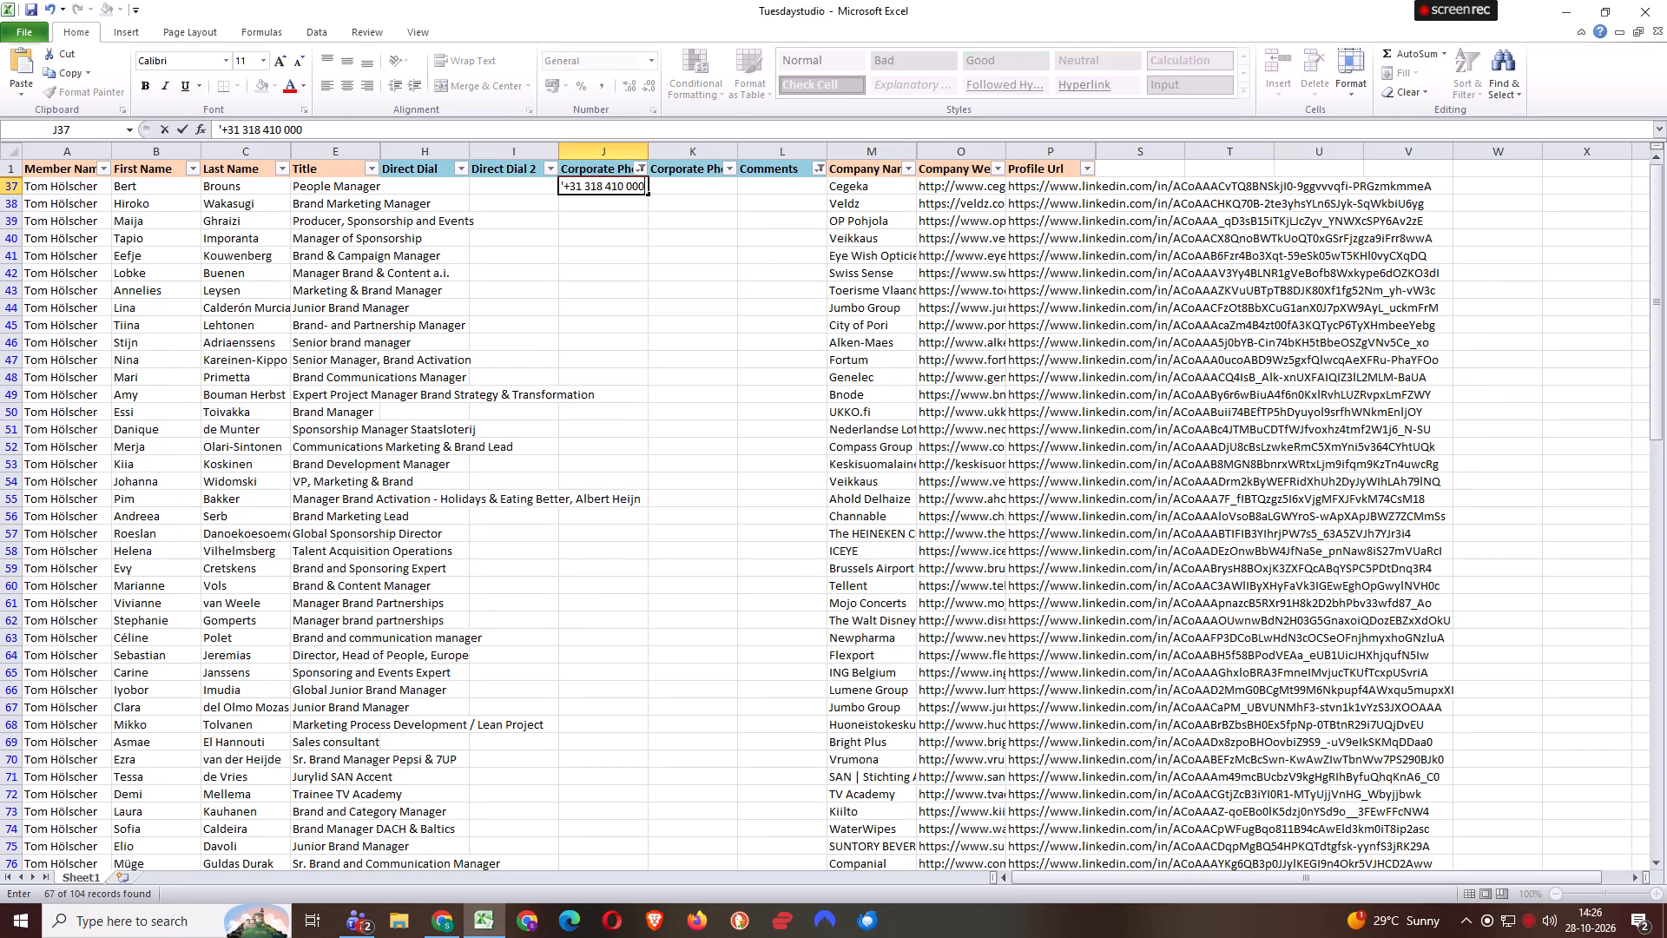
click(606, 191)
key(BackSpace)
click(627, 184)
key(Left)
key(BackSpace)
click(723, 207)
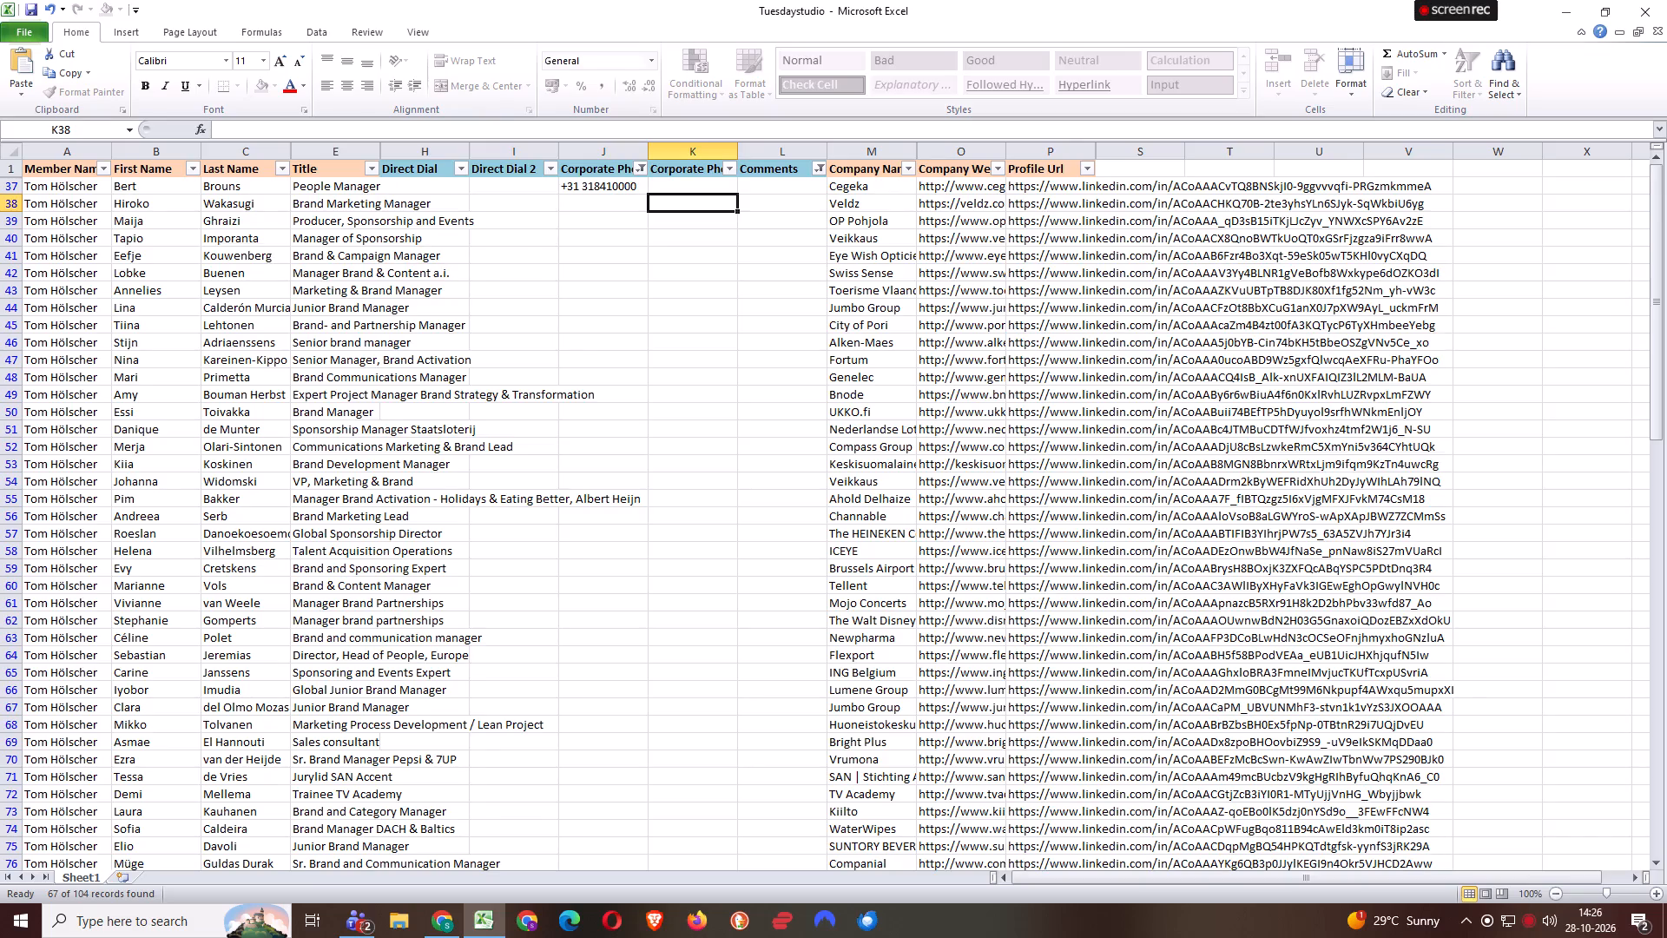
Reapply the blanks filter on the first Corporate Phone column to hide the completed Cegeka row.
click(638, 169)
click(534, 492)
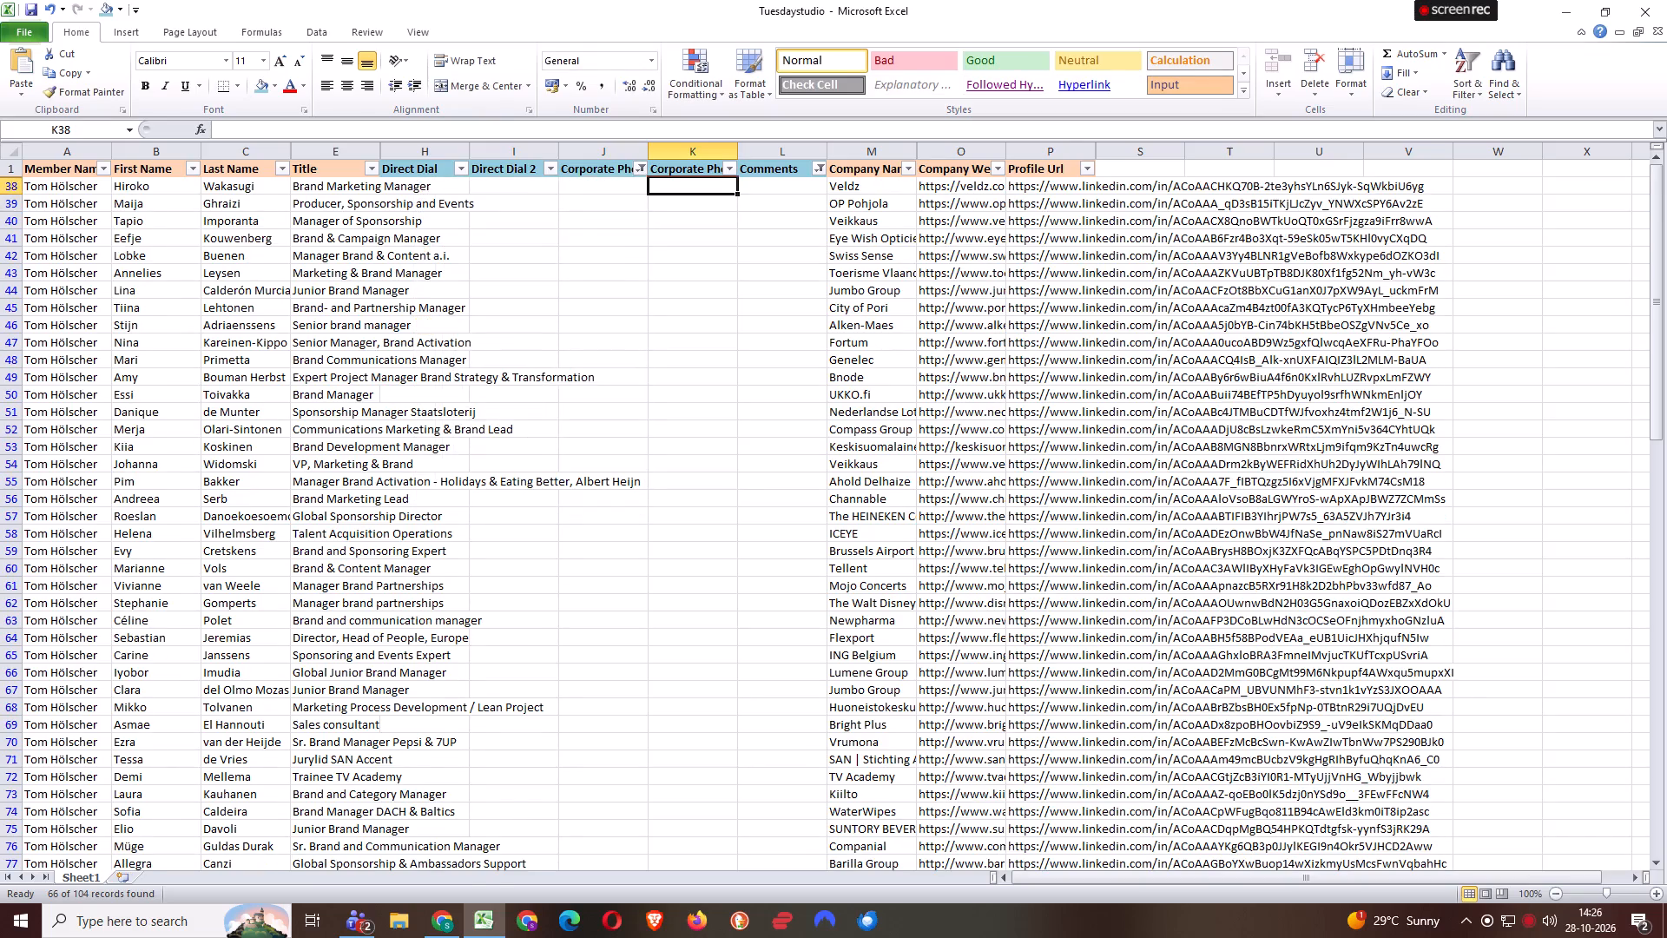
Copy the company name Veldz from row 38 and search Google in Chrome for its company phone number in the Netherlands.
click(870, 190)
key(ctrl+c)
key(alt+Tab)
double_click(267, 118)
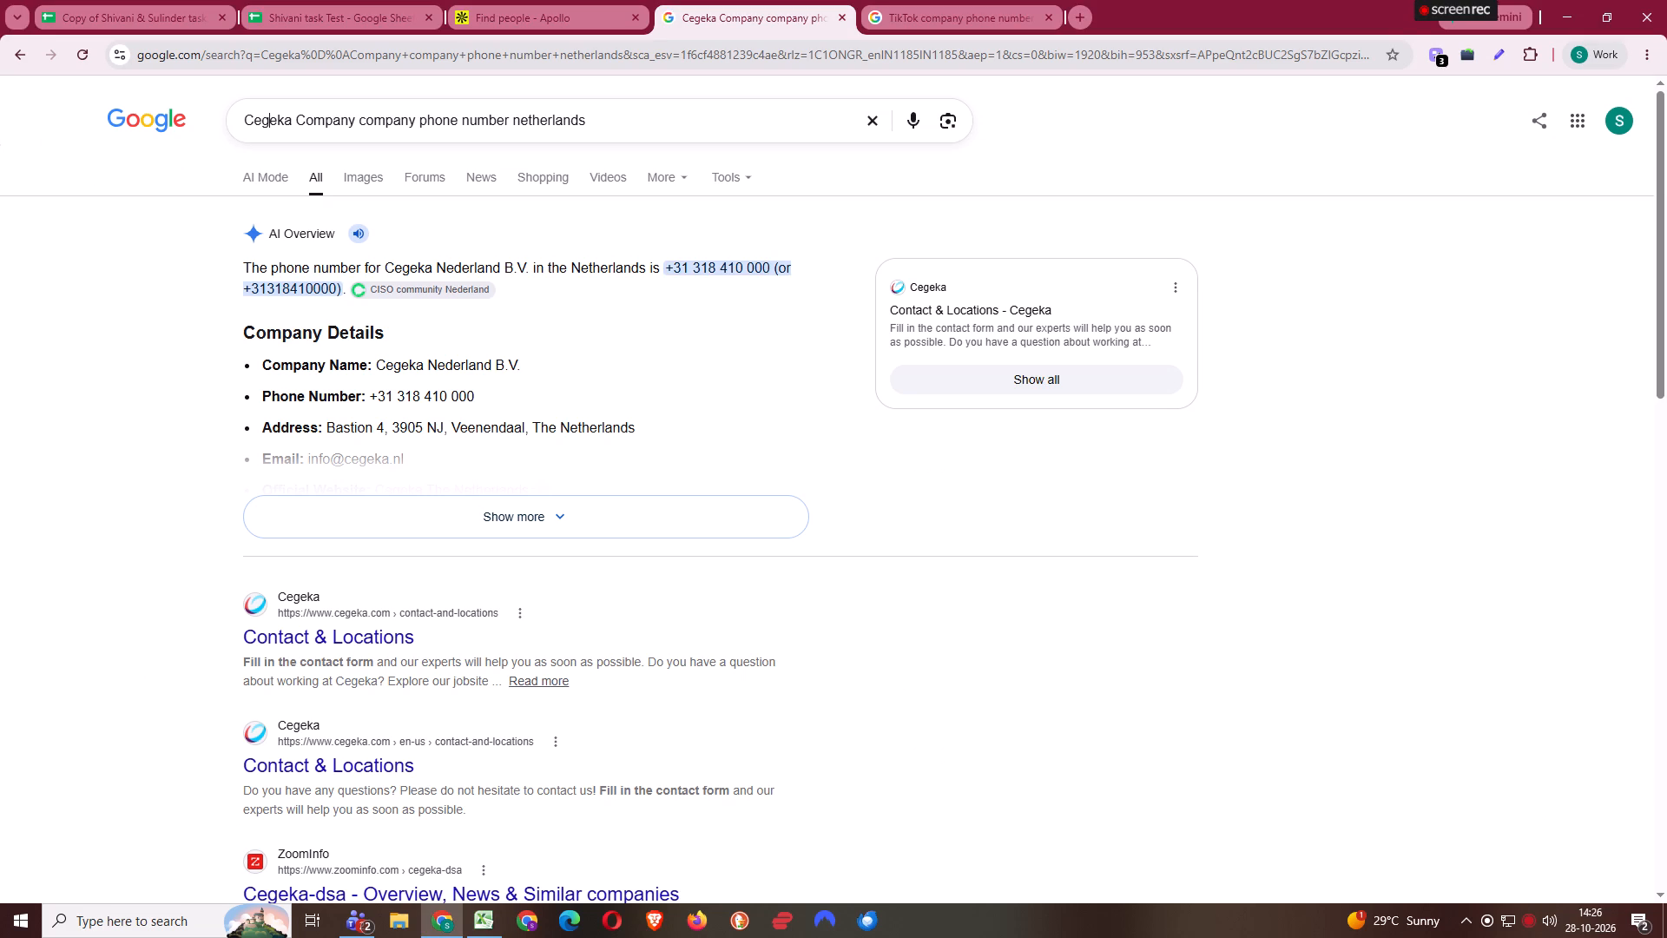
key(ctrl+v)
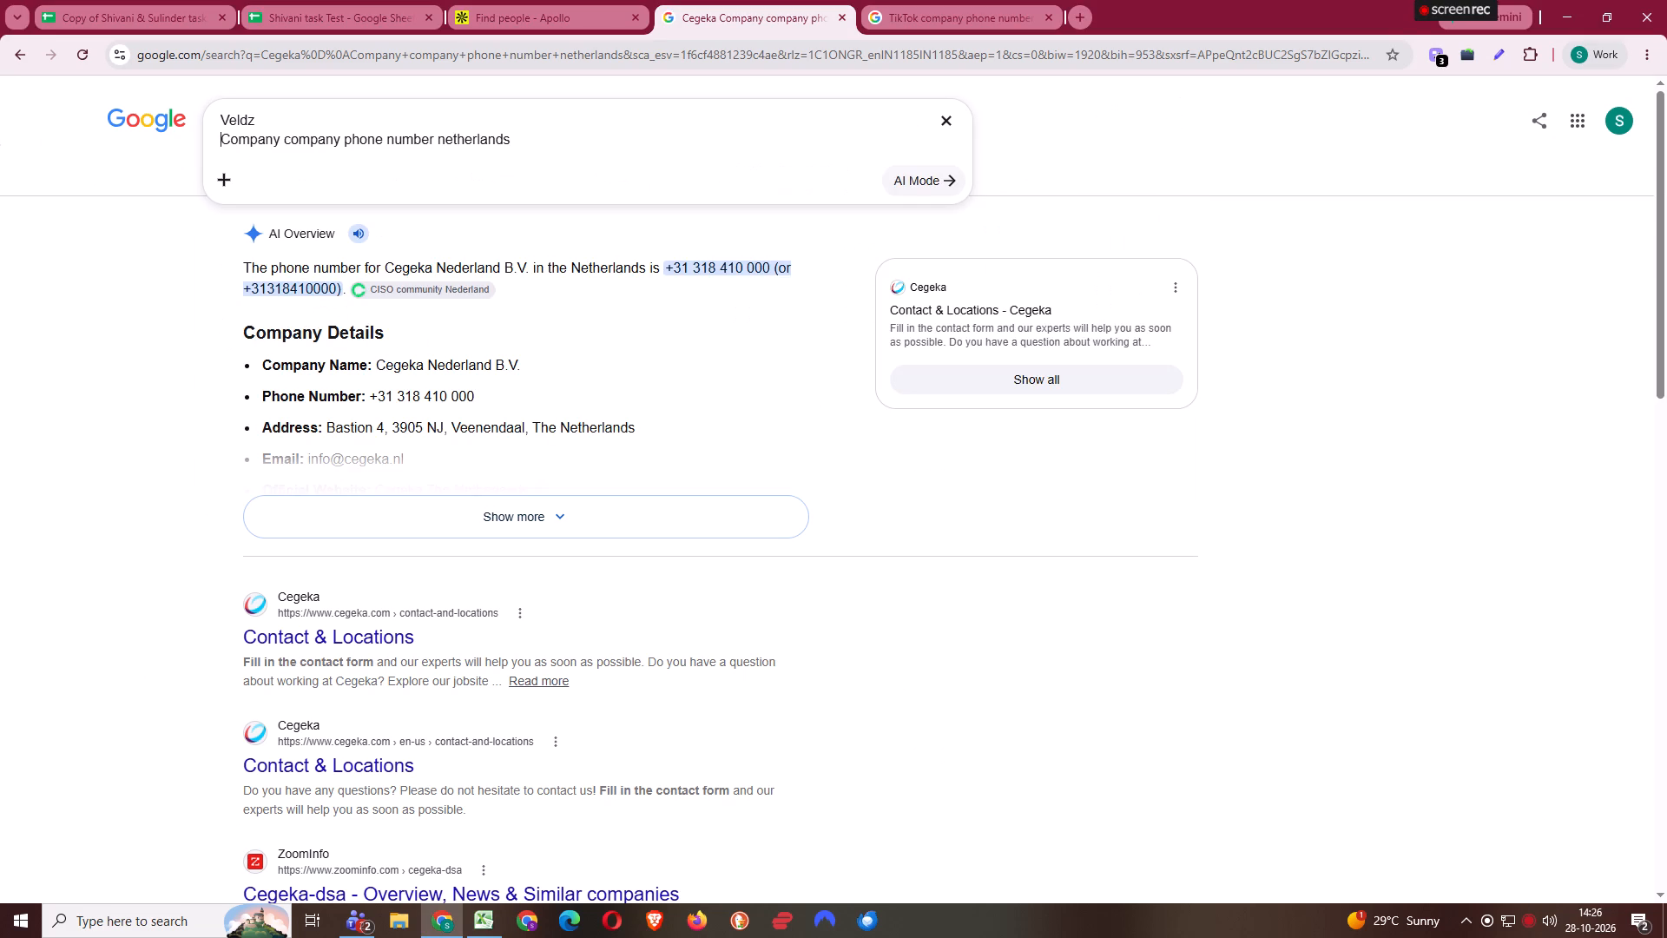
key(Return)
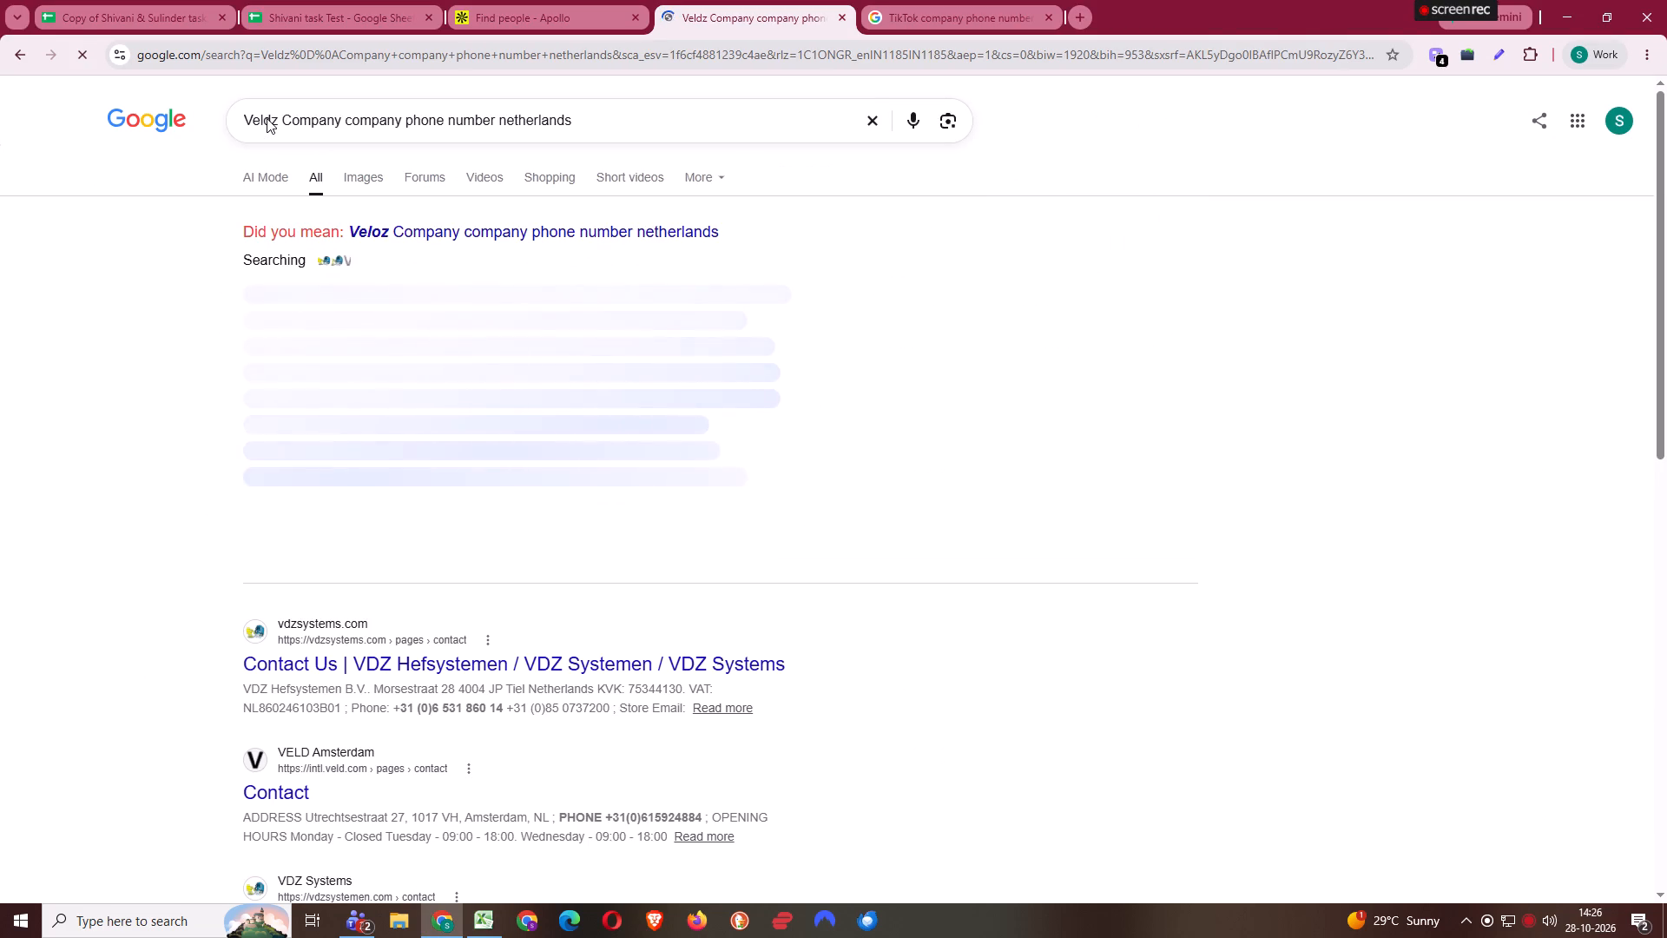
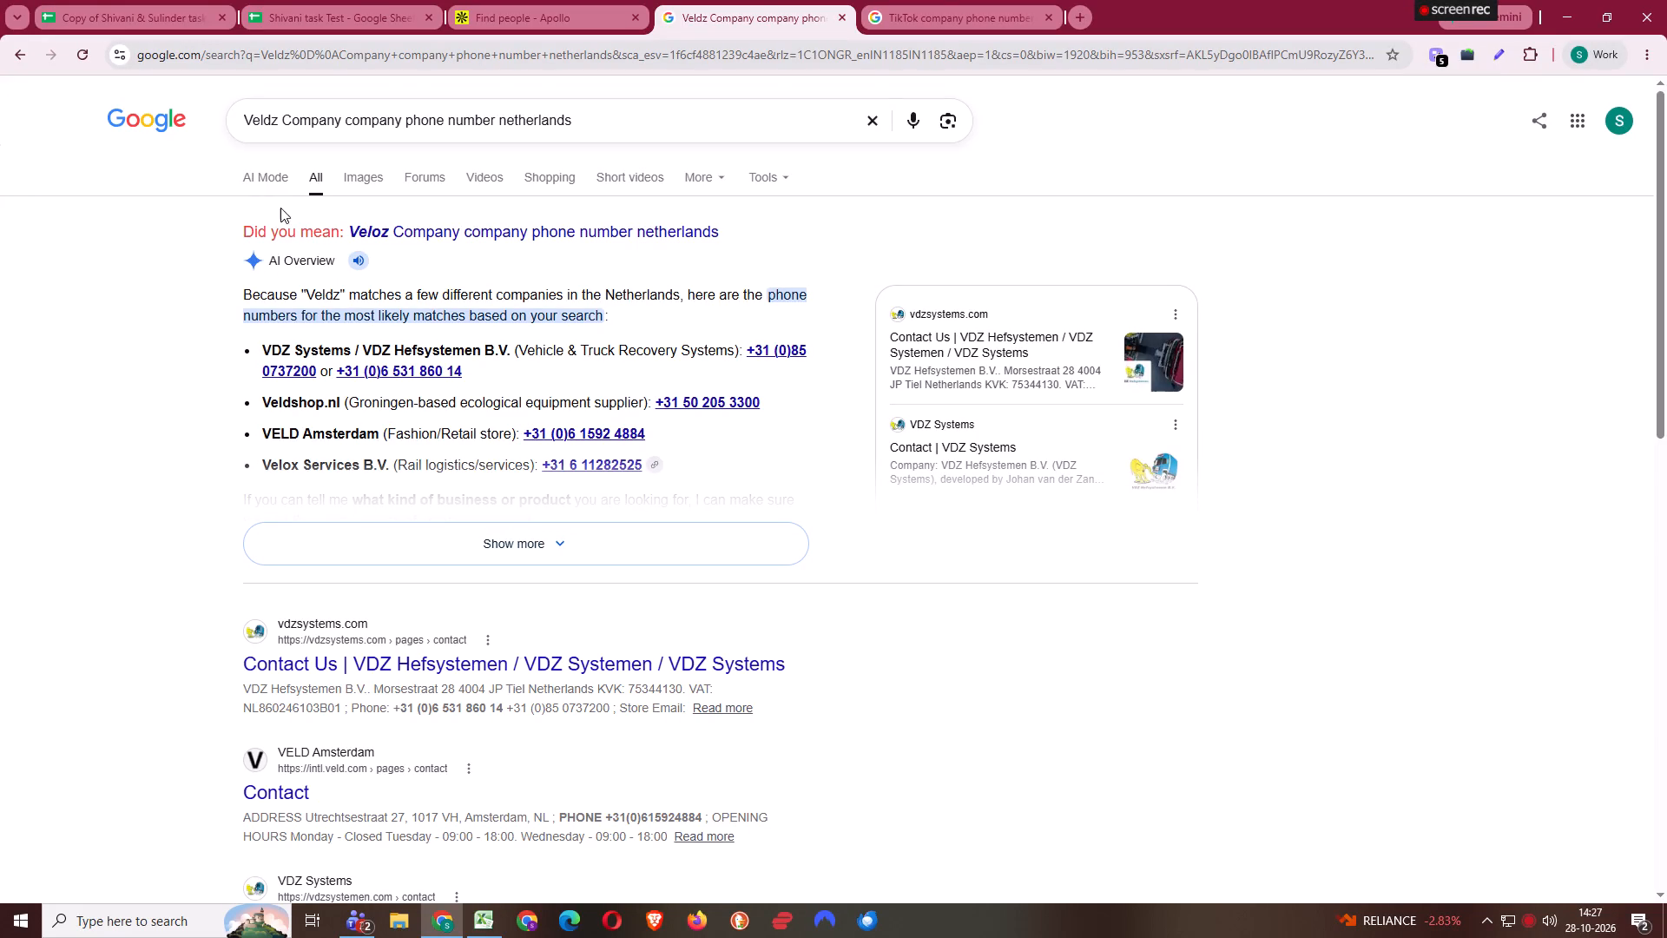
Copy Veldz's website address from row 38 in Excel, search Google in Chrome for veldz.com's company phone number in the Netherlands, and check the AI Mode answer.
key(alt+Tab)
click(981, 185)
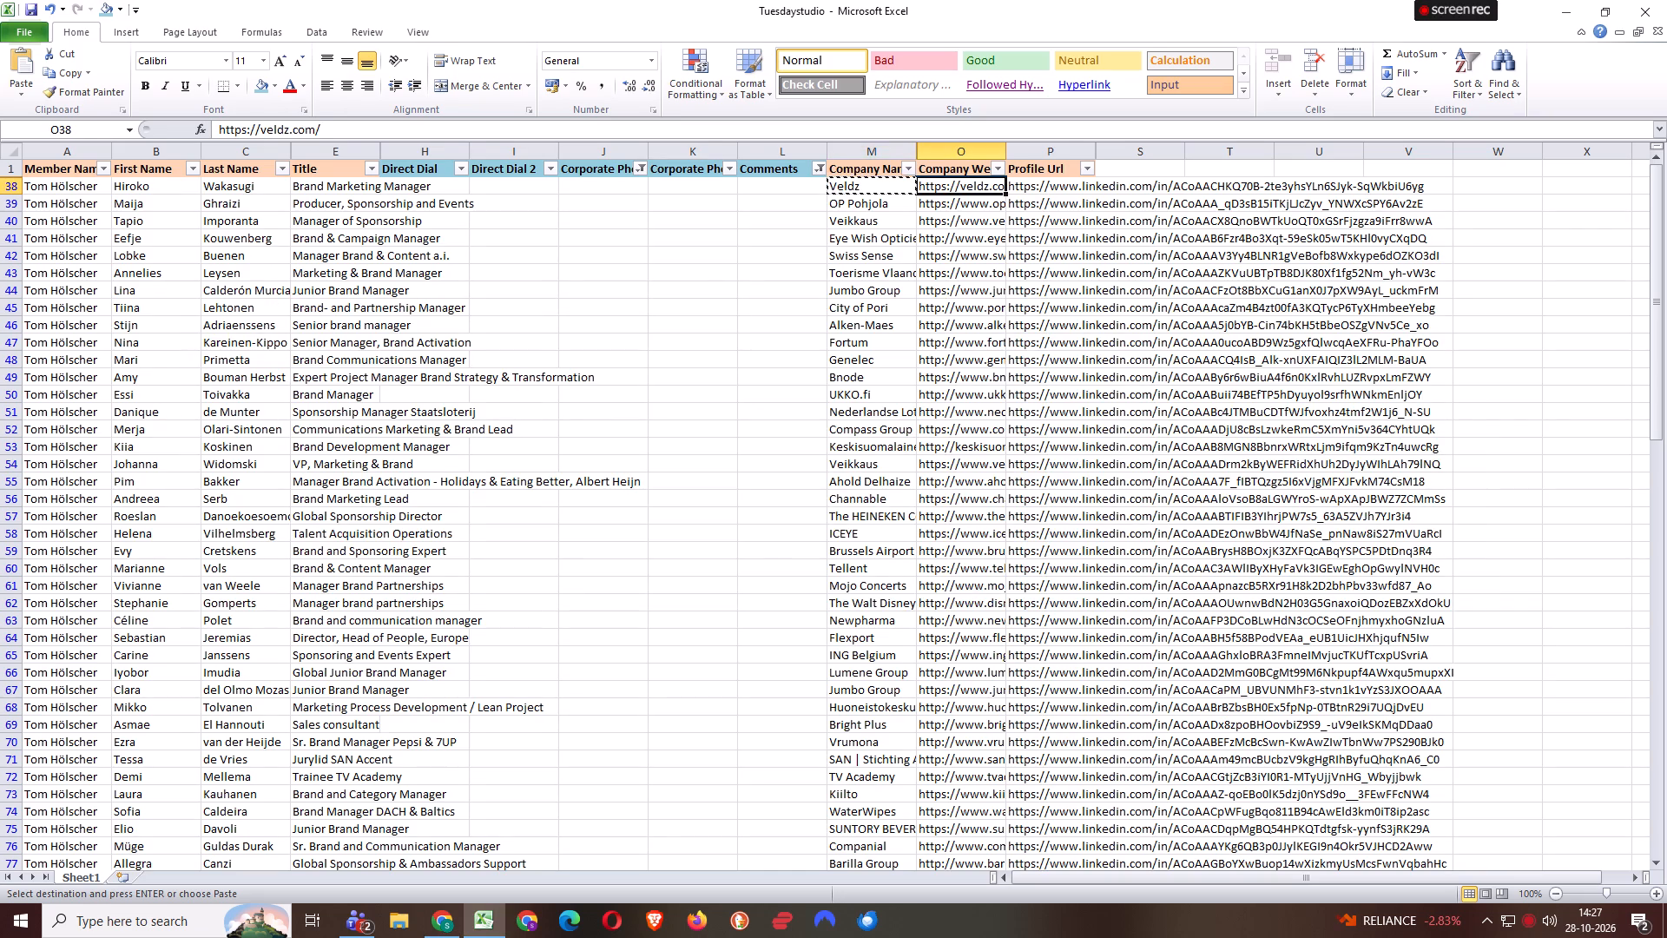
key(ctrl+c)
key(alt+Tab)
double_click(260, 120)
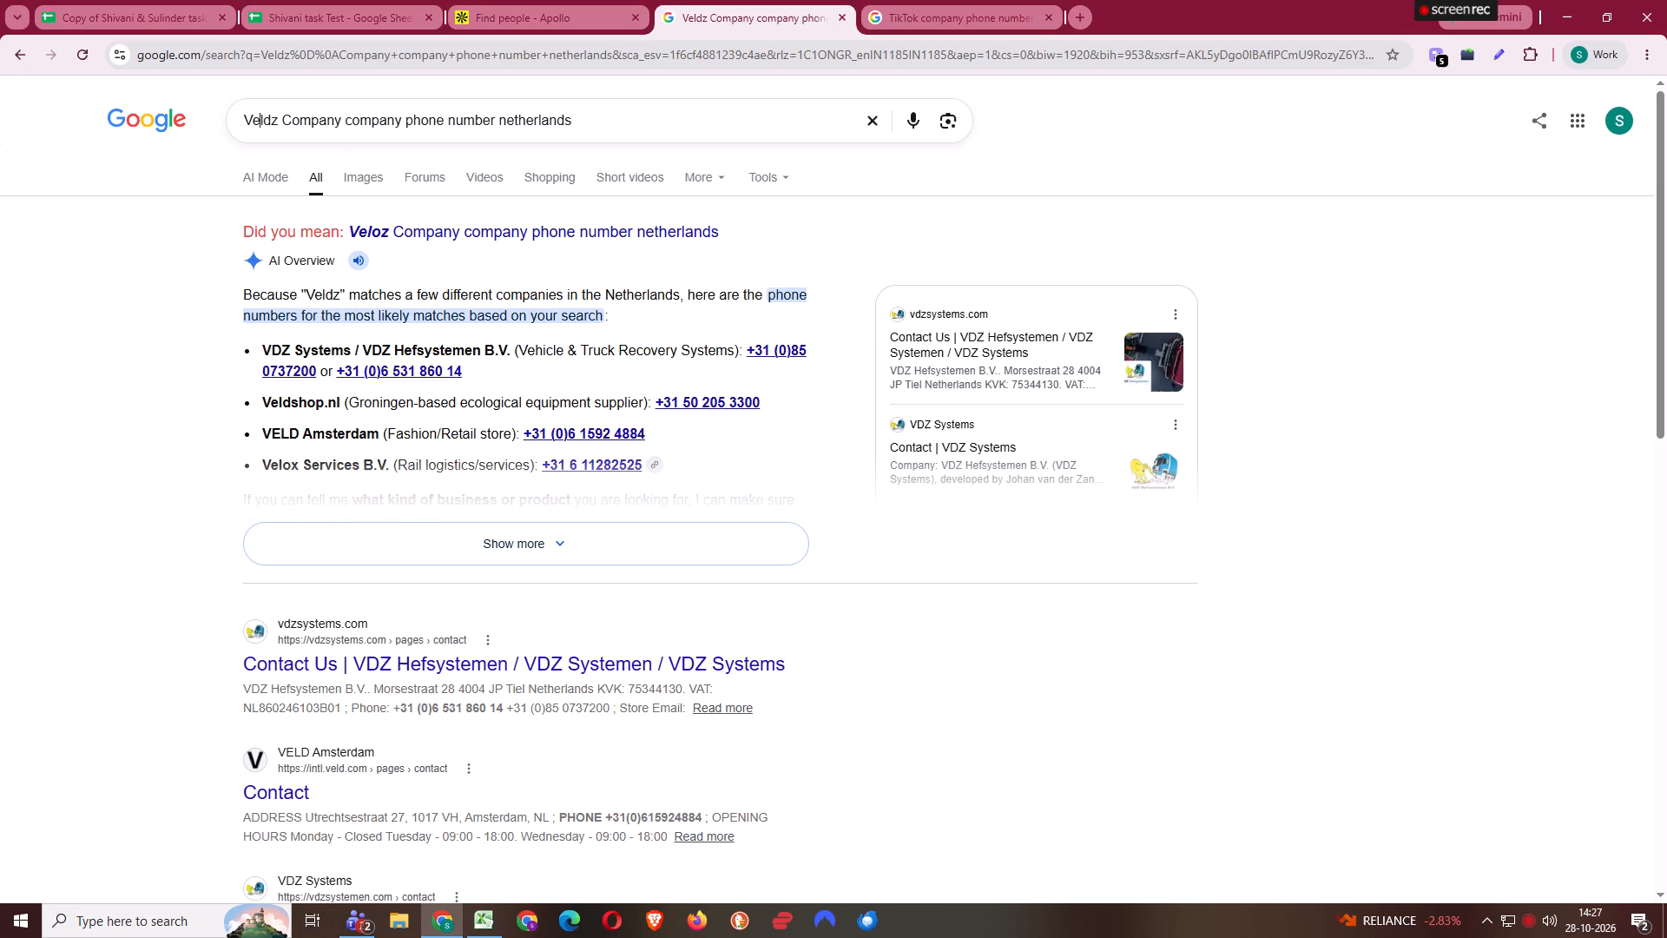
key(ctrl+v)
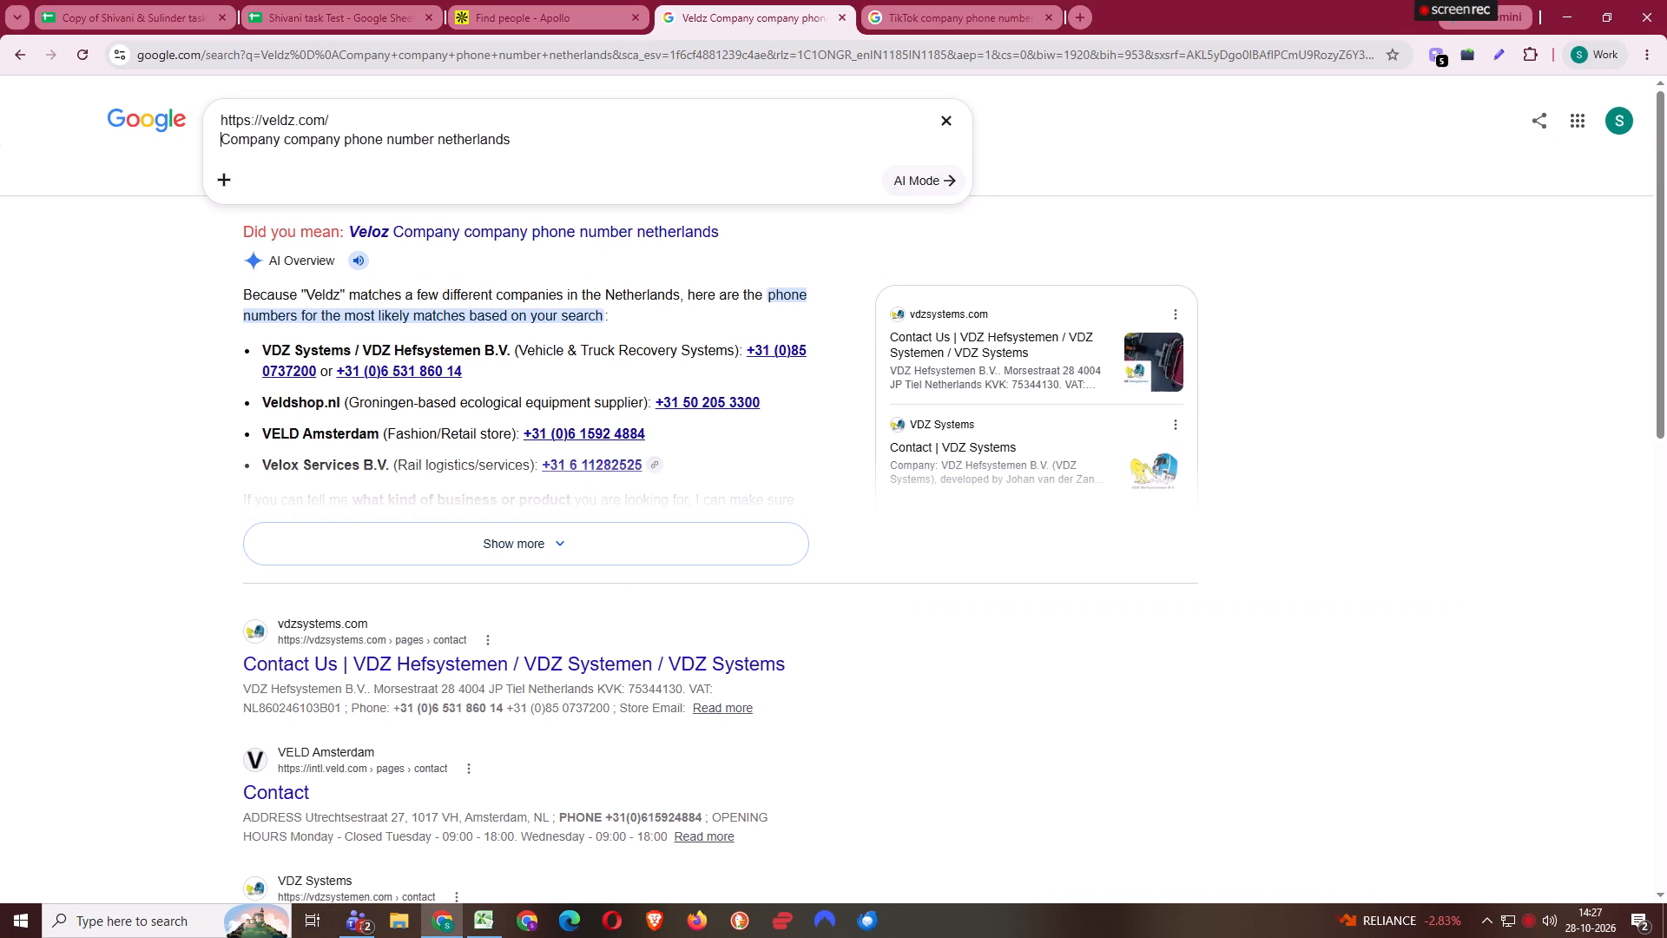
drag(264, 117, 181, 100)
key(BackSpace)
key(Return)
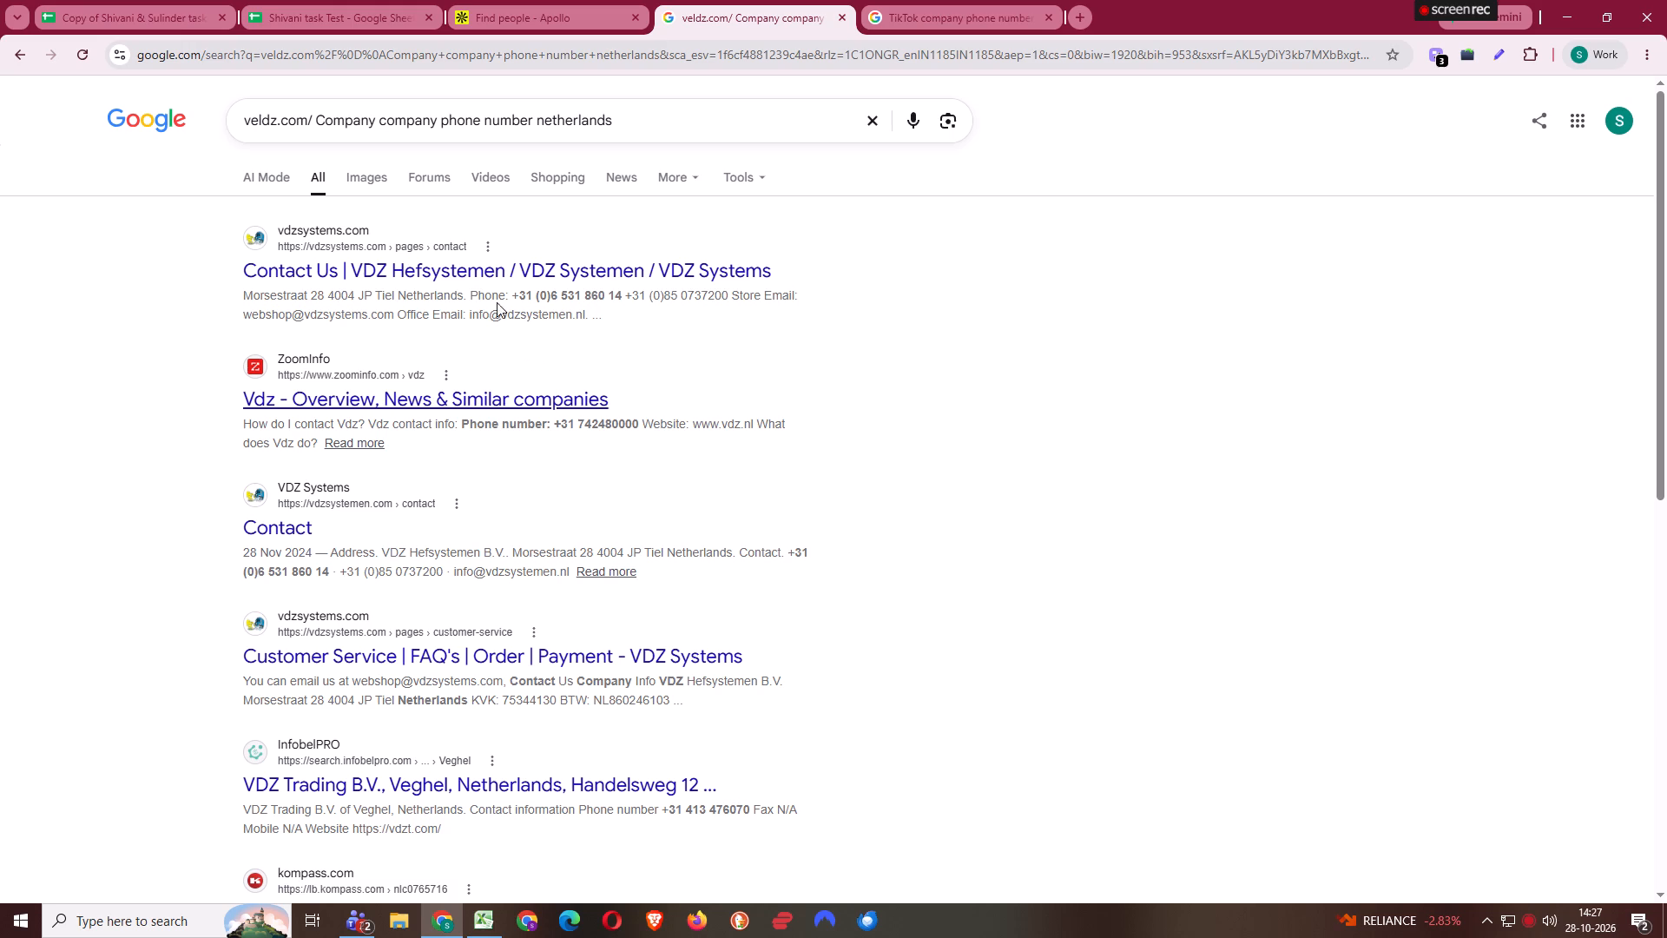
click(268, 193)
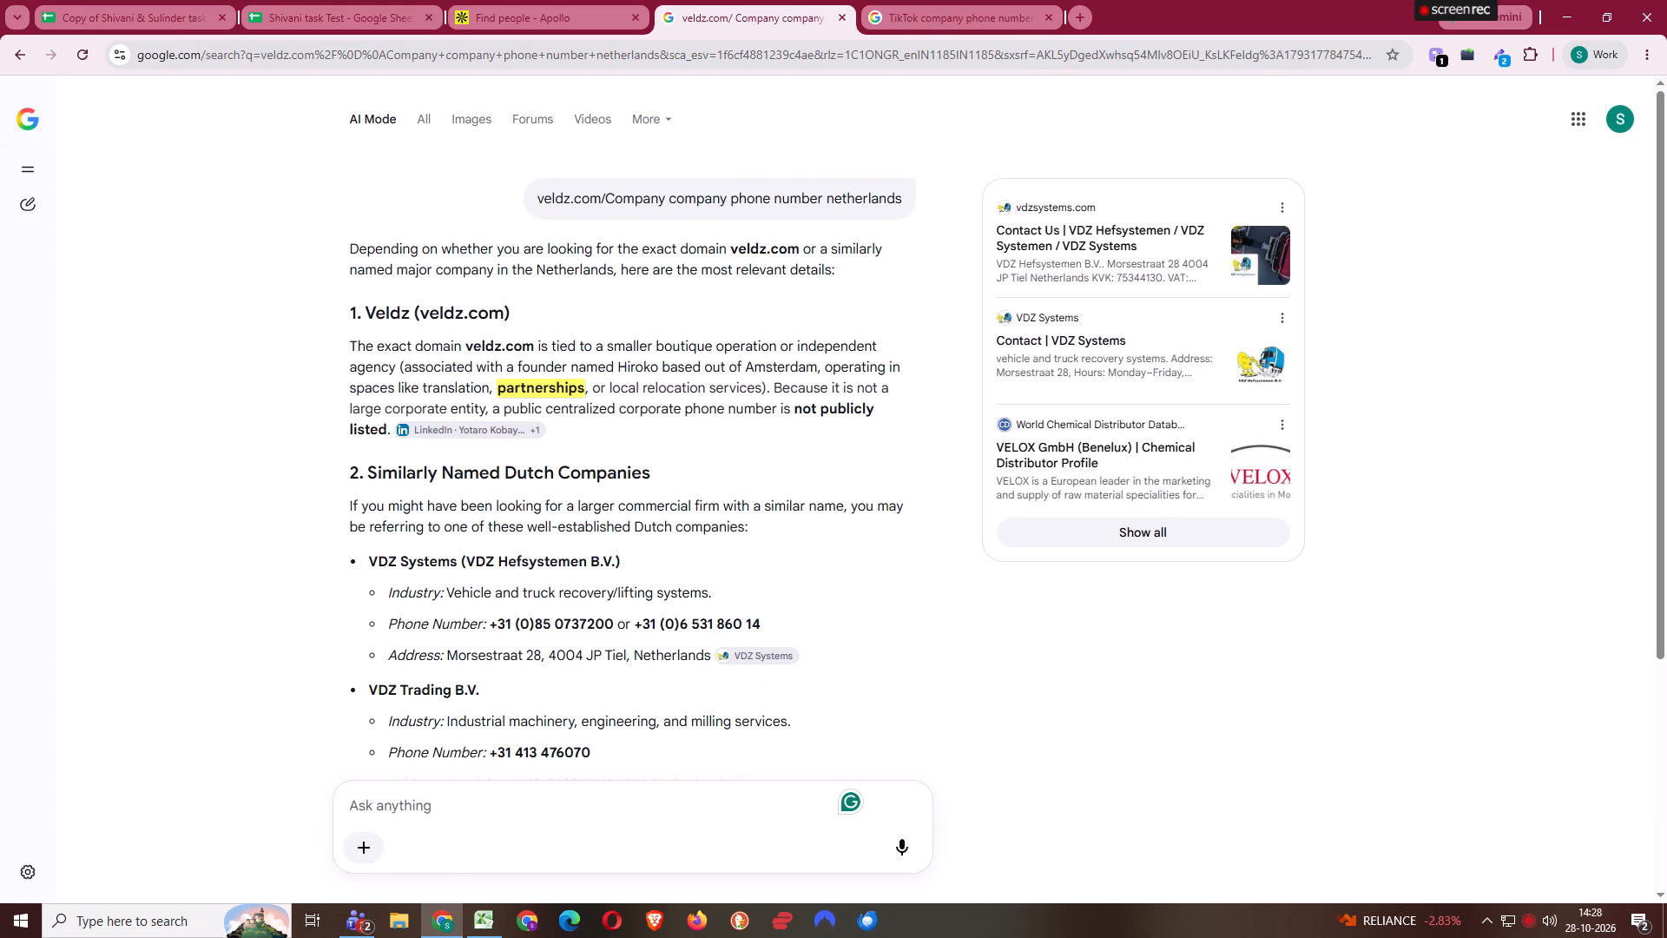
click(422, 135)
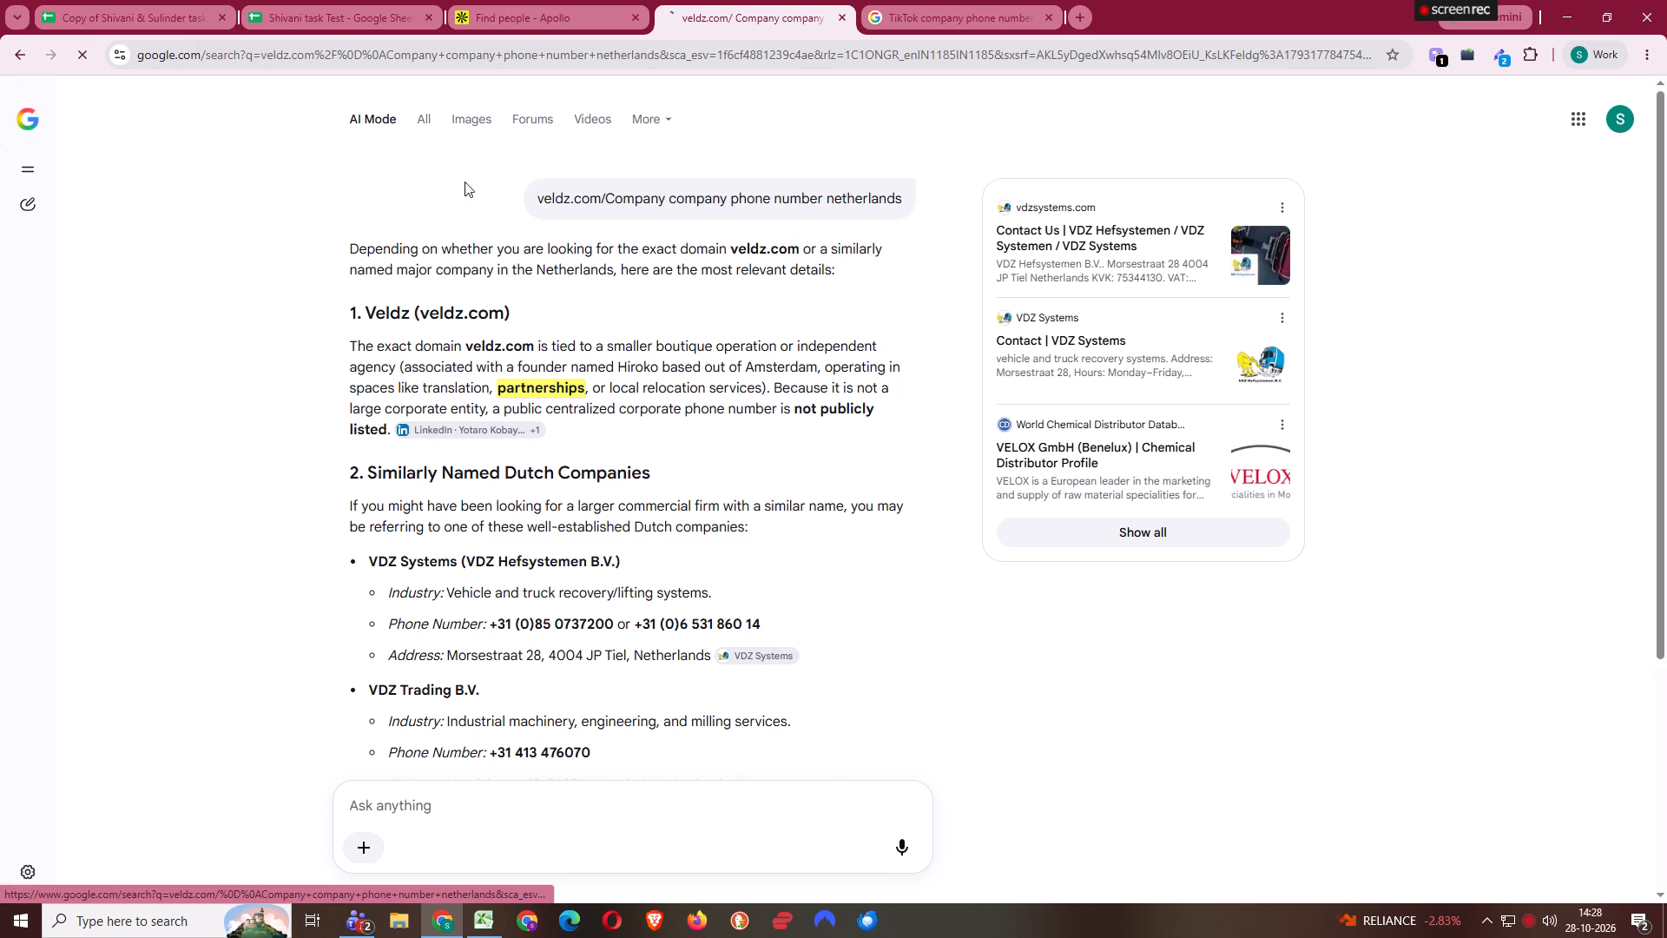
Enter NA in the first Corporate Phone cell of the Veldz row 38 in Excel.
key(alt+Tab)
click(584, 188)
key(n)
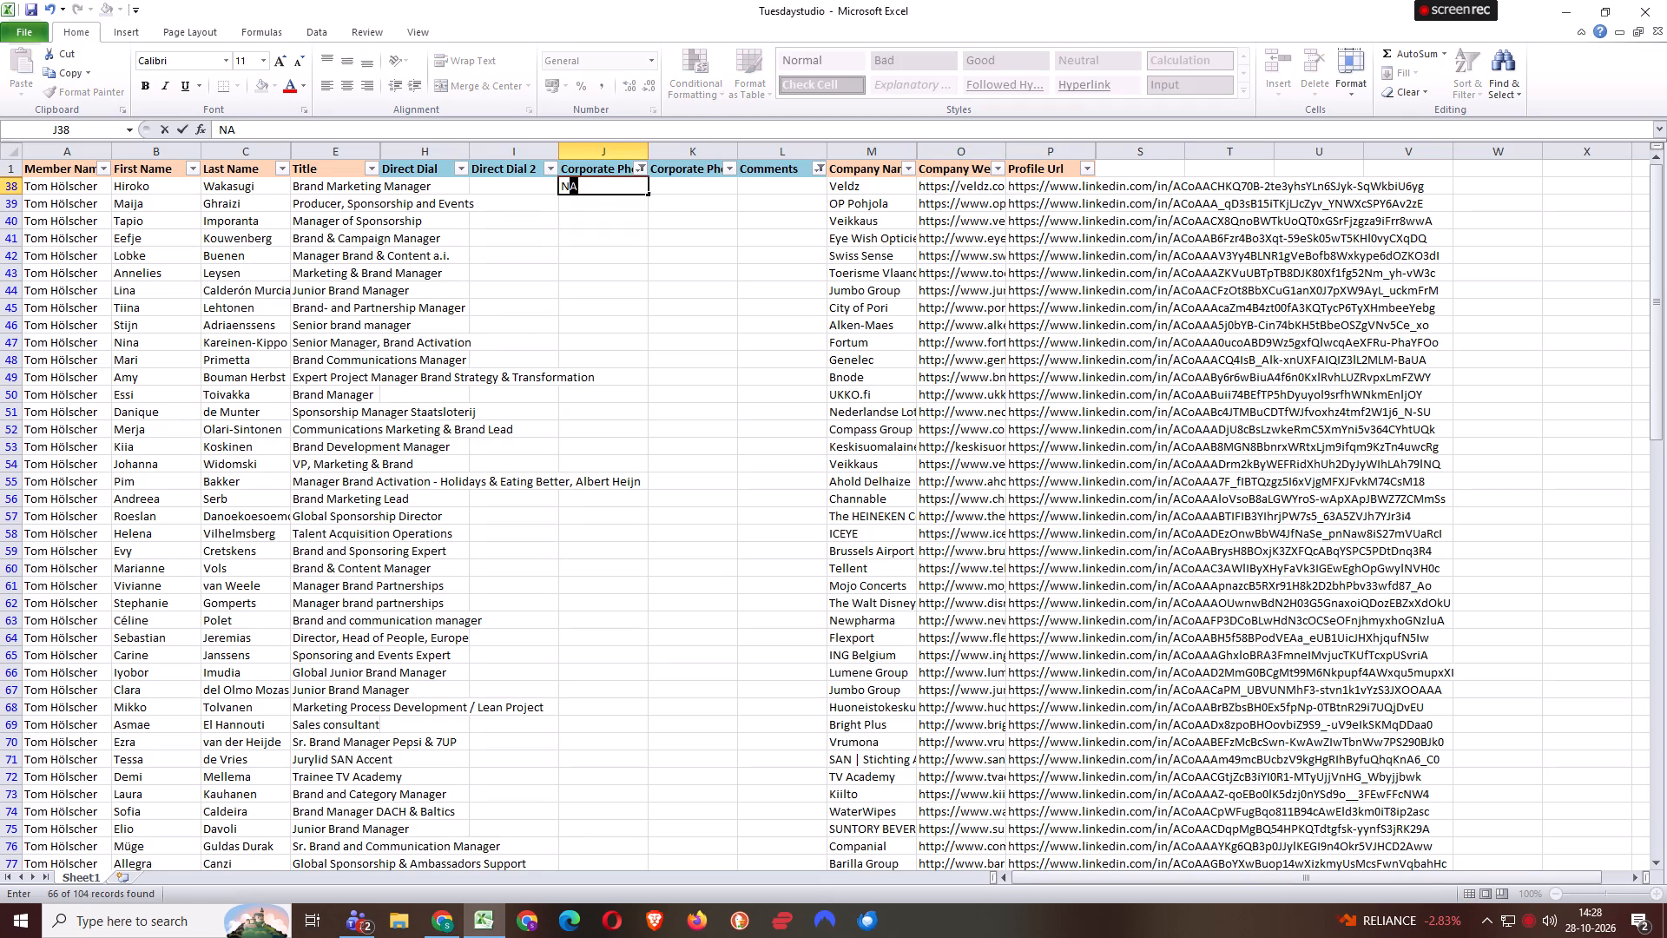
click(622, 340)
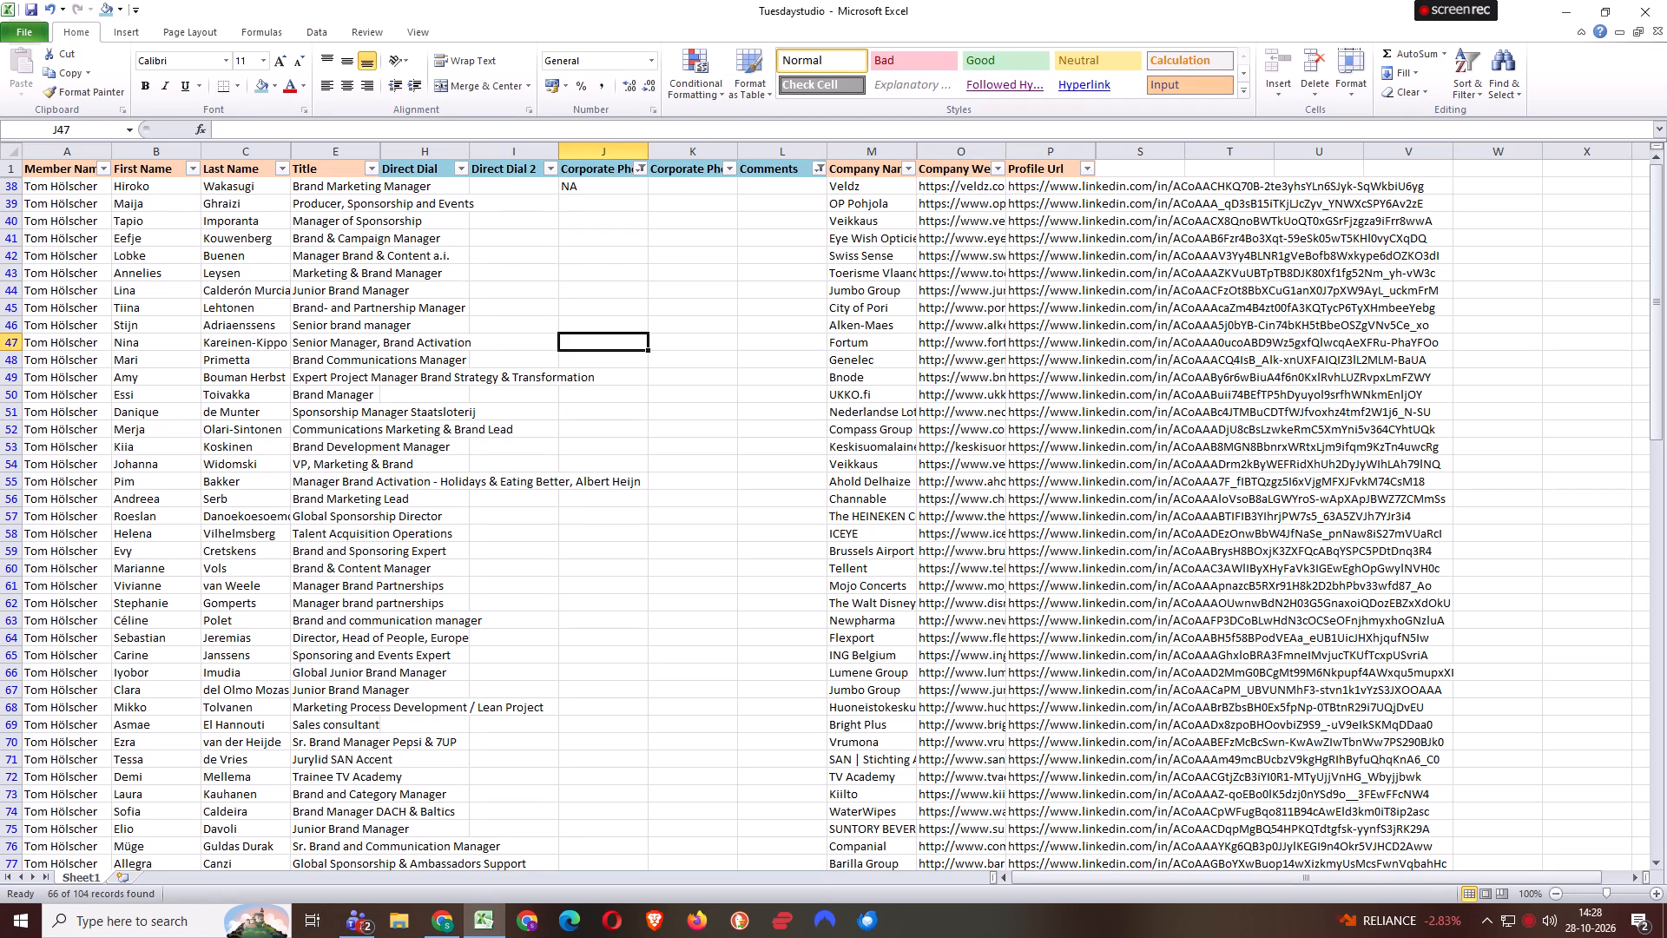
Reapply the blanks filter on the first Corporate Phone column to hide the completed Veldz row.
click(643, 162)
click(532, 492)
Copy the company name OP Pohjola from row 39 and search Google in Chrome for its company phone number in the Netherlands.
click(889, 193)
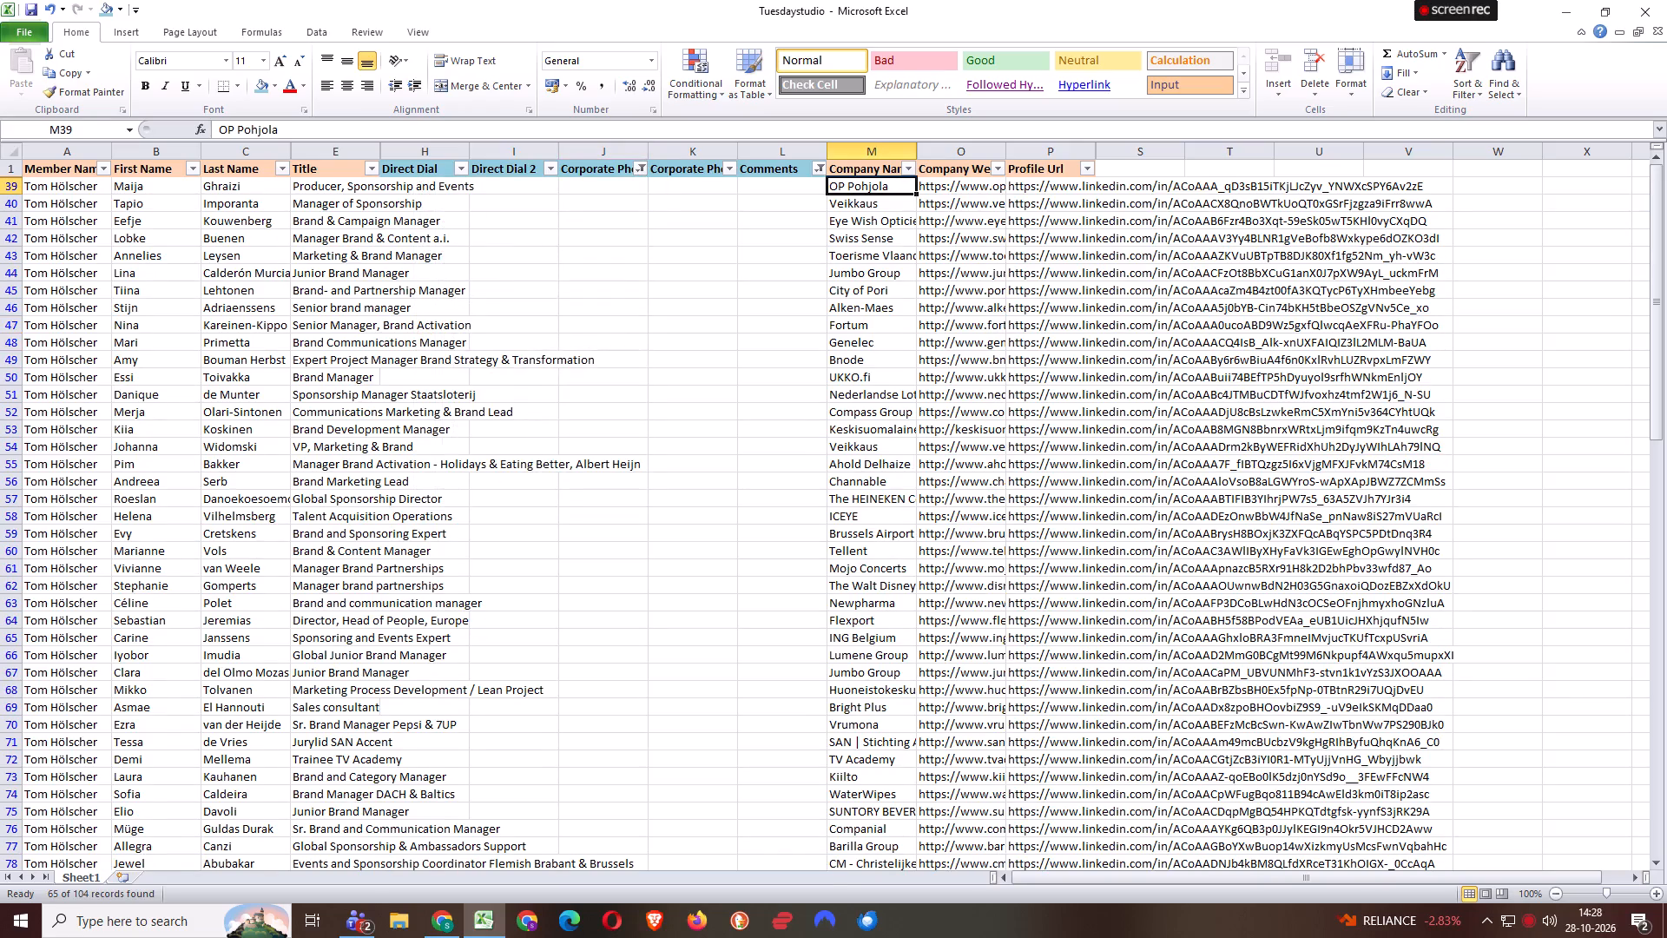
key(ctrl+c)
key(alt+Tab)
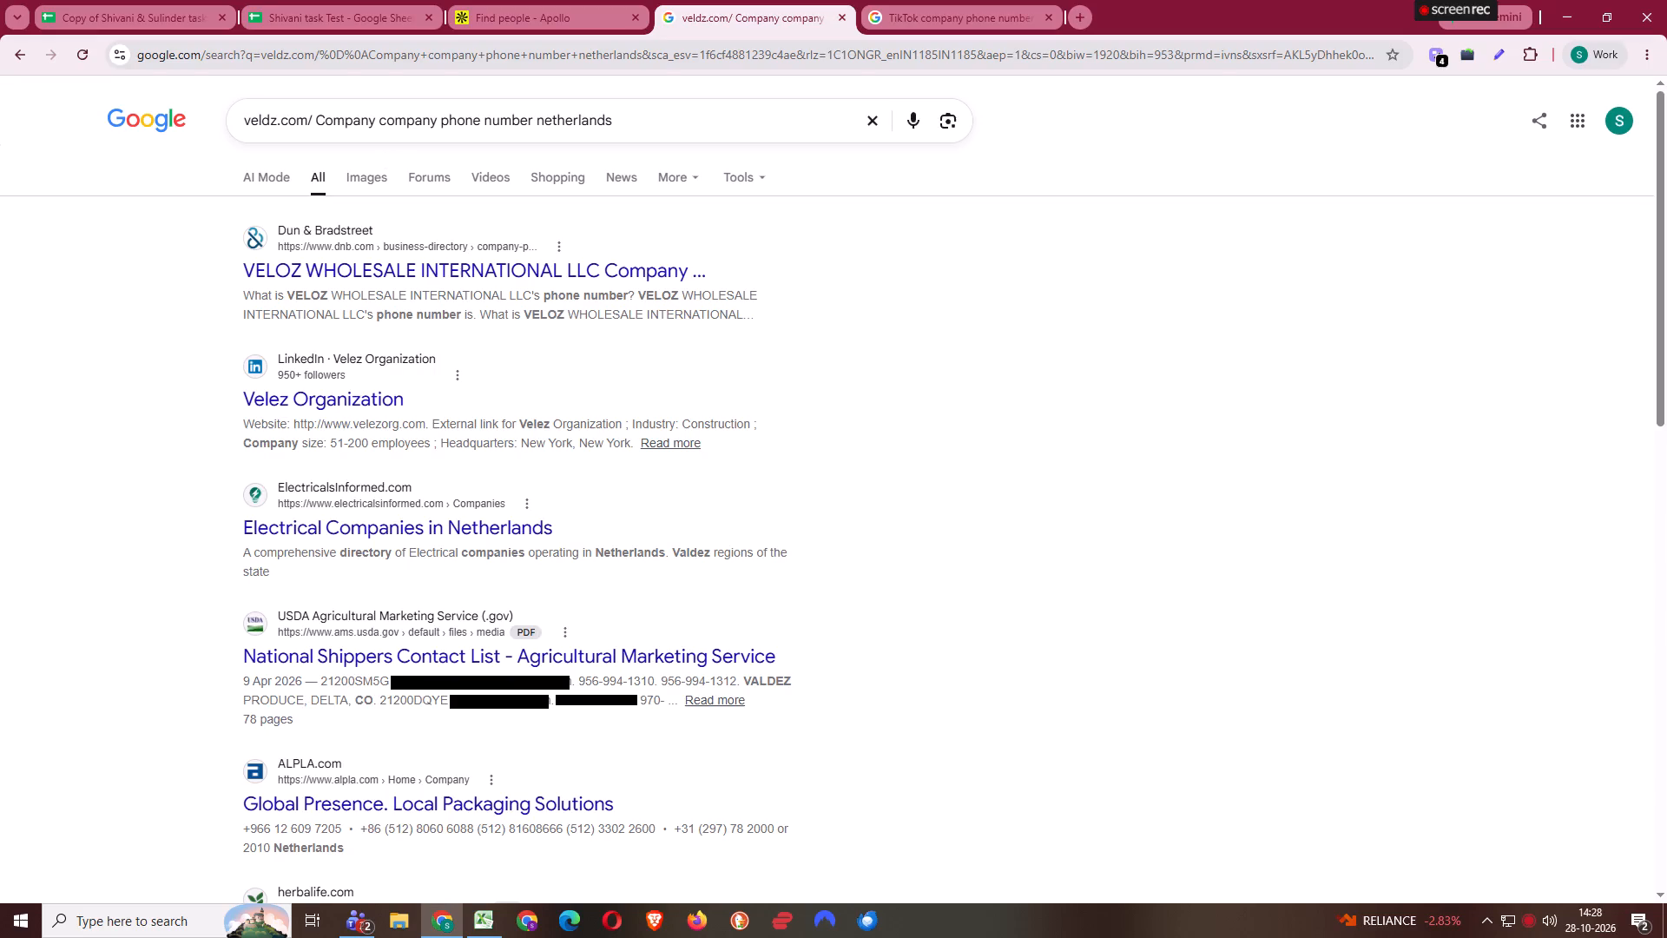
drag(312, 122, 22, 102)
key(ctrl+v)
key(Return)
key(Return)
key(Return)
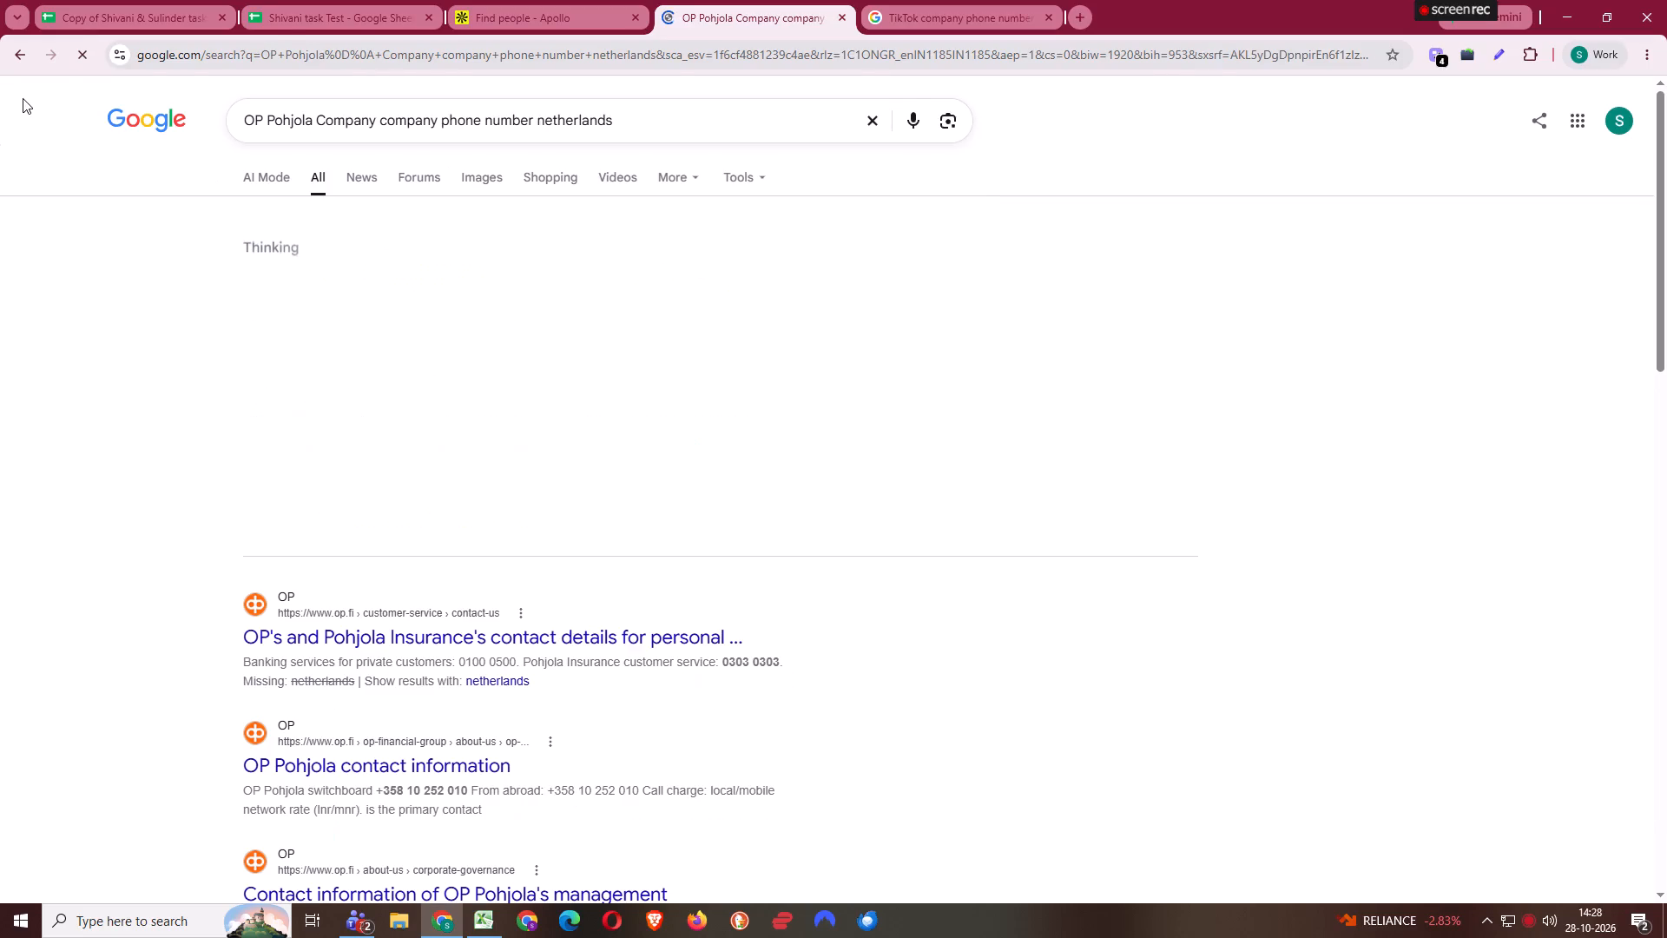
key(Return)
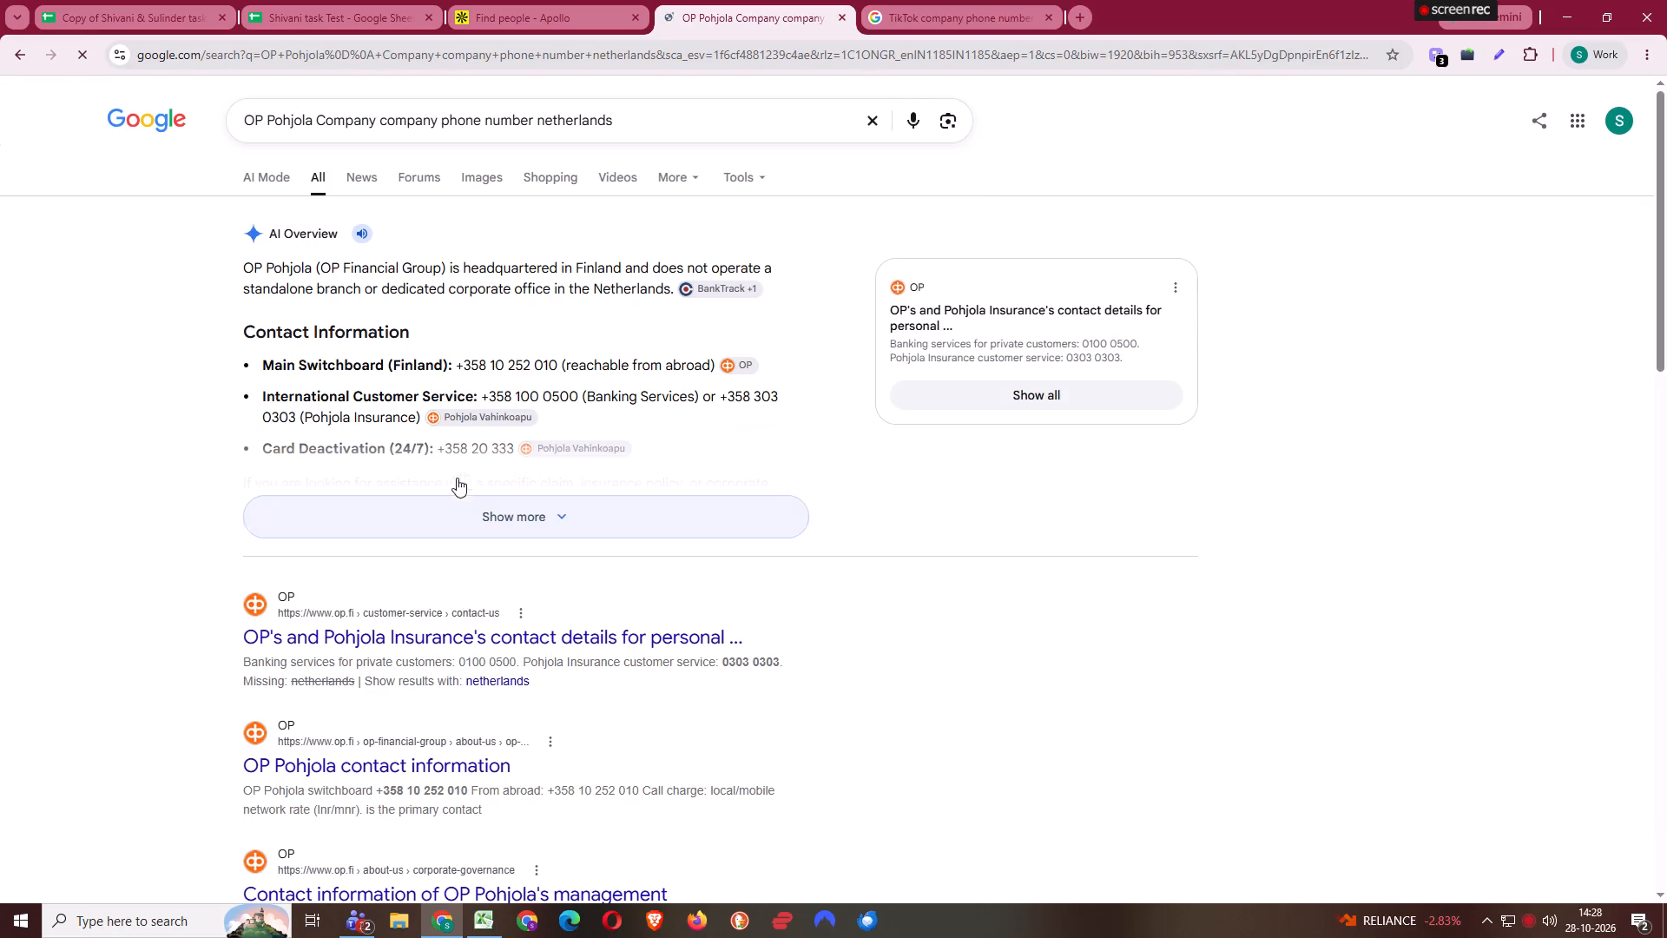
Copy OP Pohjola's main Finnish switchboard number into row 39's first Corporate Phone cell in Excel as text, keeping only the space after the country code.
click(451, 365)
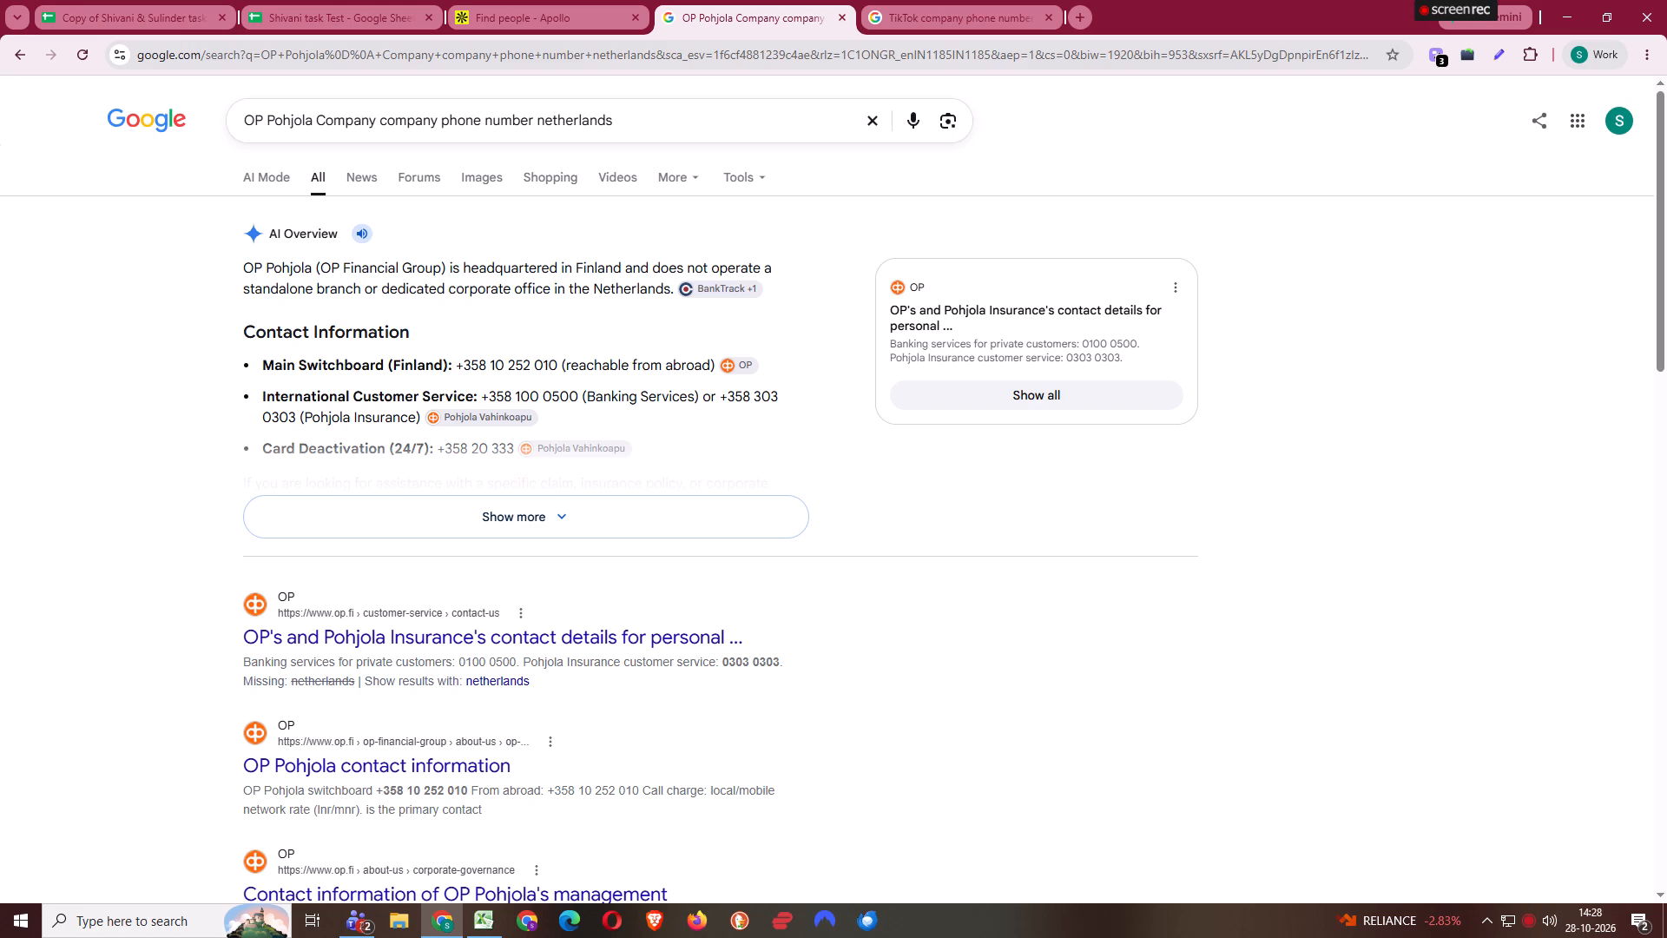
drag(458, 362, 557, 367)
key(ctrl+c)
key(ctrl+c)
key(ctrl+c)
key(ctrl+c)
key(ctrl+c)
key(ctrl+c)
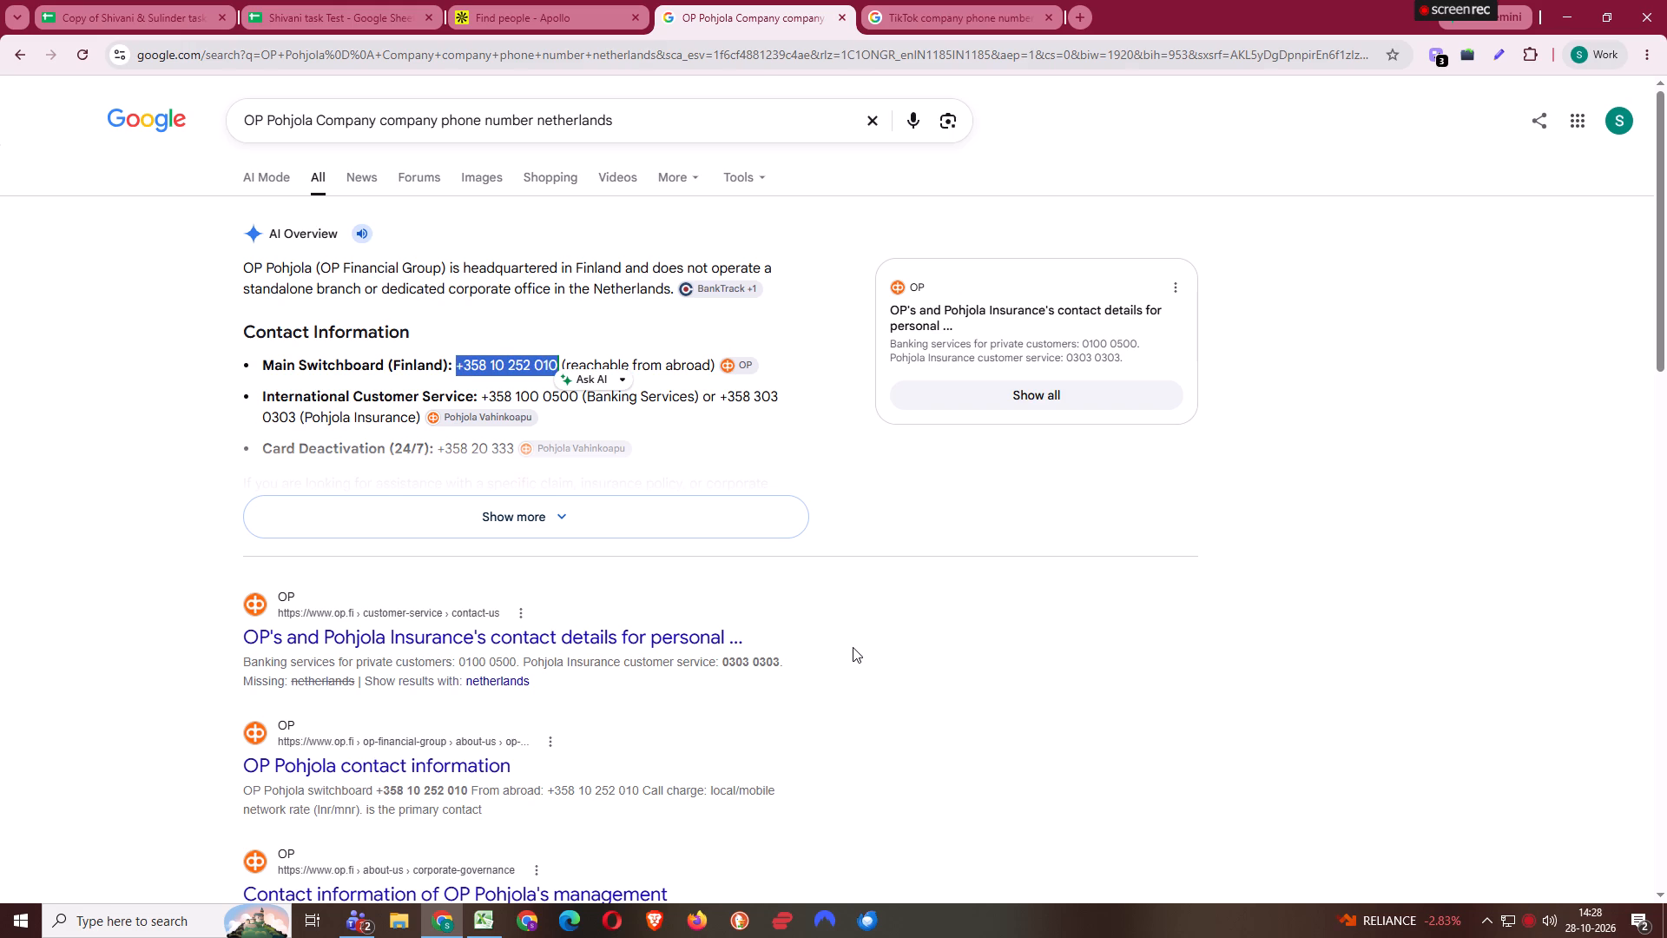
key(alt+Tab)
click(577, 173)
click(580, 183)
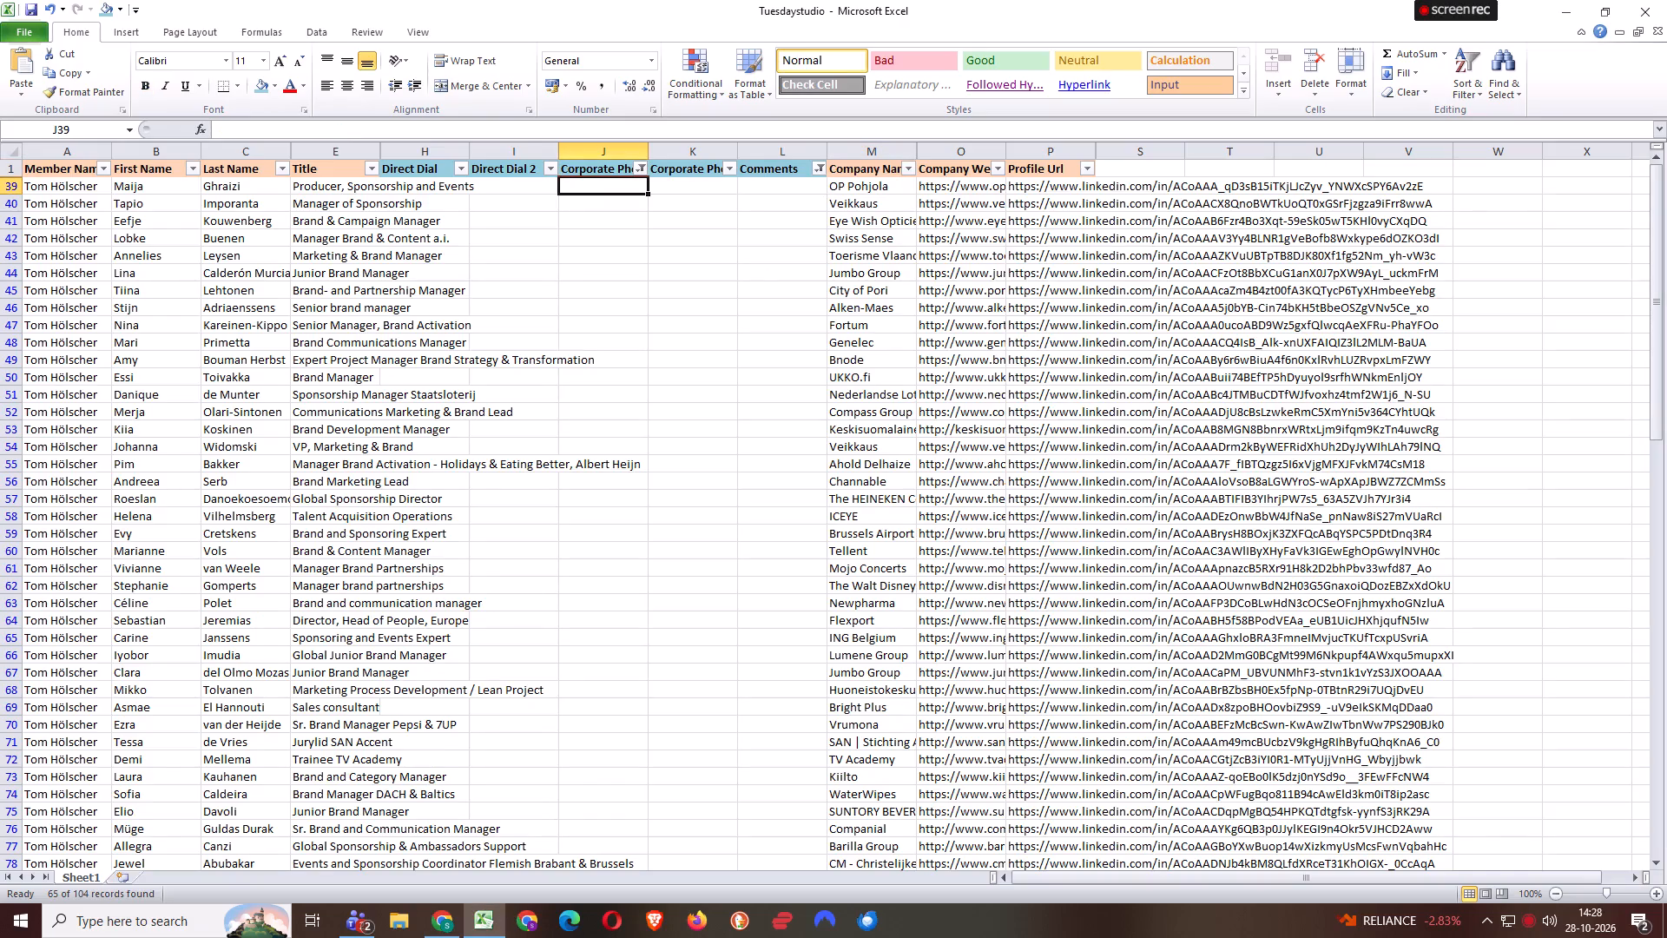
key(apostrophe)
key(ctrl+v)
click(613, 188)
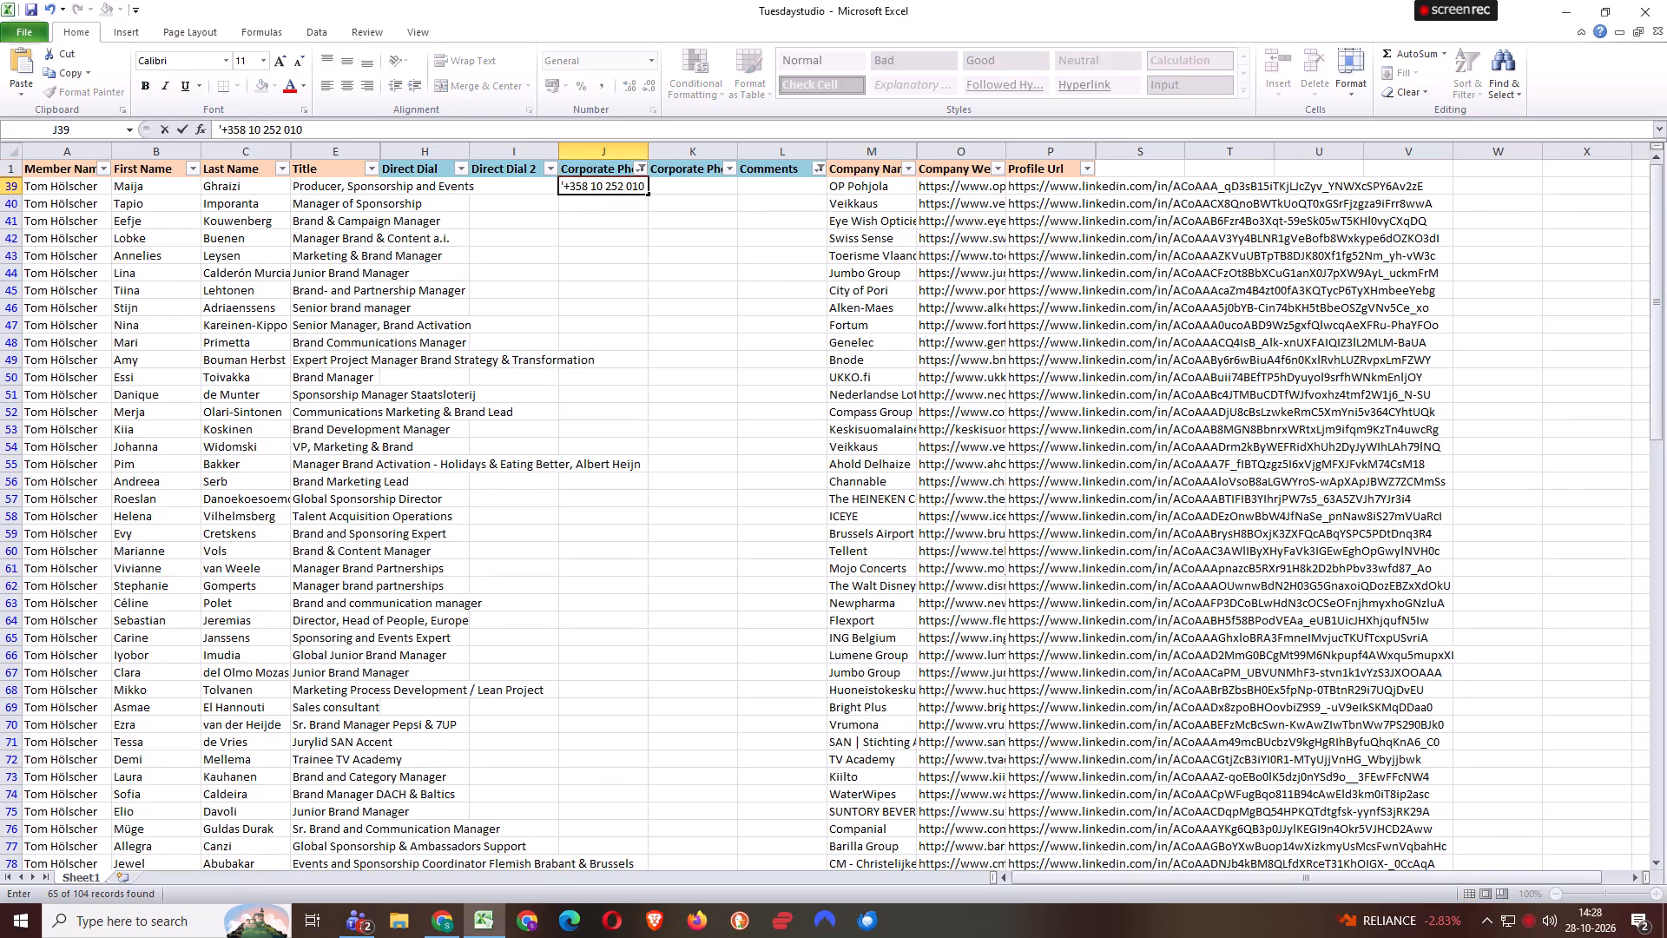
click(608, 187)
key(BackSpace)
click(623, 184)
key(BackSpace)
click(682, 278)
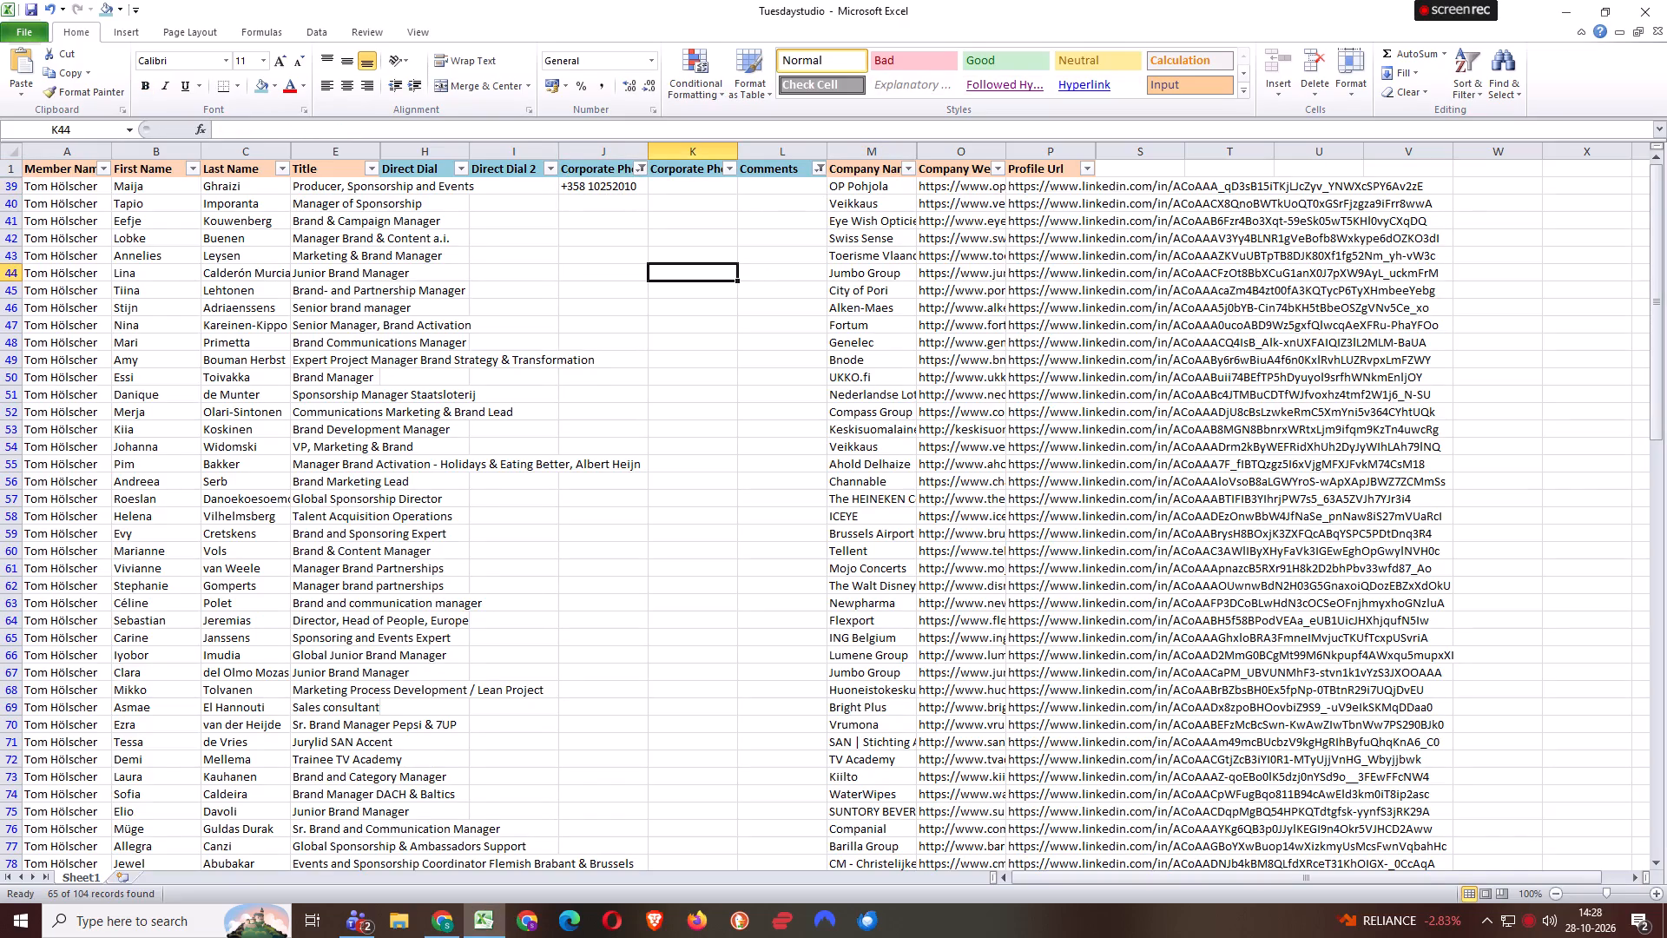
Reapply the blanks filter on the first Corporate Phone column to hide the completed OP Pohjola row.
click(642, 171)
click(511, 481)
Copy the company name Veikkaus from row 40 and search Google in Chrome for its company phone number in the Netherlands.
click(870, 187)
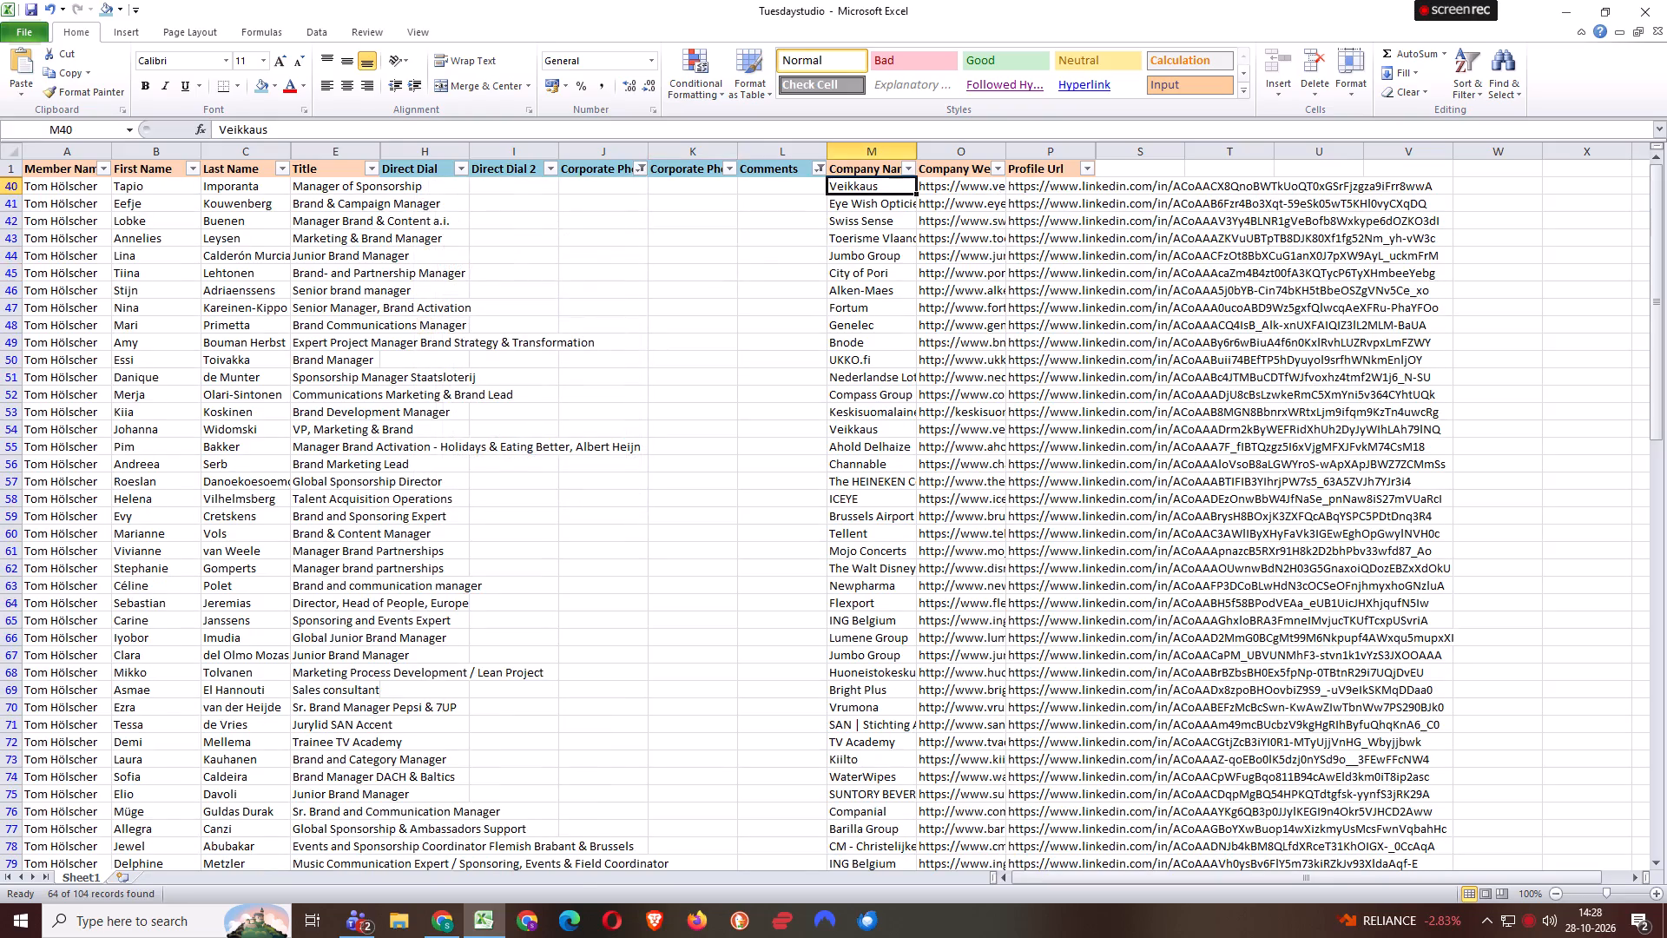
key(ctrl+c)
key(alt+Tab)
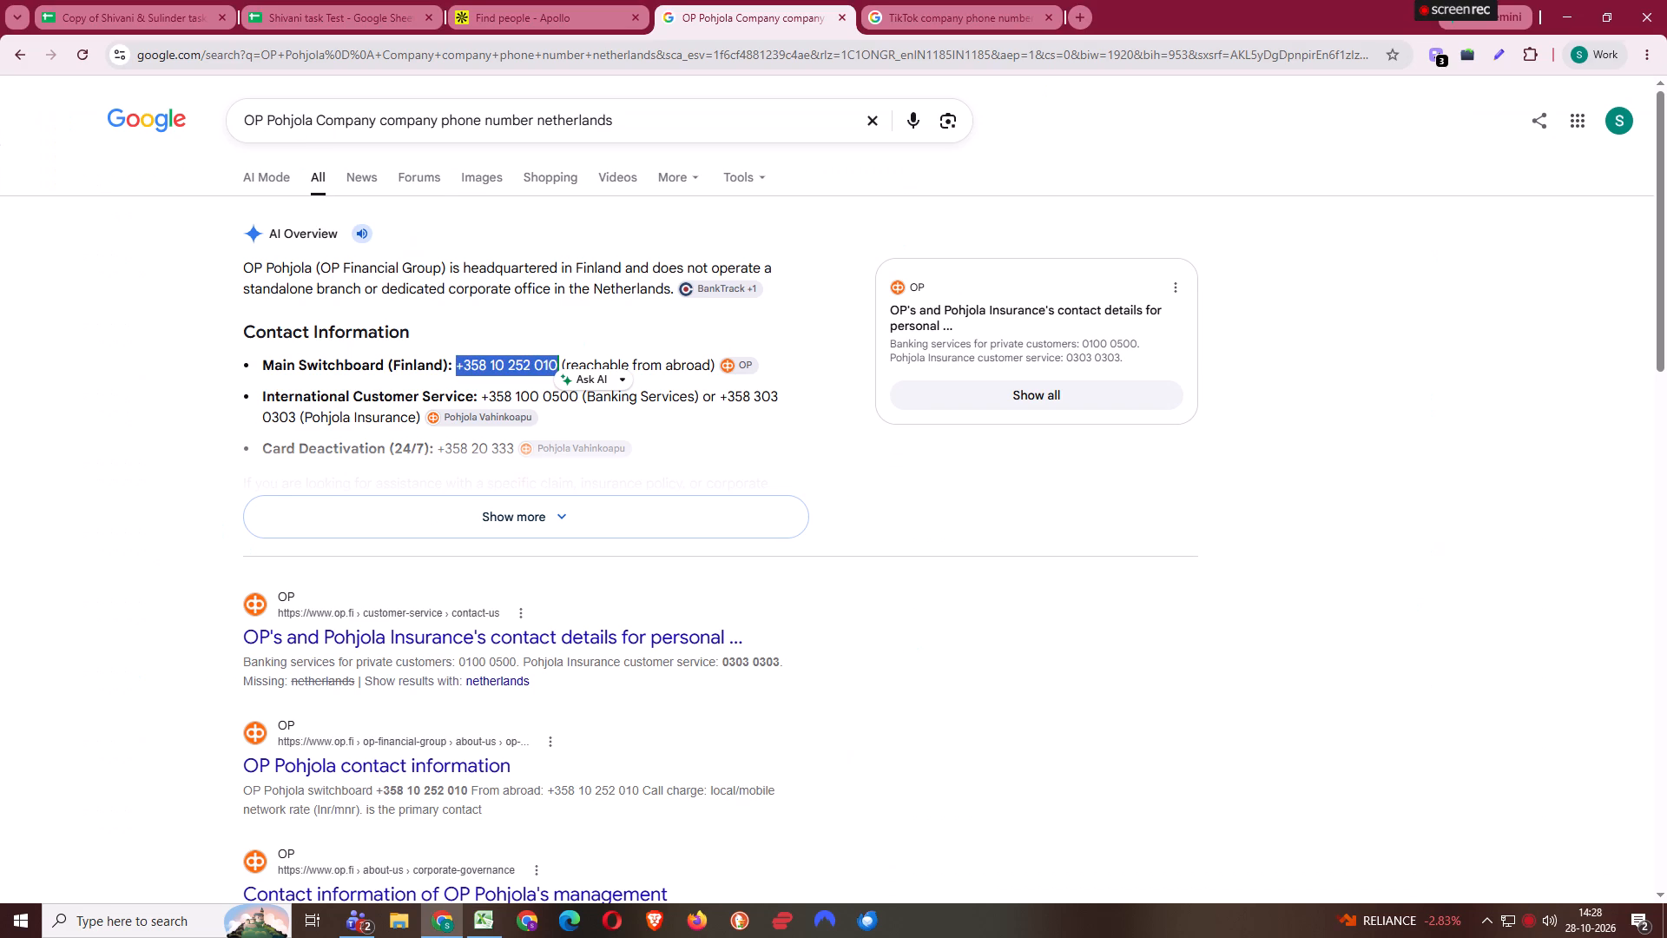
drag(313, 120, 0, 77)
key(ctrl+v)
key(Return)
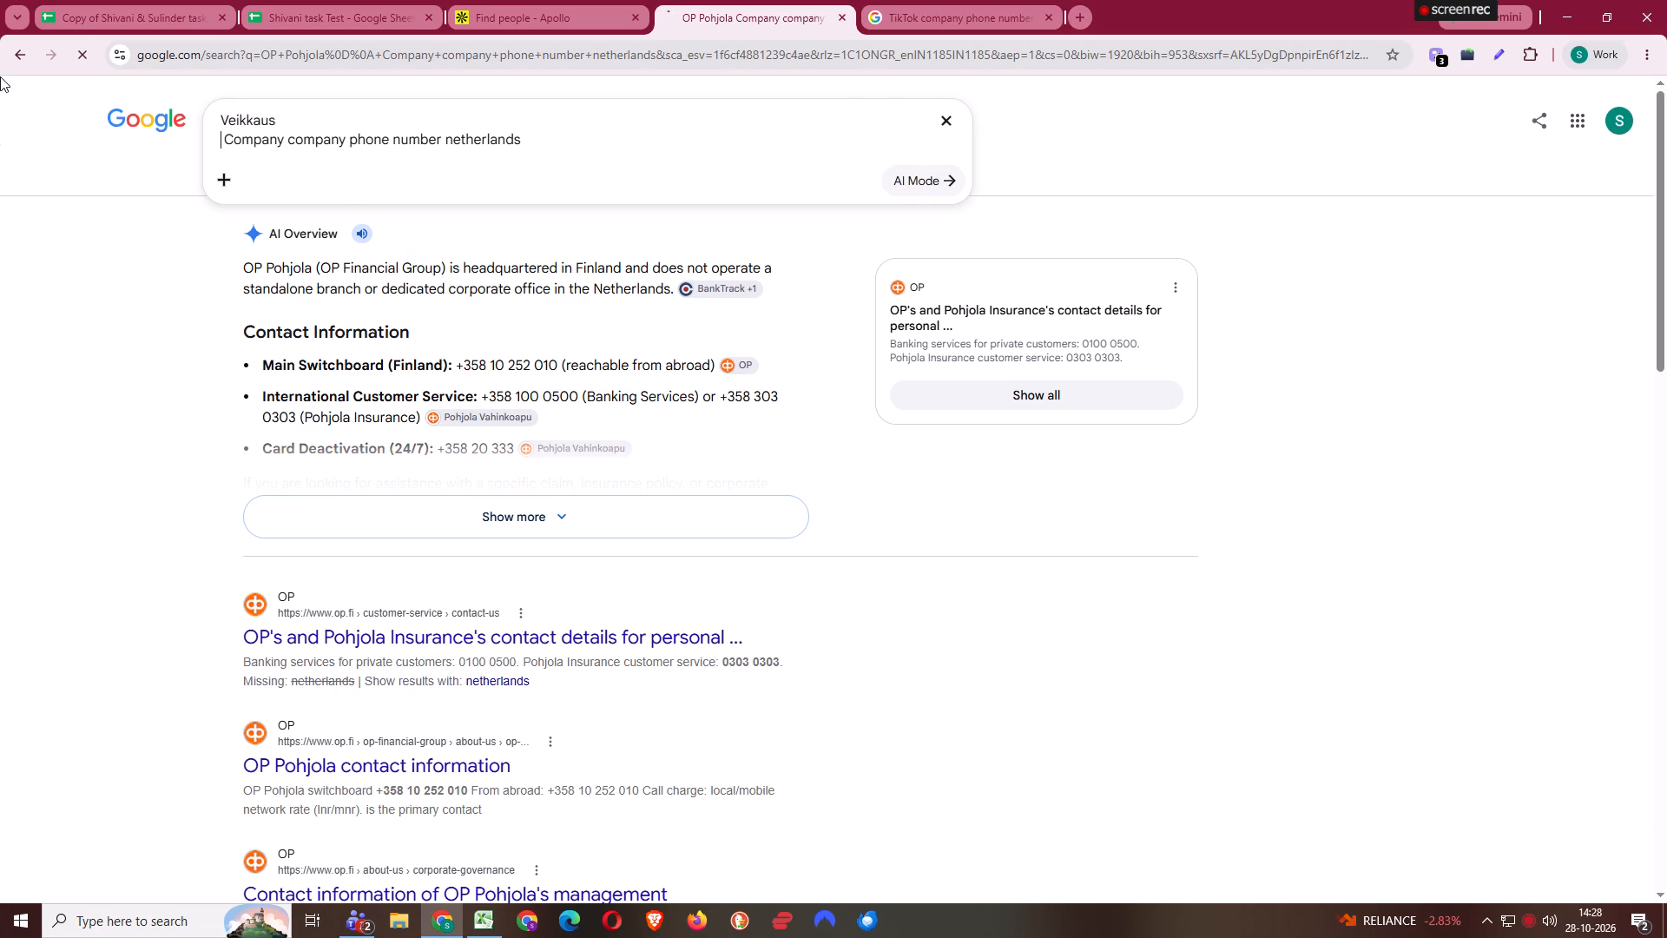
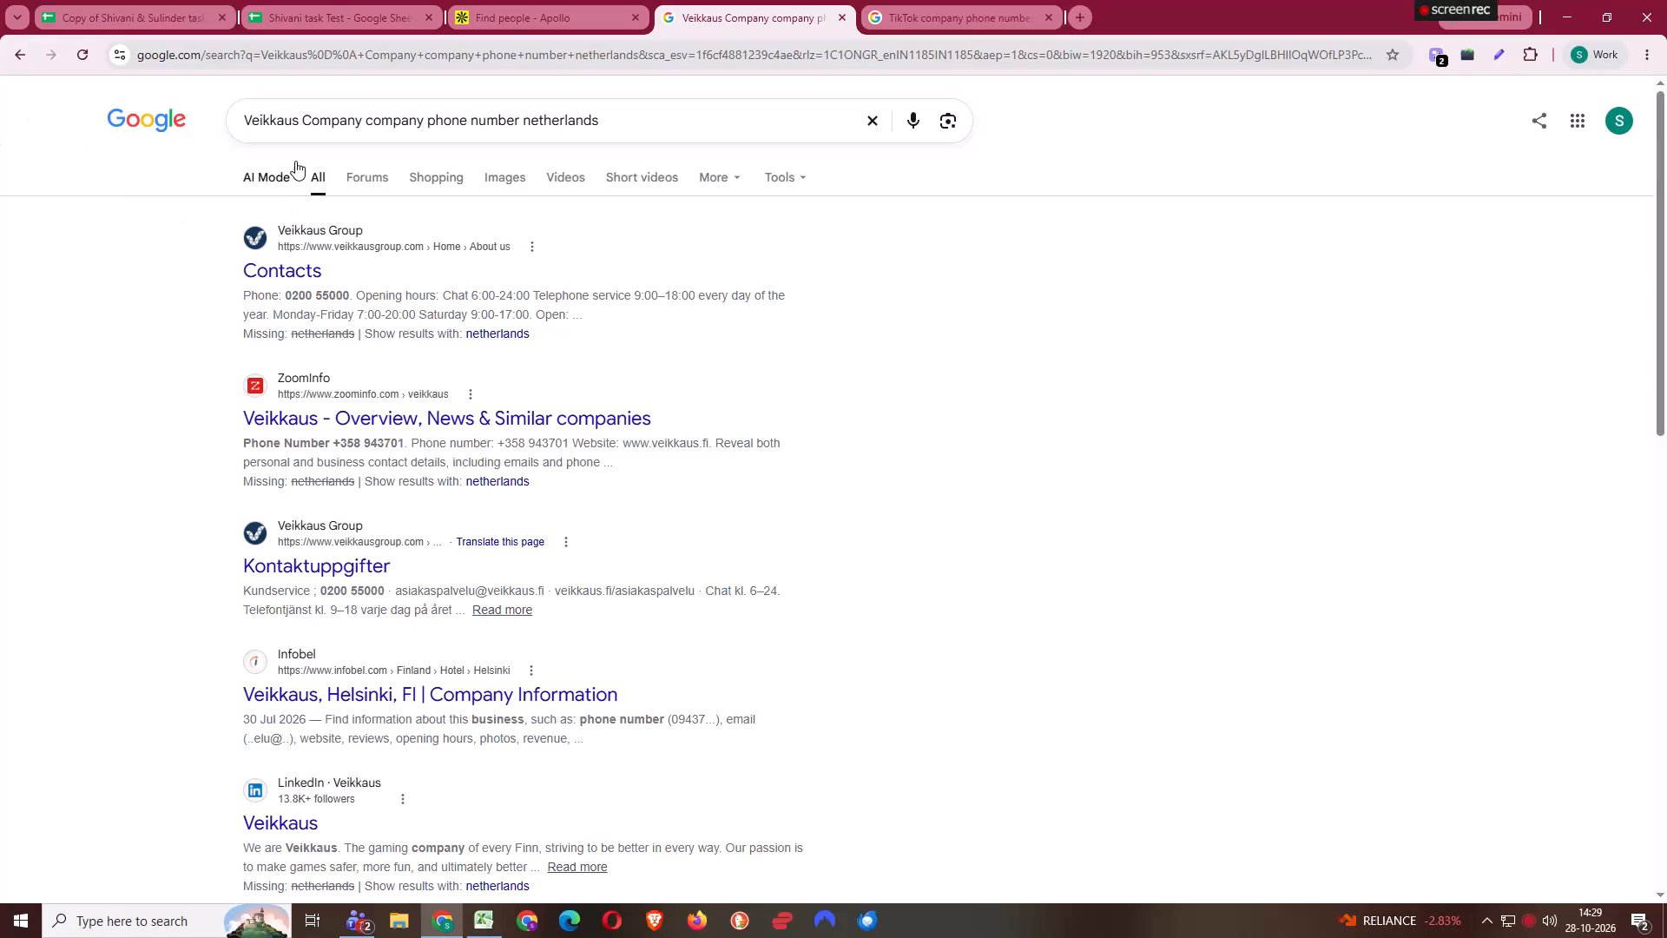
Copy Veikkaus's corporate and international enquiries number from Google's AI Mode into row 40's first Corporate Phone cell in Excel as text, spaced only after the country code.
click(295, 161)
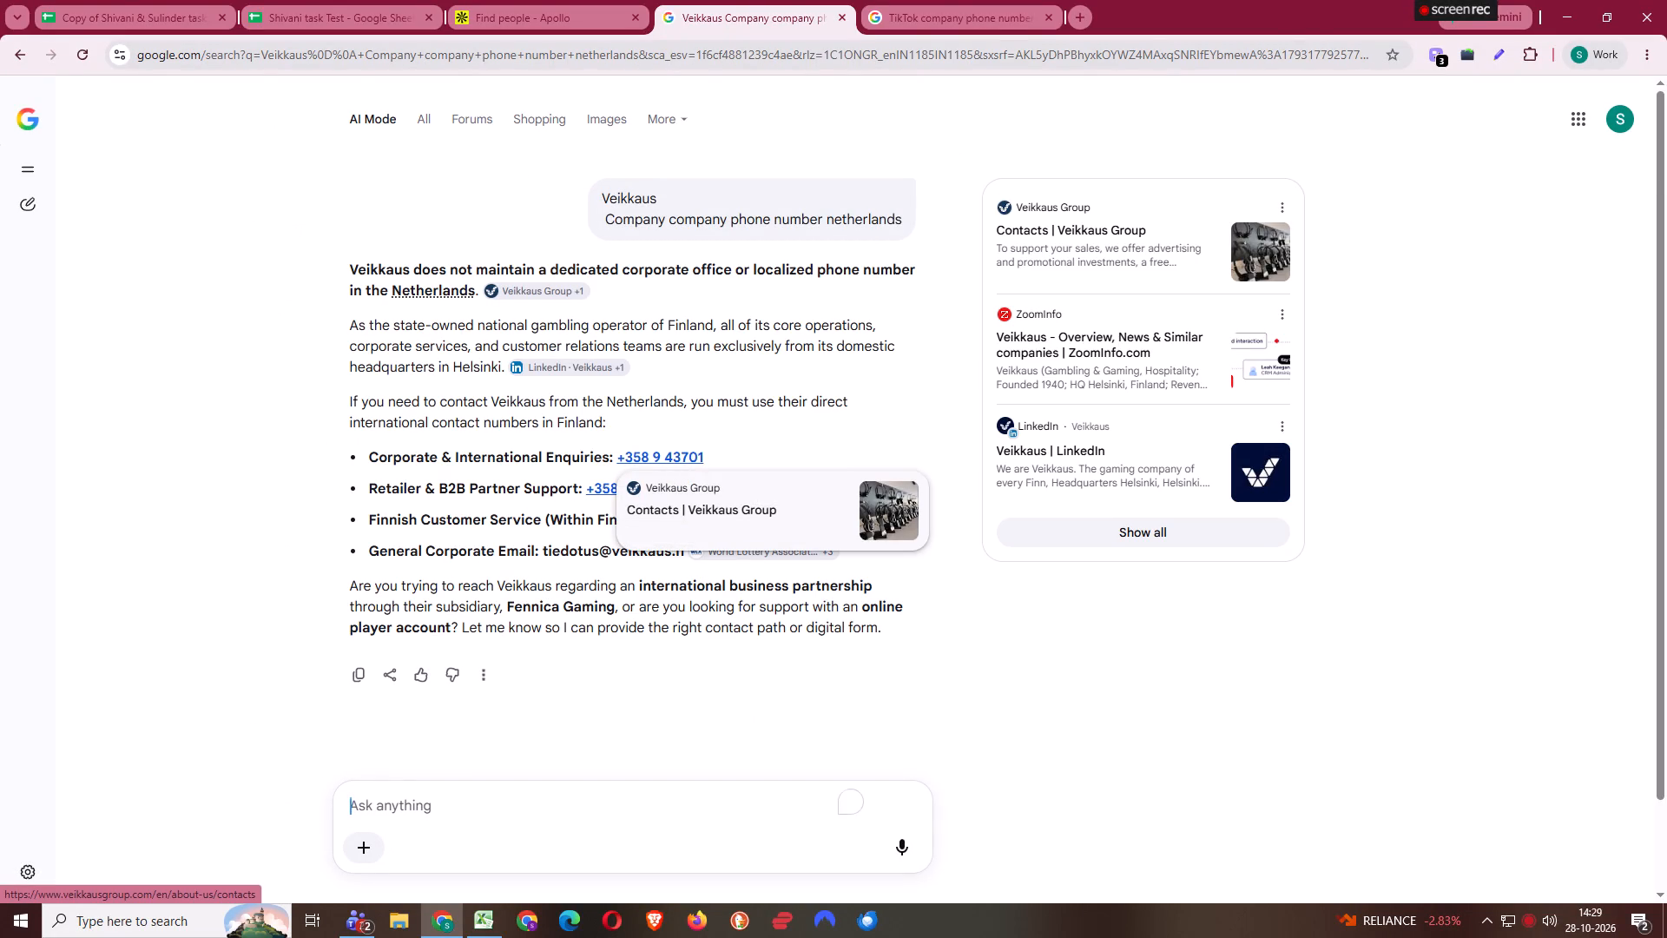
alt+click(678, 462)
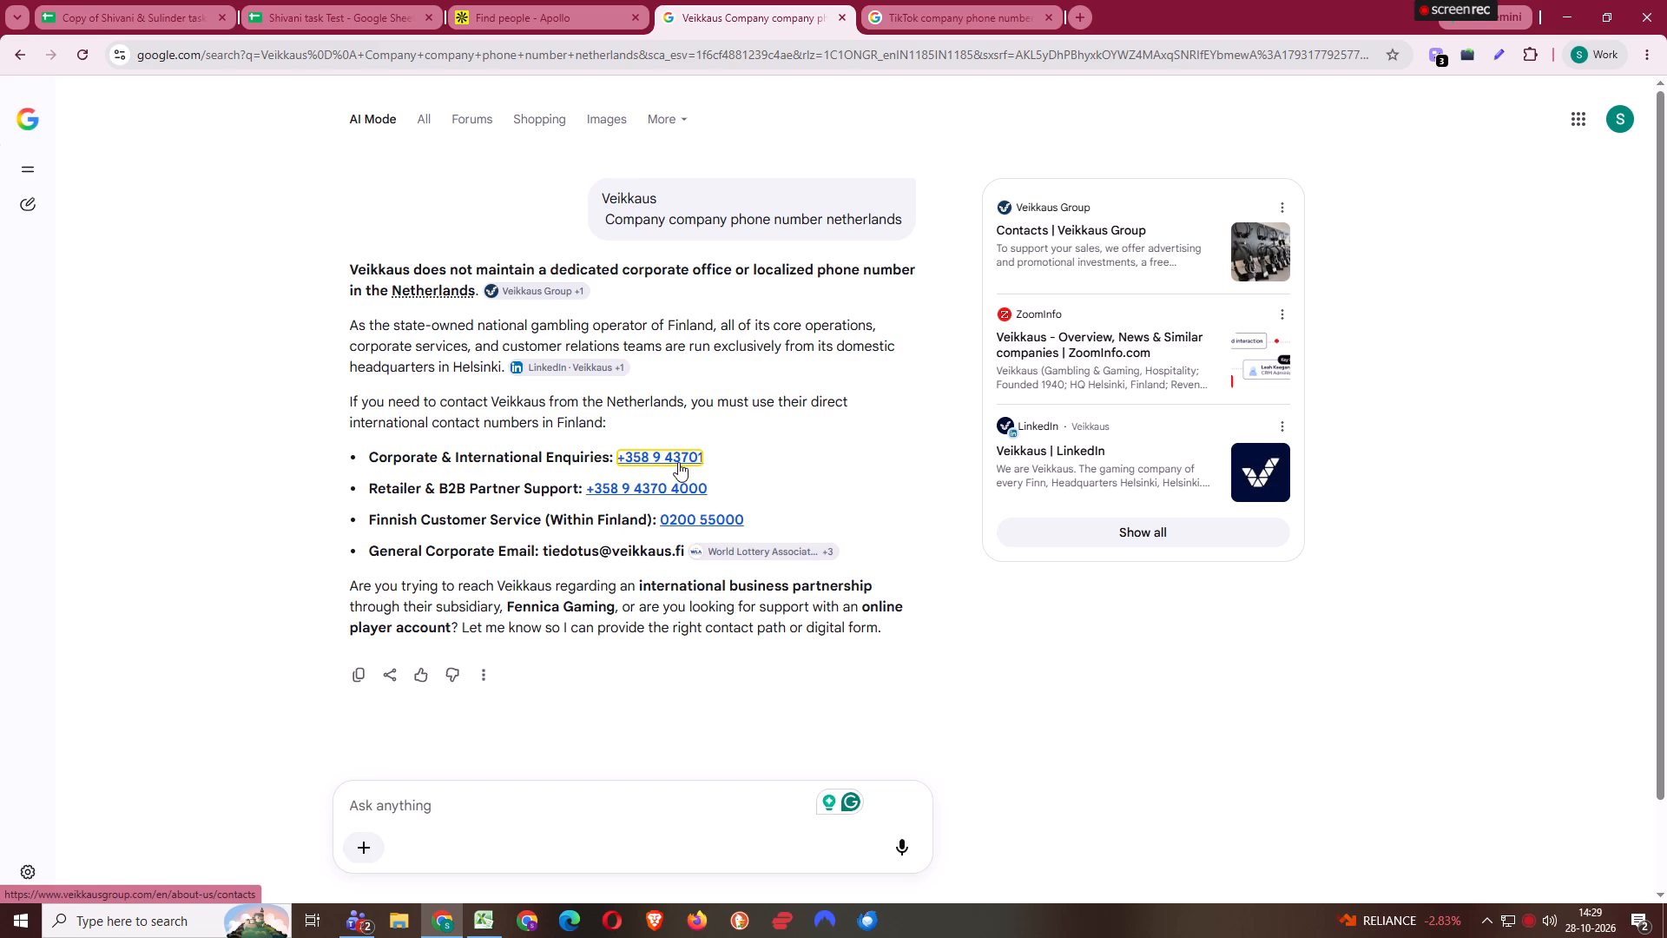
click(421, 121)
key(alt+Tab)
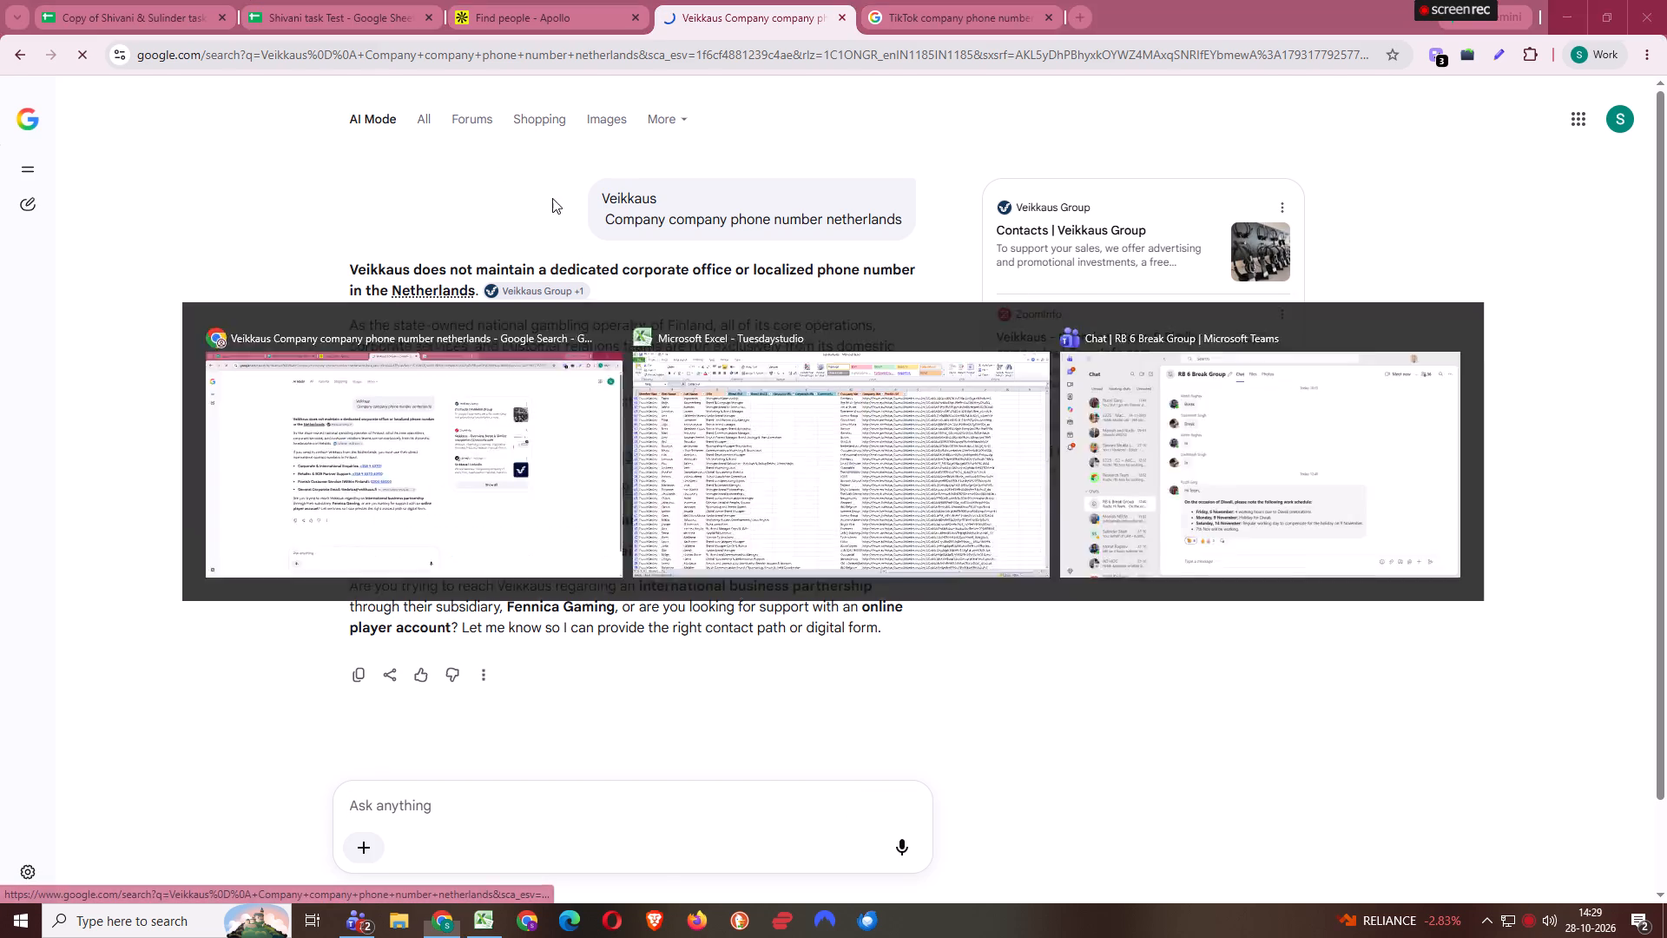
click(584, 188)
key(apostrophe)
key(ctrl+v)
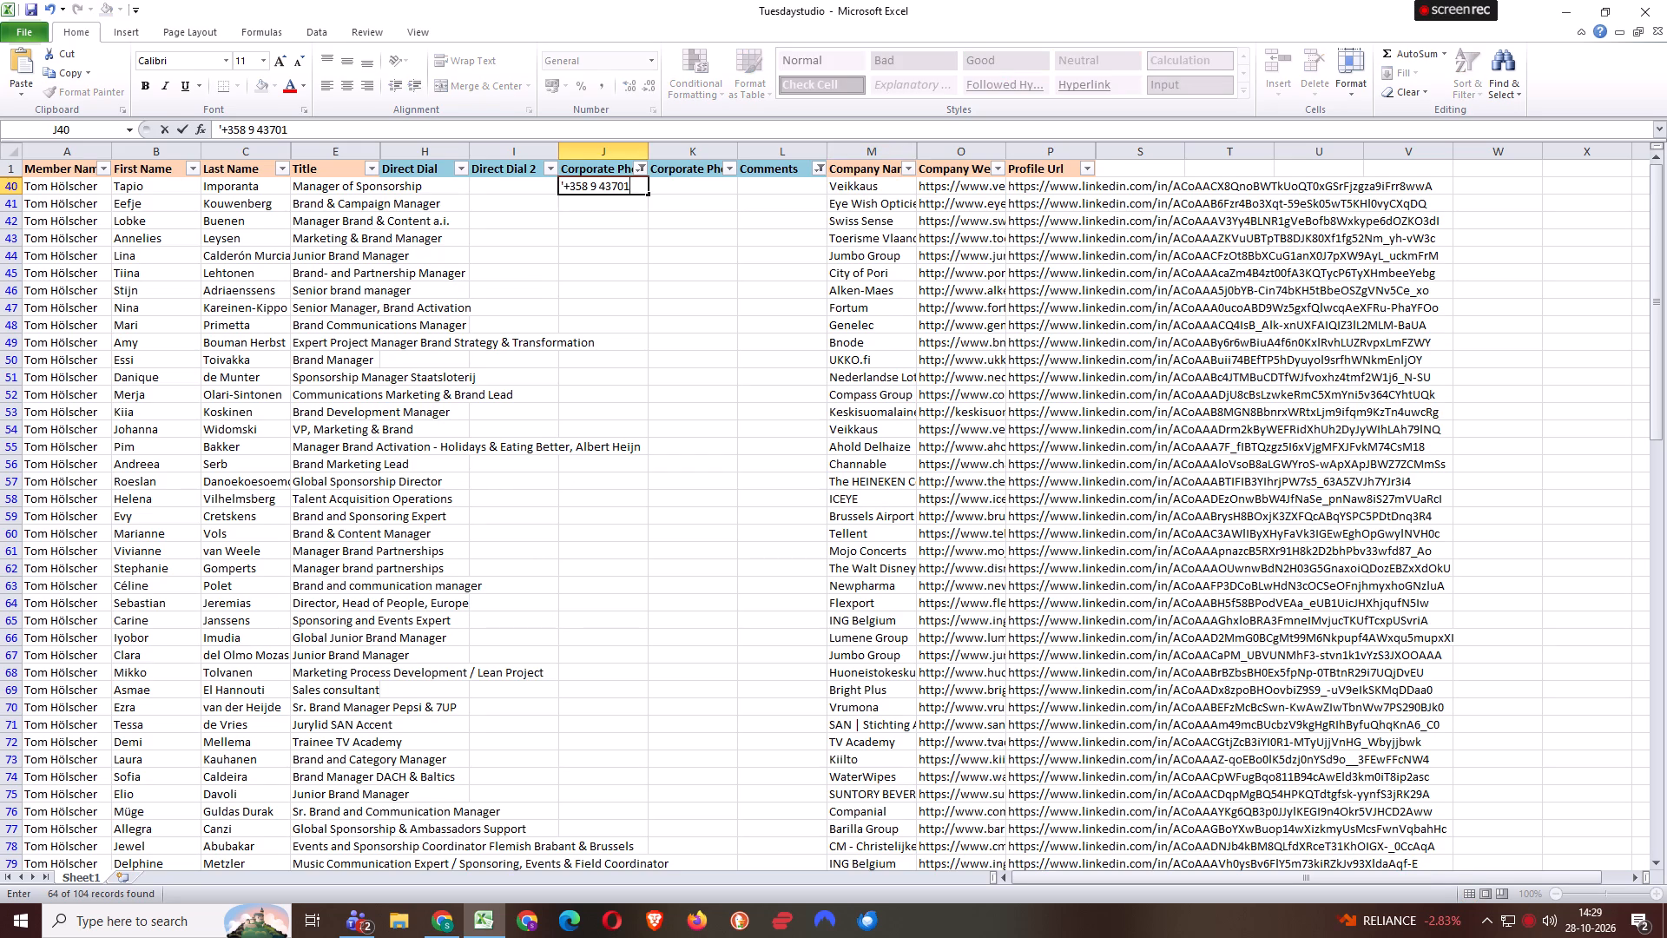
click(599, 187)
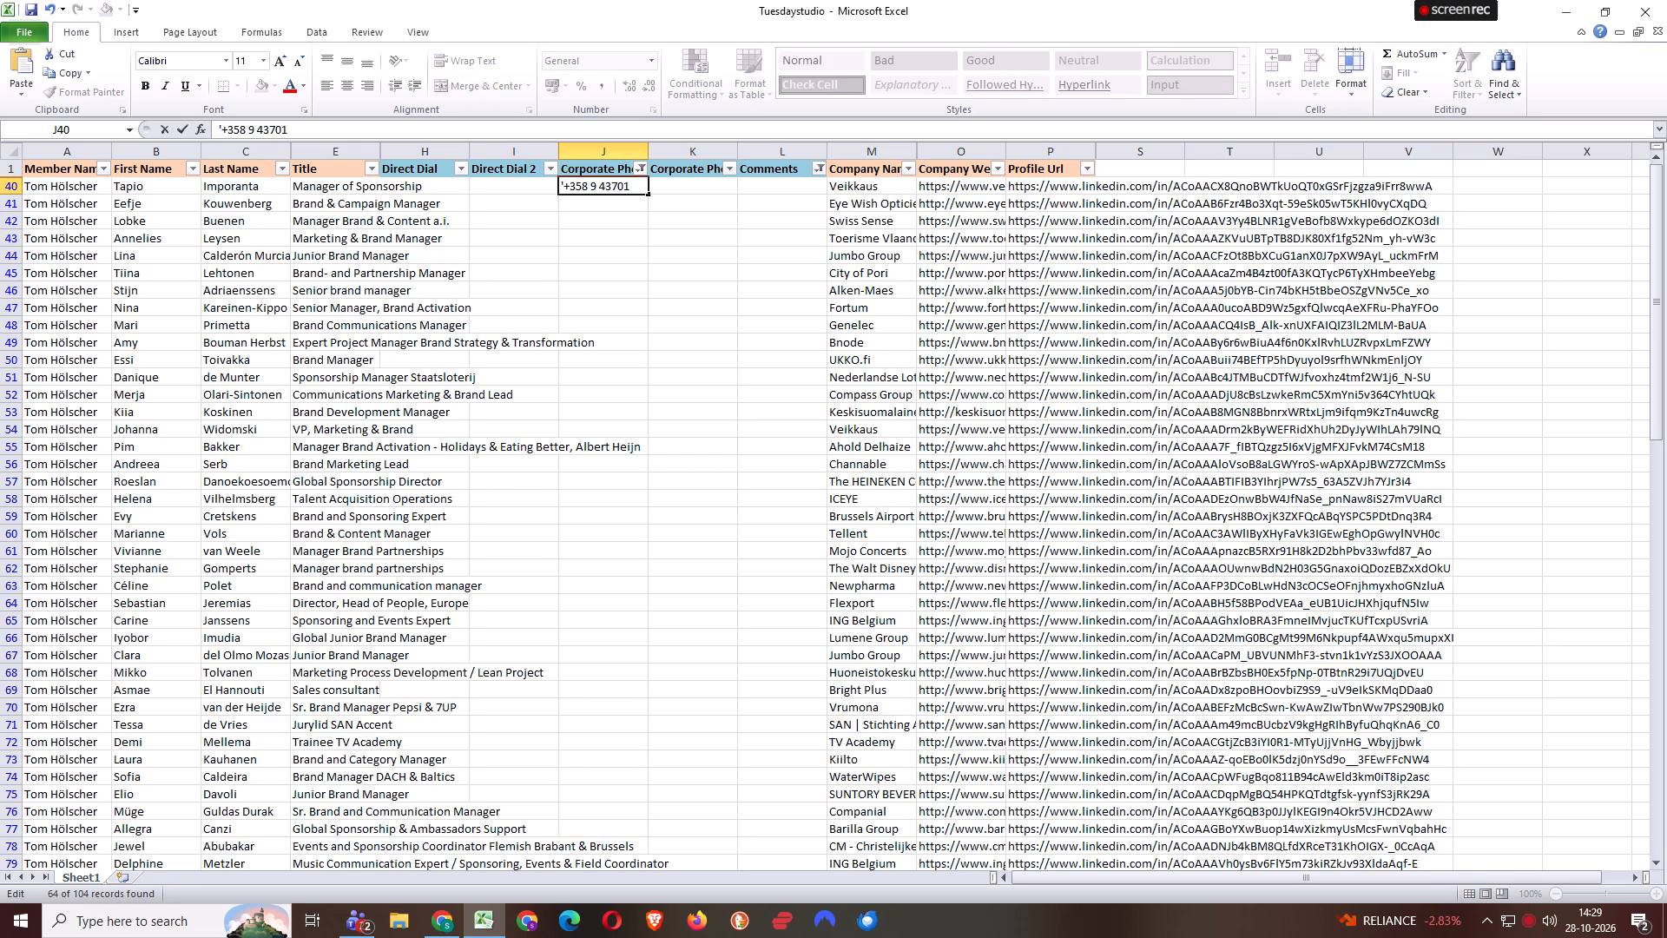
key(BackSpace)
click(695, 251)
Copy the company name Eye Wish Opticiens from row 41 and search Google in Chrome for its company phone number in the Netherlands.
click(836, 206)
key(ctrl+c)
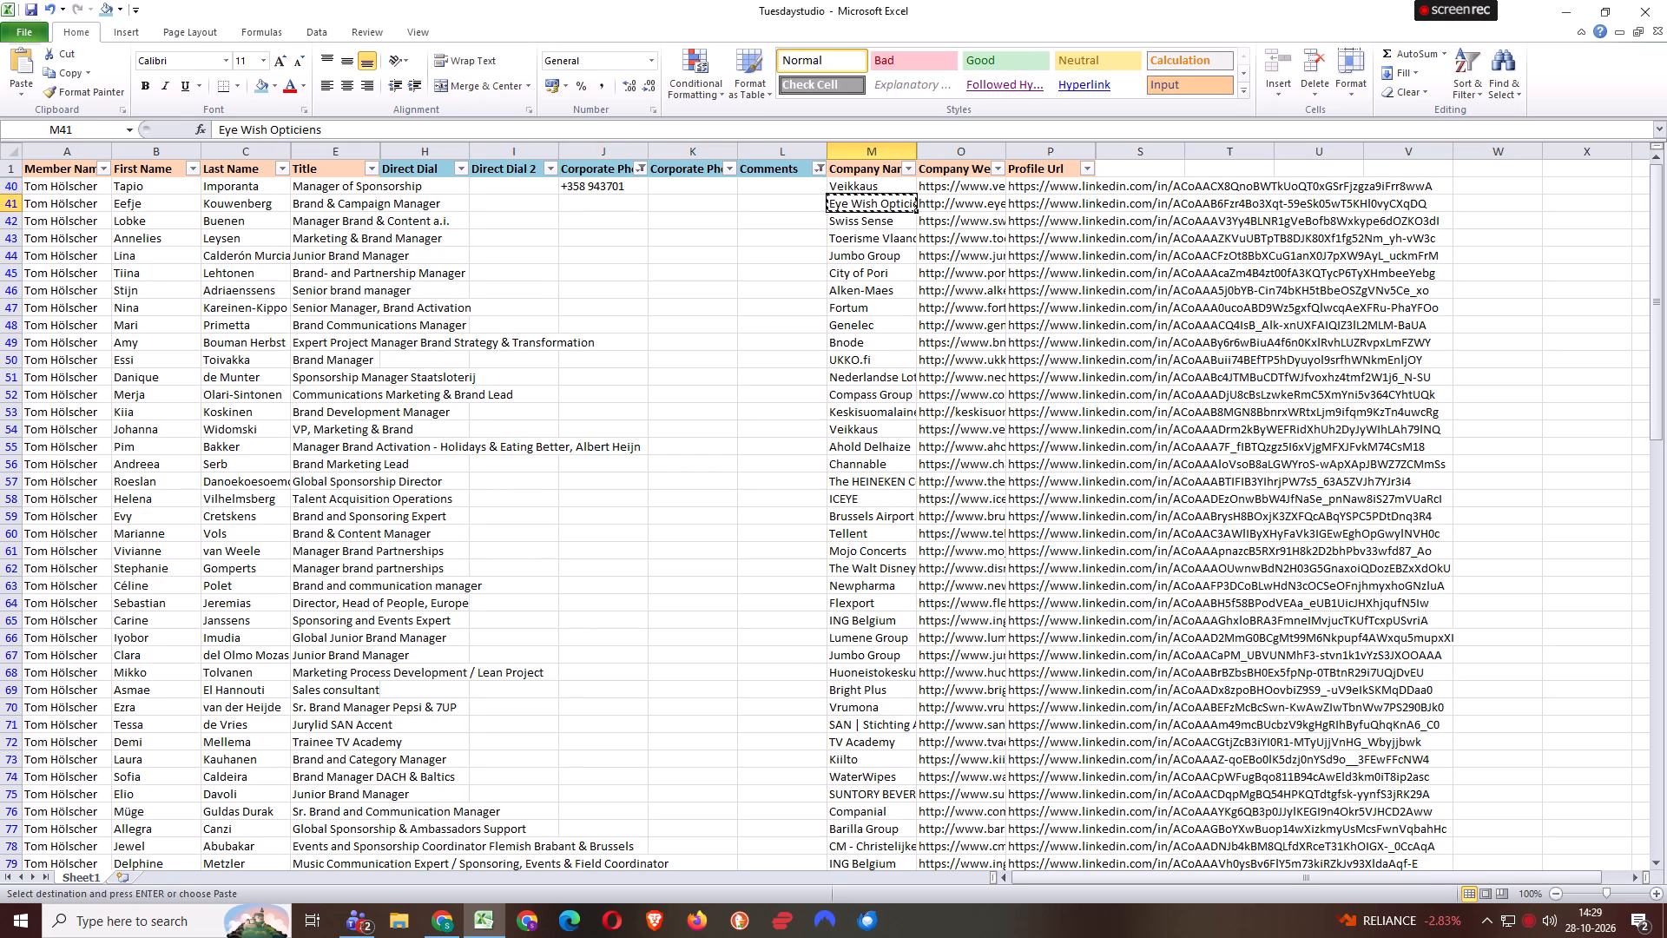
key(alt+Tab)
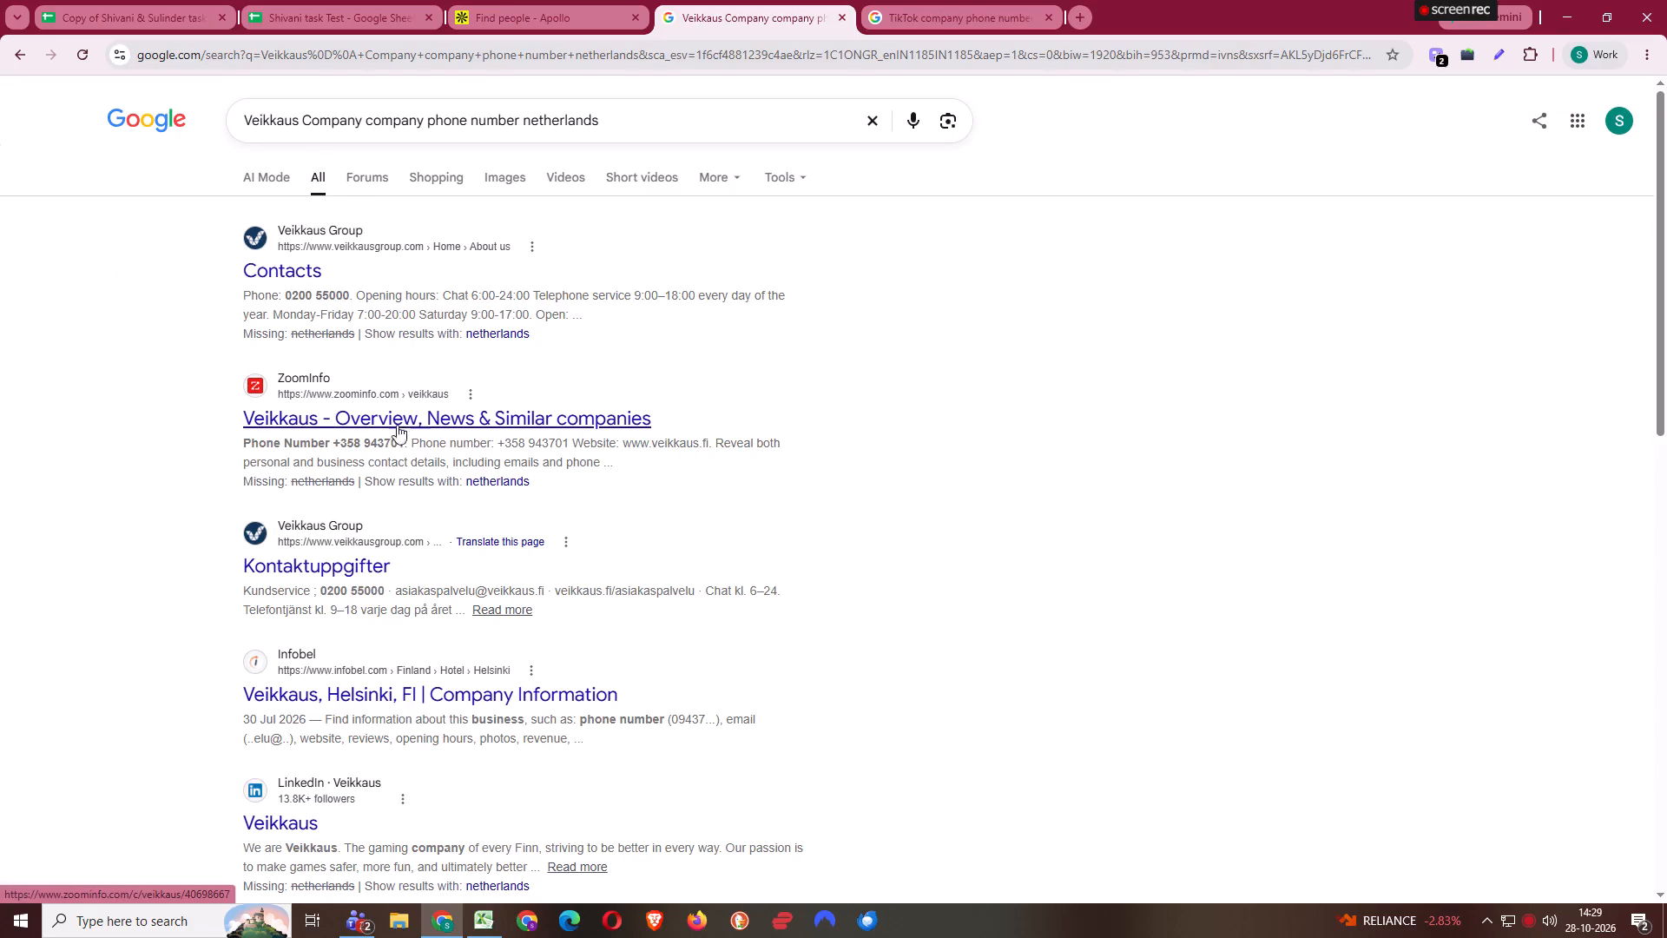
double_click(285, 120)
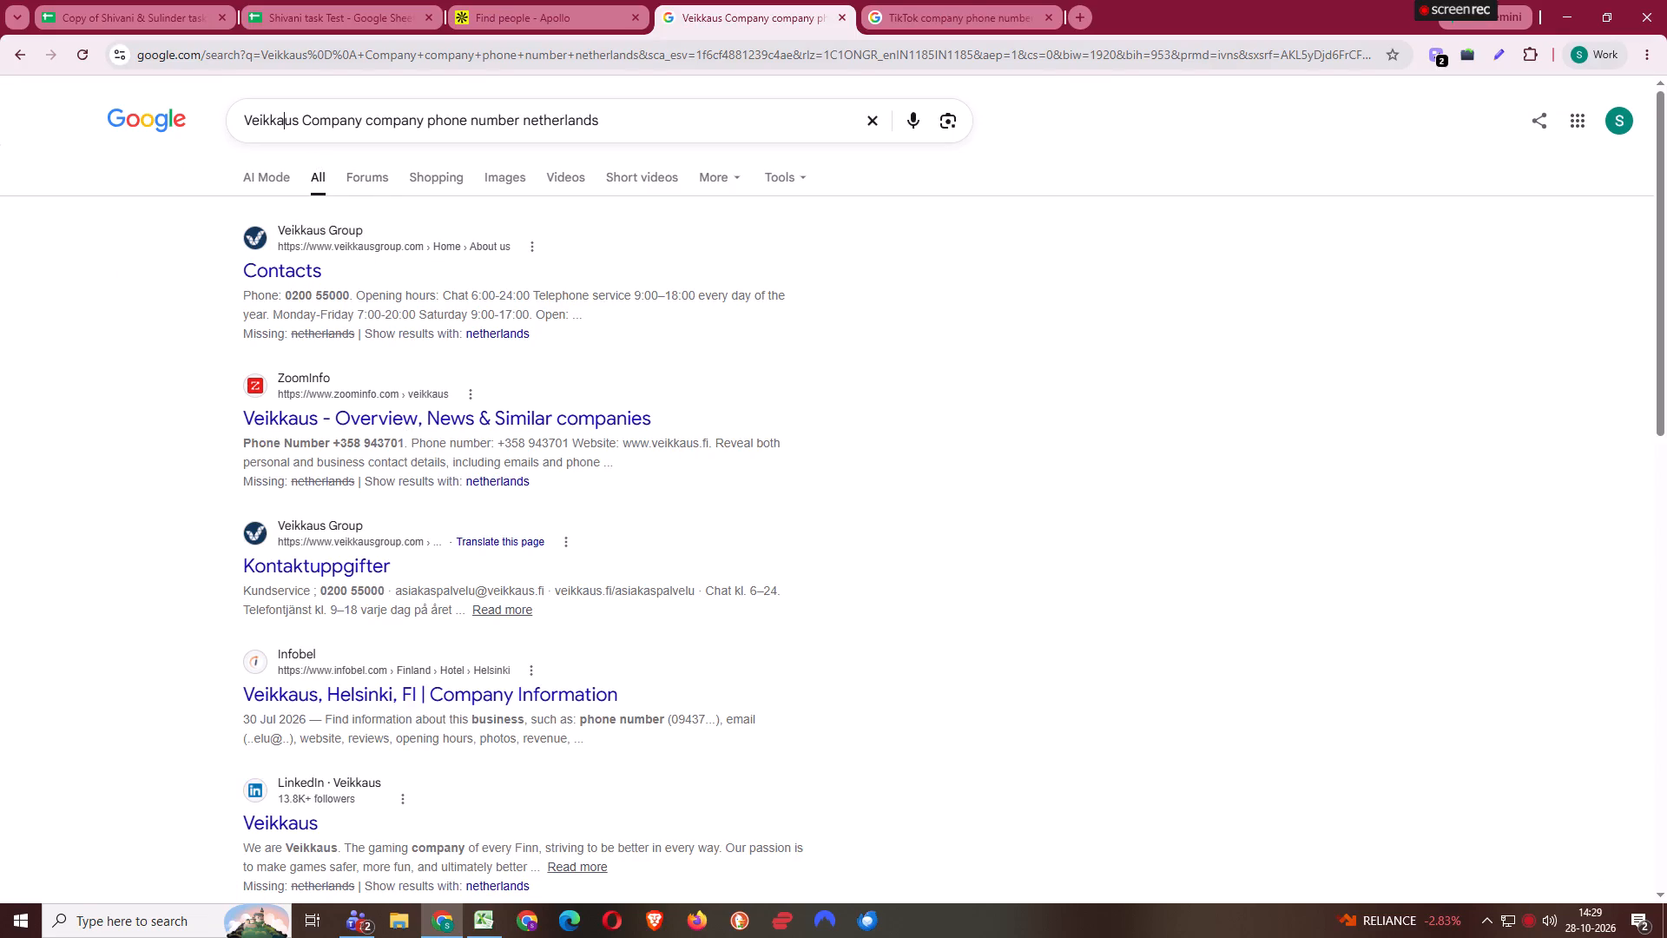
key(ctrl+v)
key(Return)
key(Return)
key(Return)
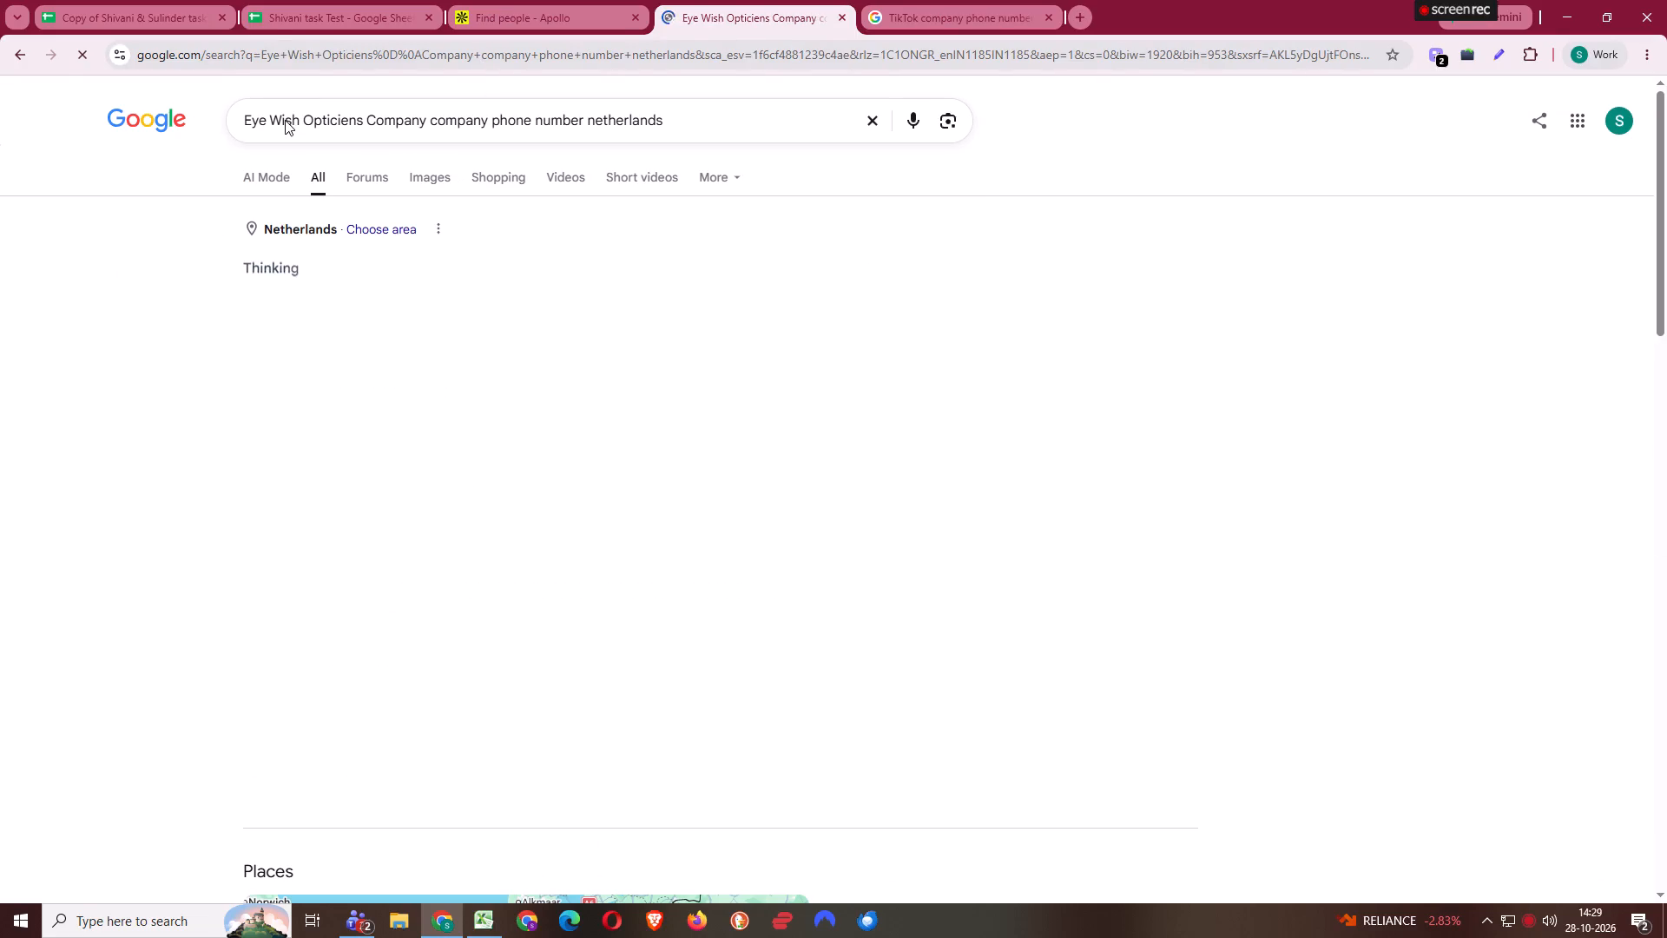
scroll(285, 120, up, 5)
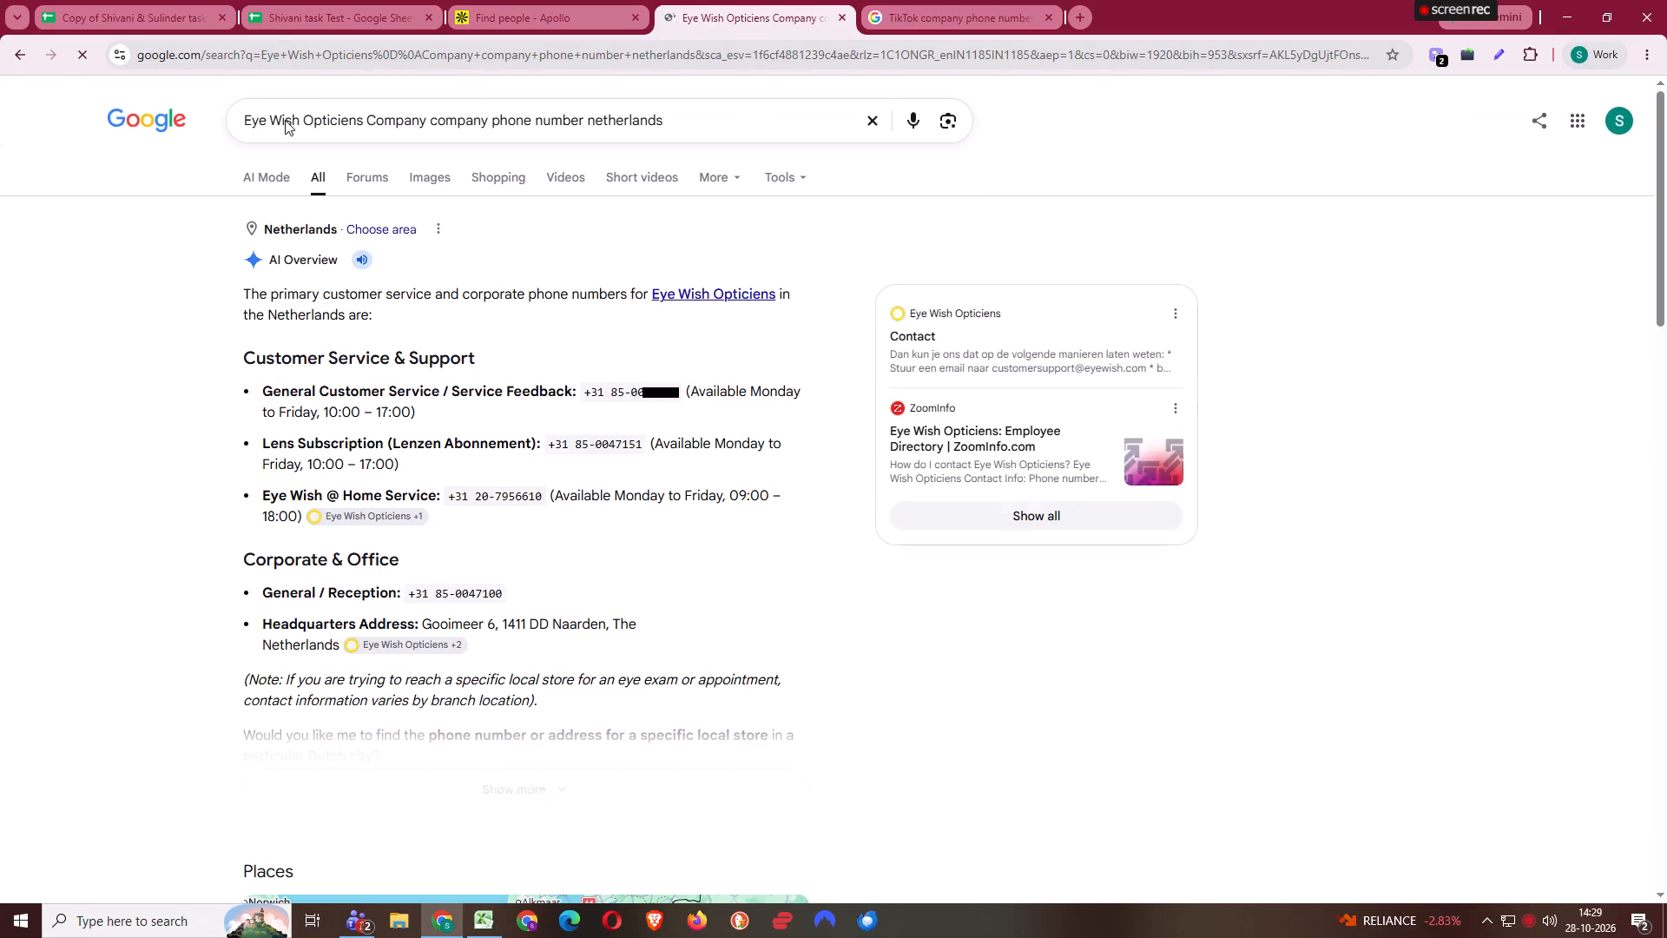
Copy Eye Wish Opticiens' general customer service number from the AI Overview and return to row 41 in Excel.
alt+click(606, 391)
key(alt+Tab)
click(605, 206)
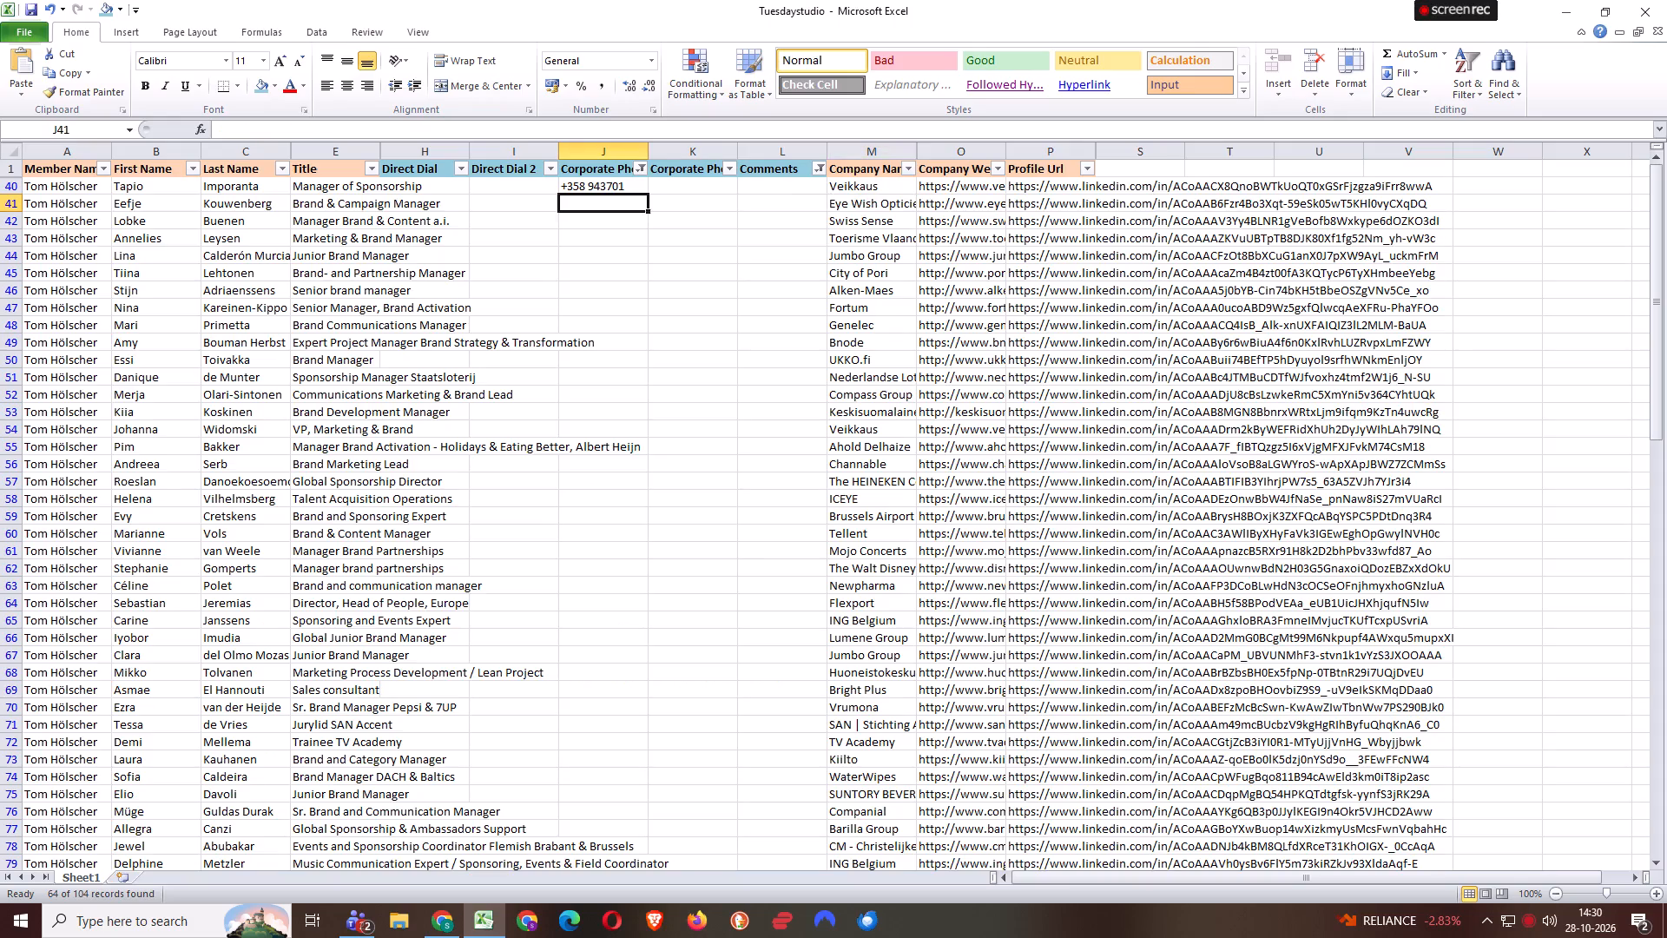
Highlight Veikkaus's number in row 40 with the current fill colour and reapply the blanks filter on the first Corporate Phone column.
click(594, 181)
click(253, 87)
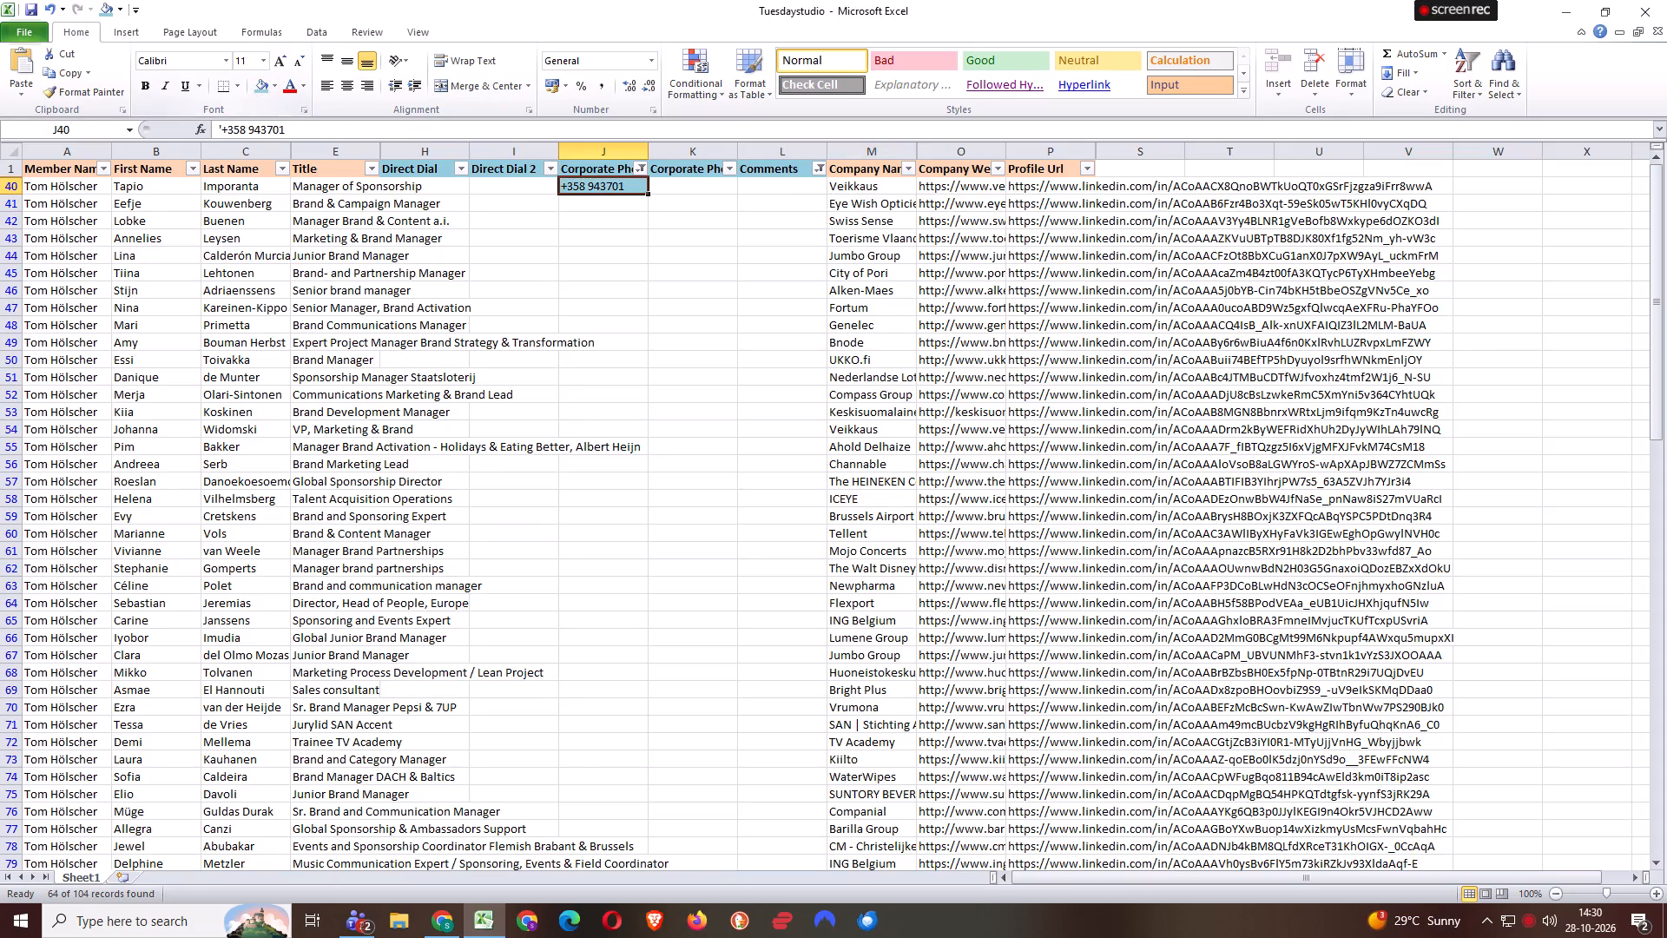
click(637, 162)
click(545, 492)
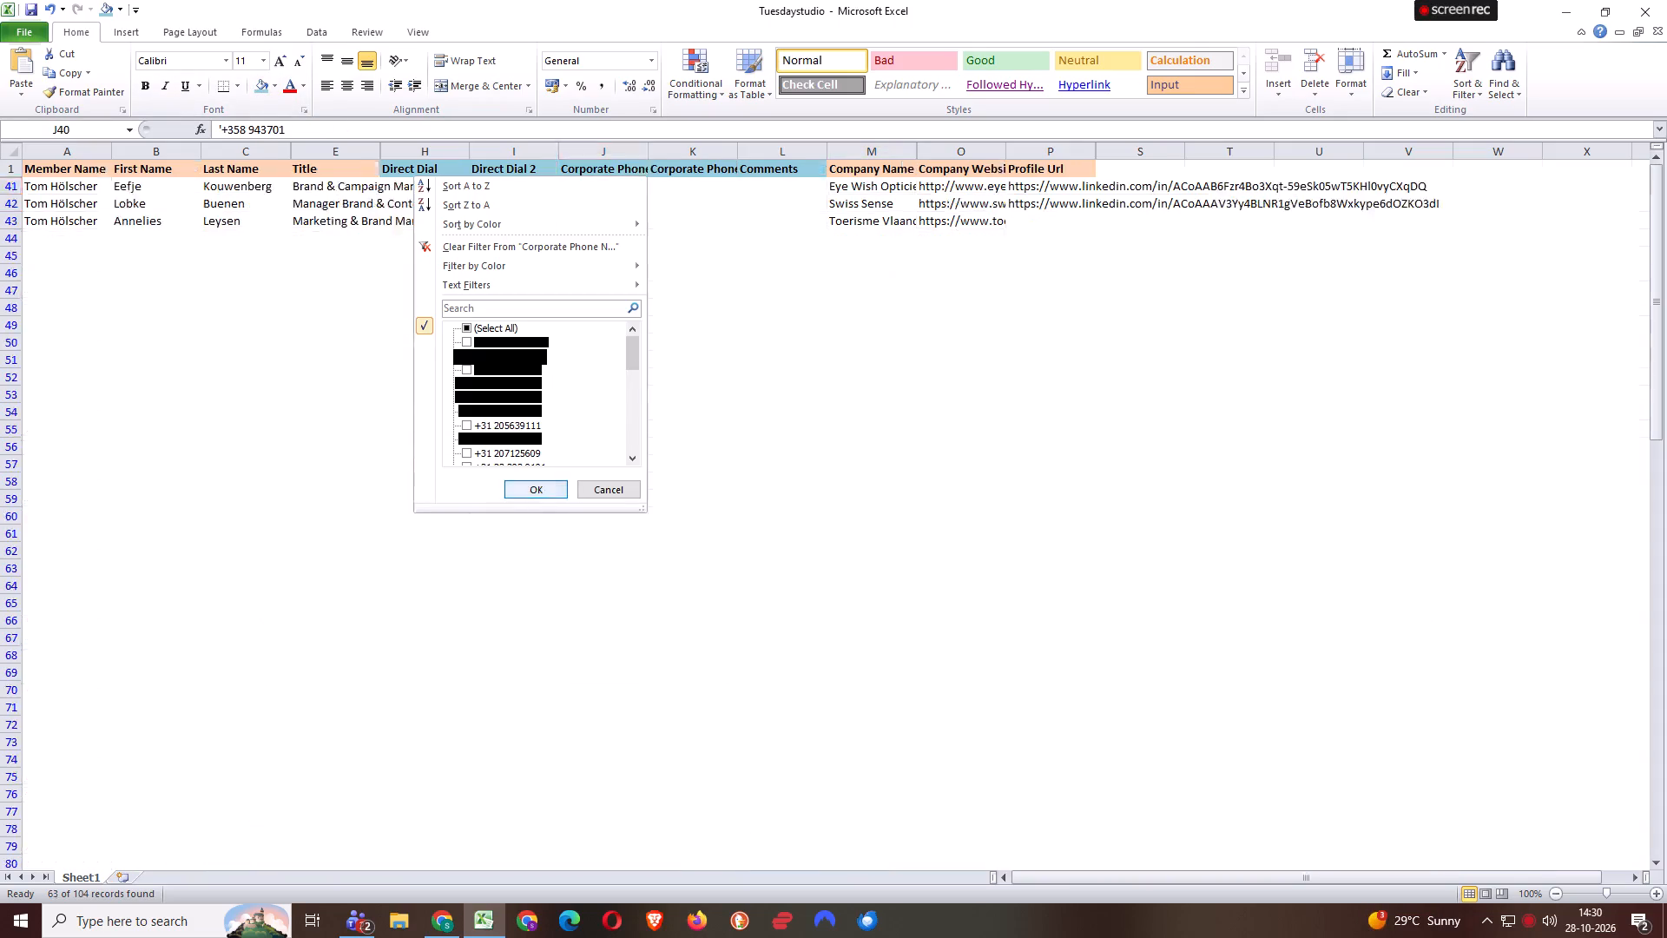
Enter the copied Eye Wish Opticiens number in row 41's first Corporate Phone cell as text, without the hyphen.
click(623, 188)
key(apostrophe)
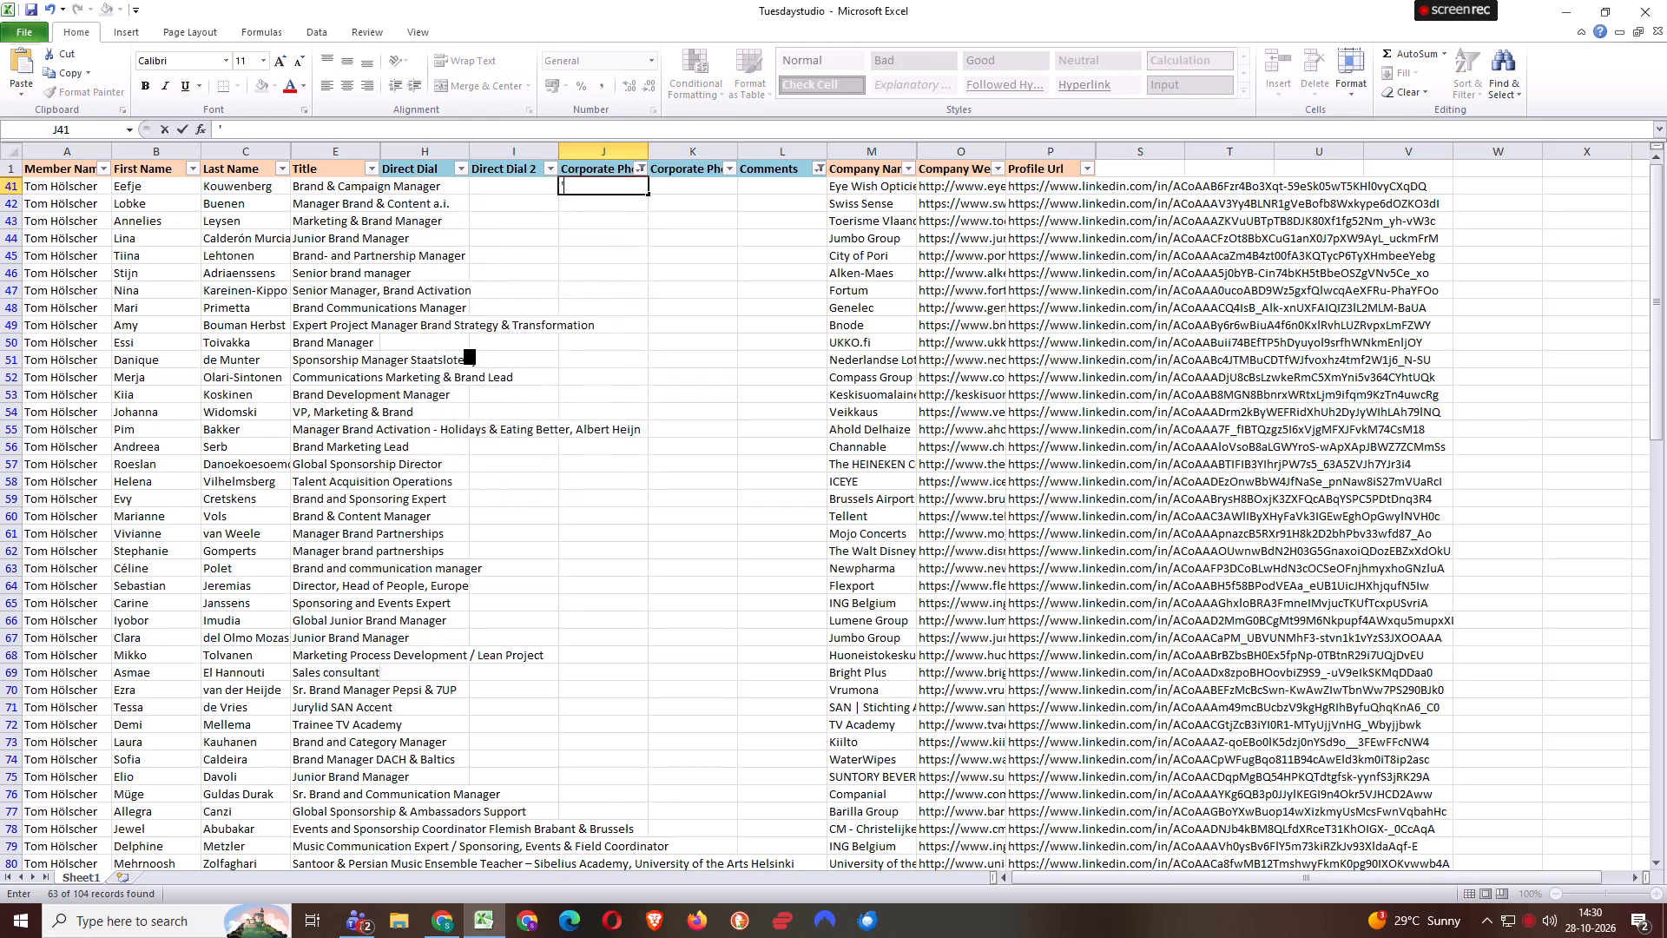
key(ctrl+v)
scroll(623, 188, up, 3)
click(598, 185)
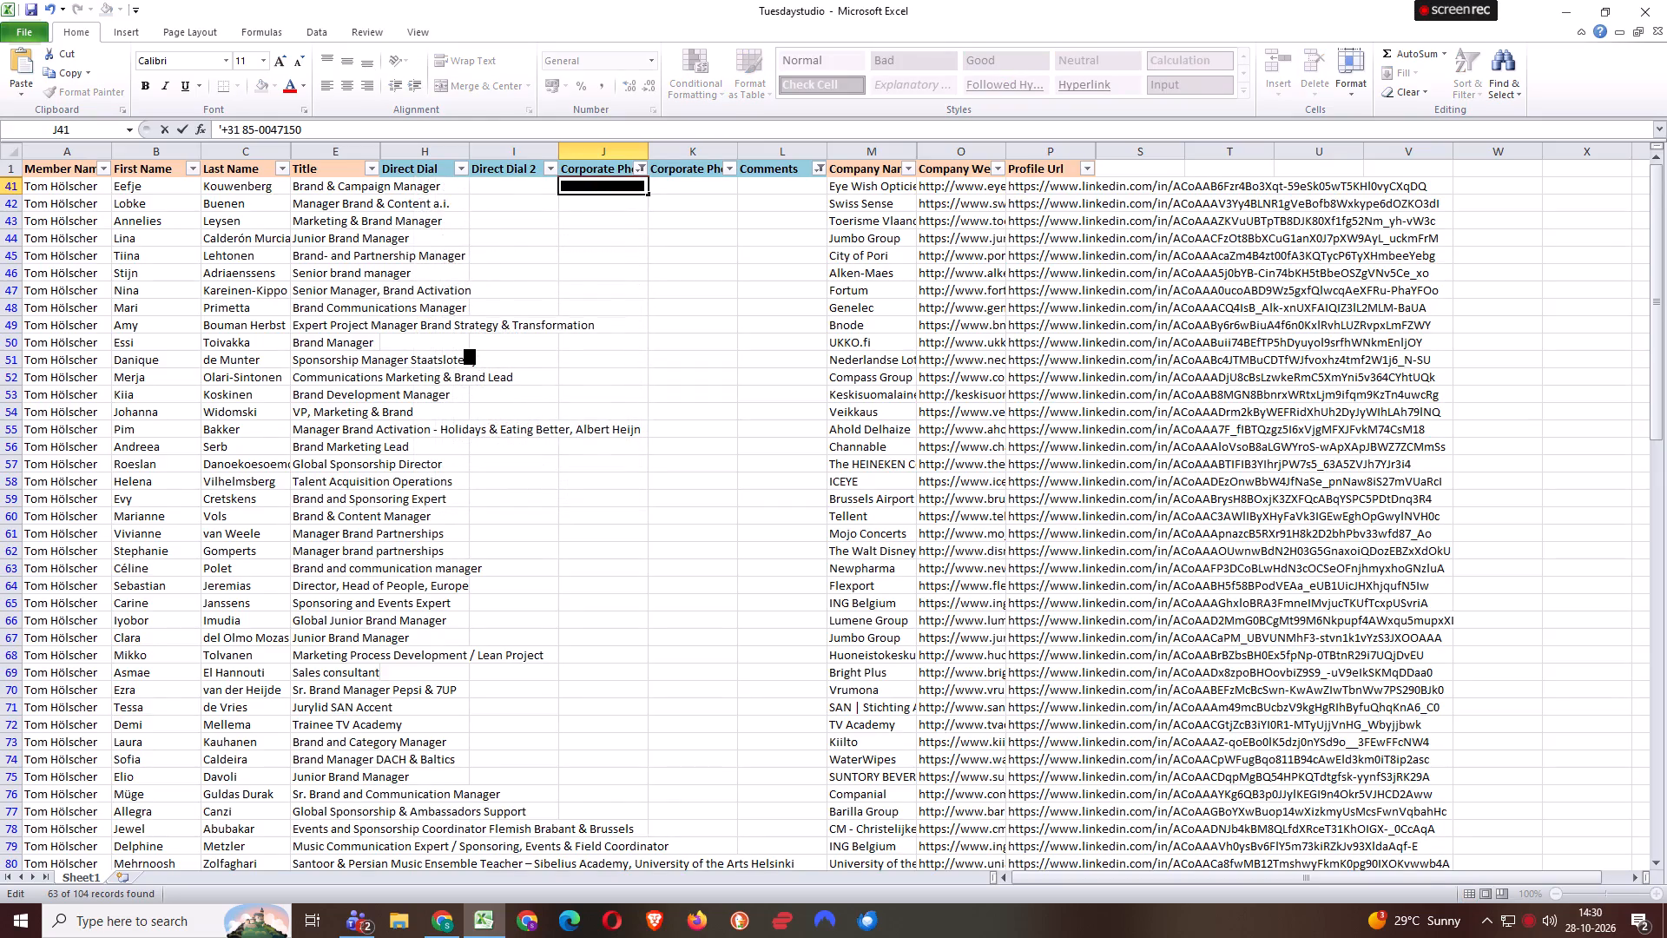
key(Right)
key(BackSpace)
scroll(761, 270, up, 2)
click(788, 312)
Reapply the blanks filter on the first Corporate Phone column to hide the completed Eye Wish Opticiens row.
click(635, 171)
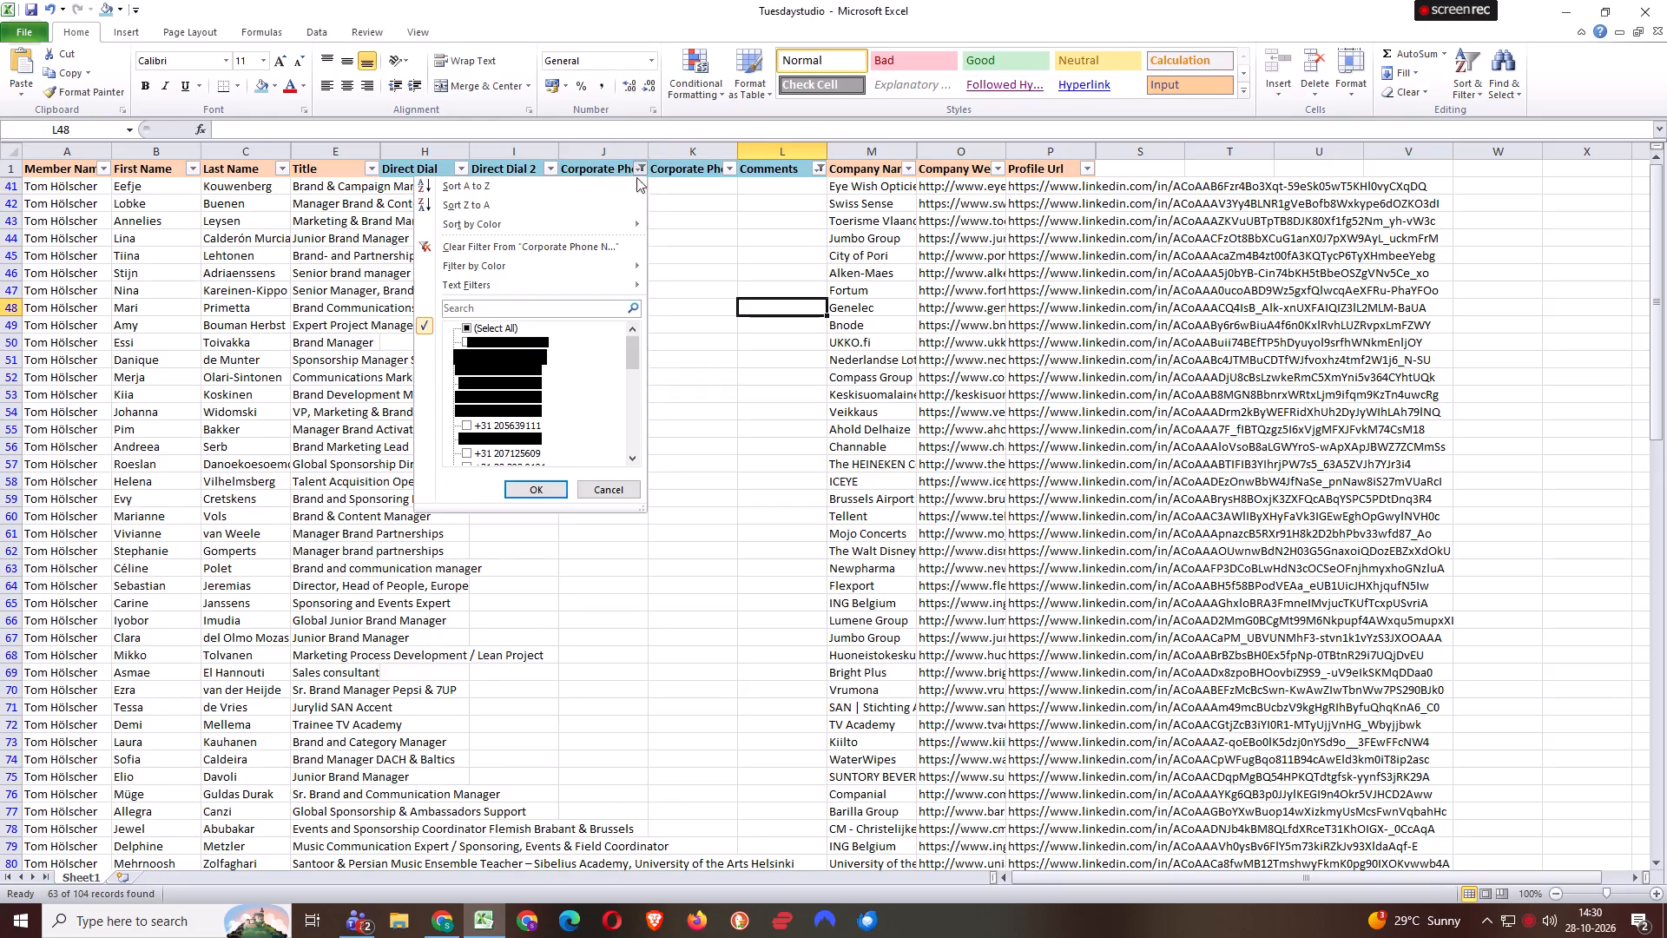
click(550, 484)
click(613, 477)
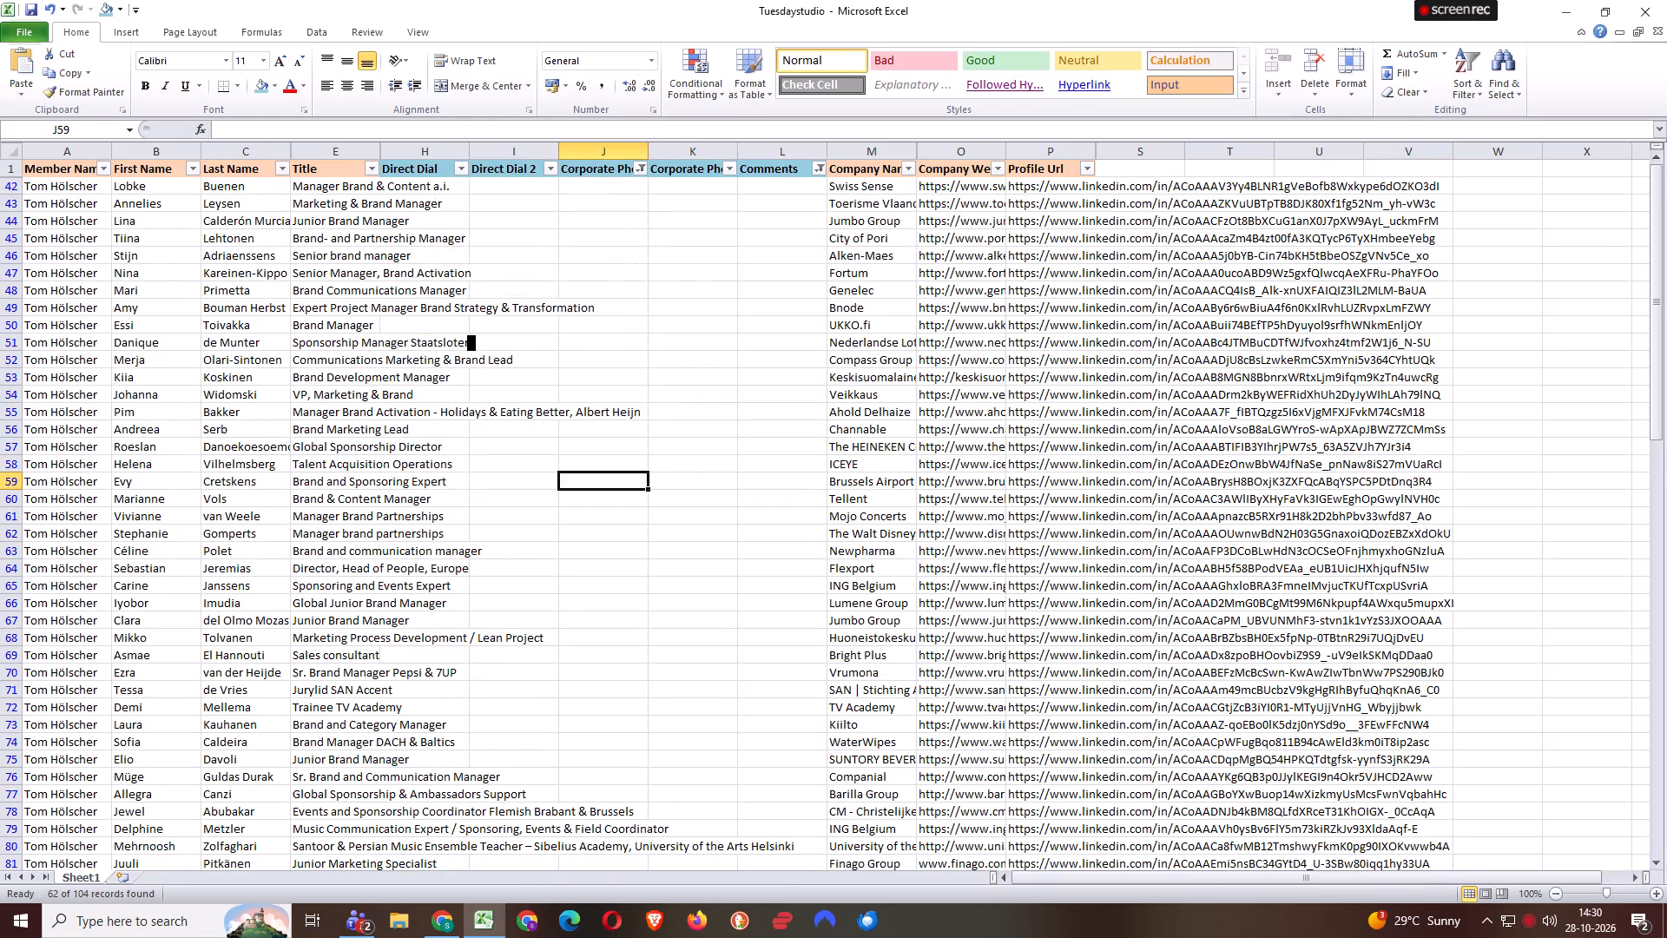
Copy the company name Swiss Sense from row 42 and search Google in Chrome for "Swiss Sense company phone number netherlands".
click(870, 189)
key(ctrl+c)
key(alt+Tab)
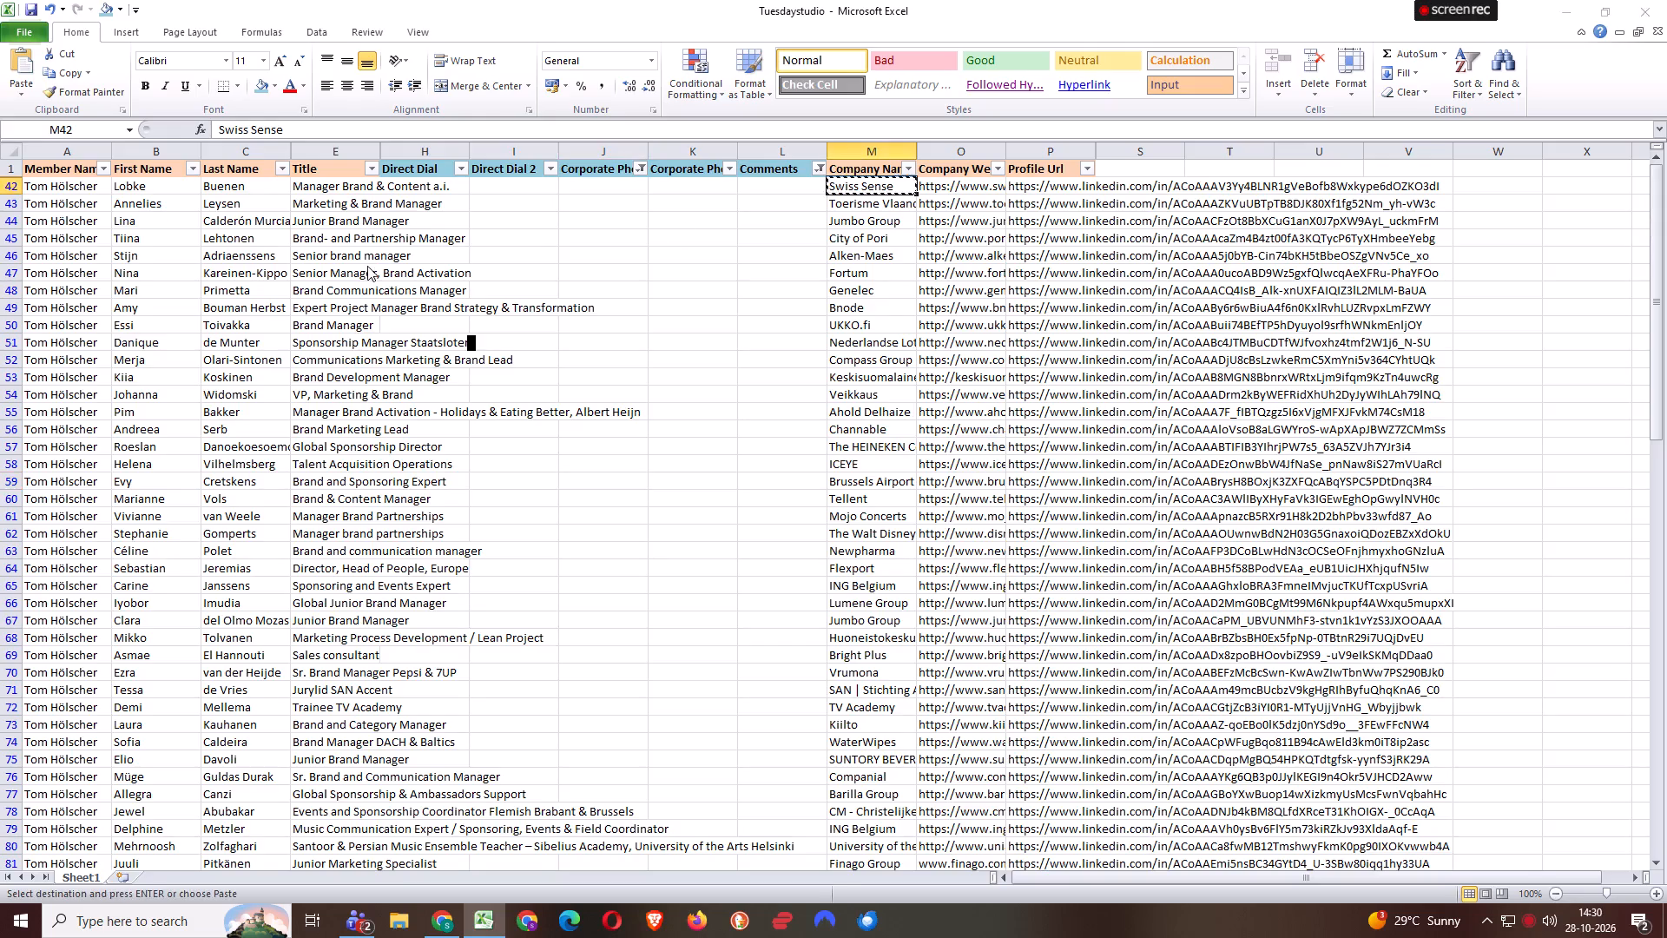
drag(358, 123, 168, 101)
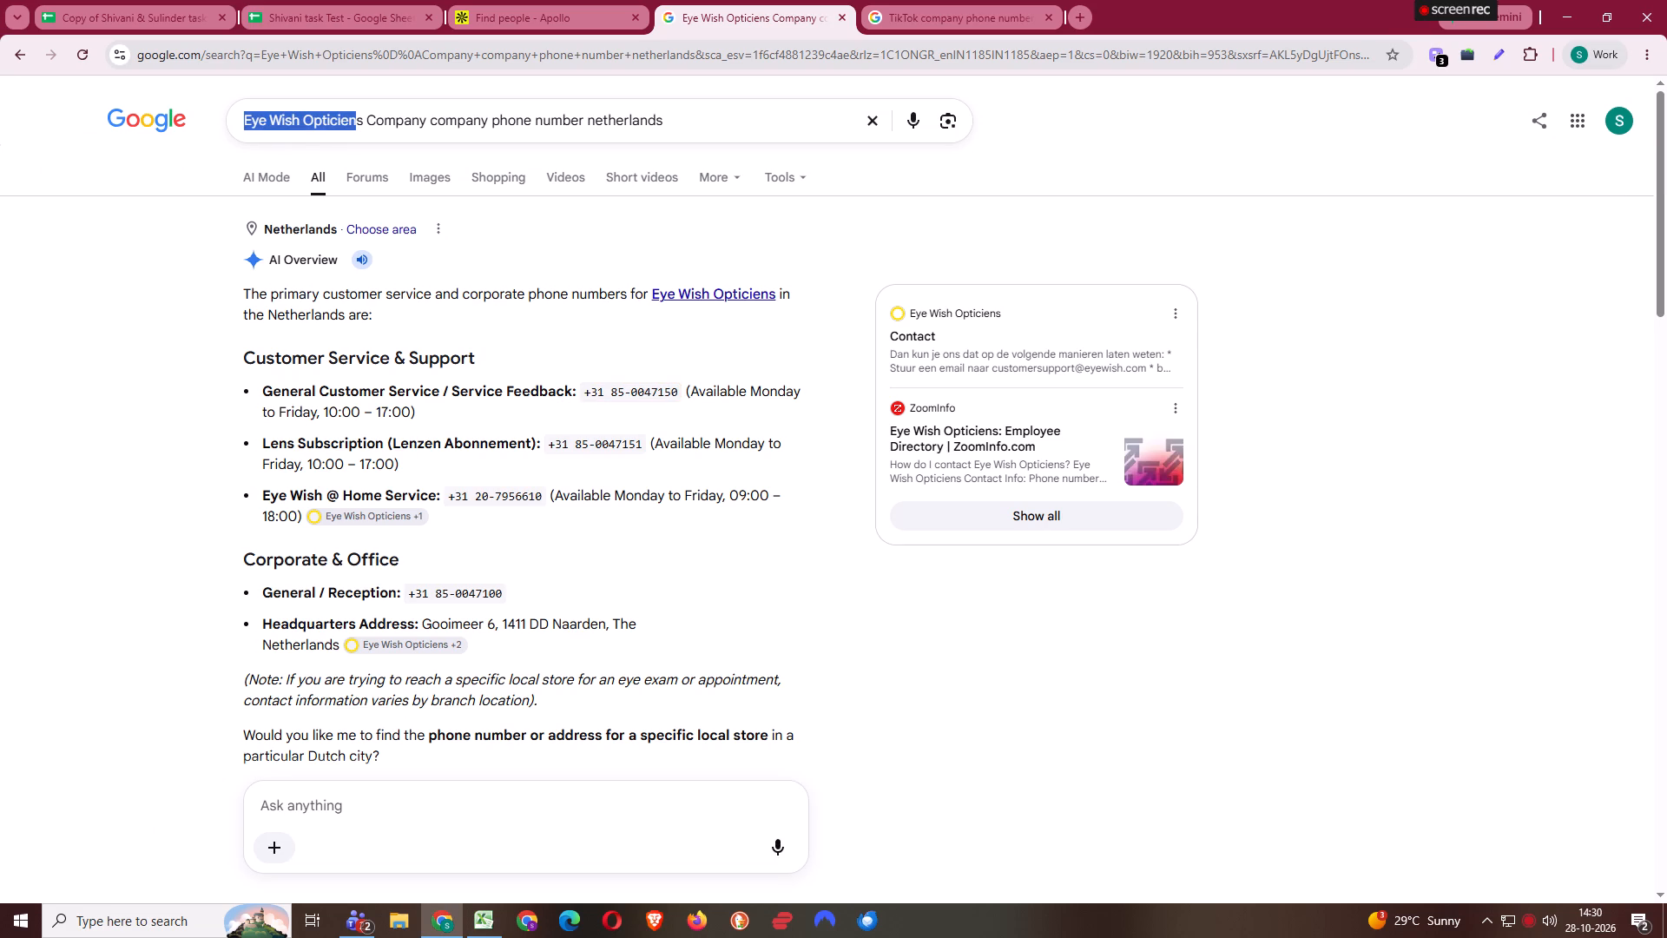
drag(429, 116, 0, 42)
key(ctrl+v)
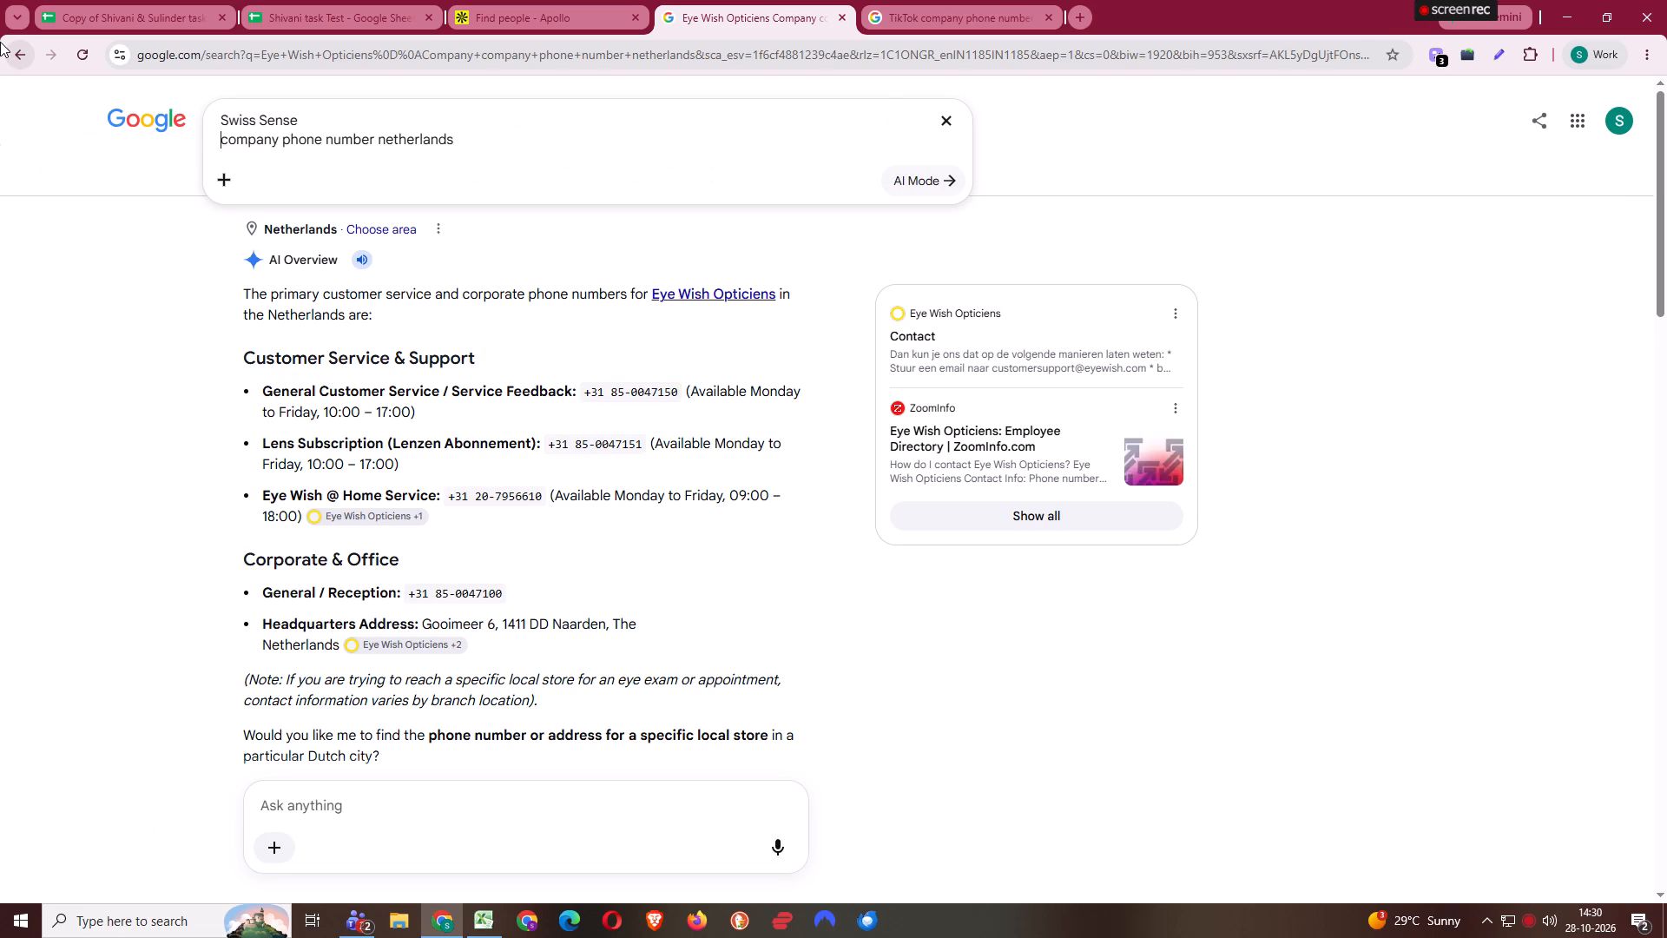
key(Return)
key(Return)
Switch back to Excel and save the Tuesdaystudio workbook.
key(alt+Tab)
key(ctrl+s)
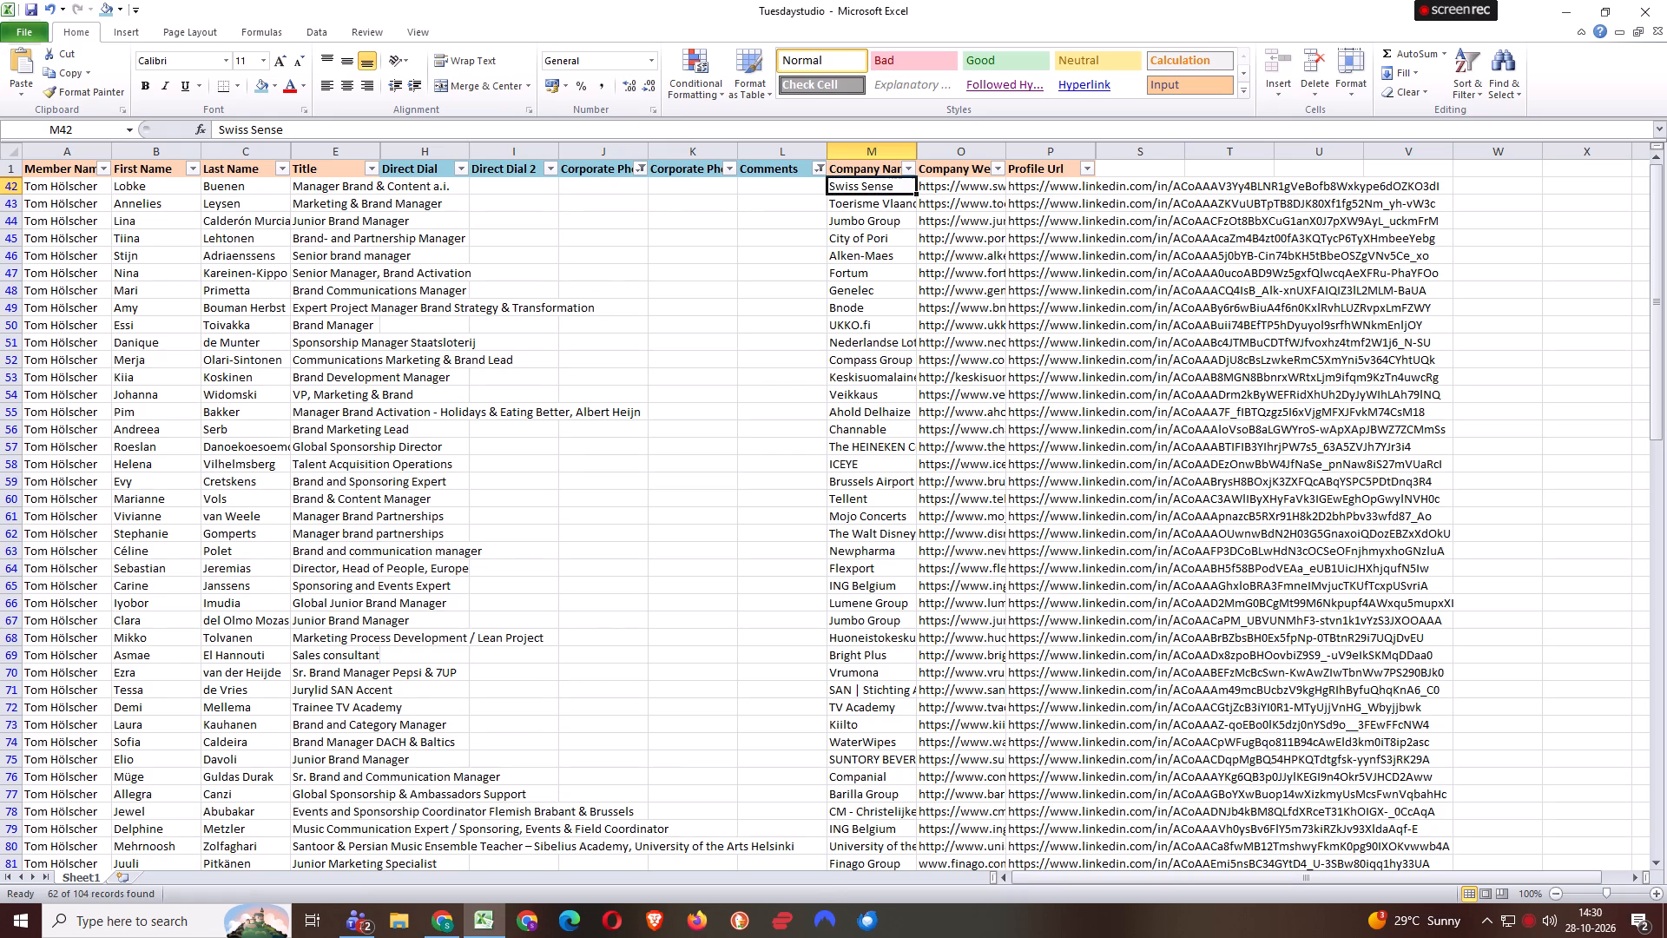
key(ctrl+s)
key(ctrl+s)
Copy Swiss Sense's main customer service number from Google into row 42's first Corporate Phone cell as text, keeping only the space after the country code.
click(615, 188)
key(alt+Tab)
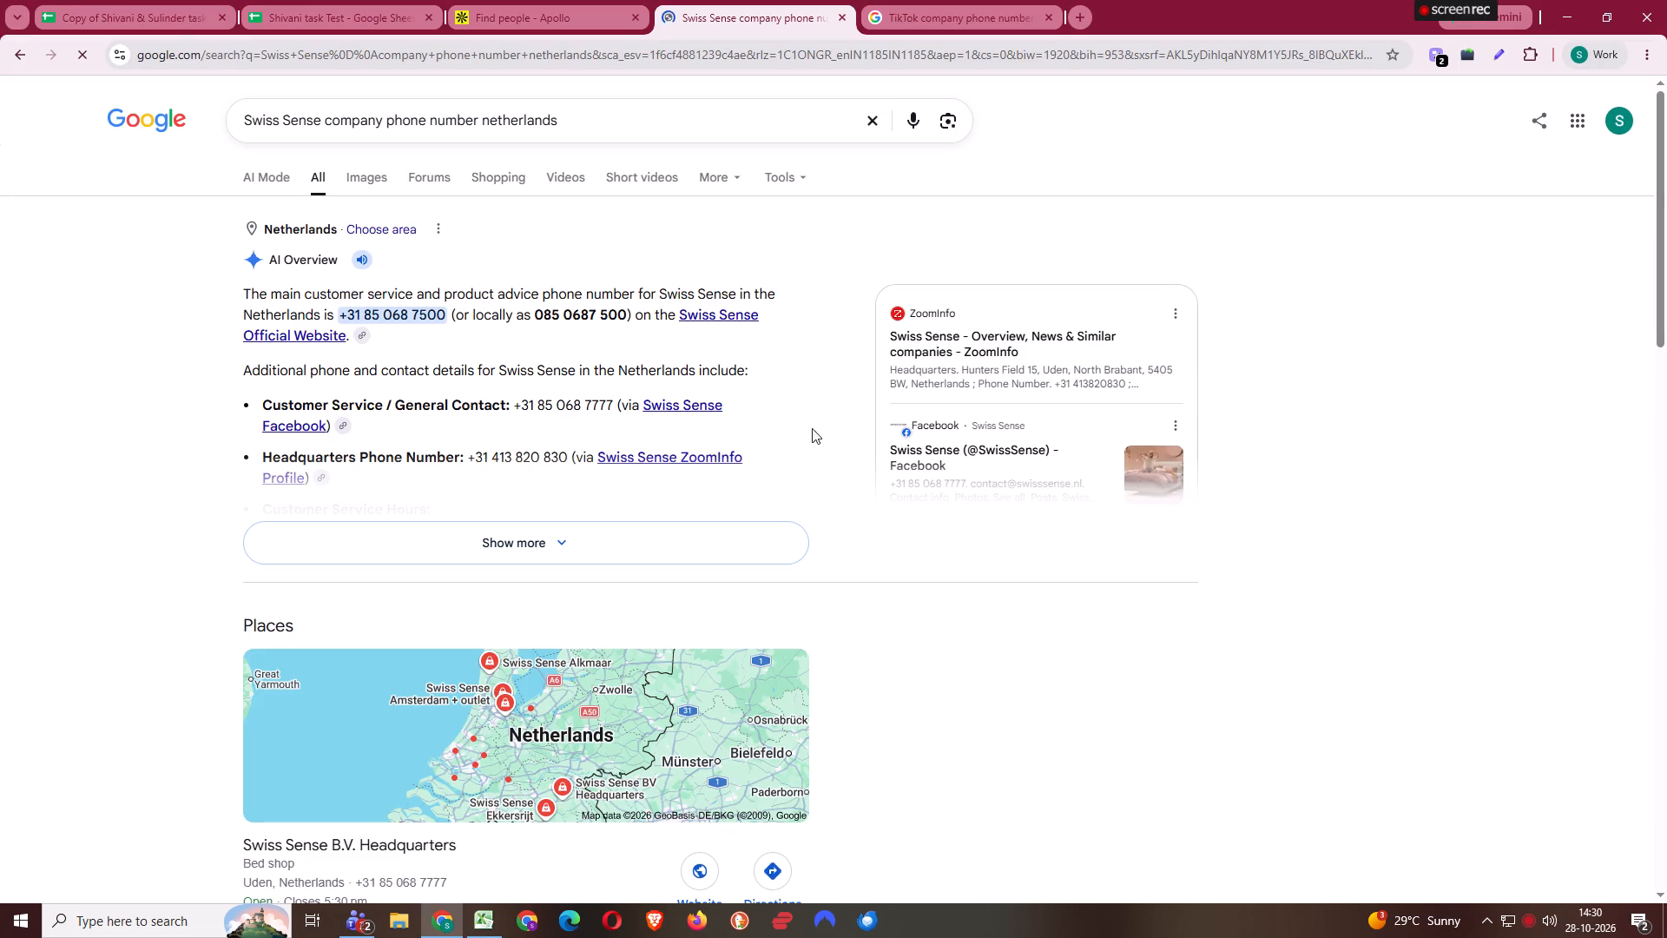
alt+click(431, 314)
key(alt+Tab)
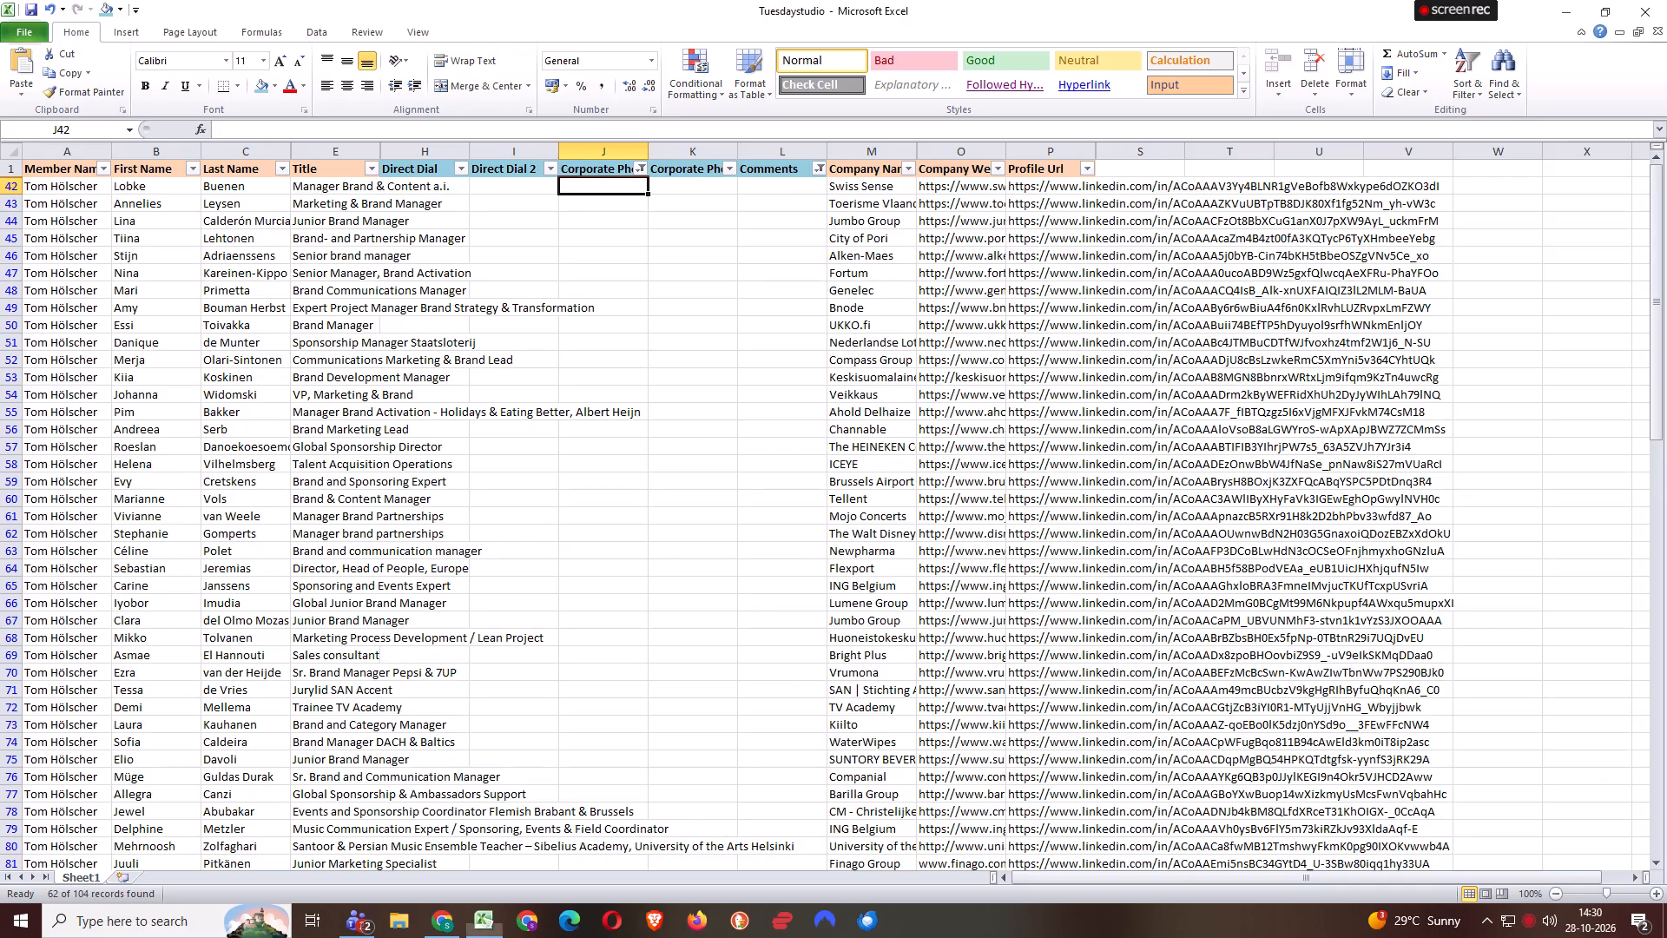
key(apostrophe)
key(ctrl+v)
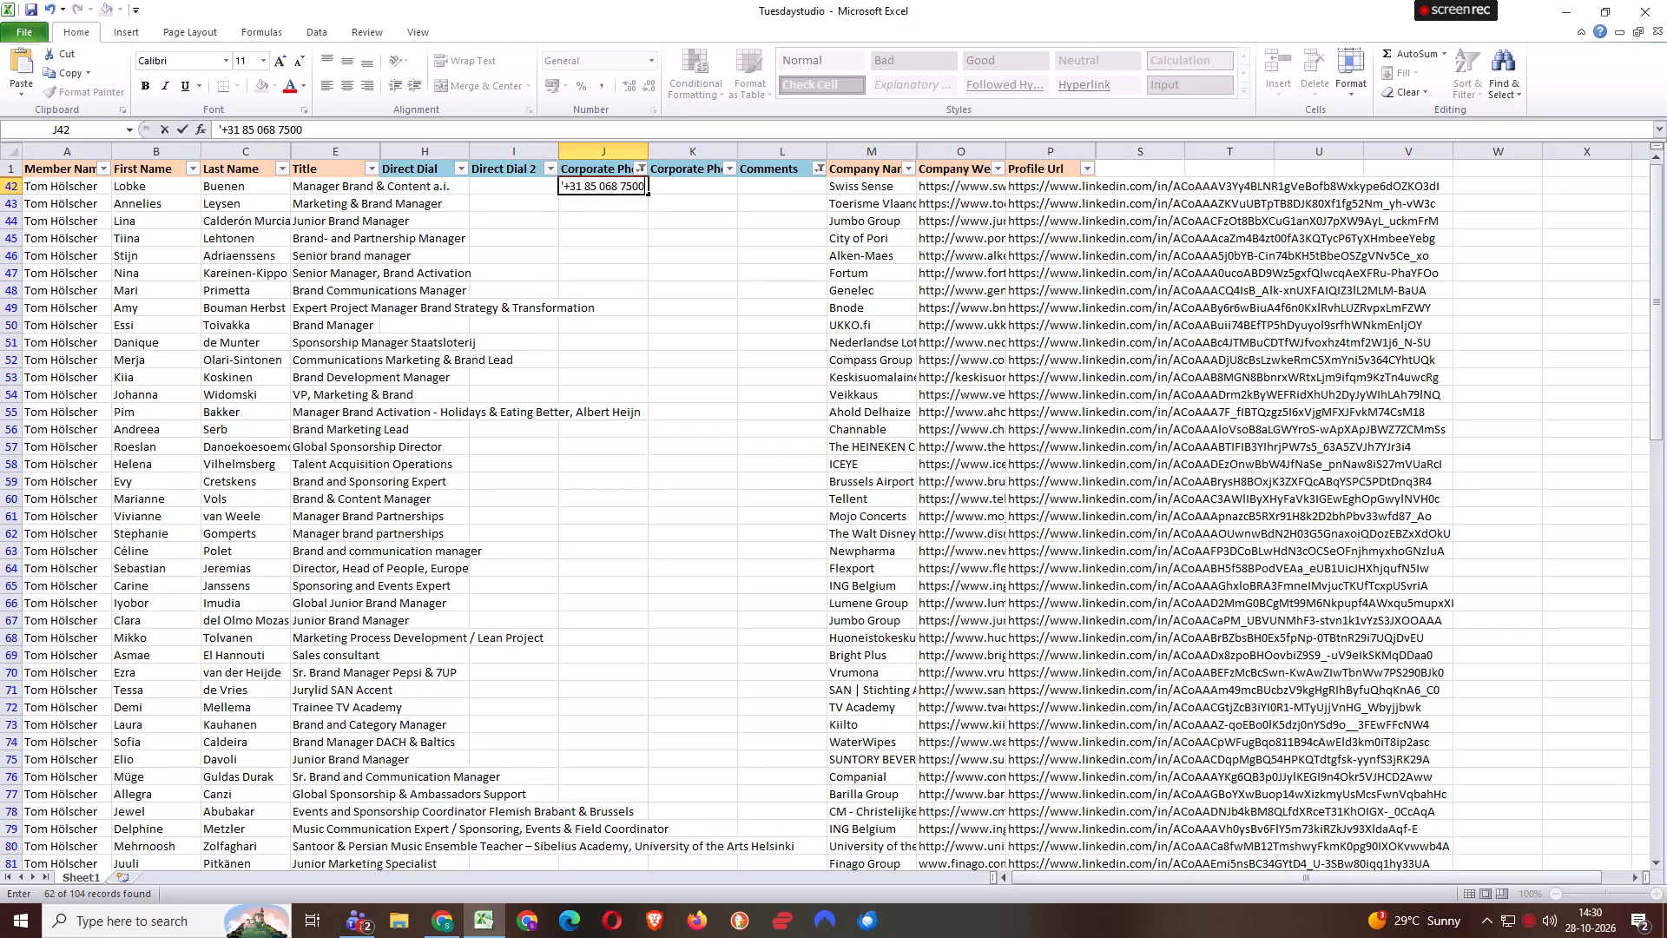
click(599, 182)
key(BackSpace)
click(617, 188)
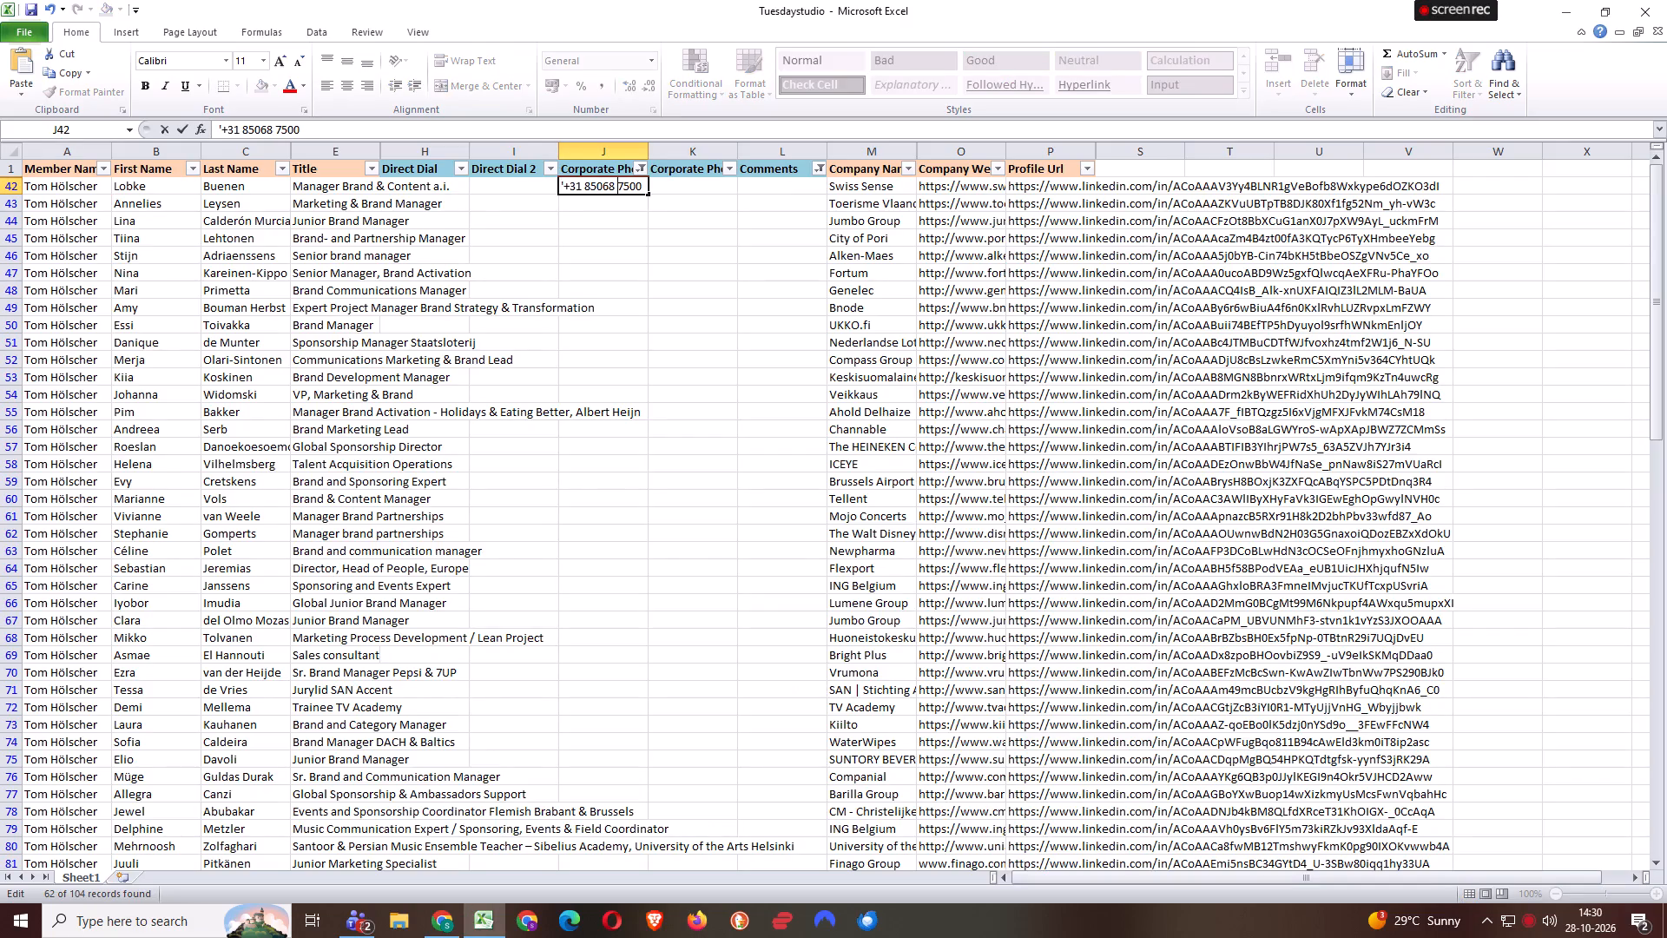
key(BackSpace)
click(651, 227)
Reapply the blanks filter on the first Corporate Phone column to hide the completed Swiss Sense row.
click(644, 167)
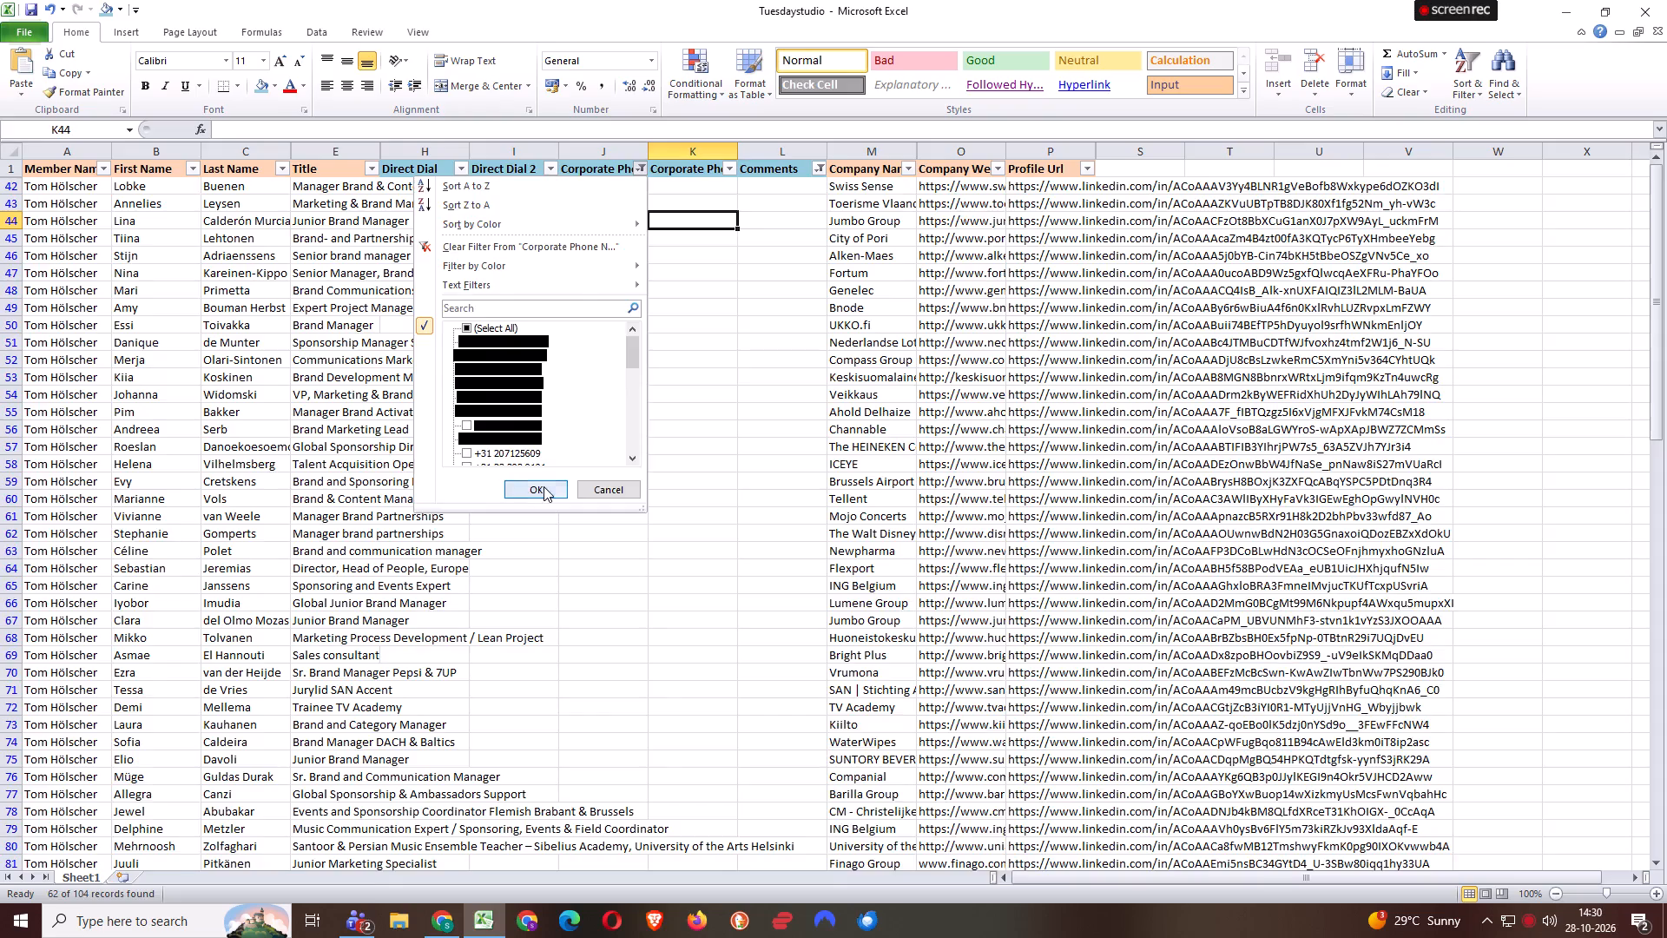
click(544, 486)
click(786, 356)
click(868, 148)
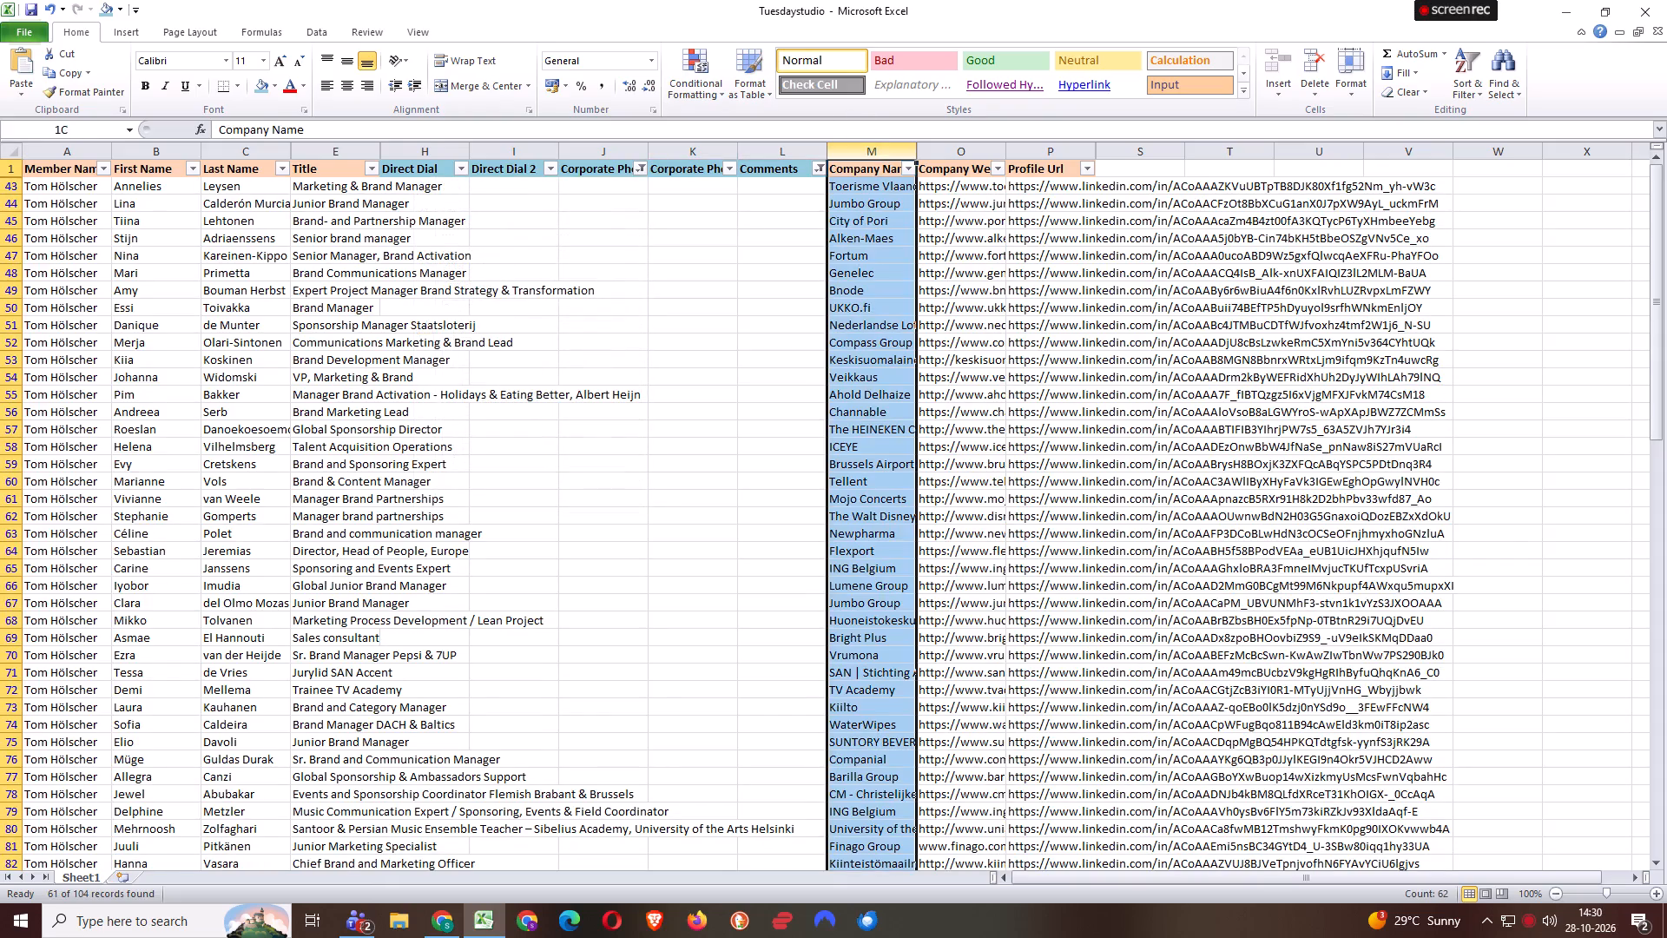
click(648, 295)
Save the Tuesdaystudio workbook.
key(ctrl+s)
key(ctrl+s)
key(ctrl+s)
key(ctrl+s)
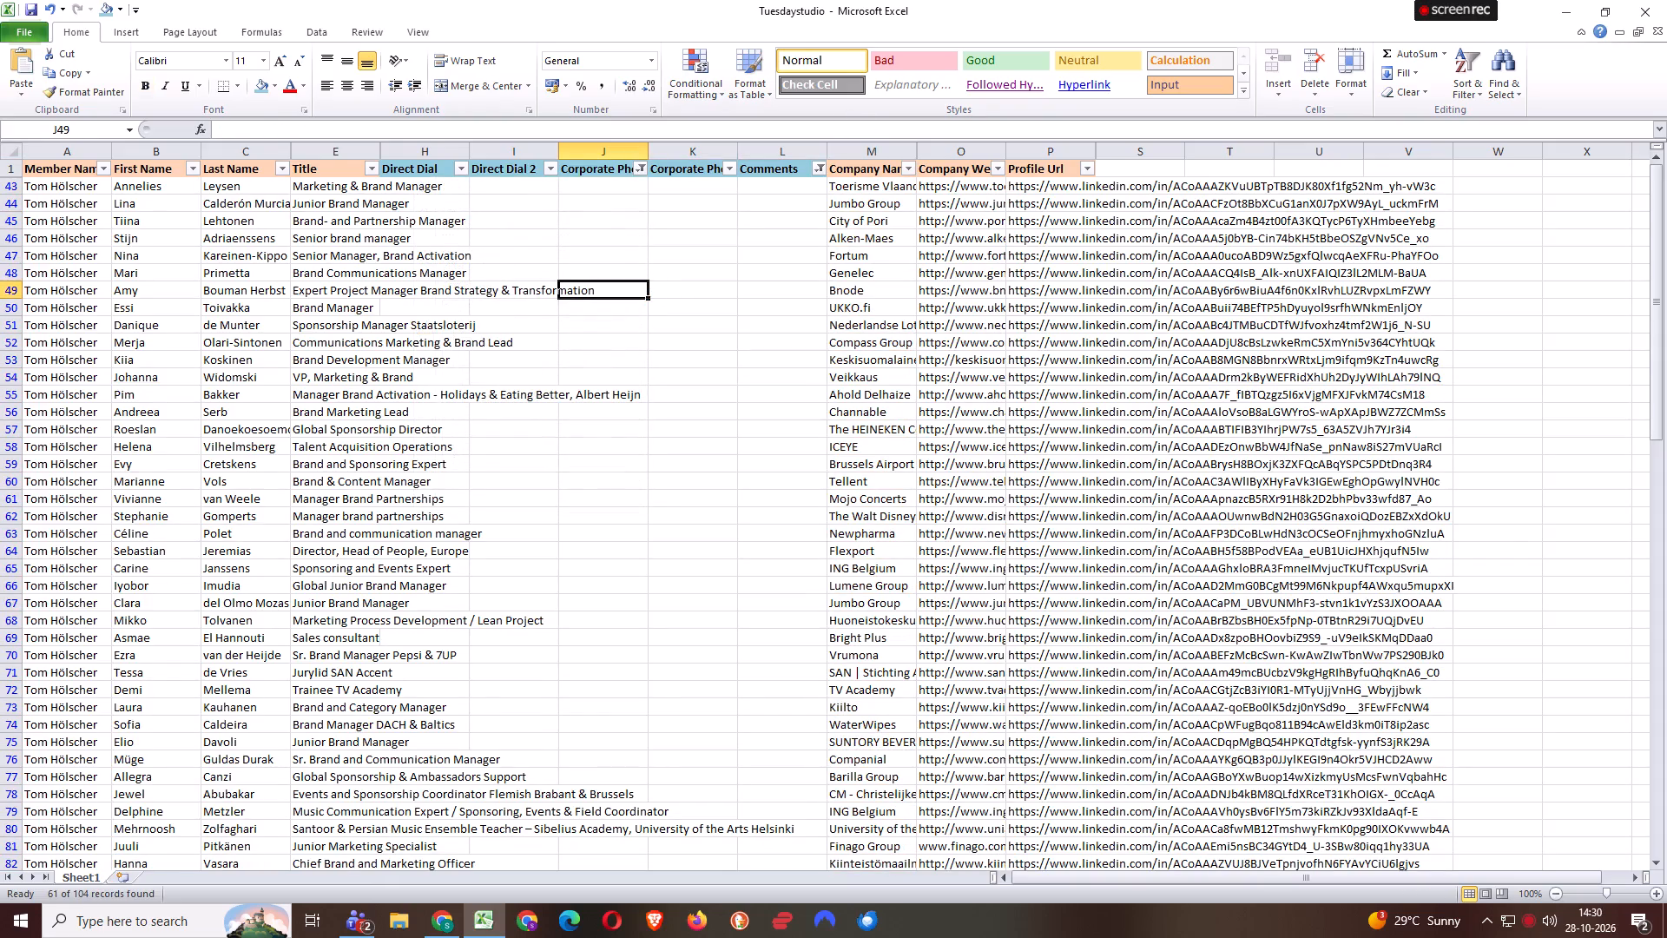
Copy the company name Toerisme Vlaanderen - VISITFLANDERS from row 43 and search Google in Chrome for its company phone number in the Netherlands.
click(869, 181)
key(ctrl+c)
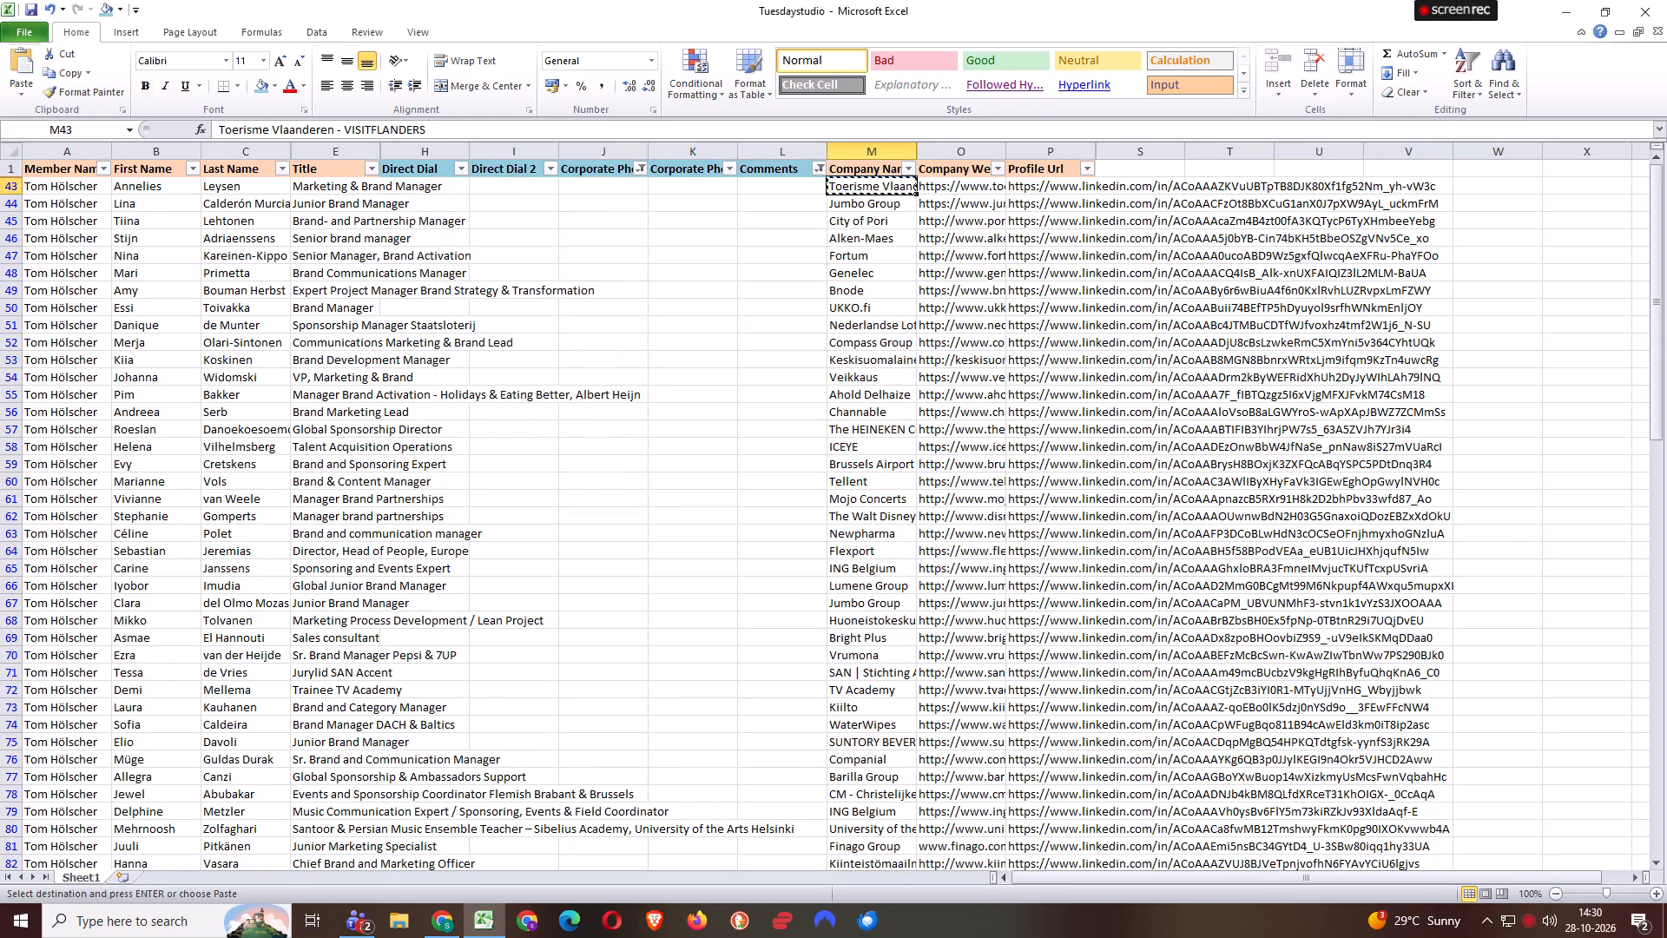
key(alt+Tab)
drag(324, 124, 24, 90)
key(ctrl+v)
key(Return)
key(Return)
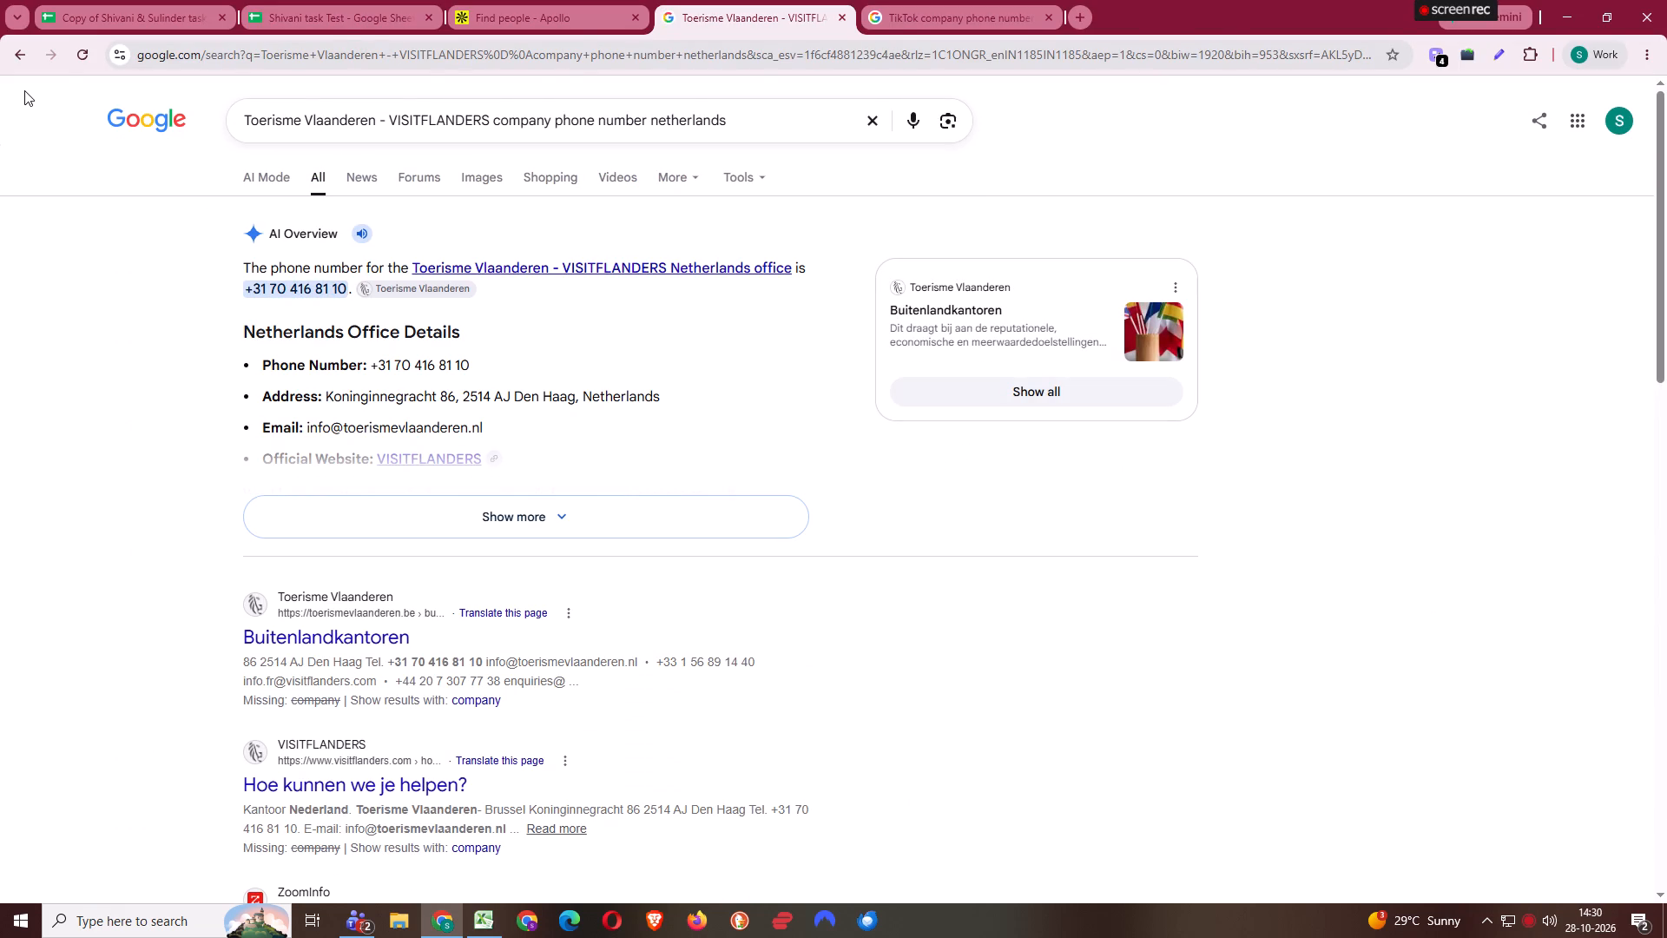
Copy the VISITFLANDERS Netherlands office number from Google into row 43's first Corporate Phone cell as text, keeping only the space after the country code.
alt+click(249, 293)
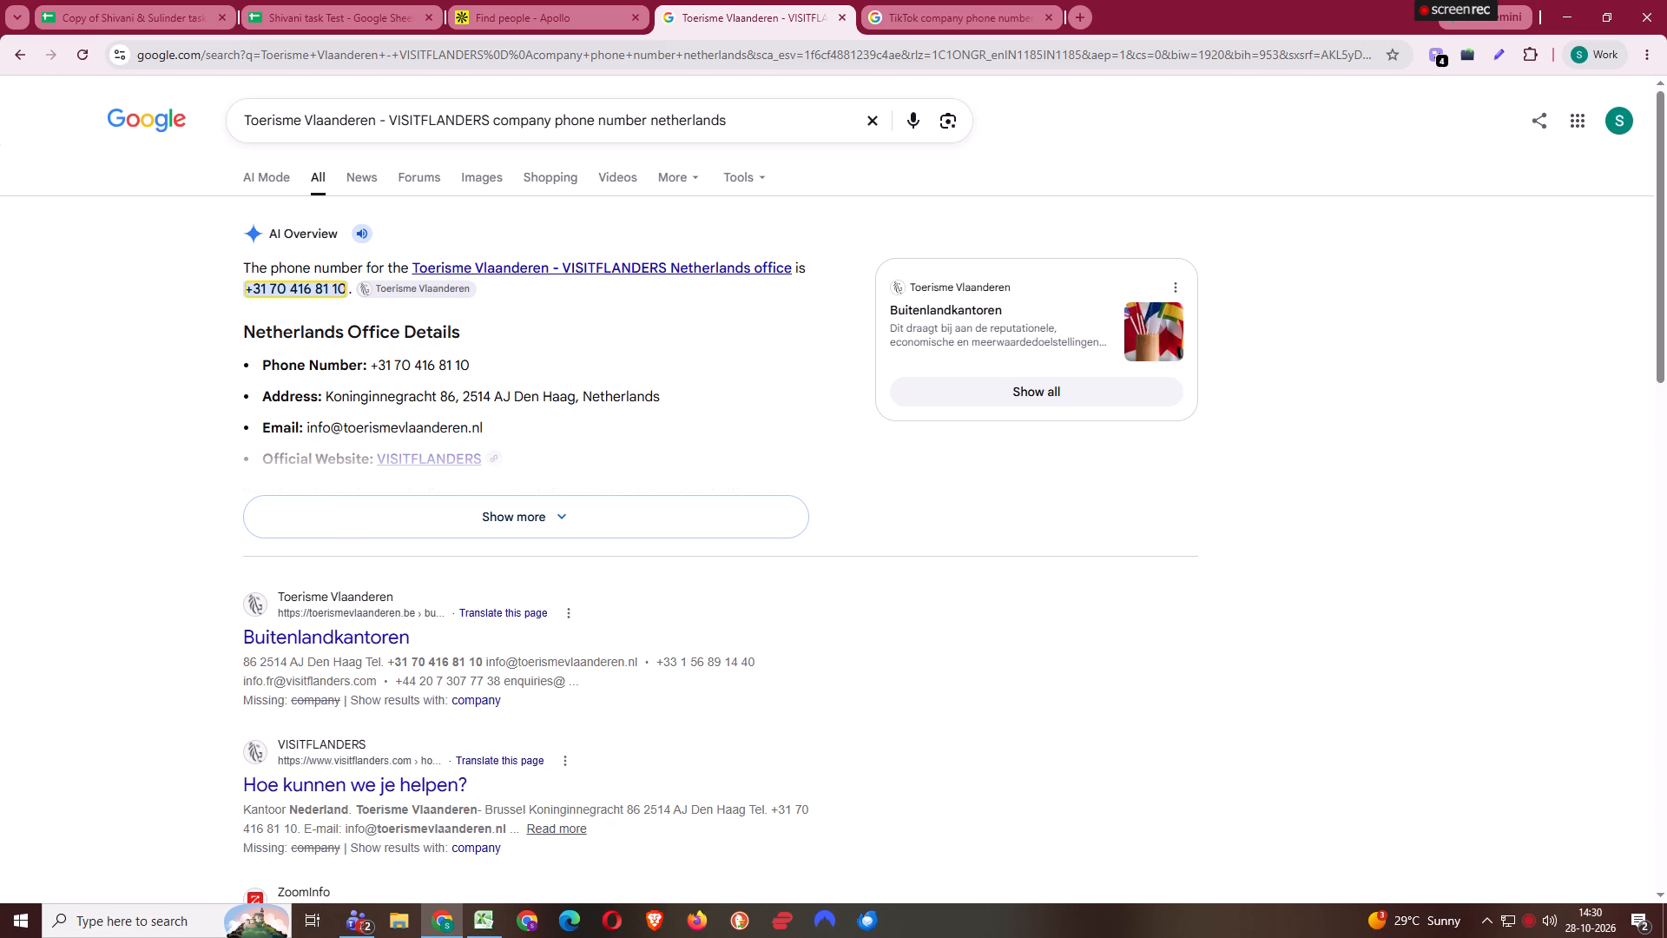
key(alt+Tab)
click(616, 187)
key(apostrophe)
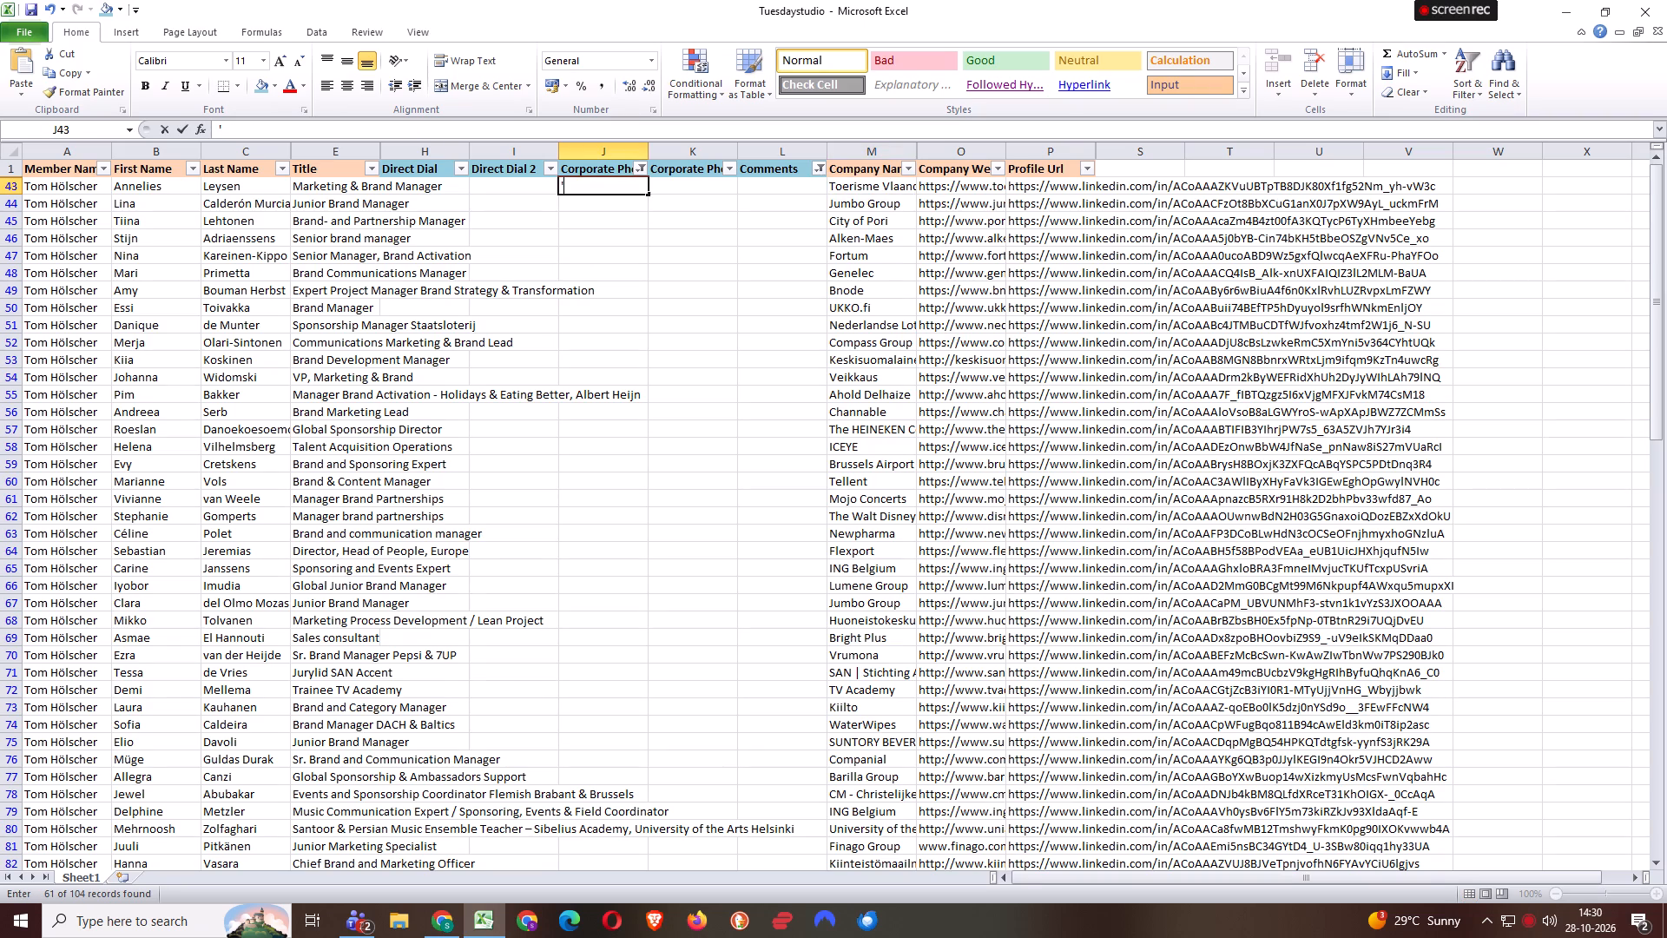
key(ctrl+v)
click(599, 180)
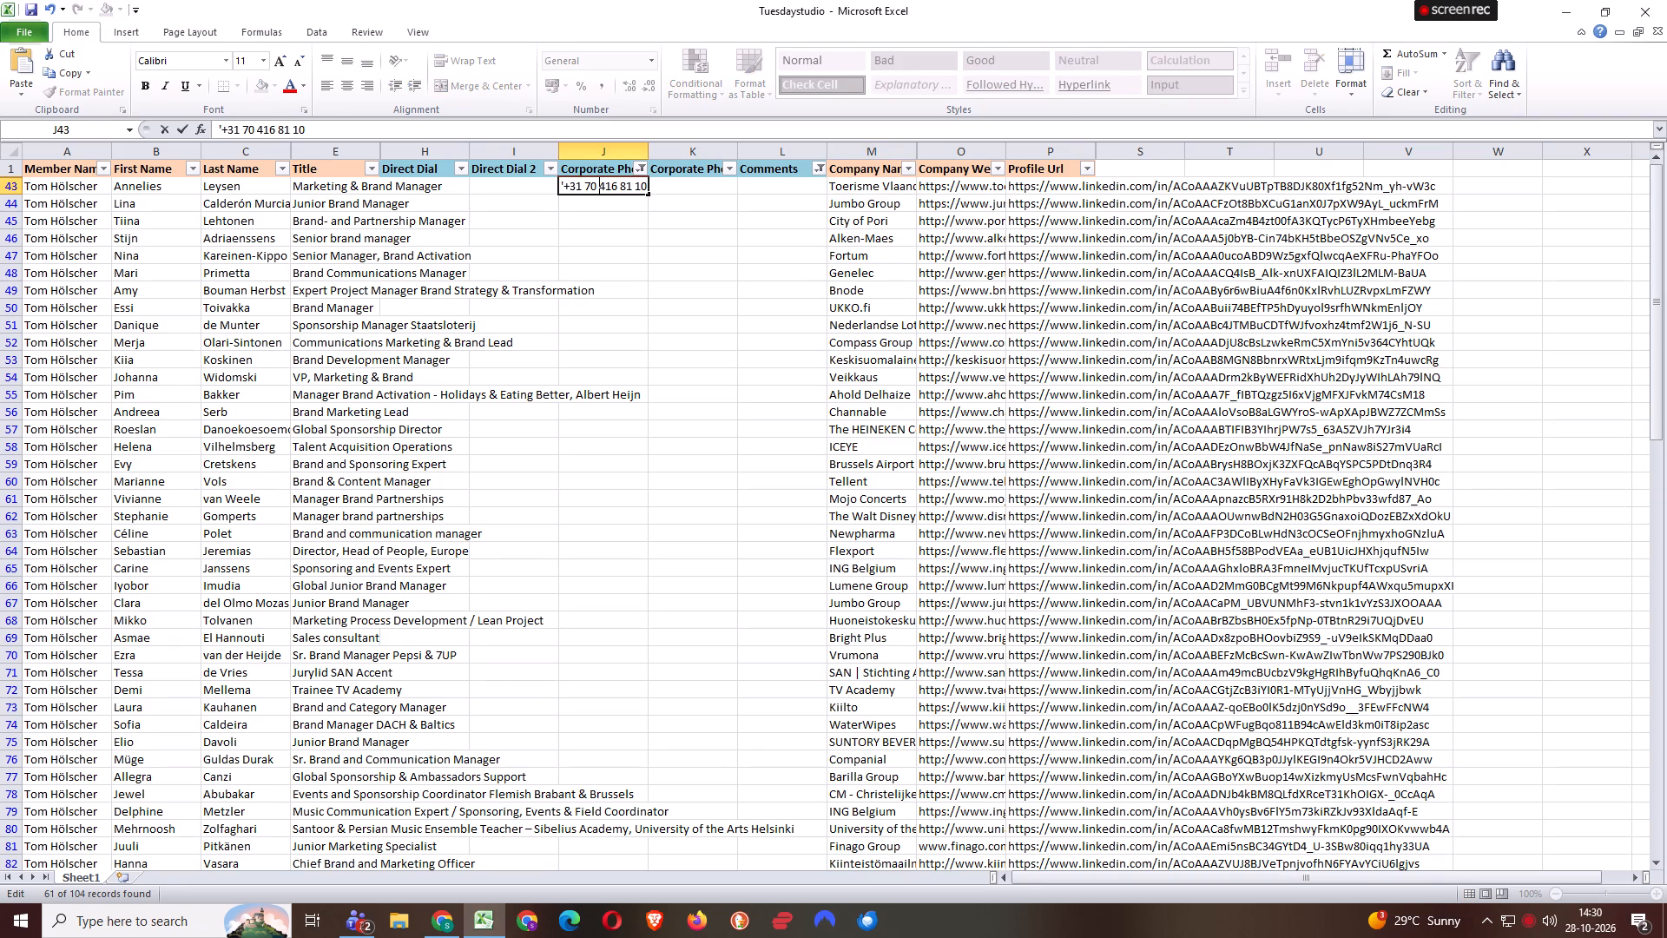
key(BackSpace)
click(619, 188)
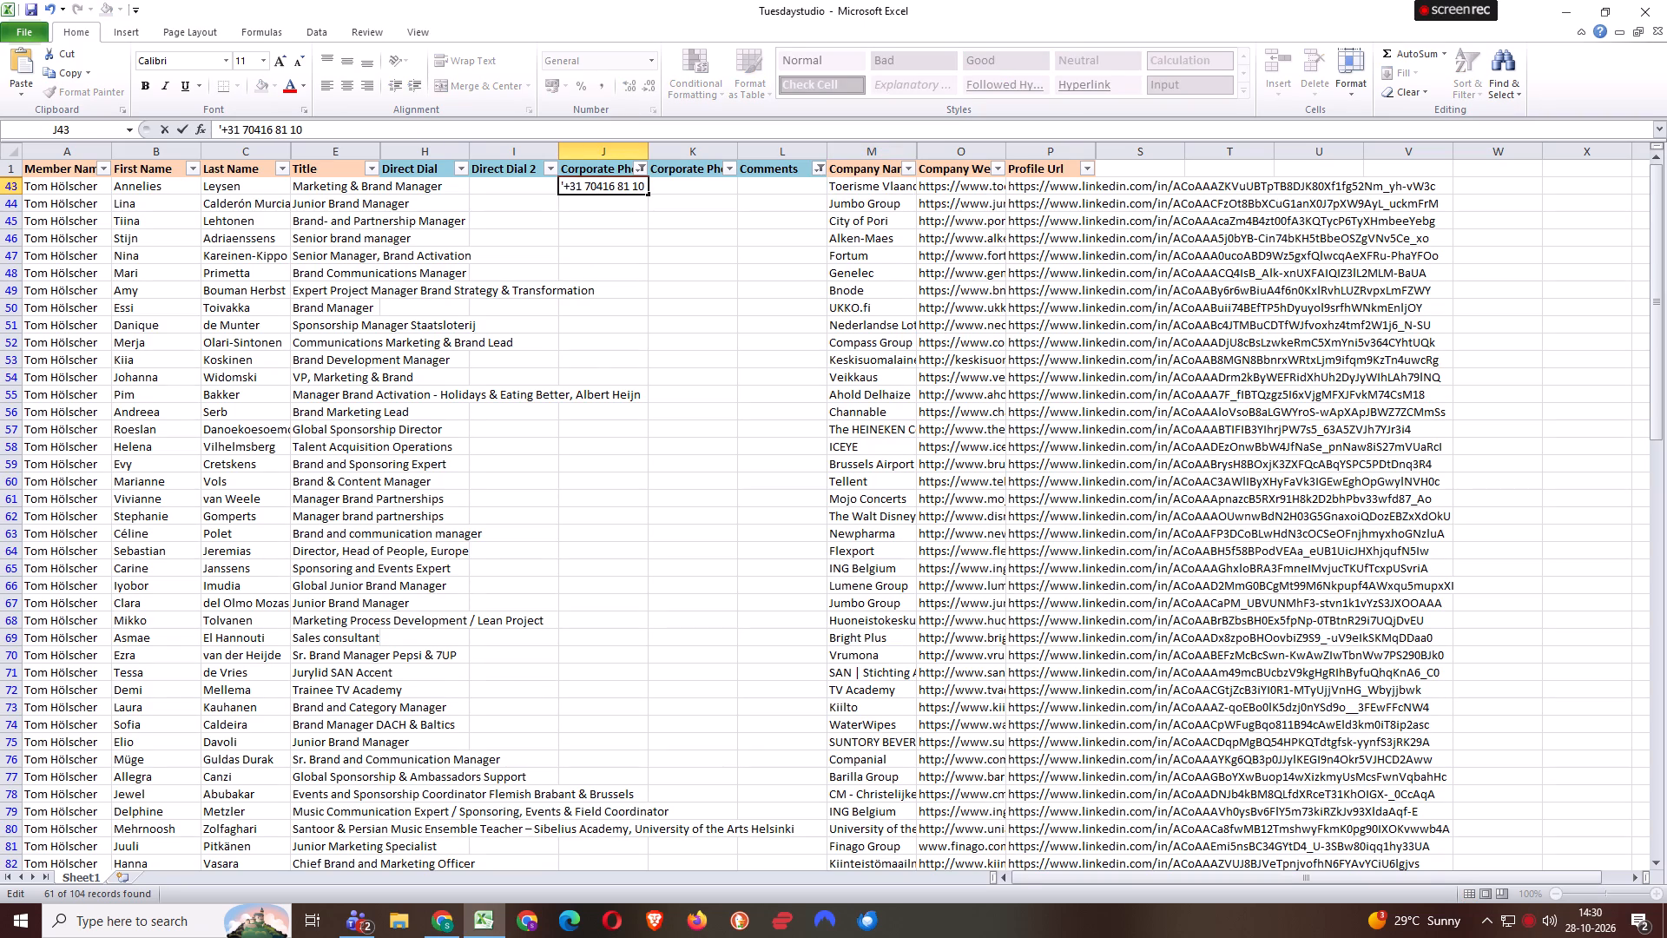
key(BackSpace)
click(632, 186)
key(BackSpace)
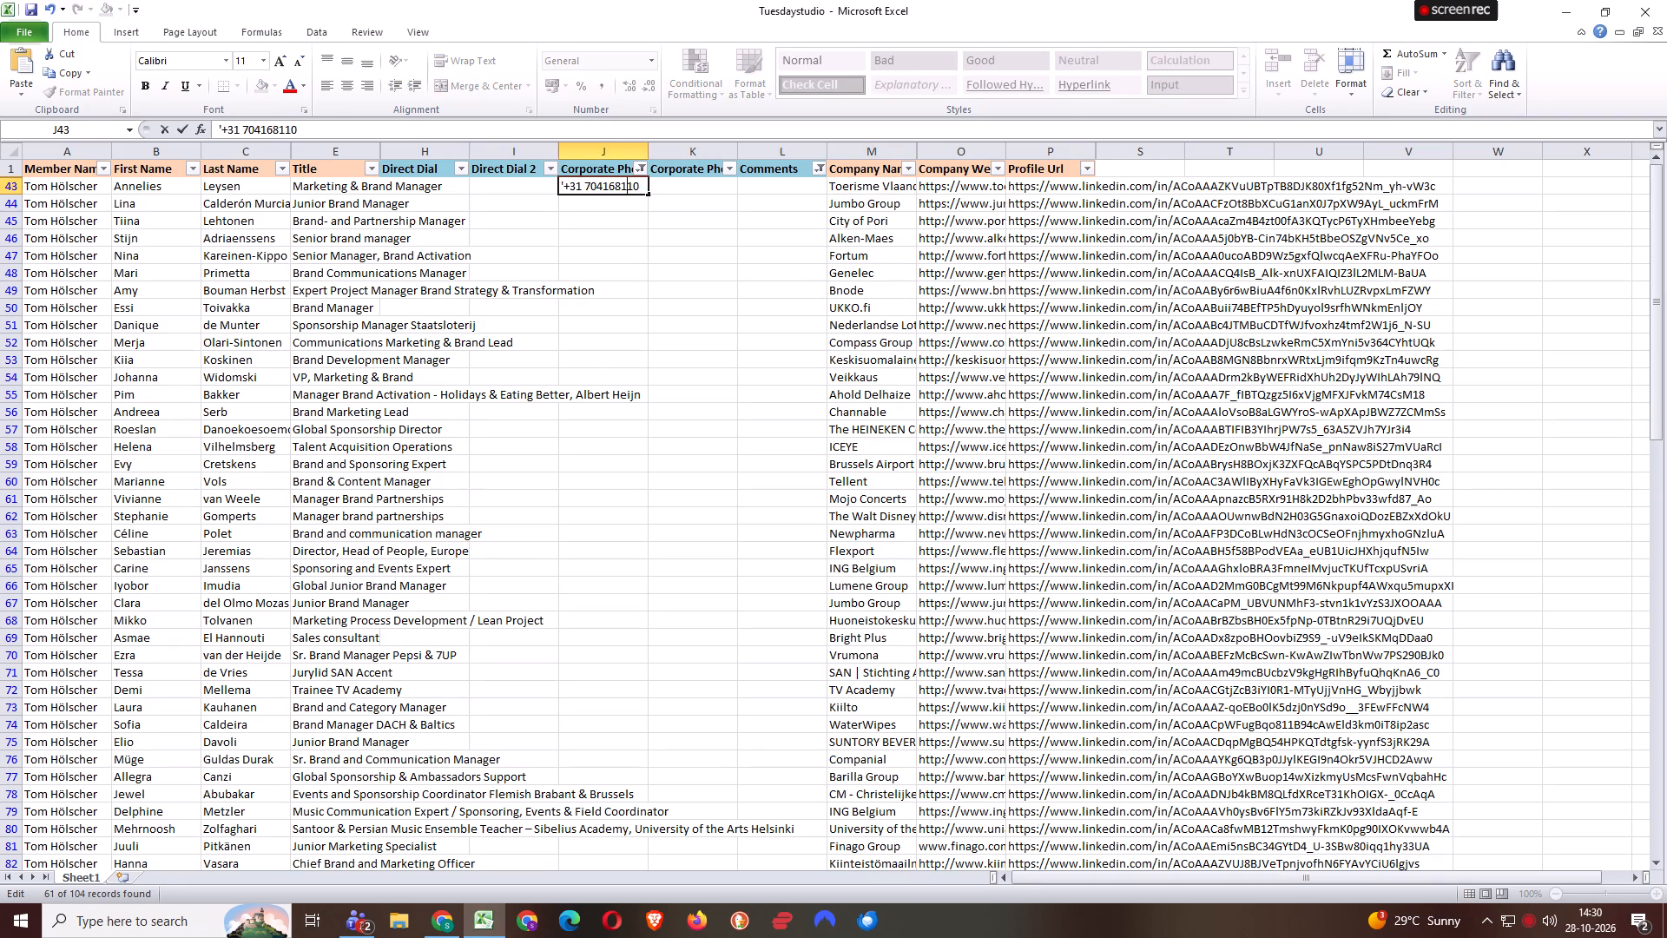
click(673, 239)
Reapply the blanks filter on the first Corporate Phone column to hide the completed Toerisme Vlaanderen row.
click(649, 167)
click(642, 167)
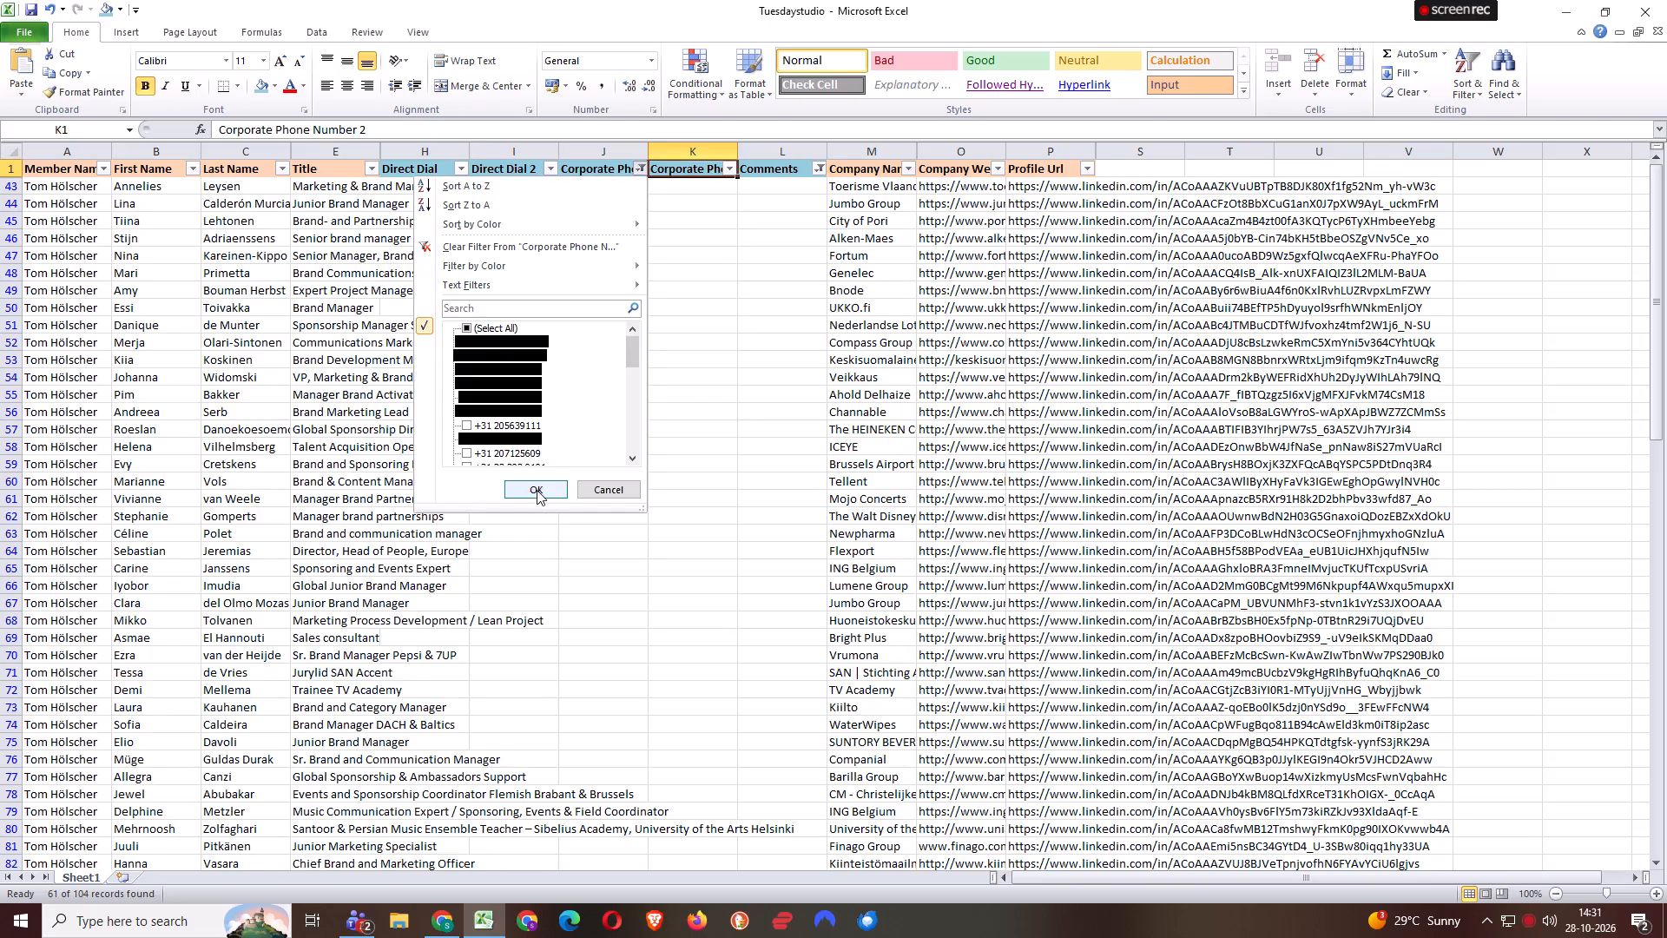
click(537, 490)
click(654, 450)
Save the Tuesdaystudio workbook.
key(ctrl+s)
key(ctrl+s)
key(ctrl+s)
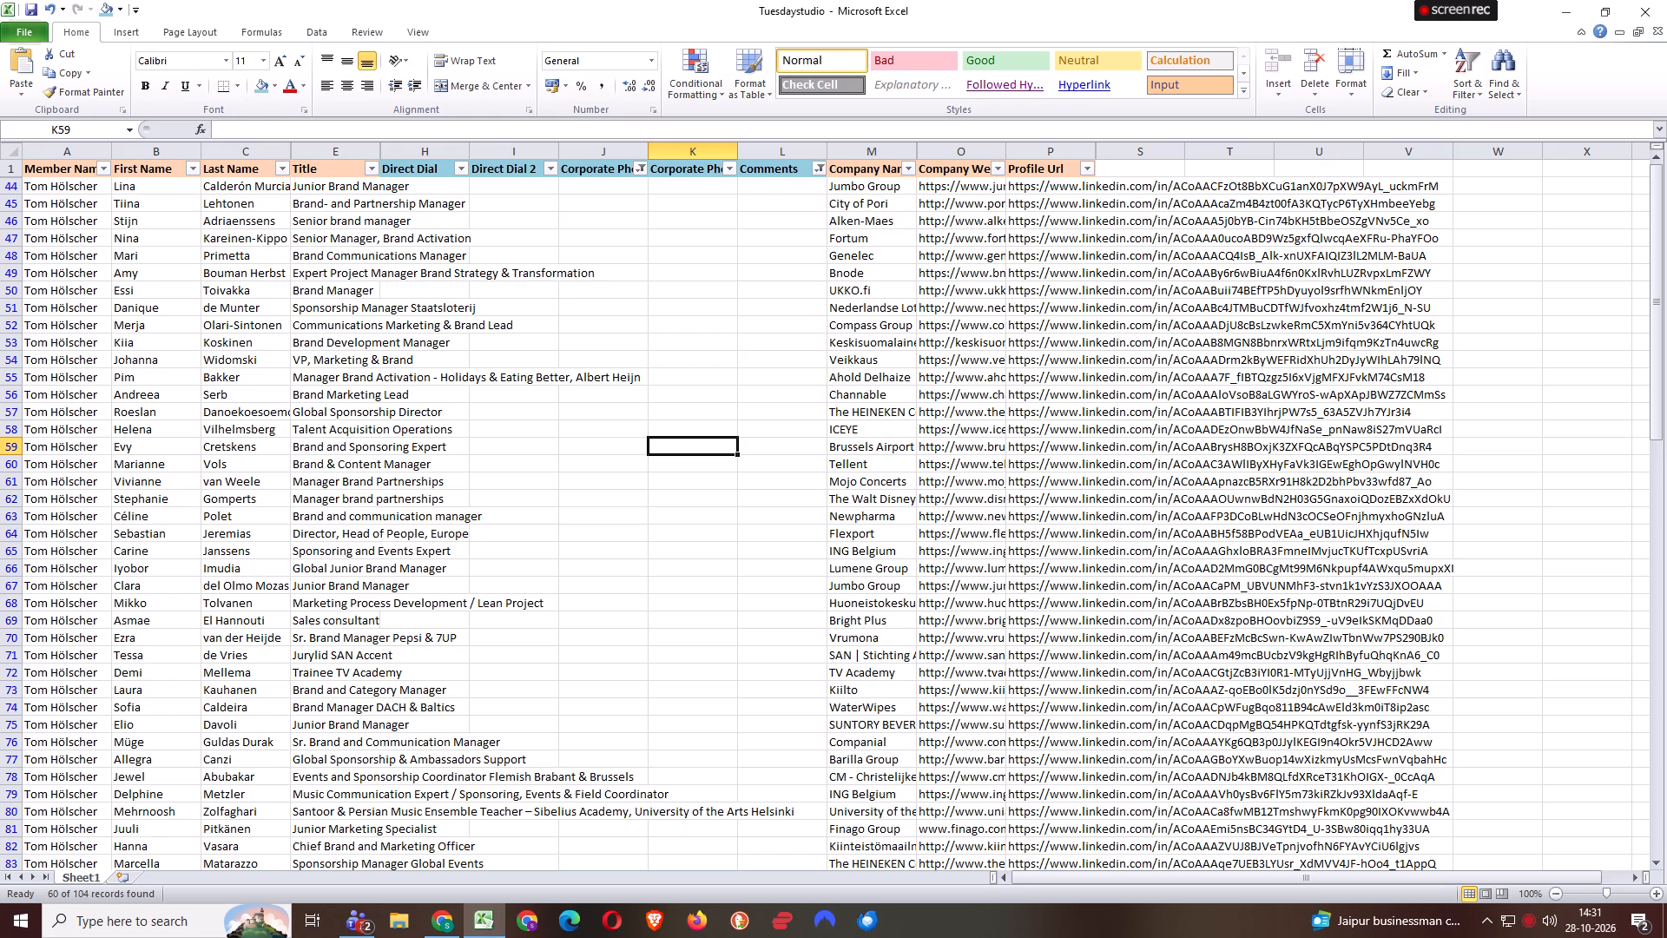
Copy the company name Jumbo Group from row 44 and search Google in Chrome for its company phone number in the Netherlands.
click(887, 182)
key(ctrl+c)
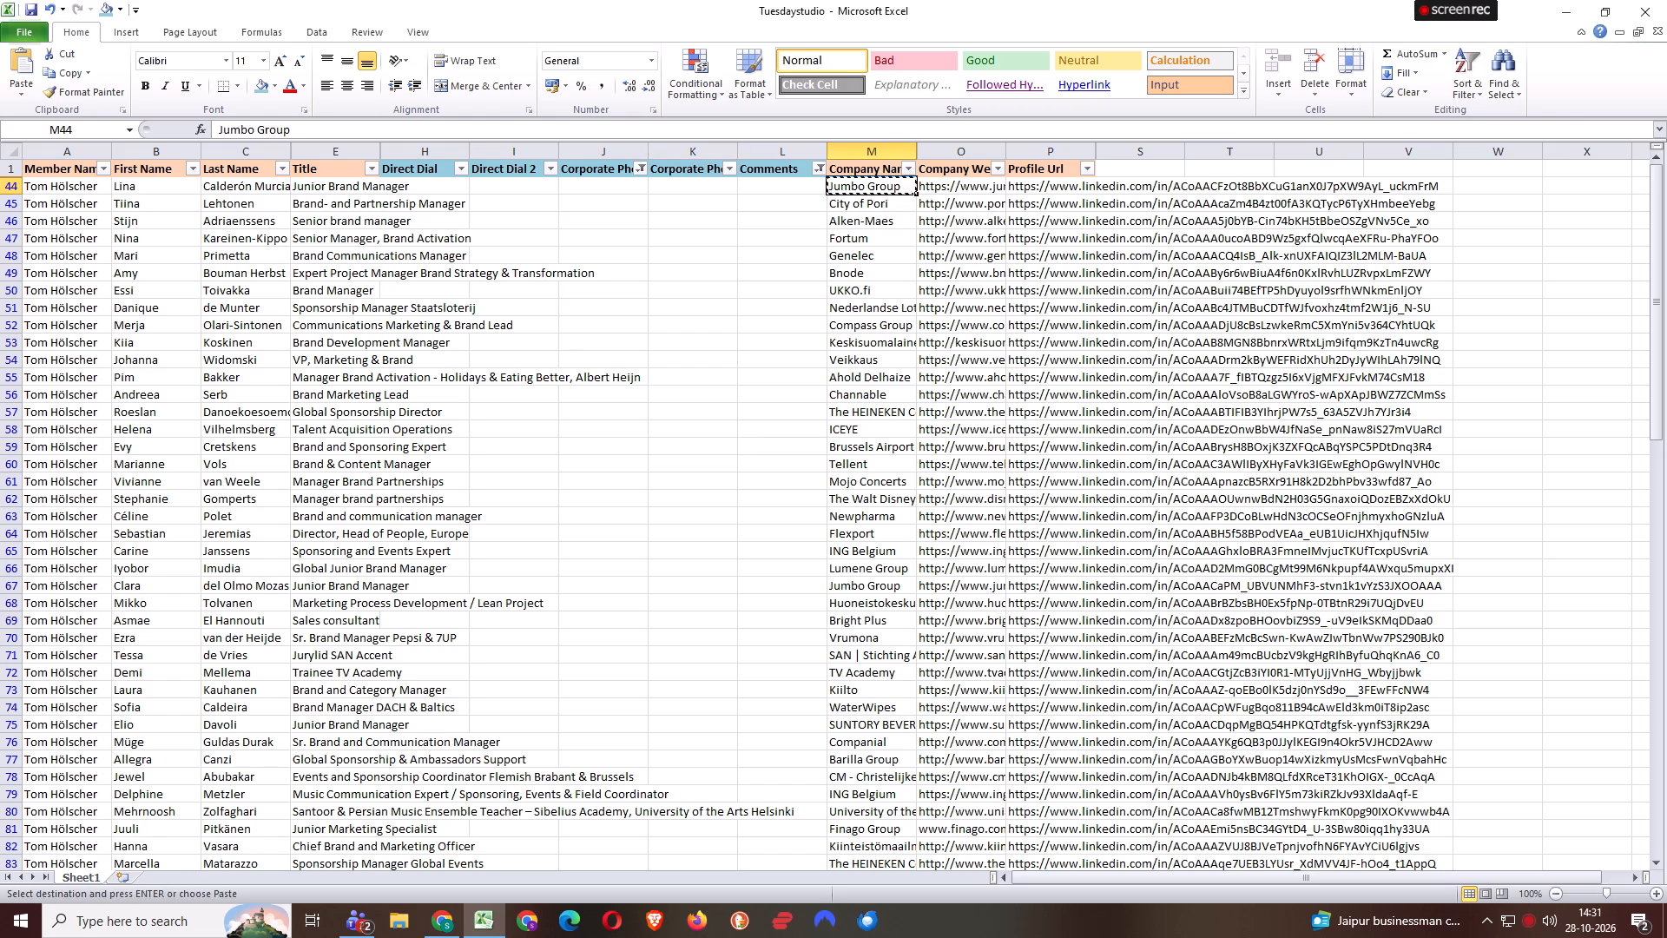
key(alt+Tab)
drag(493, 113, 23, 42)
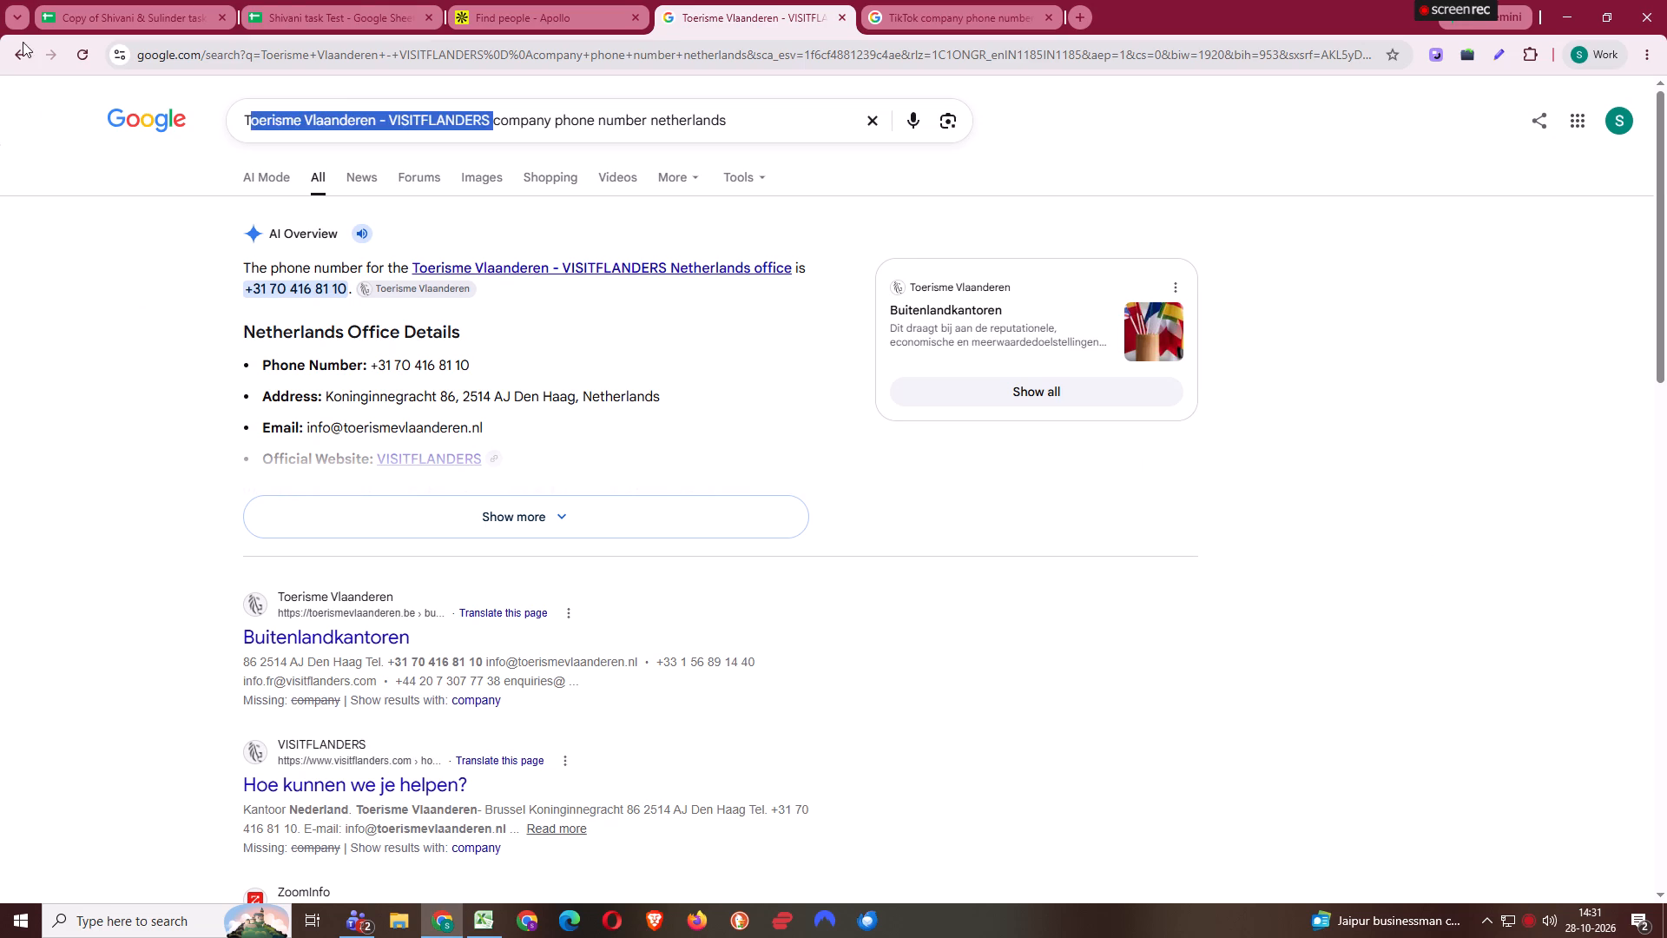
drag(23, 42, 0, 30)
key(ctrl+v)
key(Return)
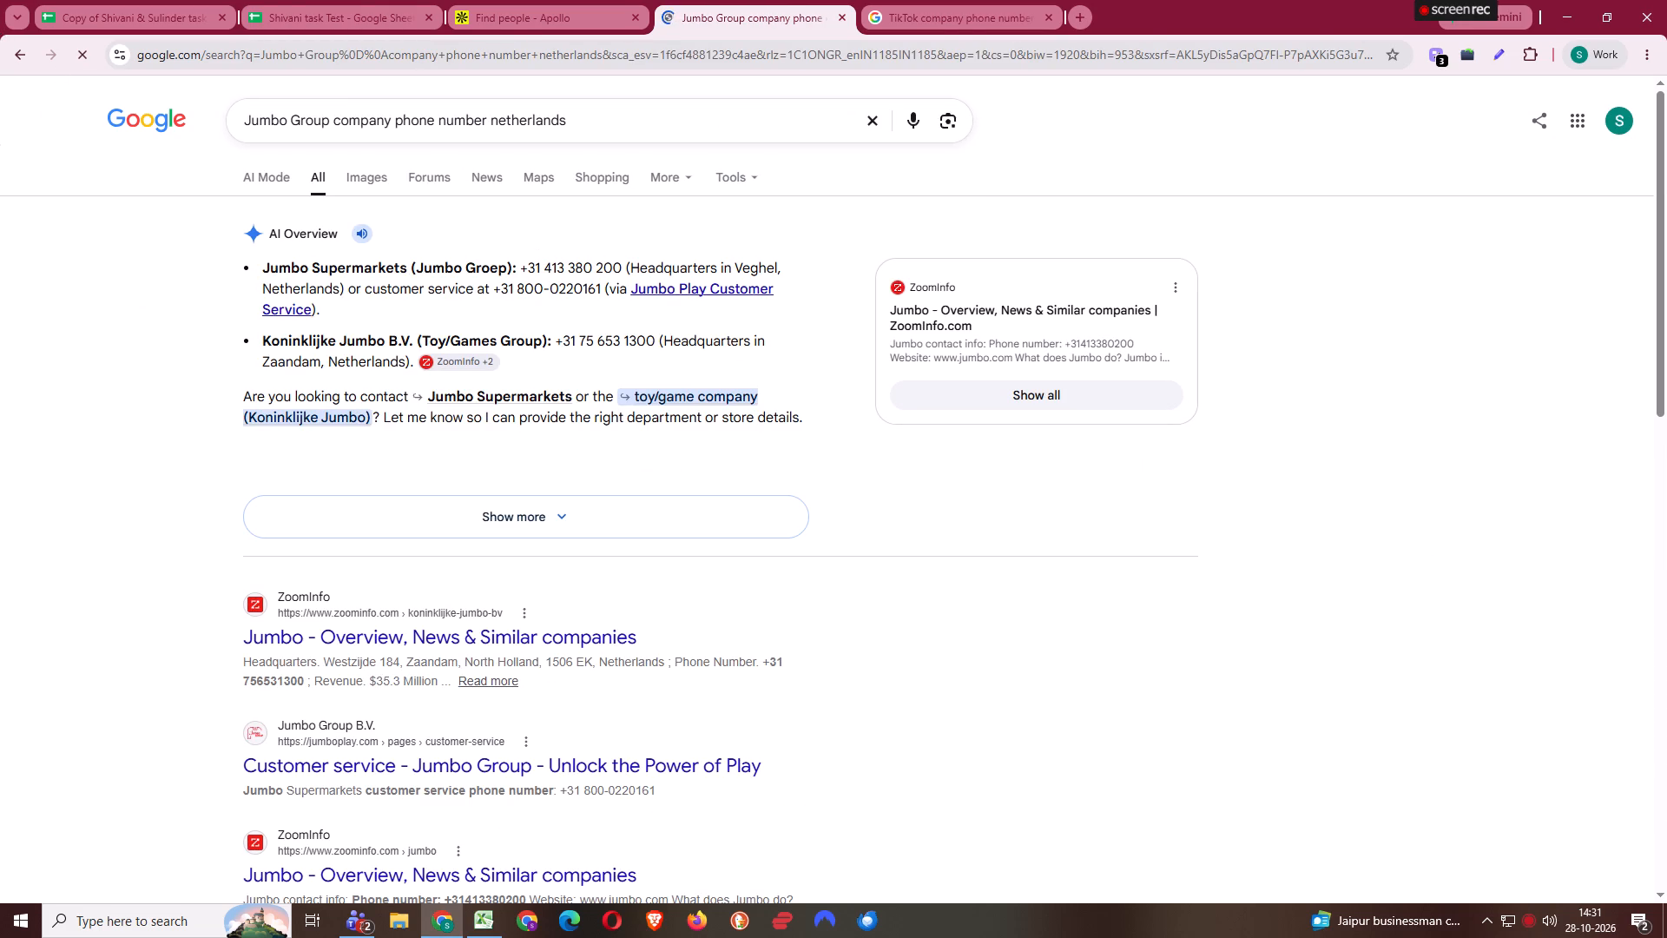
Copy the Jumbo Supermarkets headquarters number into row 44's first Corporate Phone cell in Excel as text, keeping only the space after the country code.
drag(521, 270, 619, 270)
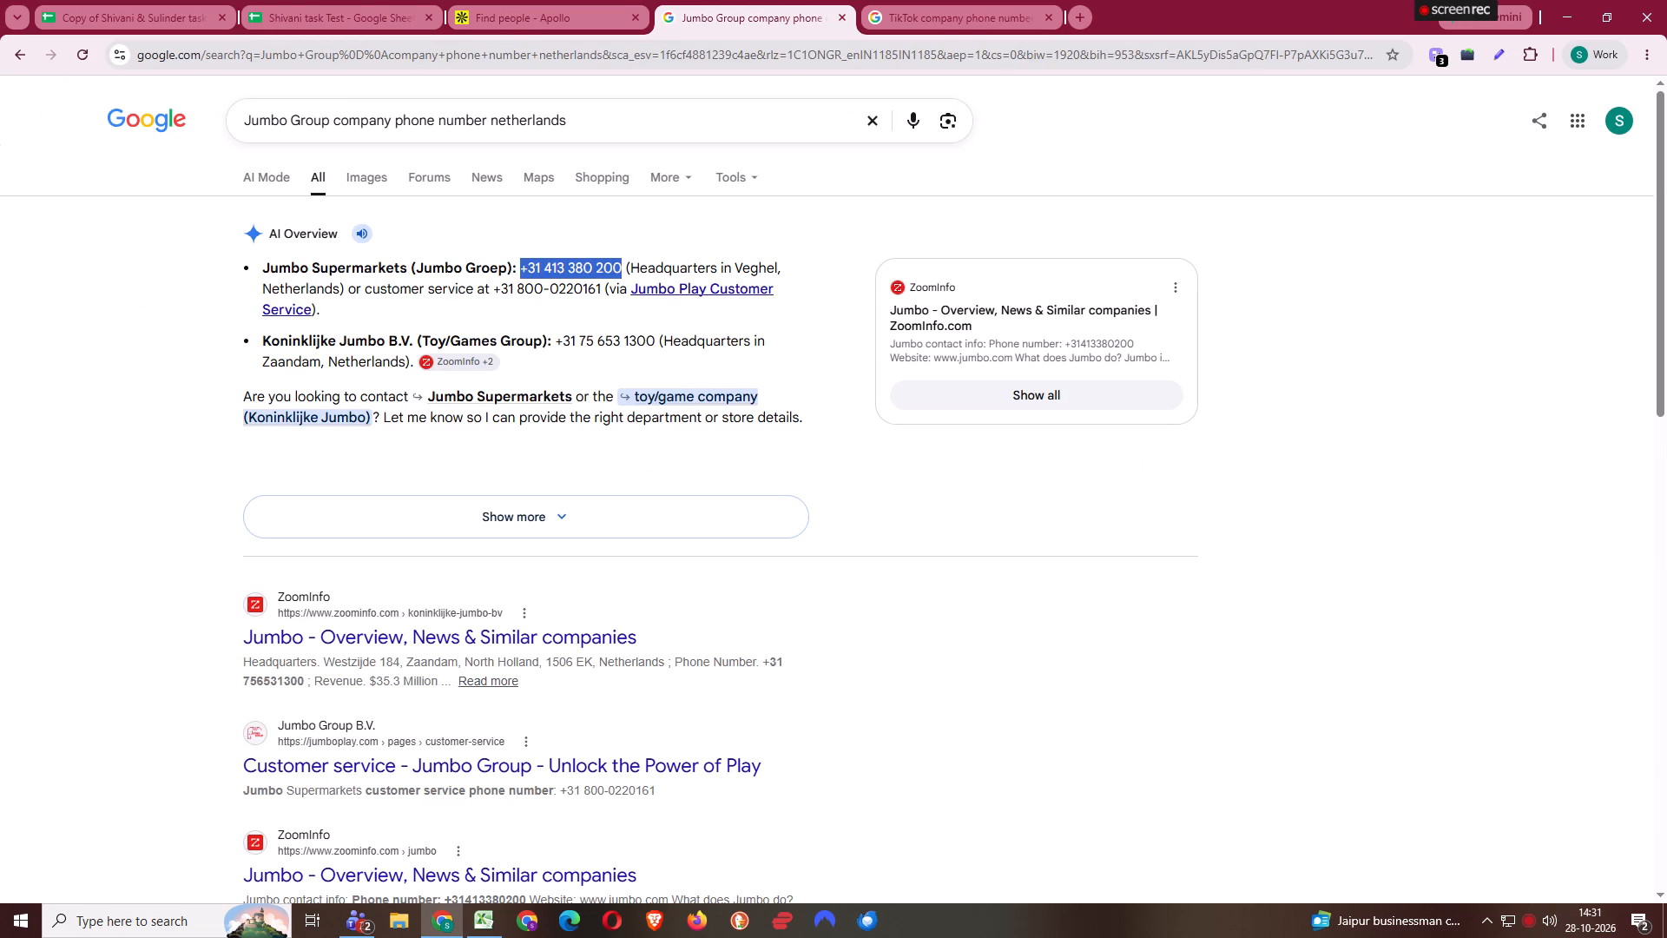
drag(619, 270, 621, 270)
key(ctrl+c)
key(ctrl+c)
key(ctrl+c)
key(ctrl+c)
key(ctrl+c)
key(ctrl+c)
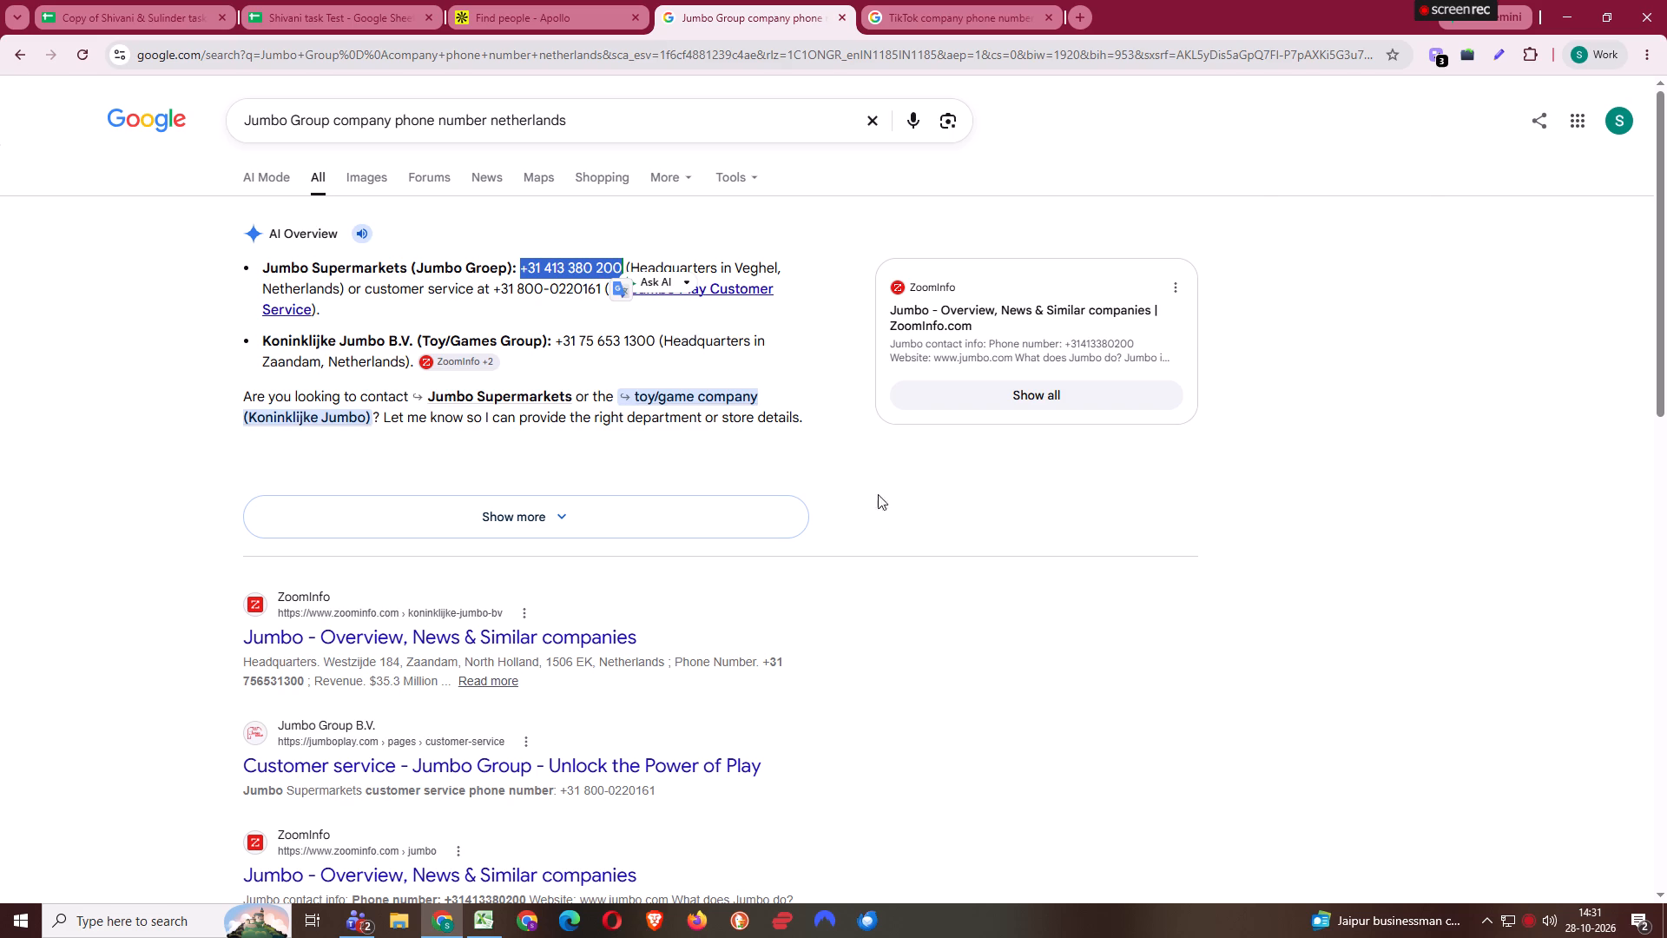
key(alt+Tab)
click(615, 189)
key(apostrophe)
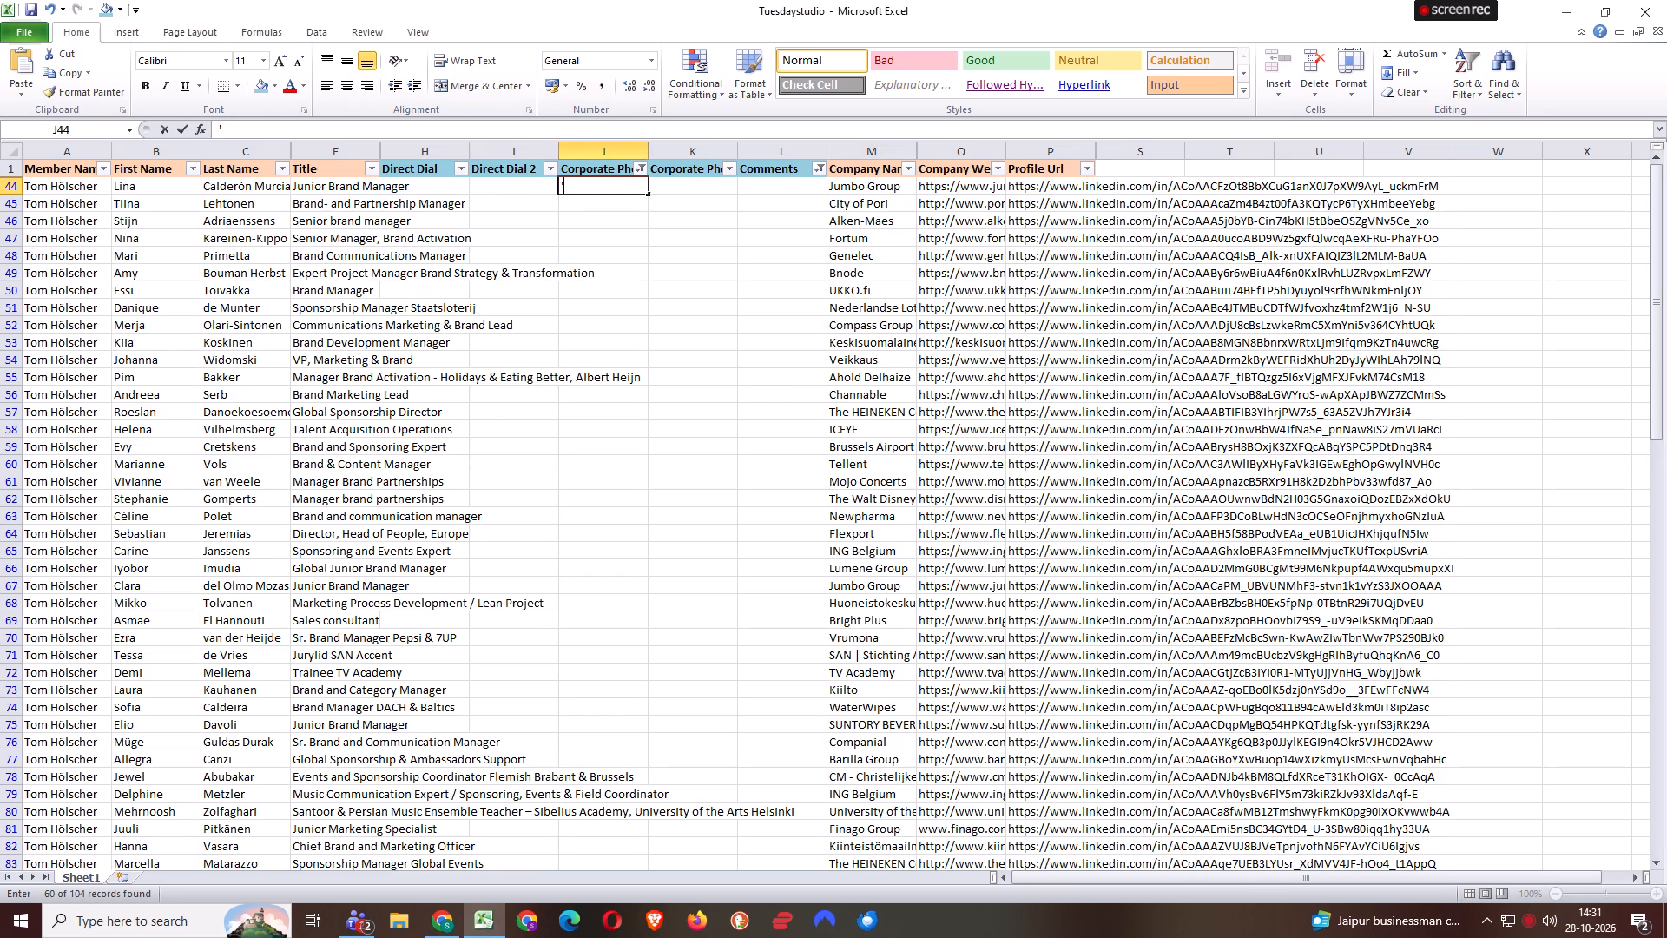
key(ctrl+v)
click(606, 185)
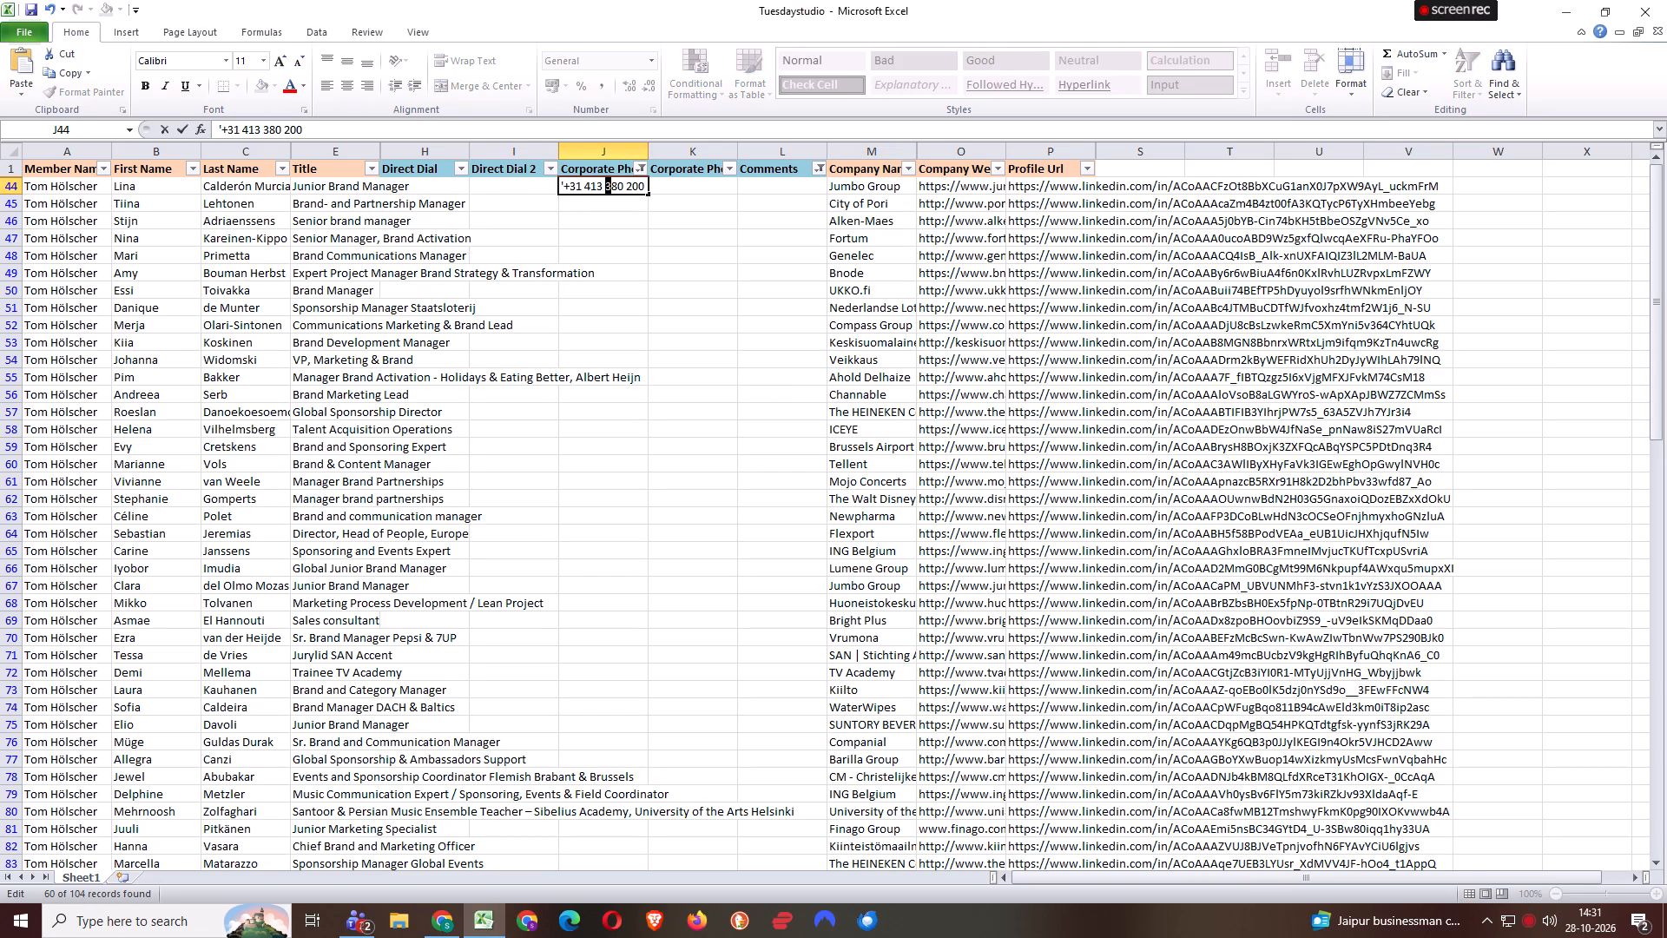
key(Left)
key(BackSpace)
key(Right)
key(Right)
key(Right)
key(Right)
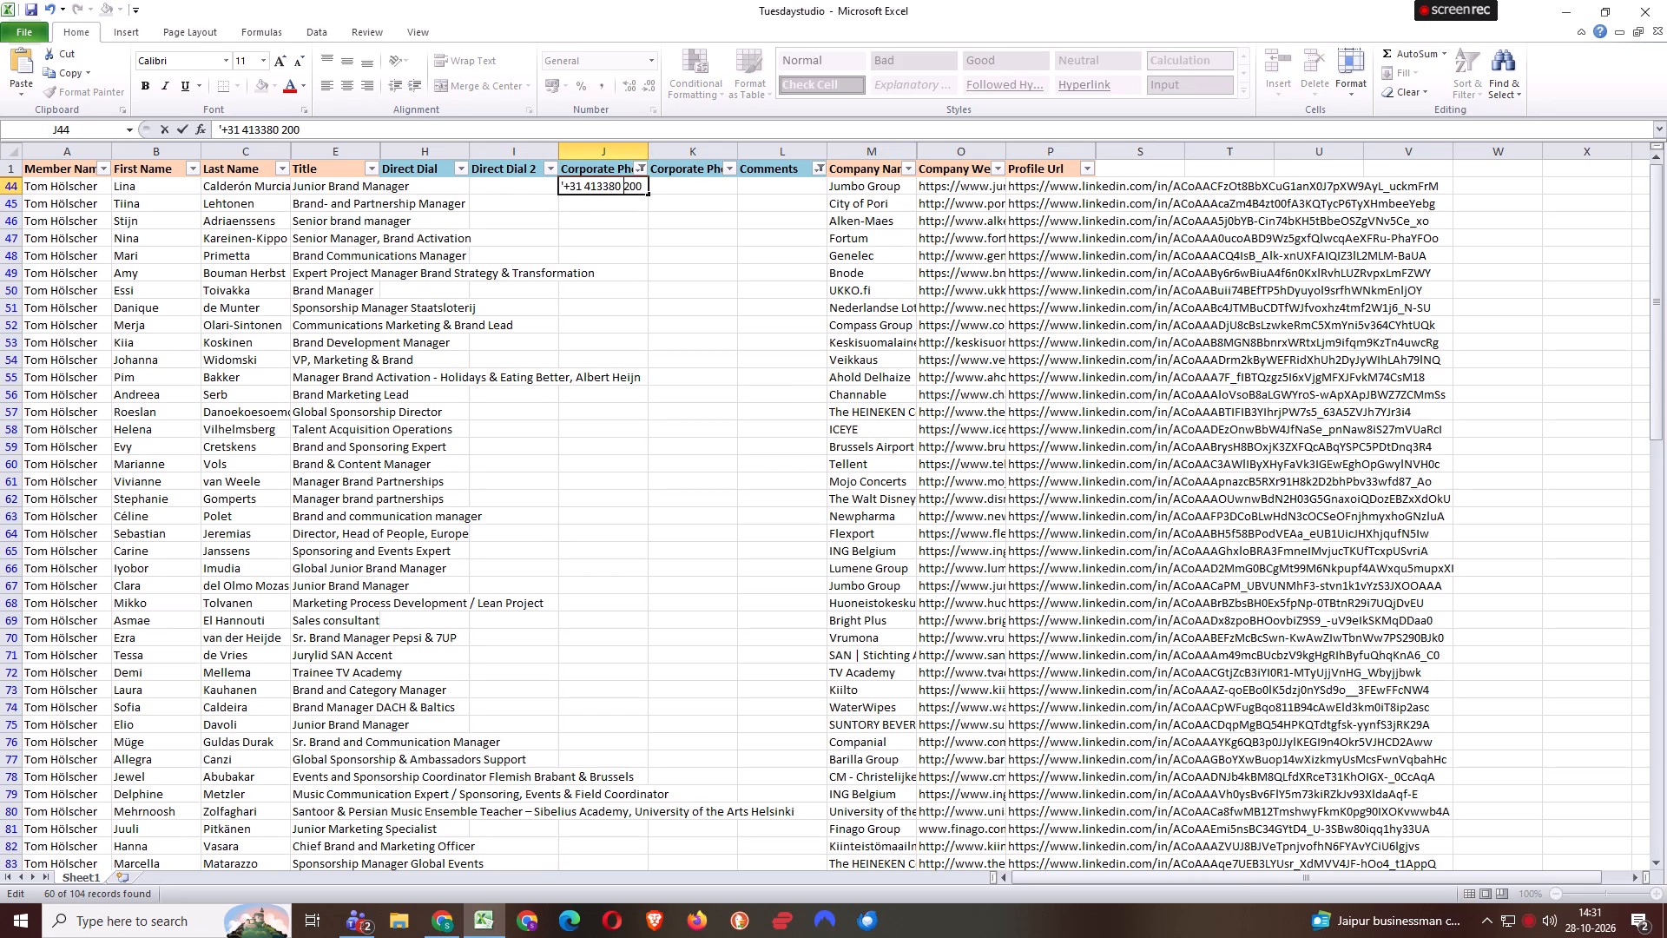
key(BackSpace)
click(733, 346)
Reapply the blanks filter on the first Corporate Phone column to hide the completed Jumbo Group row.
click(635, 173)
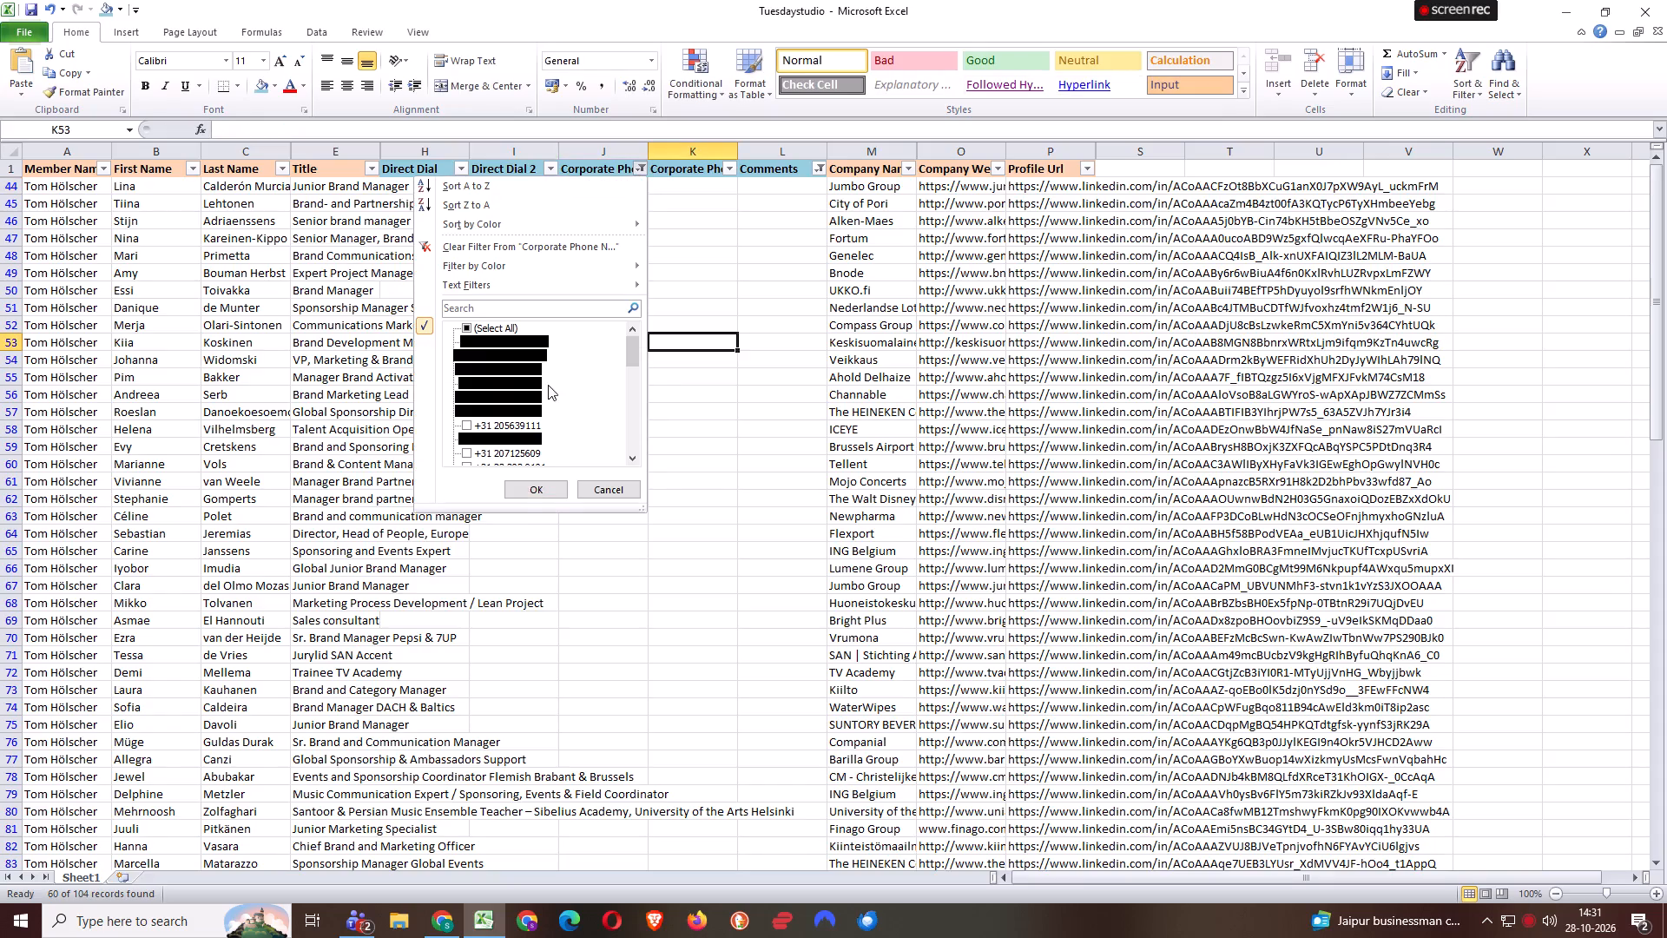
click(524, 501)
click(529, 487)
Copy the company name City of Pori from row 45 and search Google in Chrome for its company phone number in the Netherlands.
click(893, 178)
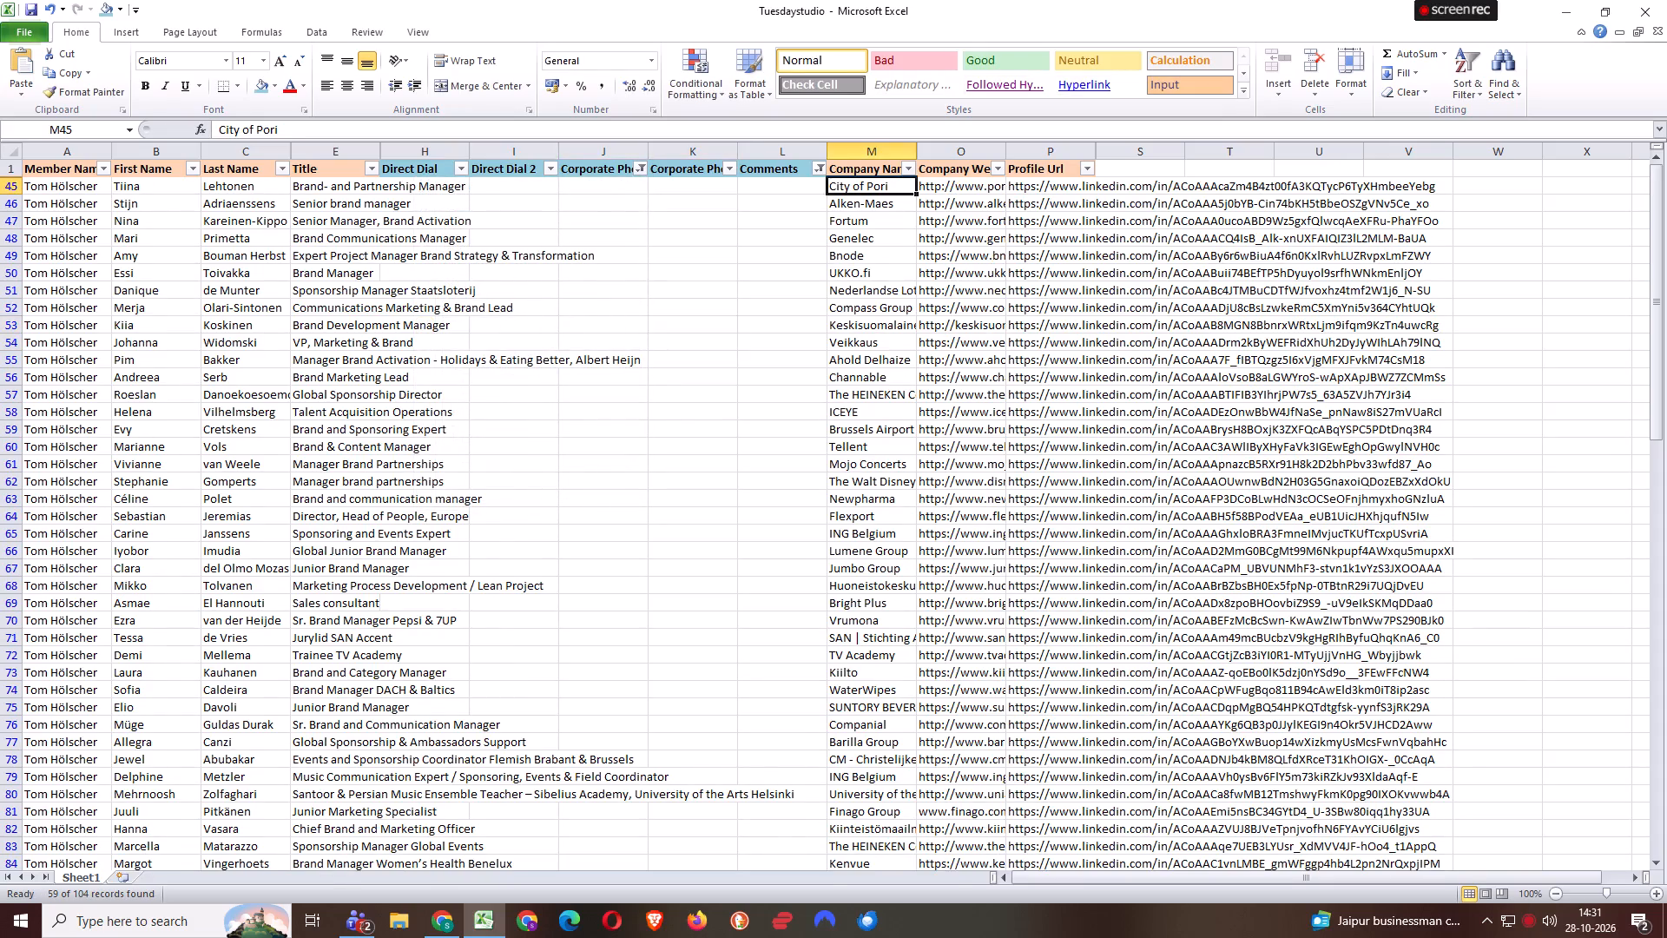
key(ctrl+c)
key(alt+Tab)
drag(337, 123, 63, 92)
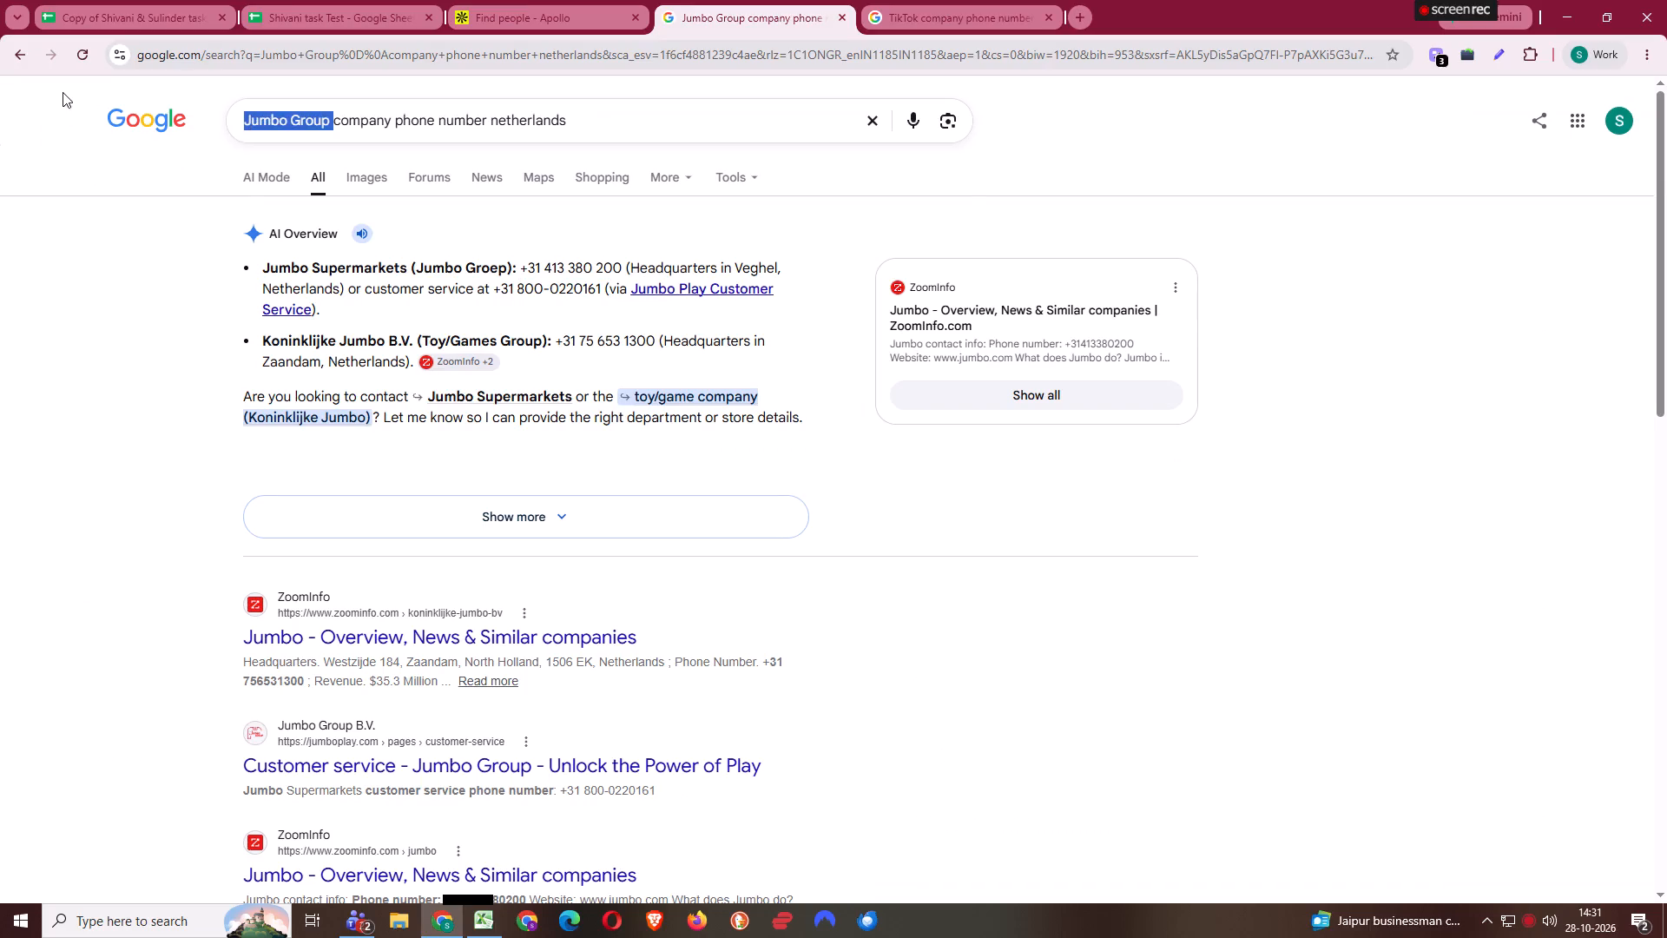
drag(63, 92, 61, 92)
key(ctrl+v)
key(Return)
key(Return)
key(Return)
scroll(61, 91, up, 2)
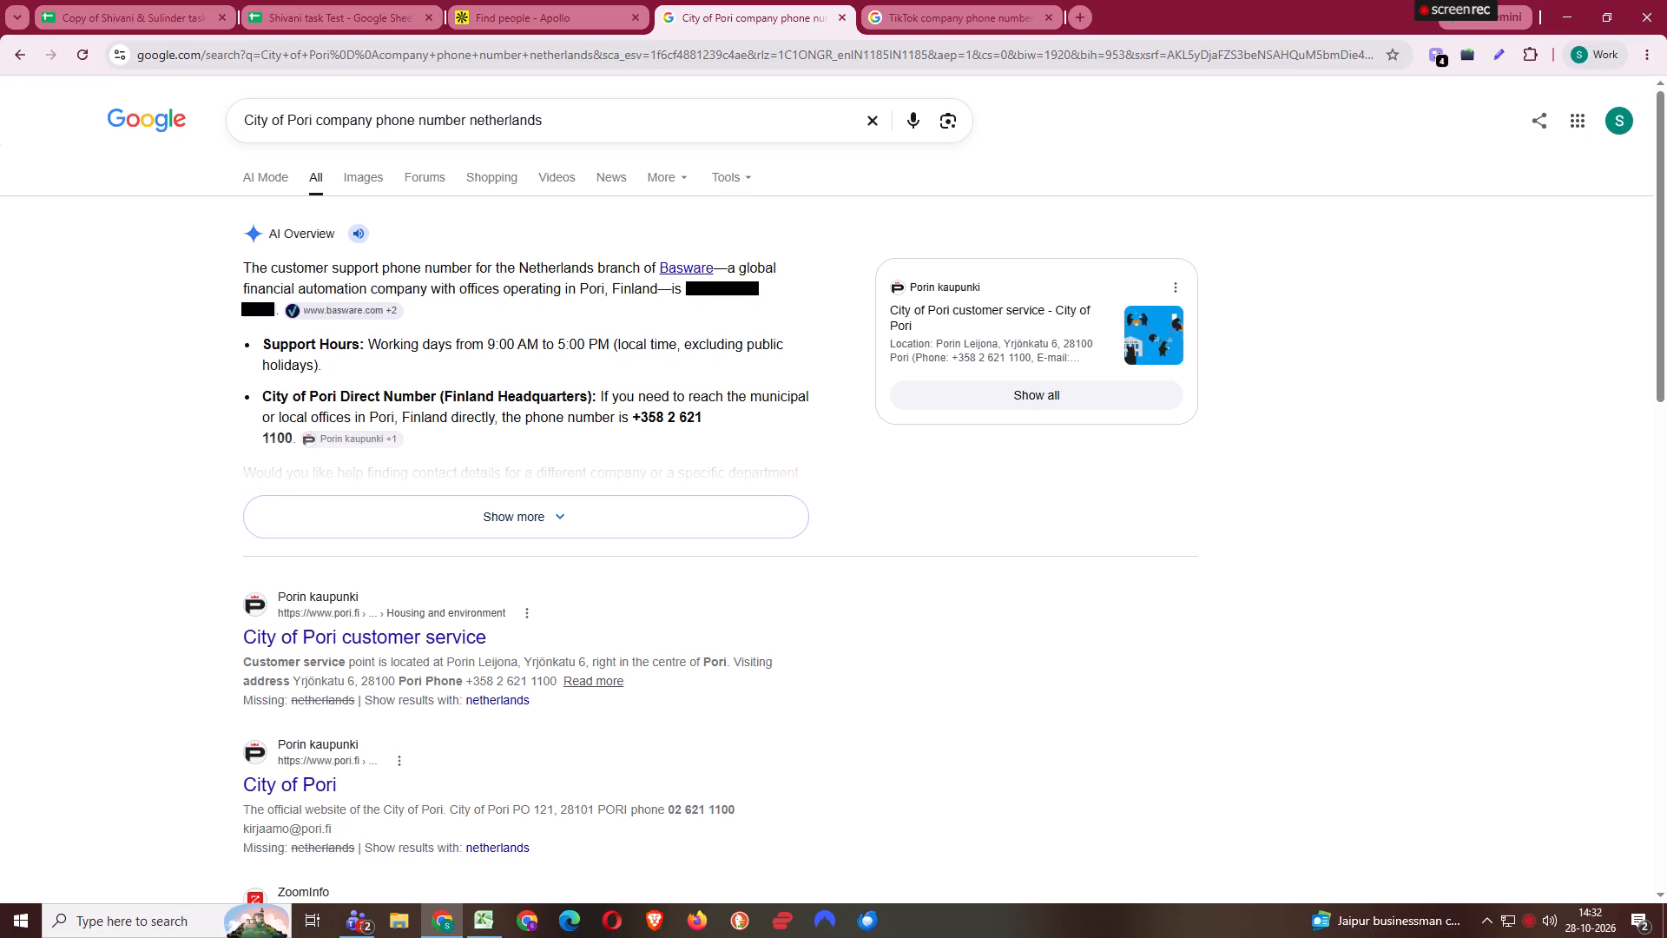
Copy the Basware Netherlands support number from the City of Pori results into row 45's first Corporate Phone cell as text, removing the extra spaces.
drag(689, 282, 280, 326)
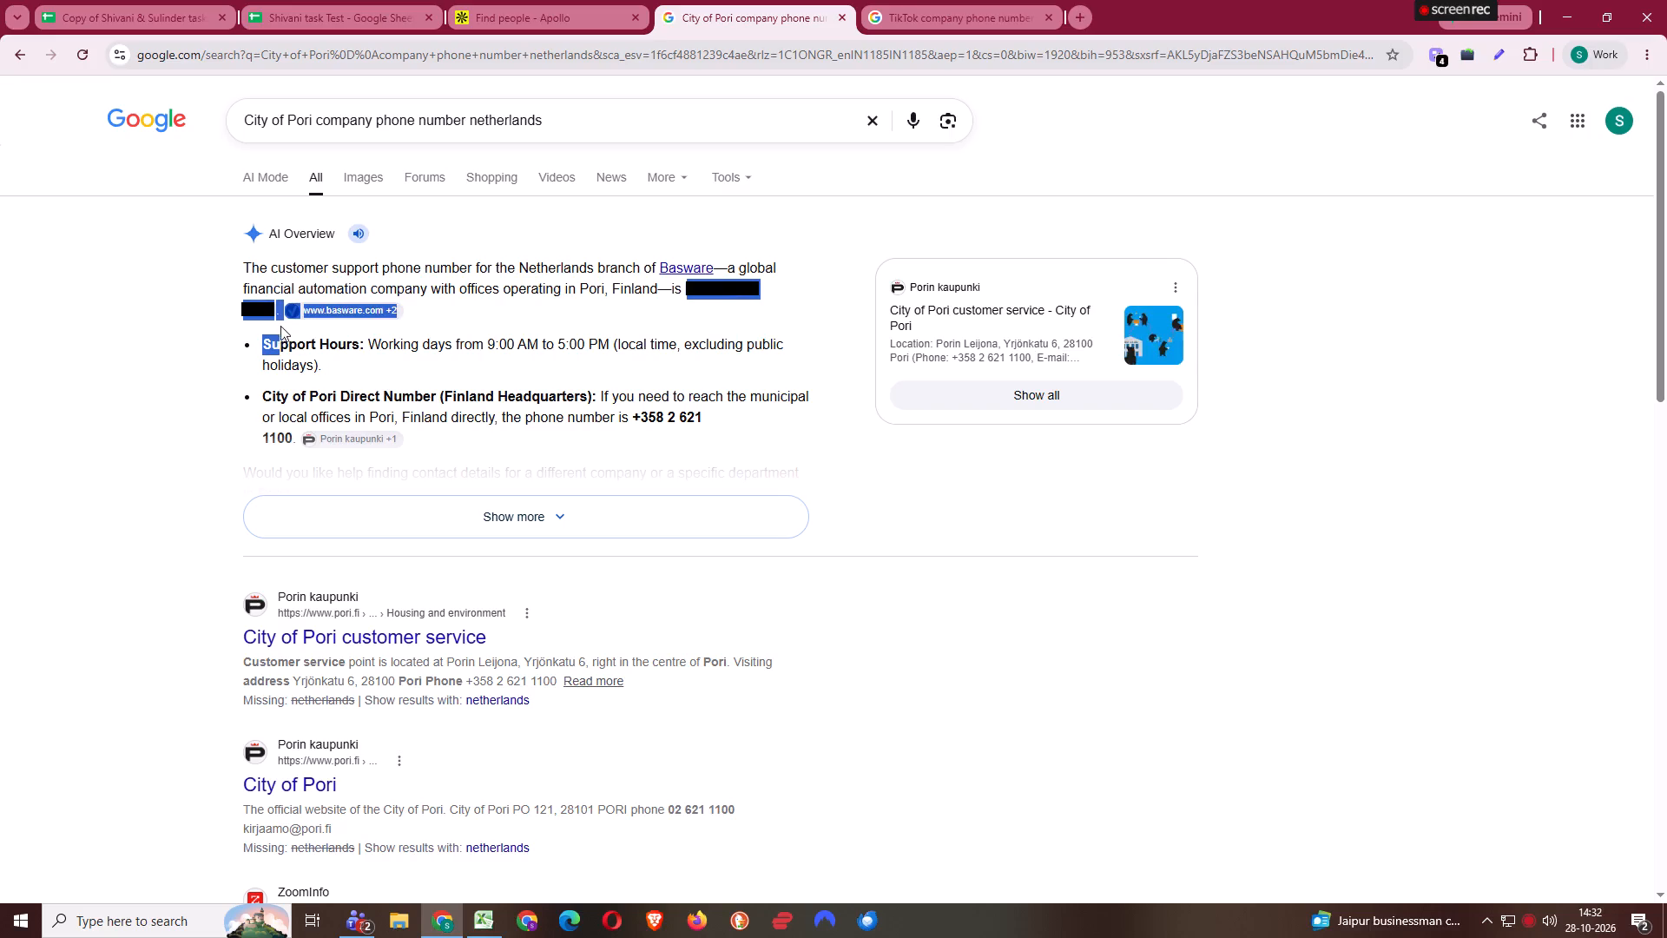
drag(280, 326, 272, 319)
key(ctrl+c)
key(ctrl+c)
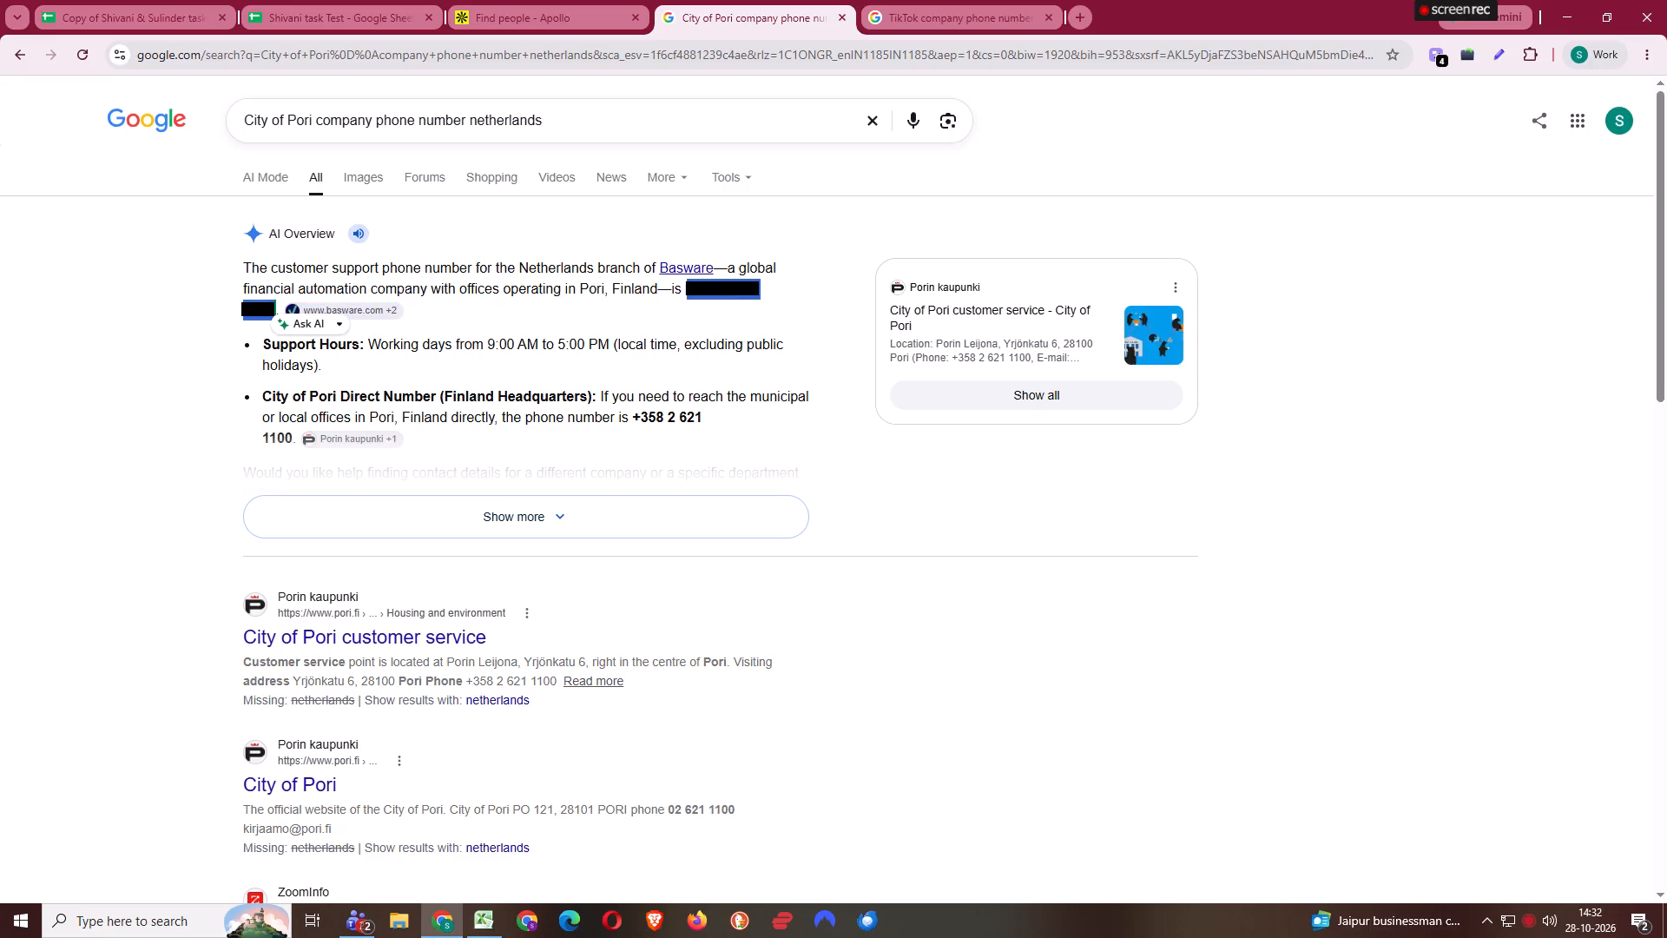
key(ctrl+c)
key(ctrl+c)
key(ctrl+c)
key(ctrl+c)
key(ctrl+c)
key(ctrl+c)
key(alt+Tab)
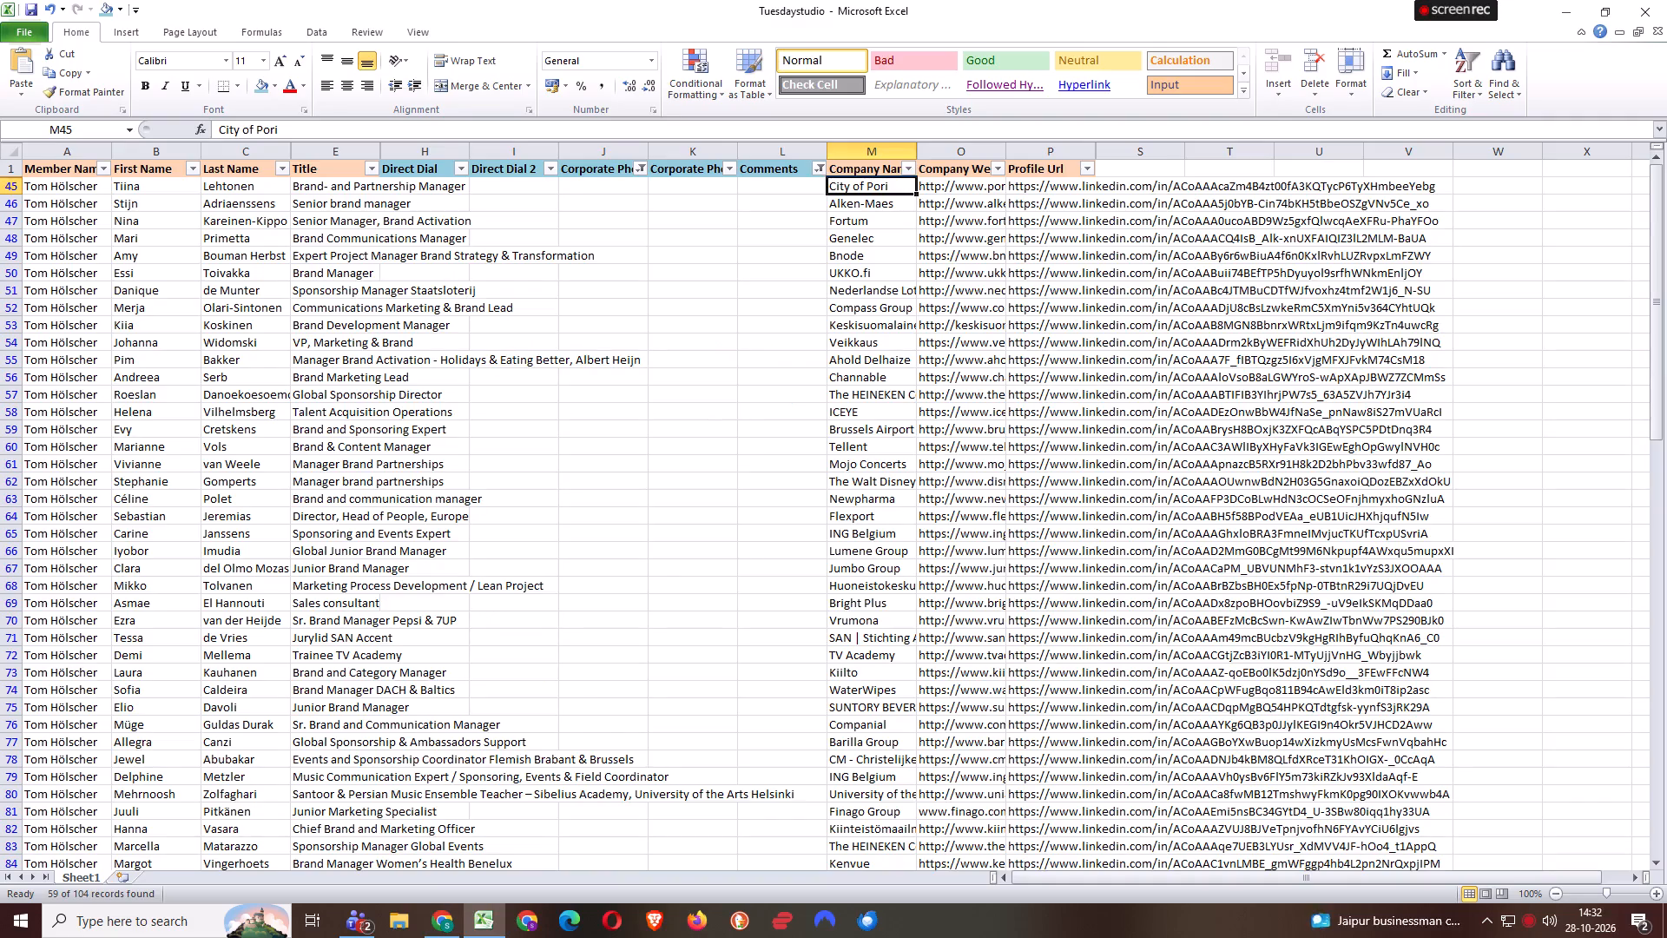
click(608, 193)
key(apostrophe)
key(ctrl+v)
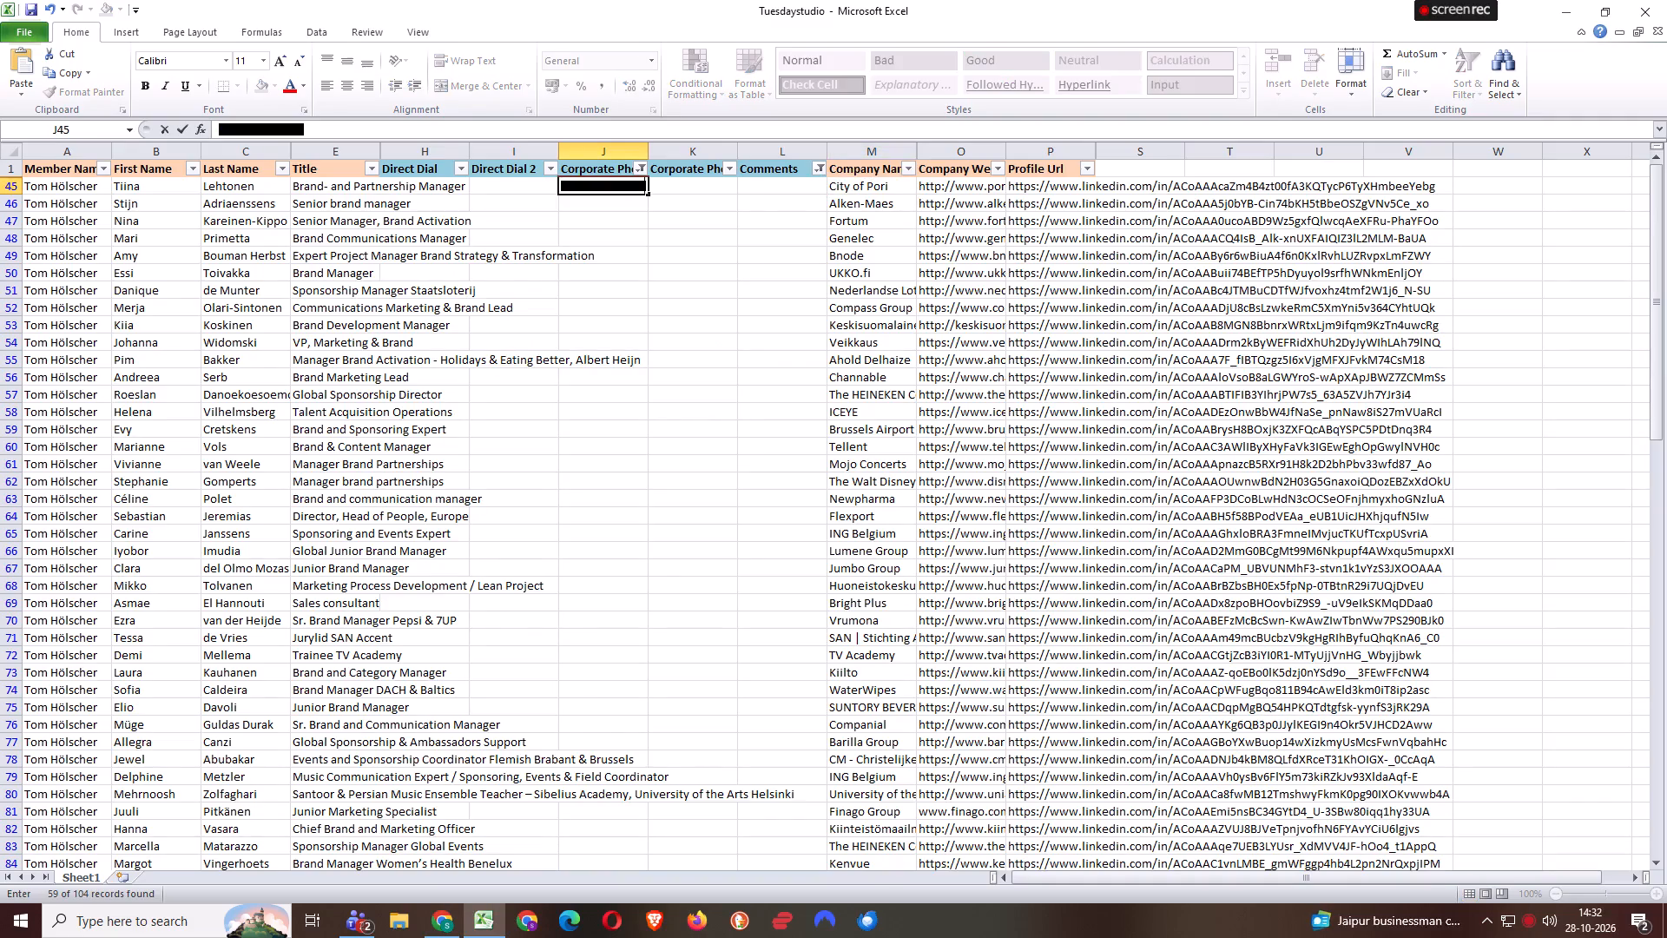
click(601, 183)
key(BackSpace)
click(620, 182)
key(BackSpace)
click(698, 300)
Reapply the blanks filter on the first Corporate Phone column to hide the completed City of Pori row.
click(636, 173)
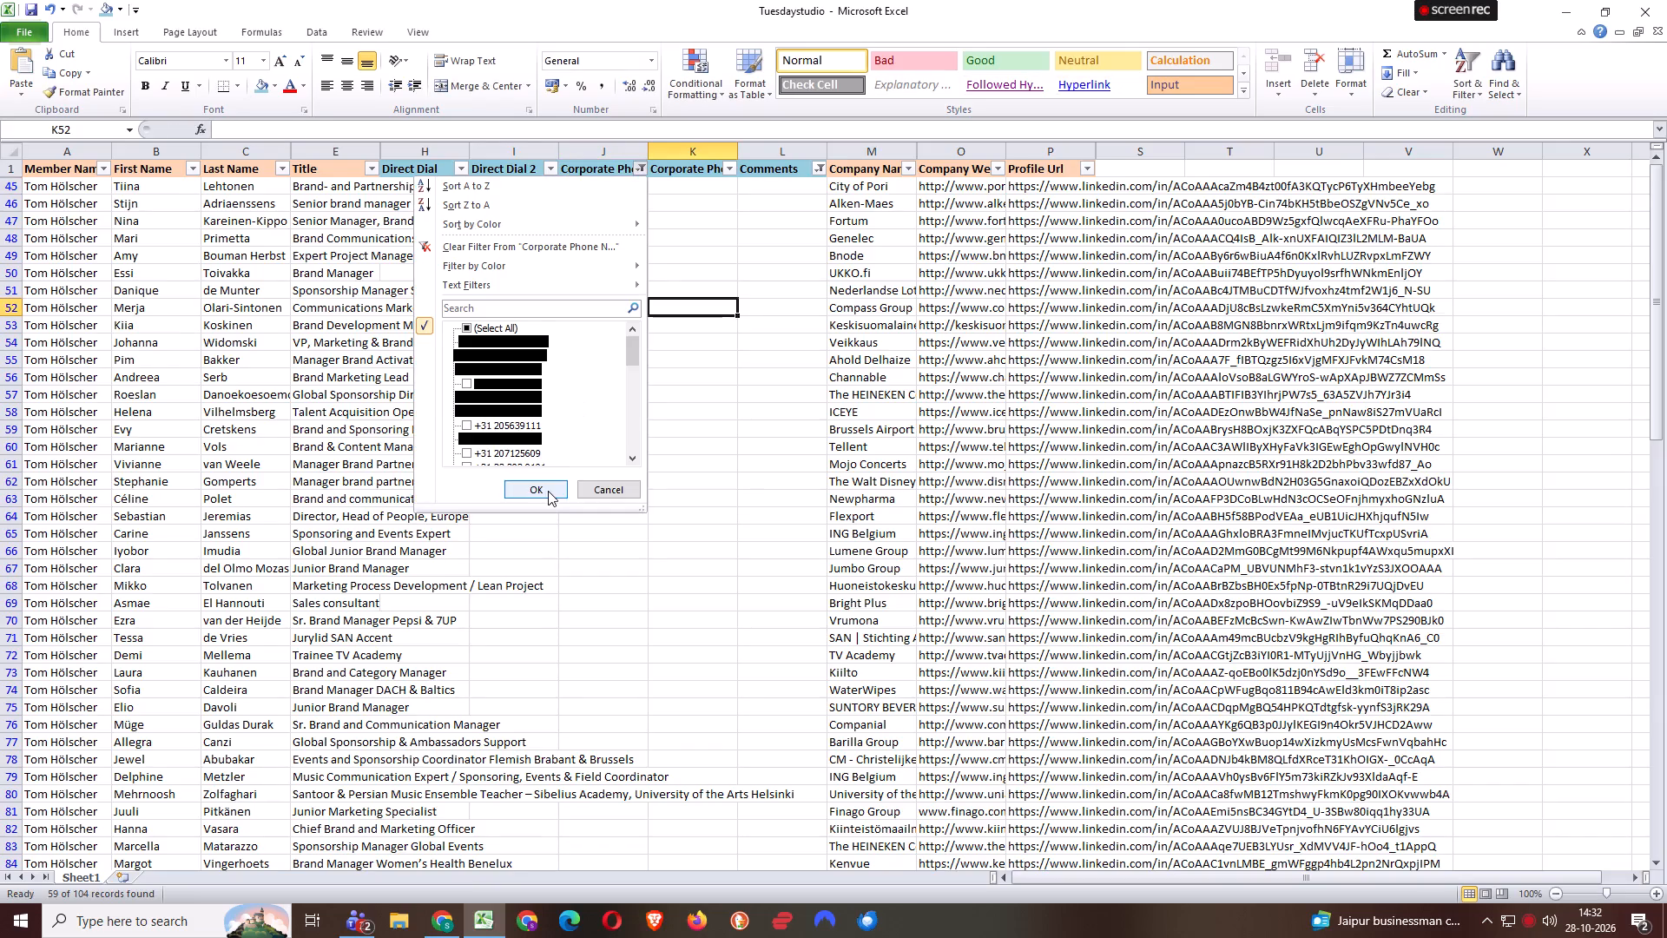
click(548, 491)
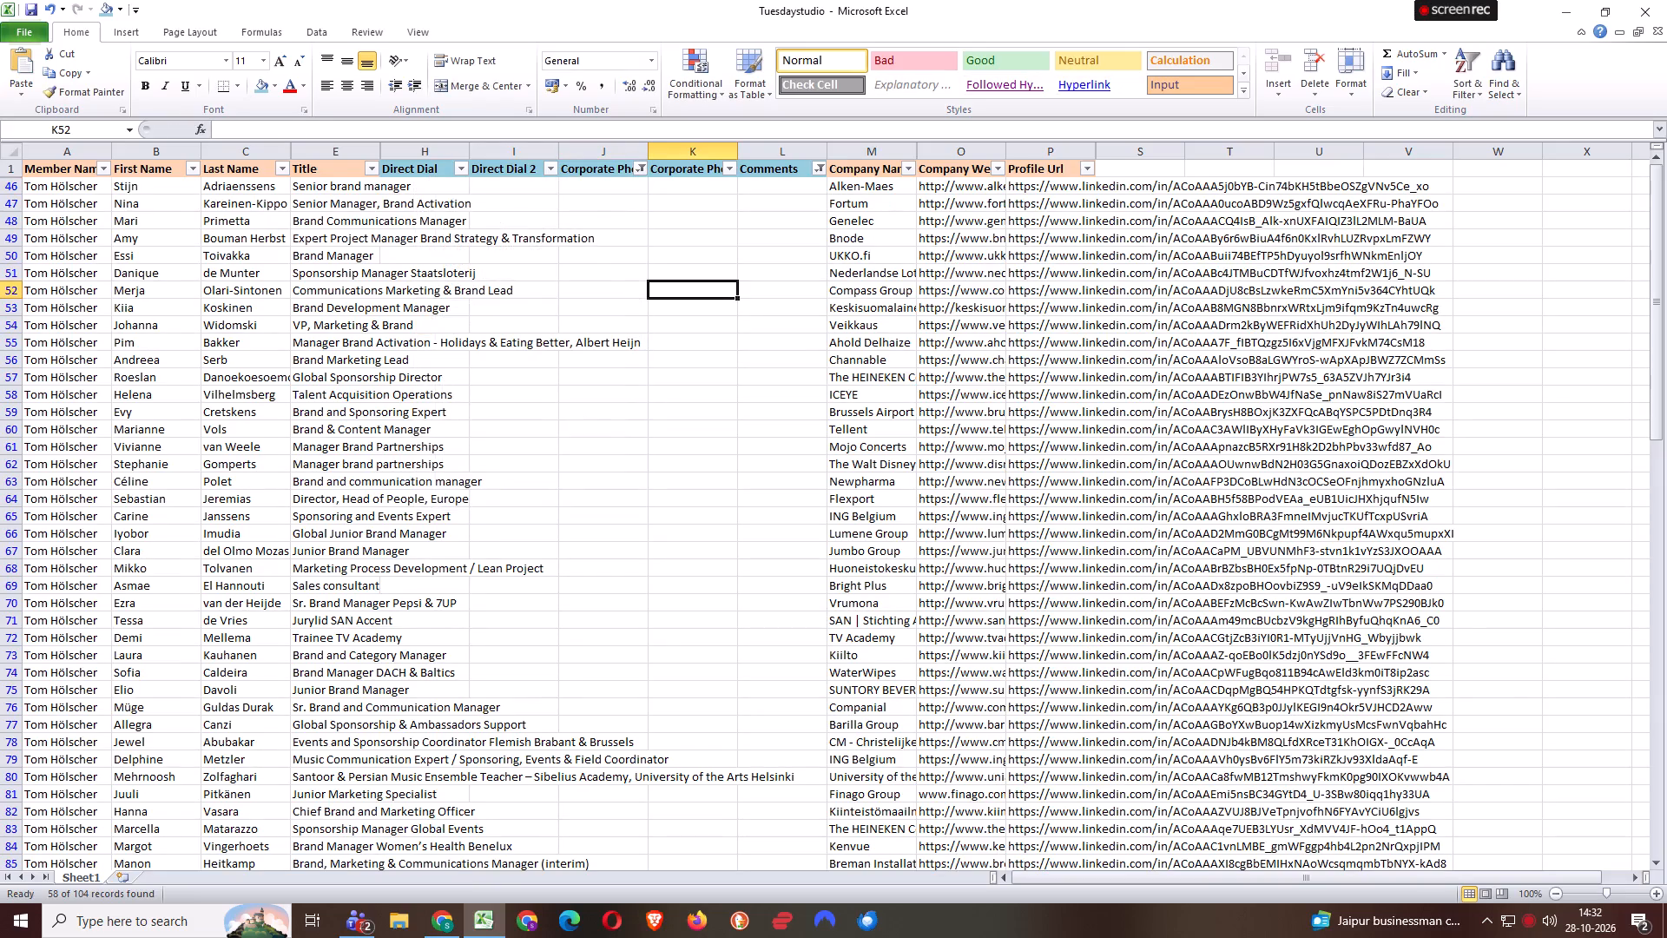
Save the Tuesdaystudio workbook.
key(ctrl+s)
key(ctrl+s)
key(ctrl+s)
click(707, 407)
Copy the company name Alken-Maes from row 46 and search Google in Chrome for its company phone number in the Netherlands.
click(875, 189)
key(ctrl+c)
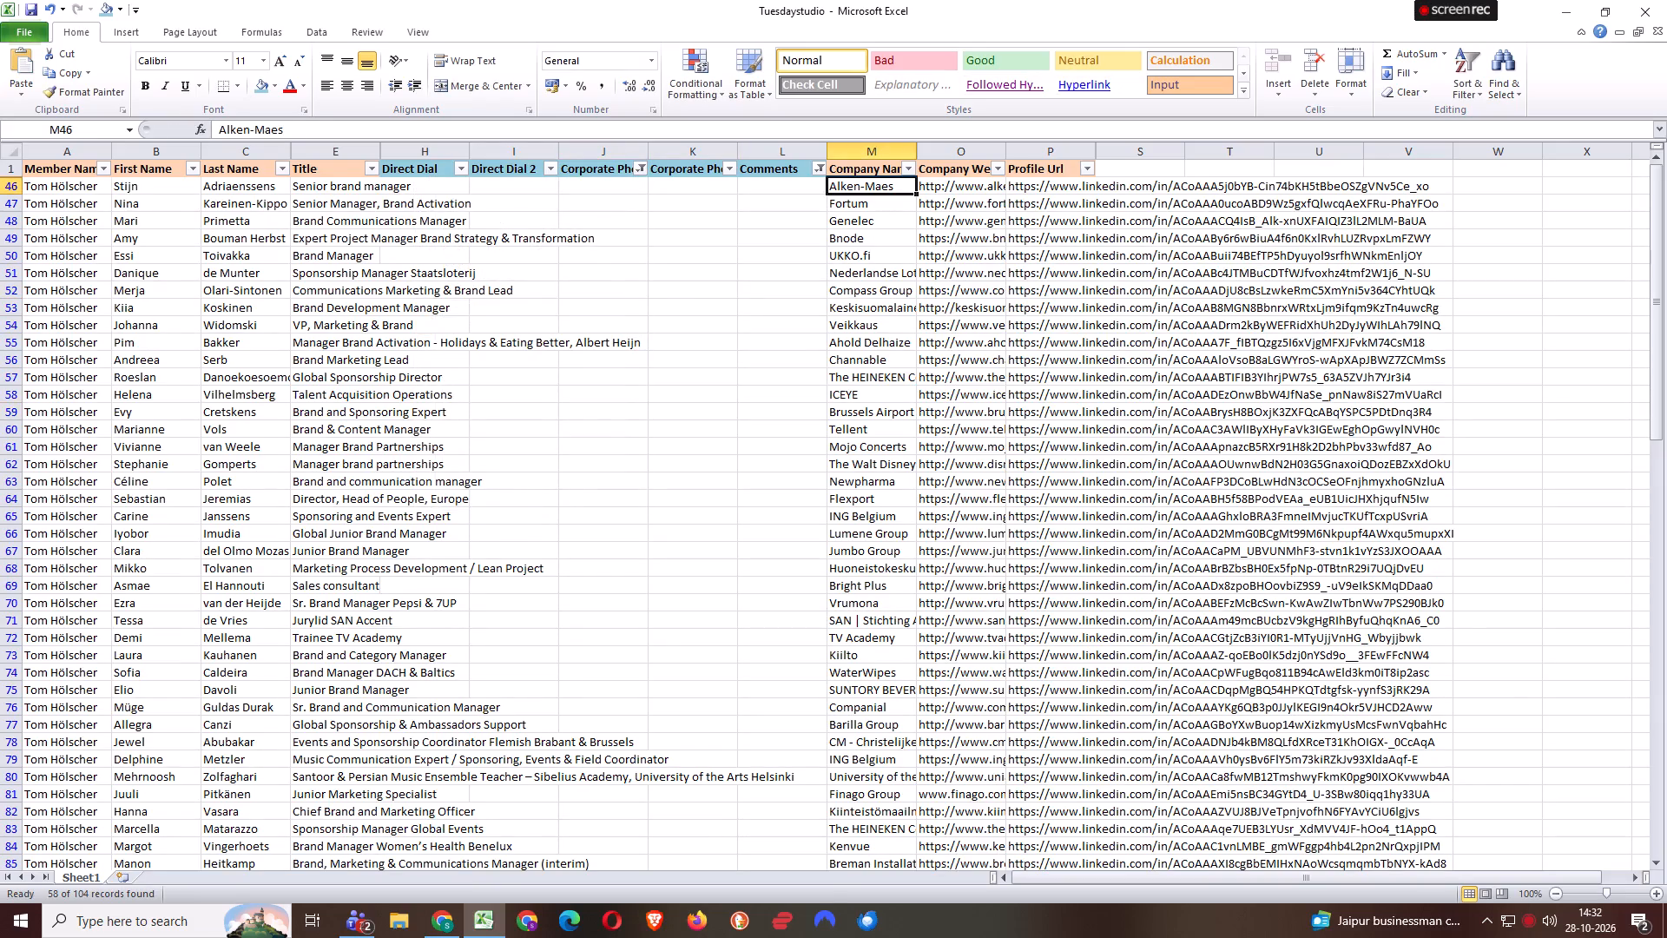
key(alt+Tab)
drag(315, 114, 0, 73)
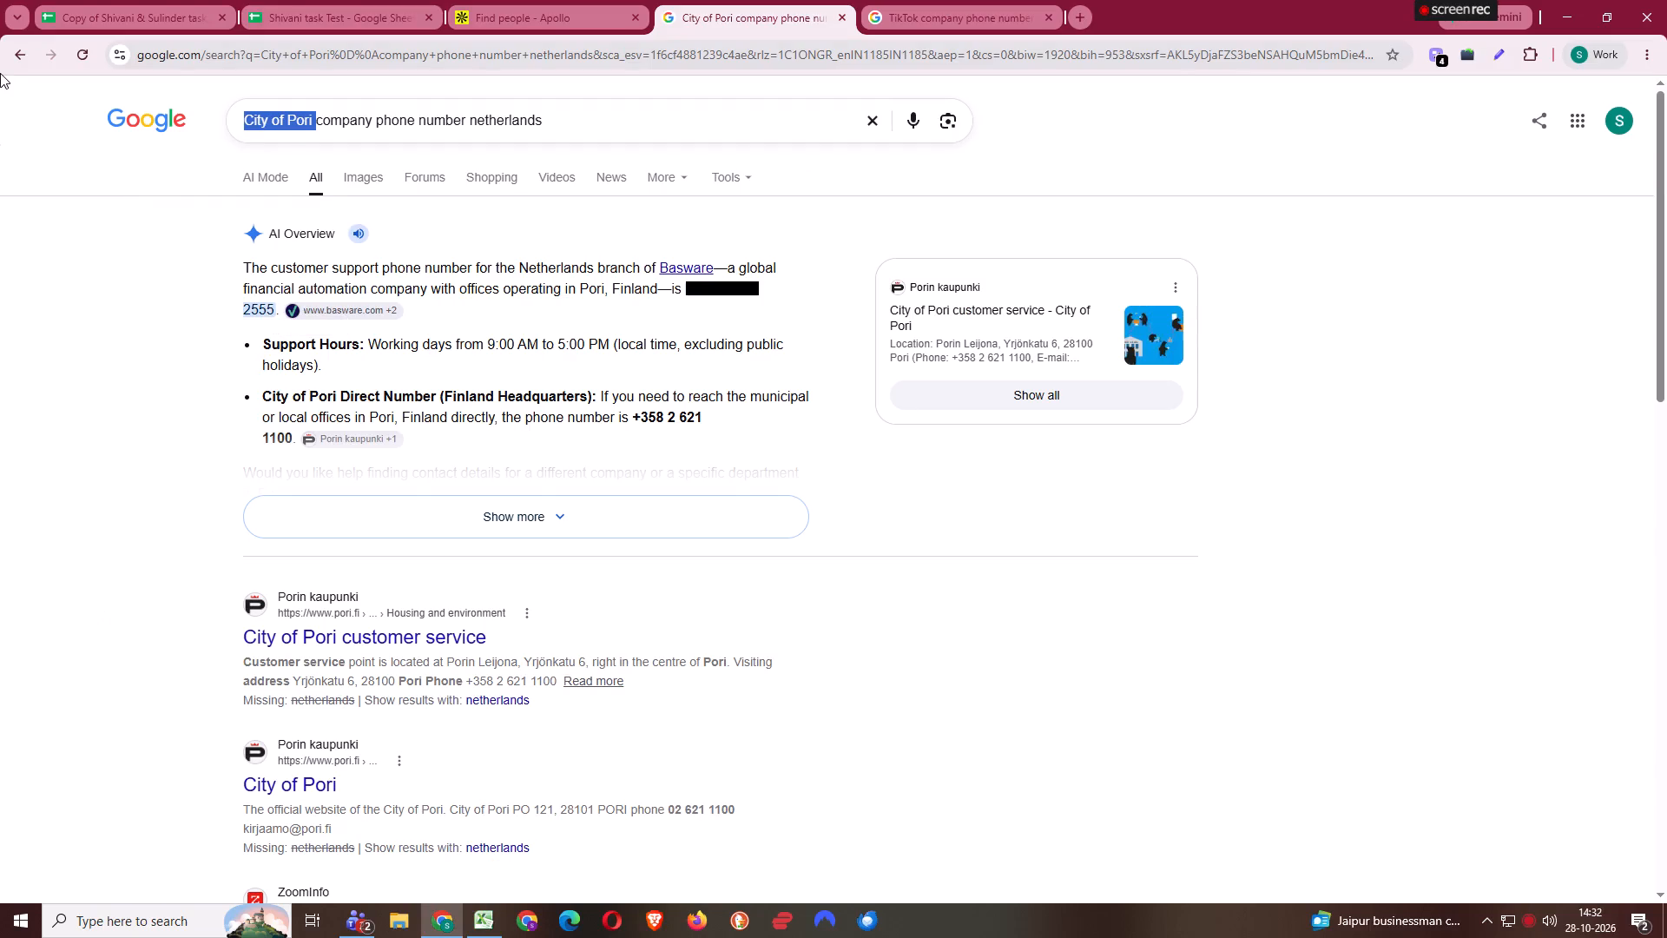
key(ctrl+v)
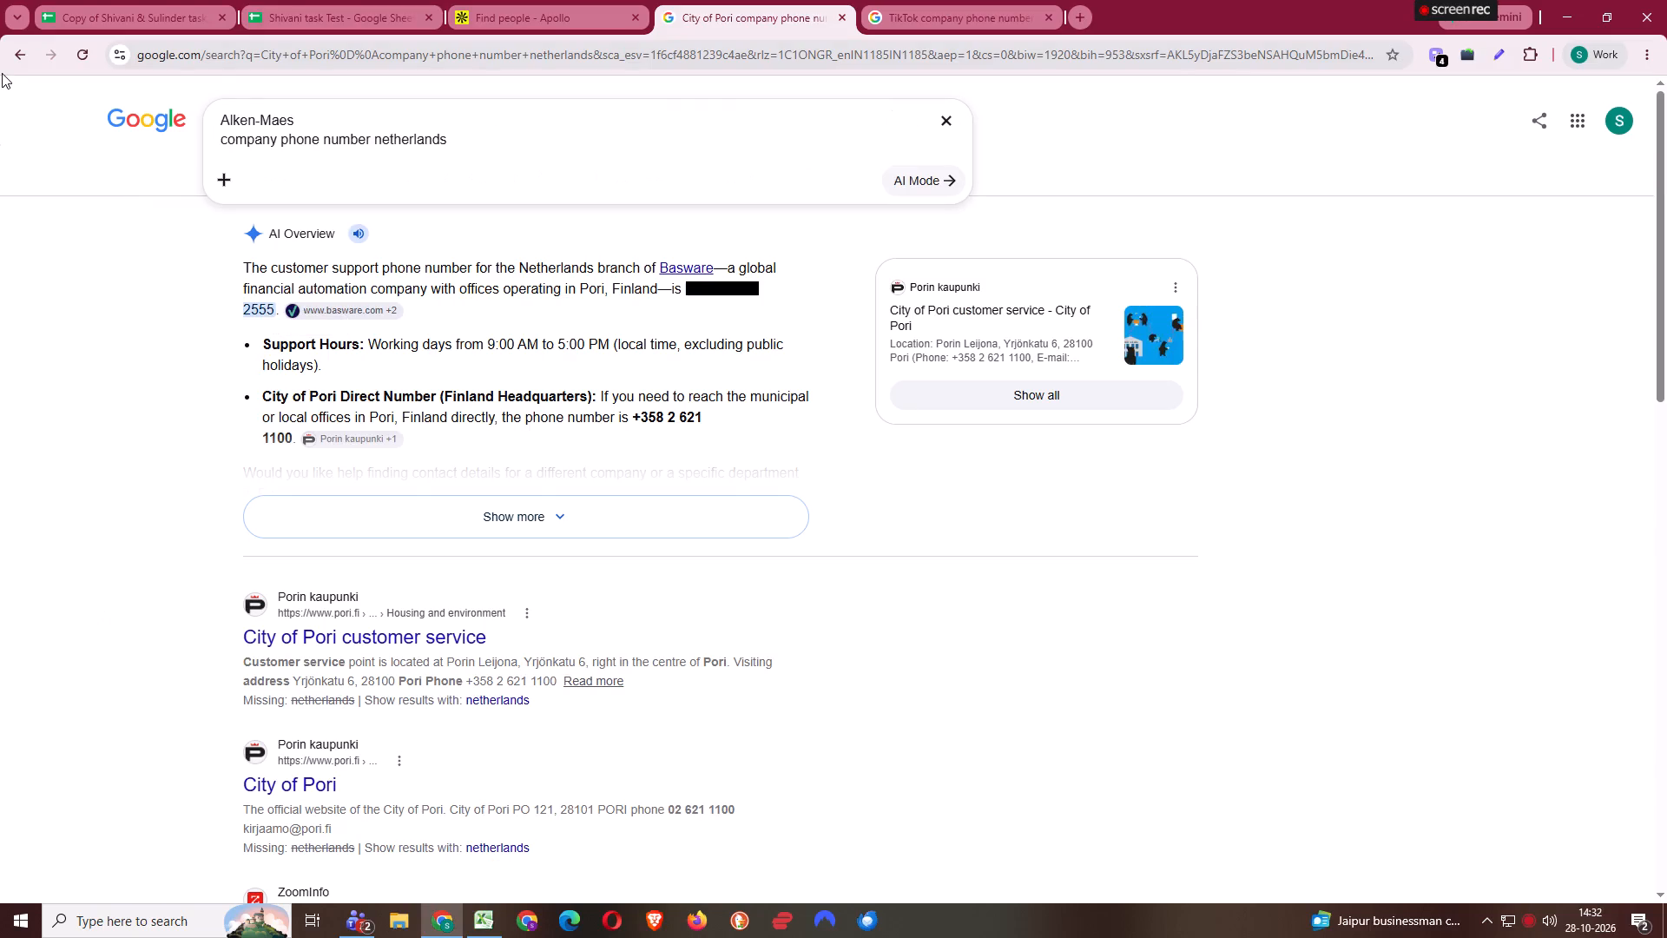
key(backslash)
key(BackSpace)
key(Return)
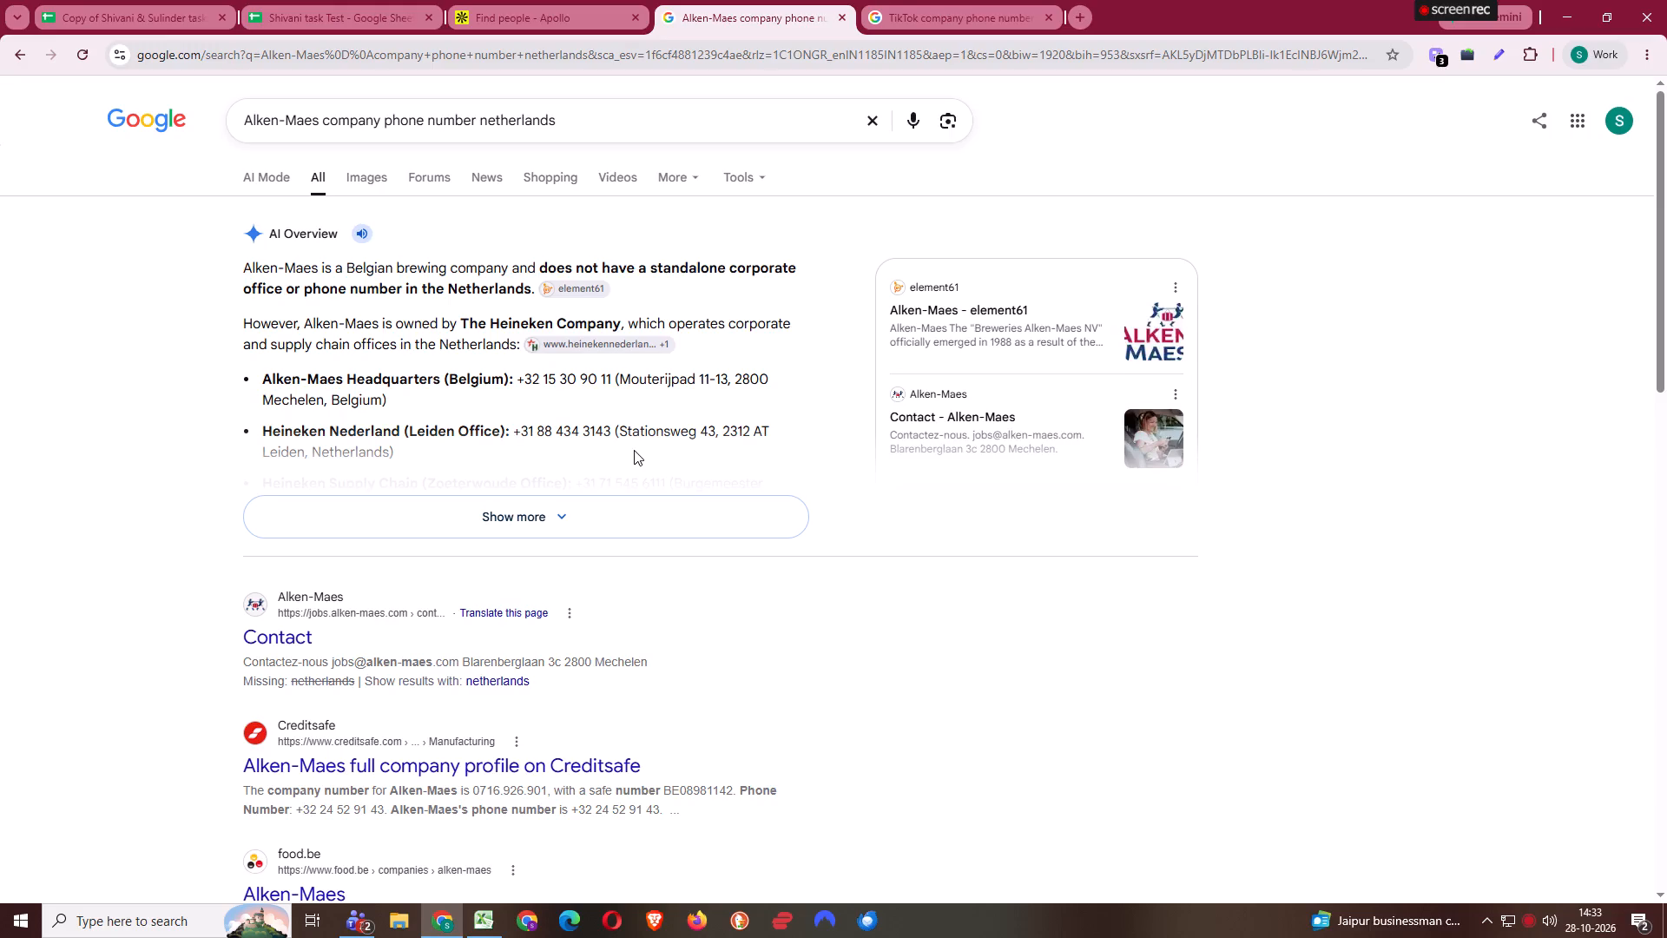
Copy the Heineken Nederland Leiden office number into row 46's first Corporate Phone cell as text, removing the spaces after the country code.
drag(512, 429, 550, 433)
click(526, 432)
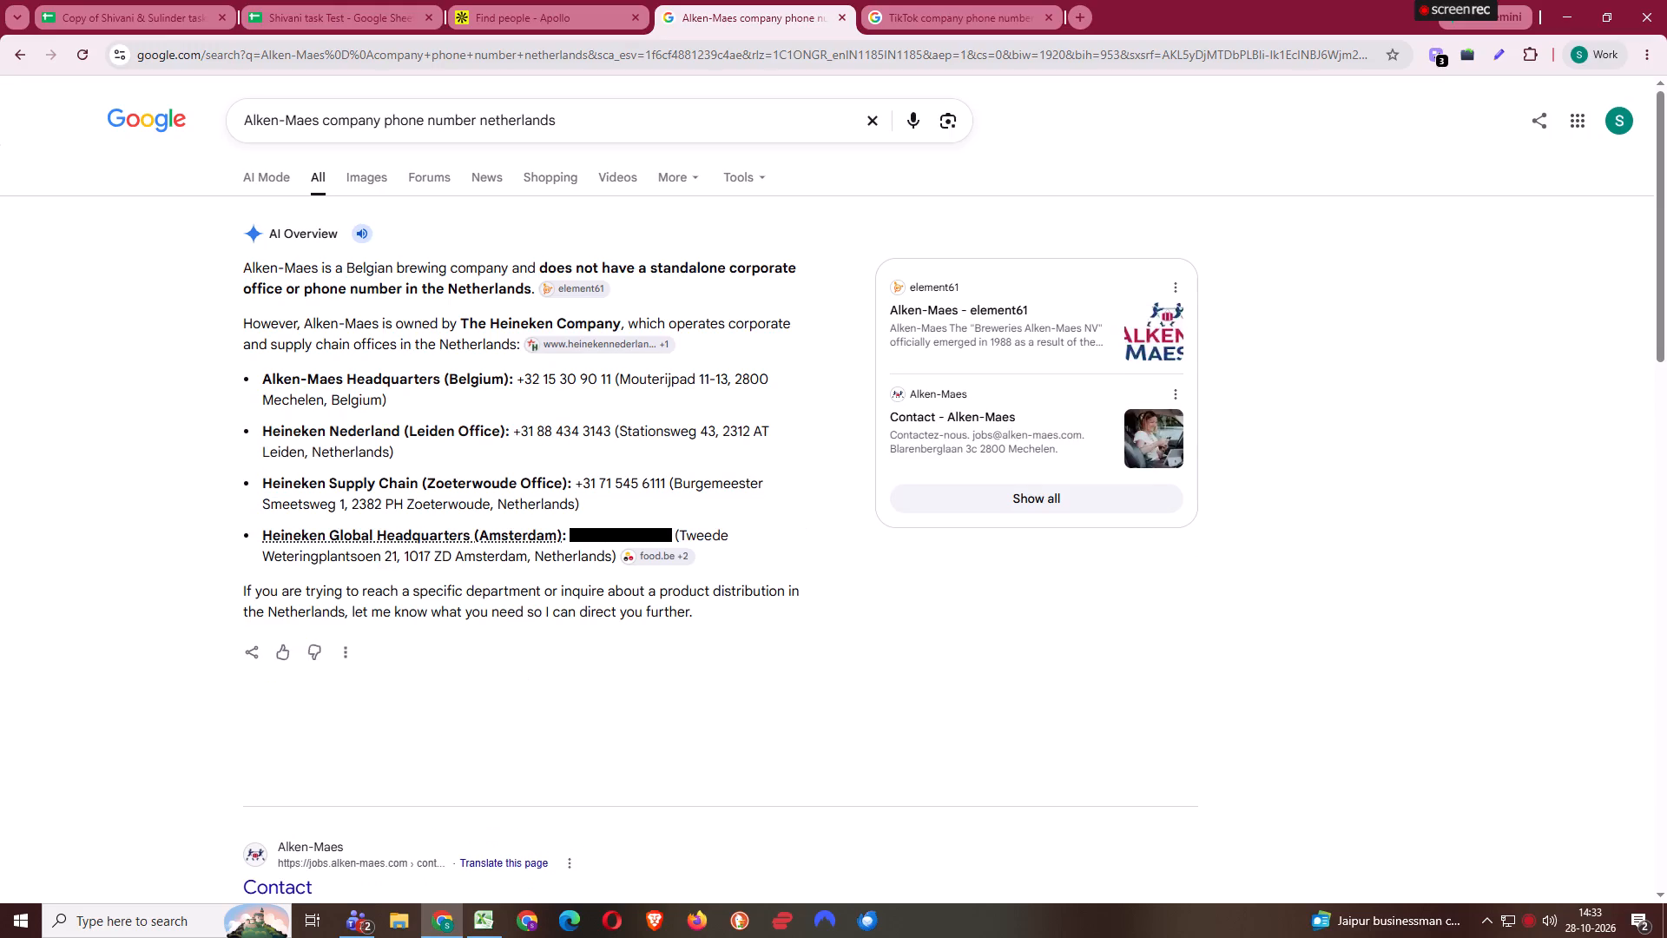
drag(512, 428, 611, 438)
key(ctrl+c)
key(ctrl+c)
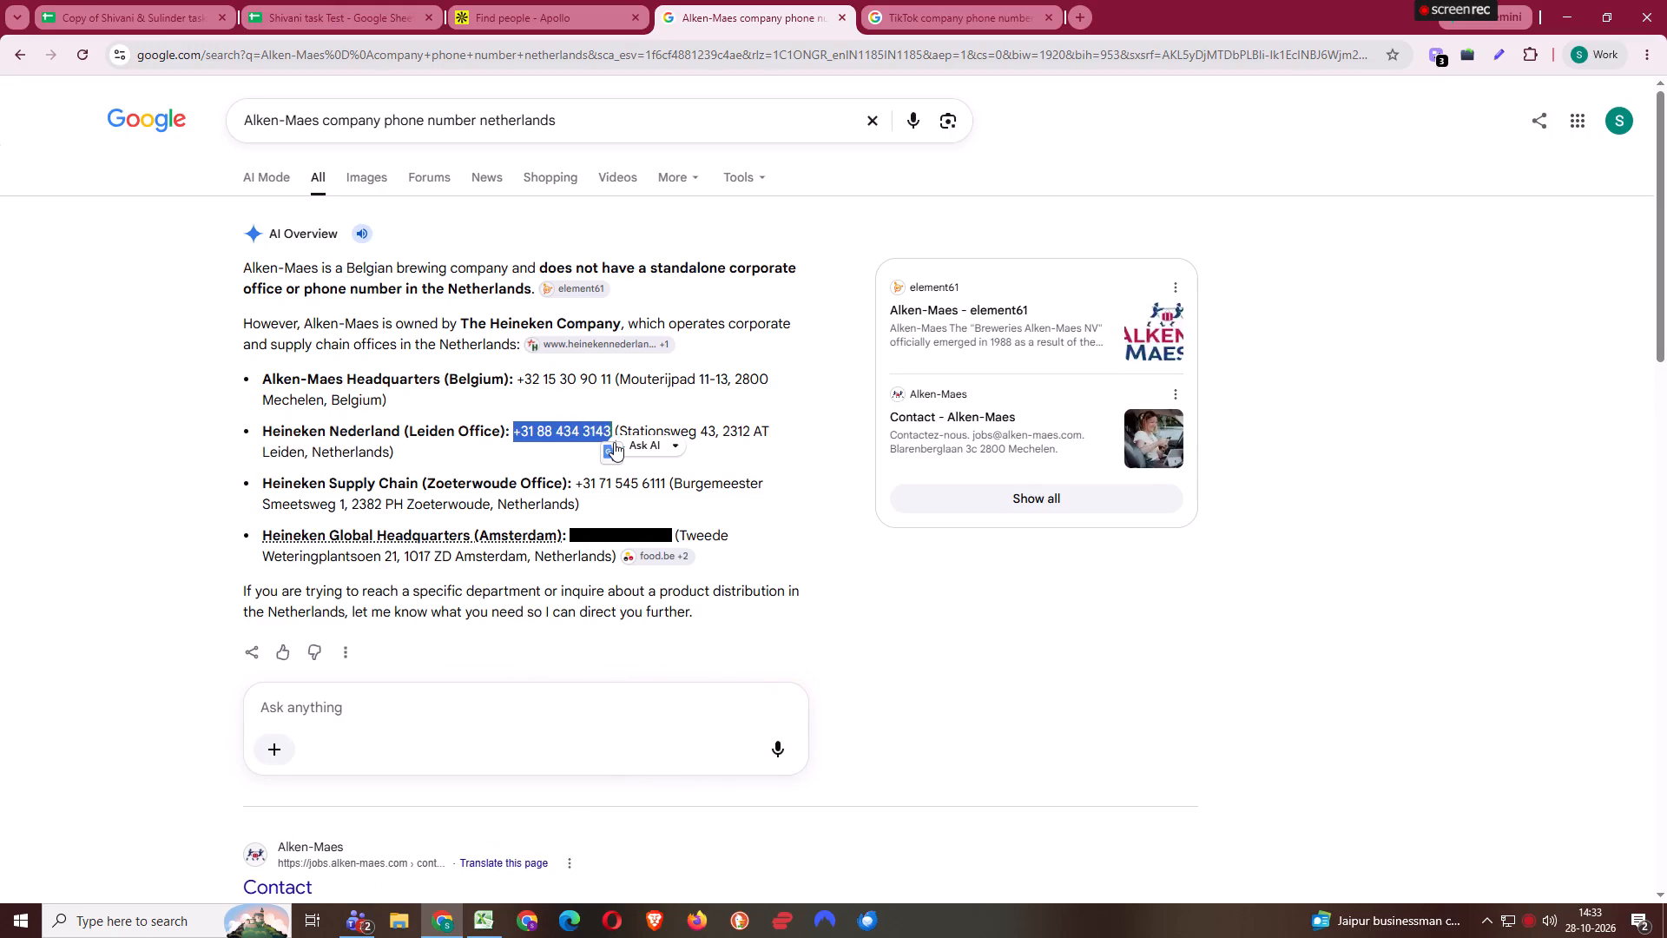
key(ctrl+c)
key(ctrl+c)
key(ctrl+c)
key(alt+Tab)
click(608, 185)
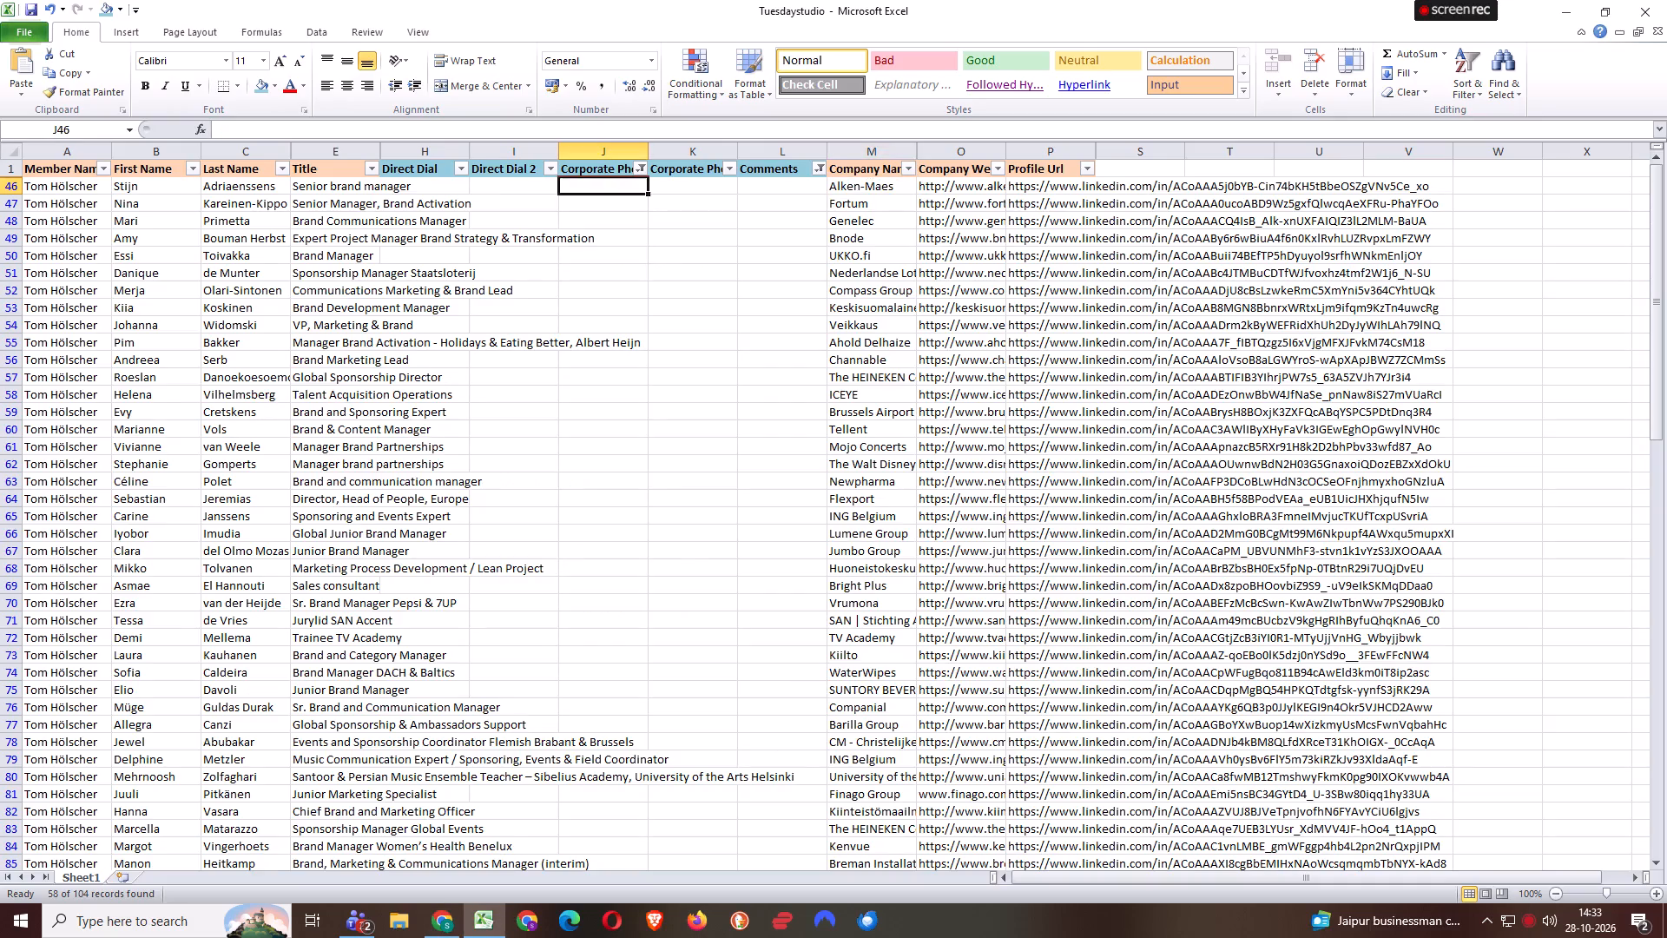
key(apostrophe)
key(ctrl+v)
scroll(608, 185, up, 3)
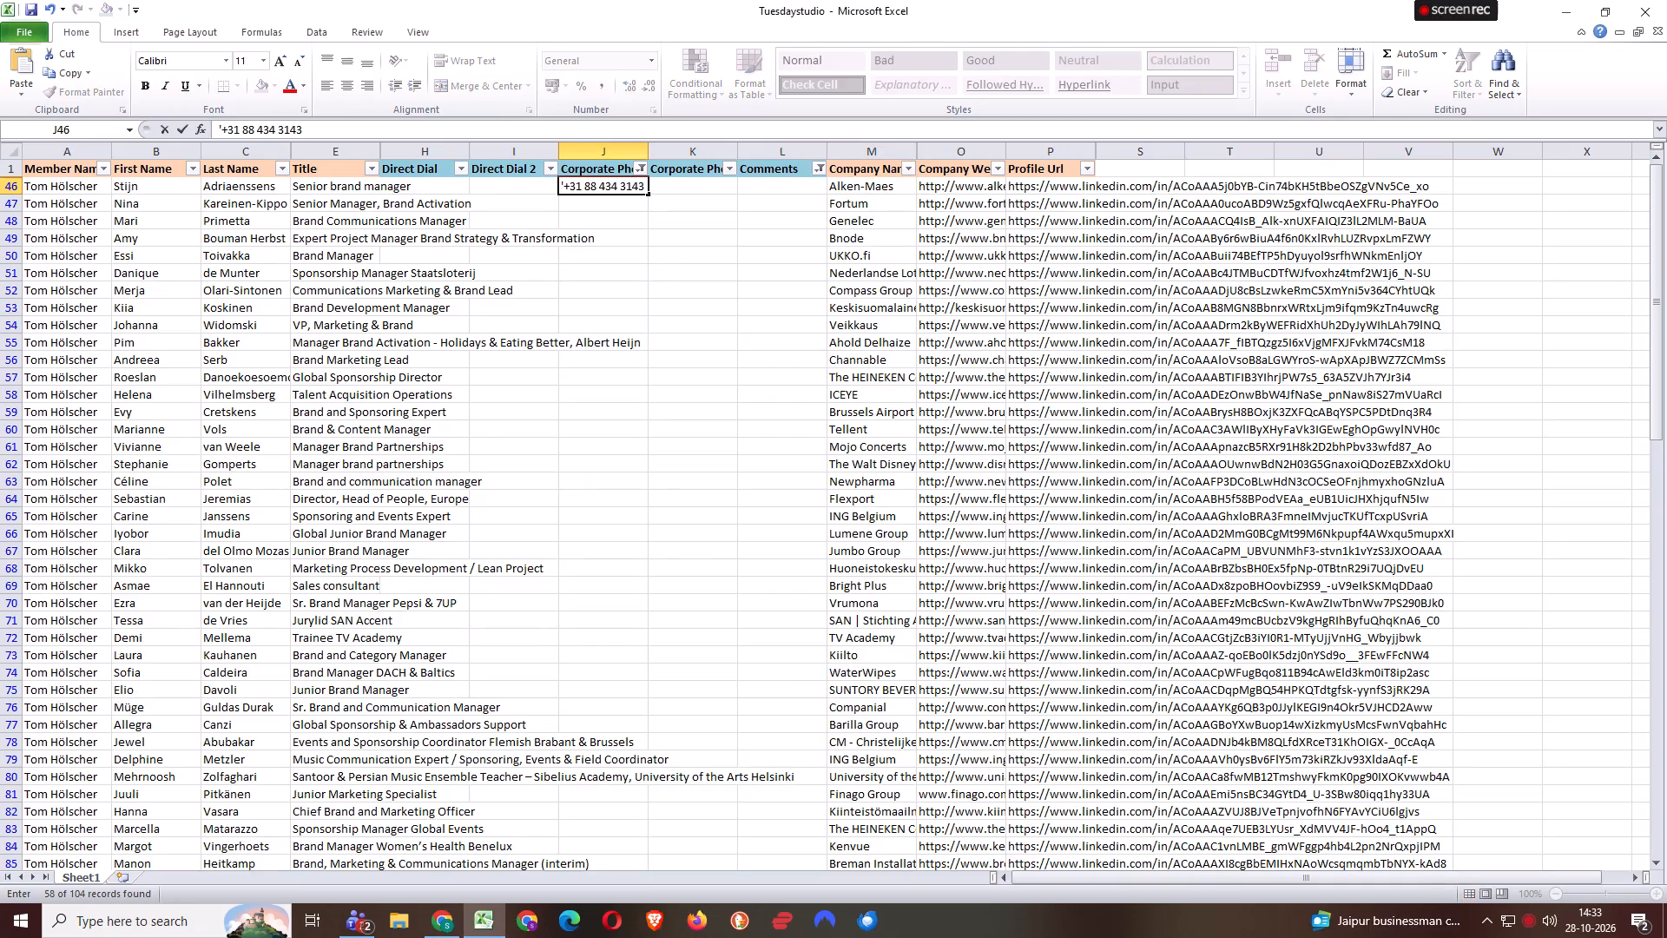
click(599, 182)
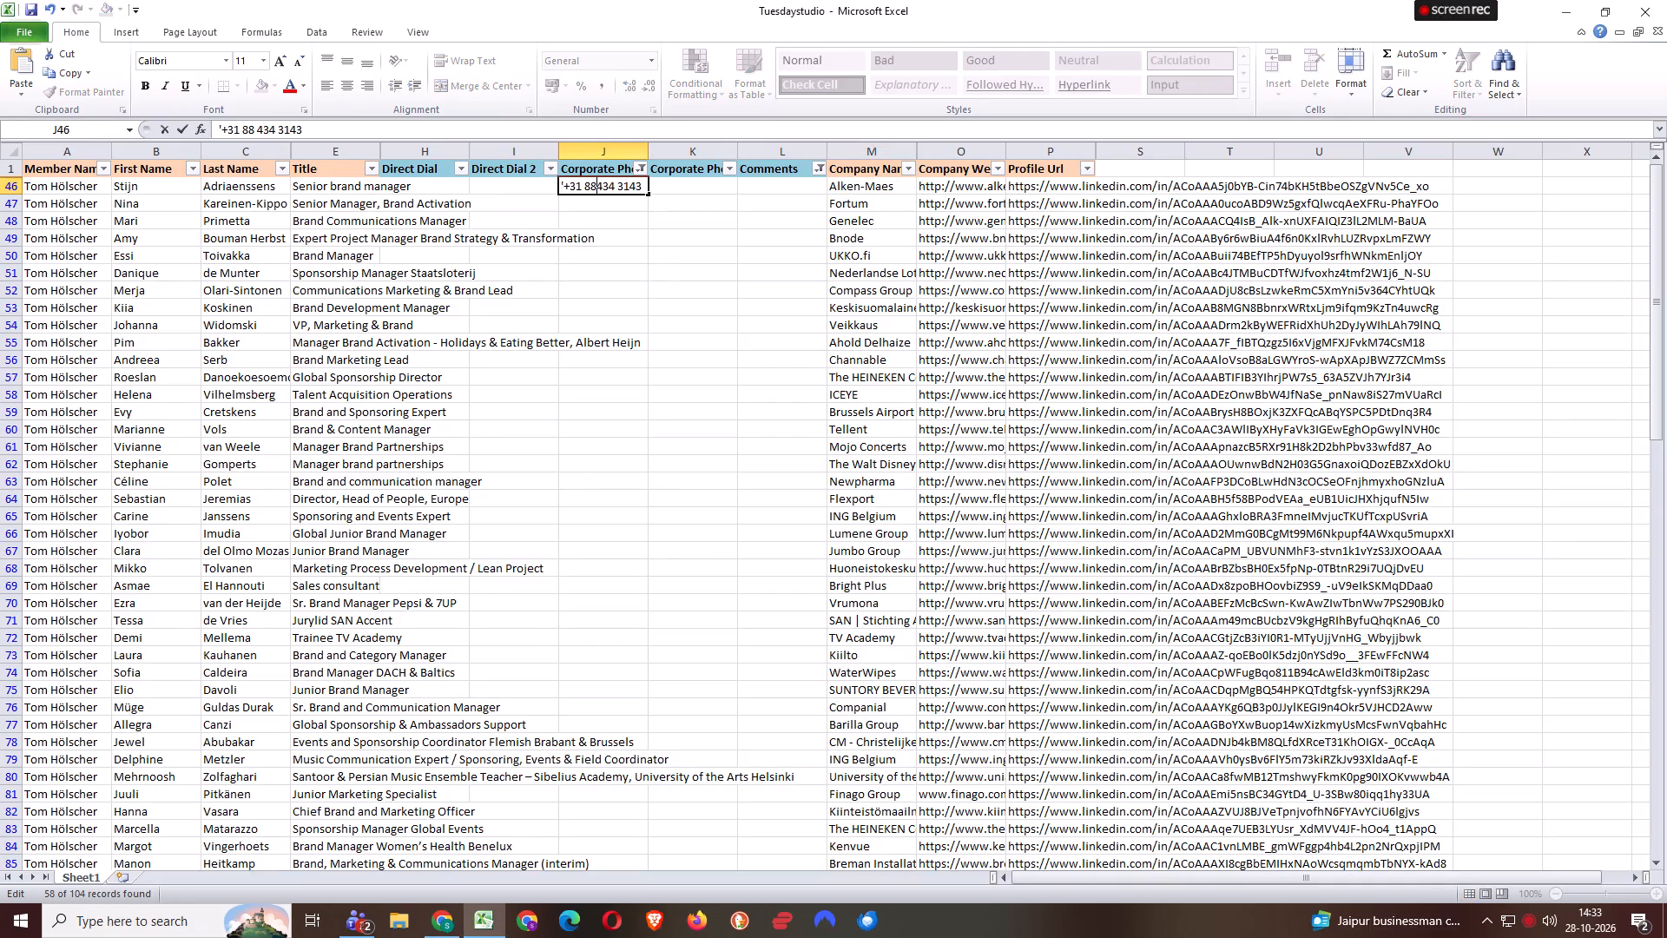
key(BackSpace)
click(616, 188)
key(BackSpace)
click(666, 245)
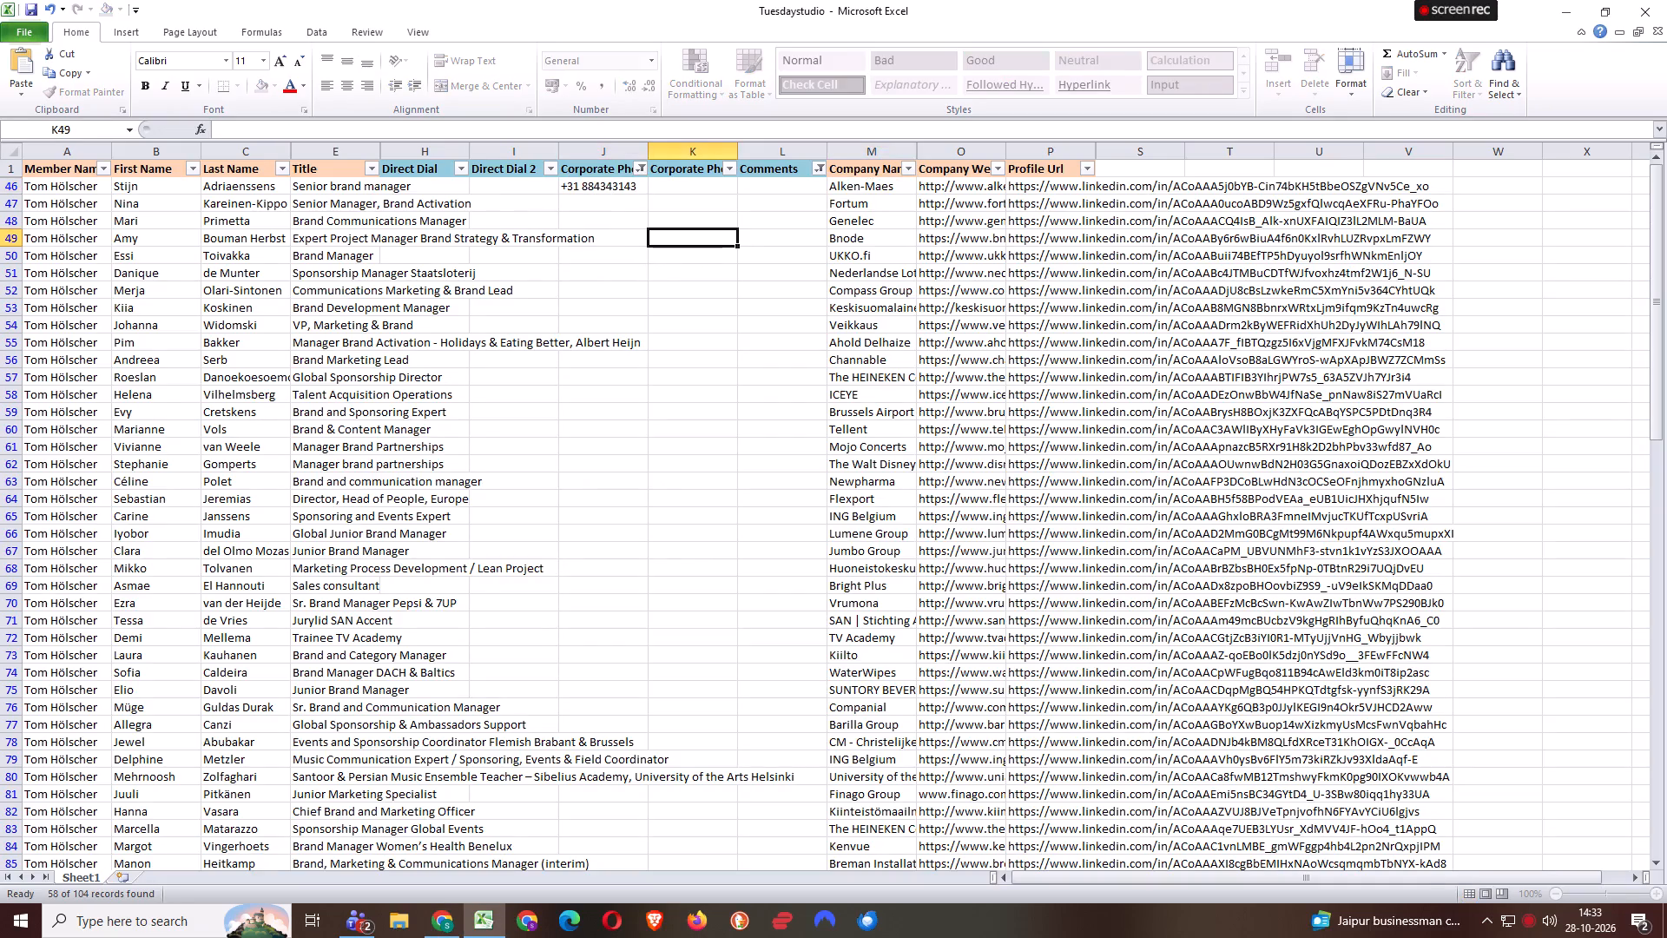
Reapply the blanks filter on the first Corporate Phone column to hide the completed Alken-Maes row.
click(638, 165)
click(542, 489)
click(696, 486)
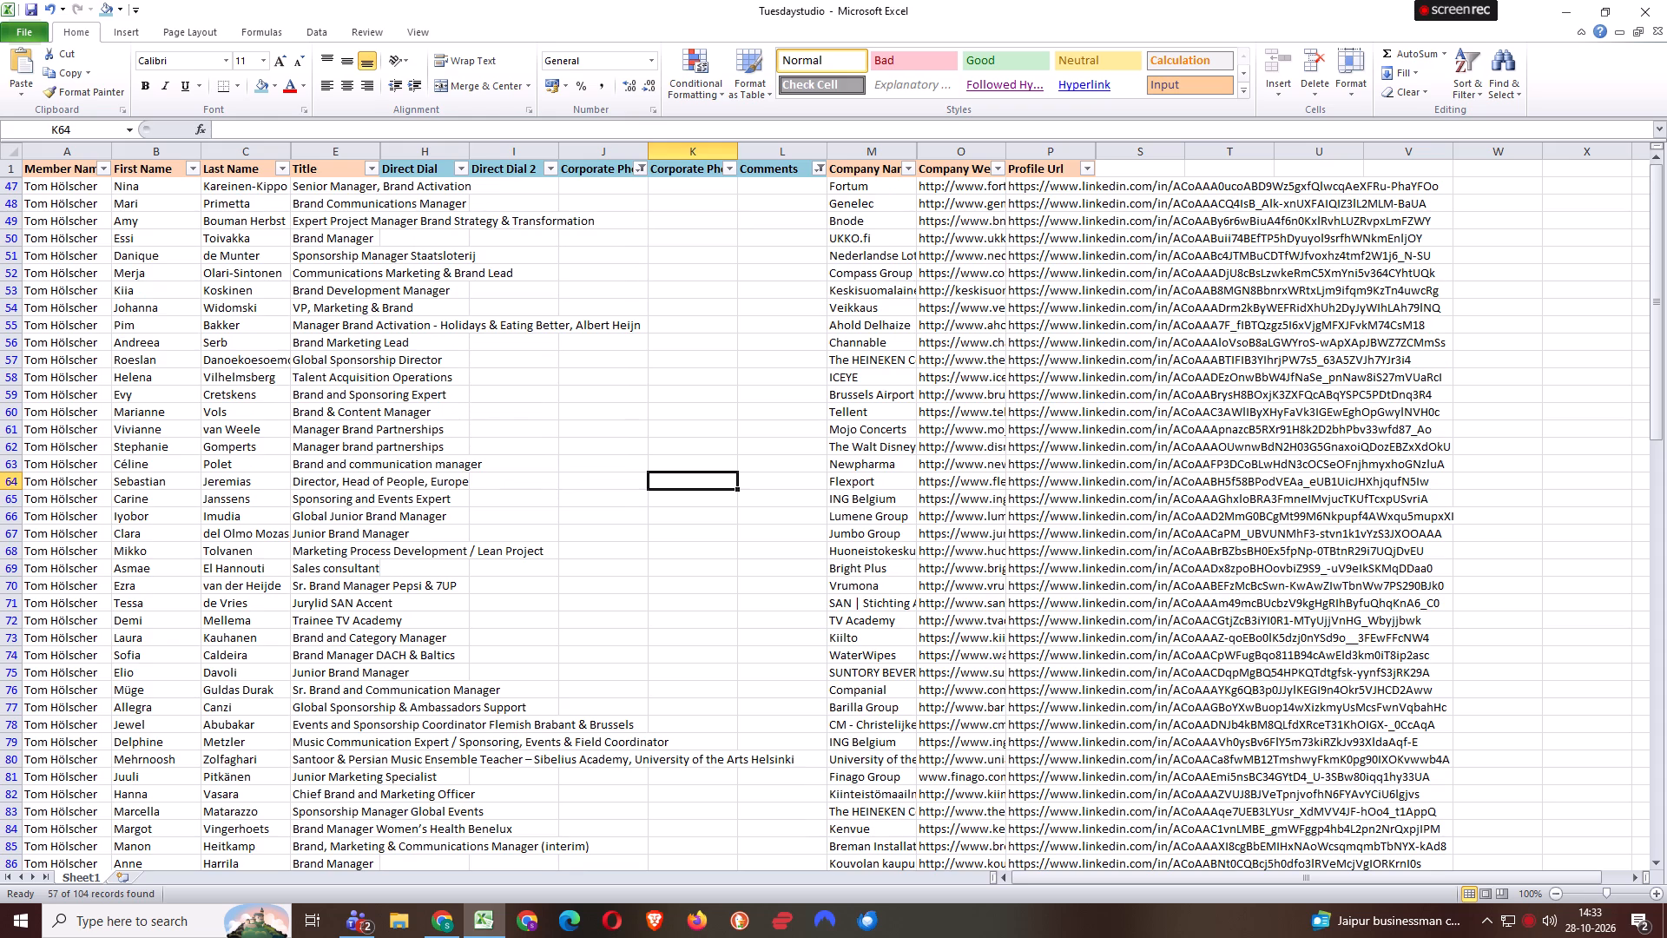
Save the Tuesdaystudio workbook.
key(ctrl+s)
key(ctrl+s)
key(ctrl+s)
key(ctrl+s)
Copy the company name Fortum from row 47 and search Google in Chrome for its company phone number in the Netherlands.
click(844, 186)
key(ctrl+c)
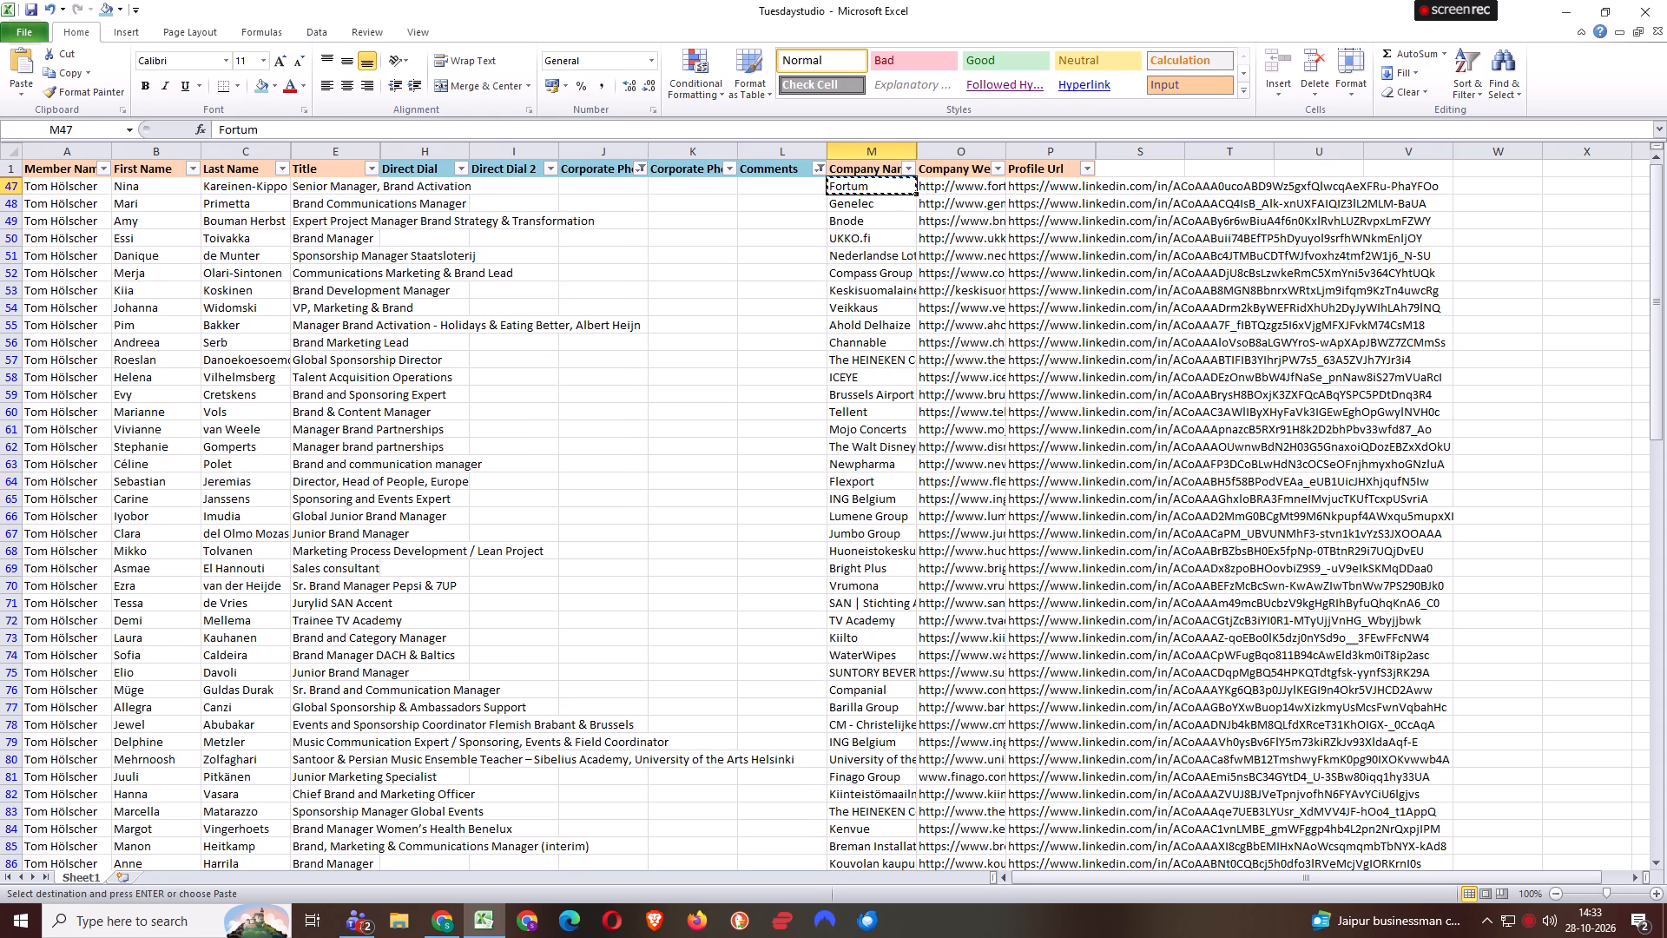
key(alt+Tab)
drag(318, 130, 89, 96)
key(ctrl+v)
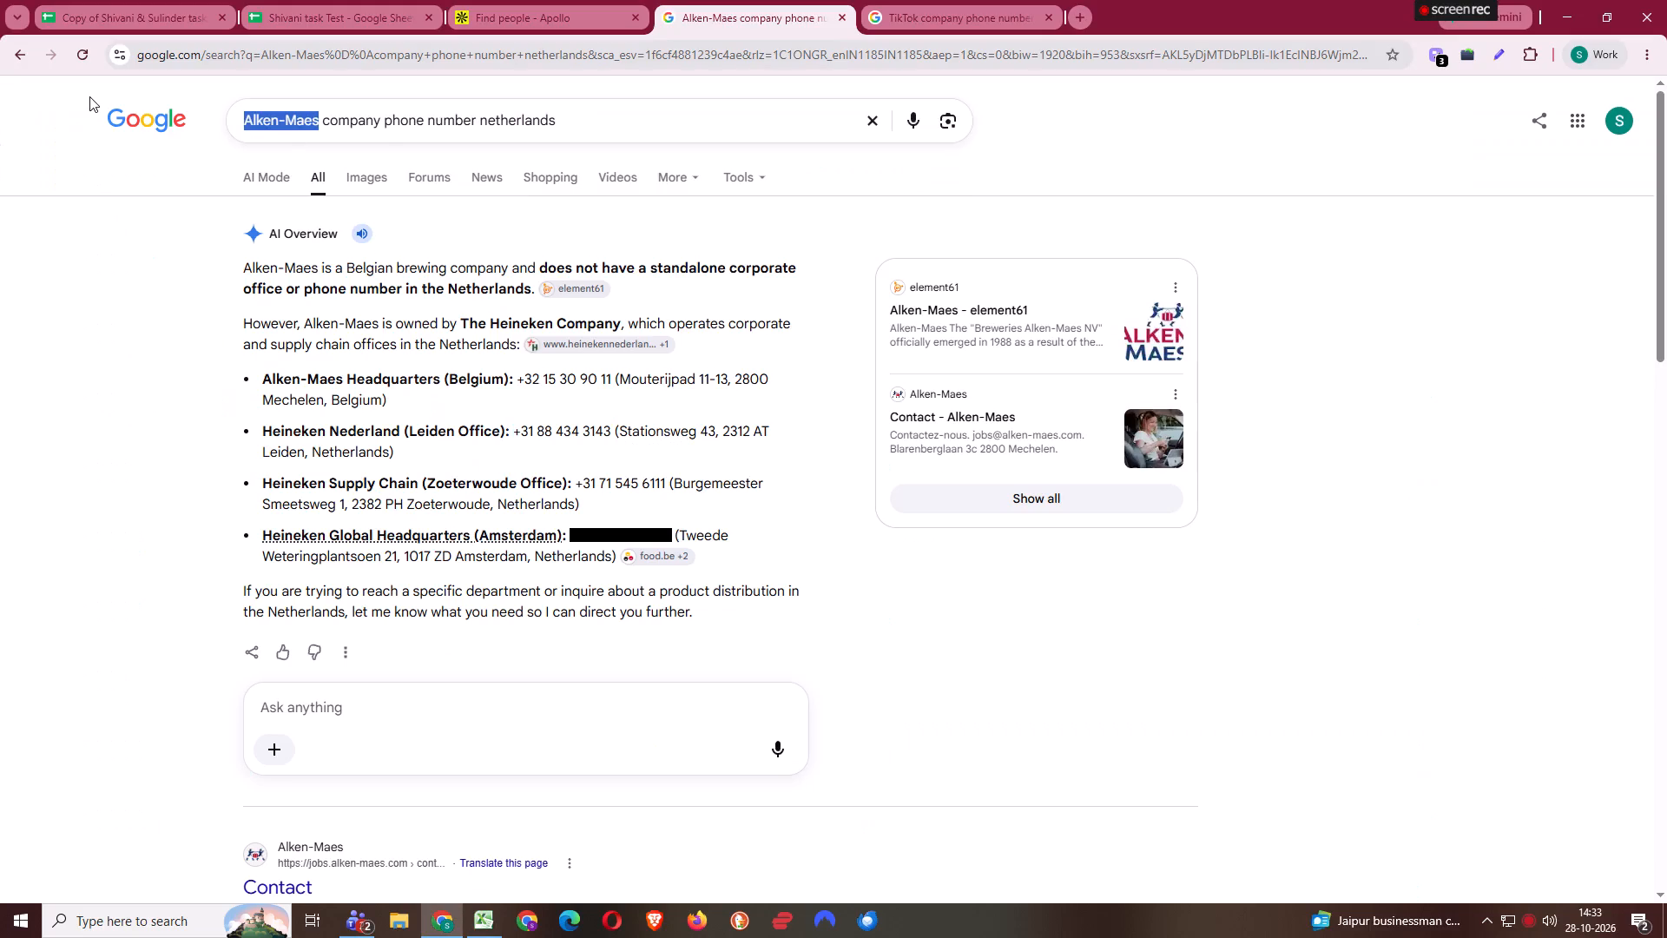
key(Return)
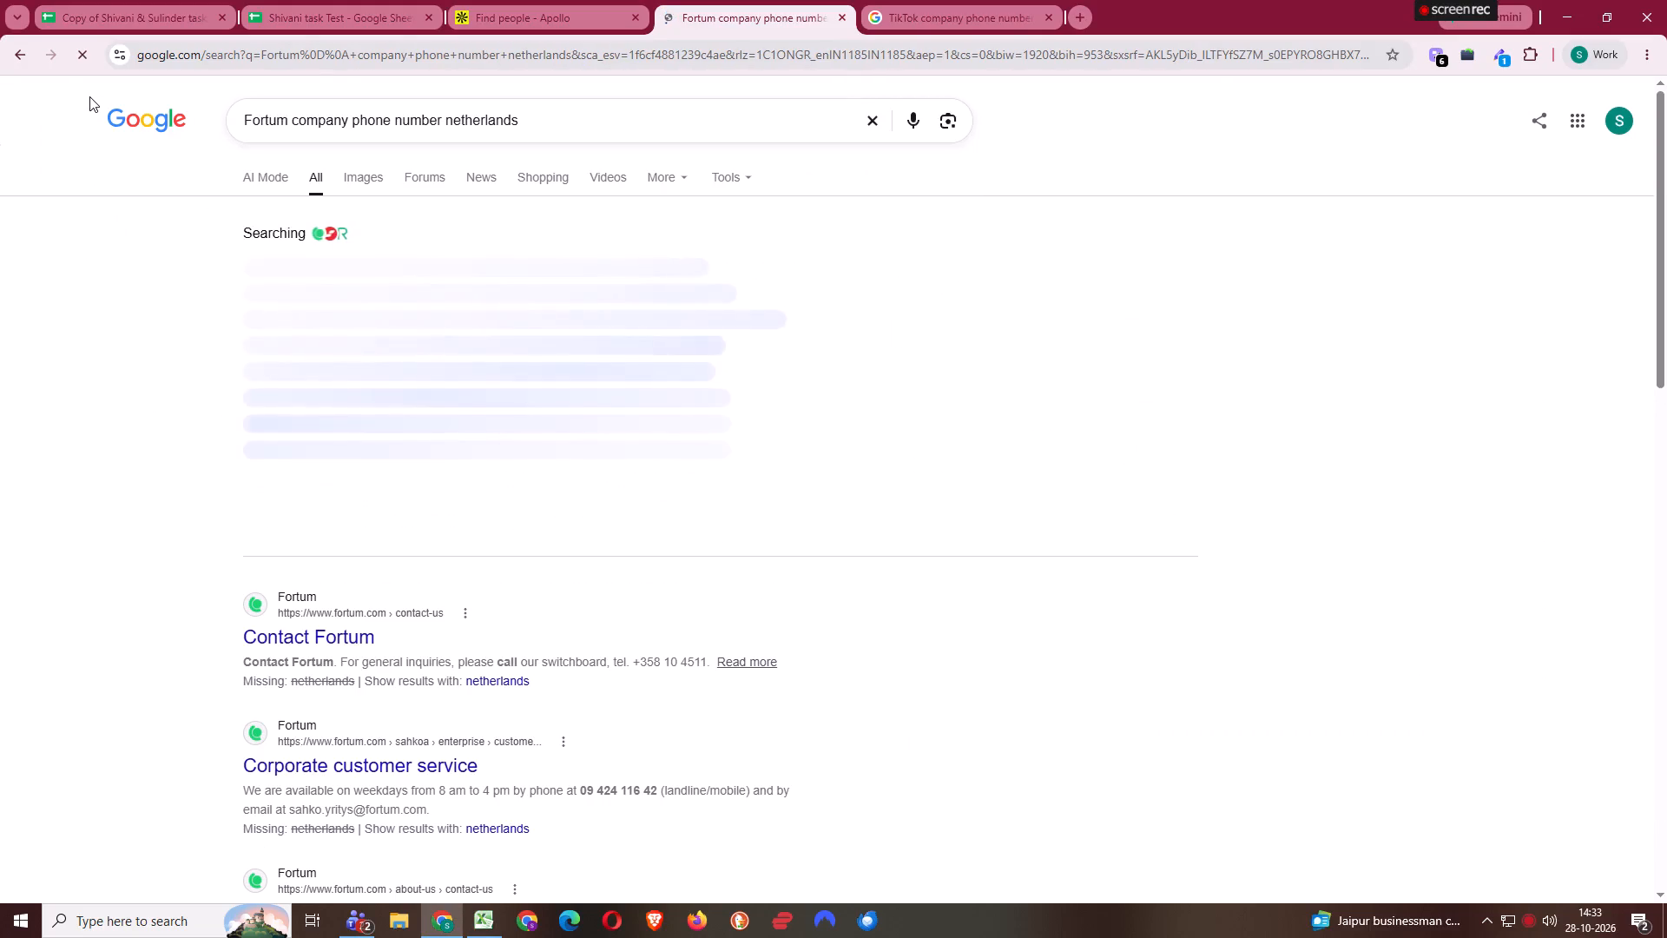
scroll(89, 96, up, 3)
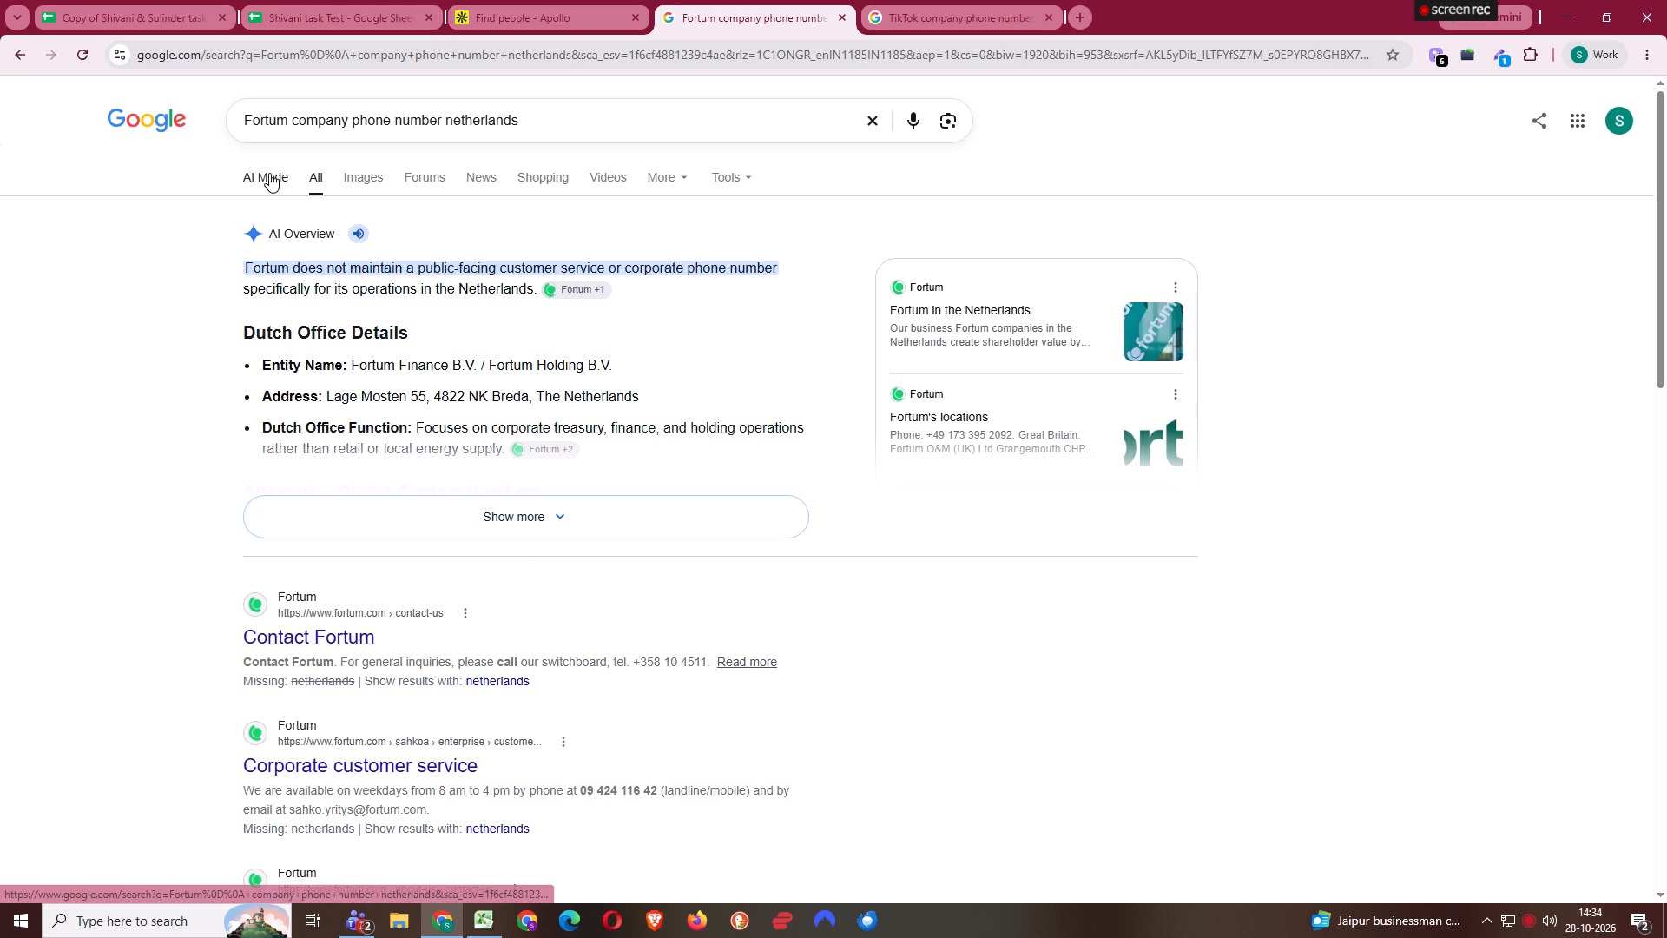
Enter NA in row 47's first Corporate Phone cell for Fortum in the Excel sheet.
key(alt+Tab)
click(613, 188)
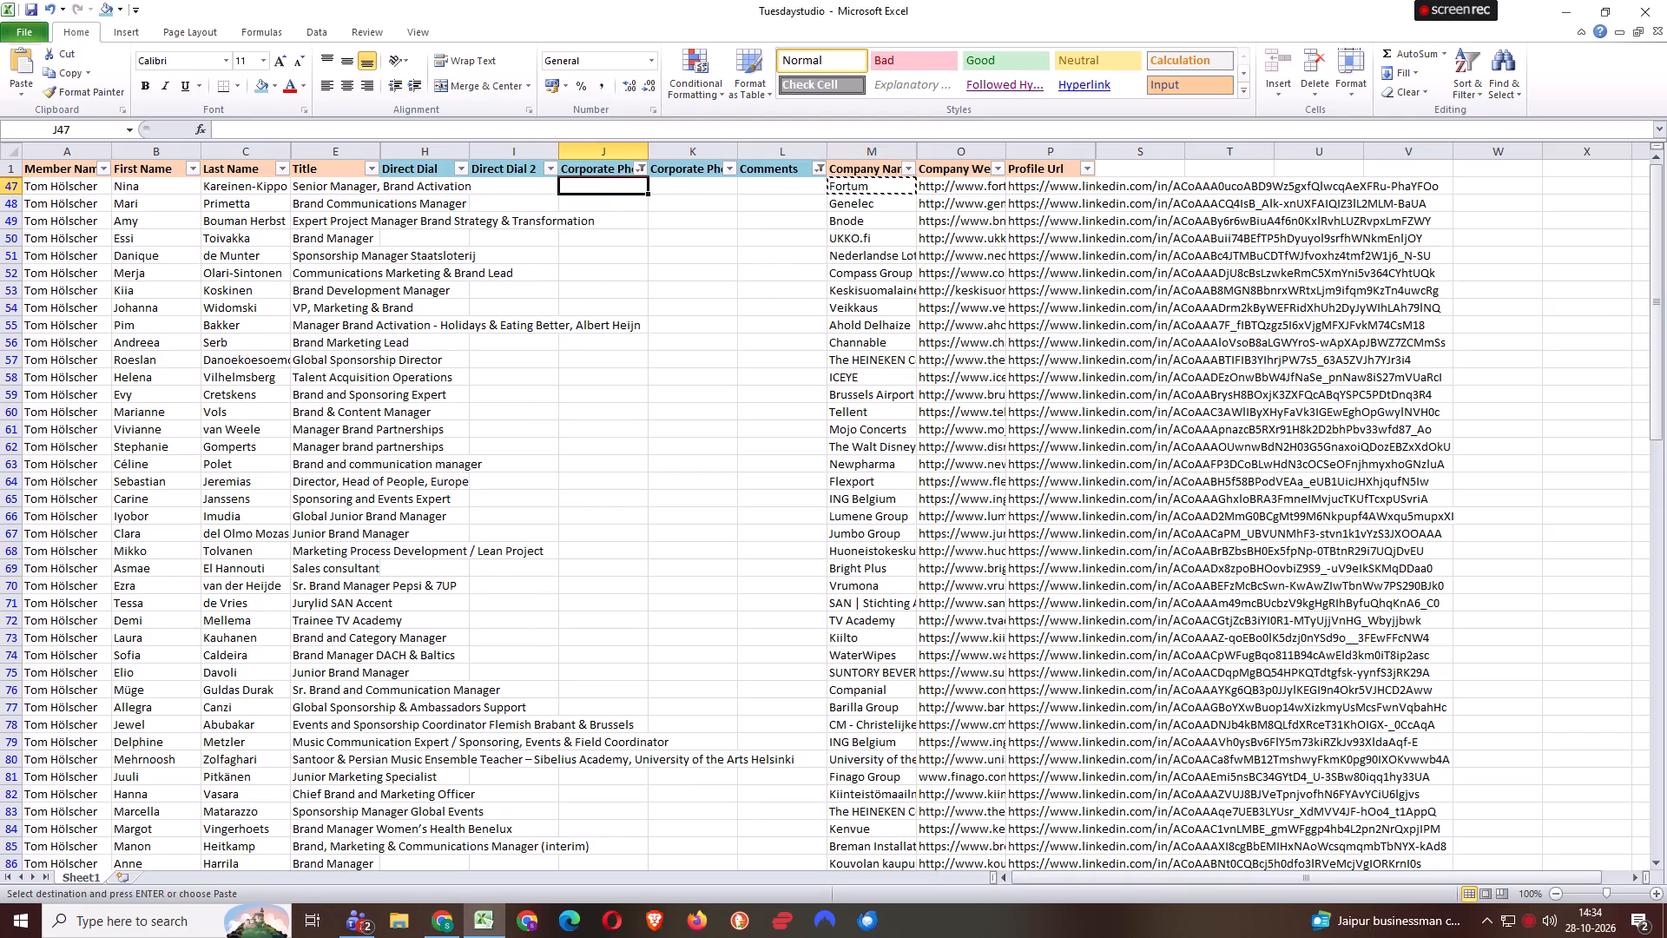
key(n)
click(610, 278)
Reapply the blanks filter on the first Corporate Phone column to hide the completed Fortum row.
click(641, 162)
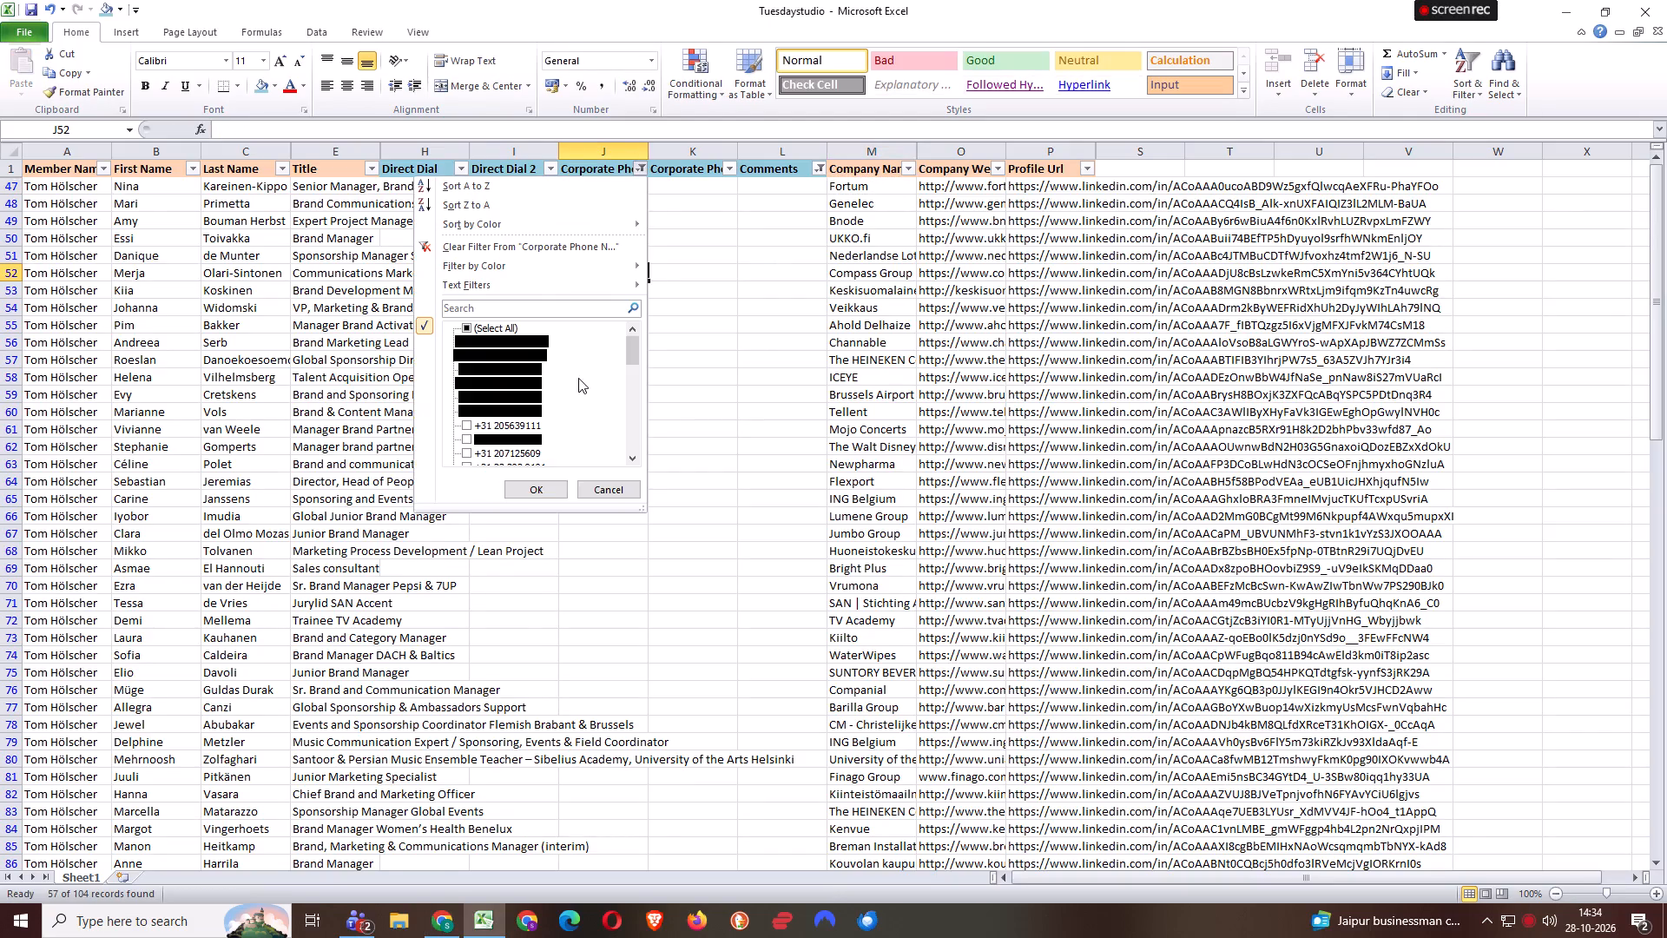
click(552, 490)
Copy the company name Genelec from row 48 and search Google in Chrome for its company phone number in the Netherlands.
click(860, 186)
key(ctrl+c)
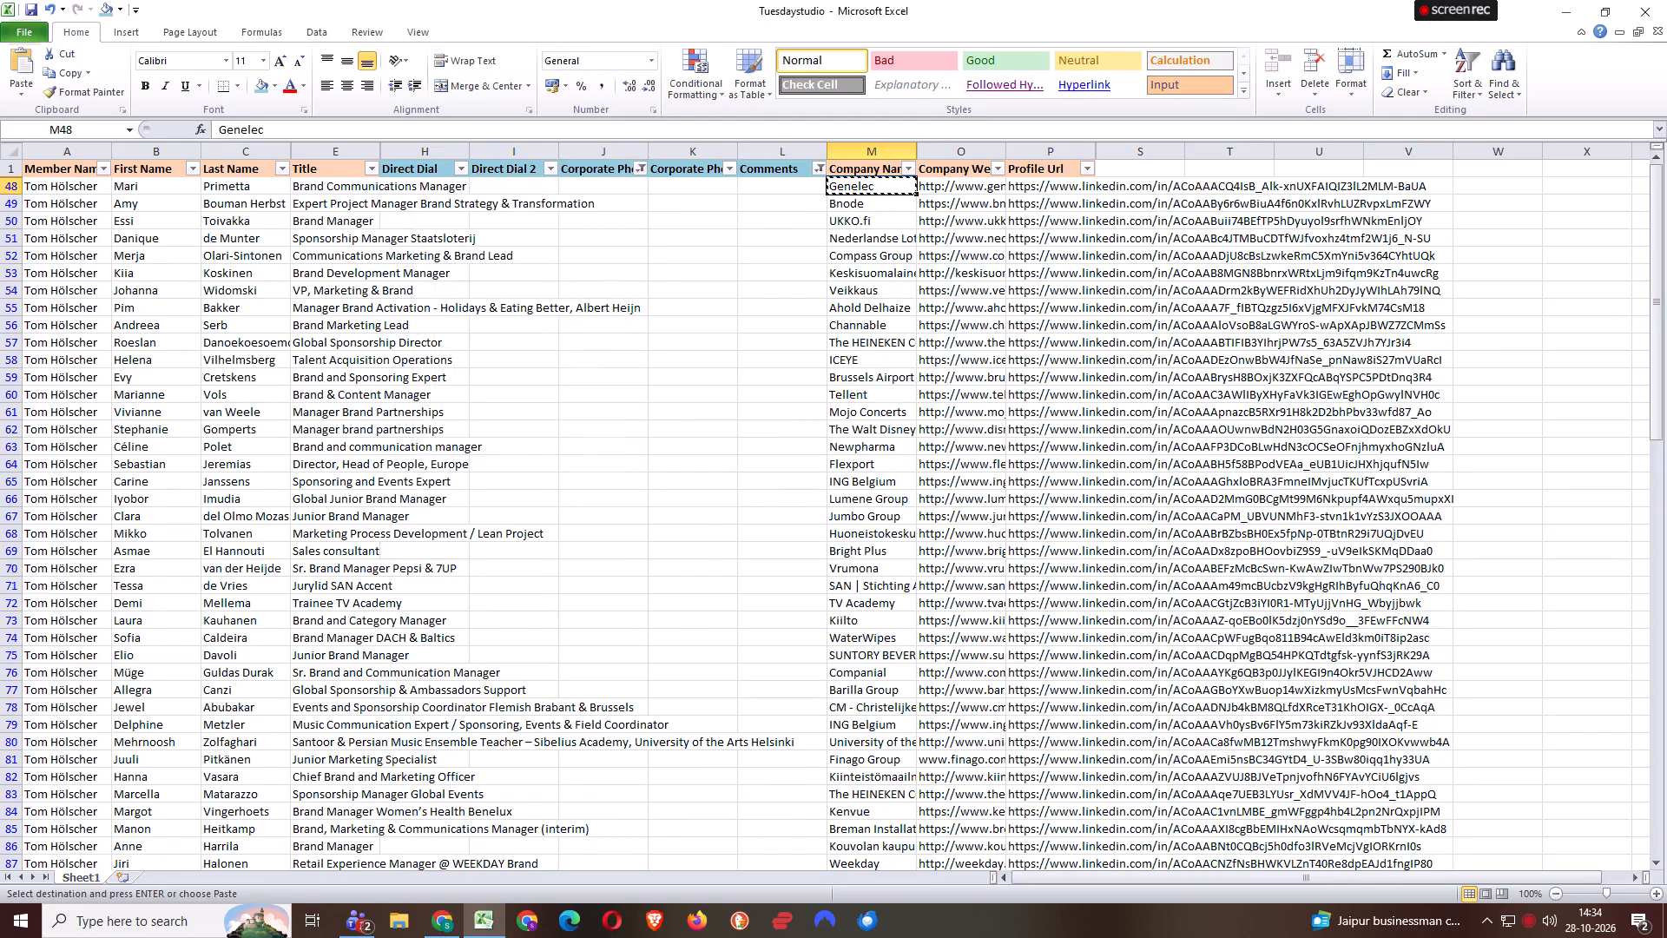
key(alt+Tab)
double_click(259, 121)
key(ctrl+v)
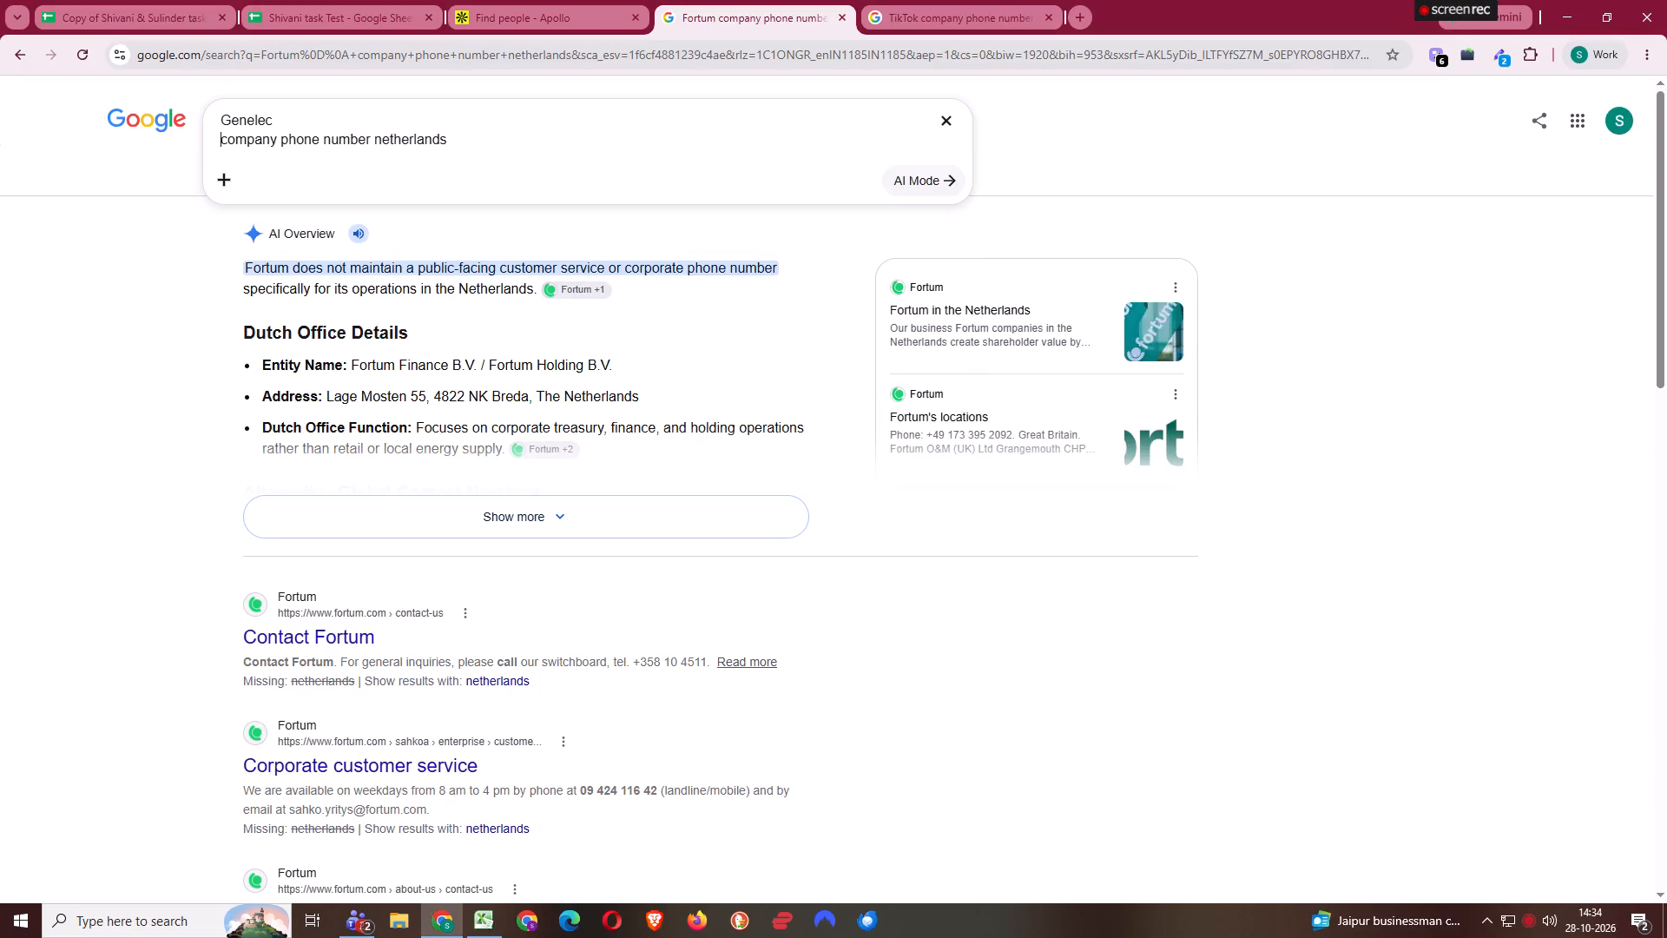
key(Return)
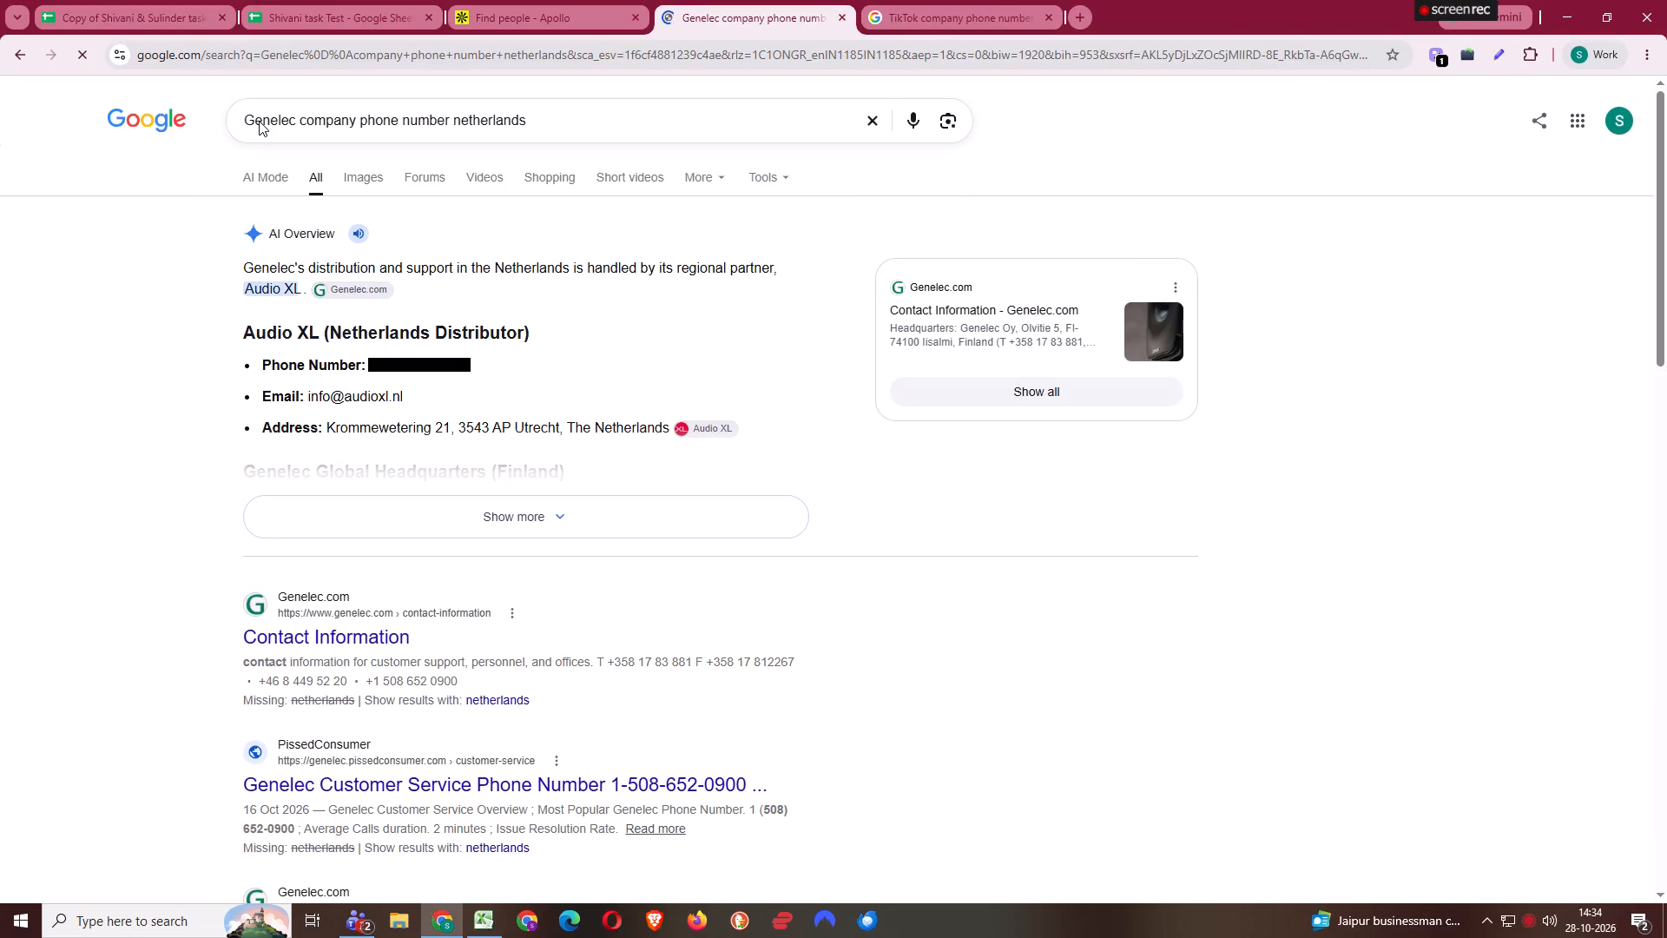
scroll(259, 121, up, 1)
Copy the Audio XL Netherlands distributor number into row 48's first Corporate Phone cell as text, removing the extra space.
drag(370, 367, 405, 367)
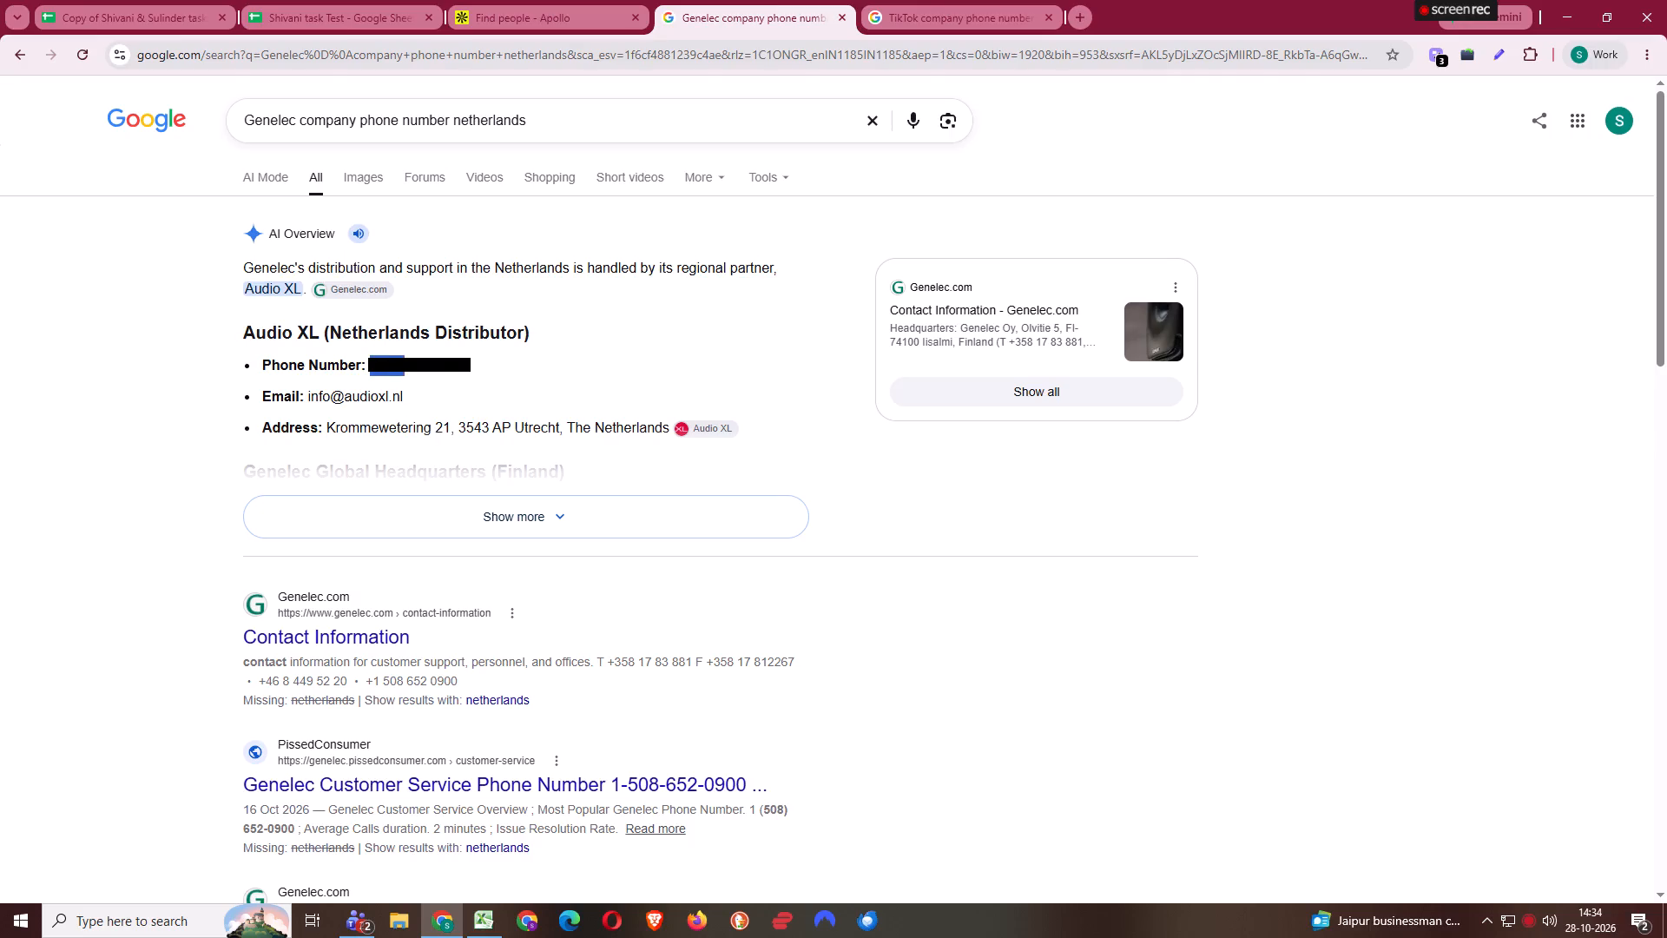
drag(405, 367, 475, 367)
key(ctrl+c)
key(ctrl+c)
key(ctrl+c)
key(ctrl+c)
key(ctrl+c)
key(ctrl+c)
key(alt+Tab)
click(592, 185)
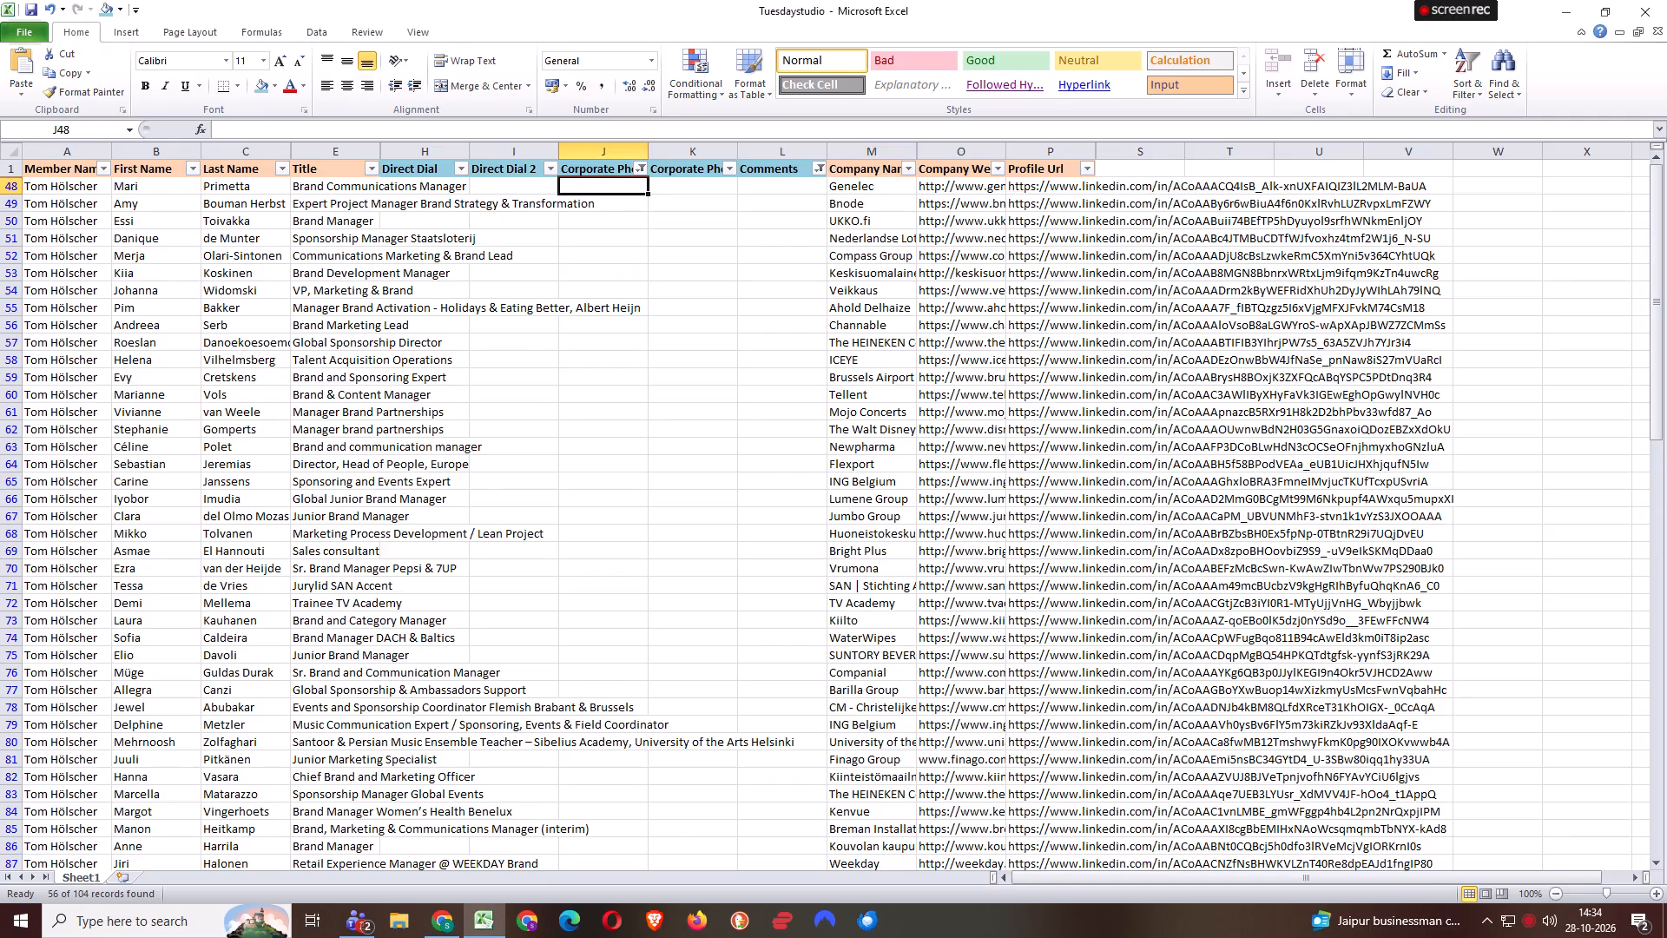
key(apostrophe)
key(ctrl+v)
scroll(592, 185, up, 2)
click(604, 185)
click(599, 182)
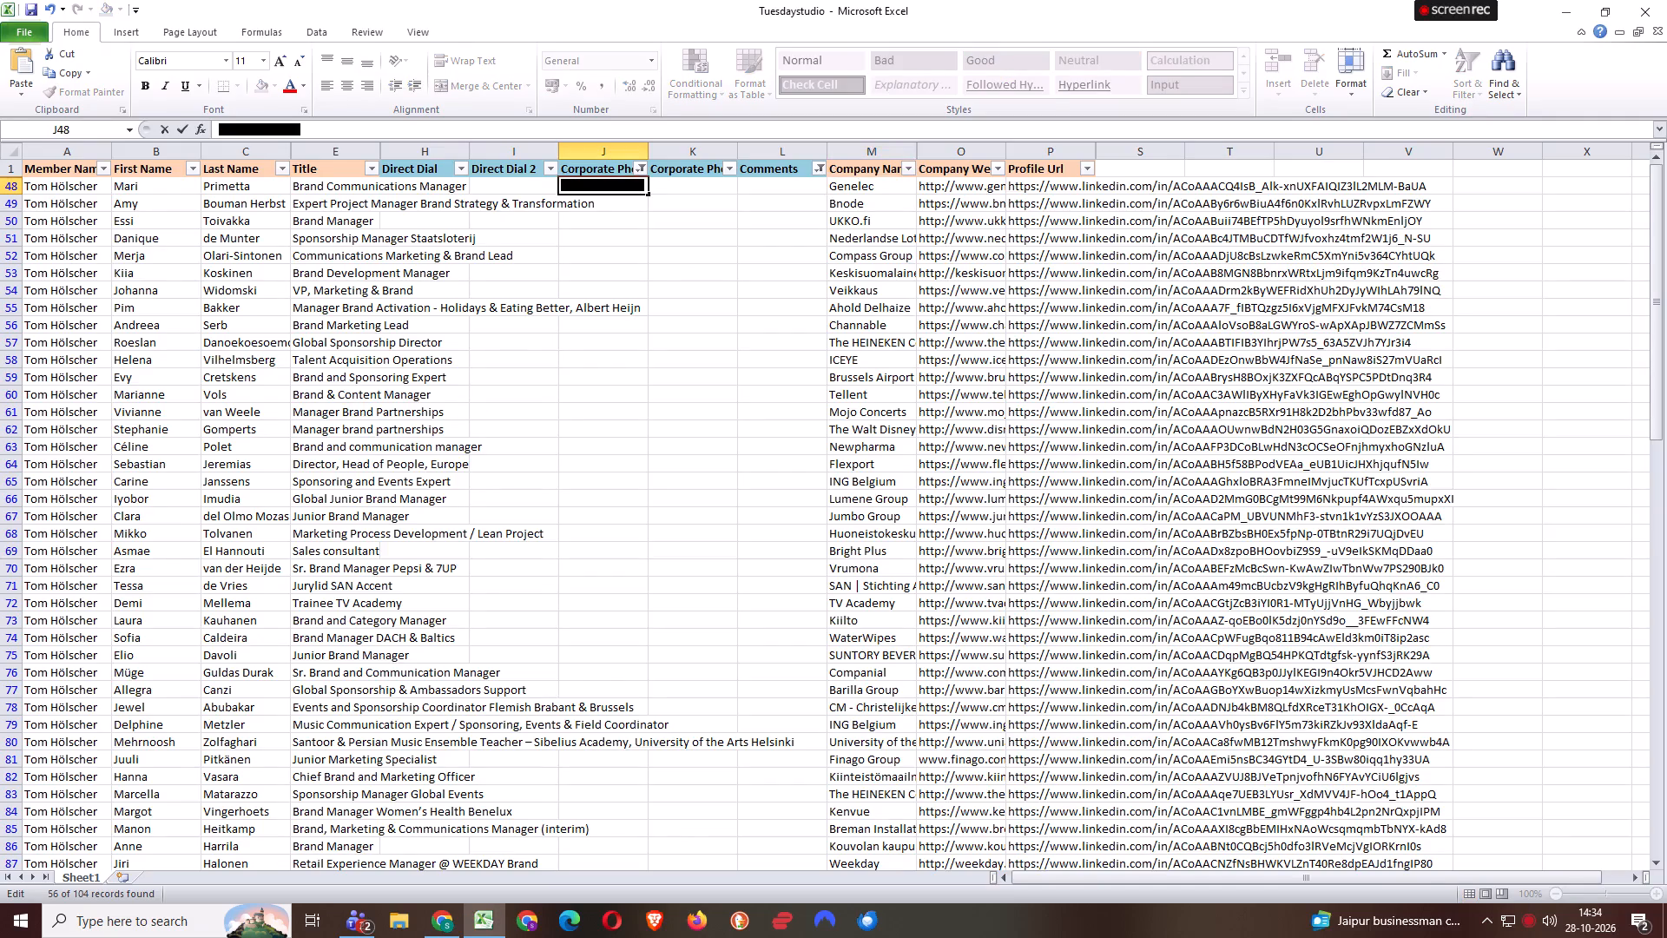
key(BackSpace)
click(668, 297)
Reapply the blanks filter on the first Corporate Phone column to hide the completed Genelec row.
click(642, 163)
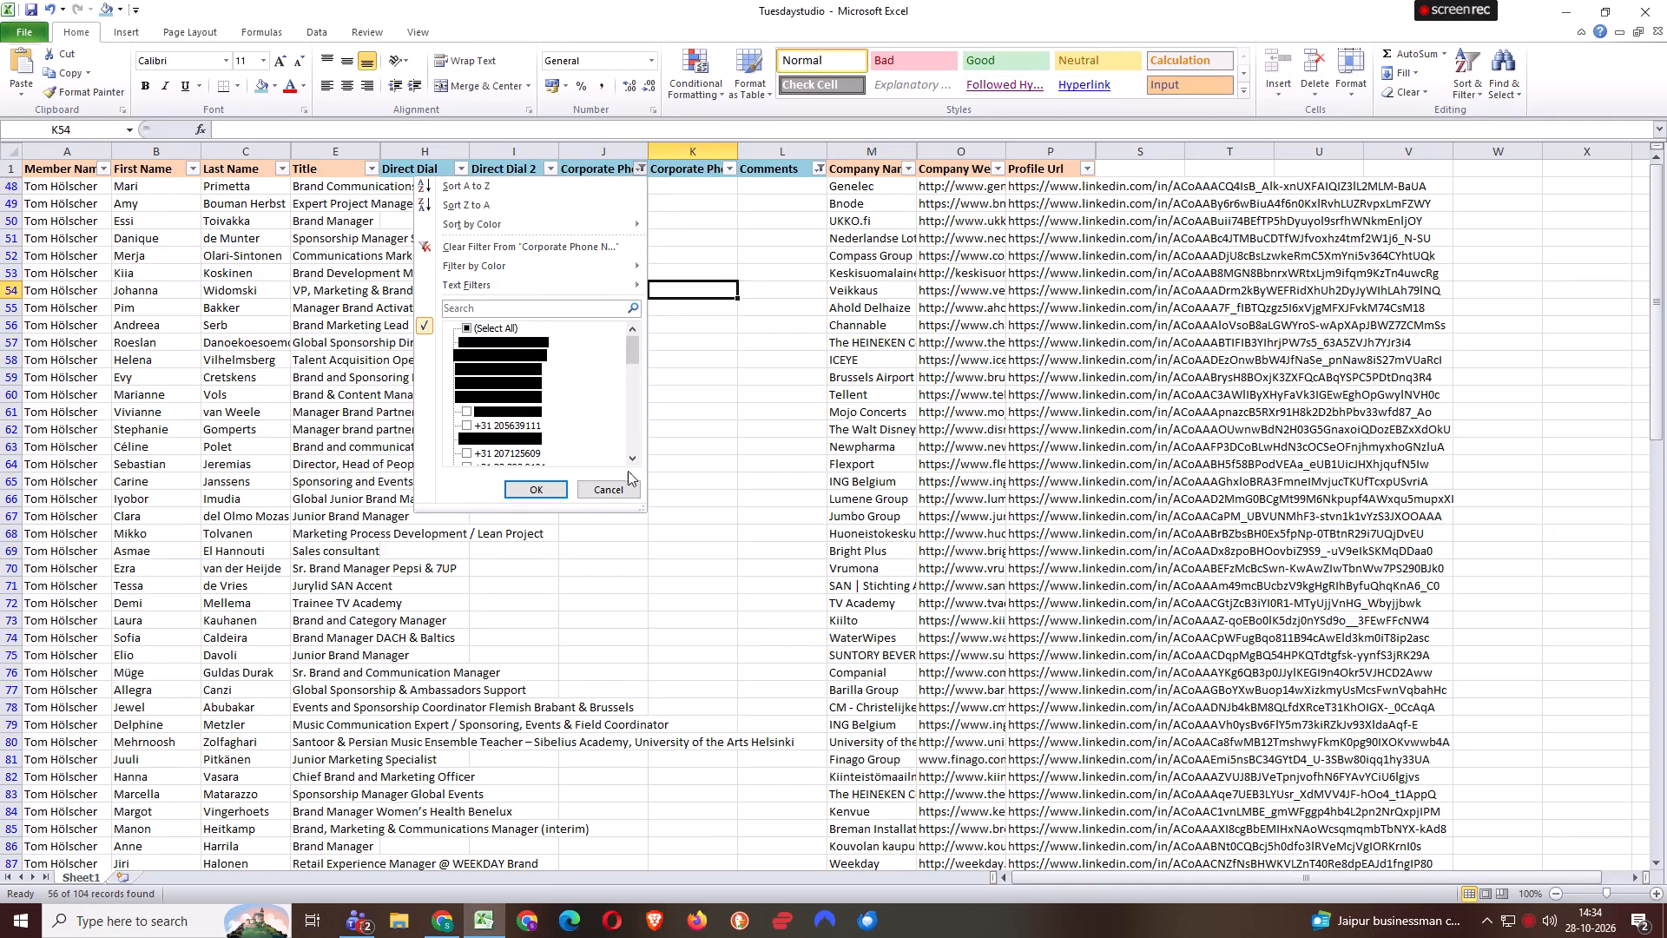
click(536, 480)
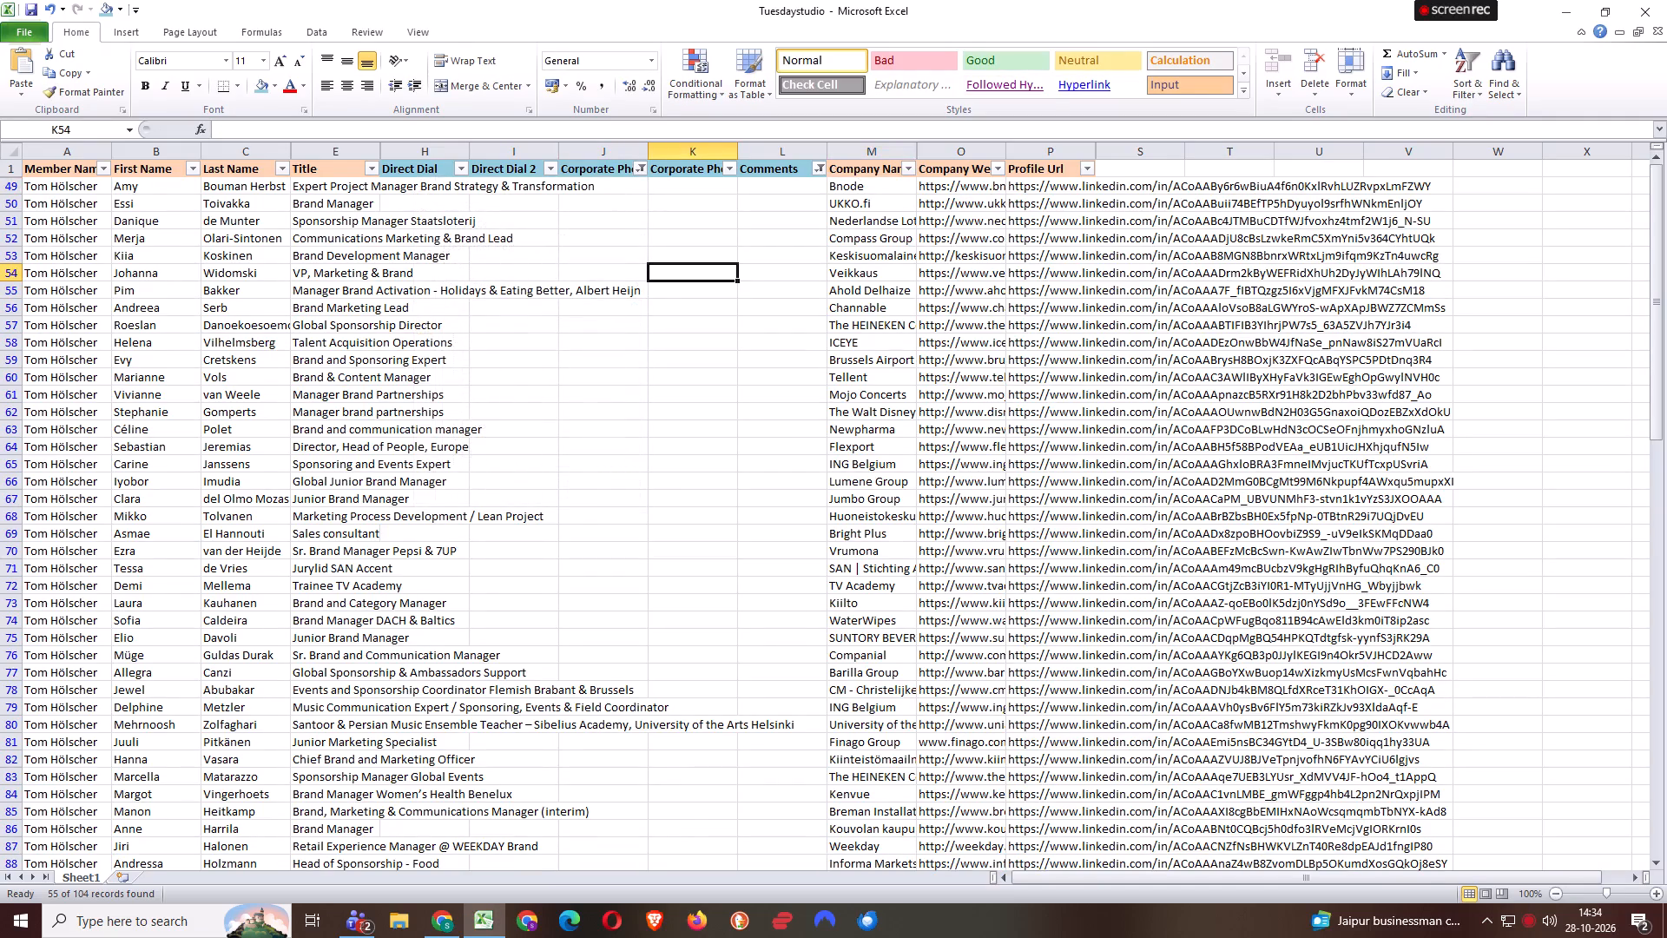
Copy the company name Bnode from row 49 and search Google in Chrome for its company phone number in the Netherlands.
click(877, 184)
key(ctrl+c)
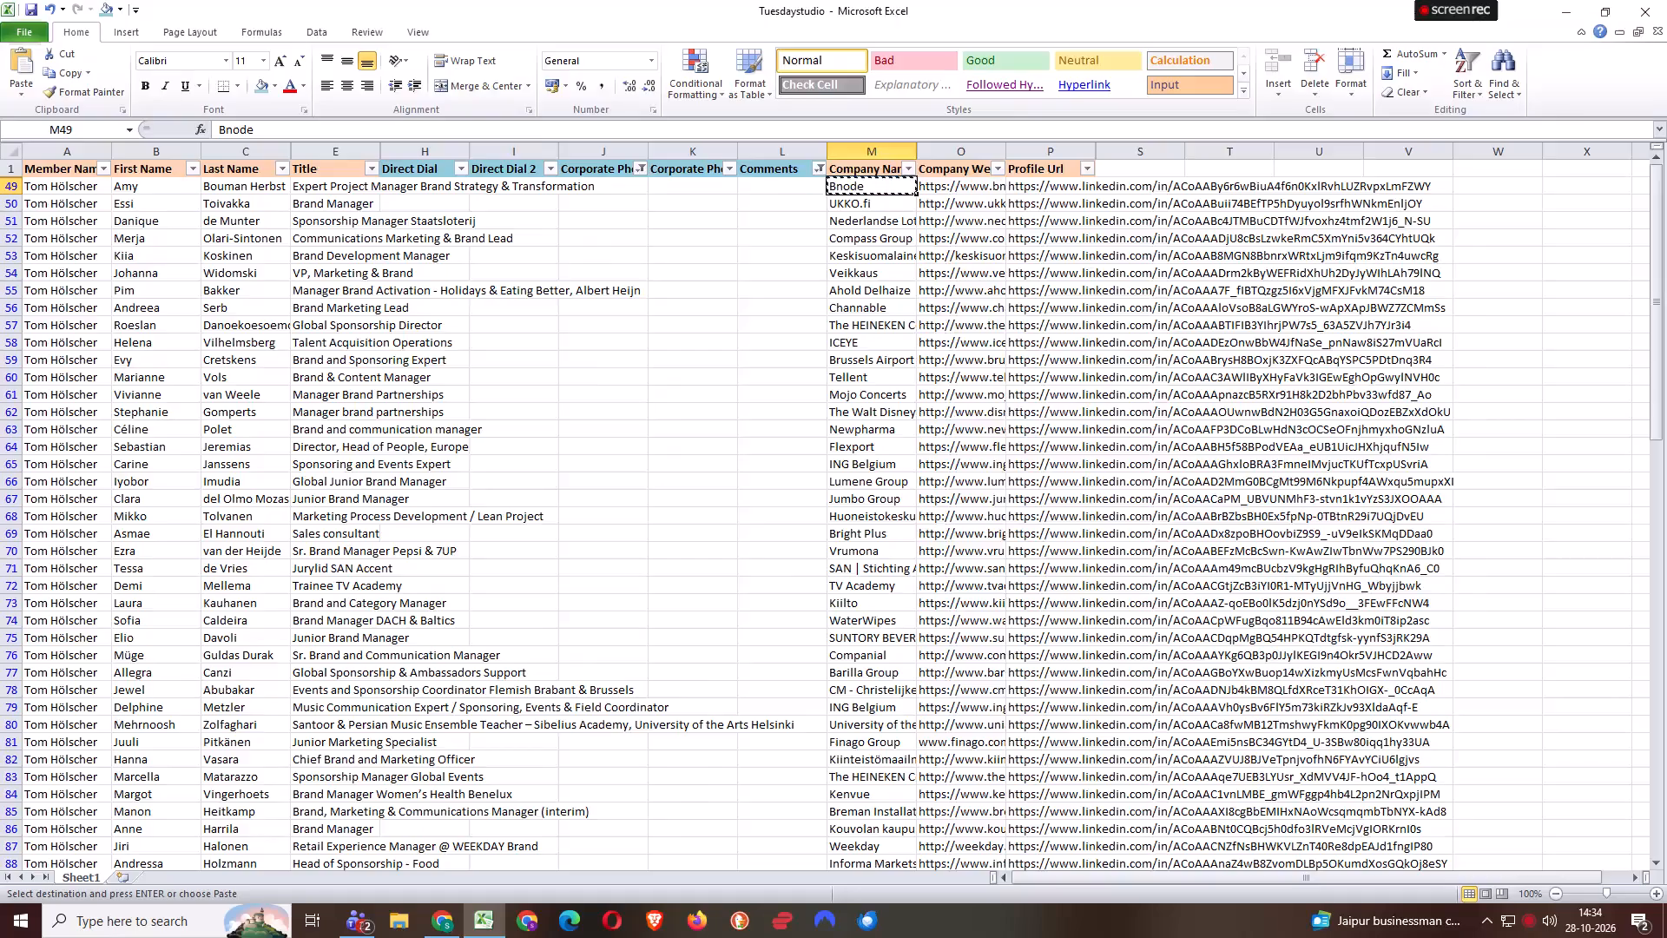
key(alt+Tab)
double_click(285, 116)
key(ctrl+v)
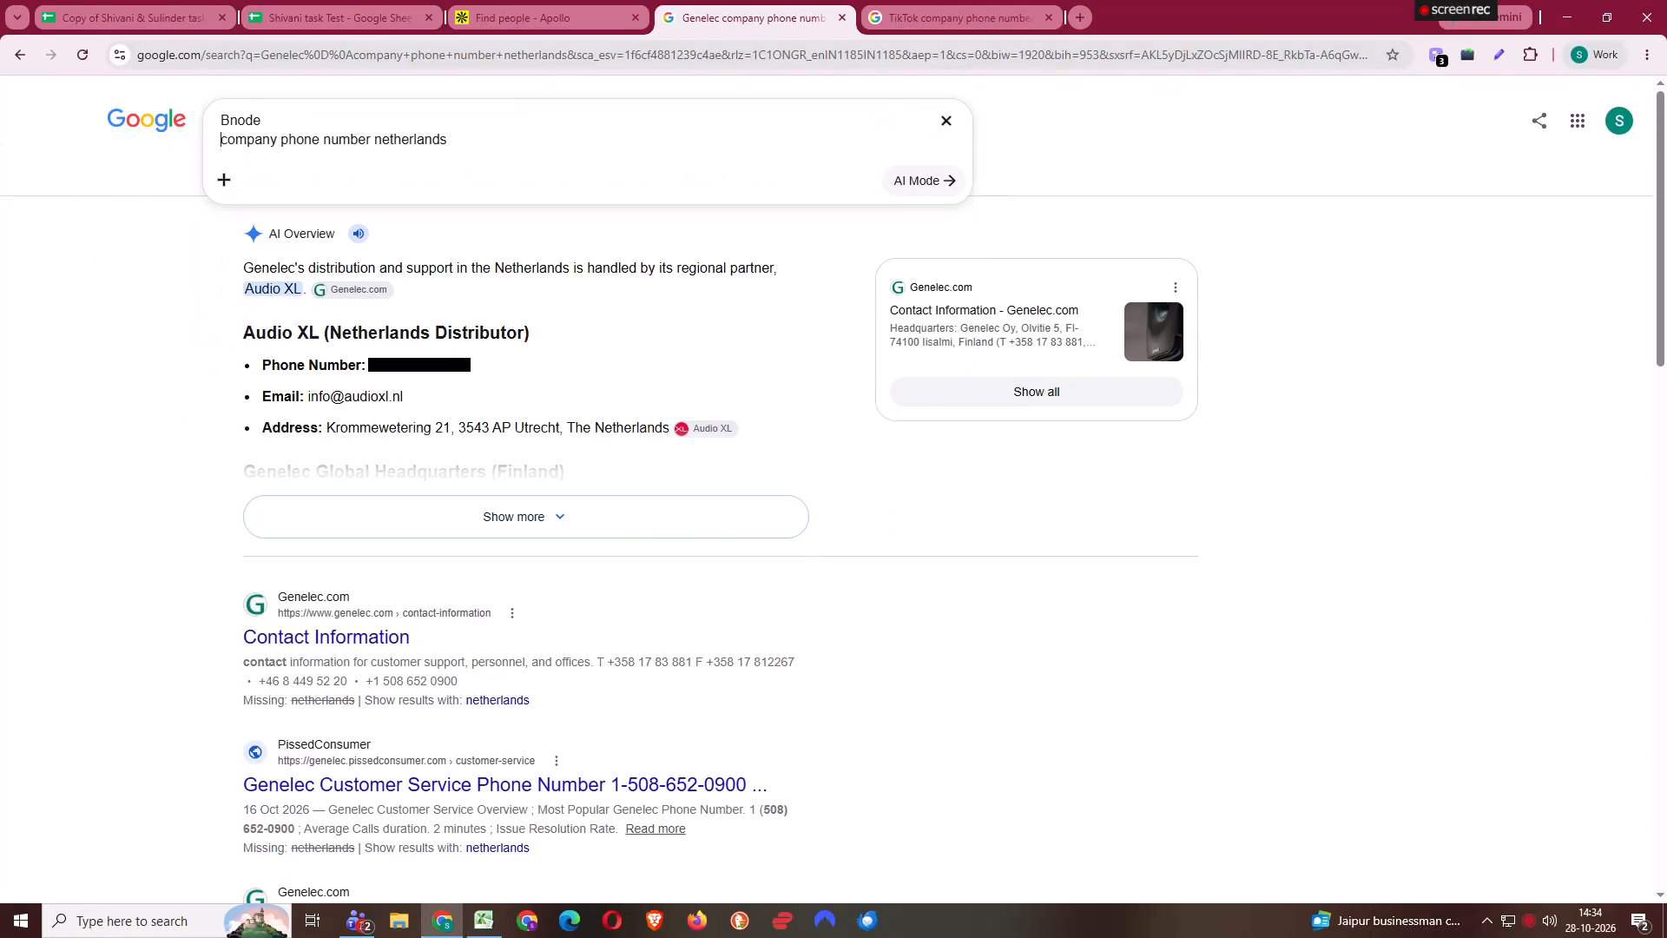
key(Return)
key(Return)
key(Return)
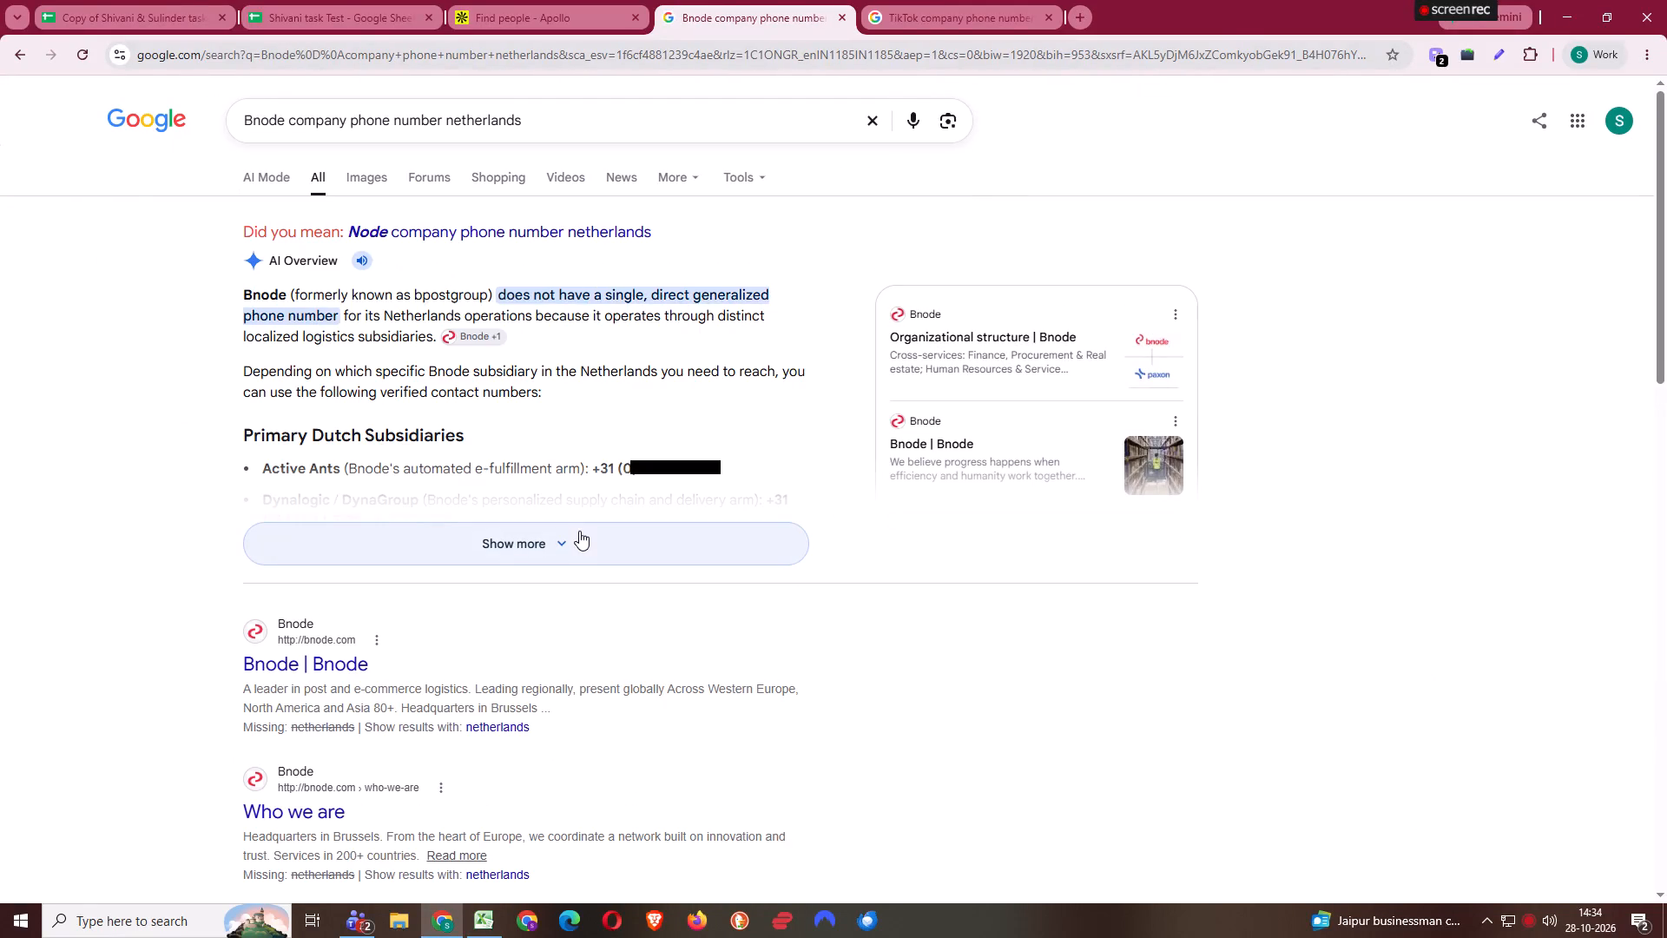
Copy the Active Ants number without its (0) into row 49's first Corporate Phone cell as text, prefixed with +31 and with extra spaces removed.
click(579, 531)
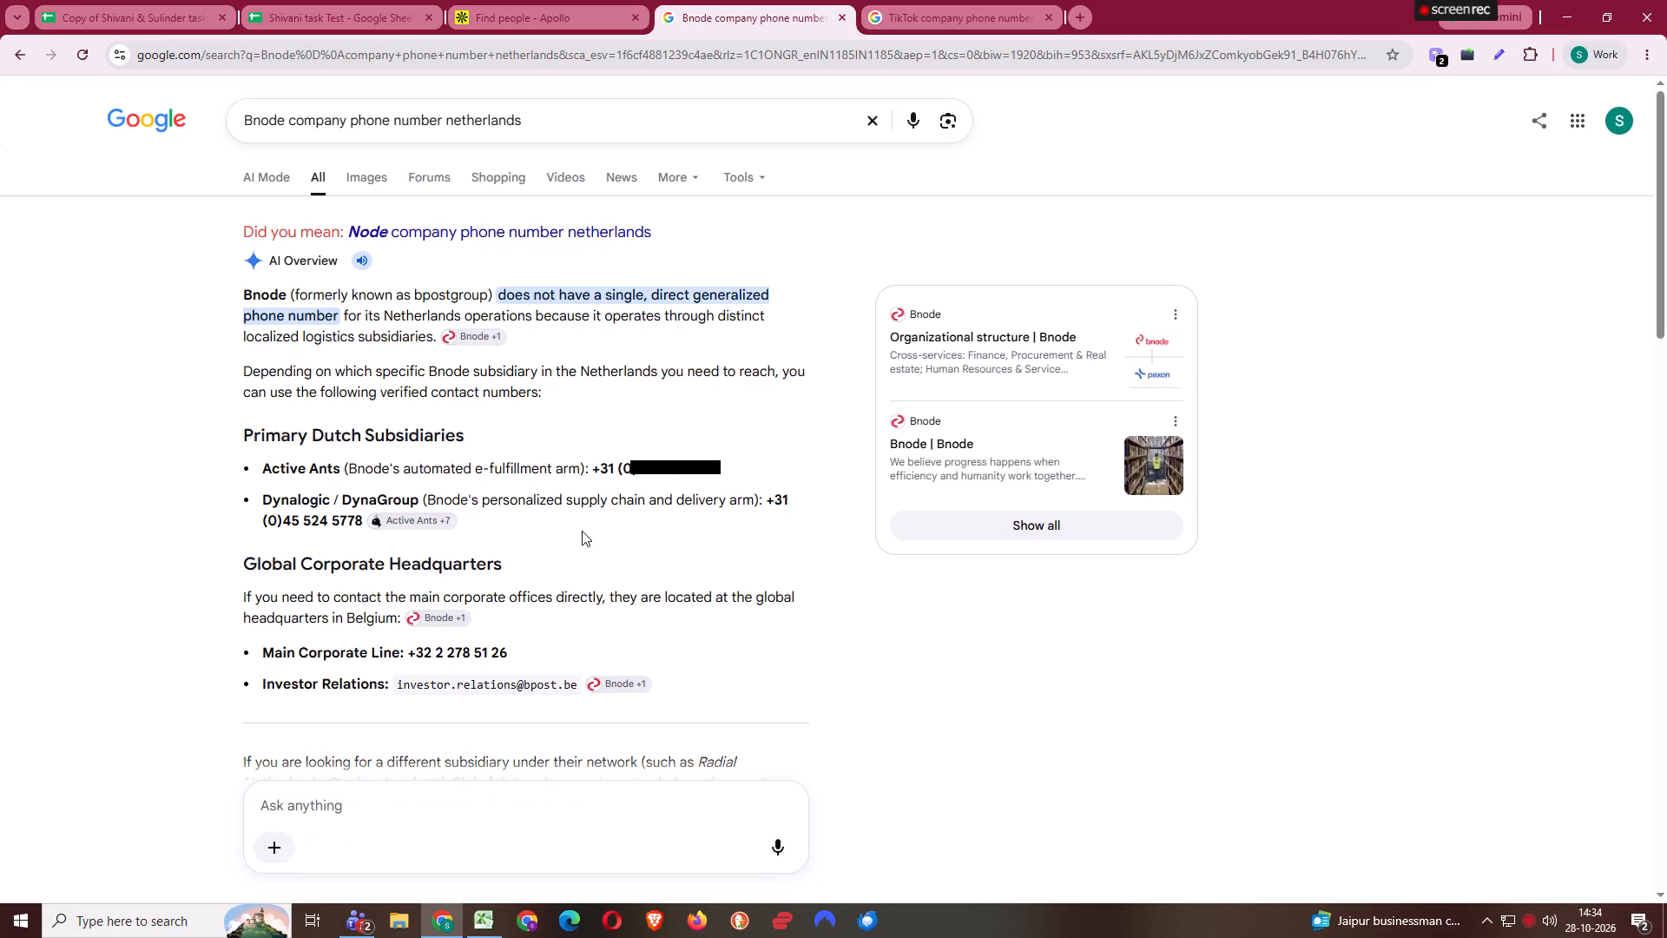
drag(591, 462, 600, 465)
drag(639, 466, 718, 471)
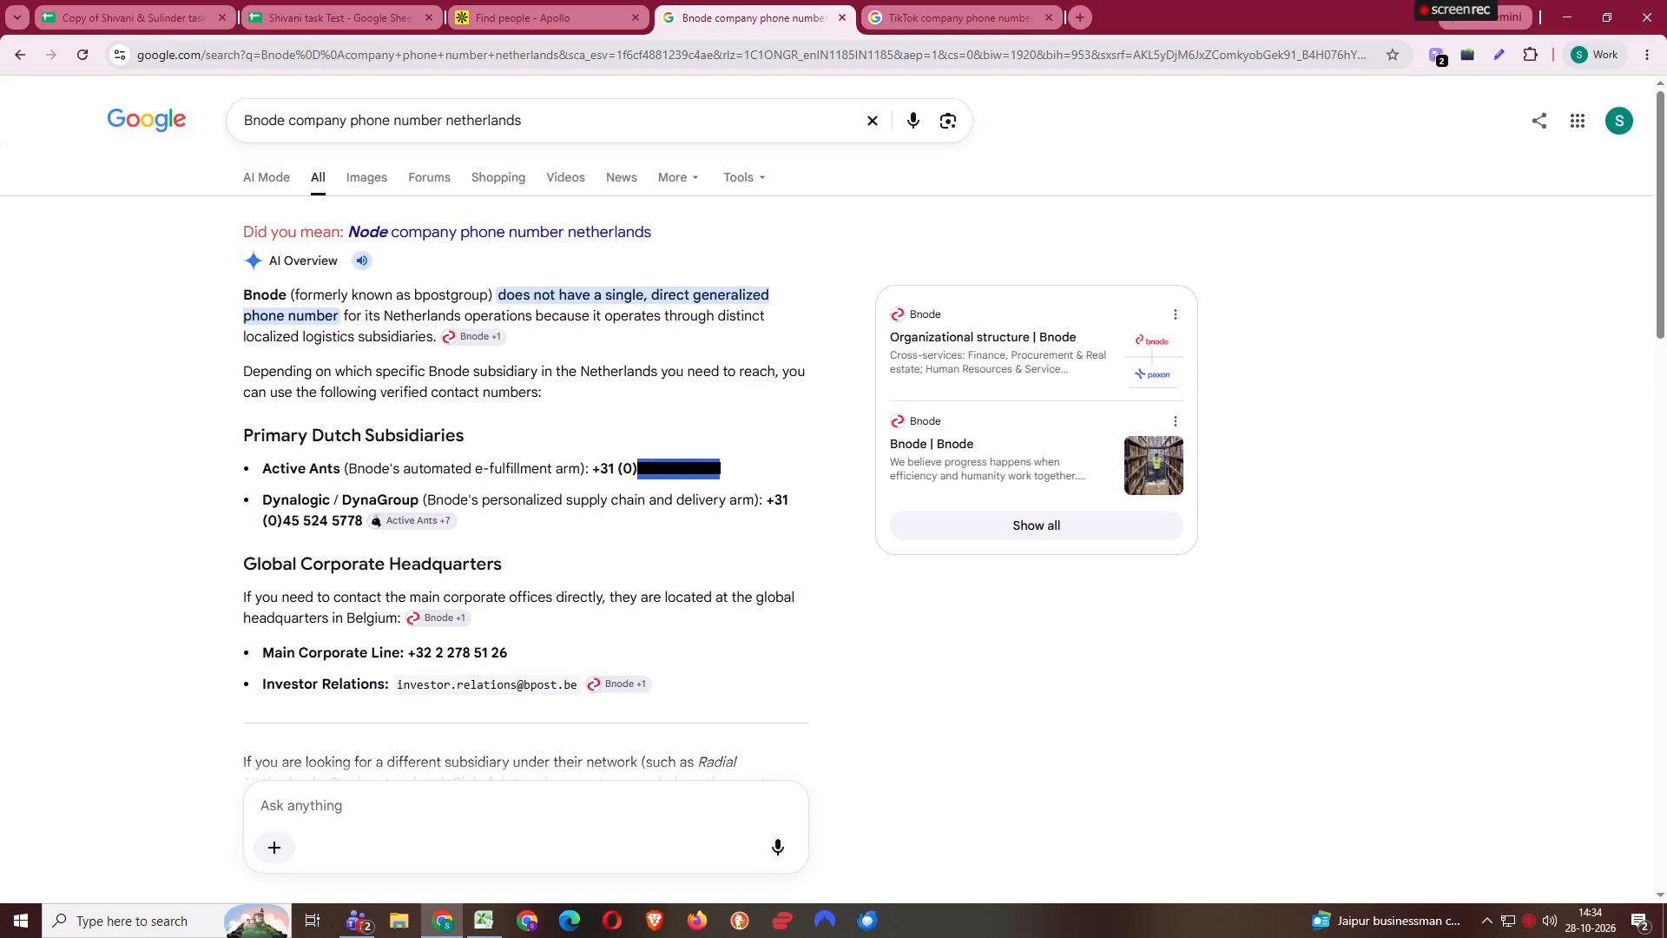
right_click(708, 469)
click(747, 479)
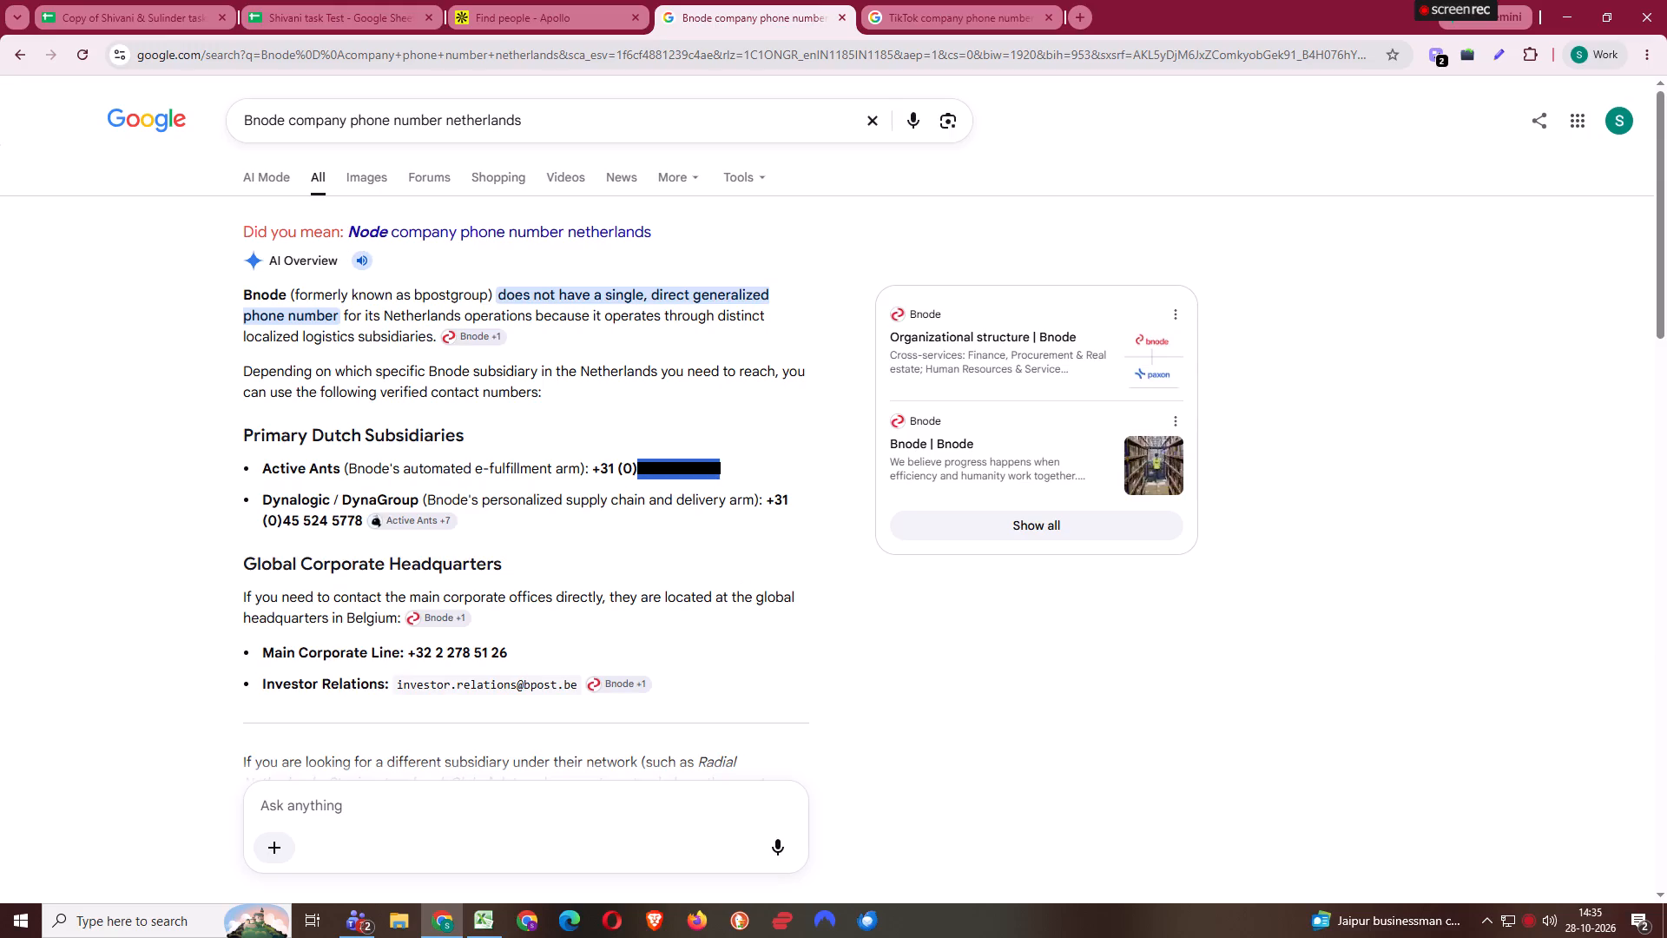
key(ctrl+c)
key(ctrl+c)
key(ctrl+c)
key(ctrl+c)
key(alt+Tab)
scroll(784, 628, up, 2)
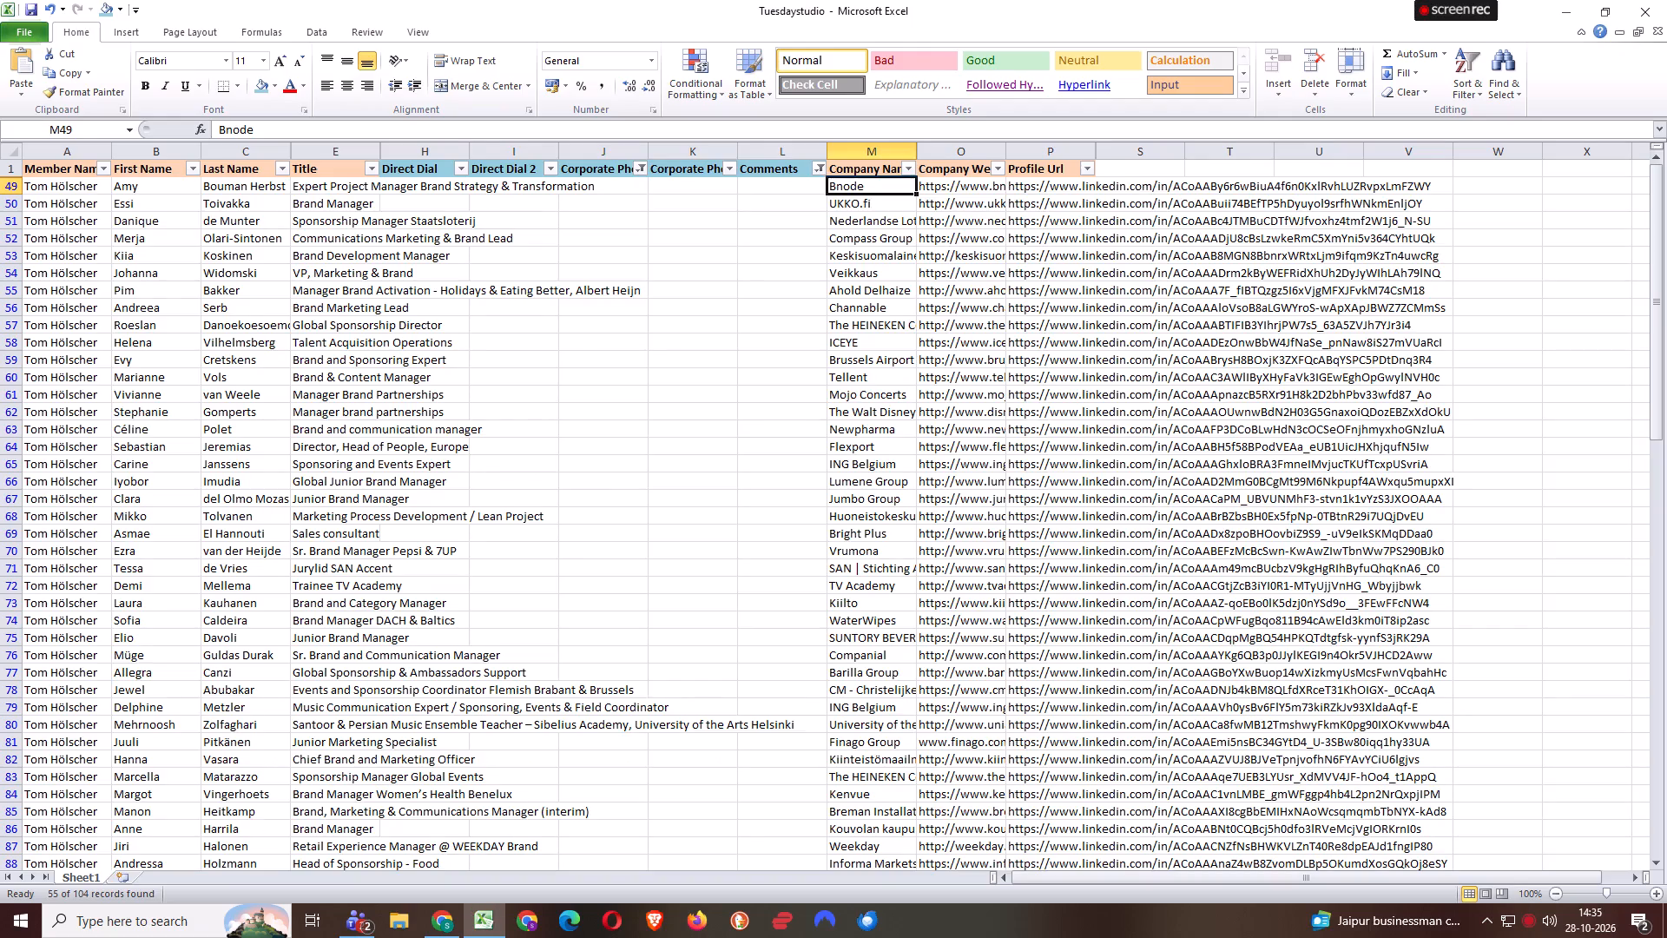
click(615, 179)
scroll(615, 179, down, 1)
key(apostrophe)
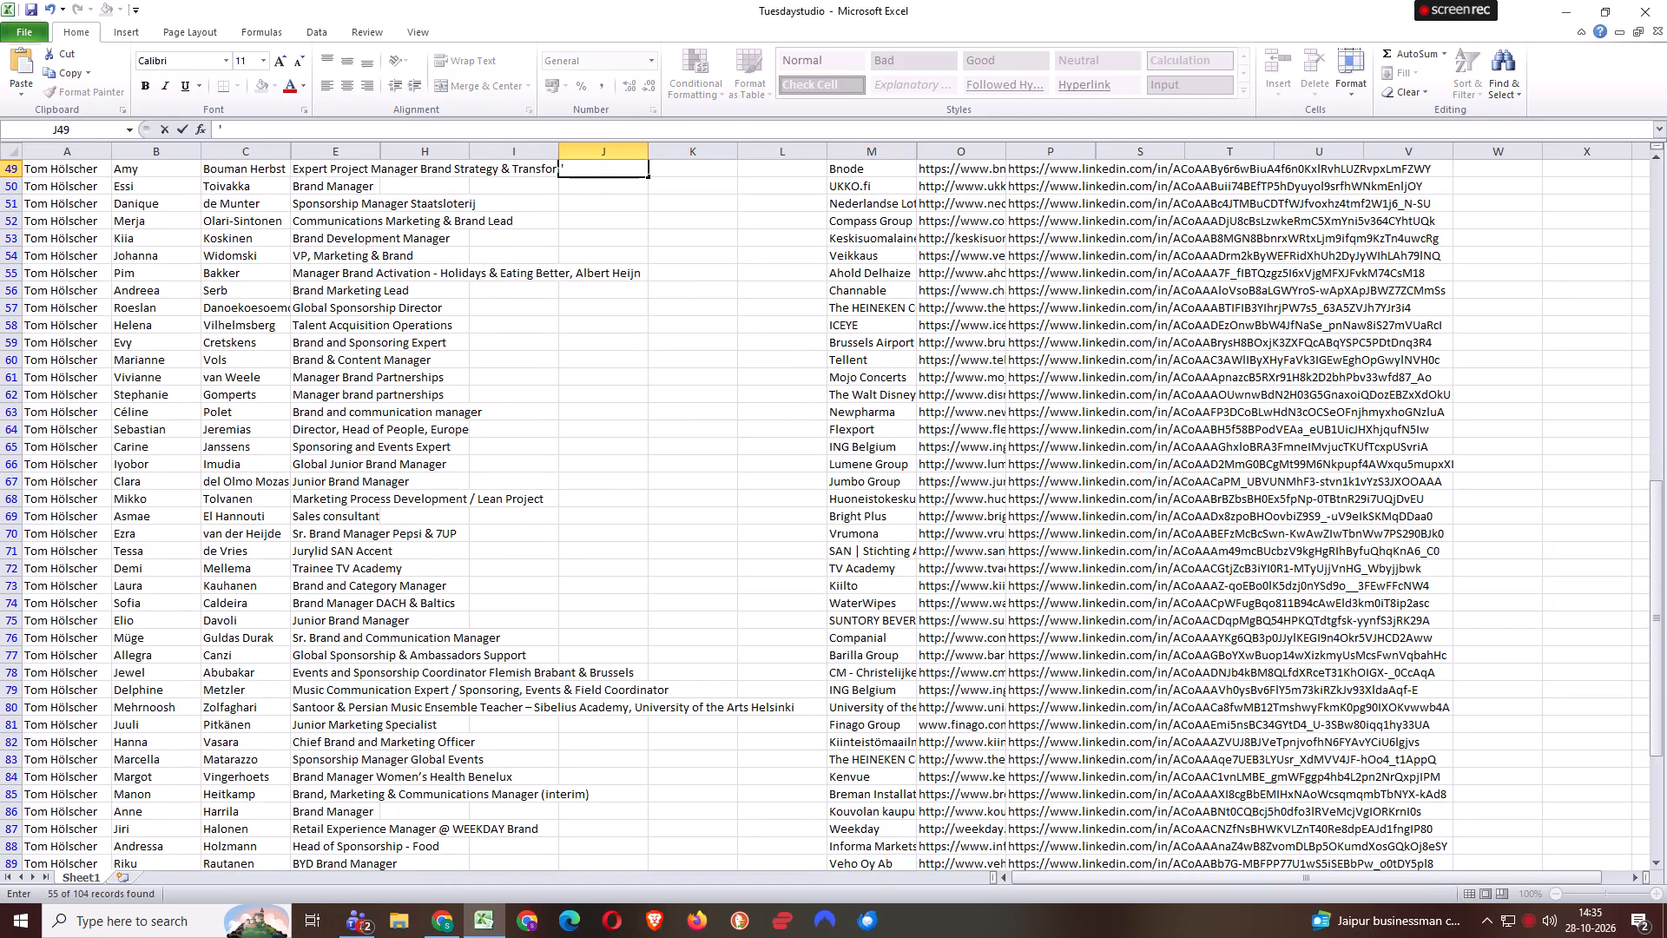
text(+31)
key(space)
key(ctrl+v)
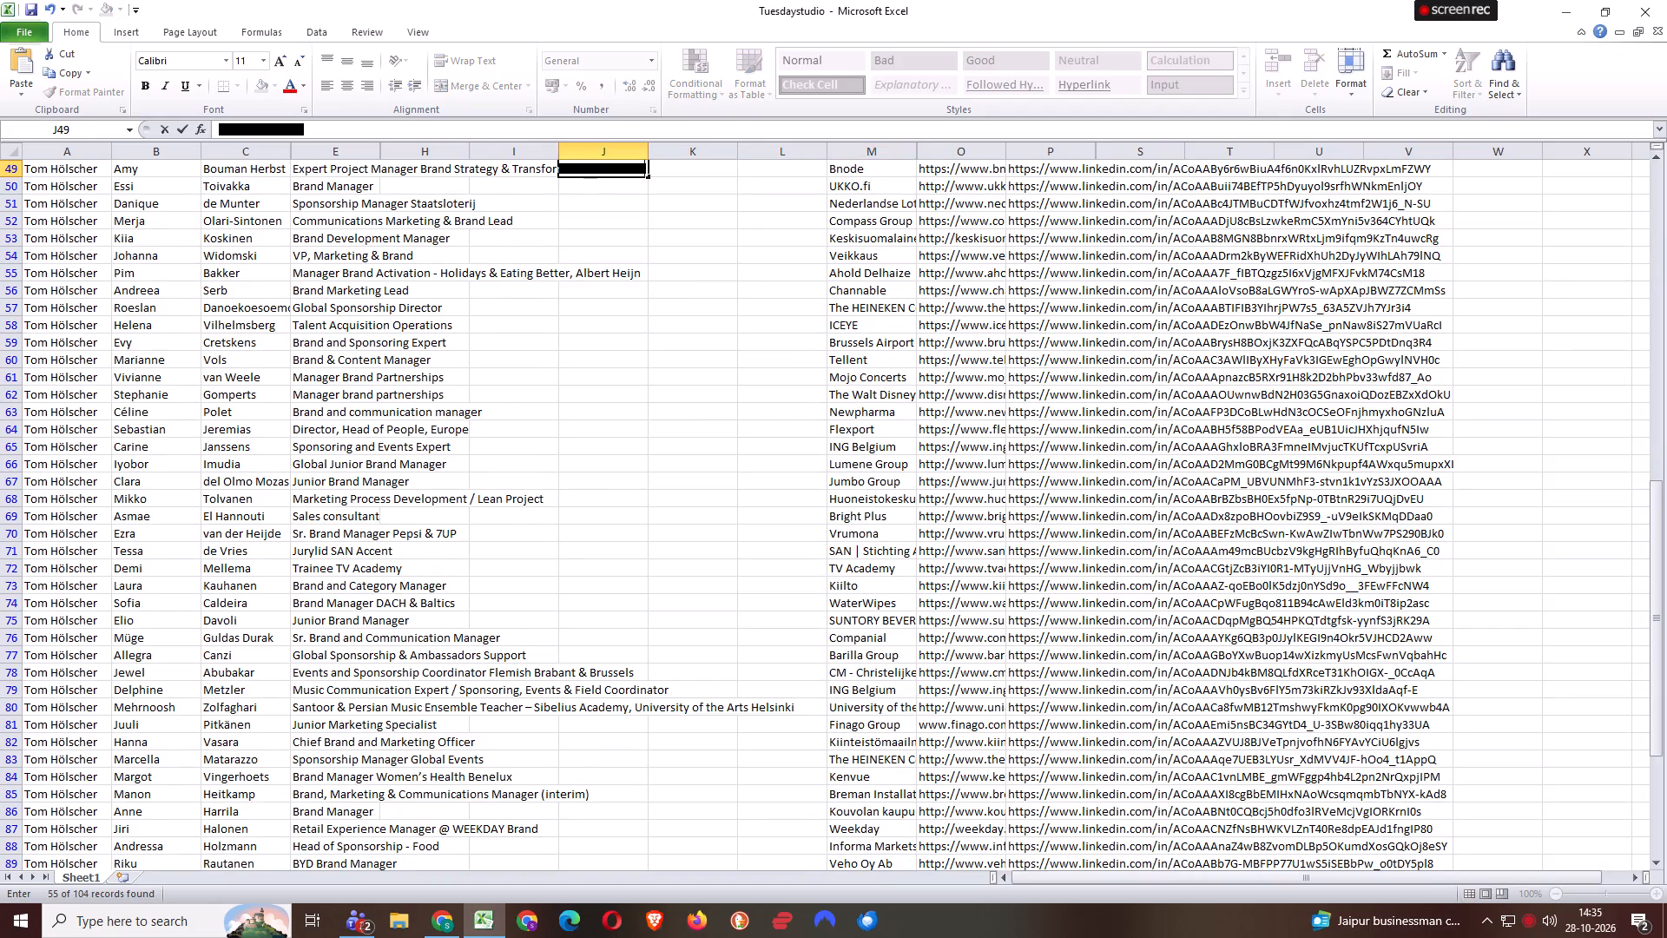
click(600, 169)
key(BackSpace)
click(616, 168)
key(BackSpace)
click(662, 313)
Reapply the blanks filter on the first Corporate Phone column to hide the completed Bnode row.
scroll(665, 333, down, 1)
scroll(665, 333, up, 5)
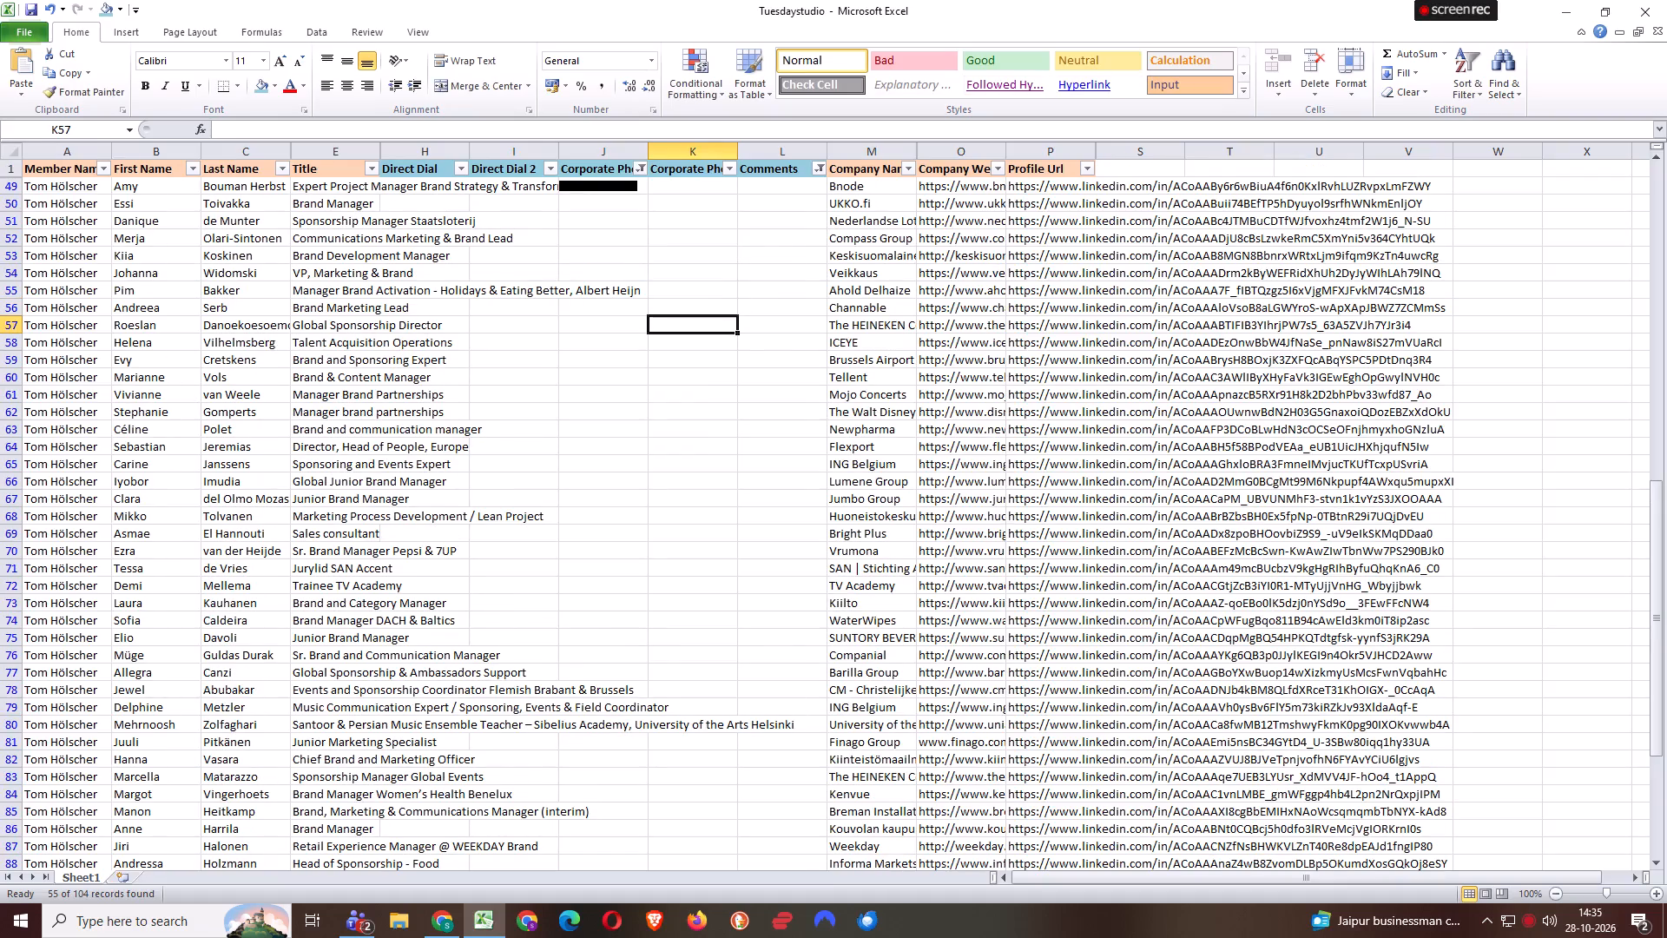
click(642, 170)
click(543, 492)
click(593, 506)
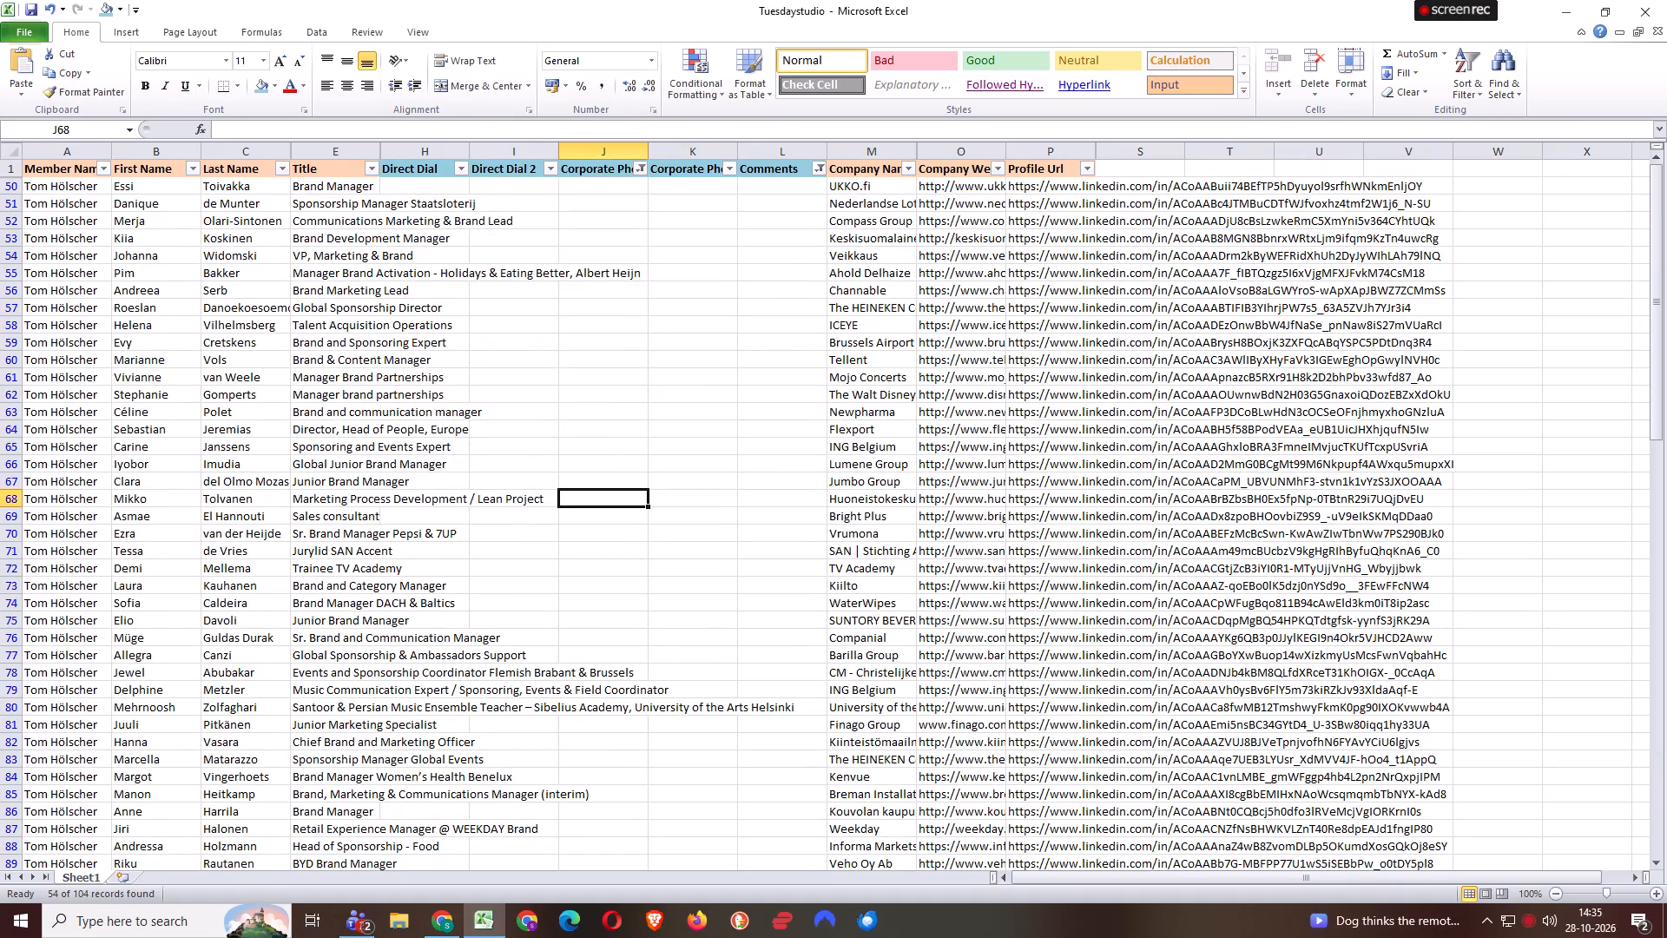
Save the Tuesdaystudio workbook.
key(ctrl+s)
key(ctrl+s)
key(ctrl+s)
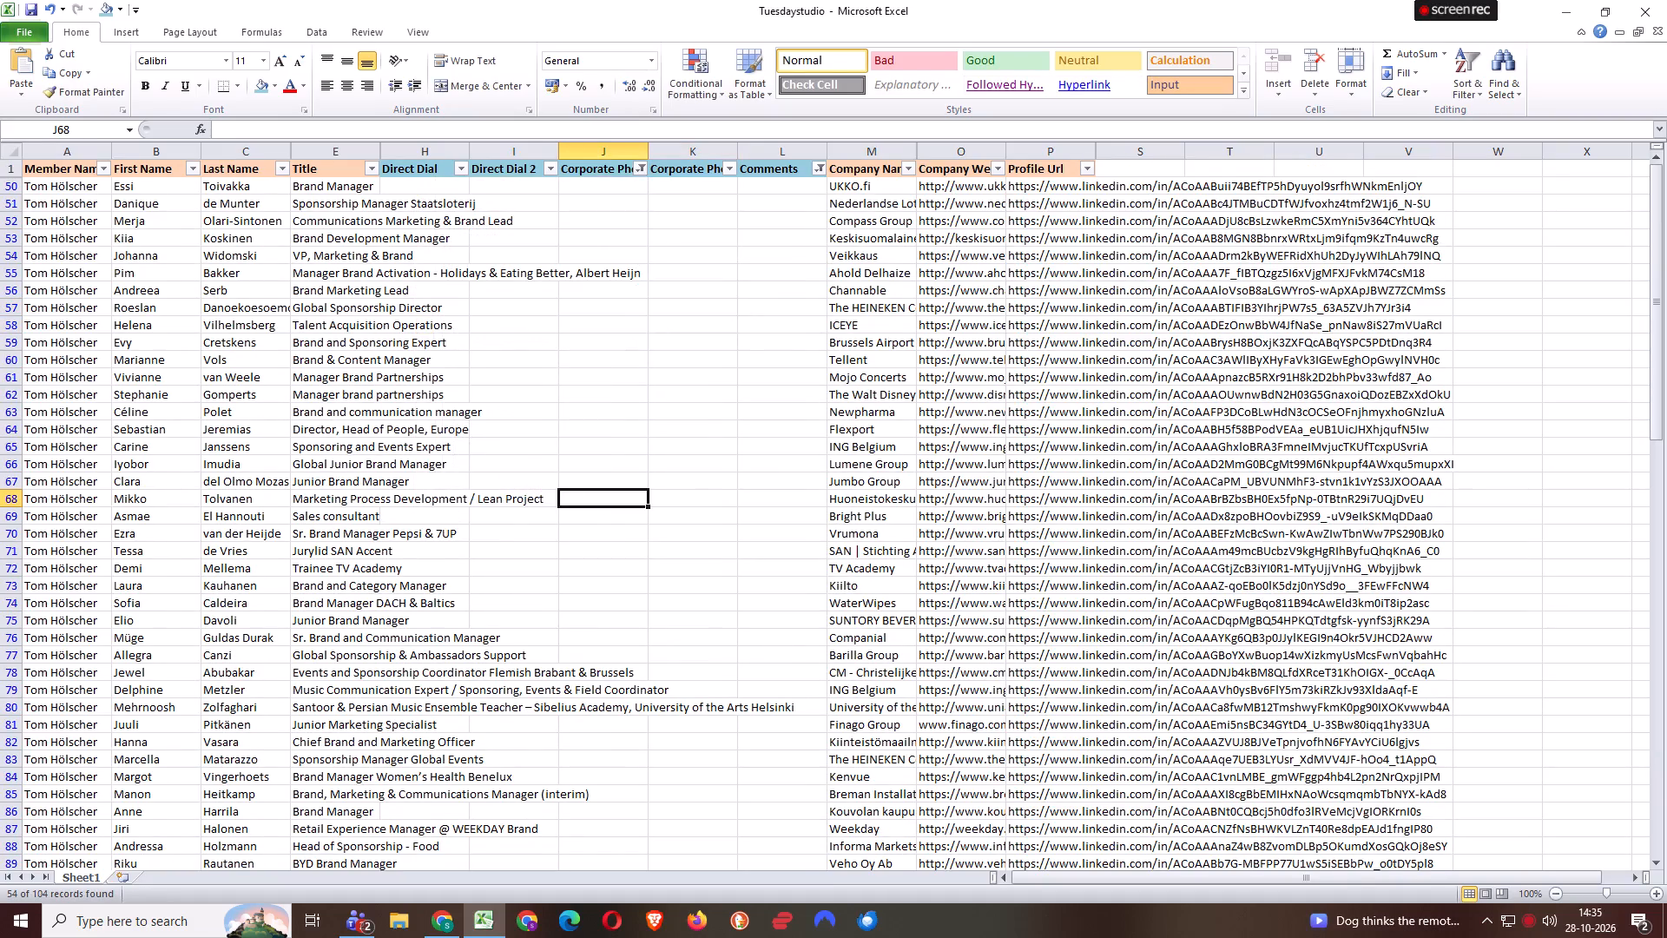
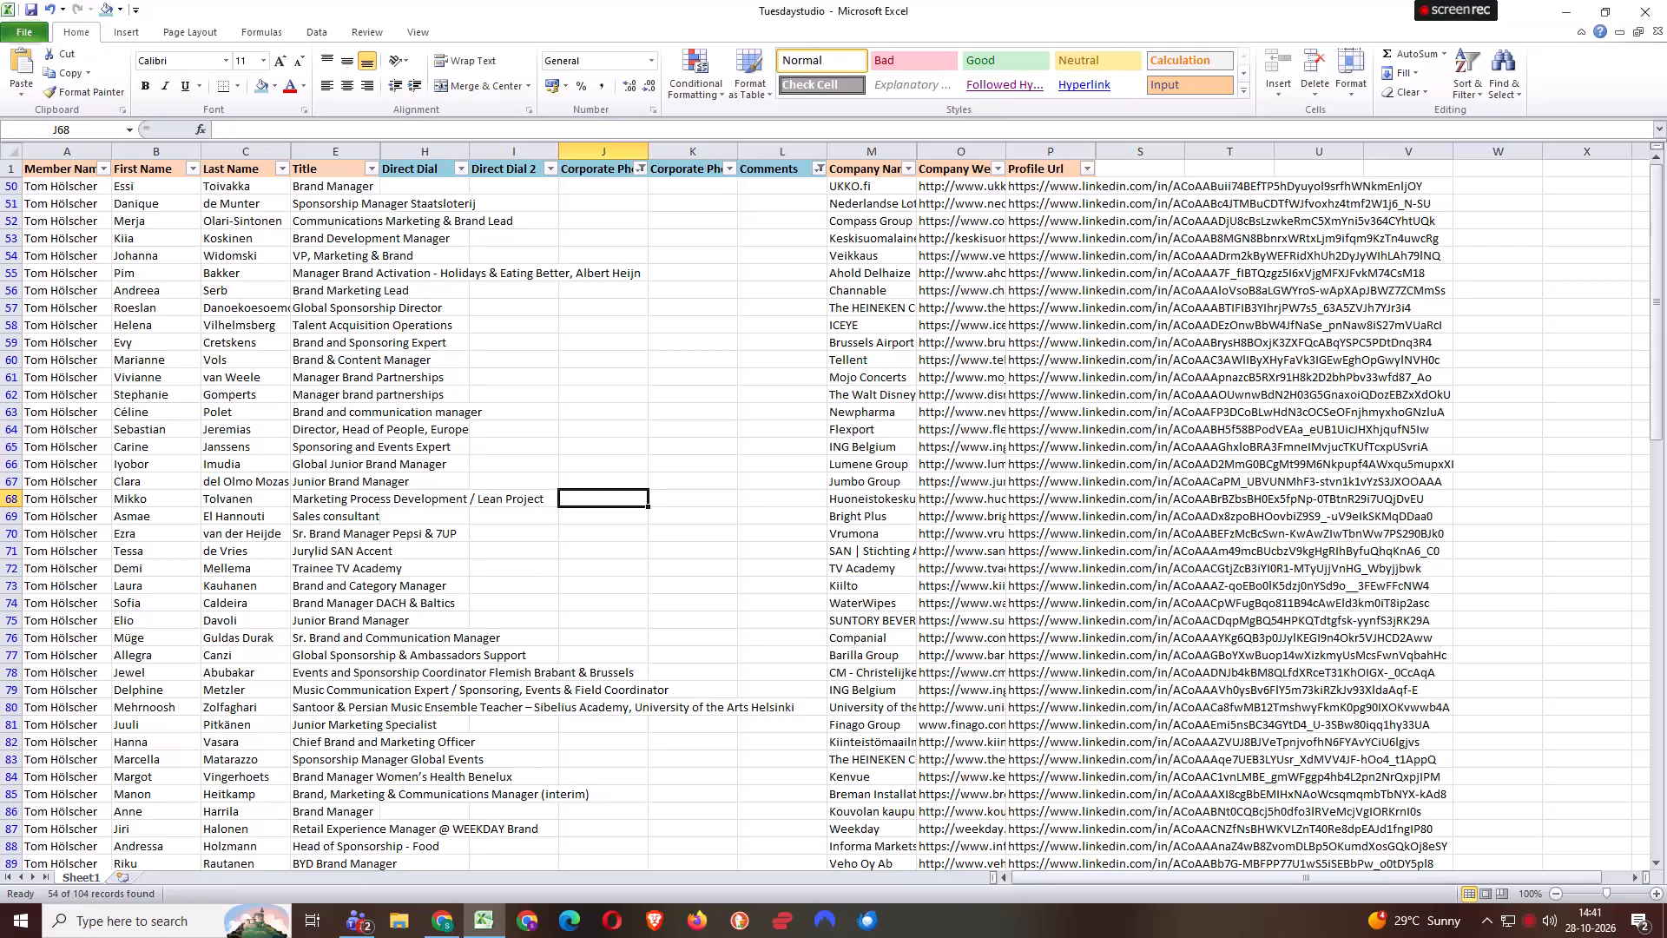
Copy the company name UKKO.fi from row 50 and search Google in Chrome for its company phone number in the Netherlands.
click(847, 182)
key(ctrl+c)
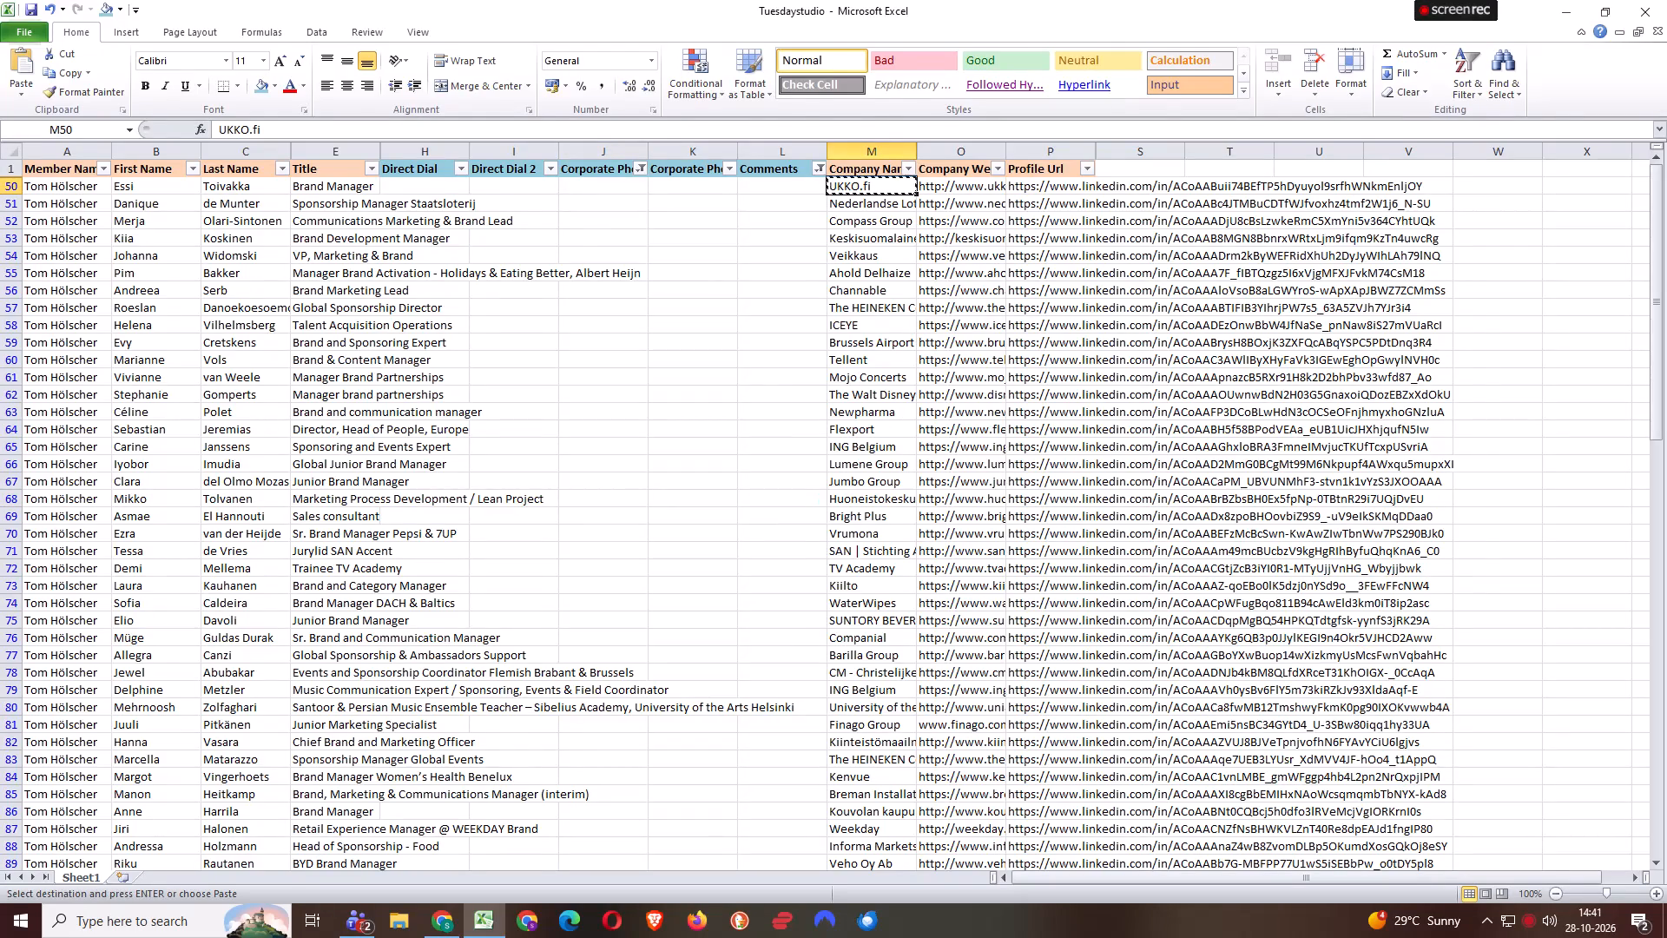
key(alt+Tab)
double_click(264, 118)
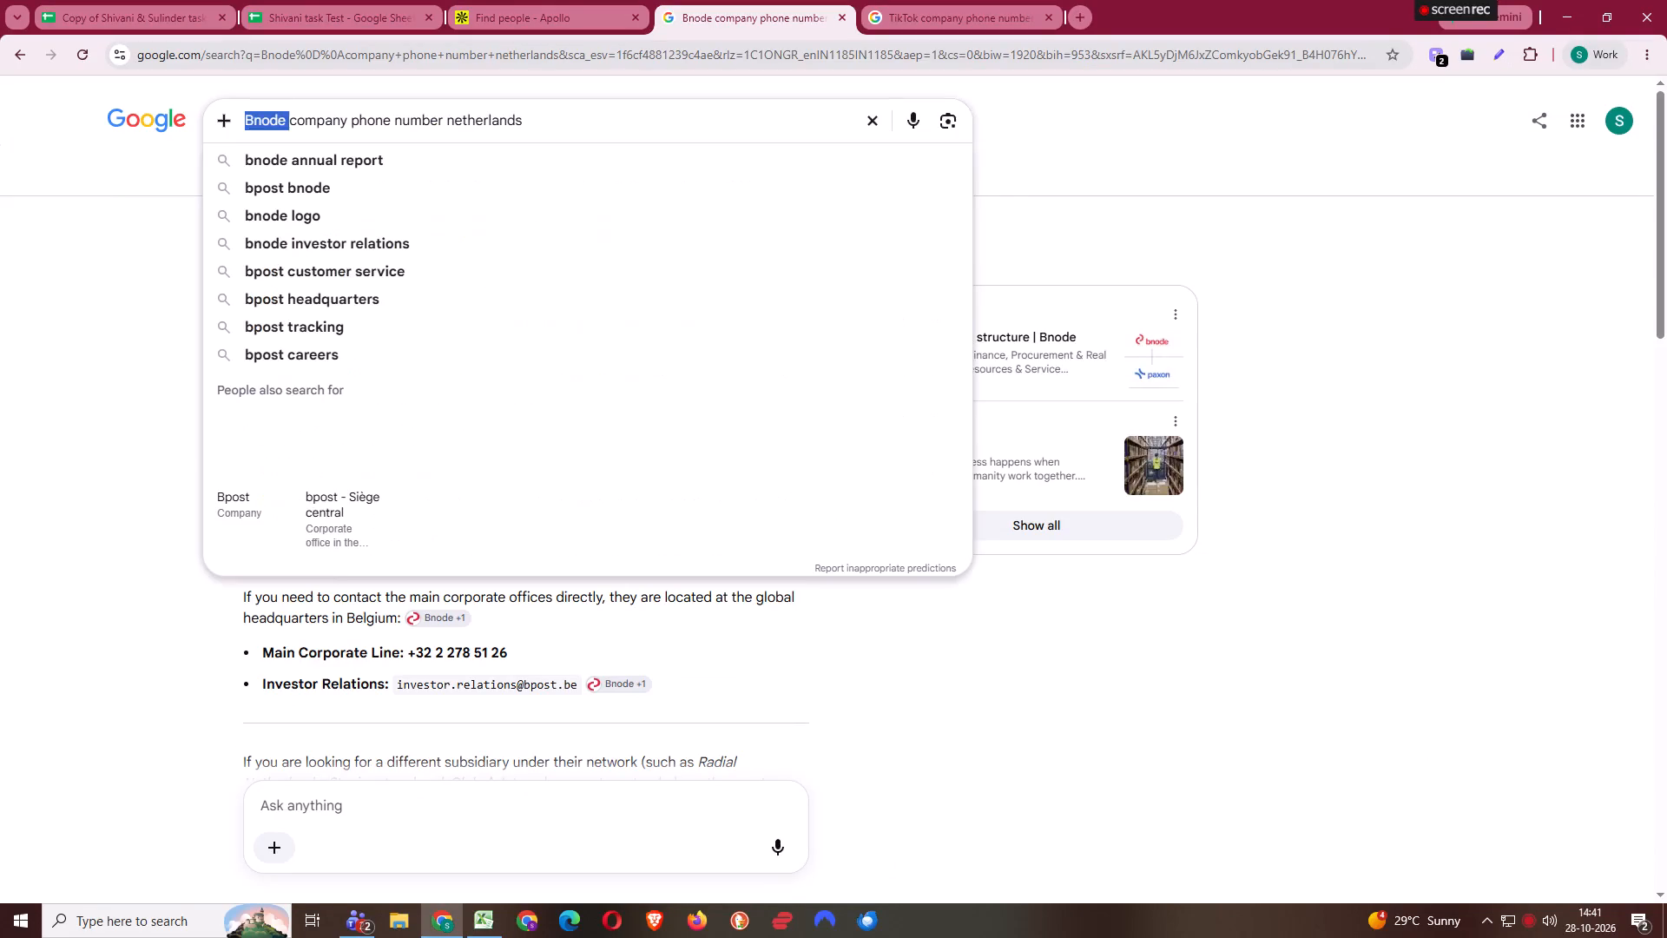
key(ctrl+v)
key(Return)
key(Return)
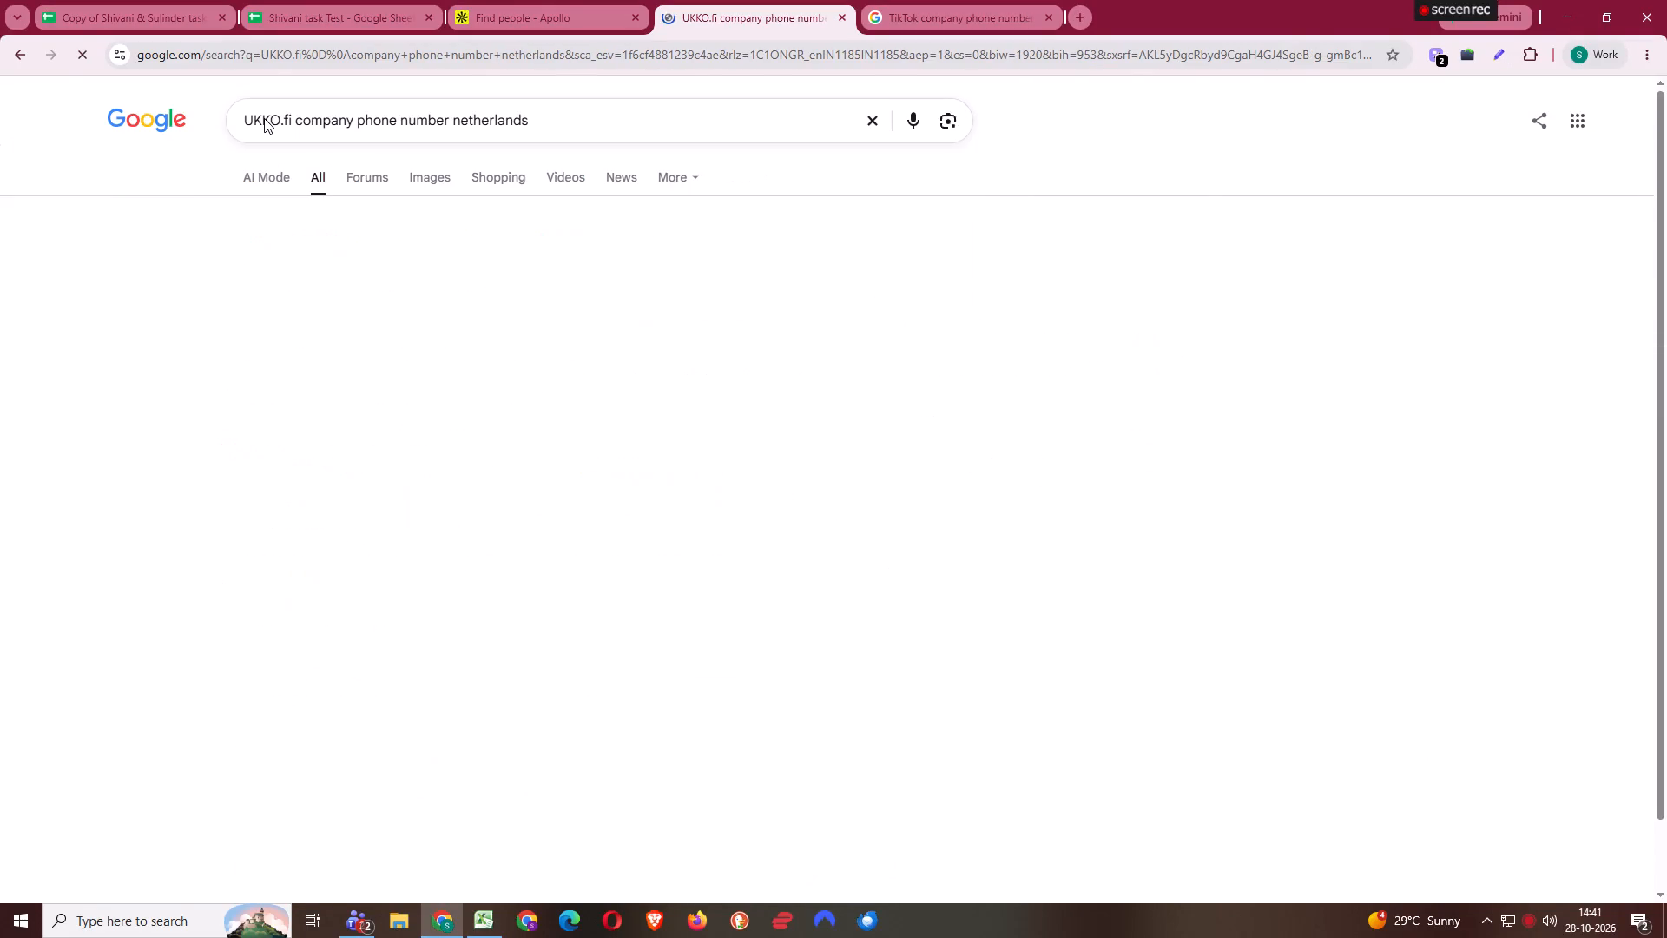
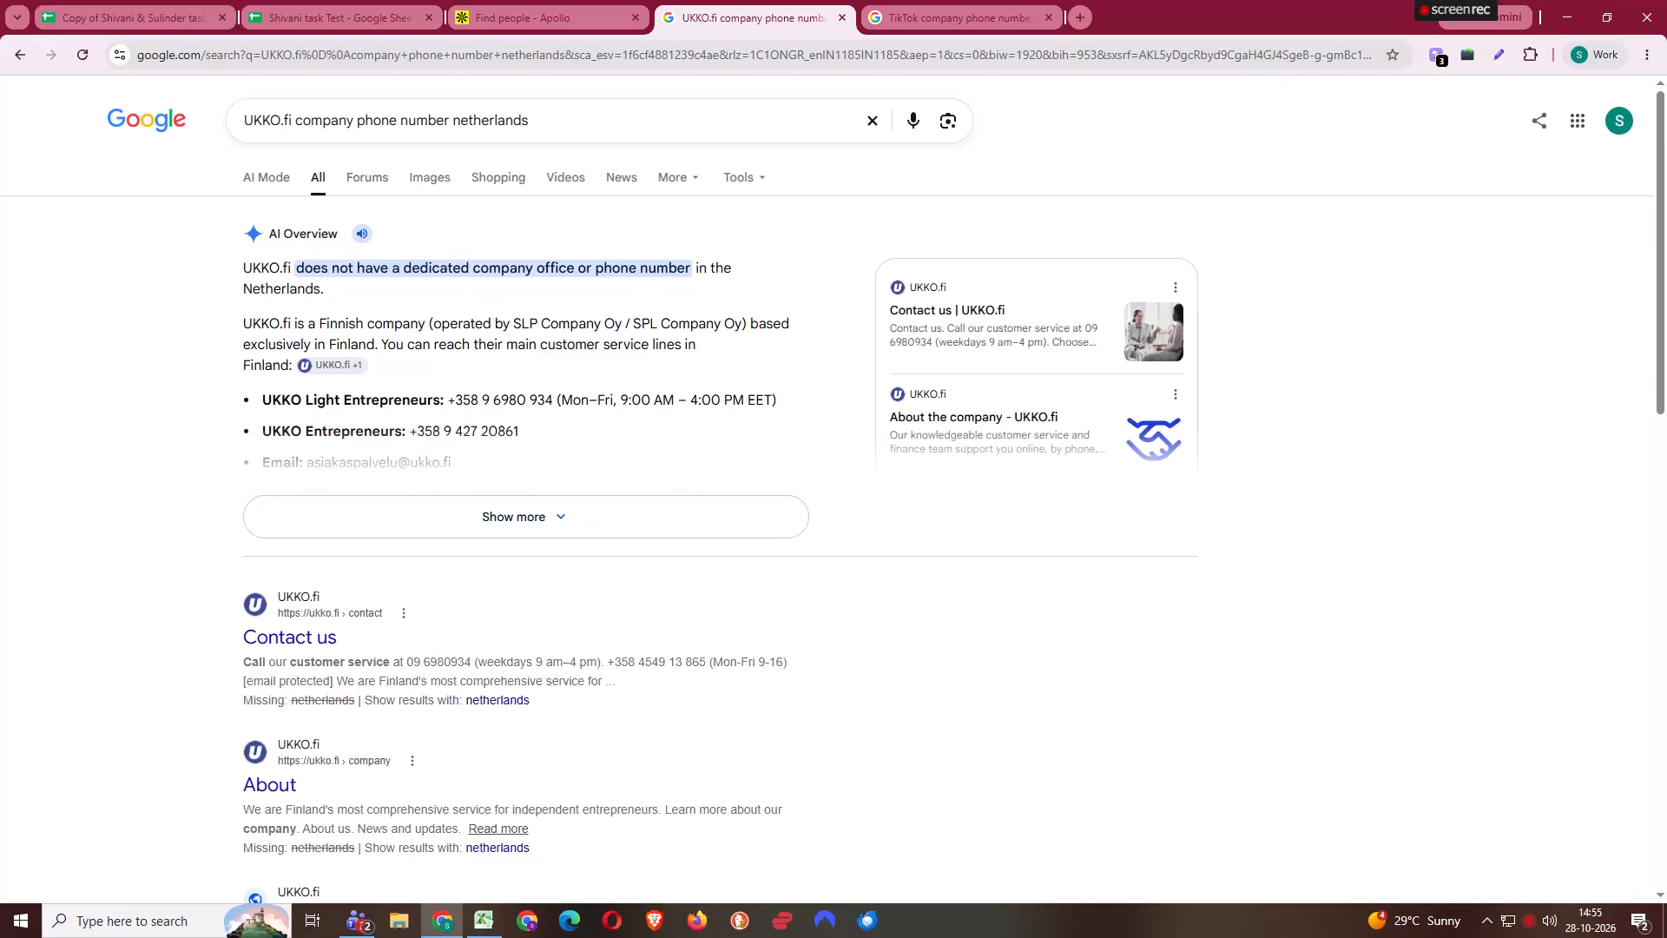
Copy the UKKO Light Entrepreneurs phone number from the Google results and enter it as text in row 50's first Corporate Phone cell in Excel.
key(alt+Tab)
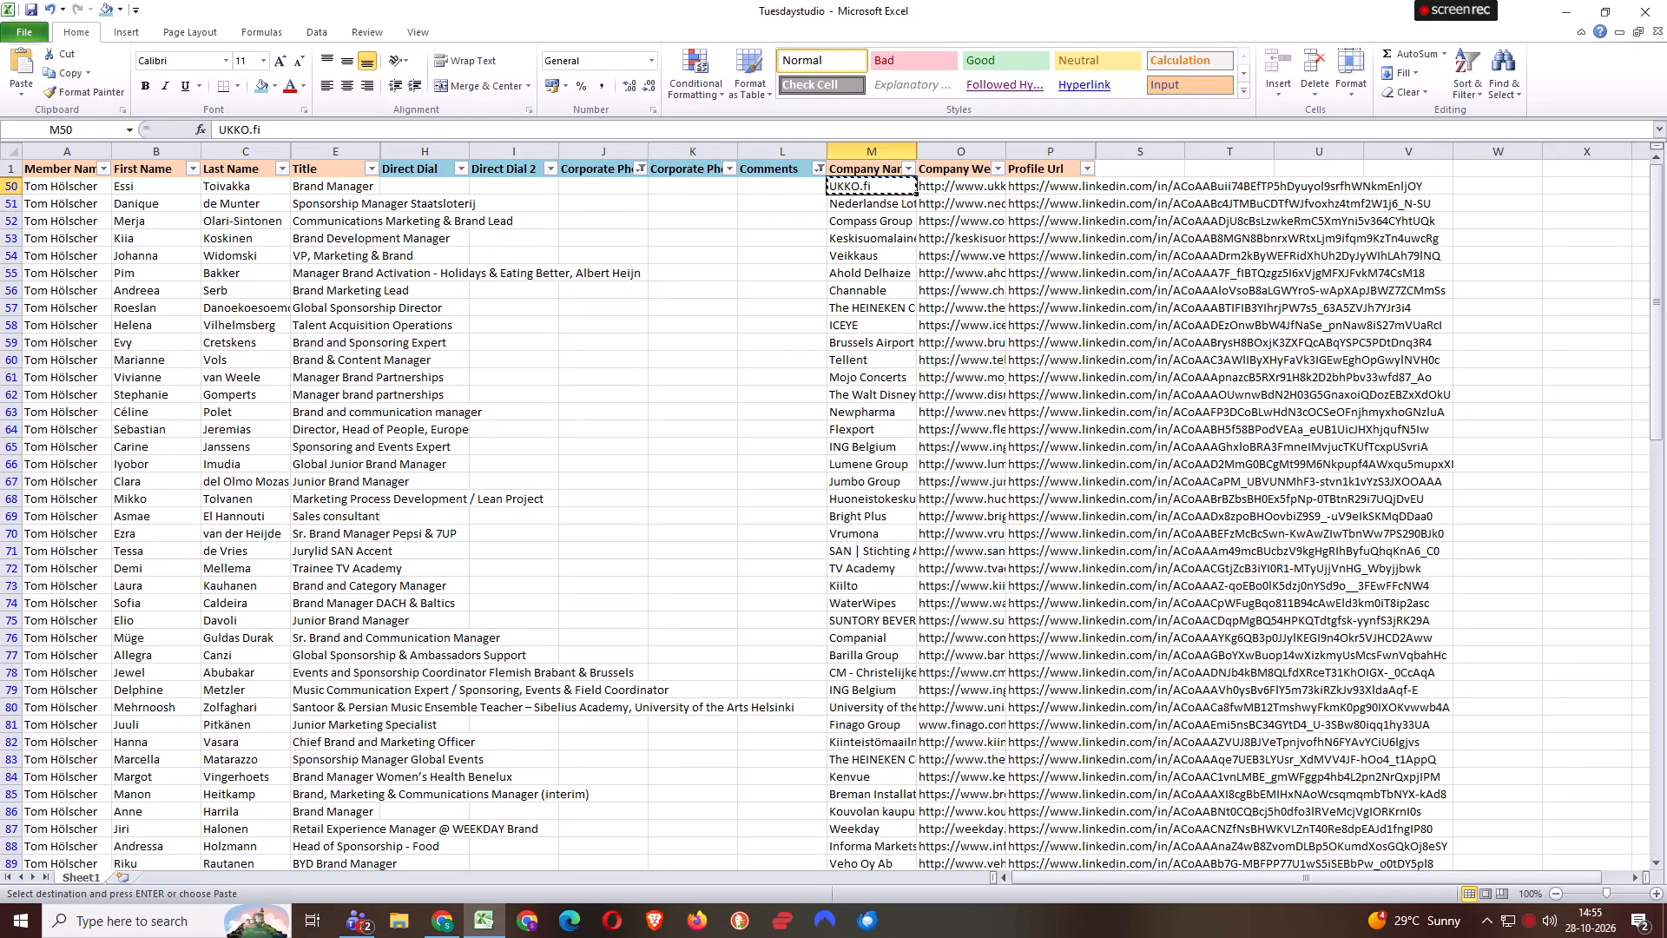
key(alt+Tab)
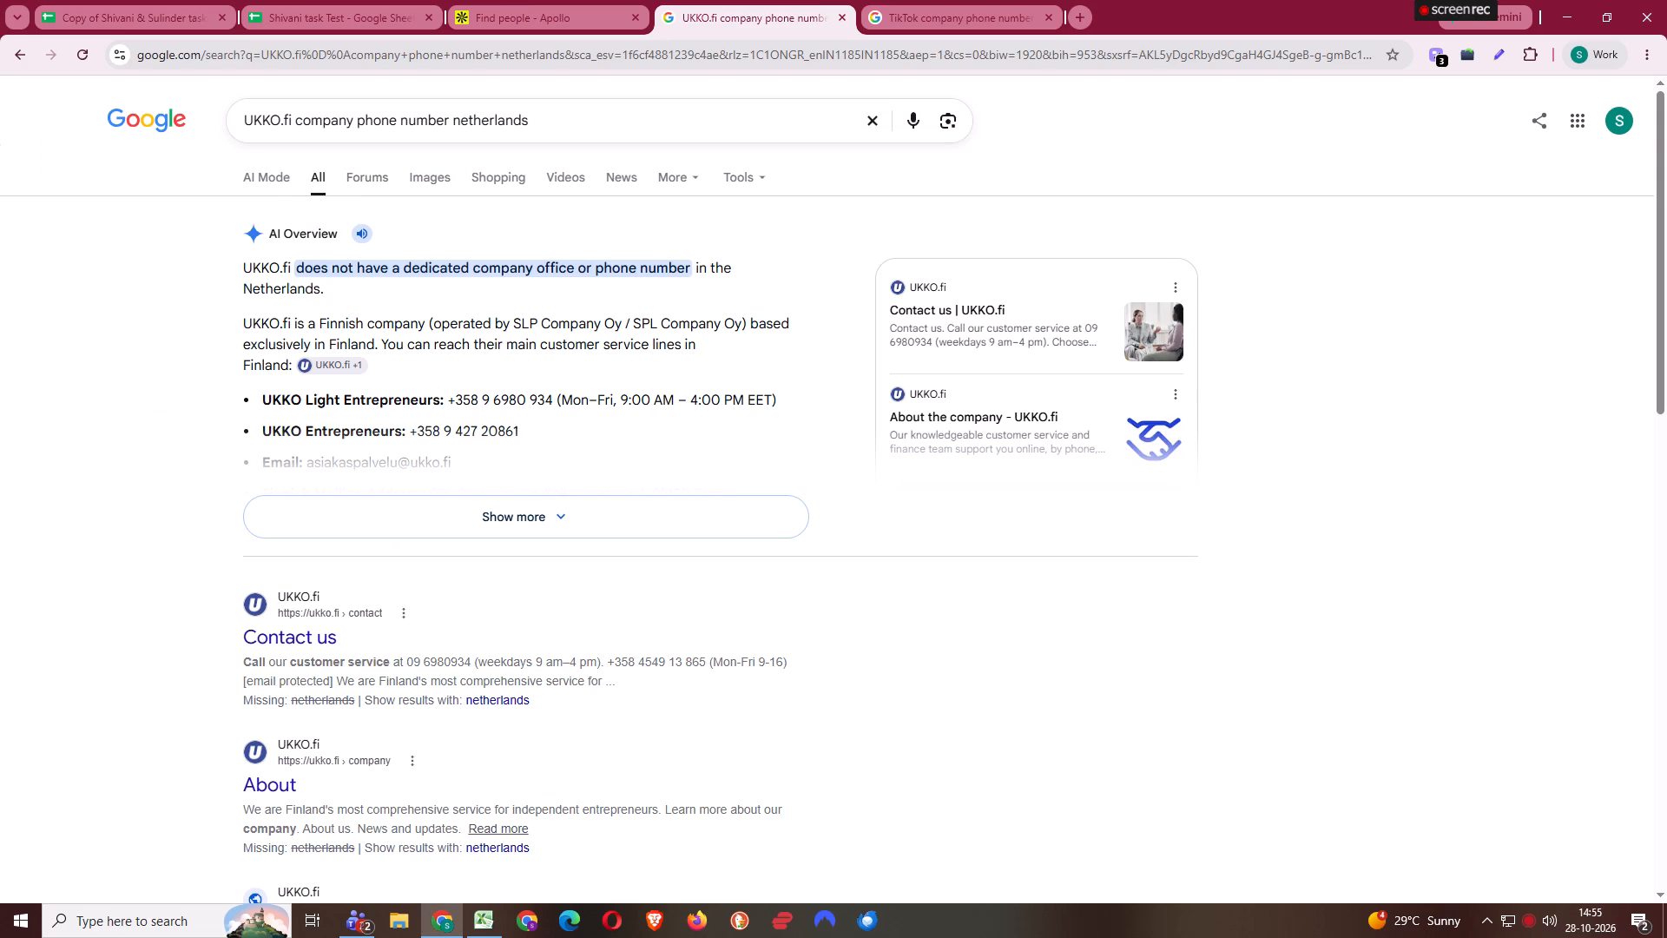
drag(450, 397, 552, 406)
key(ctrl+c)
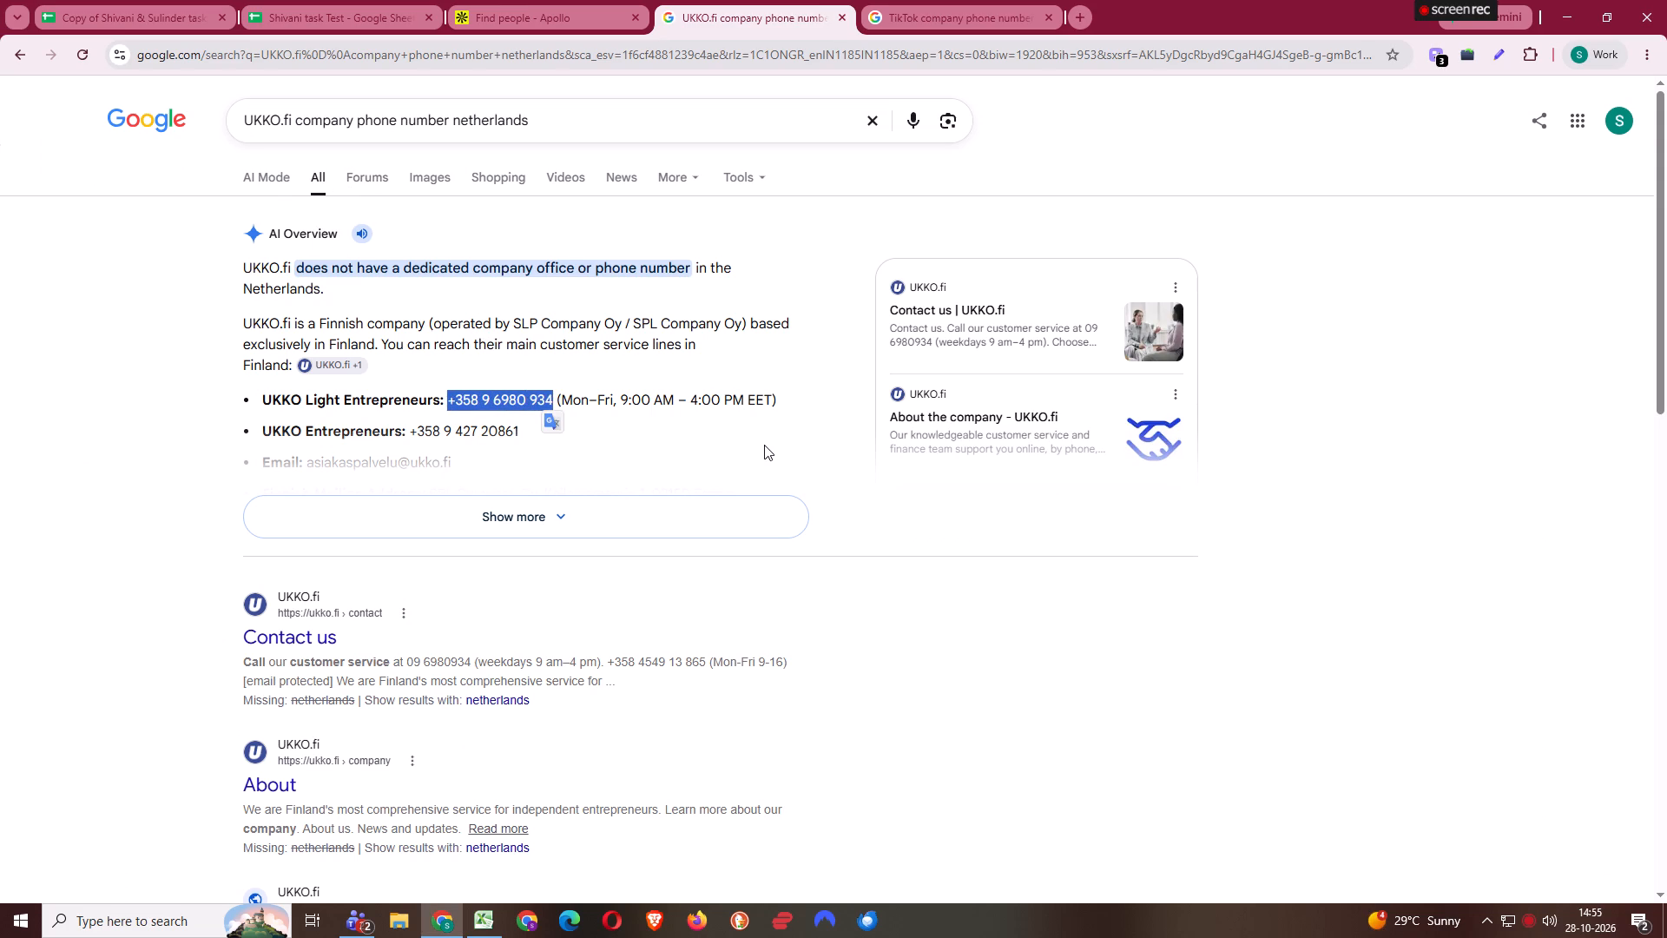
key(ctrl+c)
key(ctrl+c)
key(ctrl+c)
key(ctrl+c)
key(alt+Tab)
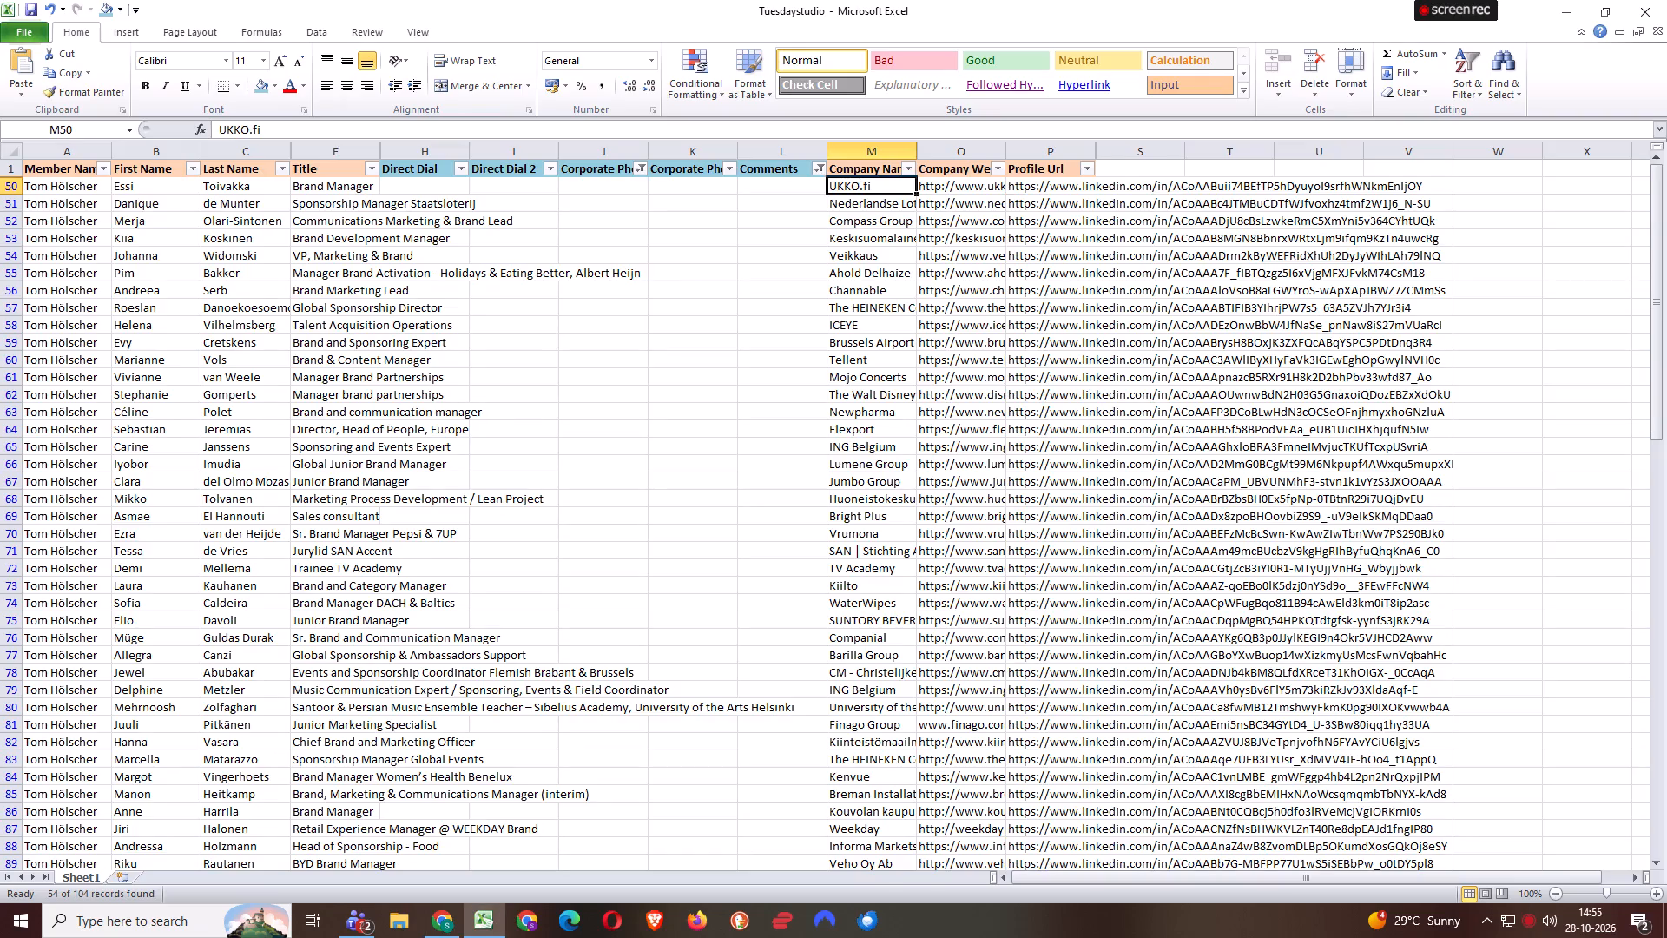
click(602, 177)
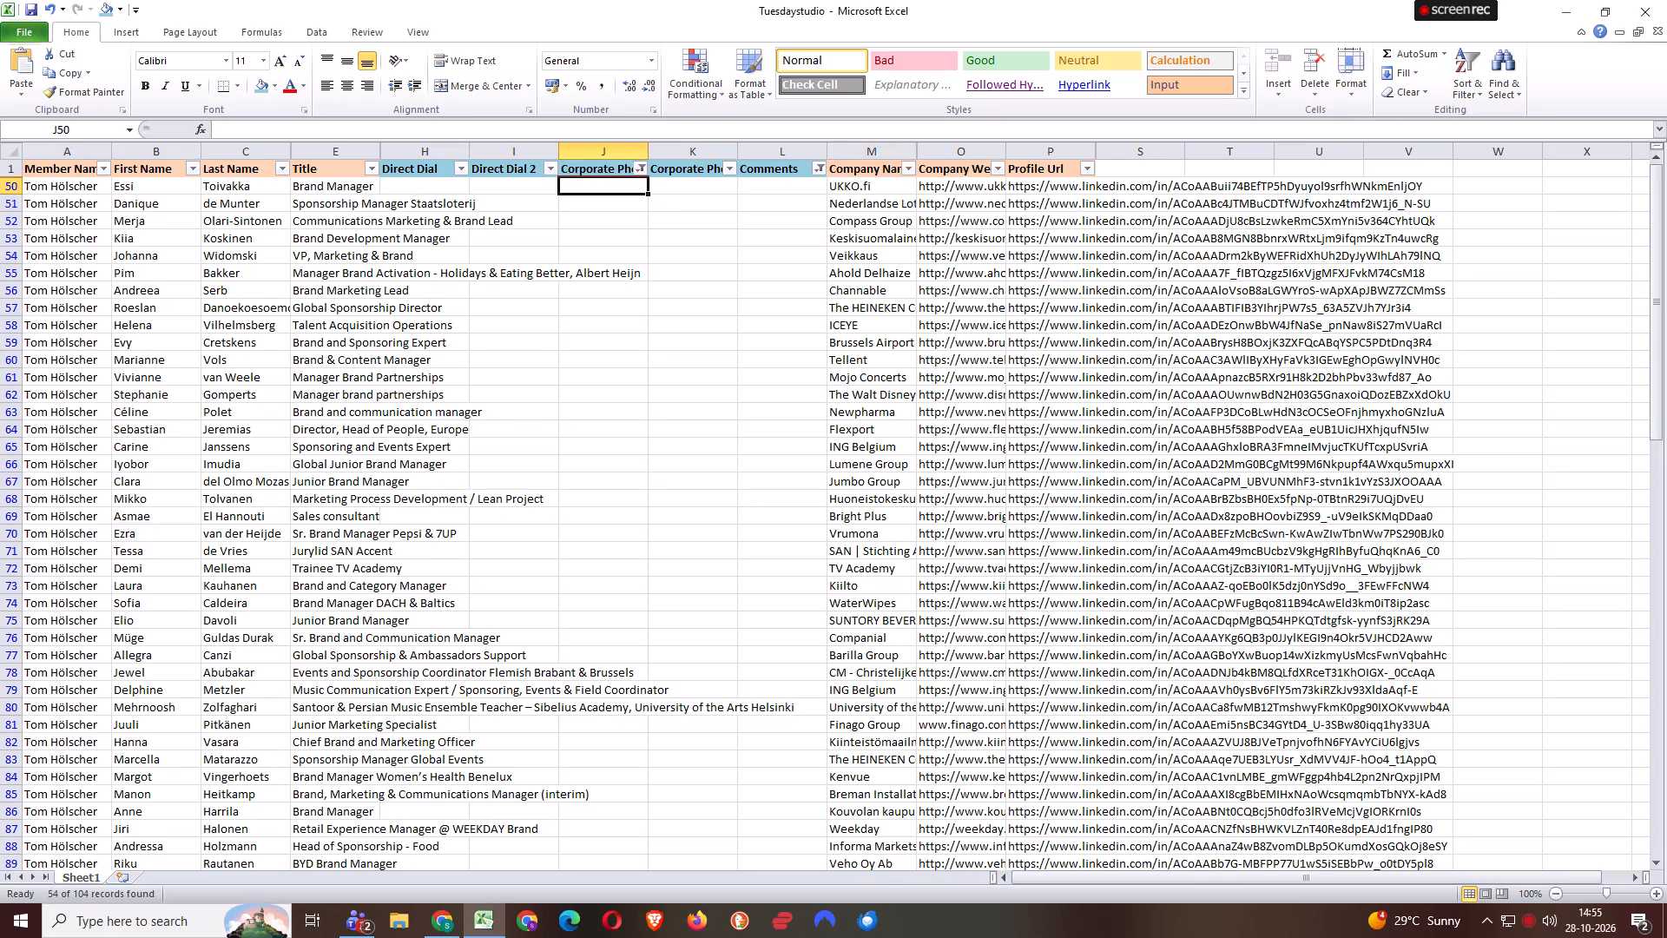
key(apostrophe)
key(ctrl+v)
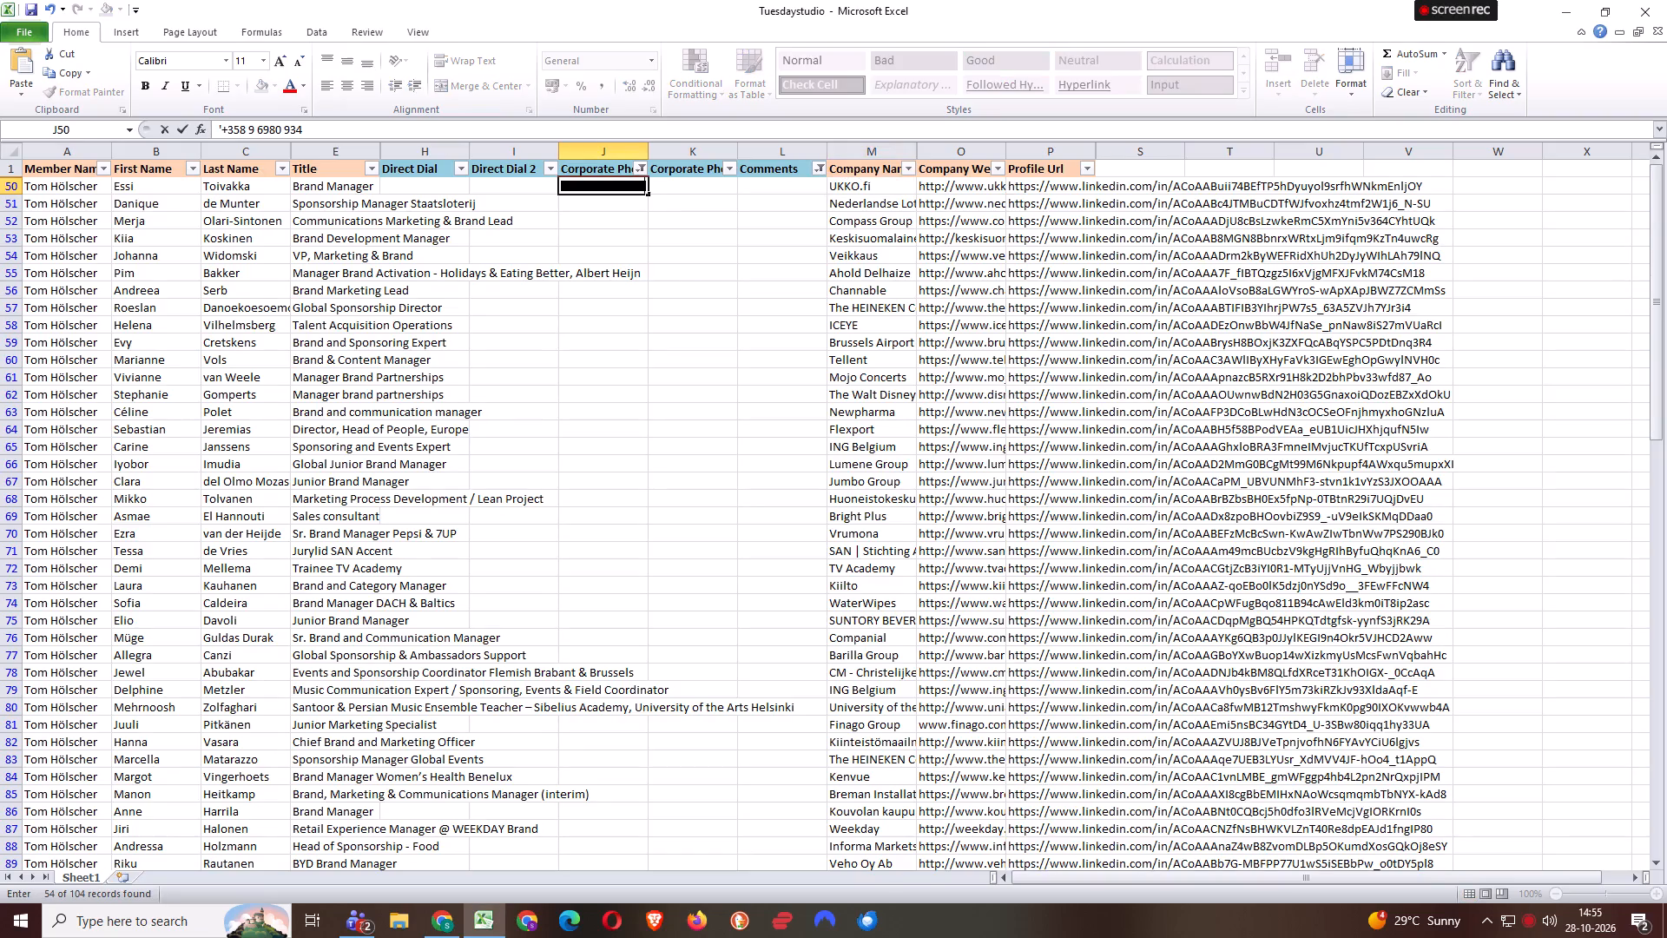
Remove the spaces after the country code's digits in row 50's phone number, keeping only the one following +358.
click(603, 182)
key(Left)
key(BackSpace)
scroll(711, 207, up, 1)
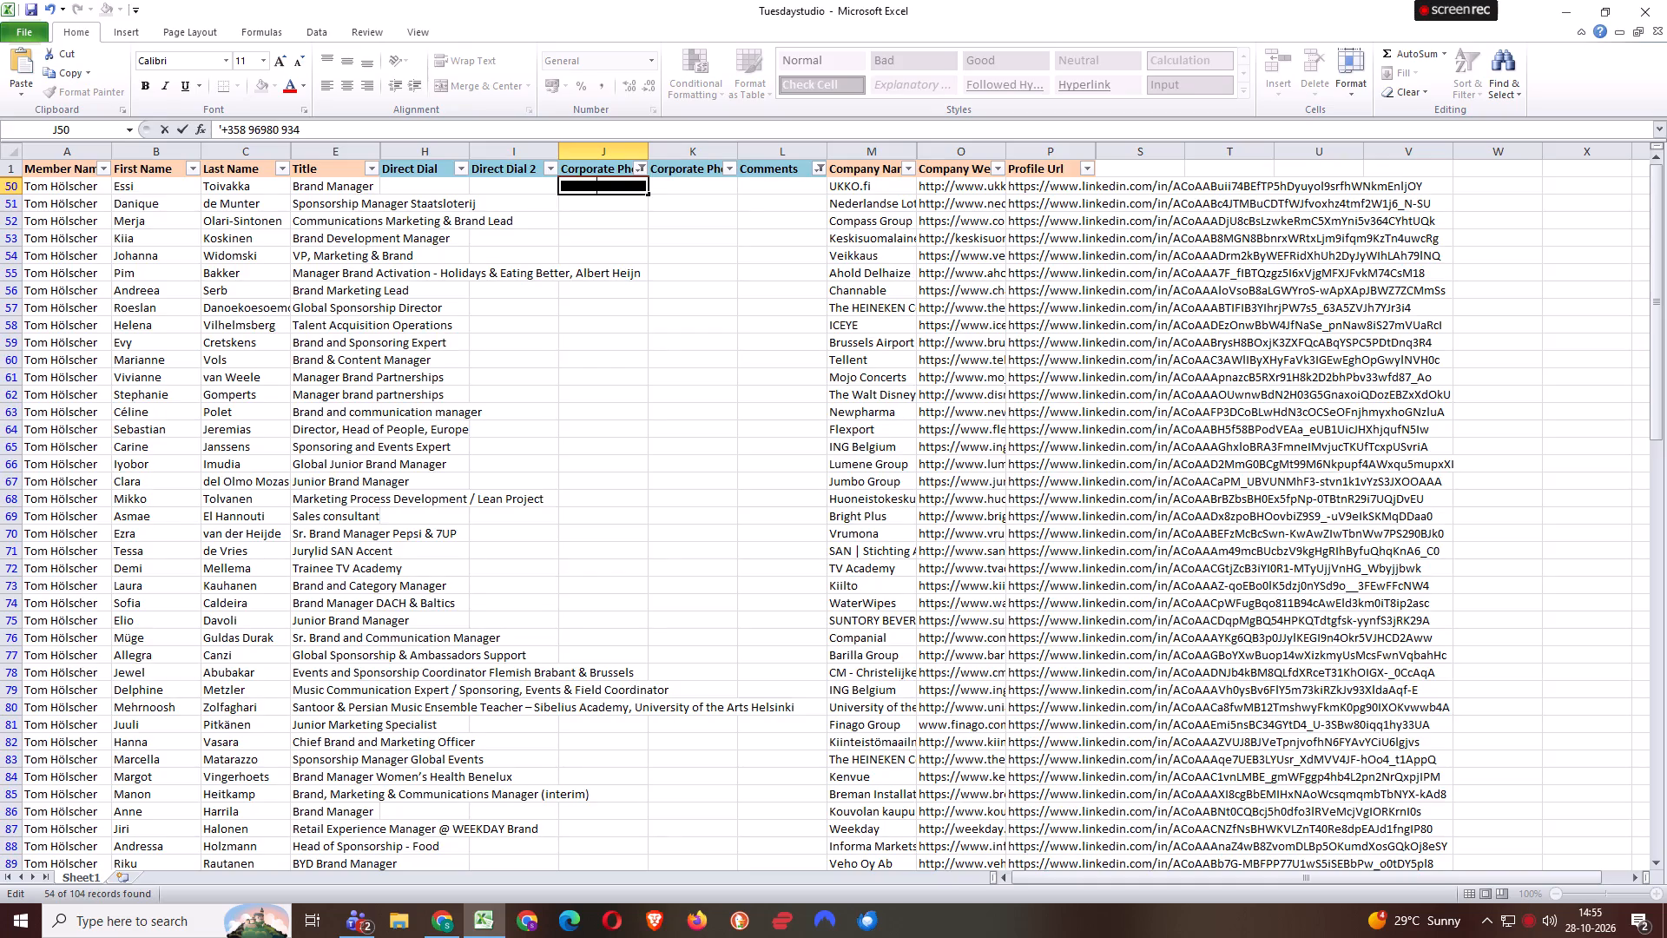
click(624, 183)
key(BackSpace)
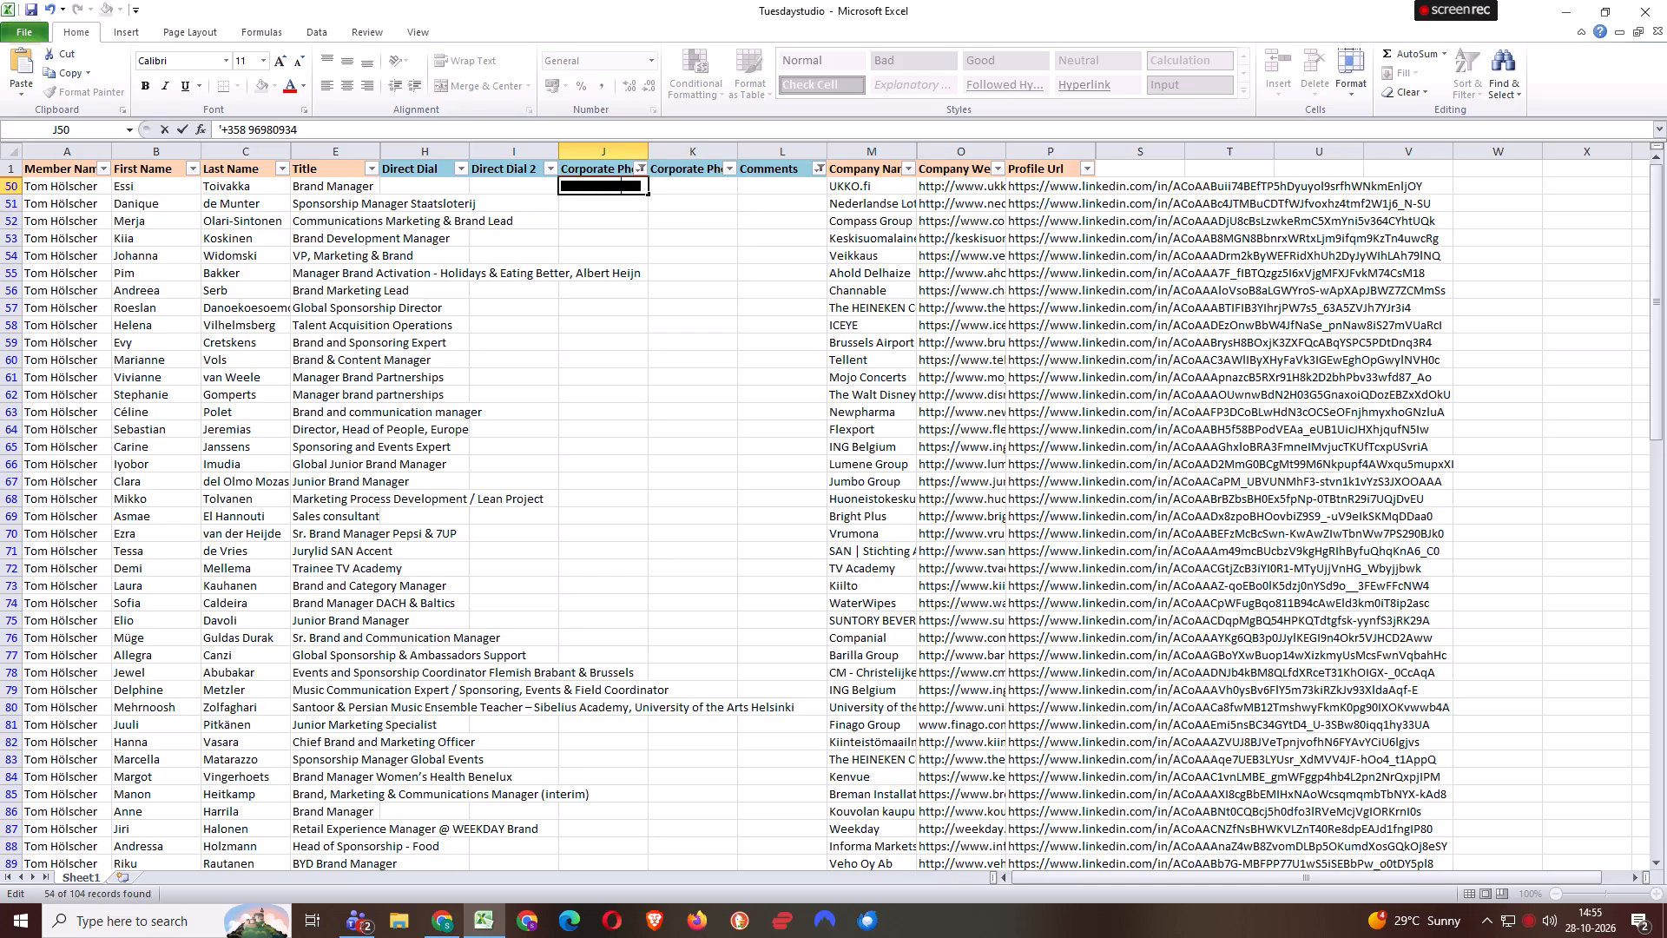
click(698, 237)
Apply the current fill colour to row 50's Corporate Phone cell.
click(627, 189)
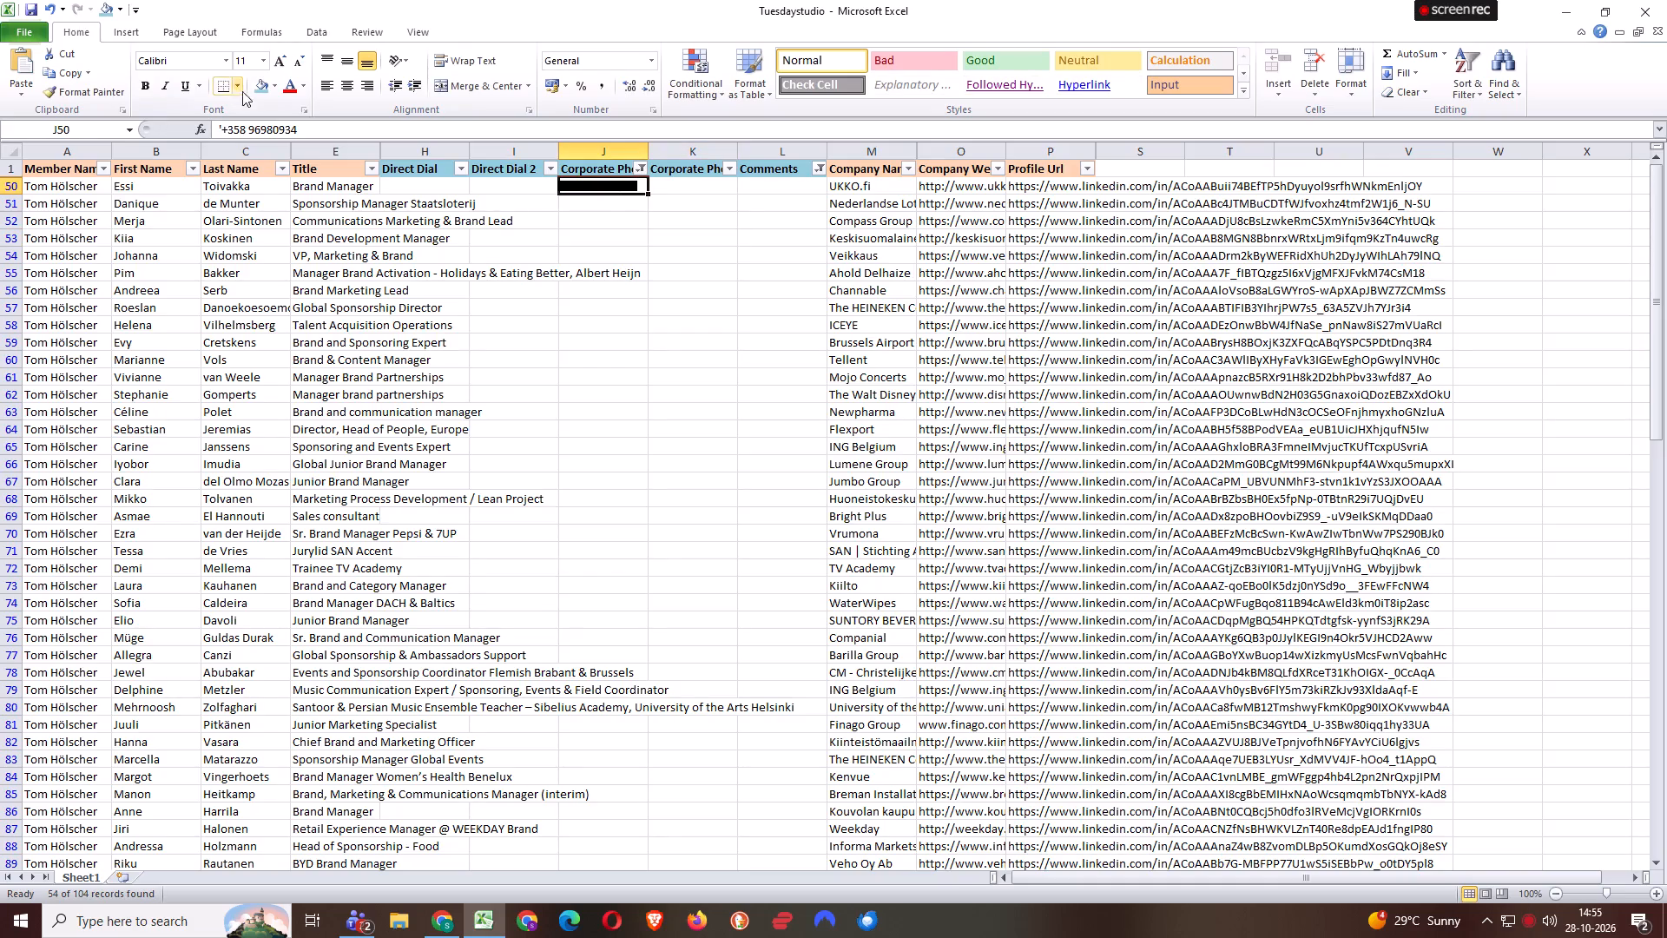
click(255, 89)
click(755, 254)
Reapply the first Corporate Phone column's filter to hide the completed UKKO.fi row, and save the workbook.
click(639, 166)
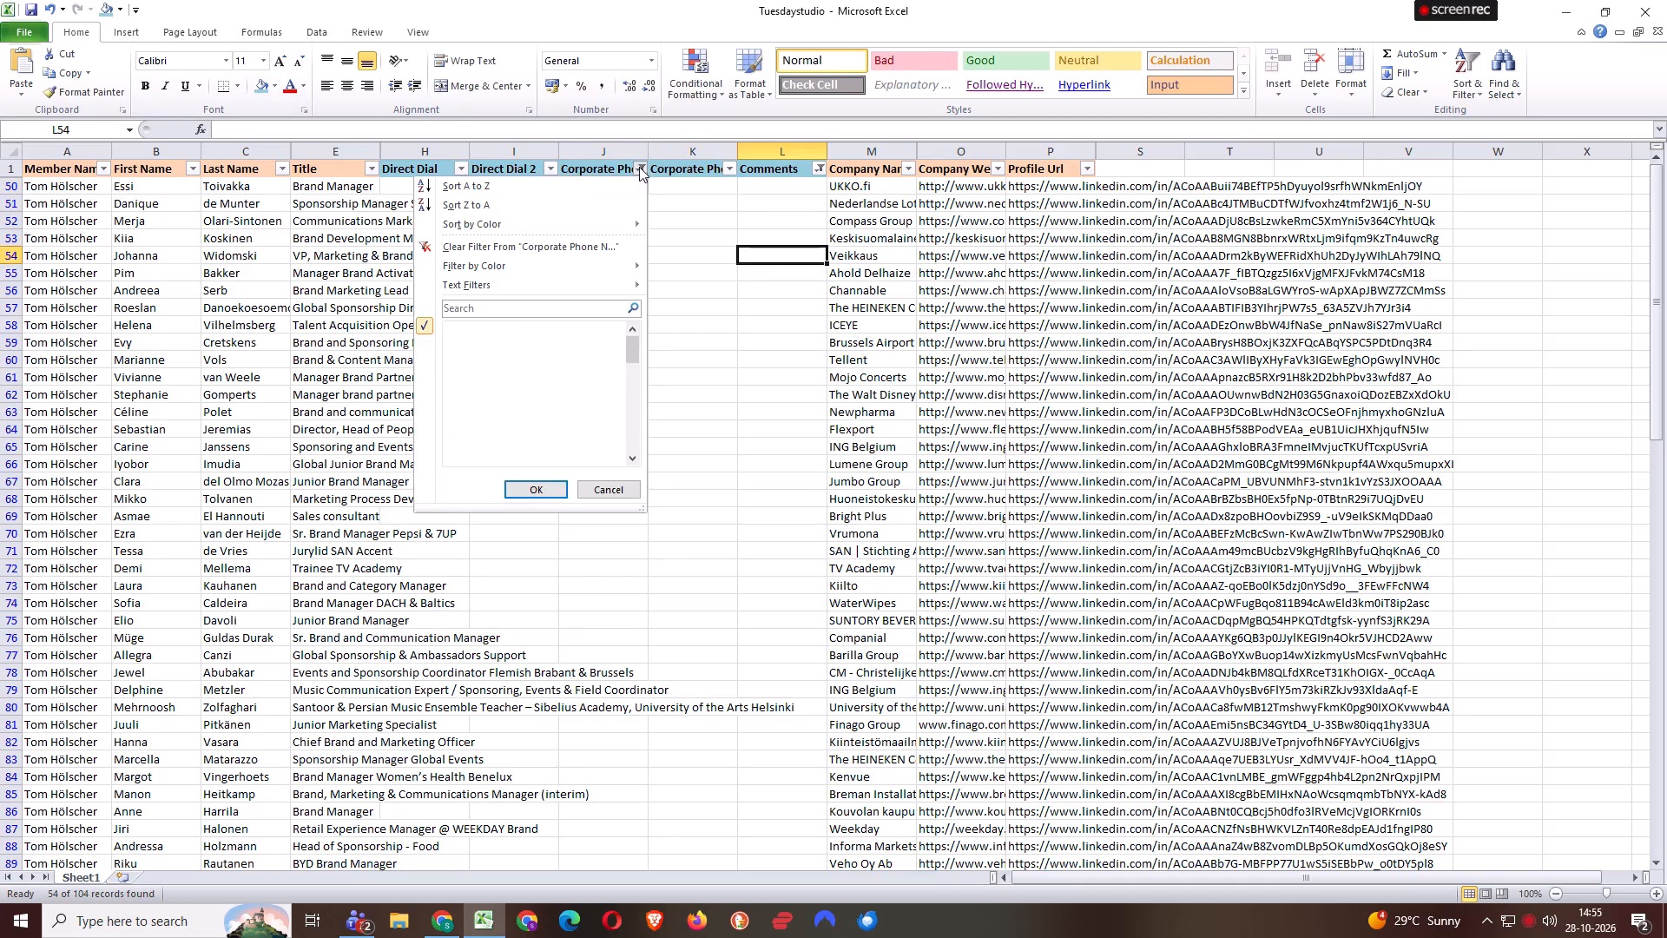
click(554, 491)
click(703, 446)
key(ctrl+s)
key(ctrl+s)
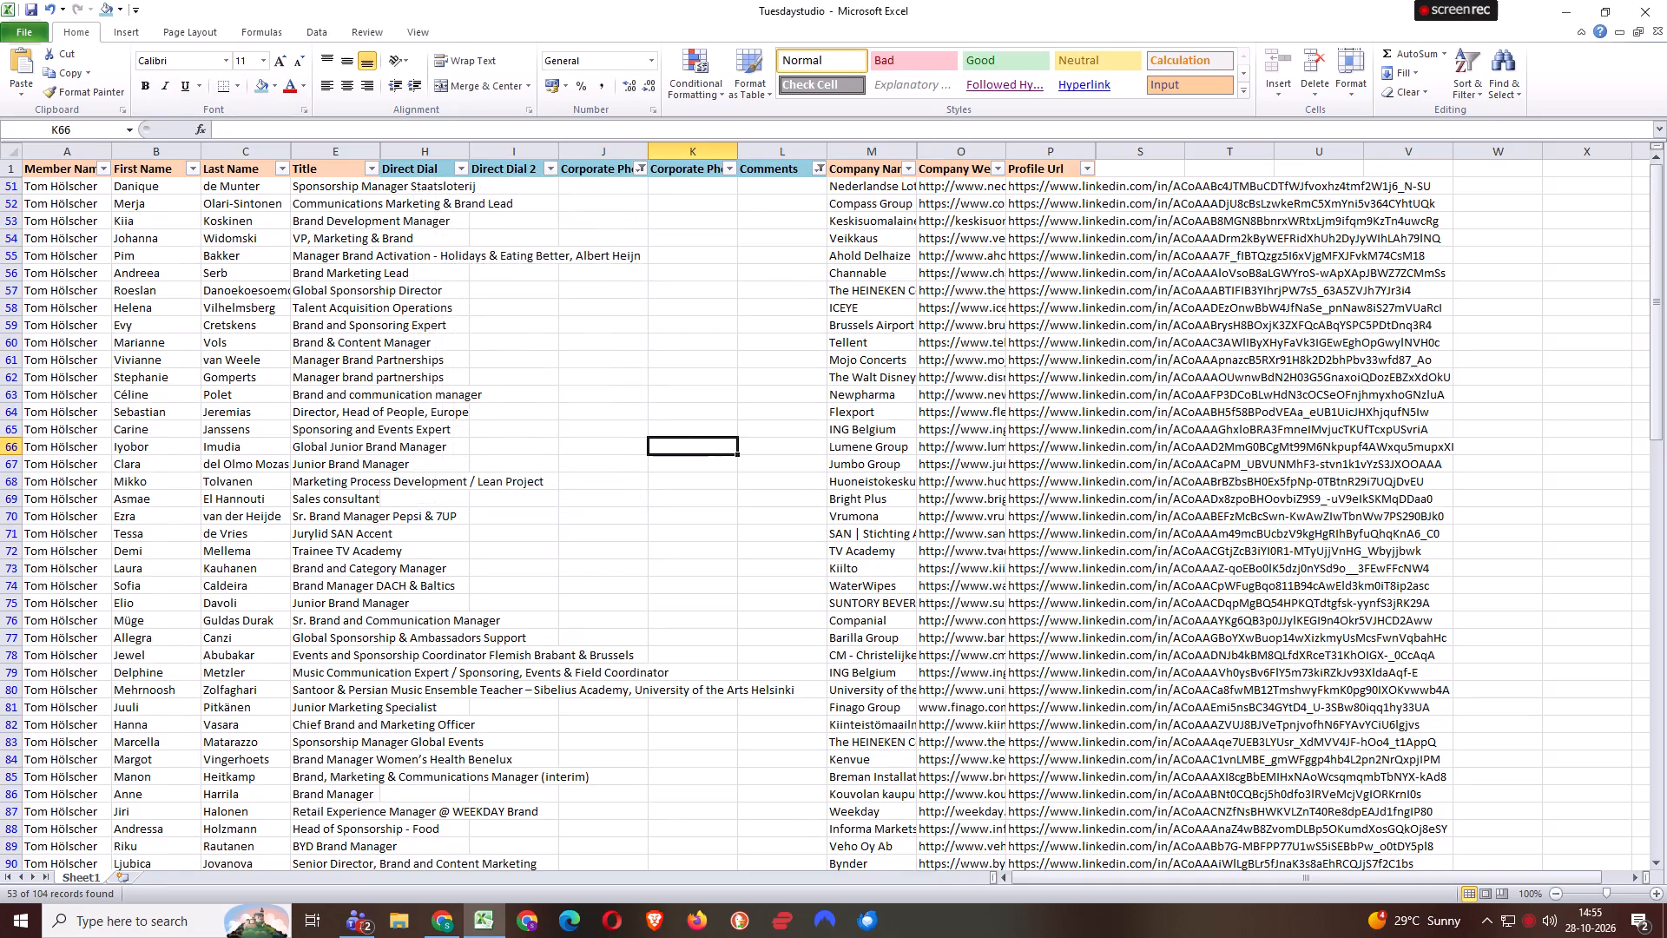
key(ctrl+s)
key(ctrl+s)
key(ctrl+s)
Copy the company name Nederlandse Loterij from row 51 and search Google in Chrome for its company phone number in the Netherlands.
click(886, 188)
key(ctrl+c)
key(alt+Tab)
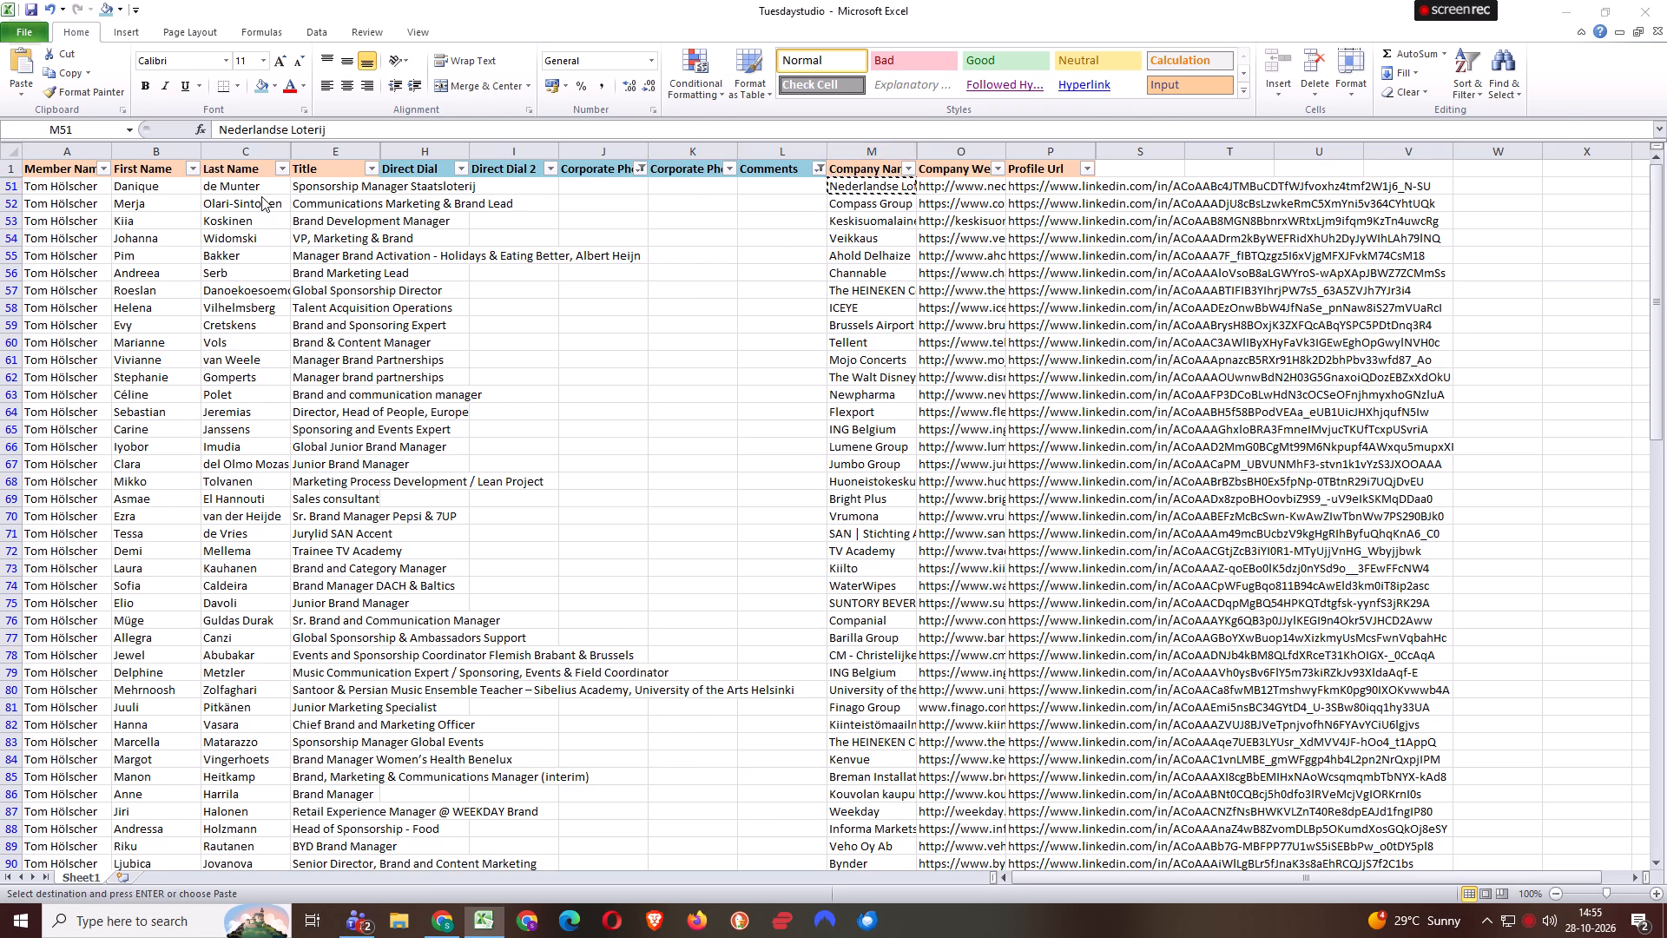
drag(290, 119, 0, 73)
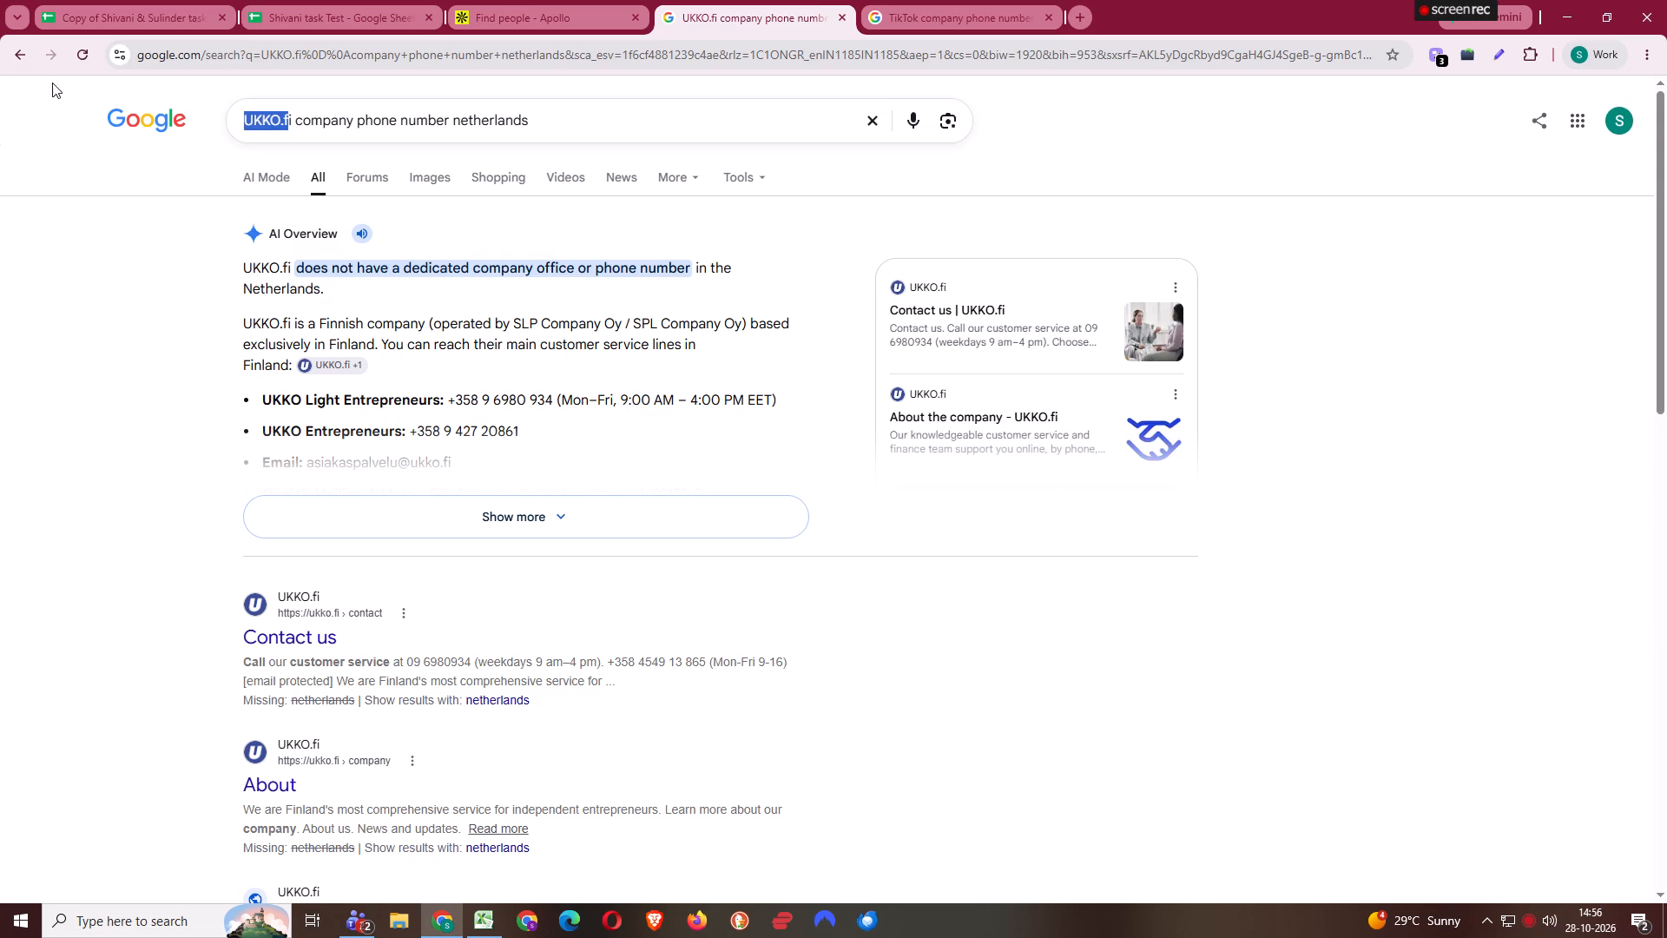
key(BackSpace)
key(Right)
key(BackSpace)
key(ctrl+v)
key(Return)
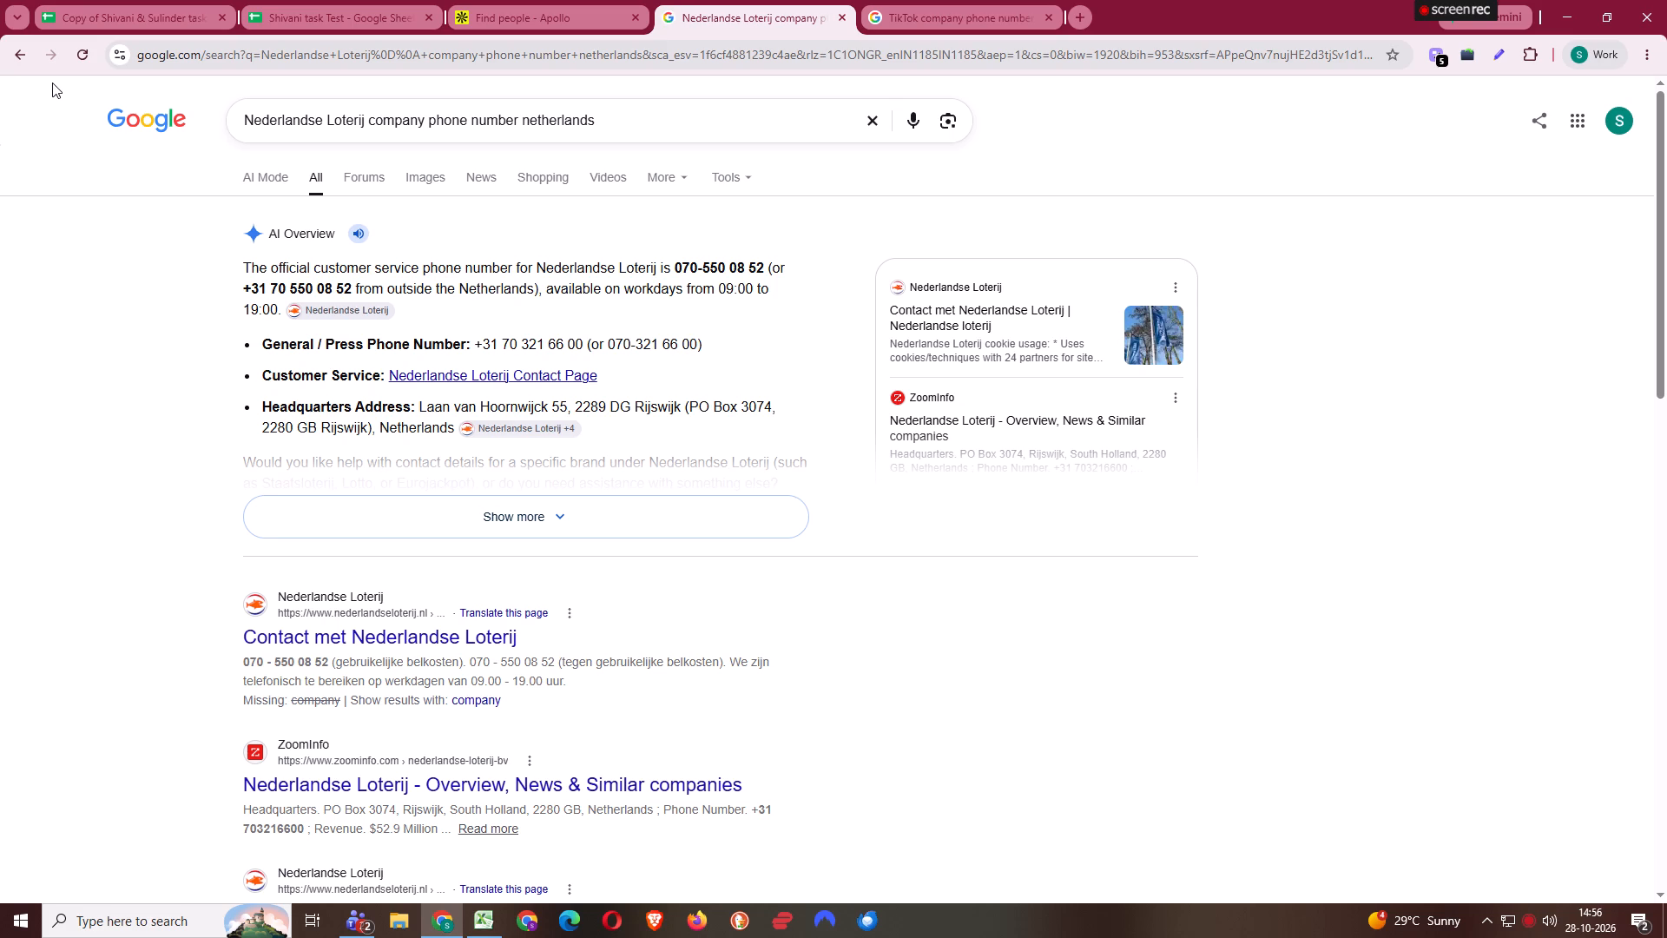
Copy Nederlandse Loterij's +31 customer service number from the AI Overview and enter it as text in row 51's first Corporate Phone cell in Excel.
scroll(52, 83, up, 2)
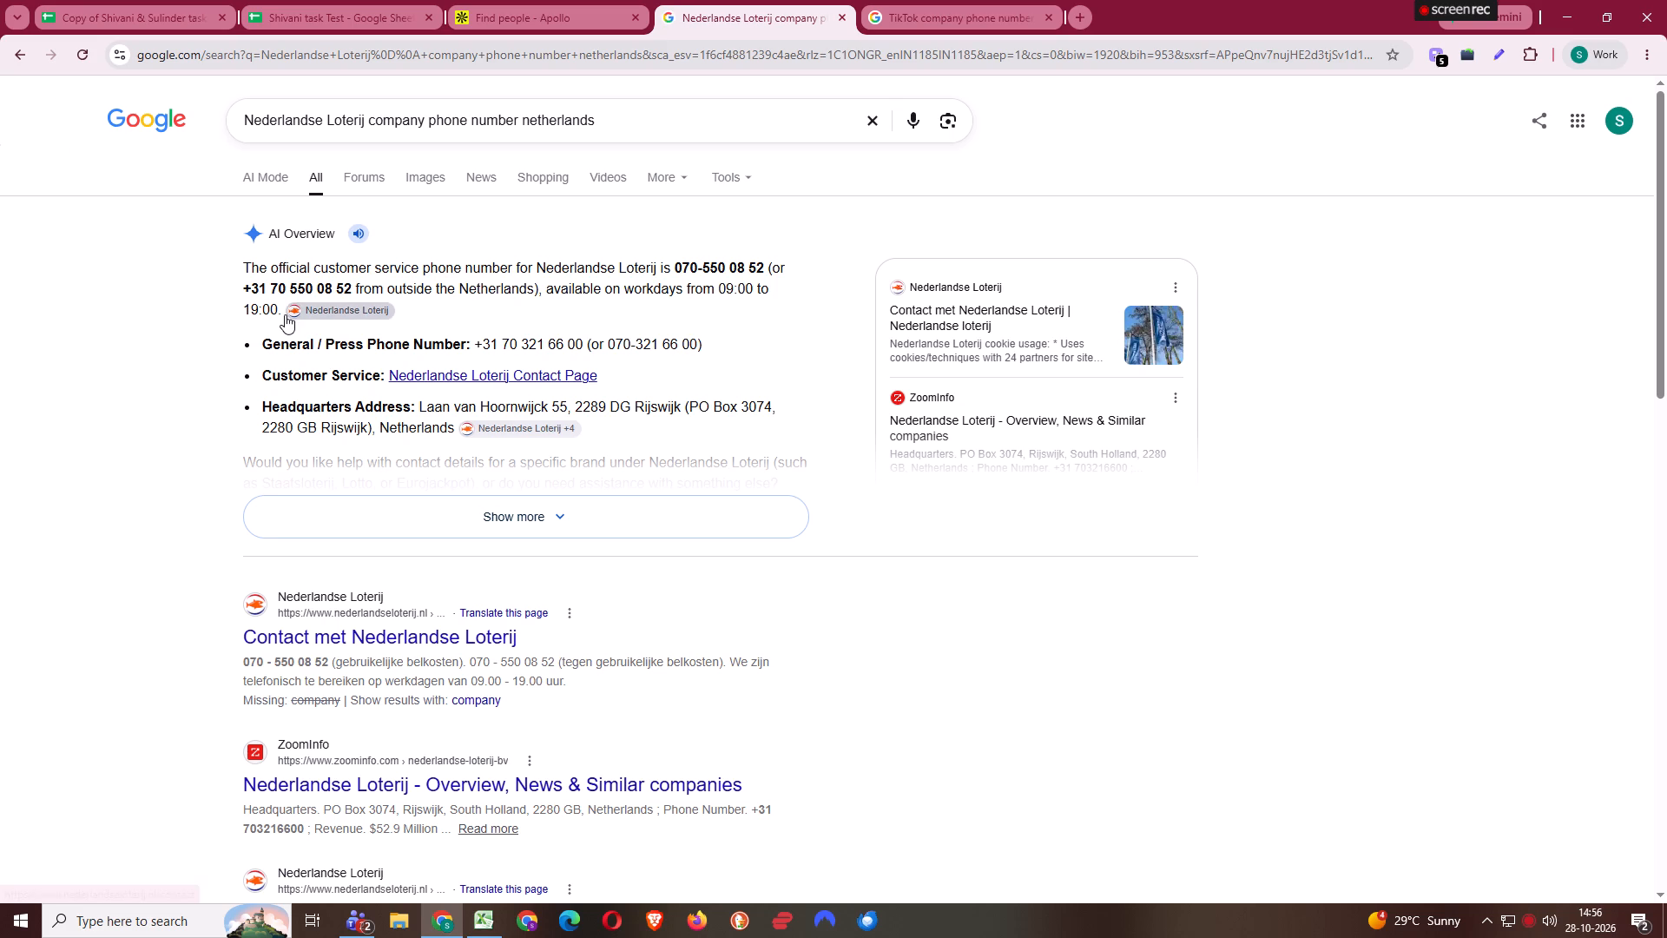
alt+click(277, 284)
key(alt+Tab)
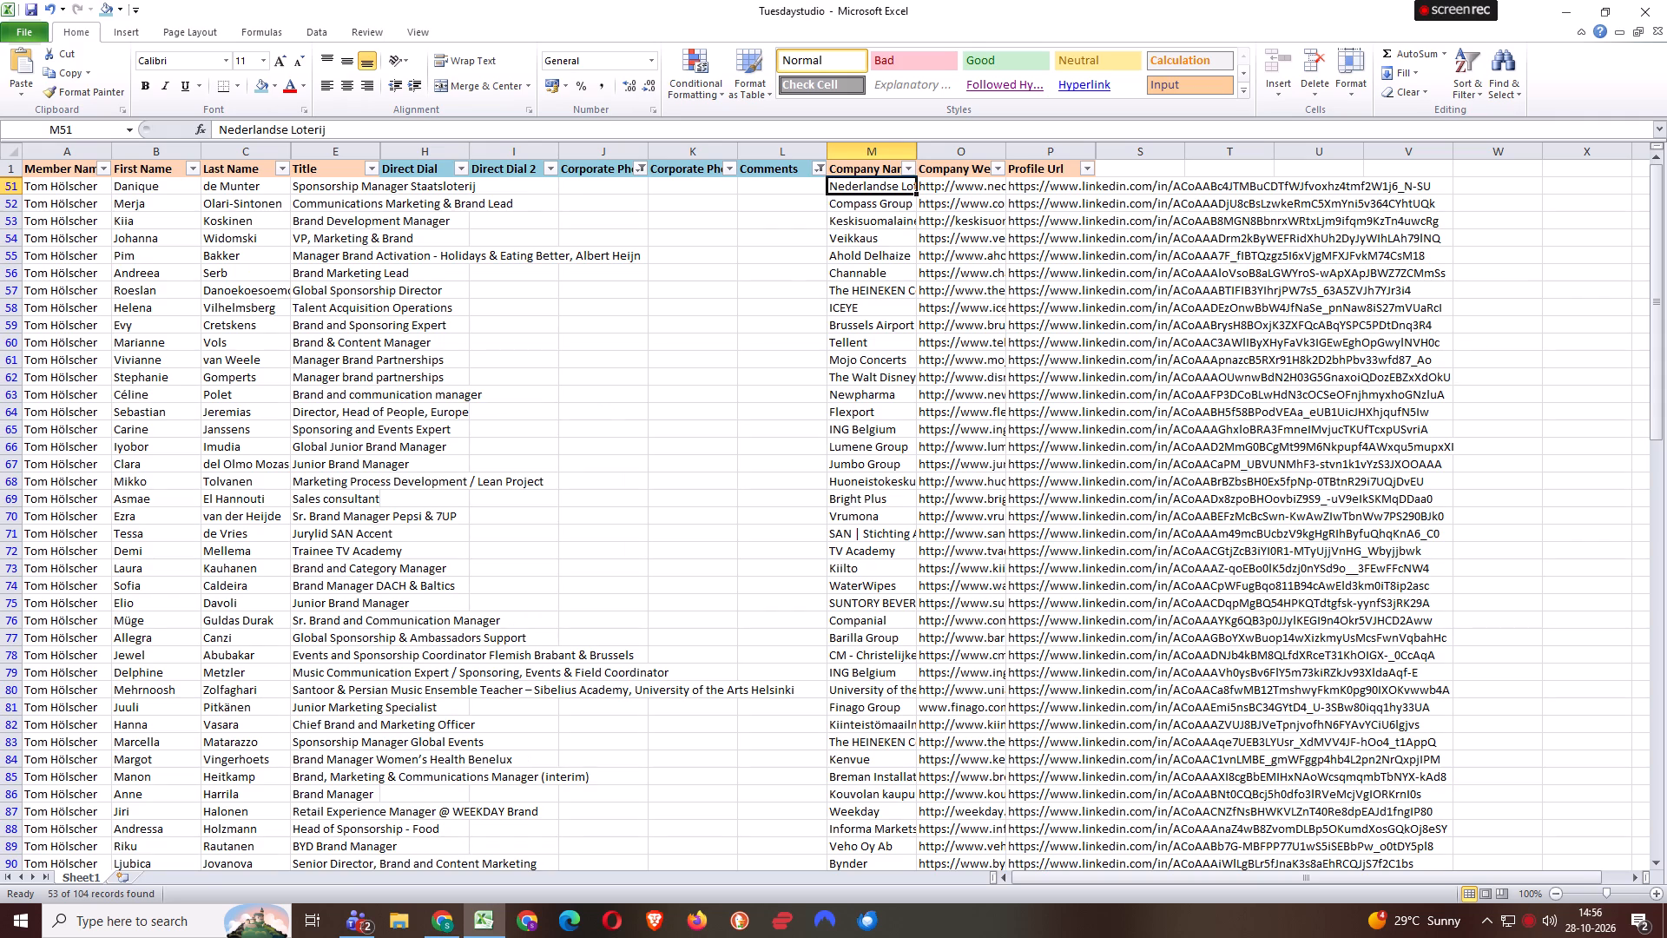
click(601, 188)
key(apostrophe)
key(ctrl+v)
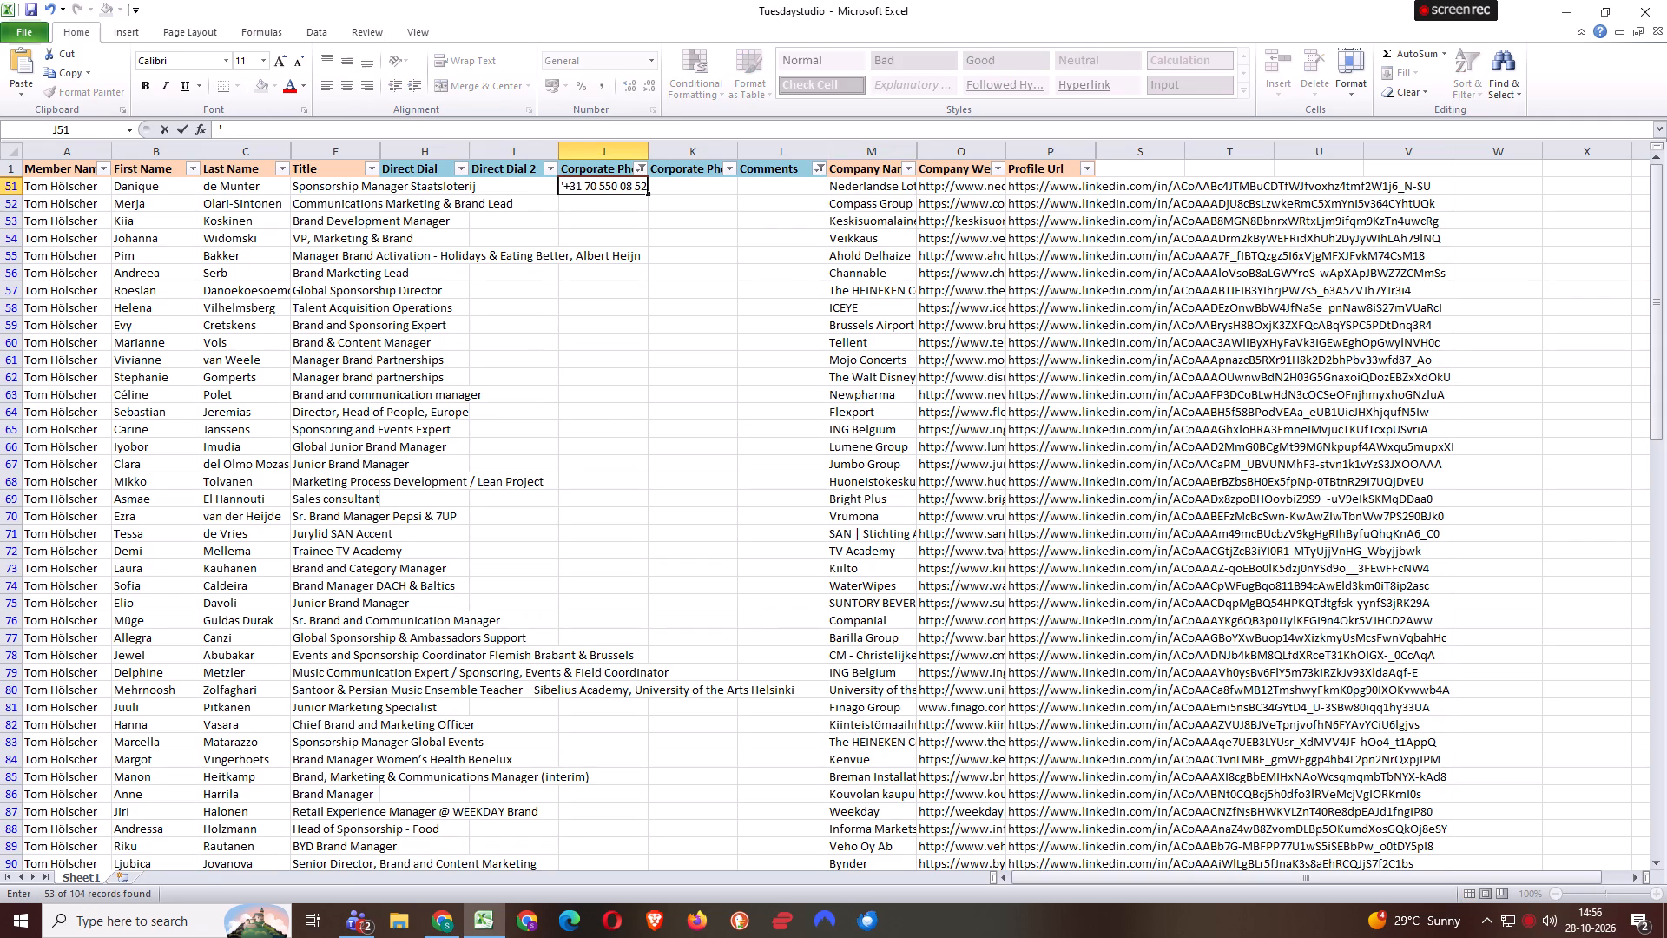
Remove the inner spaces from row 51's phone number, keeping only the one following +31.
scroll(601, 188, up, 4)
click(601, 188)
key(BackSpace)
click(616, 182)
key(BackSpace)
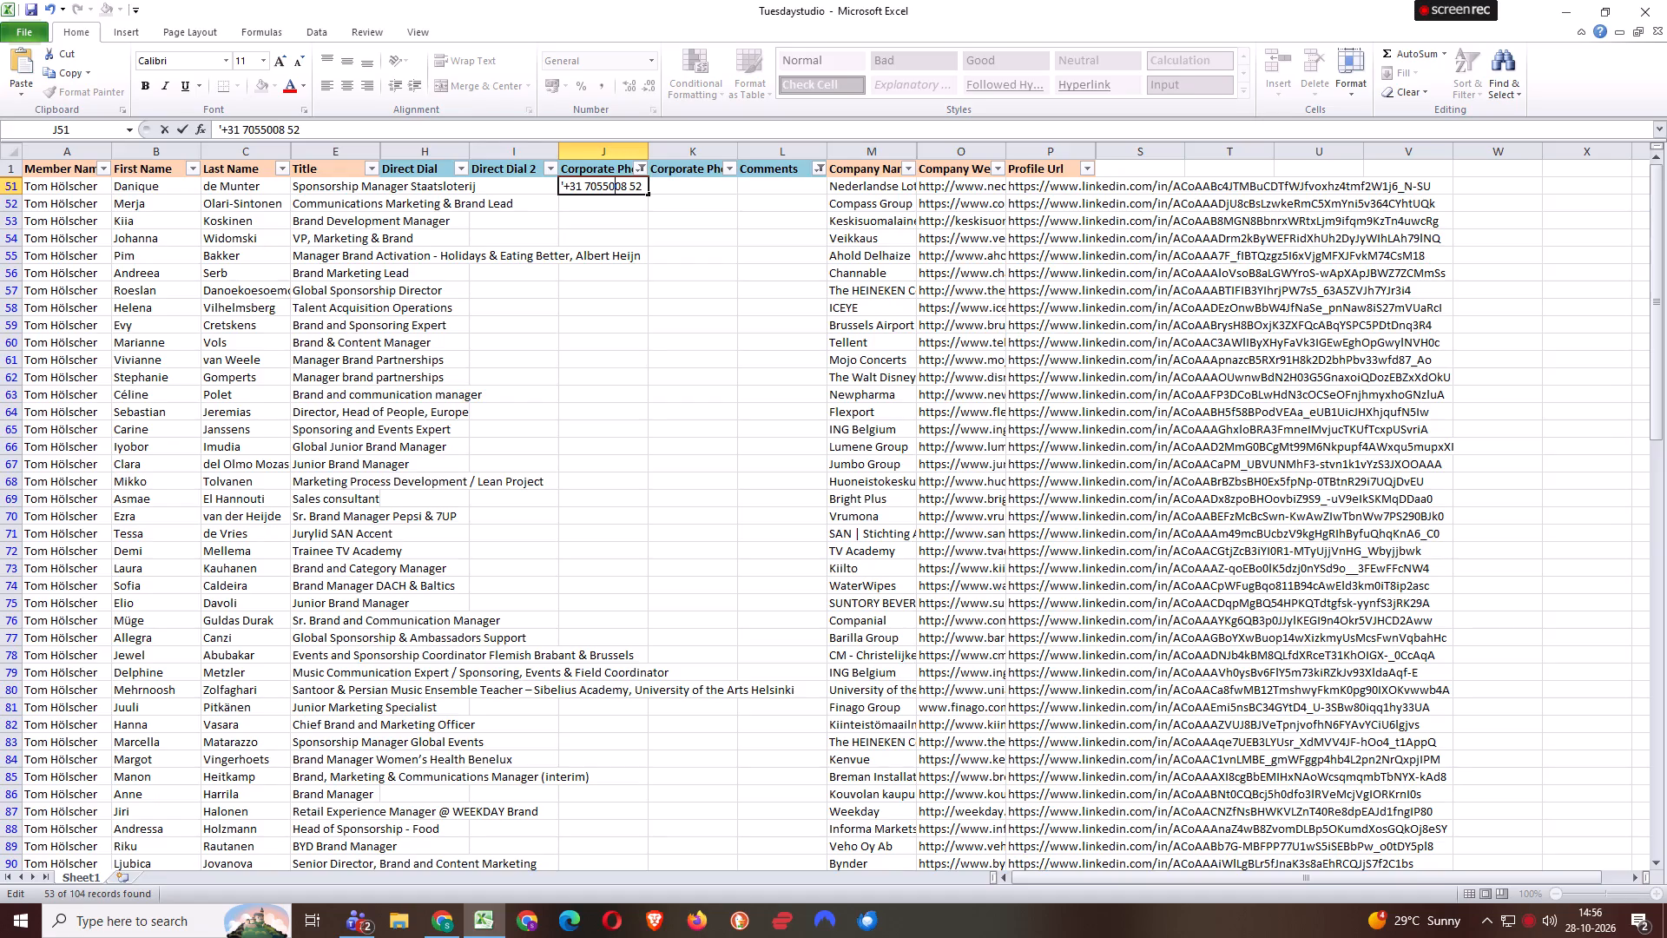
click(630, 185)
key(BackSpace)
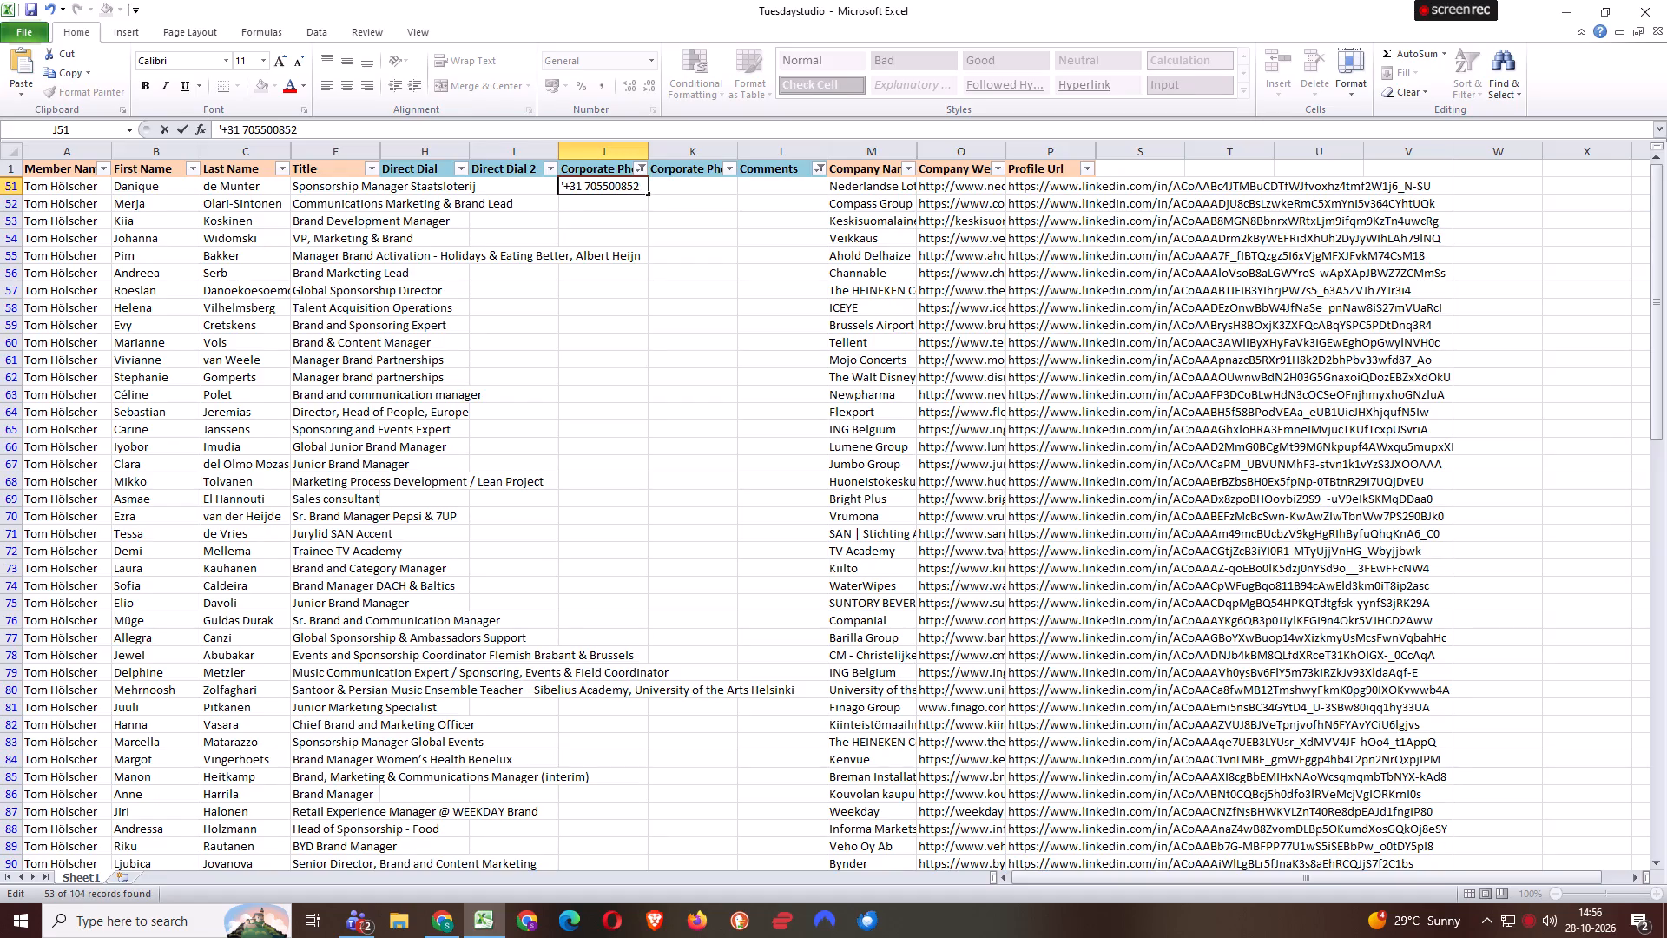
click(751, 220)
Reapply the first Corporate Phone column's filter to hide the completed Nederlandse Loterij row, and save the workbook.
click(639, 172)
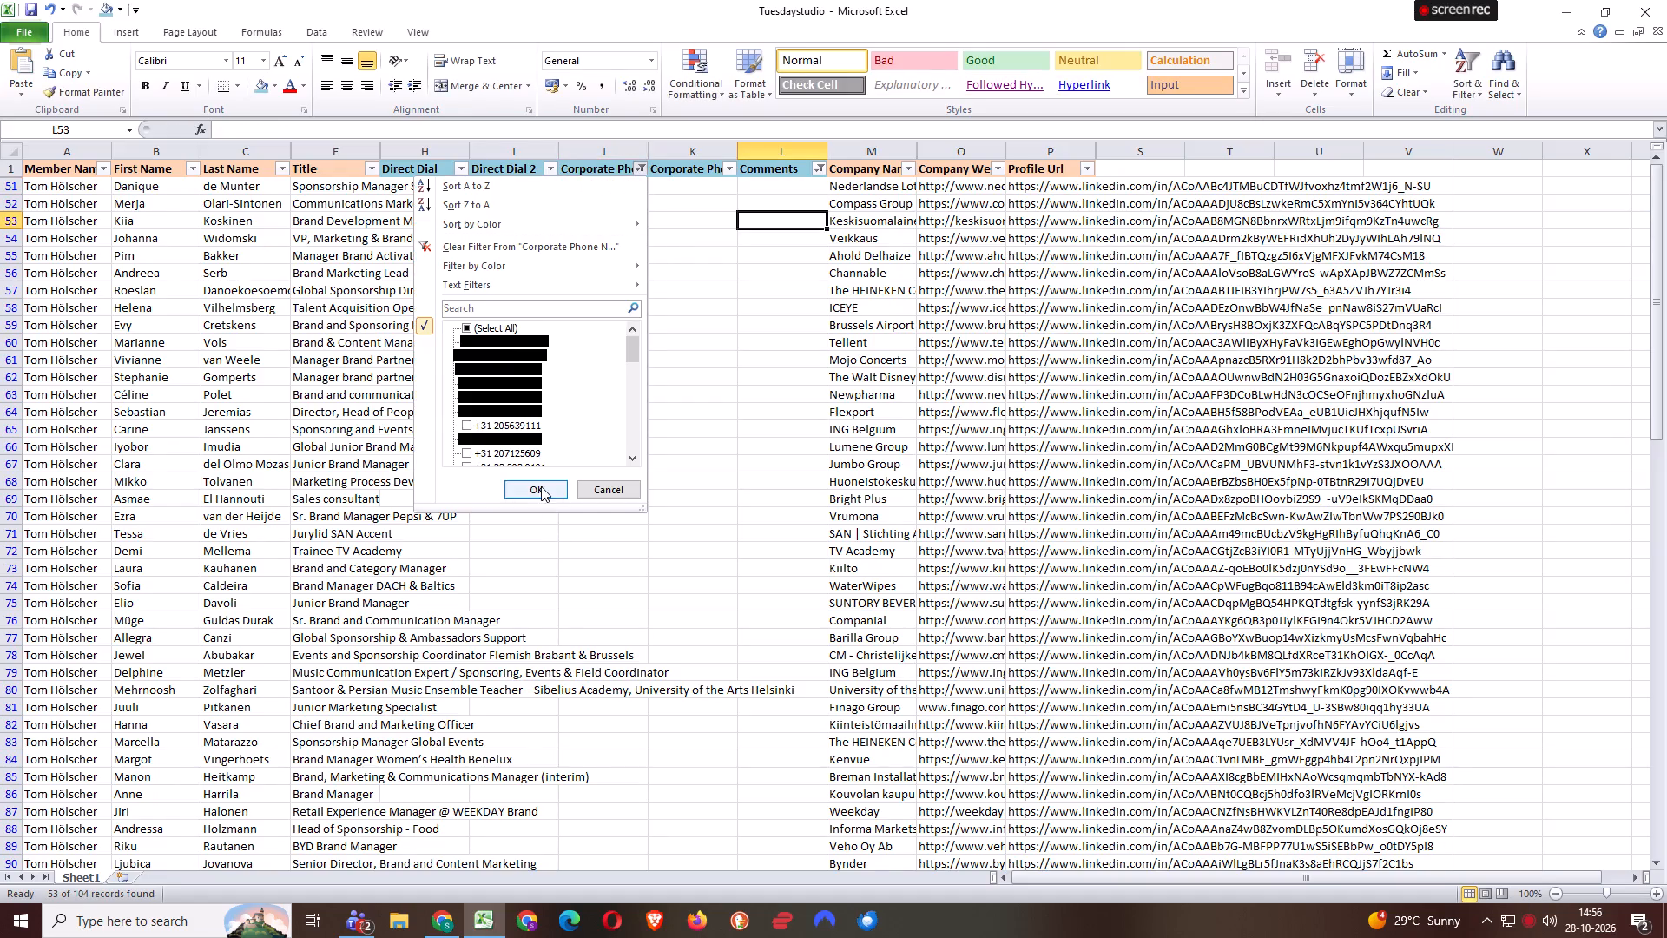
click(541, 486)
click(677, 507)
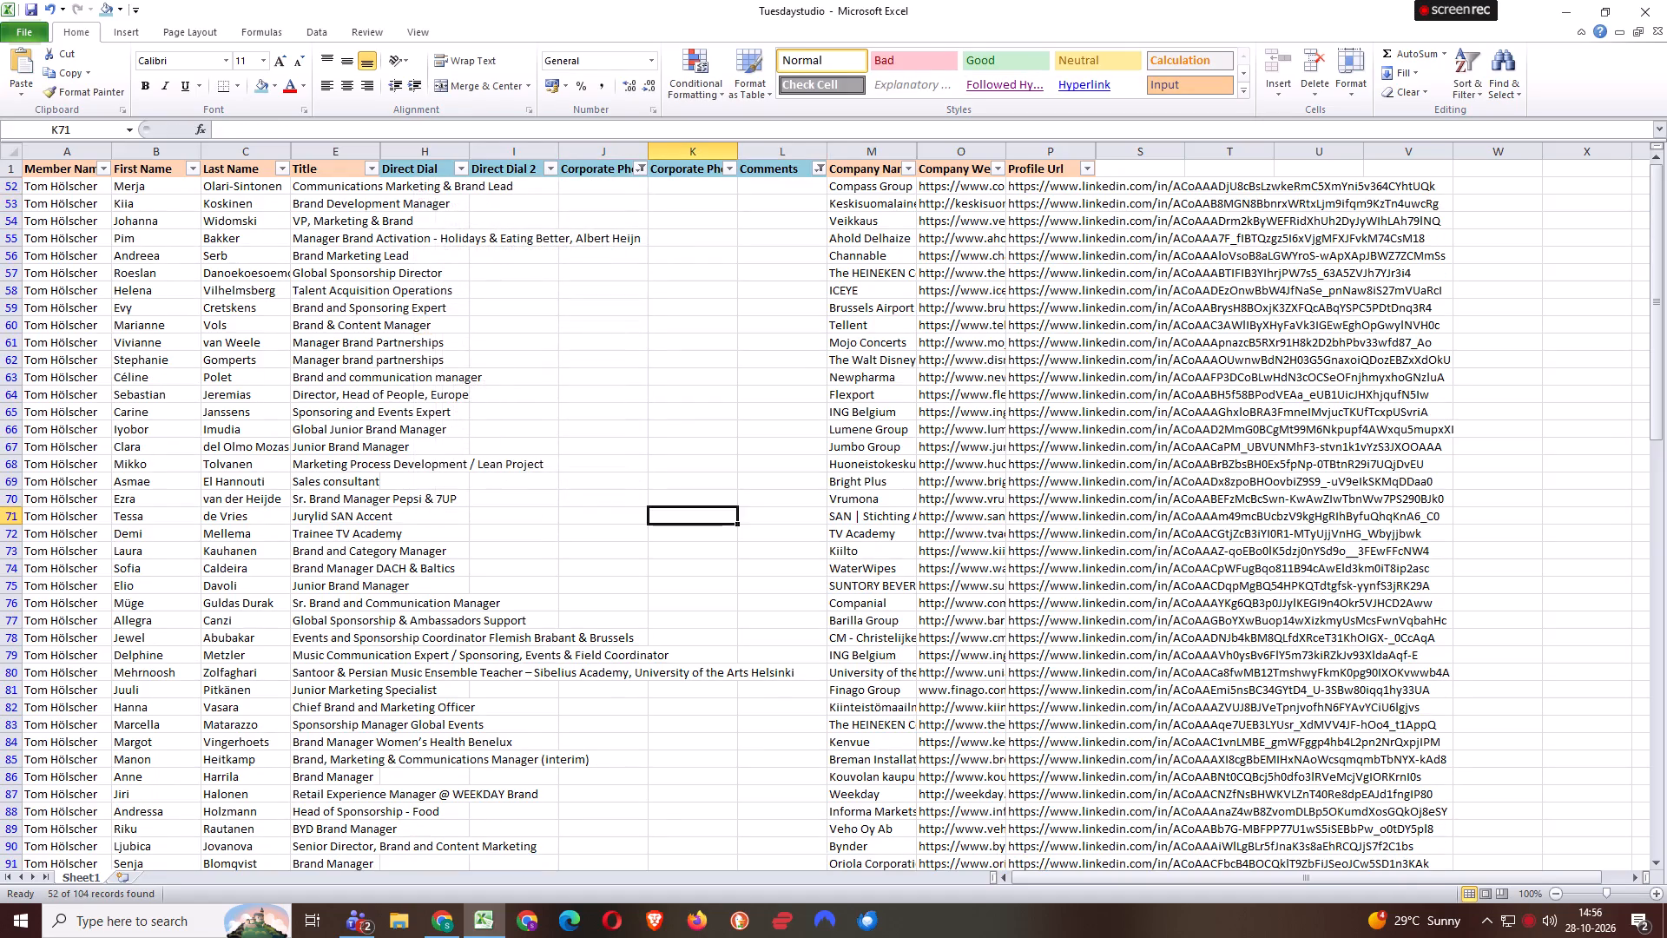
key(ctrl+s)
key(ctrl+s)
key(ctrl+s)
key(ctrl+s)
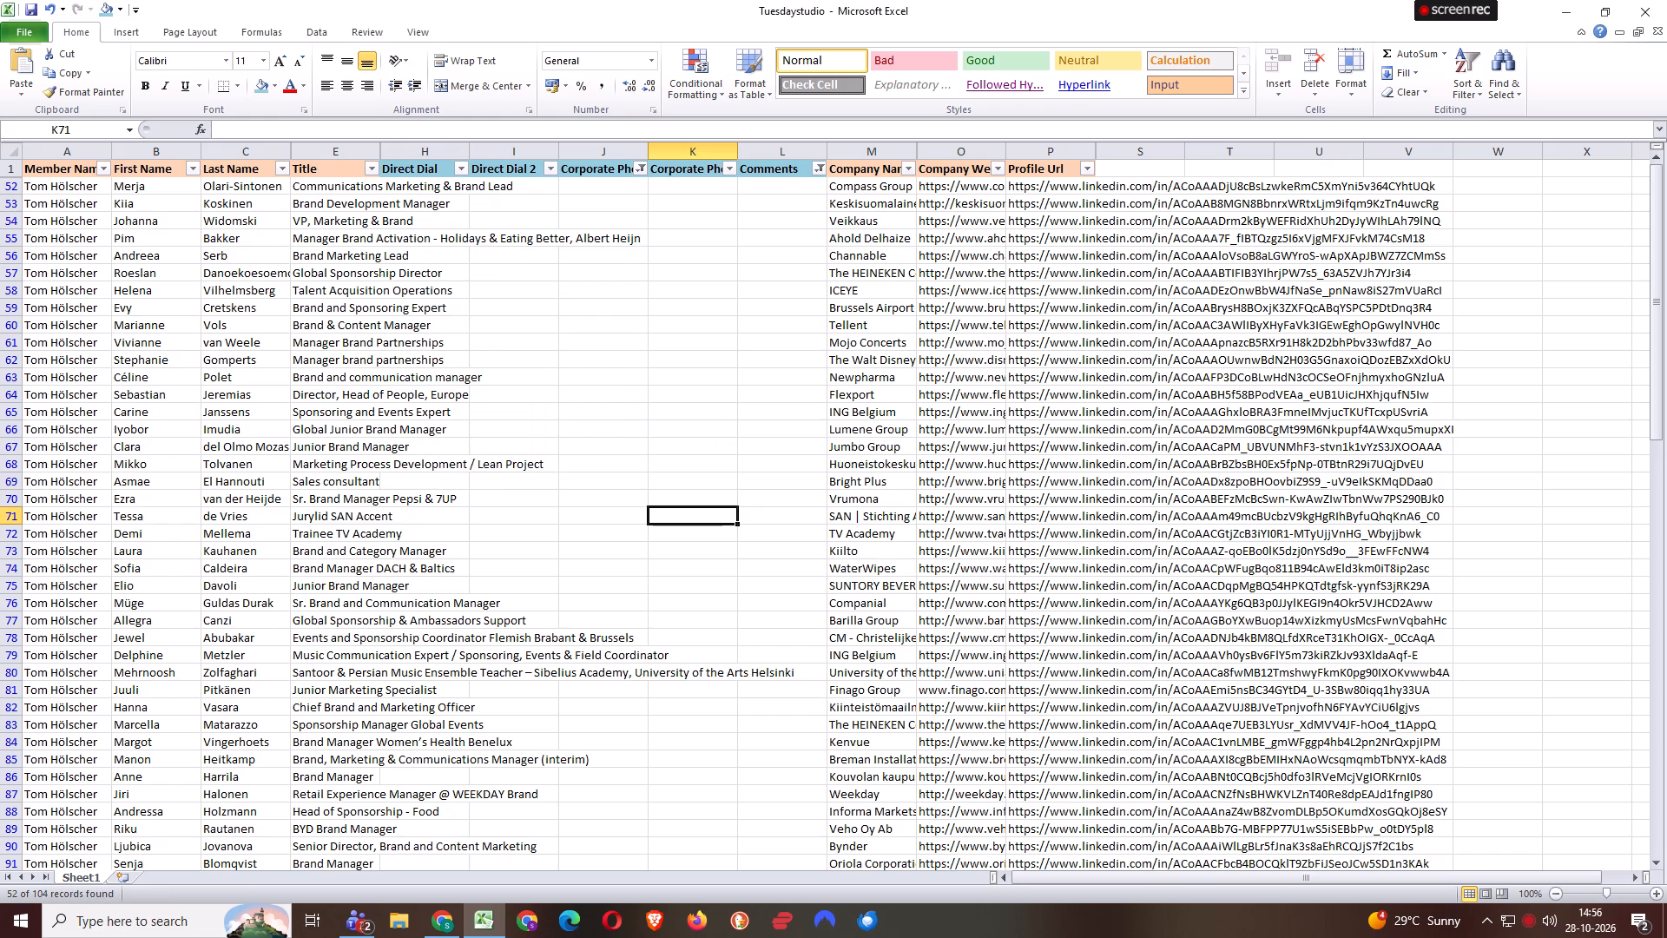
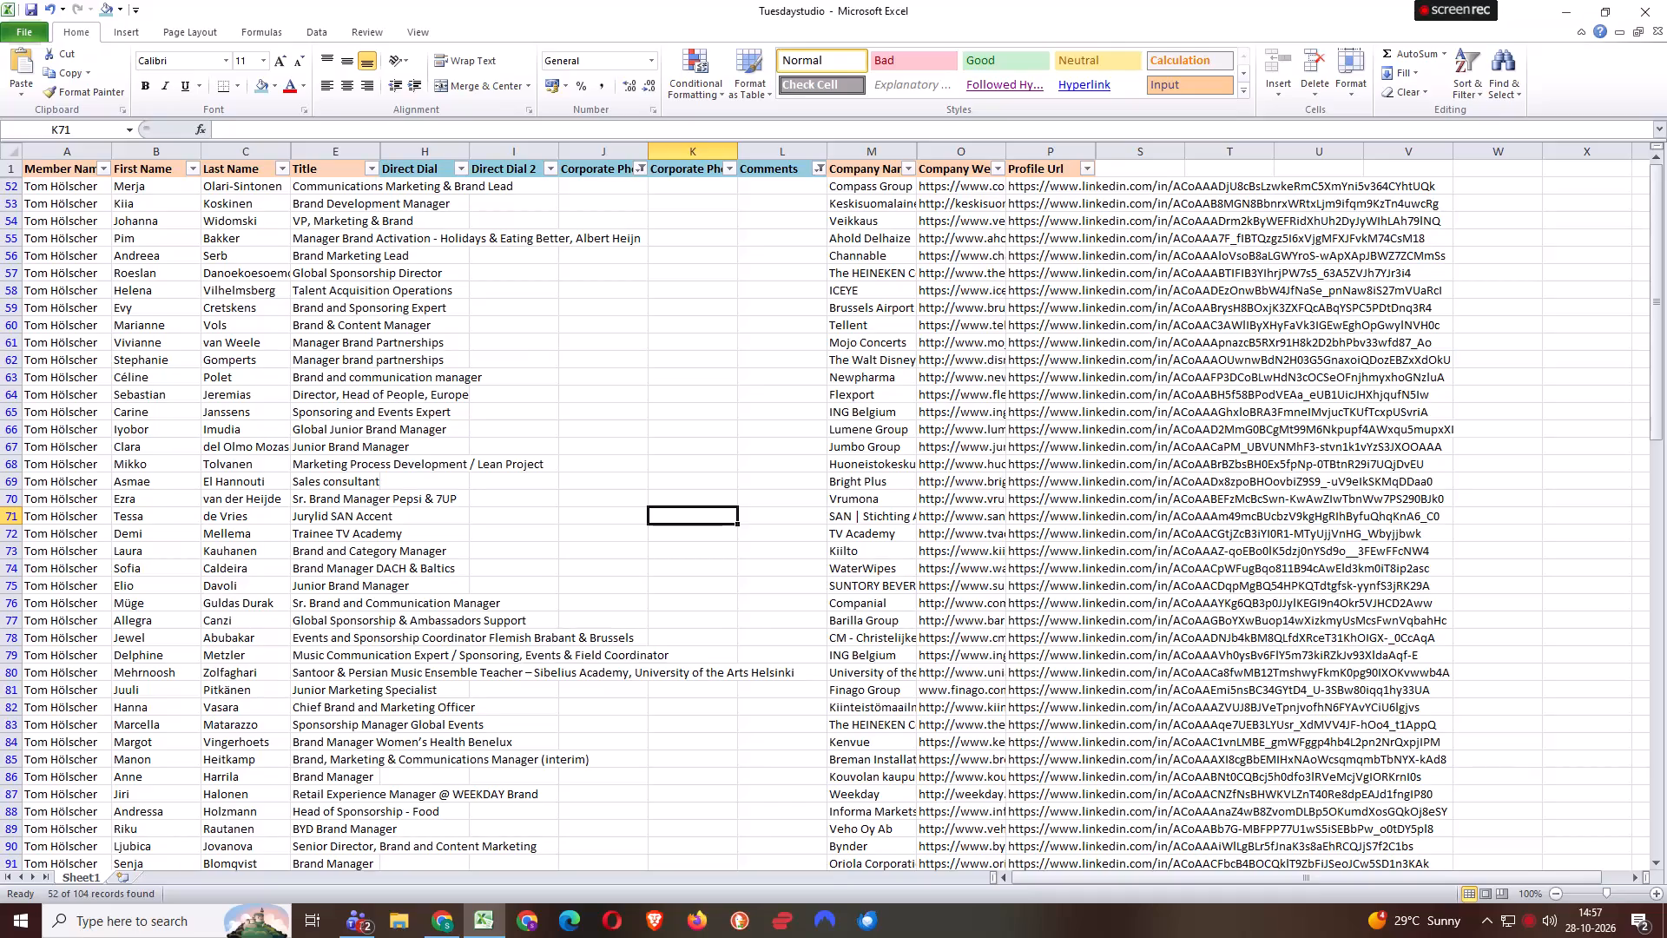
Copy the company name Compass Group Finland from row 52 and search Google in Chrome for its company phone number in the Netherlands.
click(853, 193)
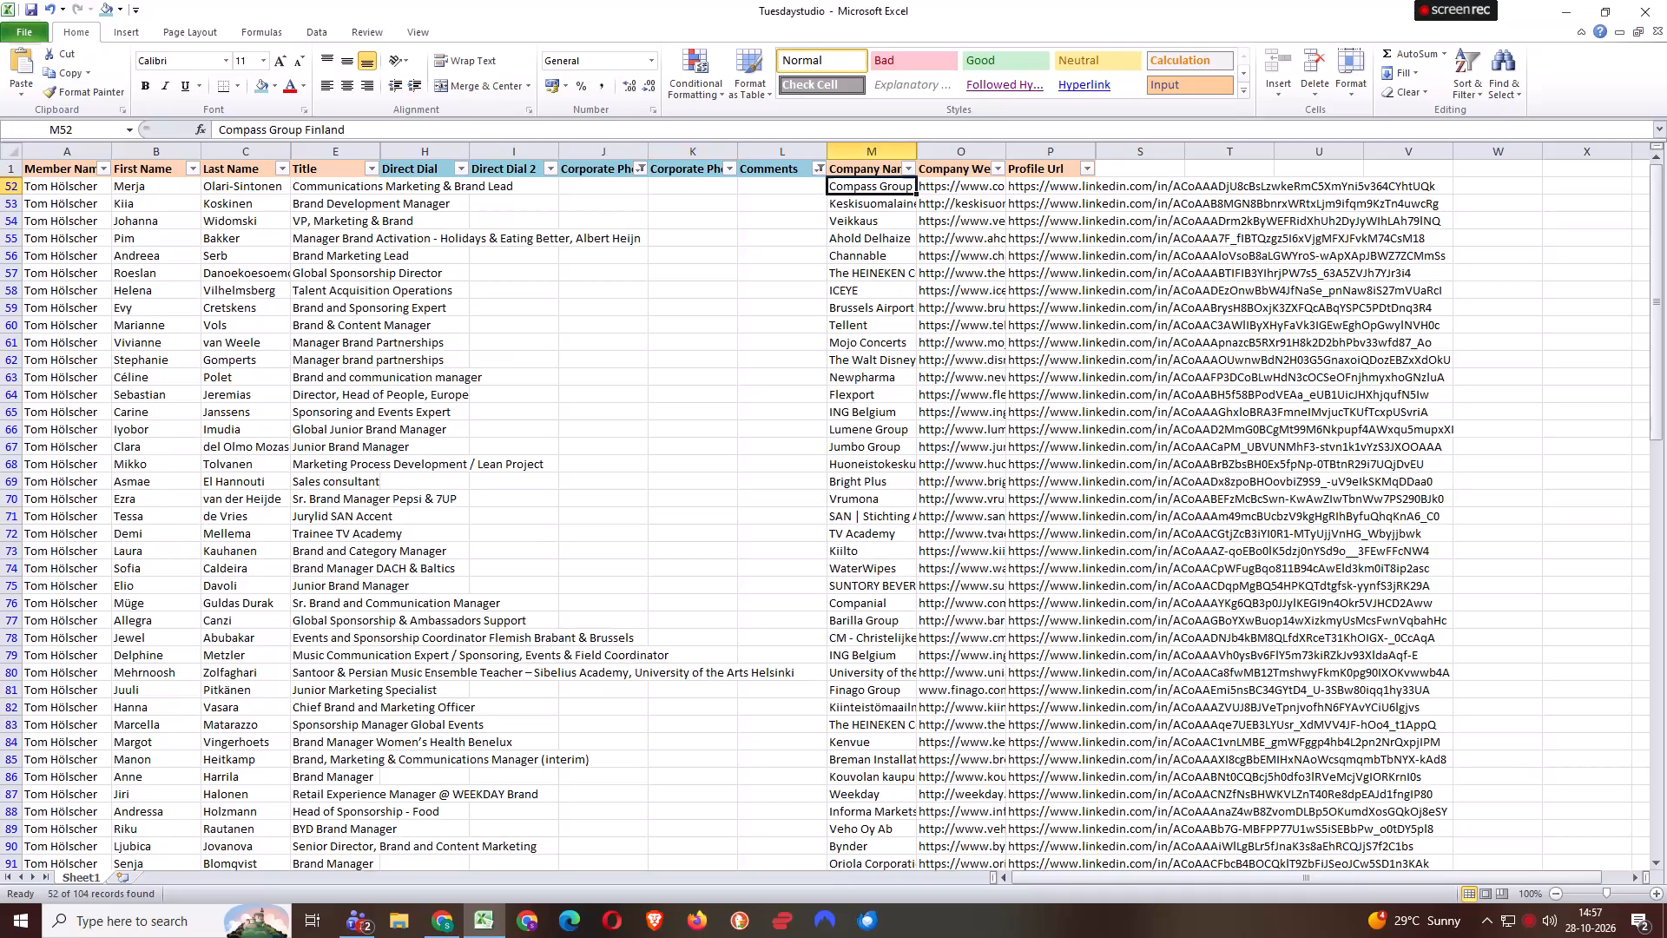
key(ctrl+c)
key(alt+Tab)
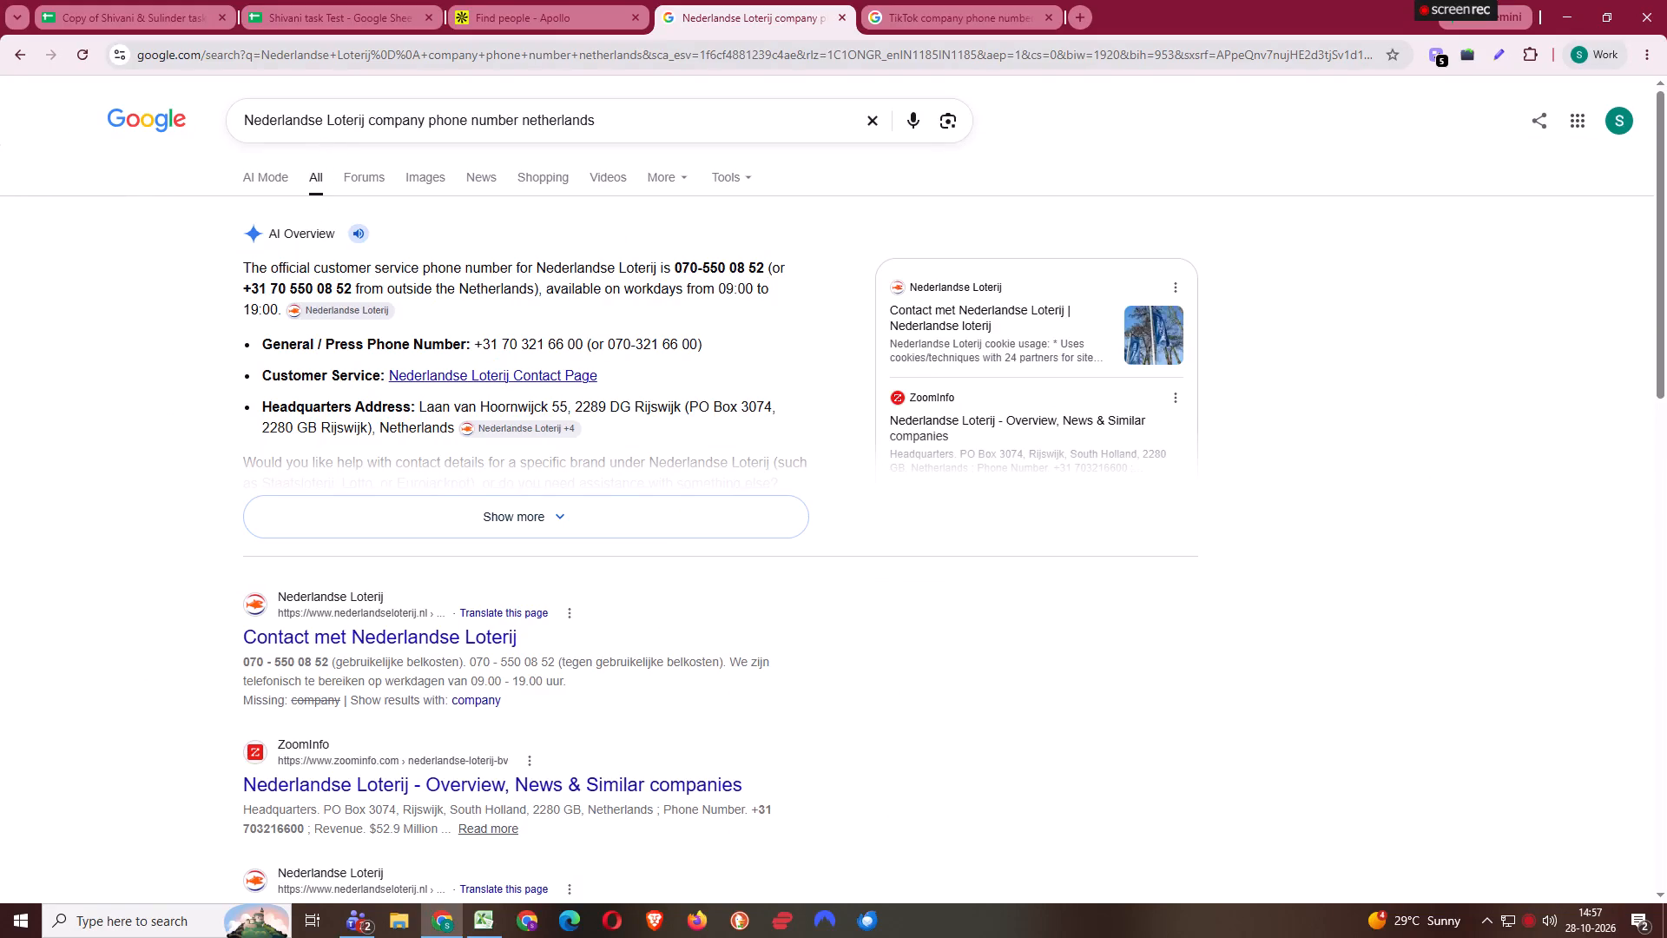
drag(369, 129, 0, 131)
key(ctrl+v)
key(space)
key(Return)
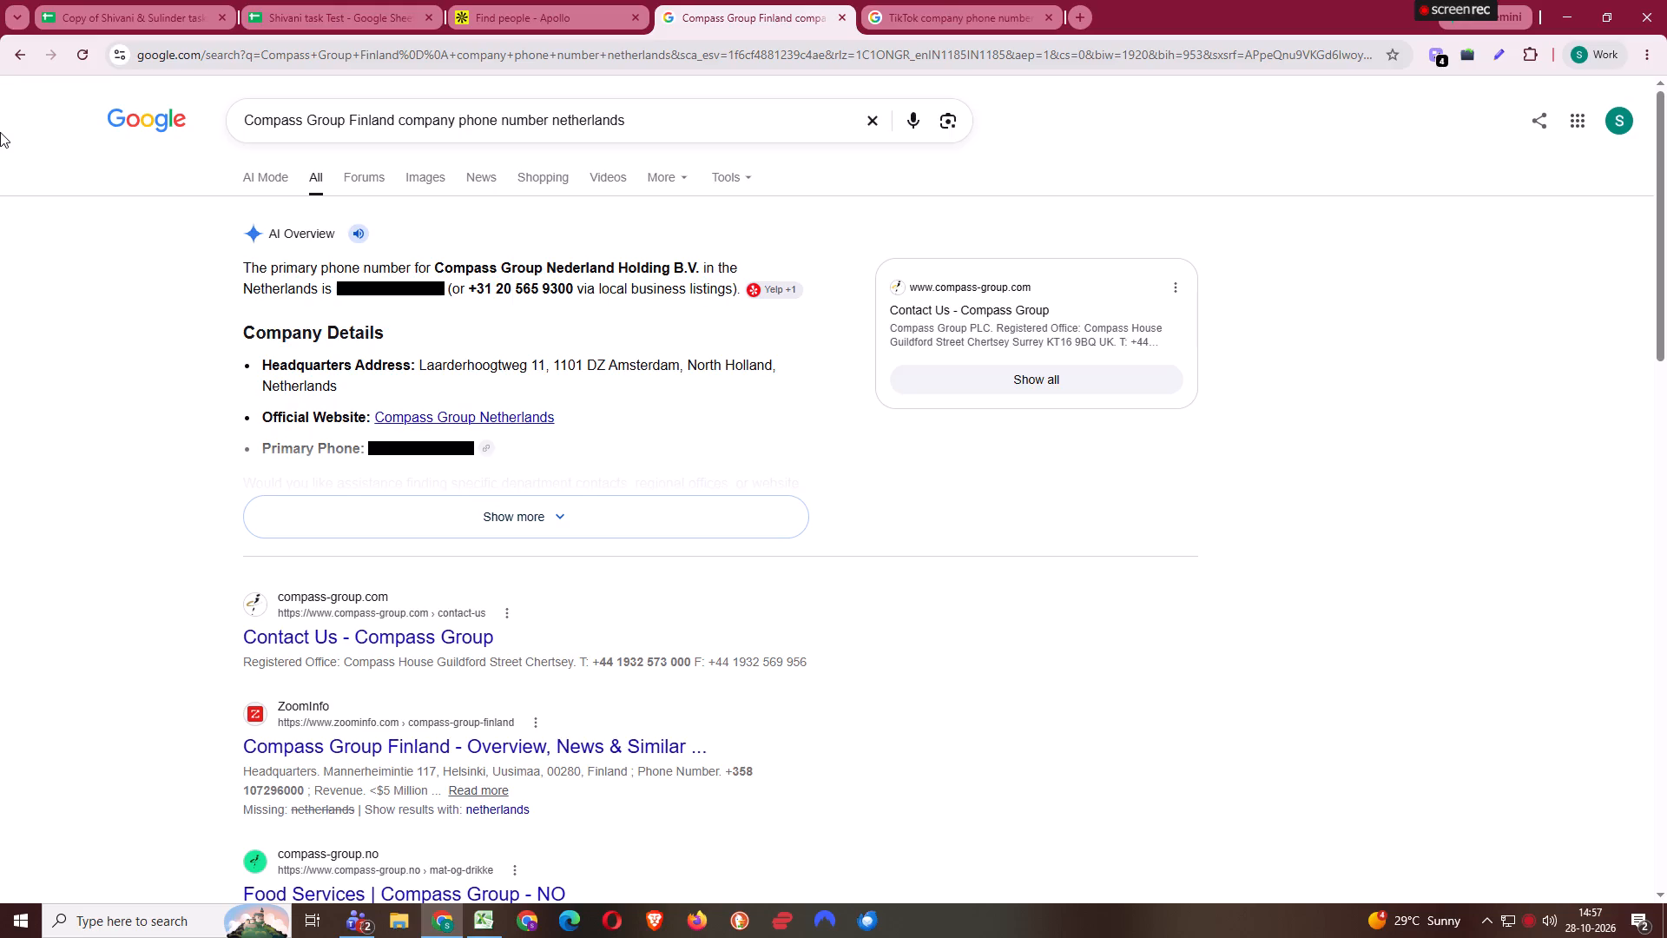
Copy the primary Compass Group phone number from the AI Overview and enter it as text in row 52's first Corporate Phone cell in Excel.
scroll(0, 132, up, 2)
alt+click(392, 292)
key(alt+Tab)
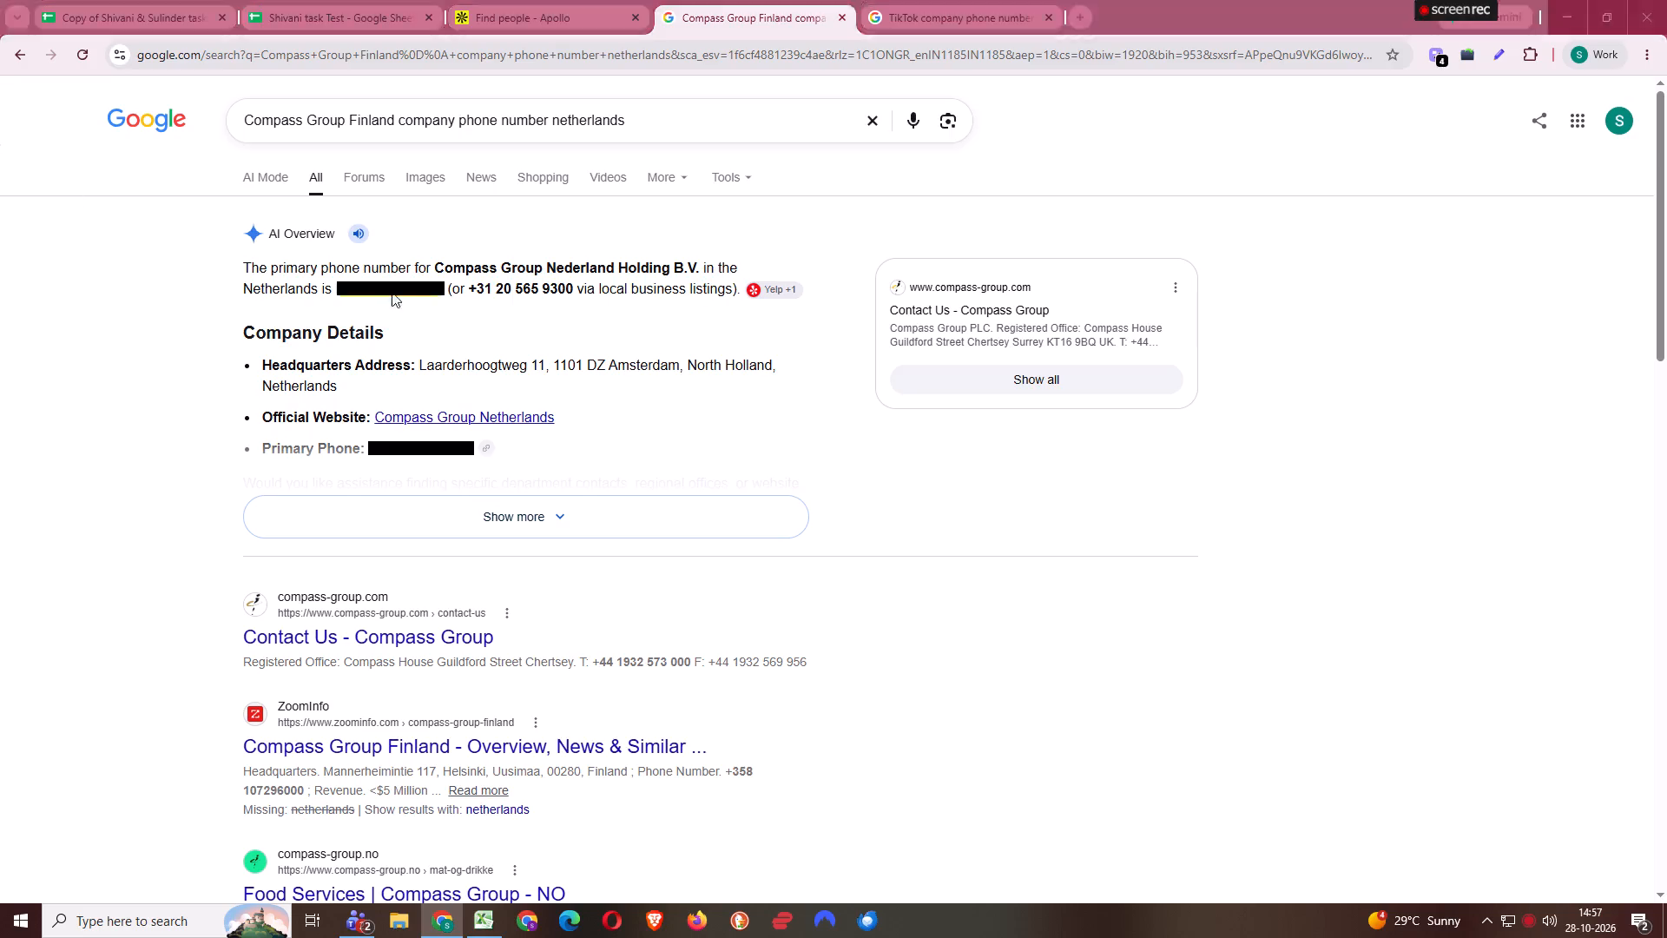
click(592, 188)
key(apostrophe)
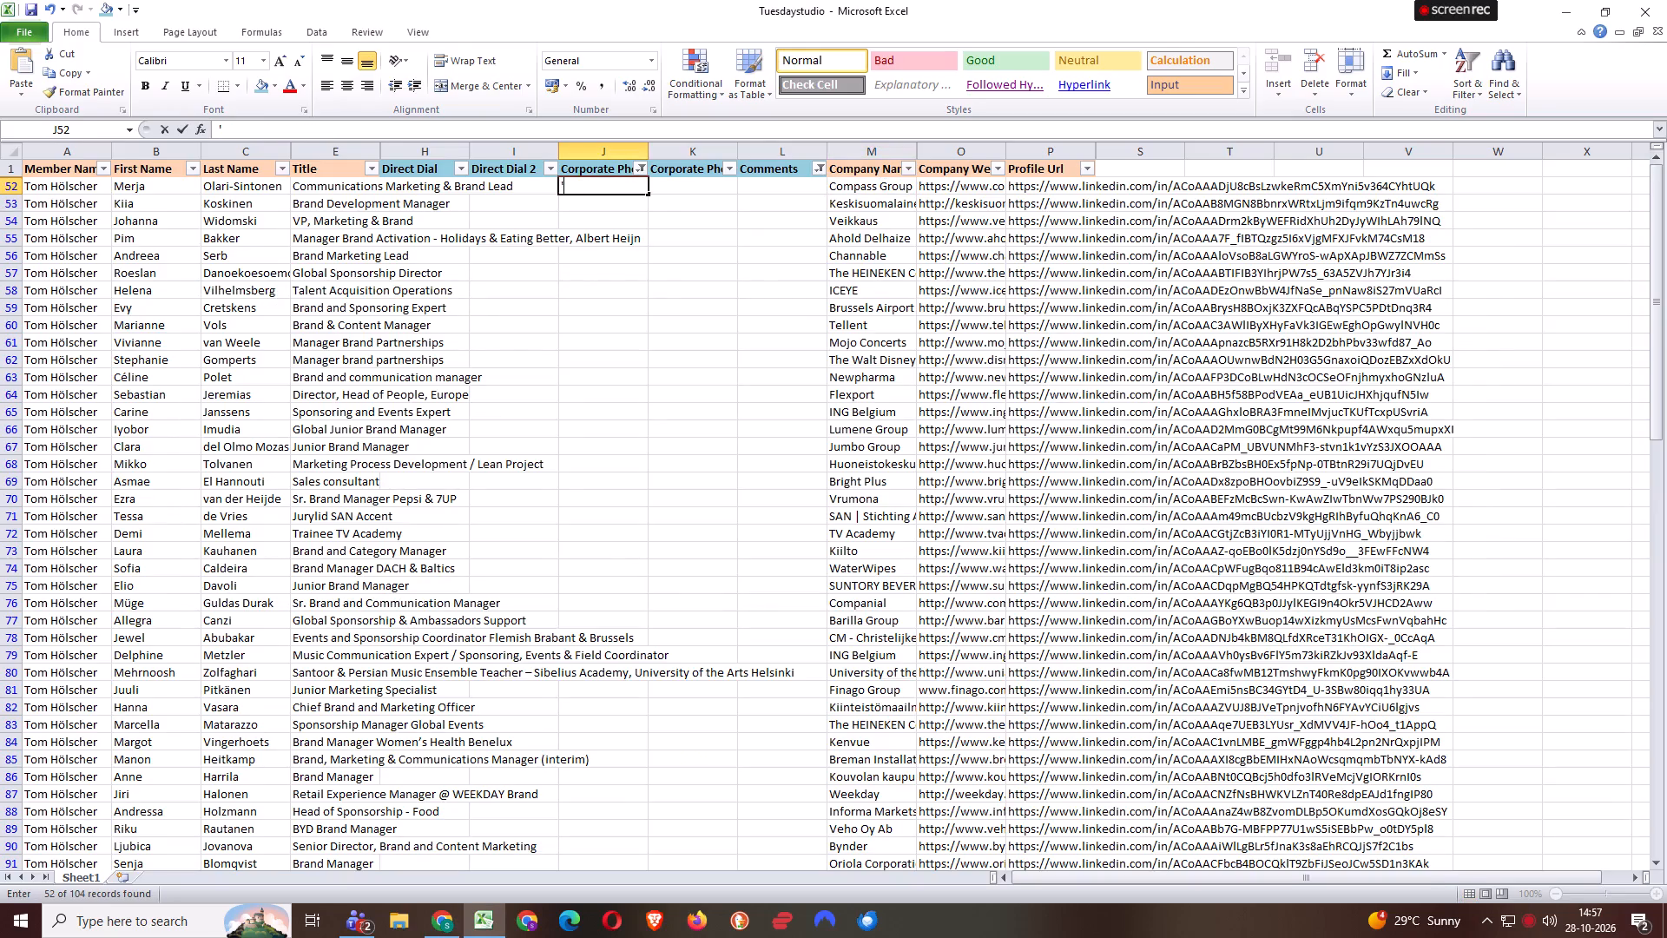
key(ctrl+v)
Remove the inner spaces from row 52's phone number, keeping only the one following the country code.
click(601, 181)
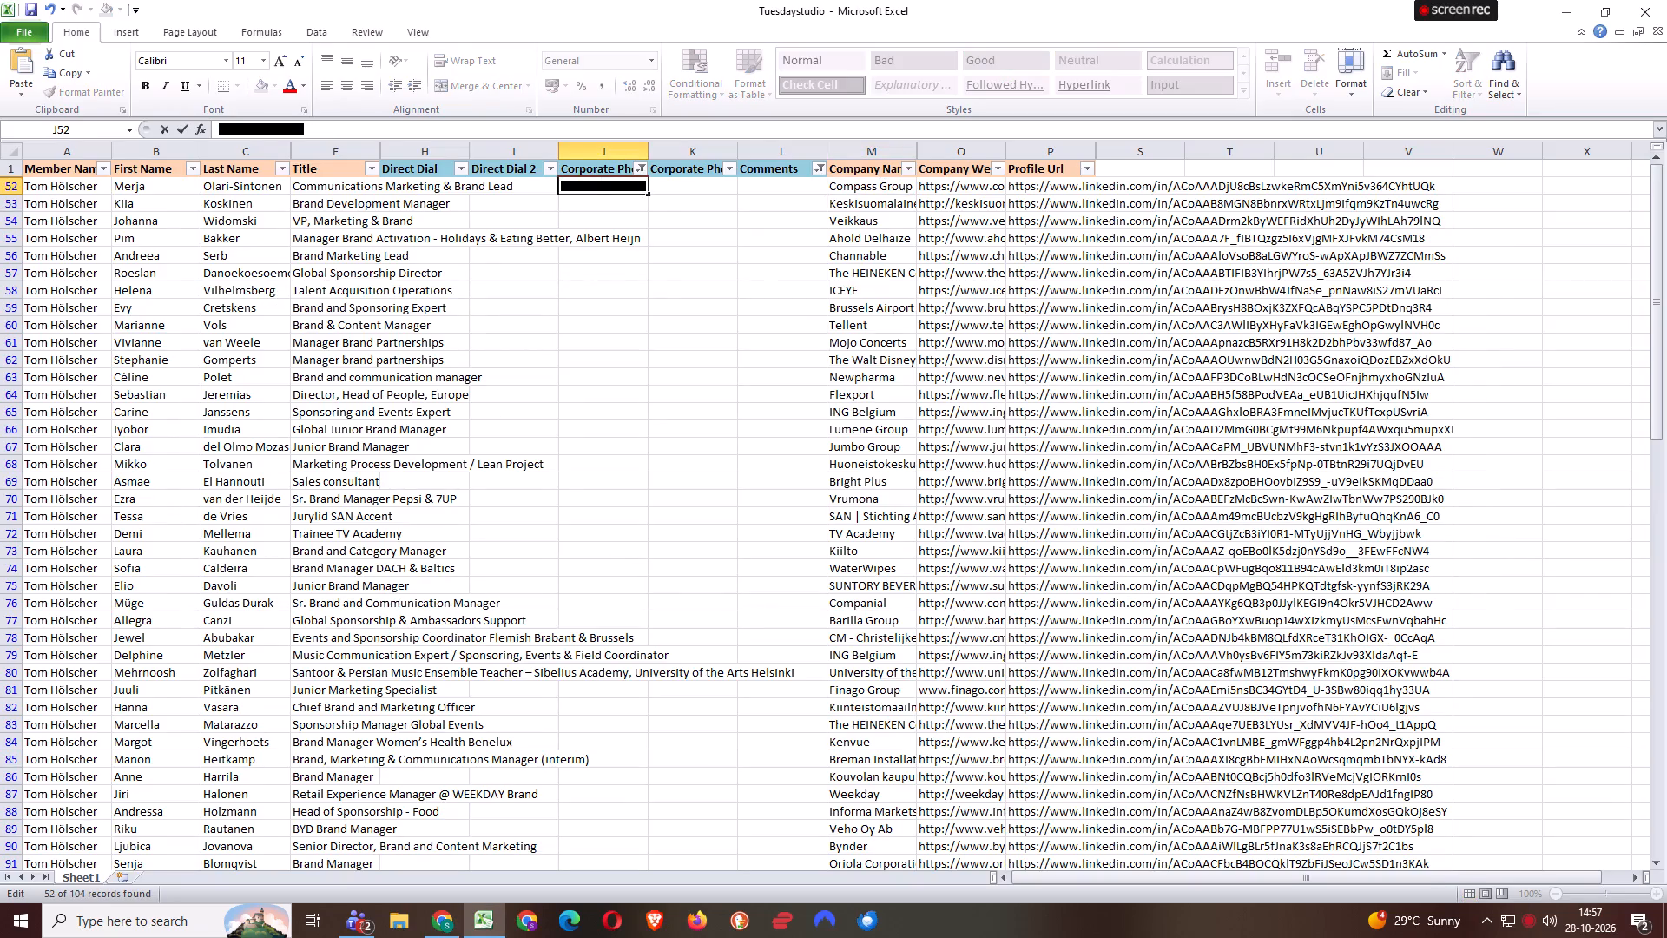
key(BackSpace)
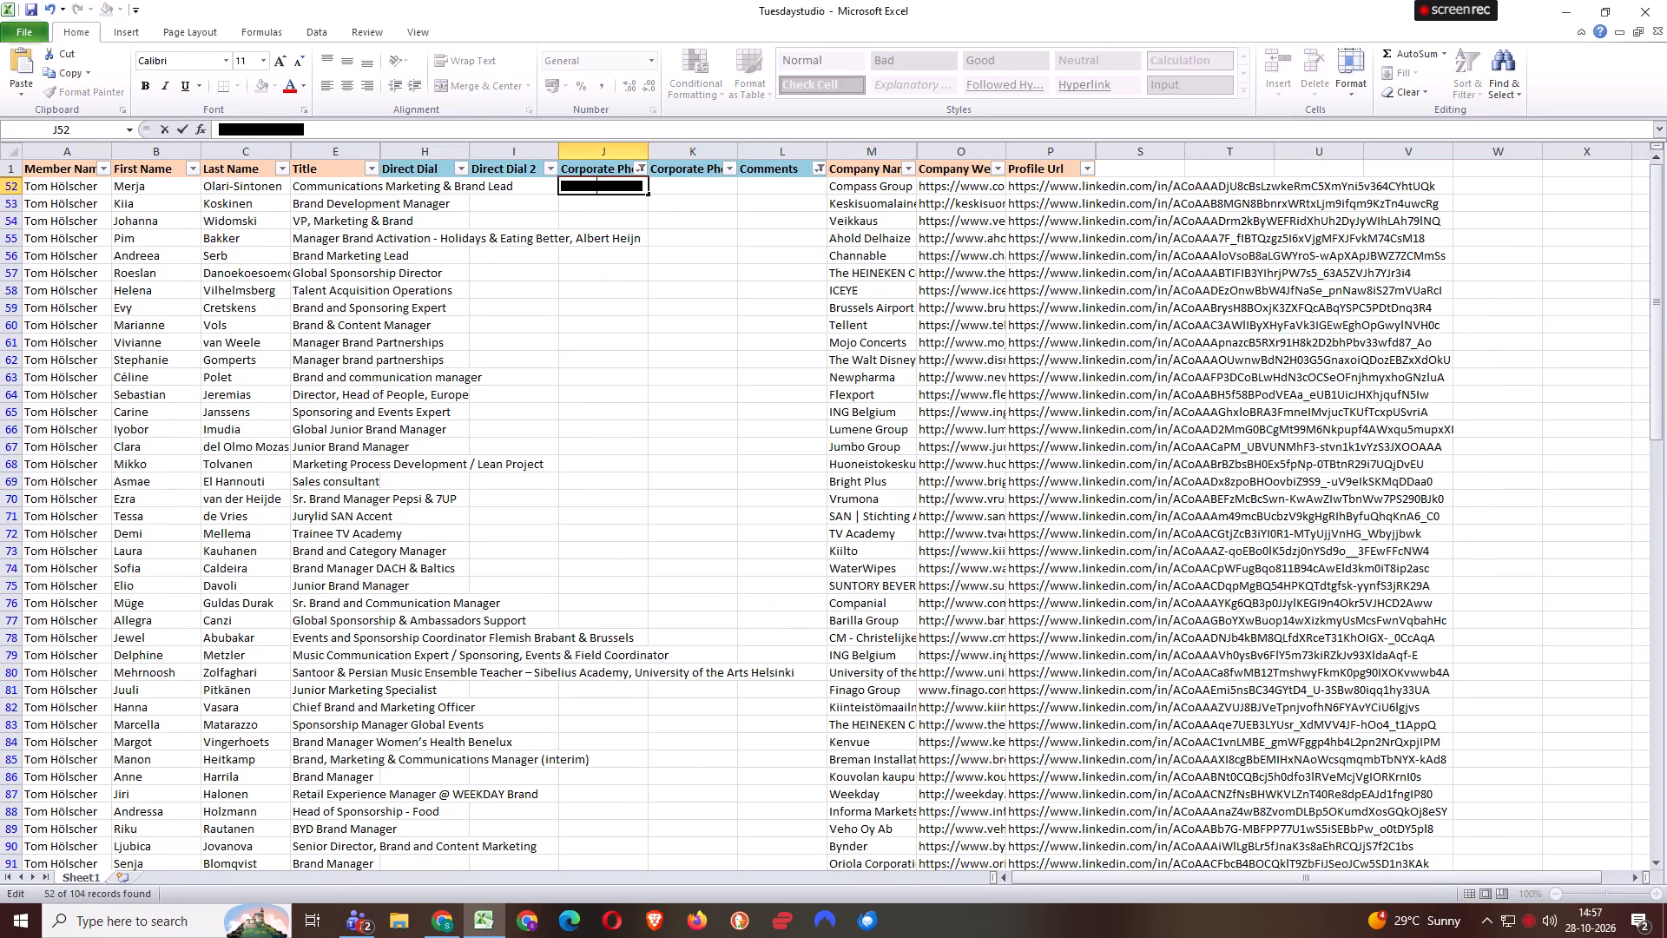
click(616, 183)
key(BackSpace)
click(688, 291)
Reapply the first Corporate Phone column's filter to hide the completed Compass Group Finland row.
click(640, 168)
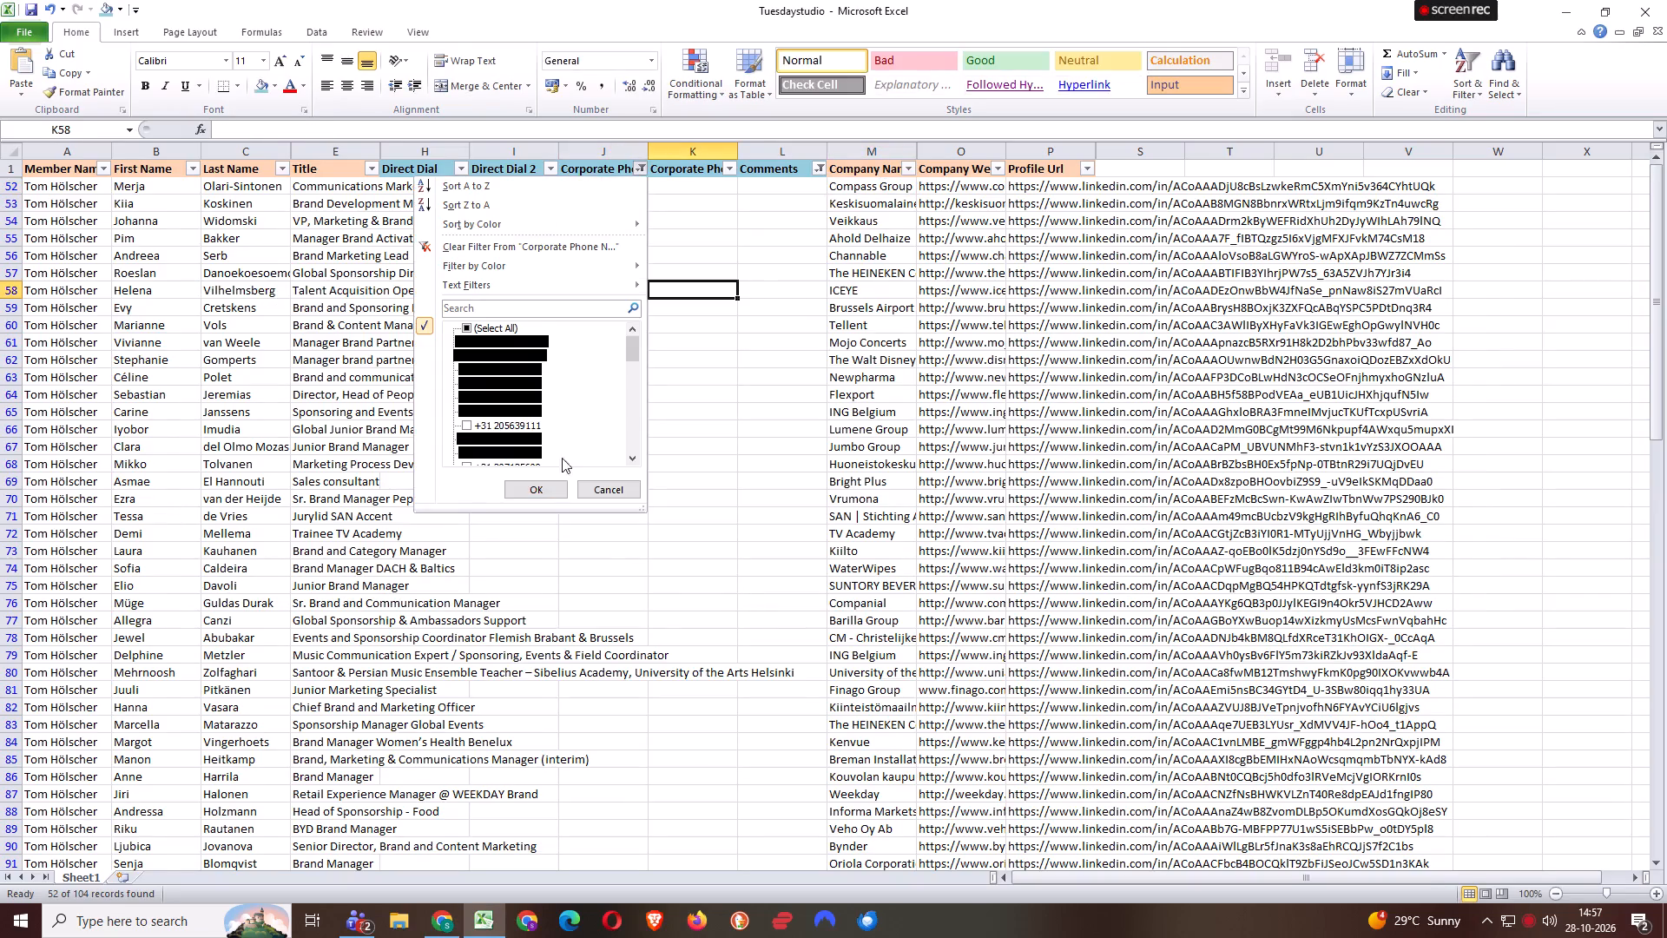
click(542, 481)
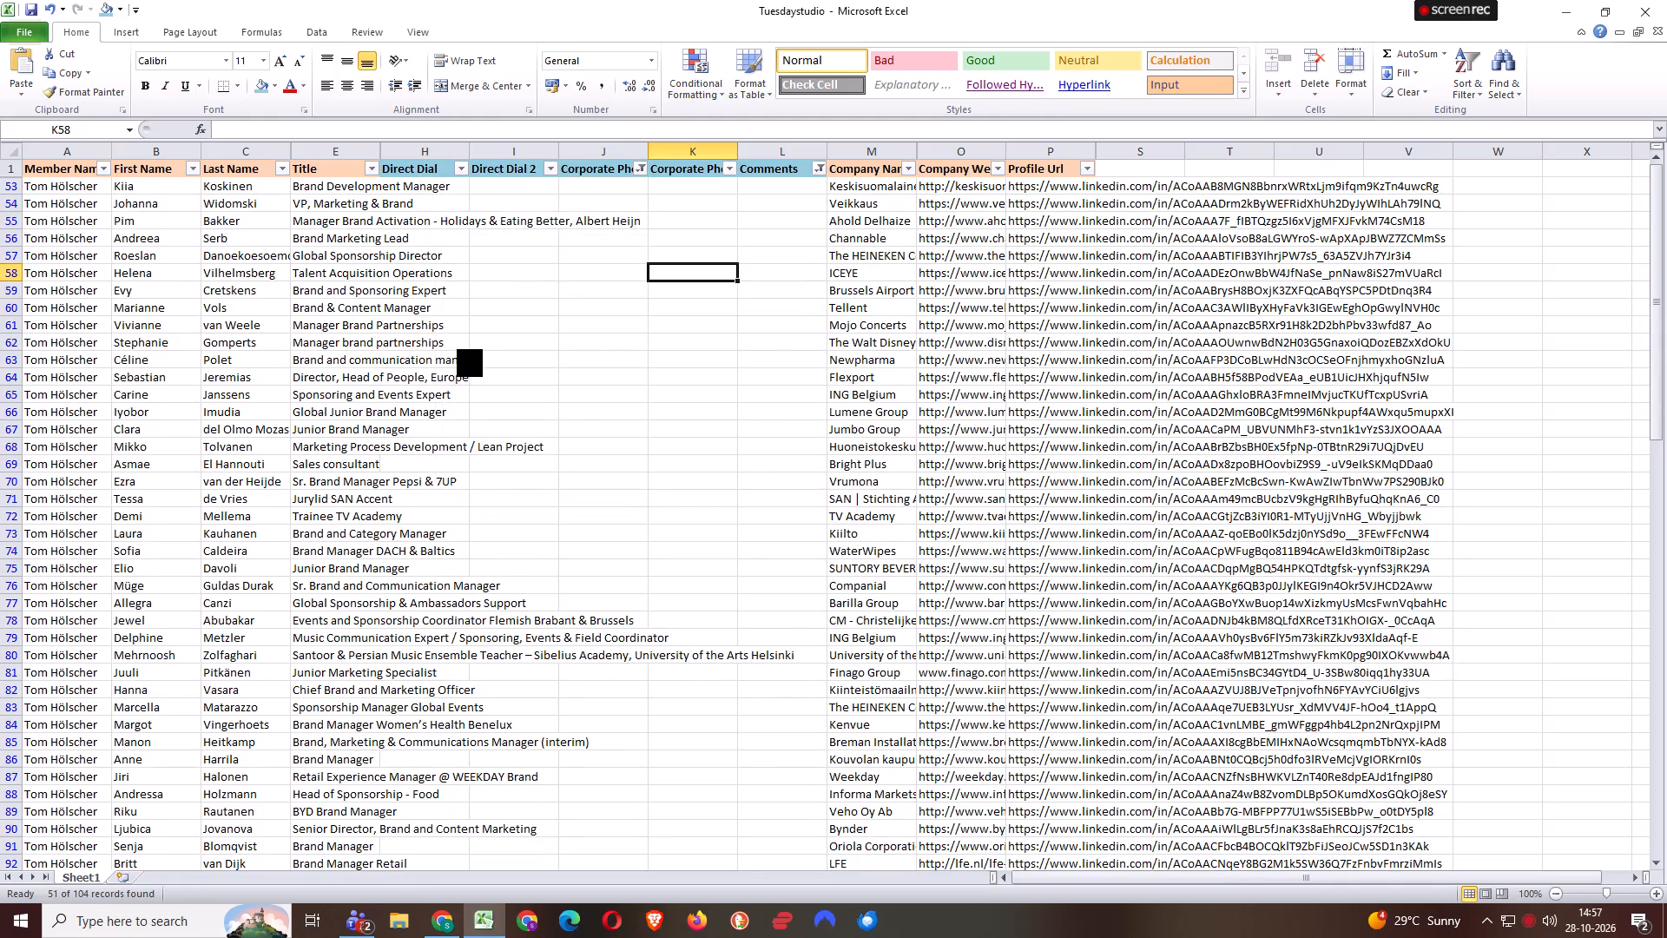
Copy the company name Keskisuomalainen Oyj from row 53 and search Google in Chrome for its company phone number in the Netherlands.
click(864, 188)
key(ctrl+c)
key(alt+Tab)
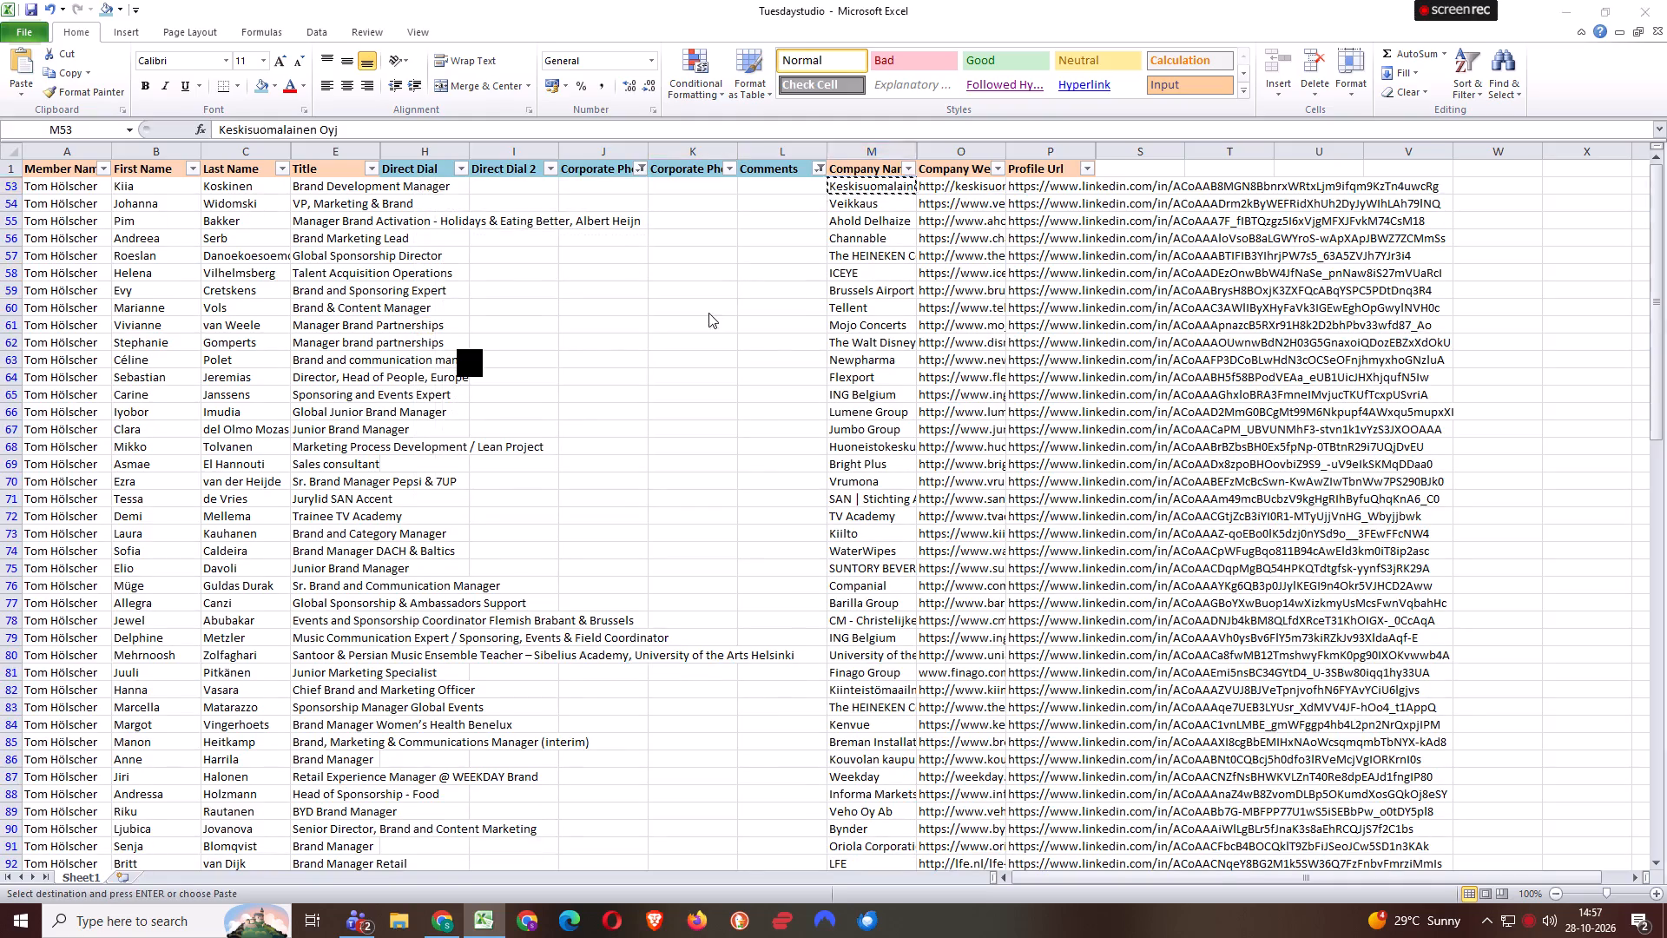
drag(399, 125, 0, 83)
key(ctrl+v)
key(space)
key(Return)
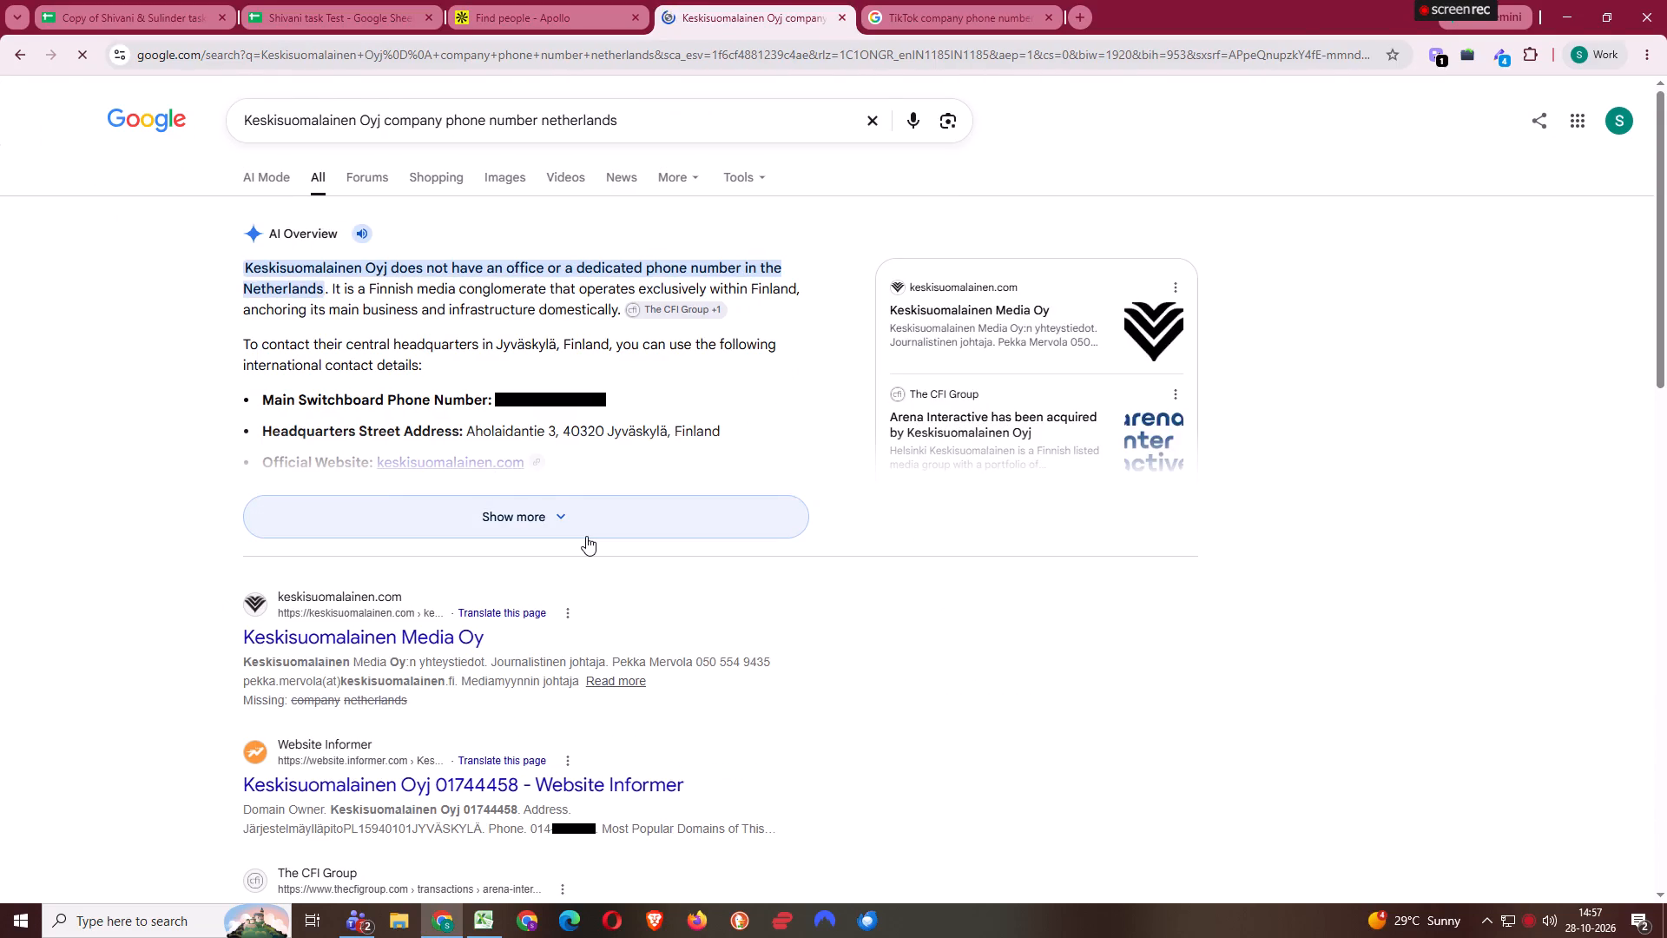
Copy Keskisuomalainen's main switchboard number from the AI Overview and enter it as text in row 53's first Corporate Phone cell in Excel.
scroll(528, 393, down, 1)
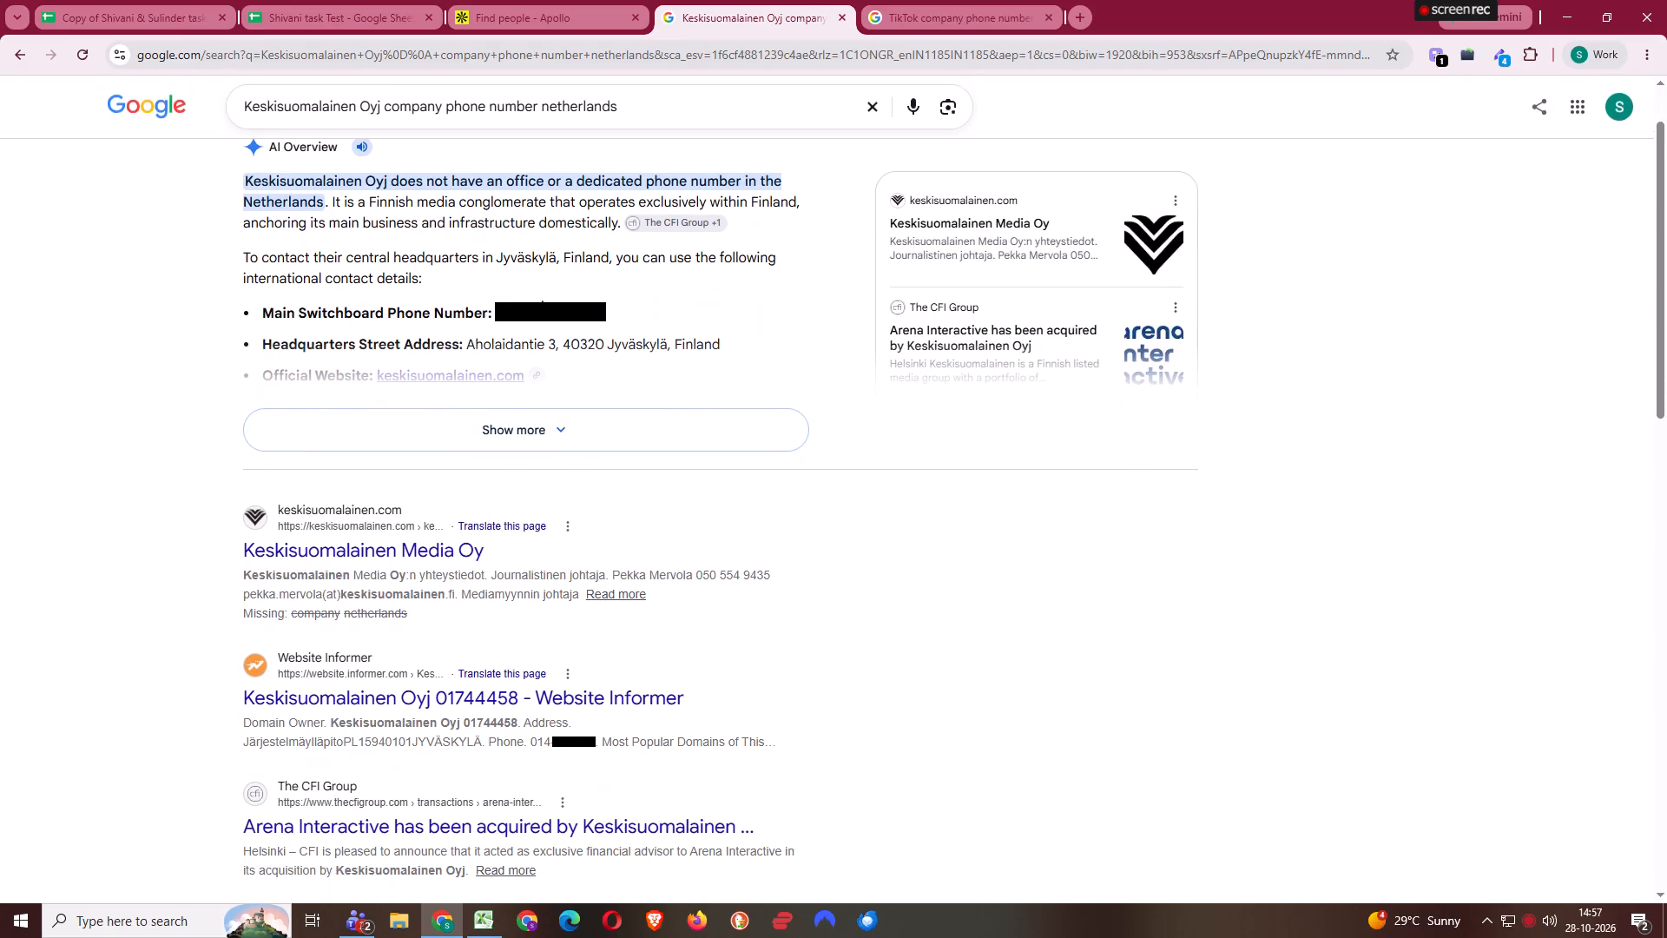
alt+click(538, 314)
key(alt+Tab)
click(594, 189)
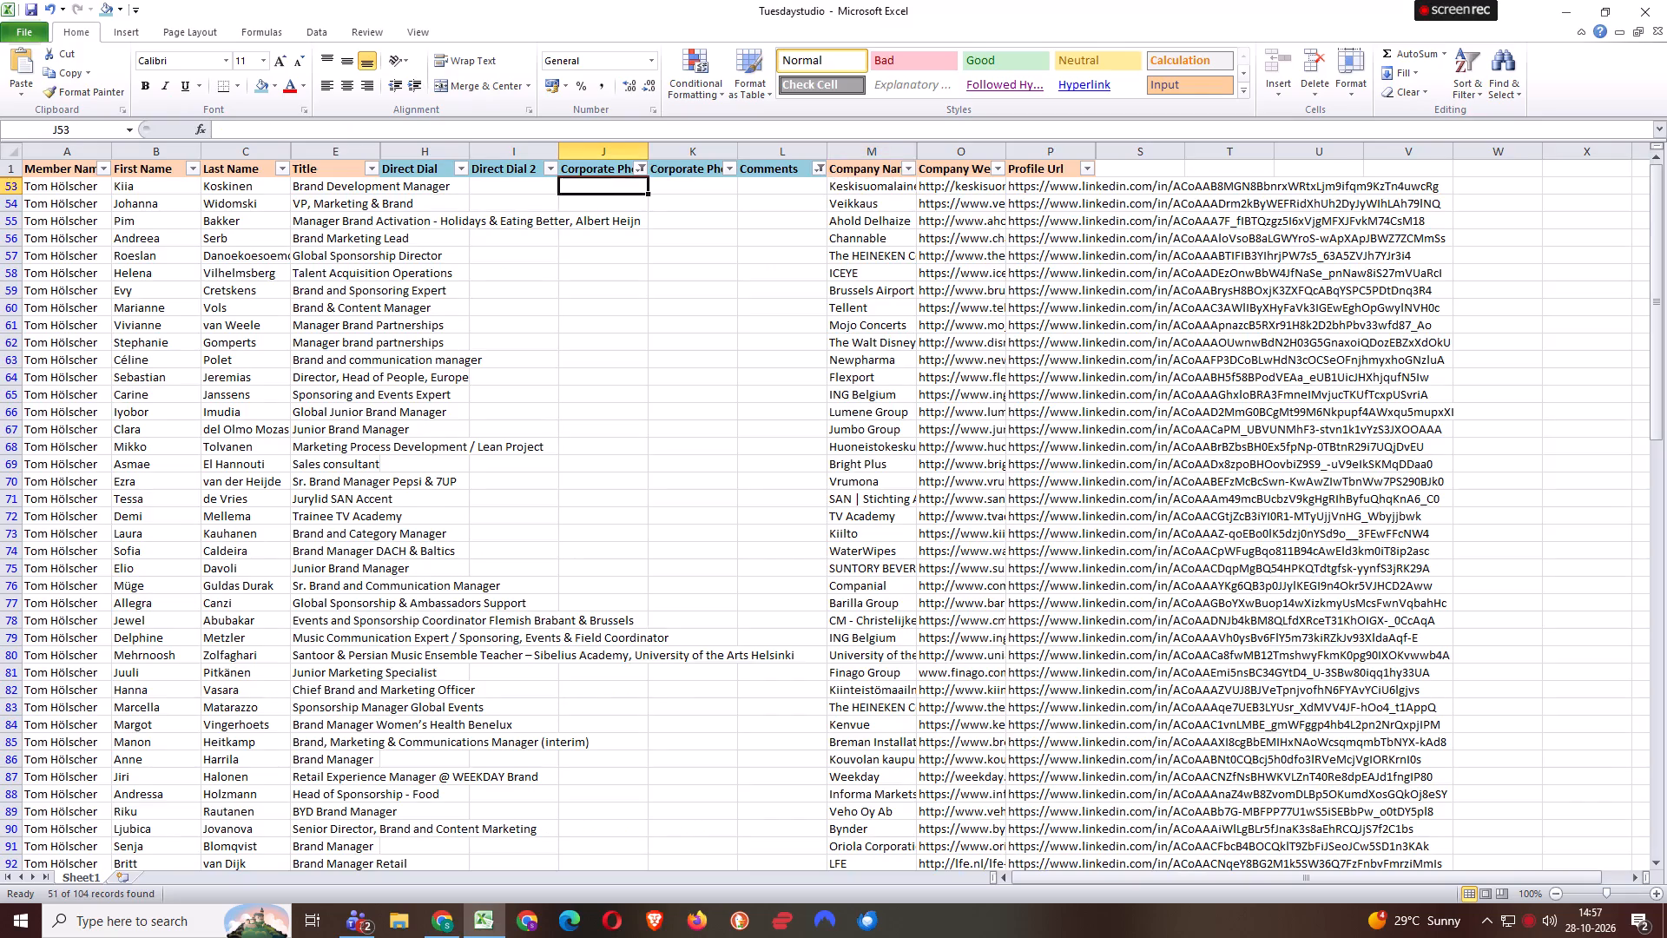
key(apostrophe)
key(ctrl+v)
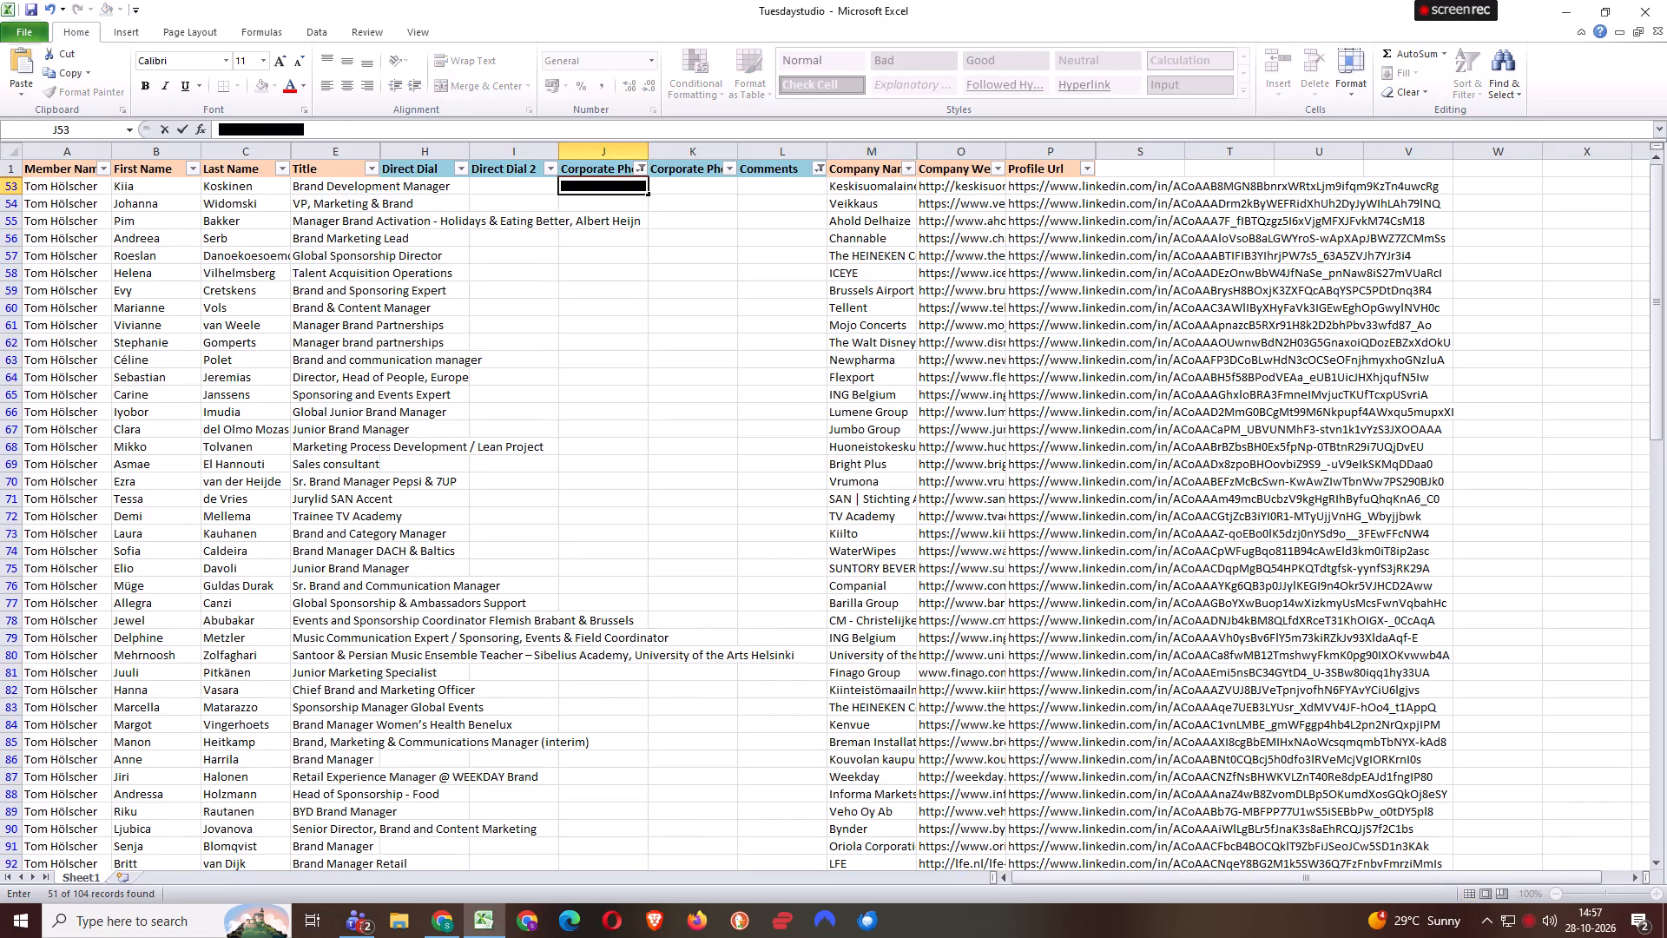
Remove the inner spaces from row 53's phone number, keeping only the one following the country code.
click(604, 188)
key(BackSpace)
click(623, 187)
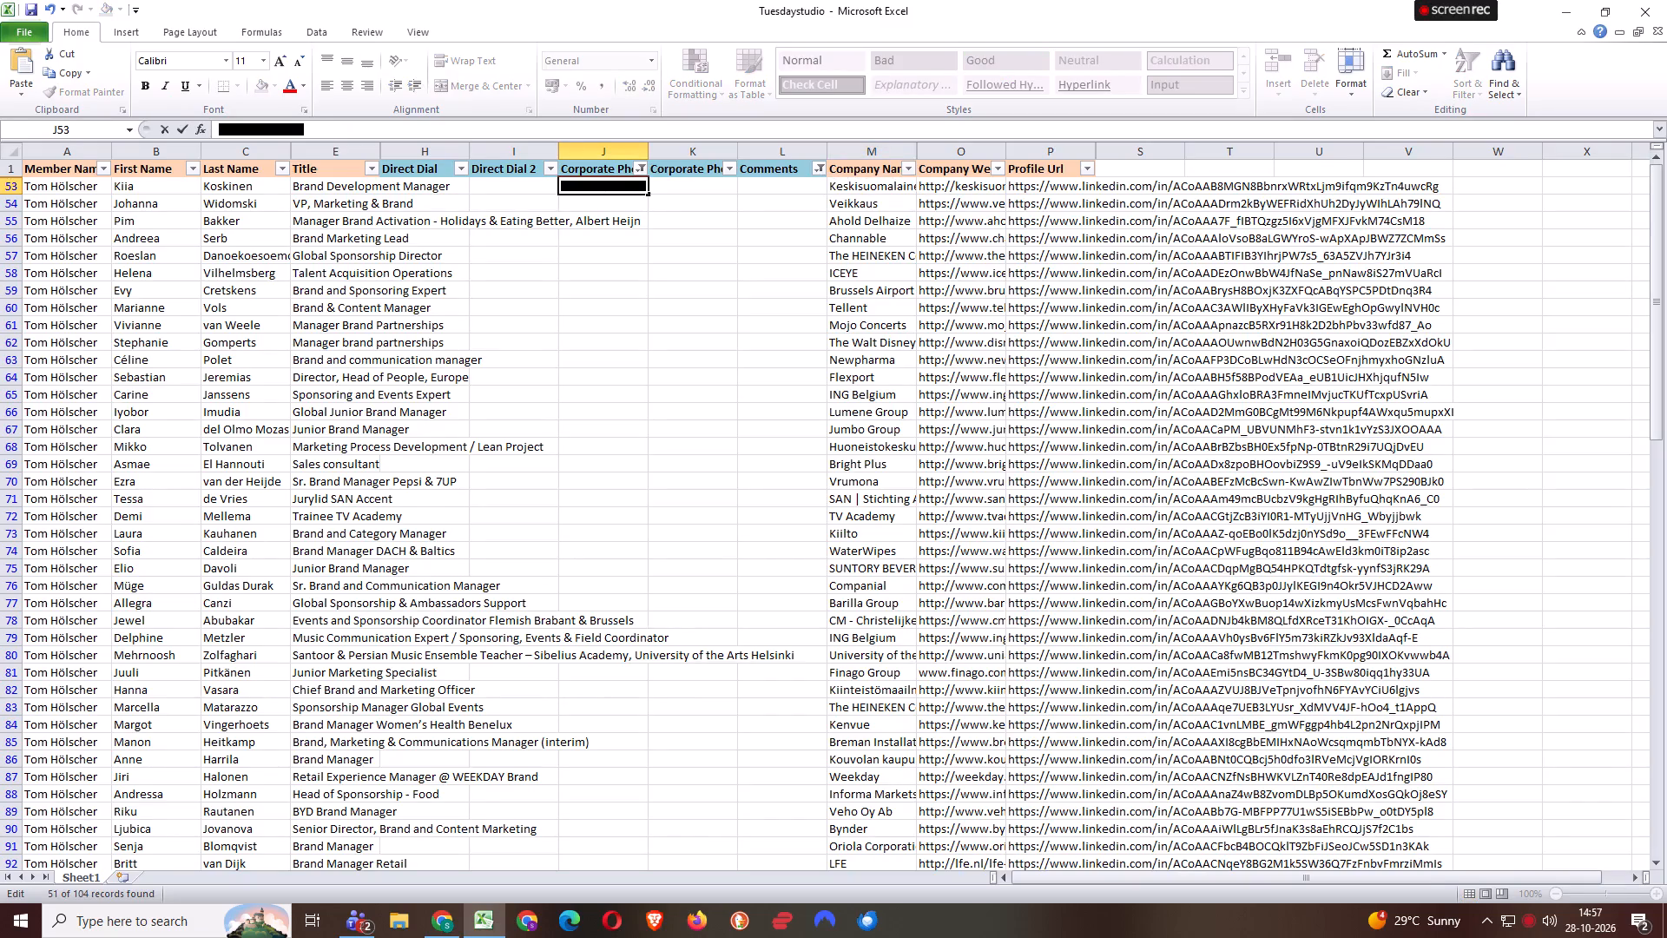
key(BackSpace)
click(680, 277)
Highlight row 53's first Corporate Phone cell with the light blue fill colour.
click(626, 187)
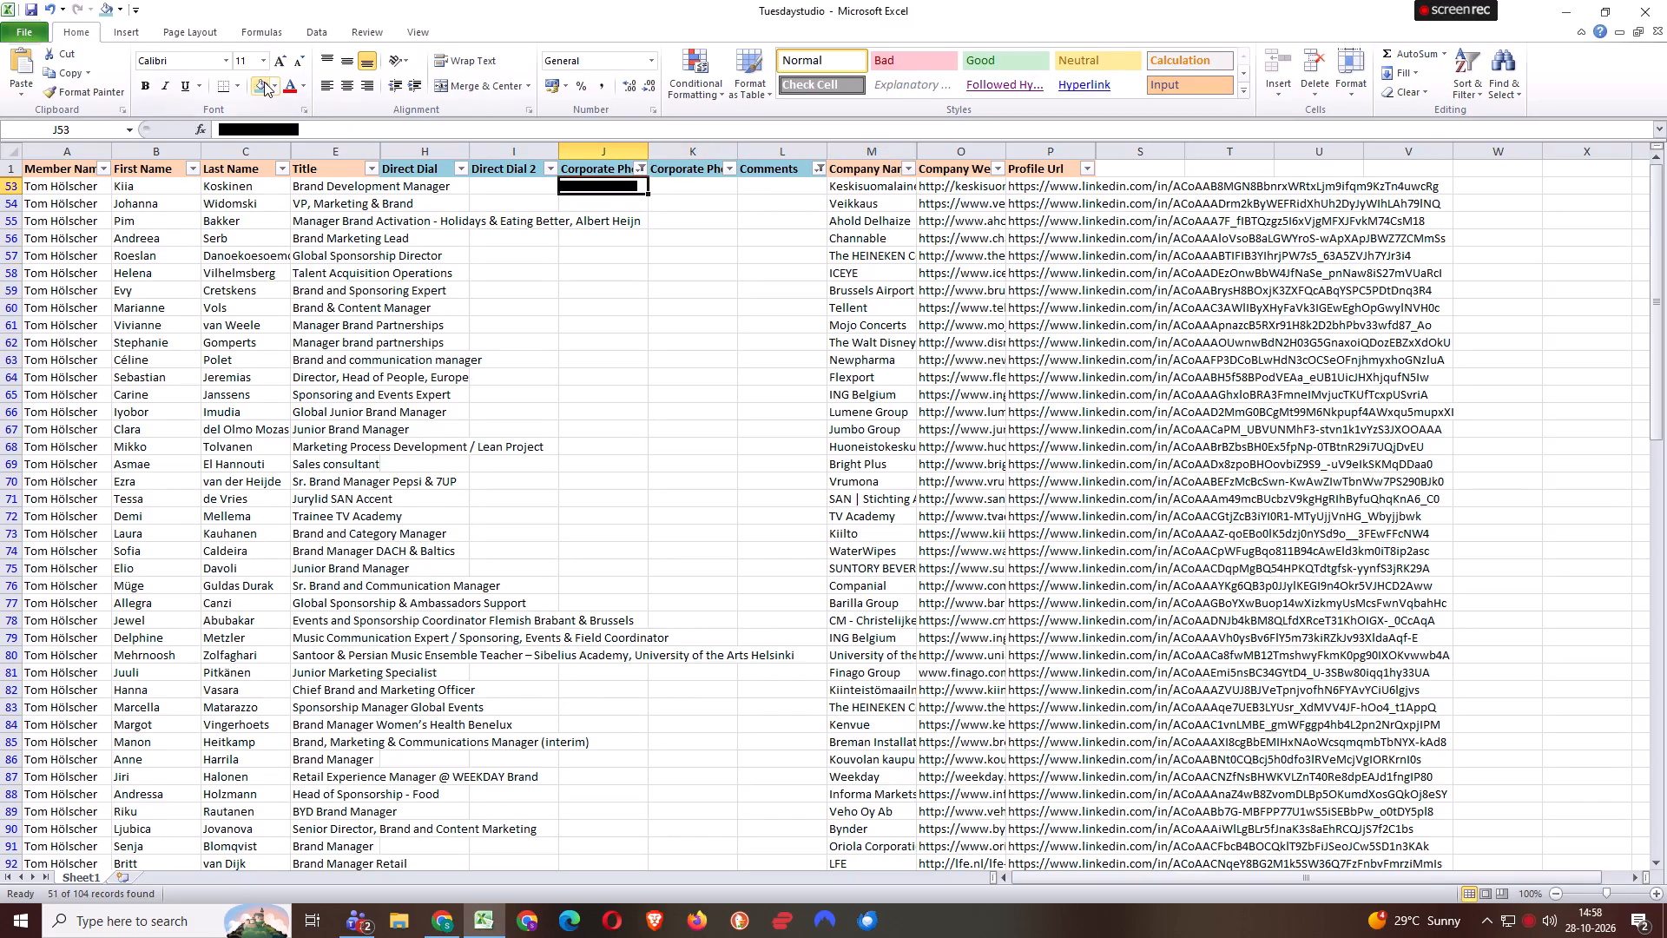
click(264, 82)
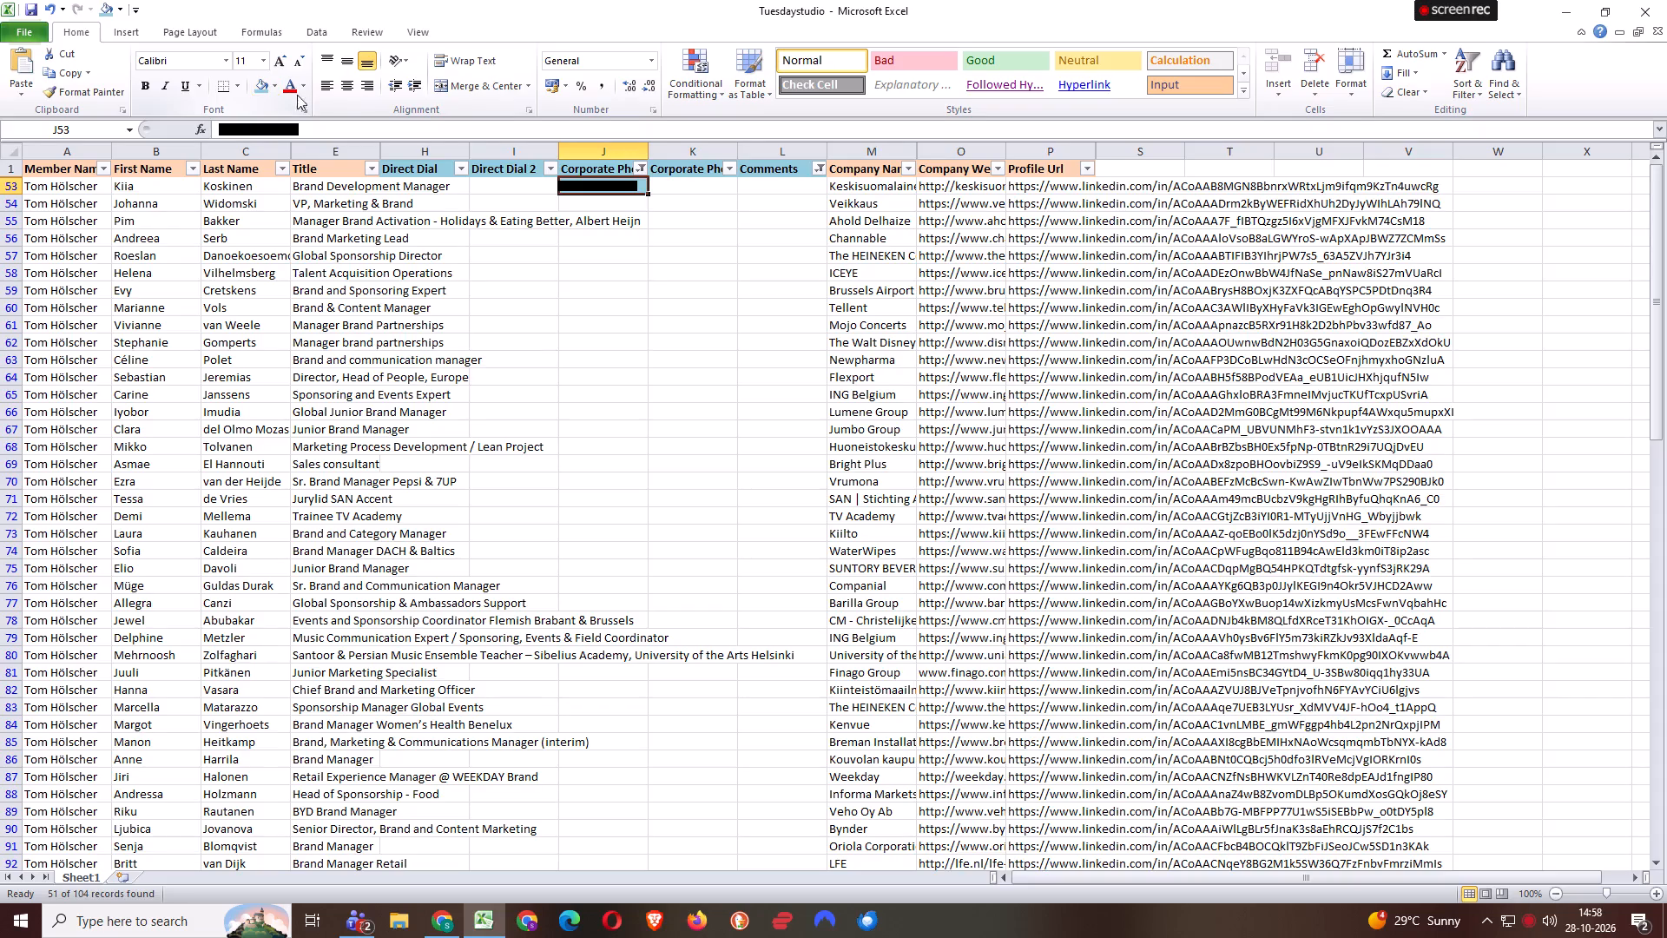
Reapply the first Corporate Phone column's filter to hide the completed Keskisuomalainen row.
click(638, 168)
click(546, 492)
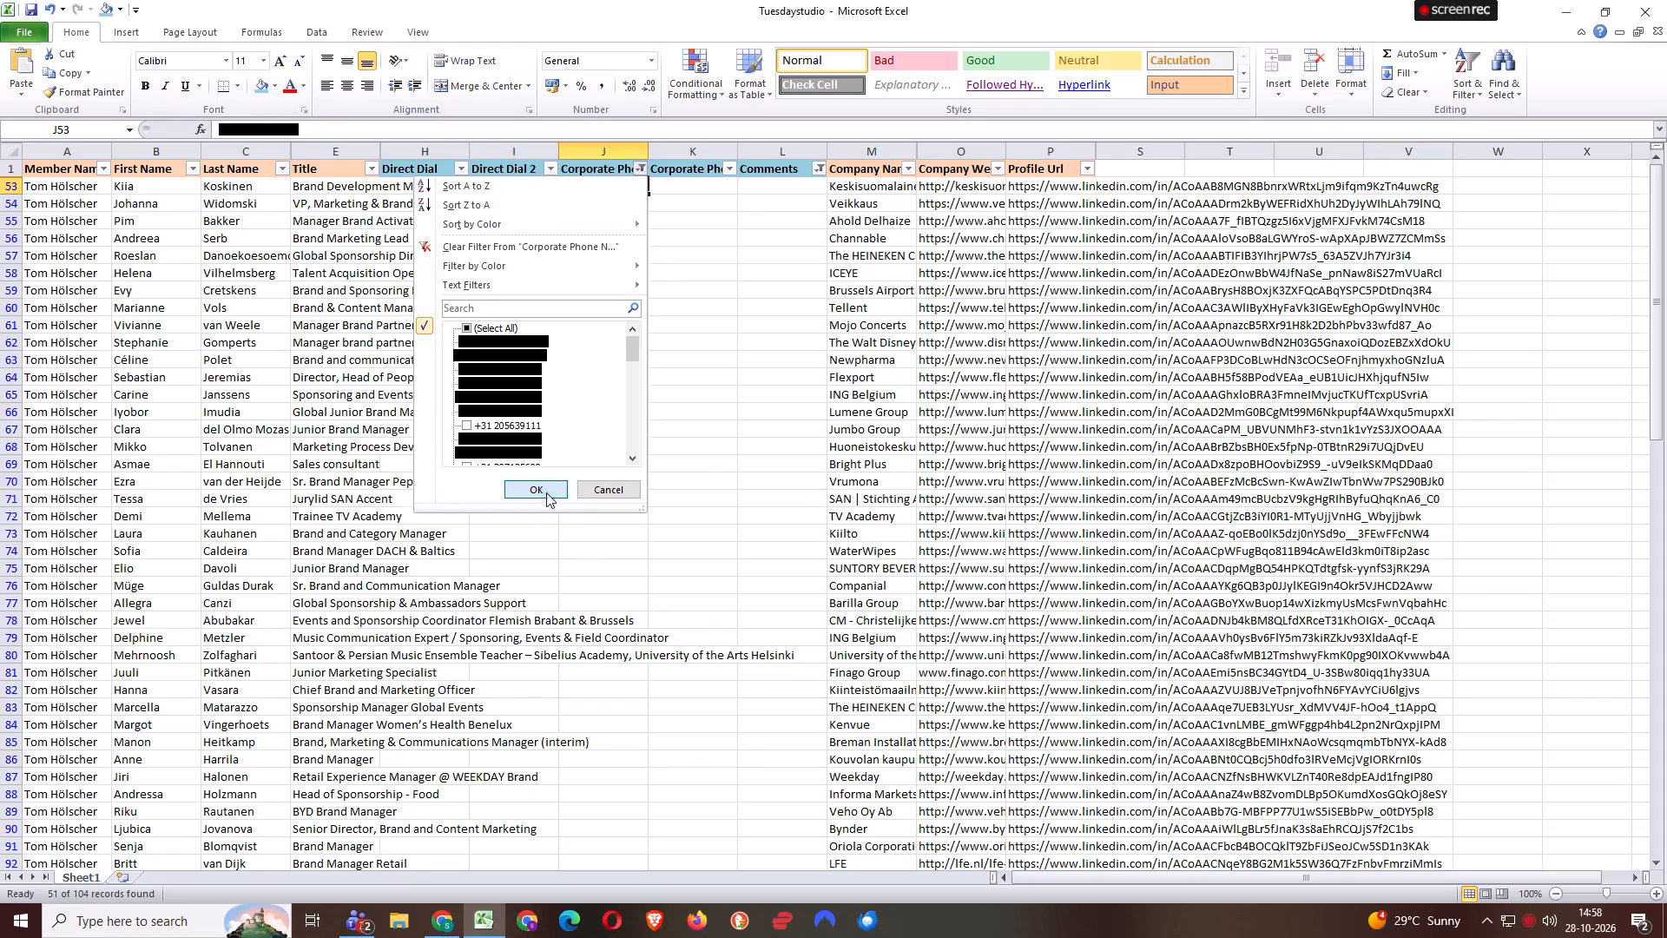
click(638, 514)
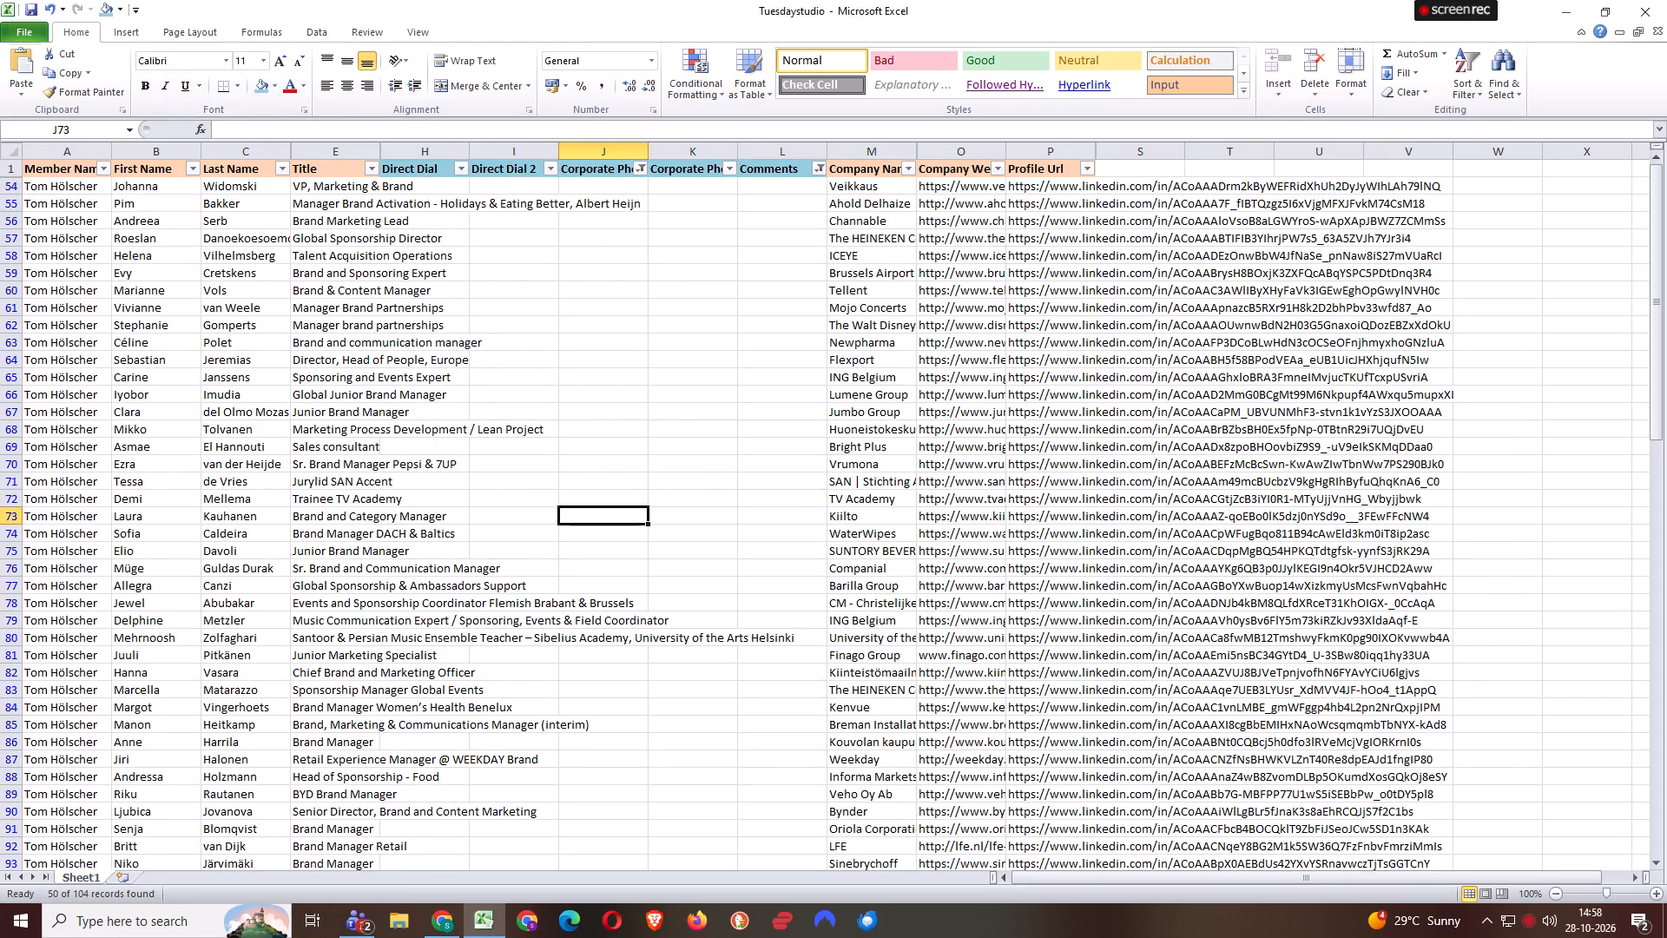
scroll(940, 450, up, 5)
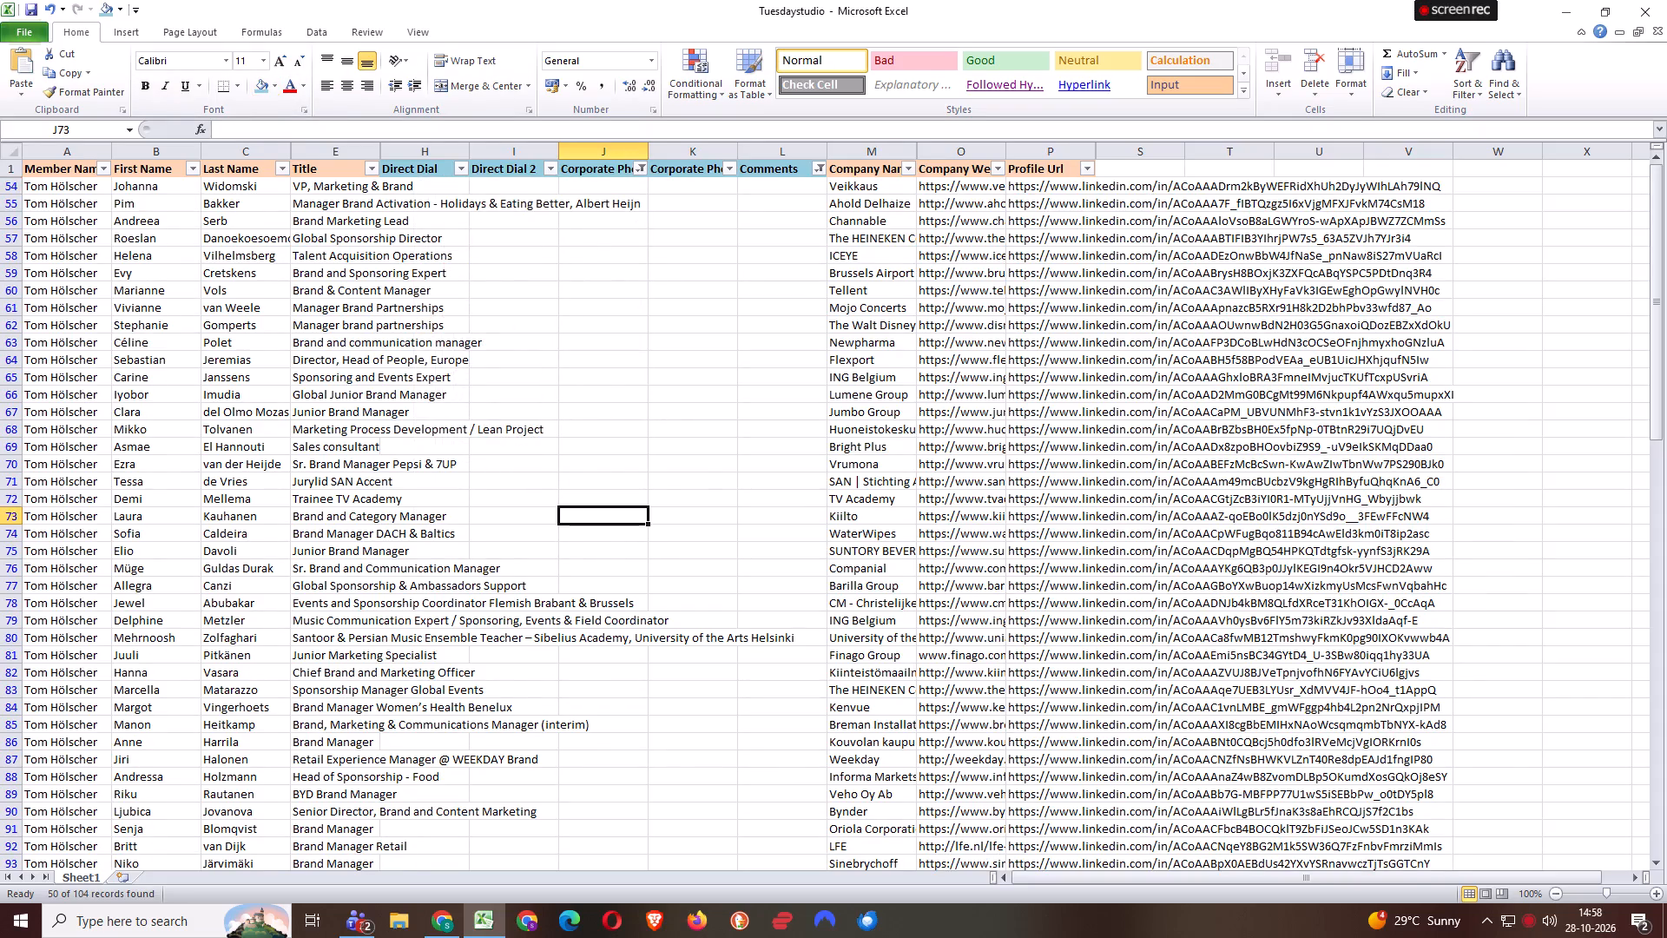
Copy the company name Veikkaus from row 54 and search Google in Chrome for its company phone number in the Netherlands.
click(855, 190)
key(ctrl+c)
key(alt+Tab)
drag(388, 118, 0, 92)
click(372, 92)
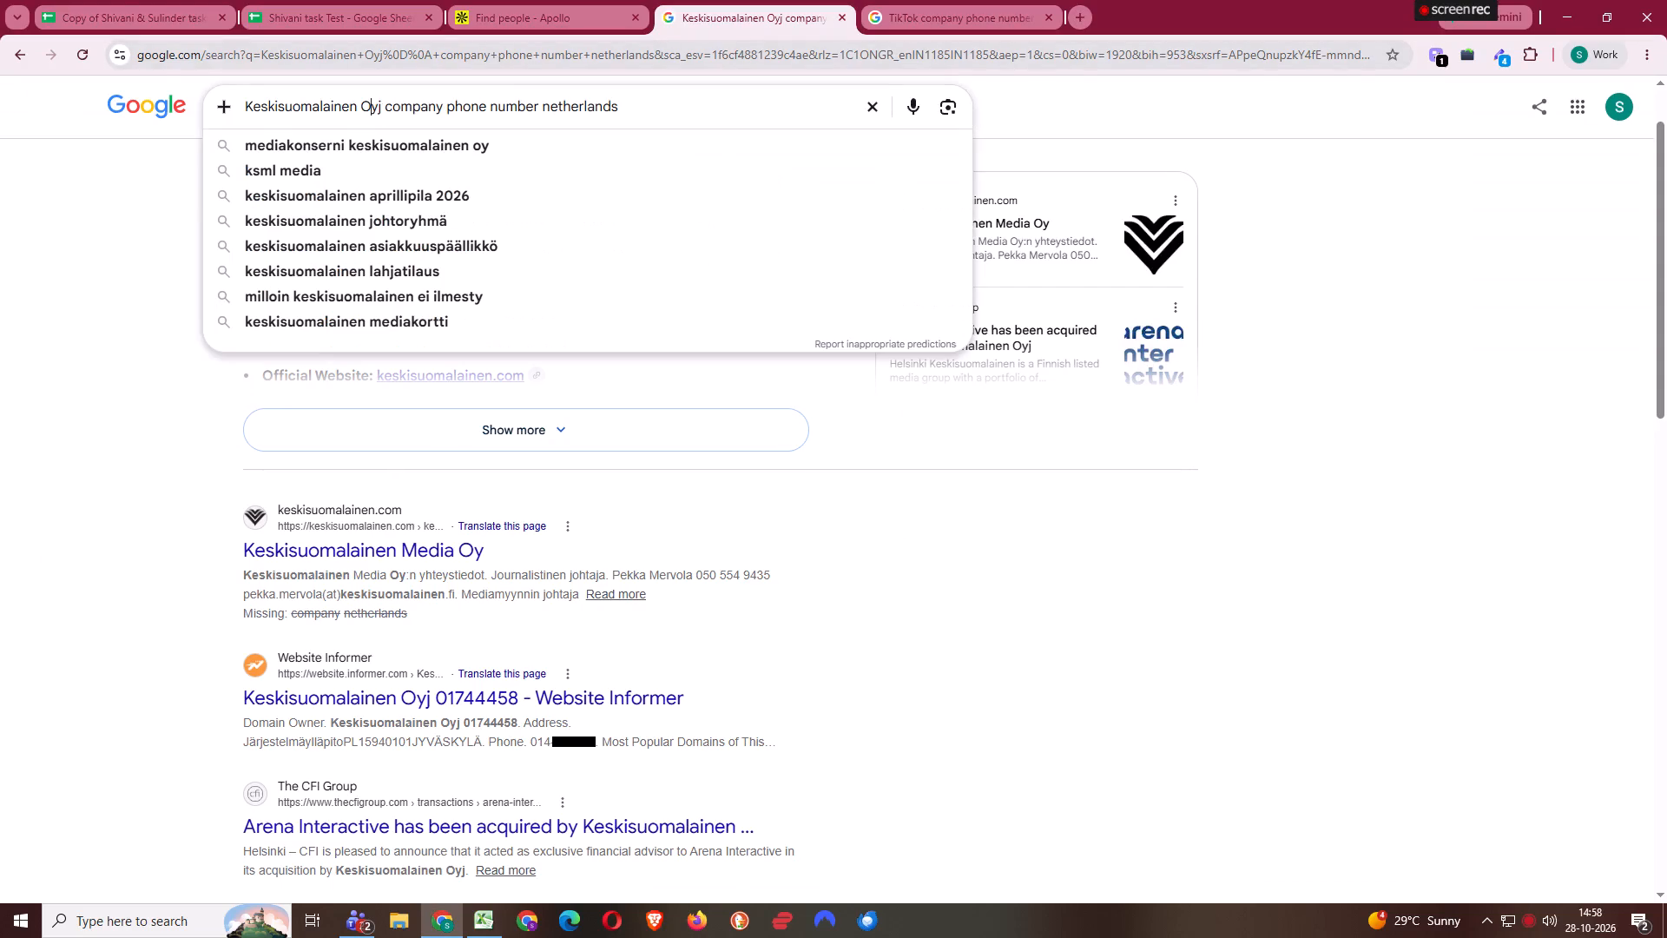
drag(385, 114, 0, 91)
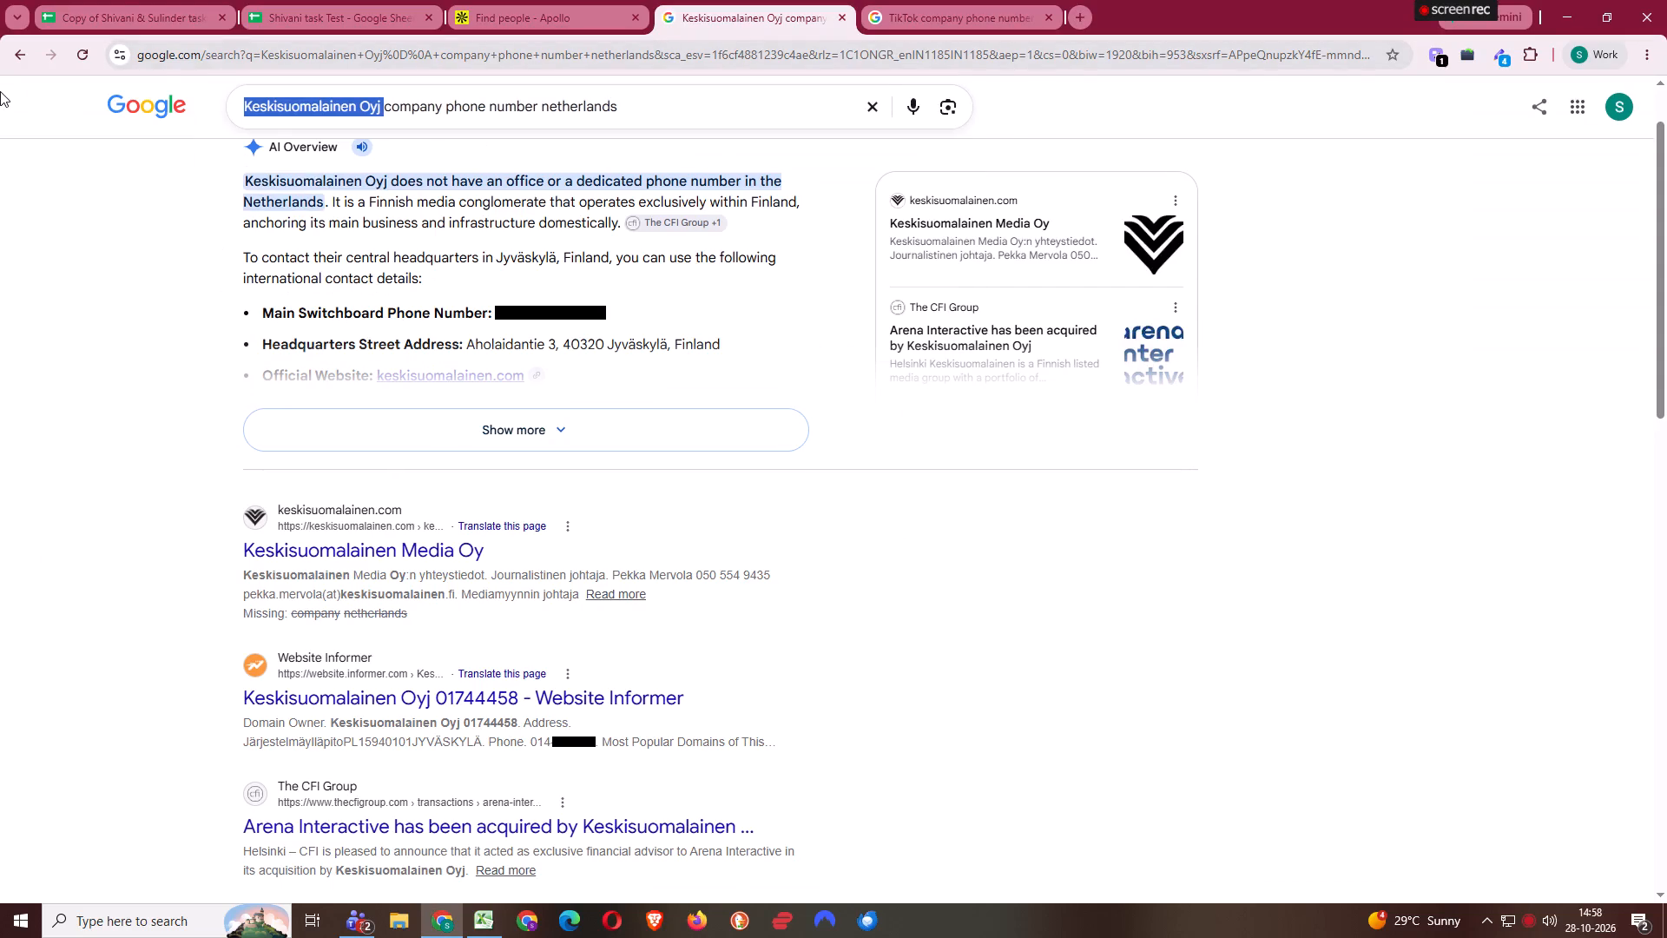
key(ctrl+v)
key(space)
key(Return)
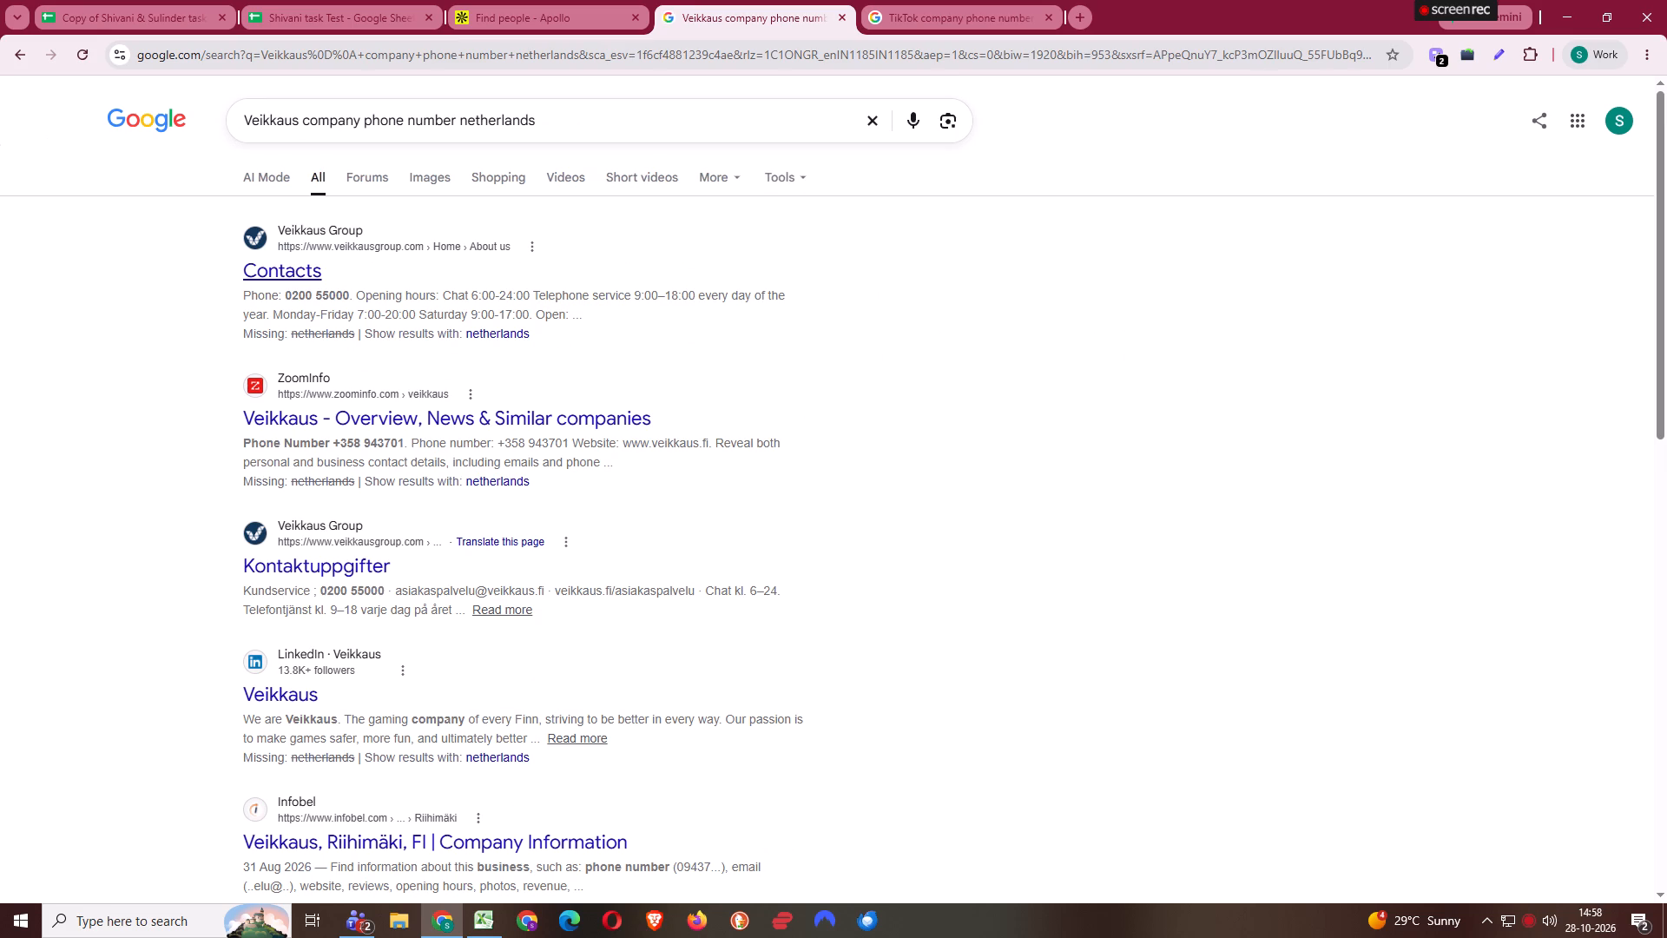
Copy Veikkaus's retailer and business enquiries number from Google's AI Mode and enter it as text in row 54's first Corporate Phone cell in Excel.
click(262, 186)
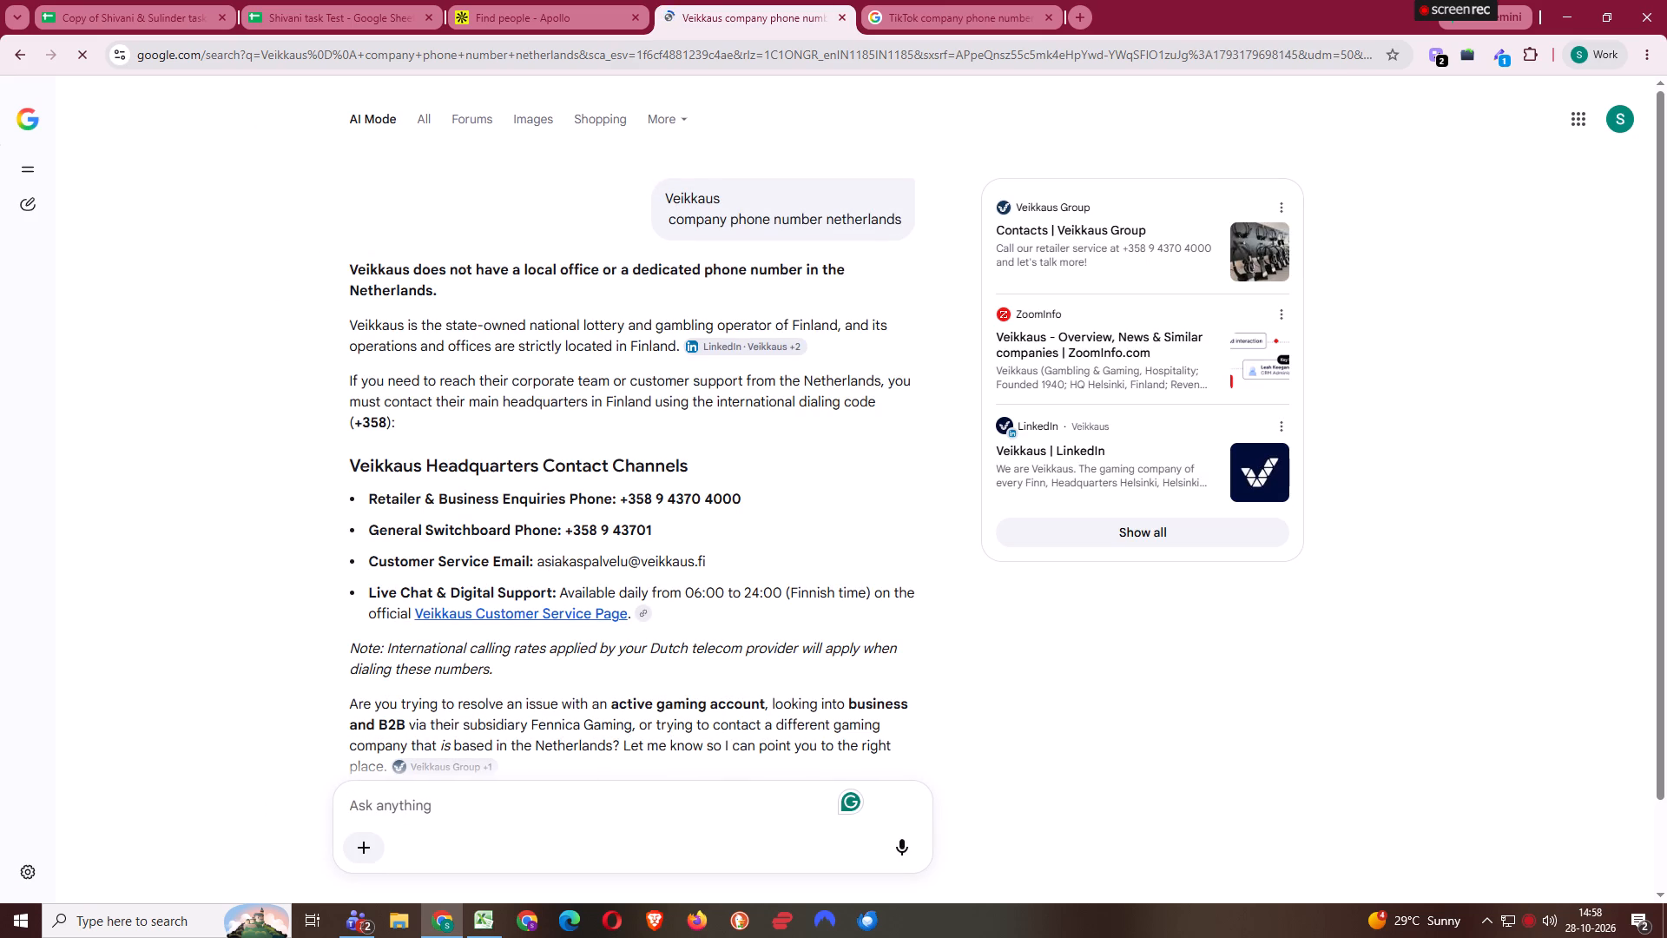
alt+click(638, 499)
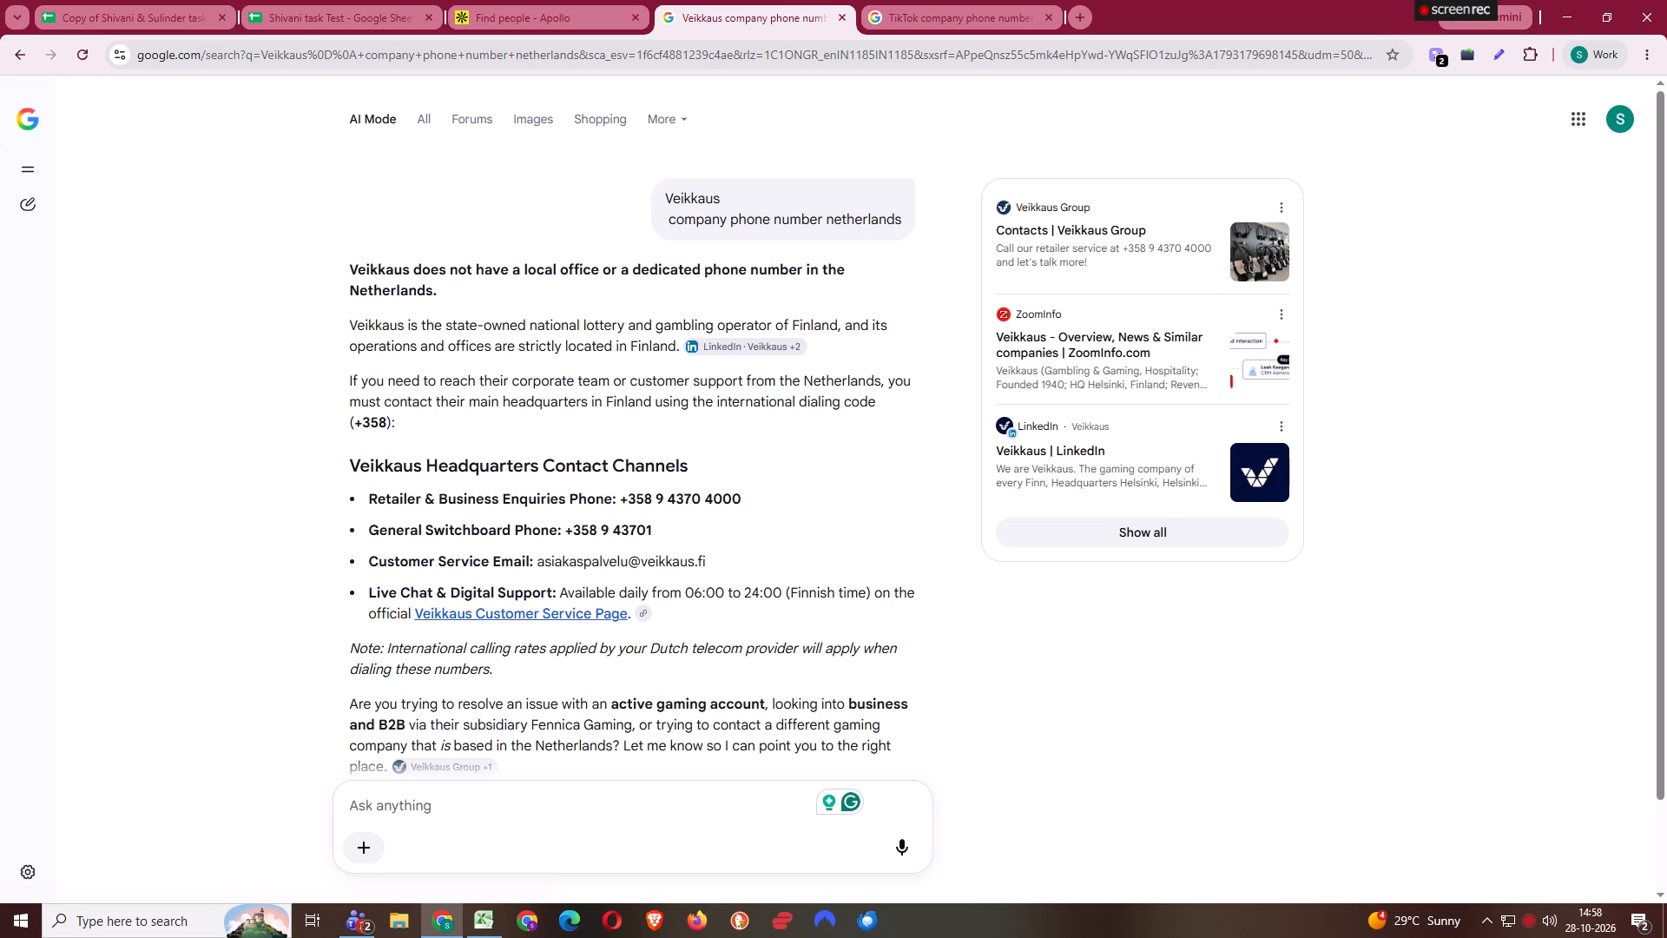
click(423, 116)
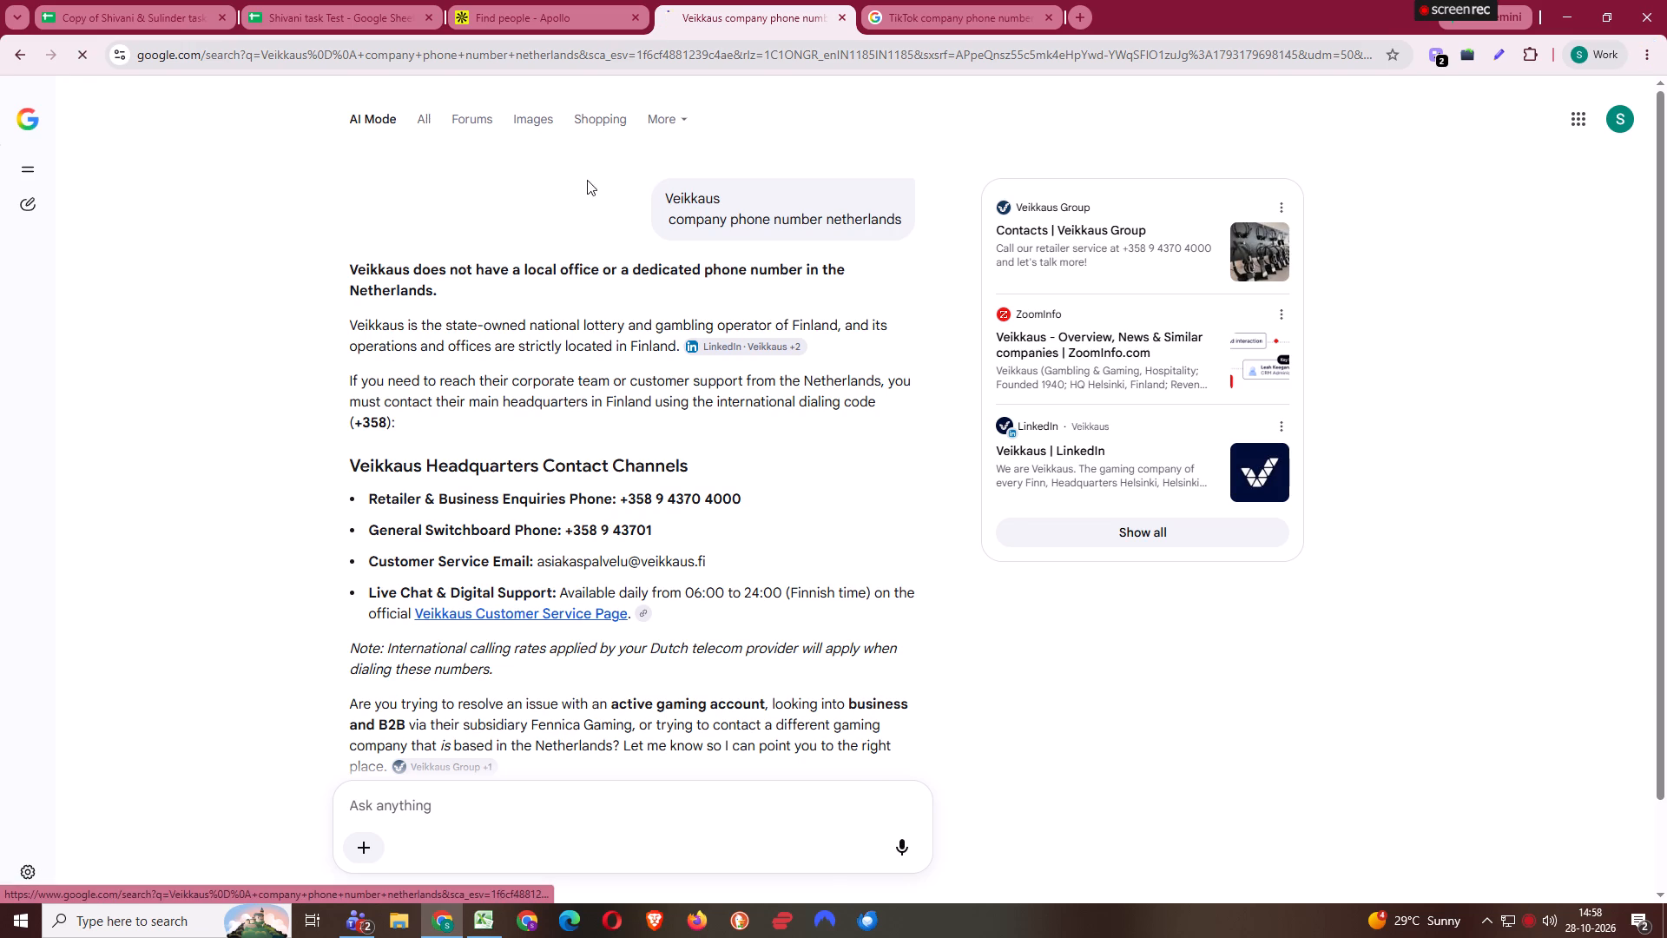
key(alt+Tab)
click(603, 195)
click(634, 176)
click(628, 190)
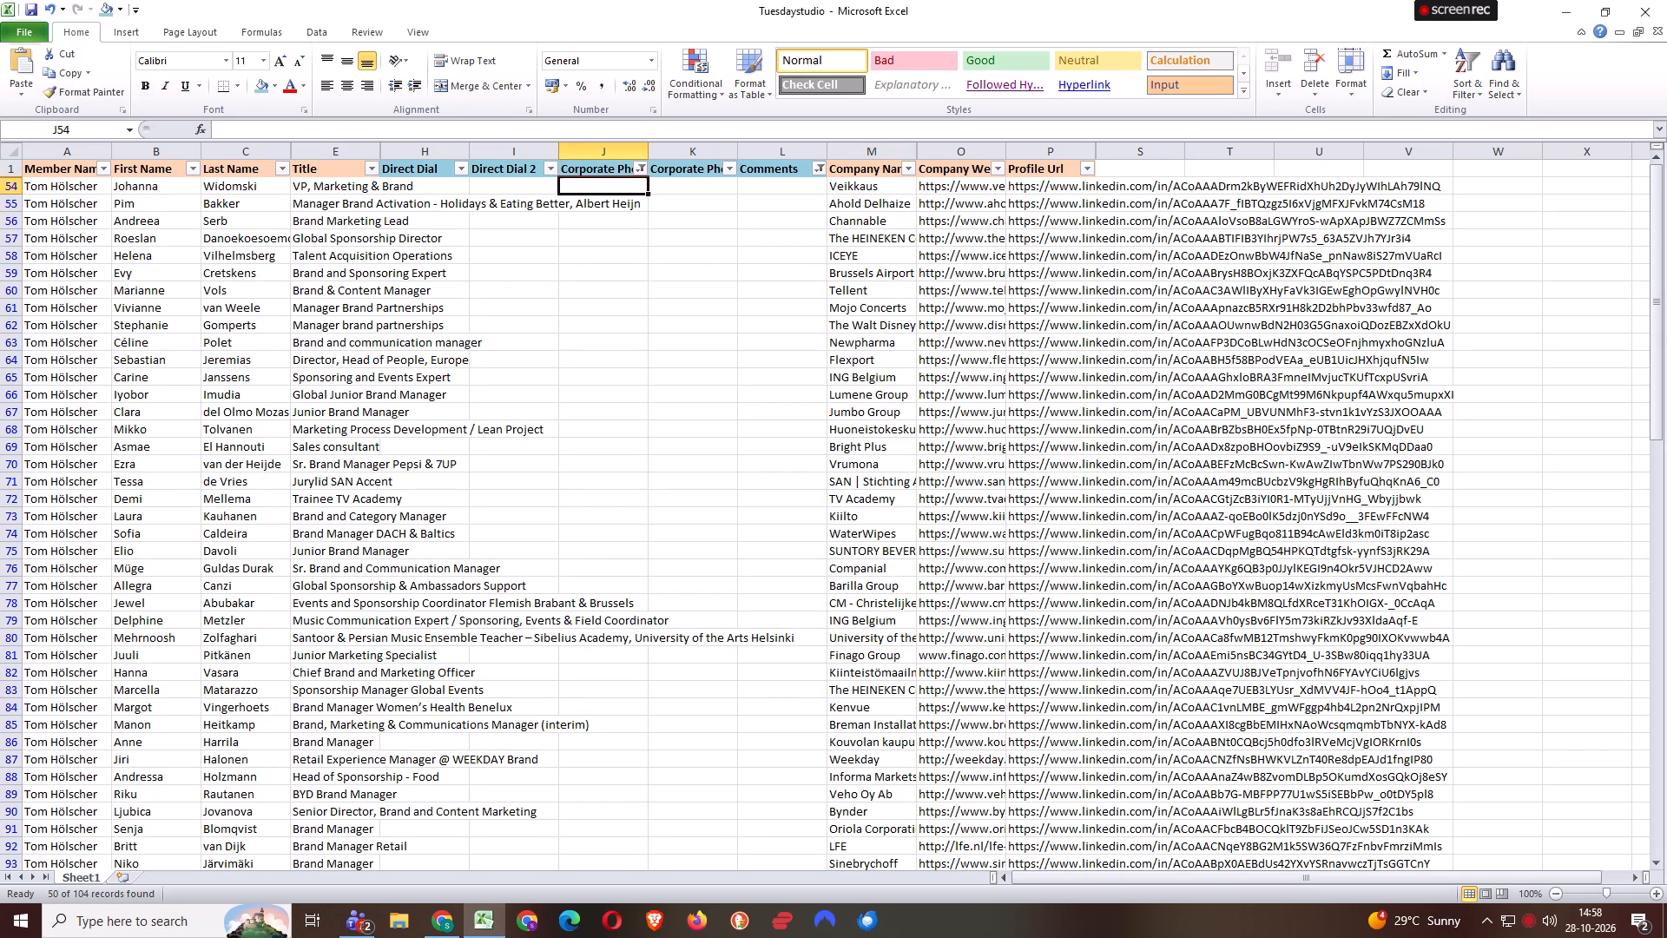
key(apostrophe)
key(ctrl+v)
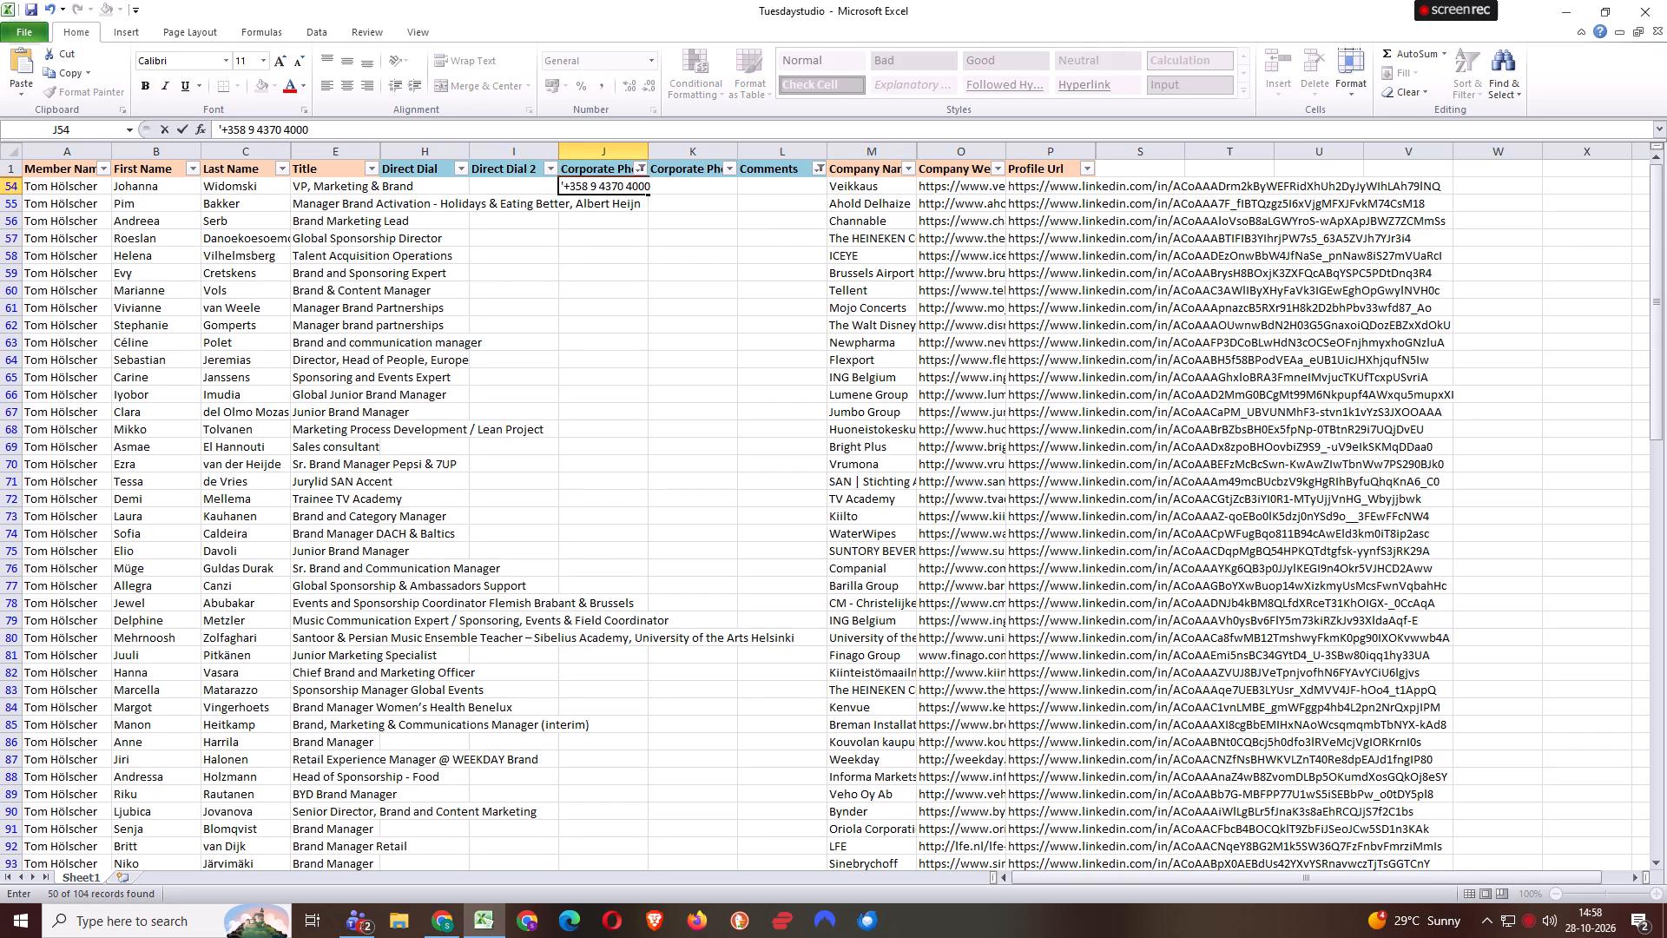
Remove the inner spaces from row 54's phone number, keeping only the one following +358.
click(601, 183)
key(BackSpace)
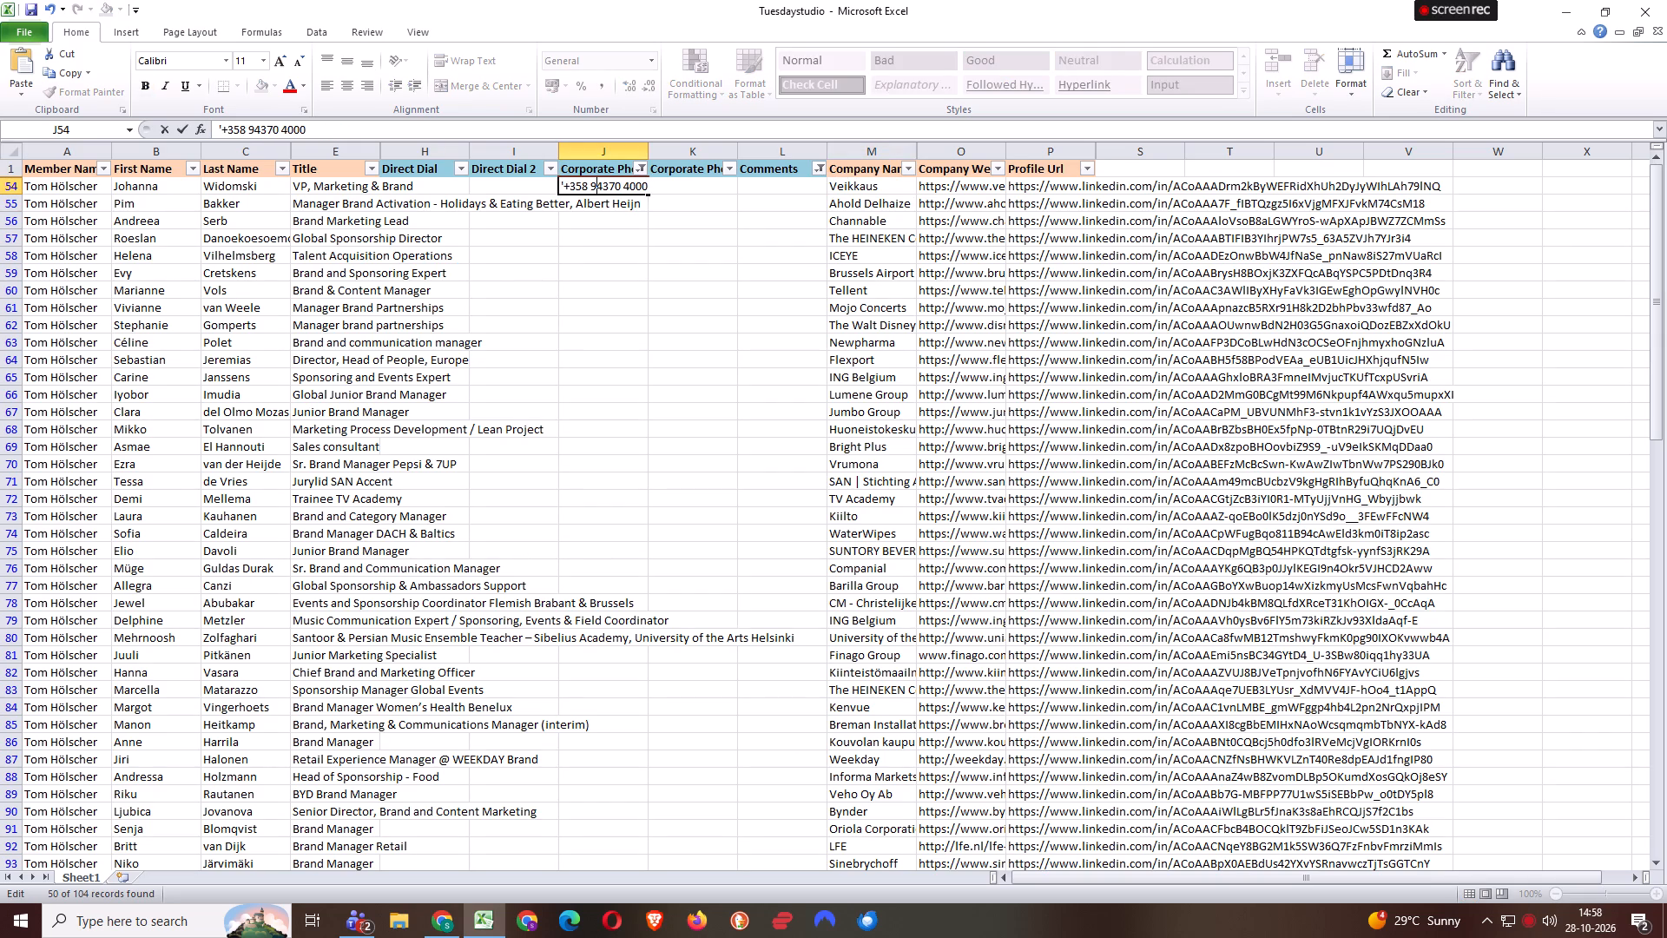
click(621, 185)
click(625, 185)
key(BackSpace)
click(673, 296)
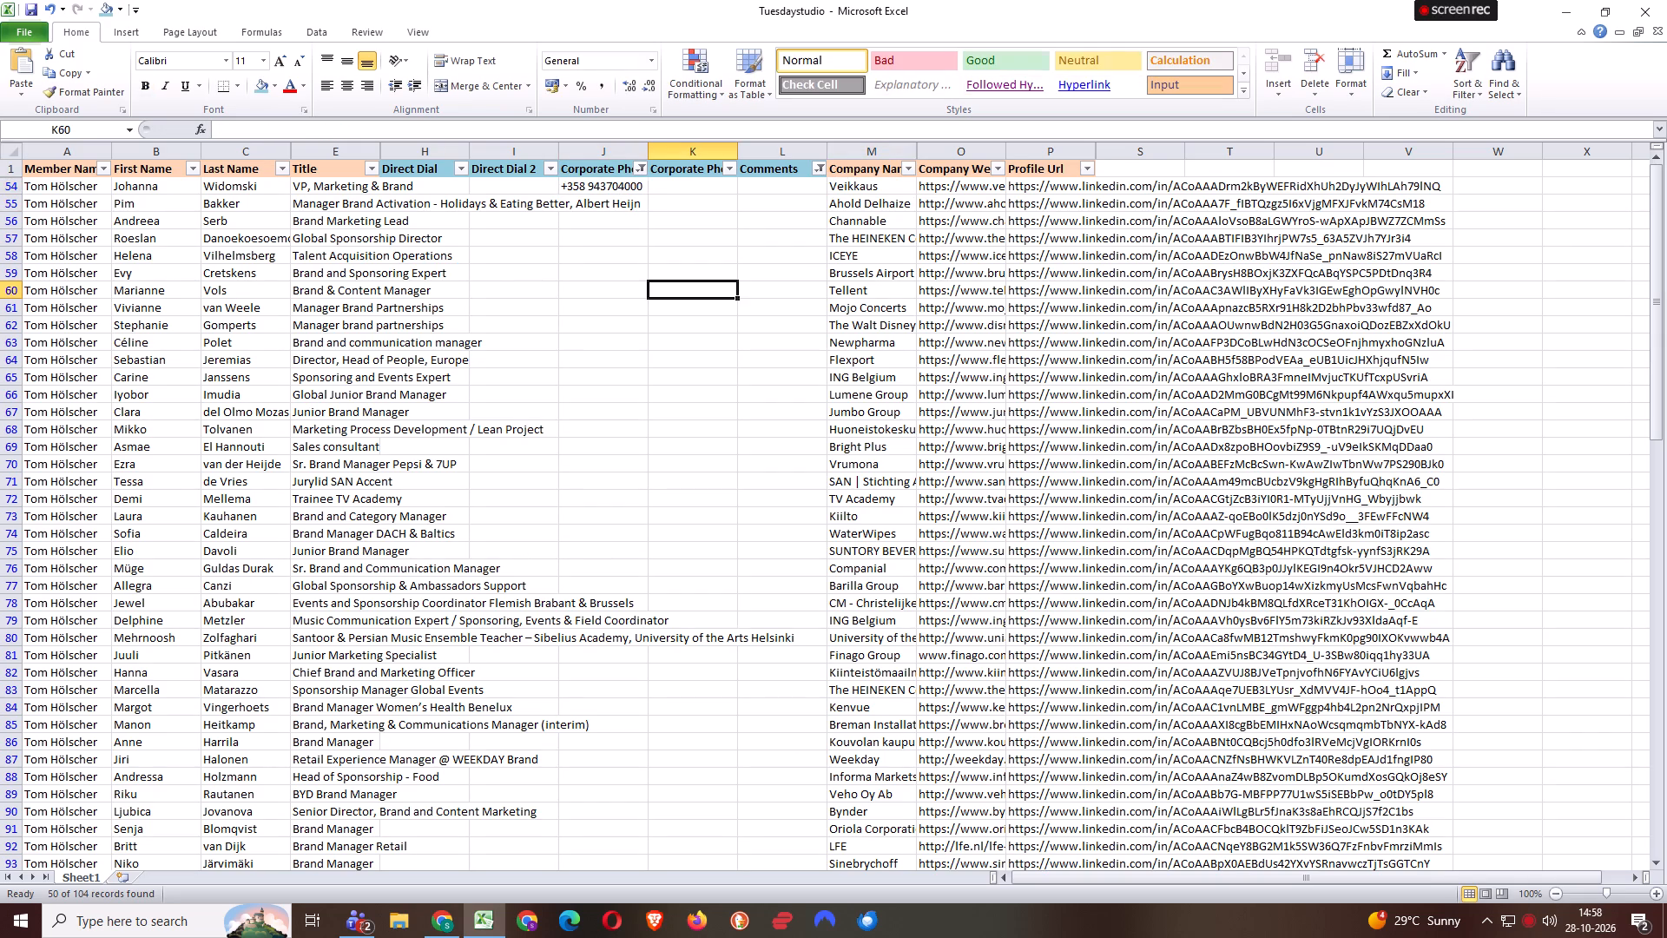
Reapply the first Corporate Phone column's filter to hide the completed Veikkaus row.
click(642, 169)
click(550, 490)
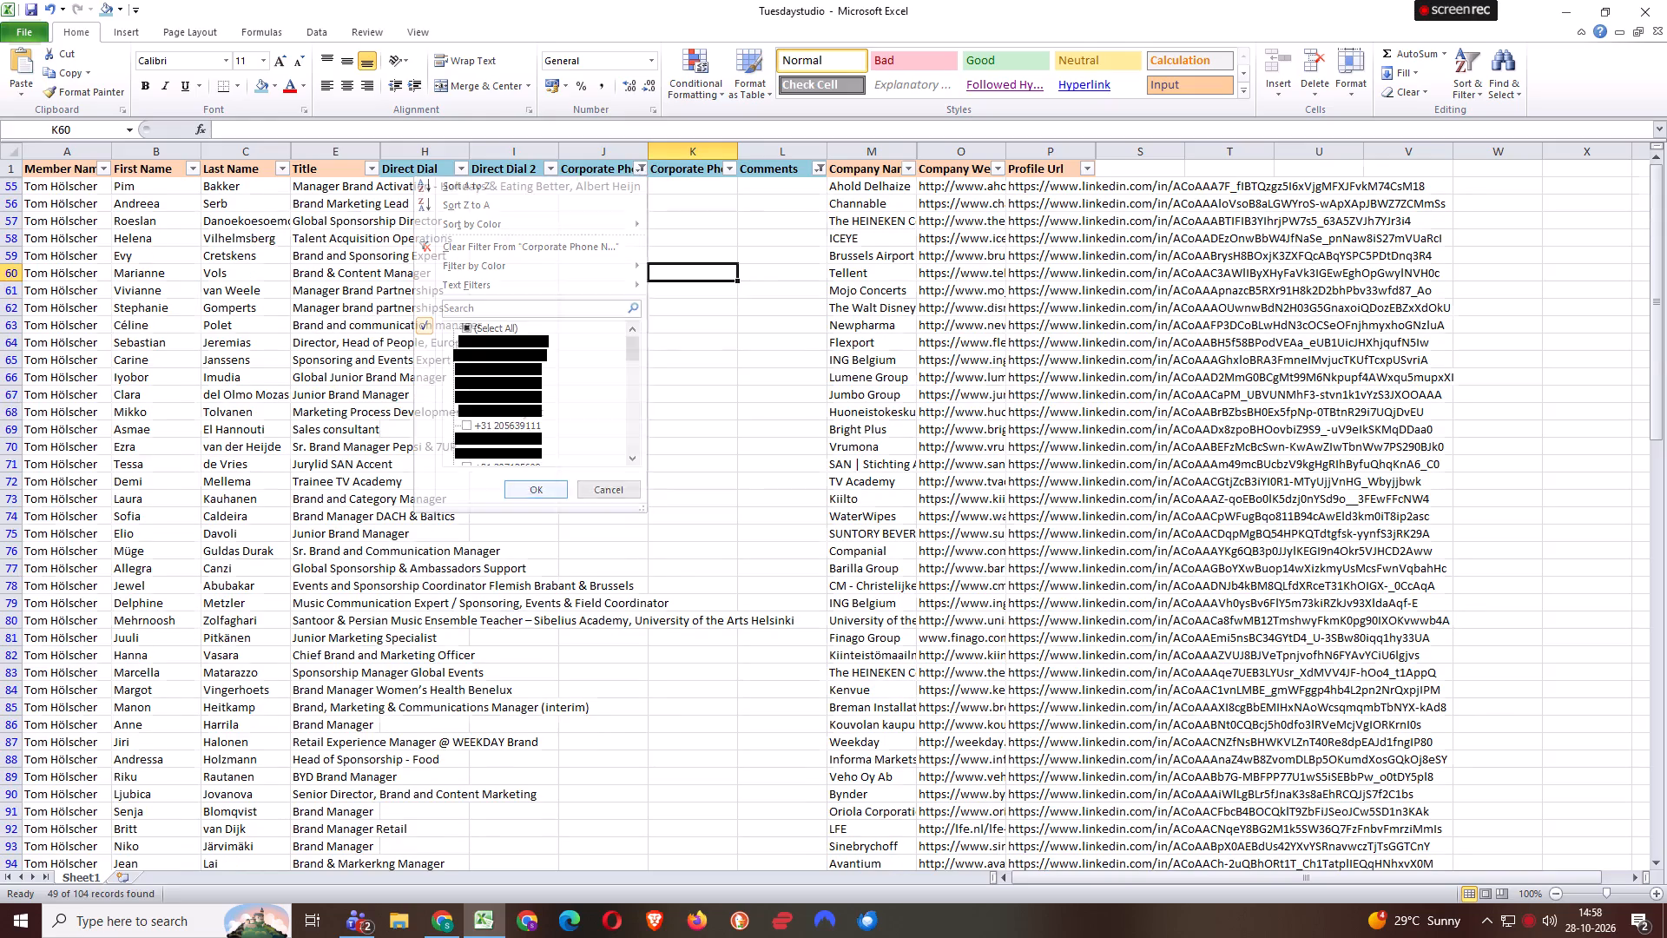
Copy the company name Ahold Delhaize from row 55 and search Google in Chrome for its company phone number in the Netherlands.
click(886, 189)
key(ctrl+c)
key(alt+Tab)
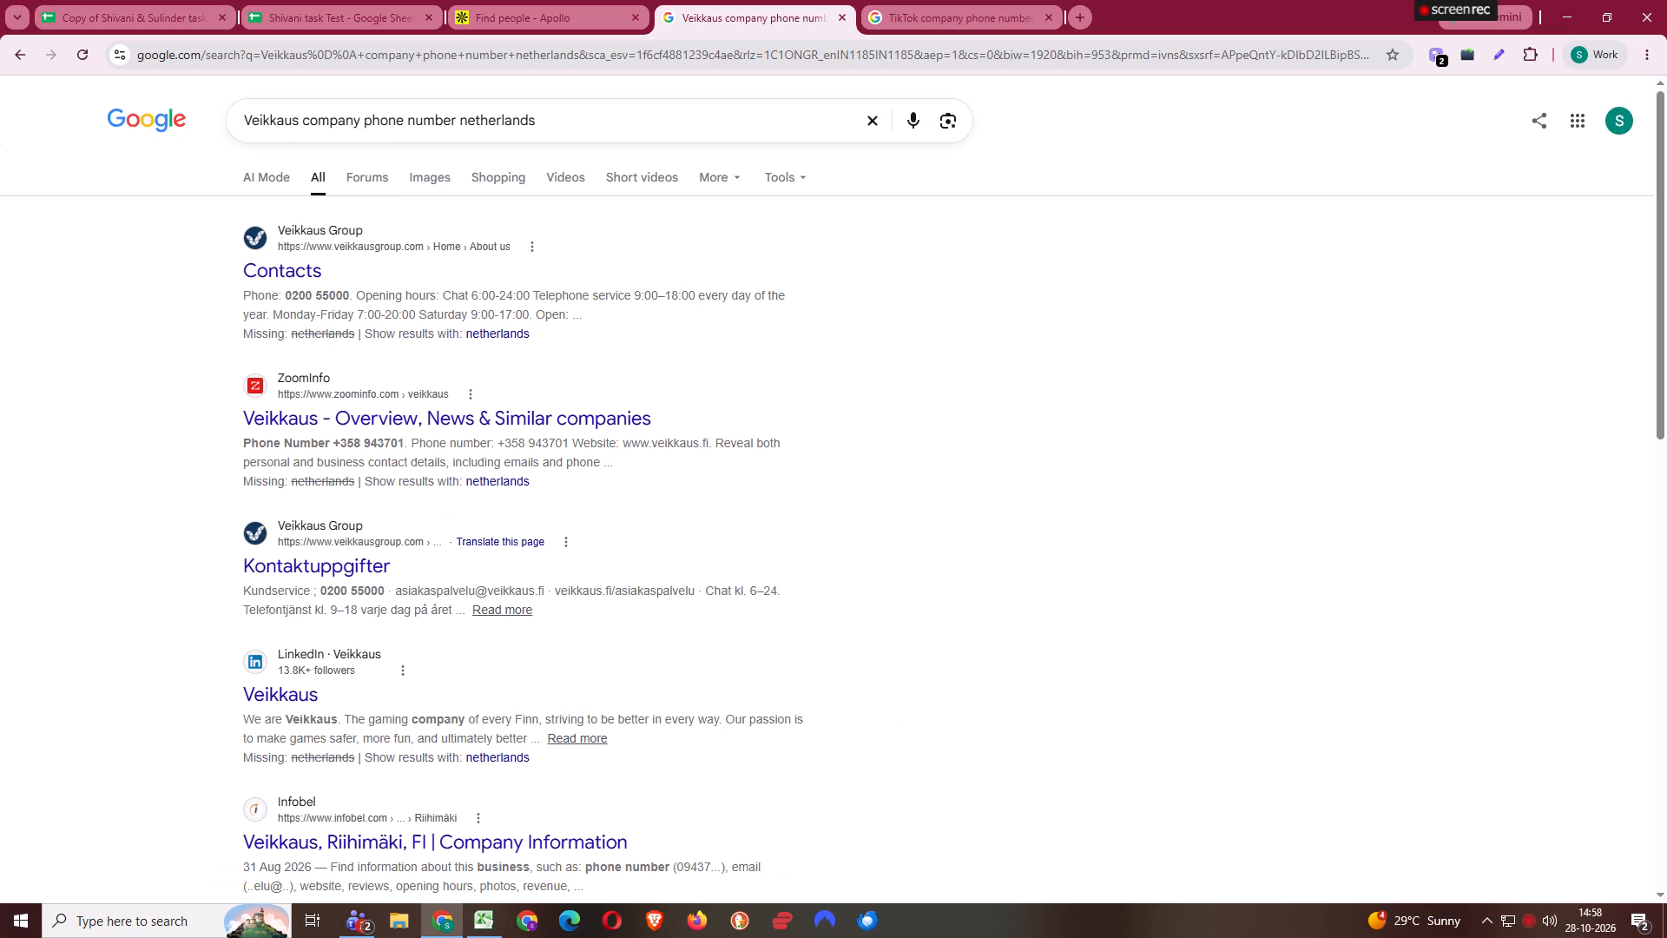
click(294, 125)
double_click(268, 121)
key(ctrl+v)
key(space)
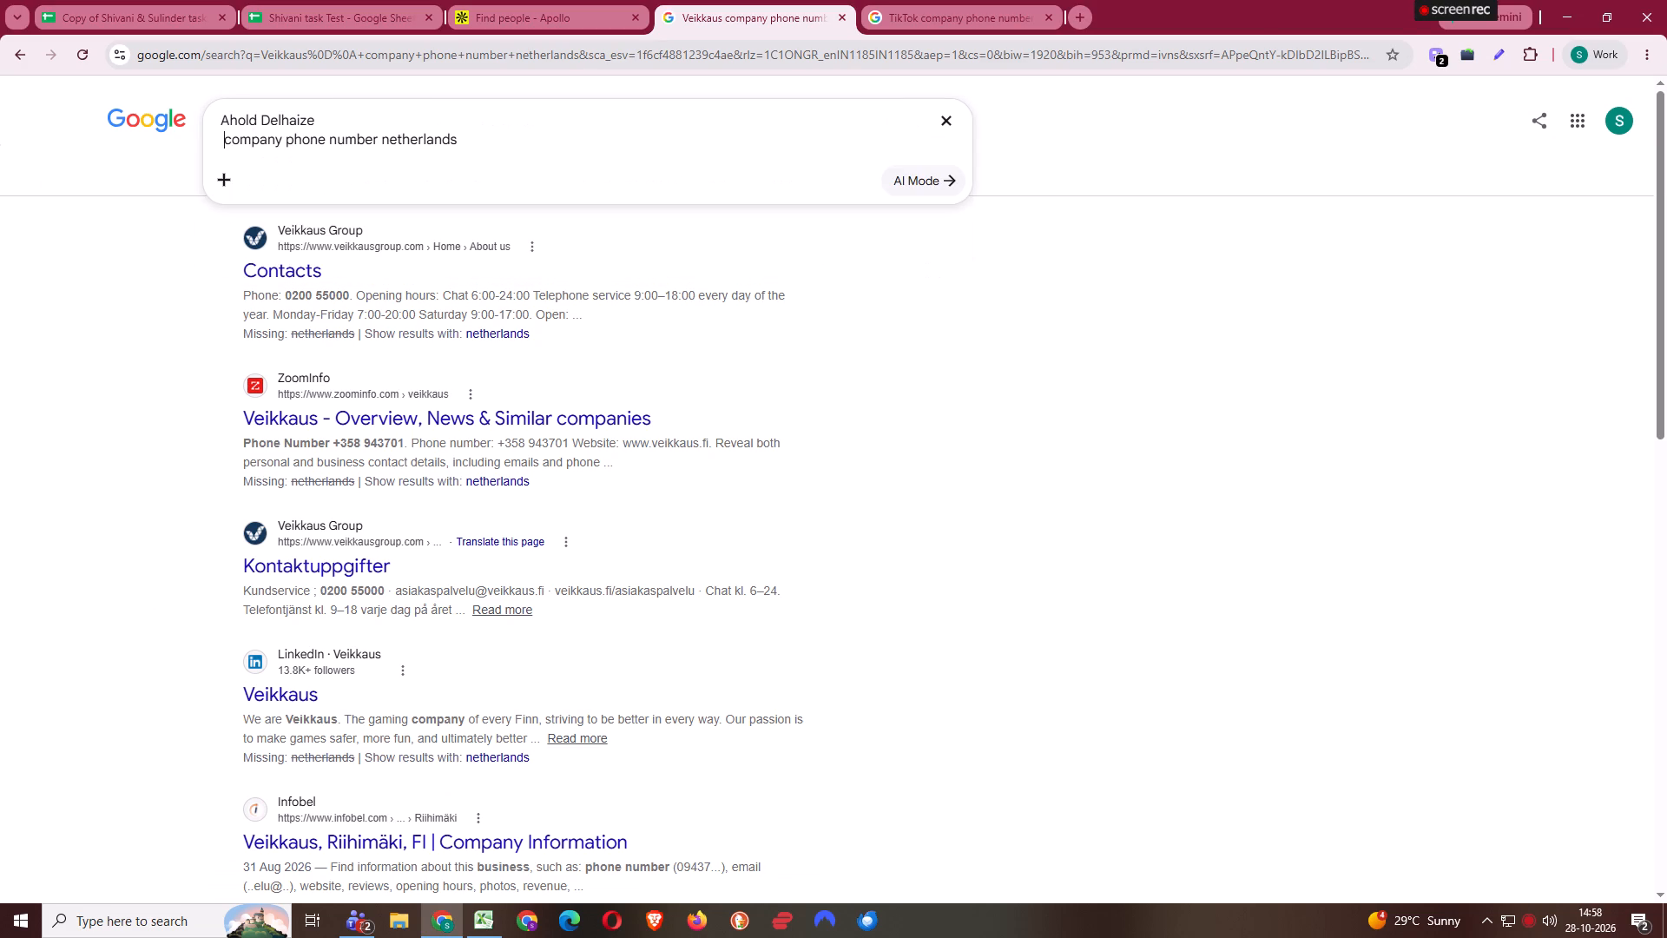
key(Return)
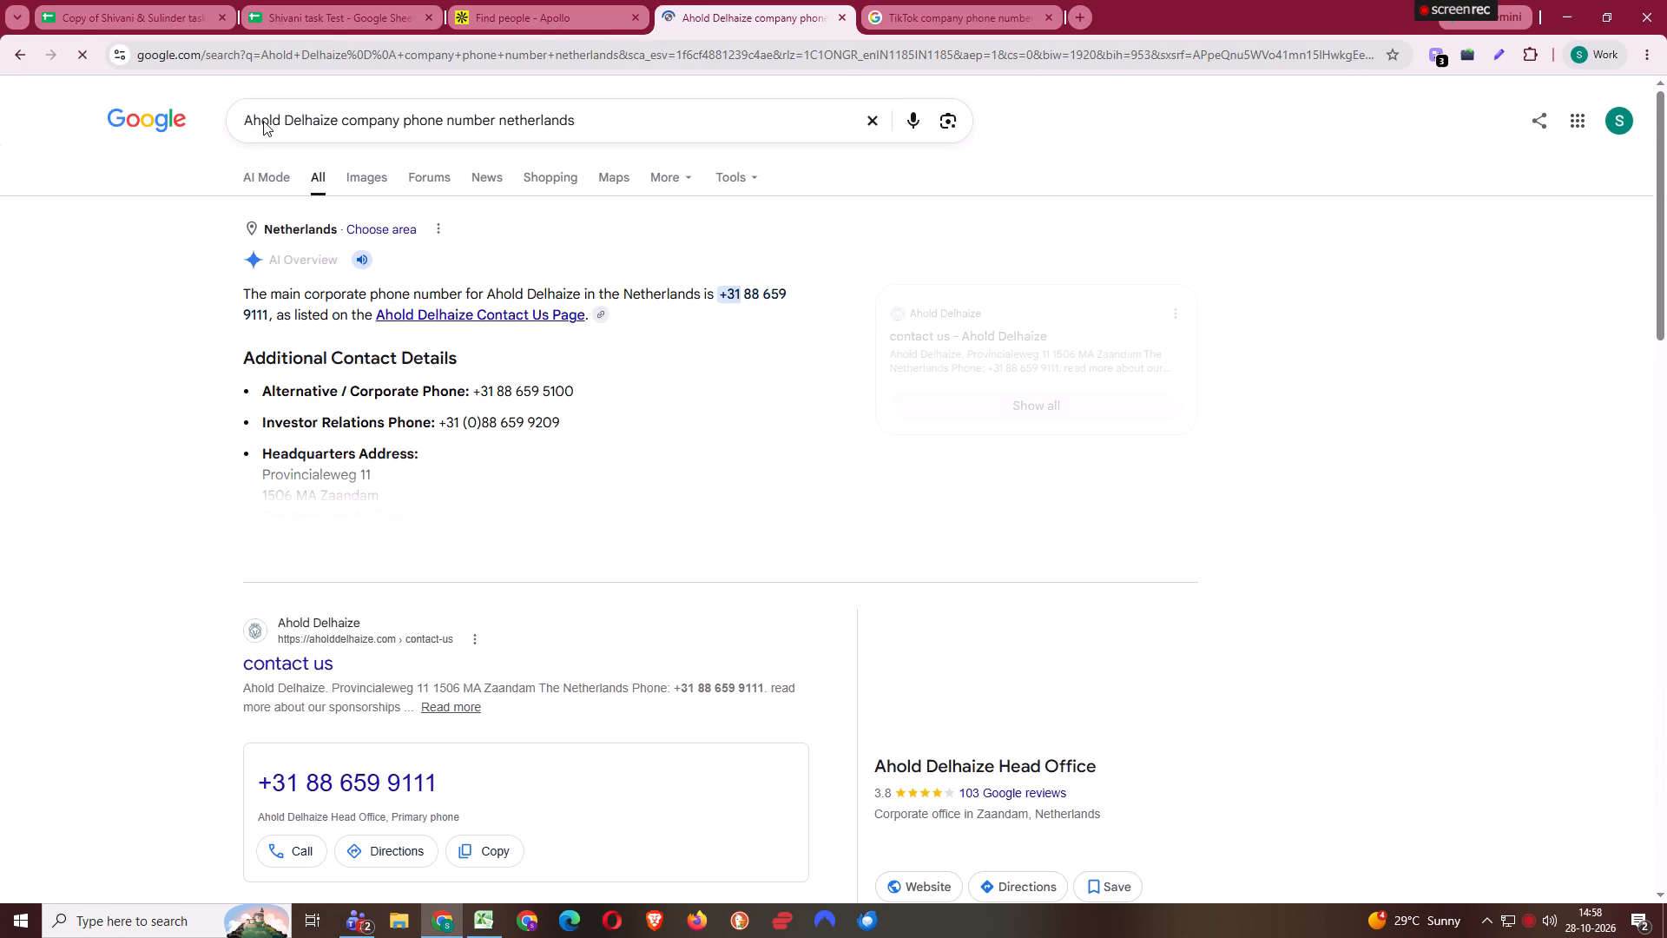
scroll(263, 123, up, 1)
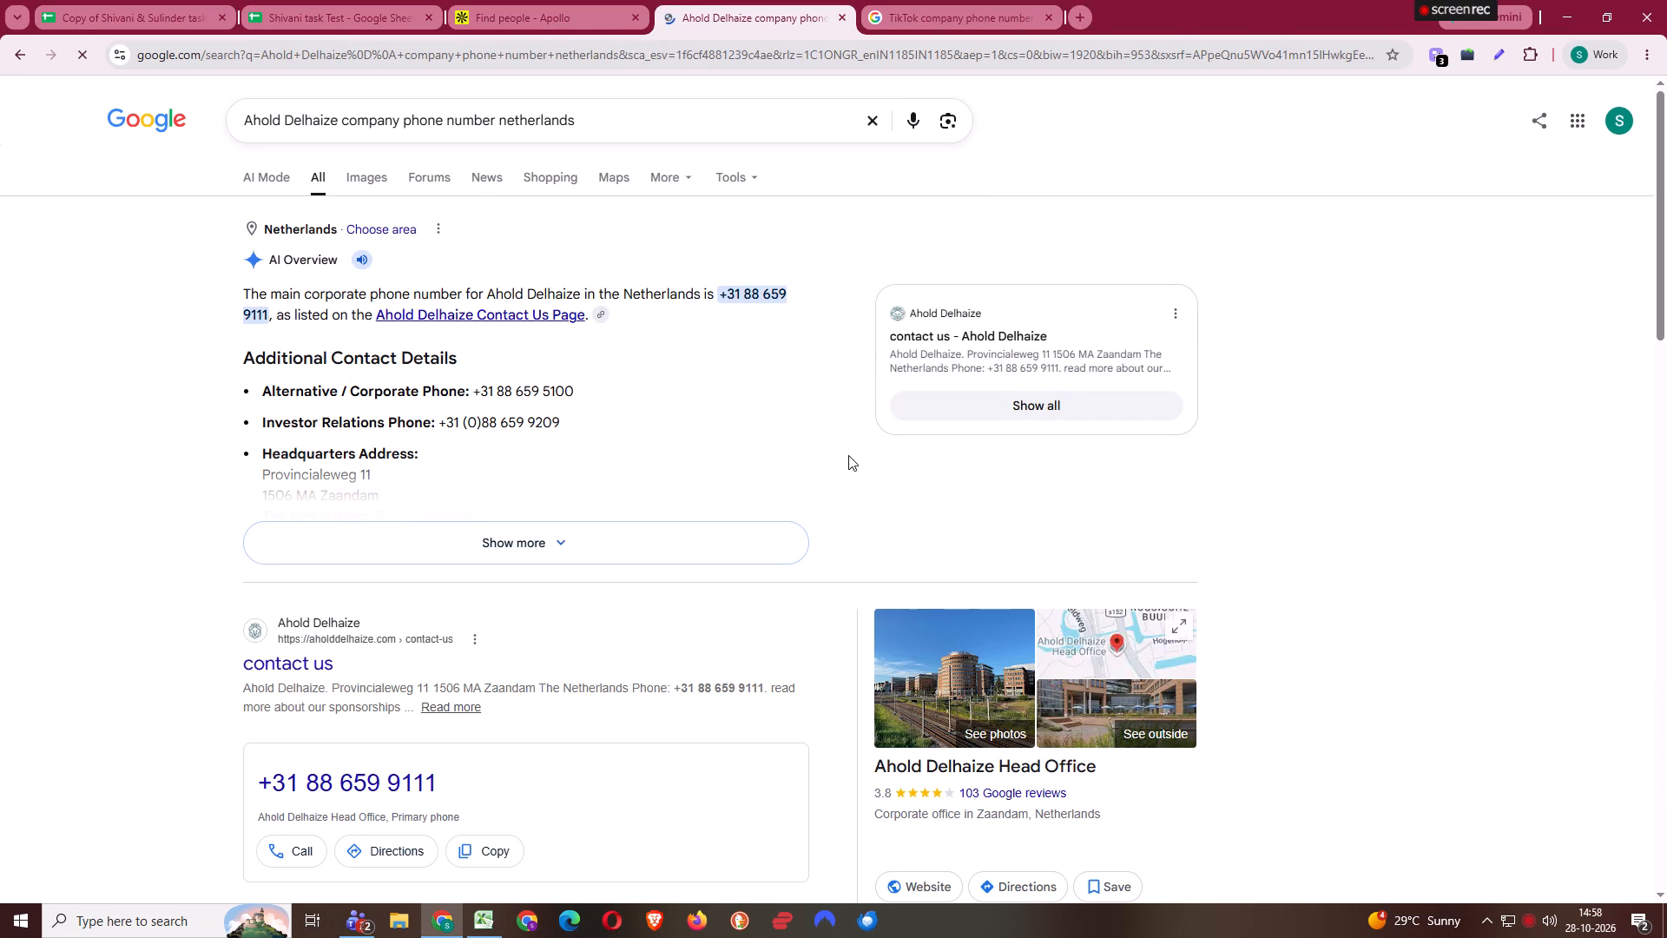
Copy Ahold Delhaize Head Office's primary phone number from Google and enter it as text in row 55's first Corporate Phone cell in Excel.
scroll(415, 739, down, 2)
click(491, 679)
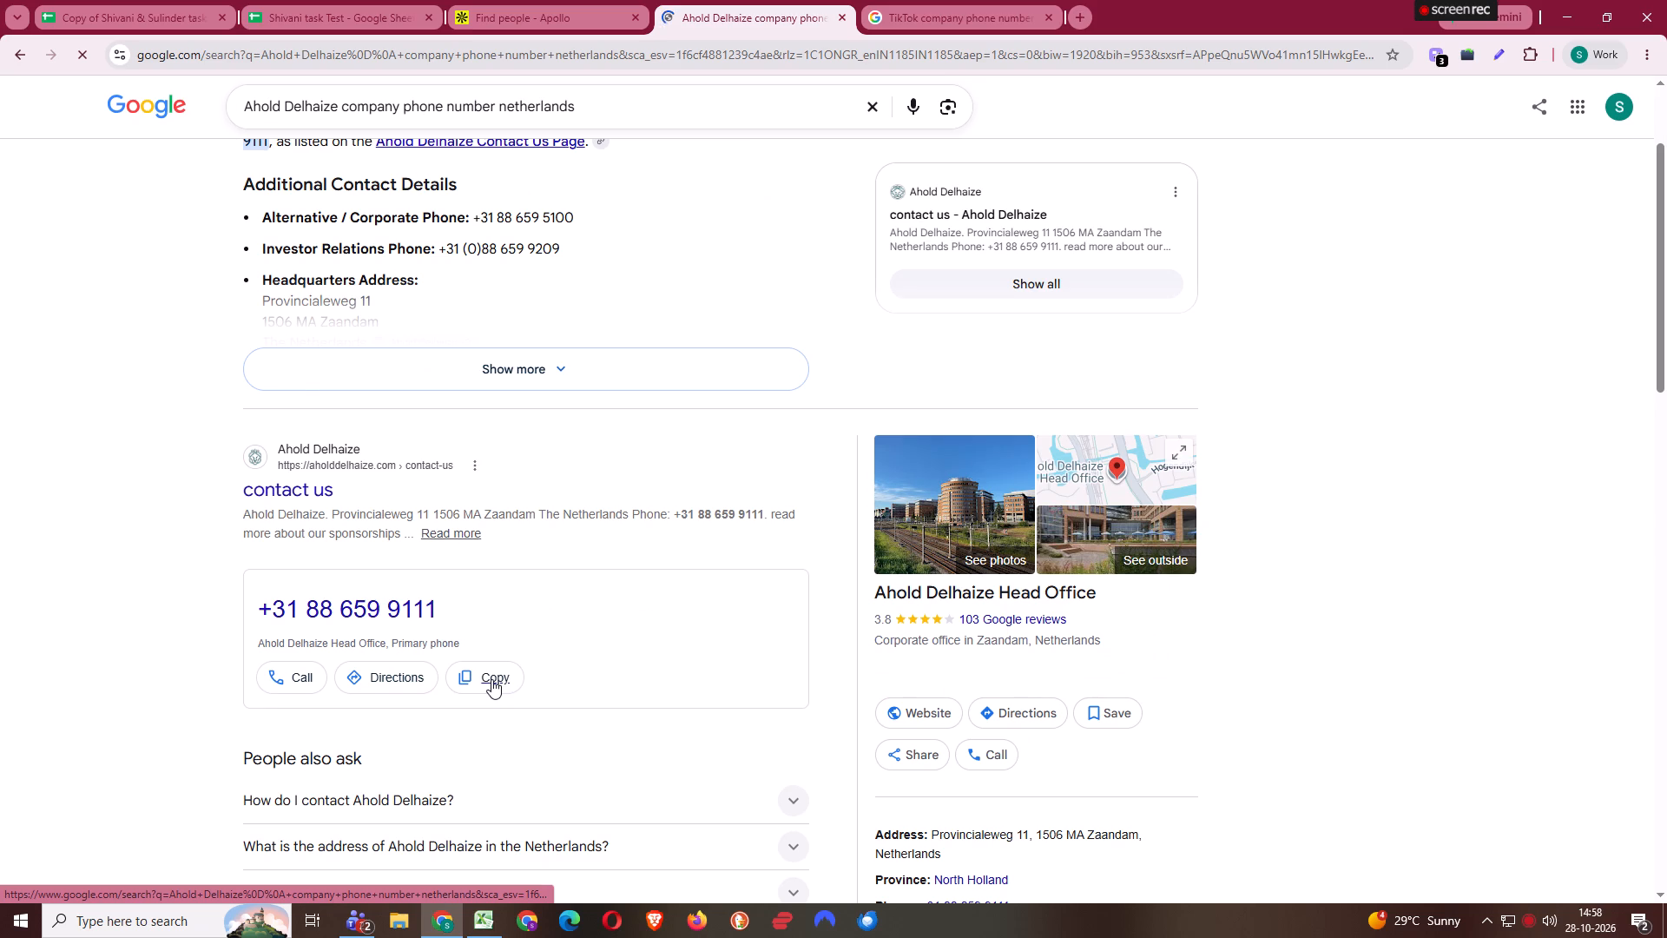
key(alt+Tab)
click(600, 186)
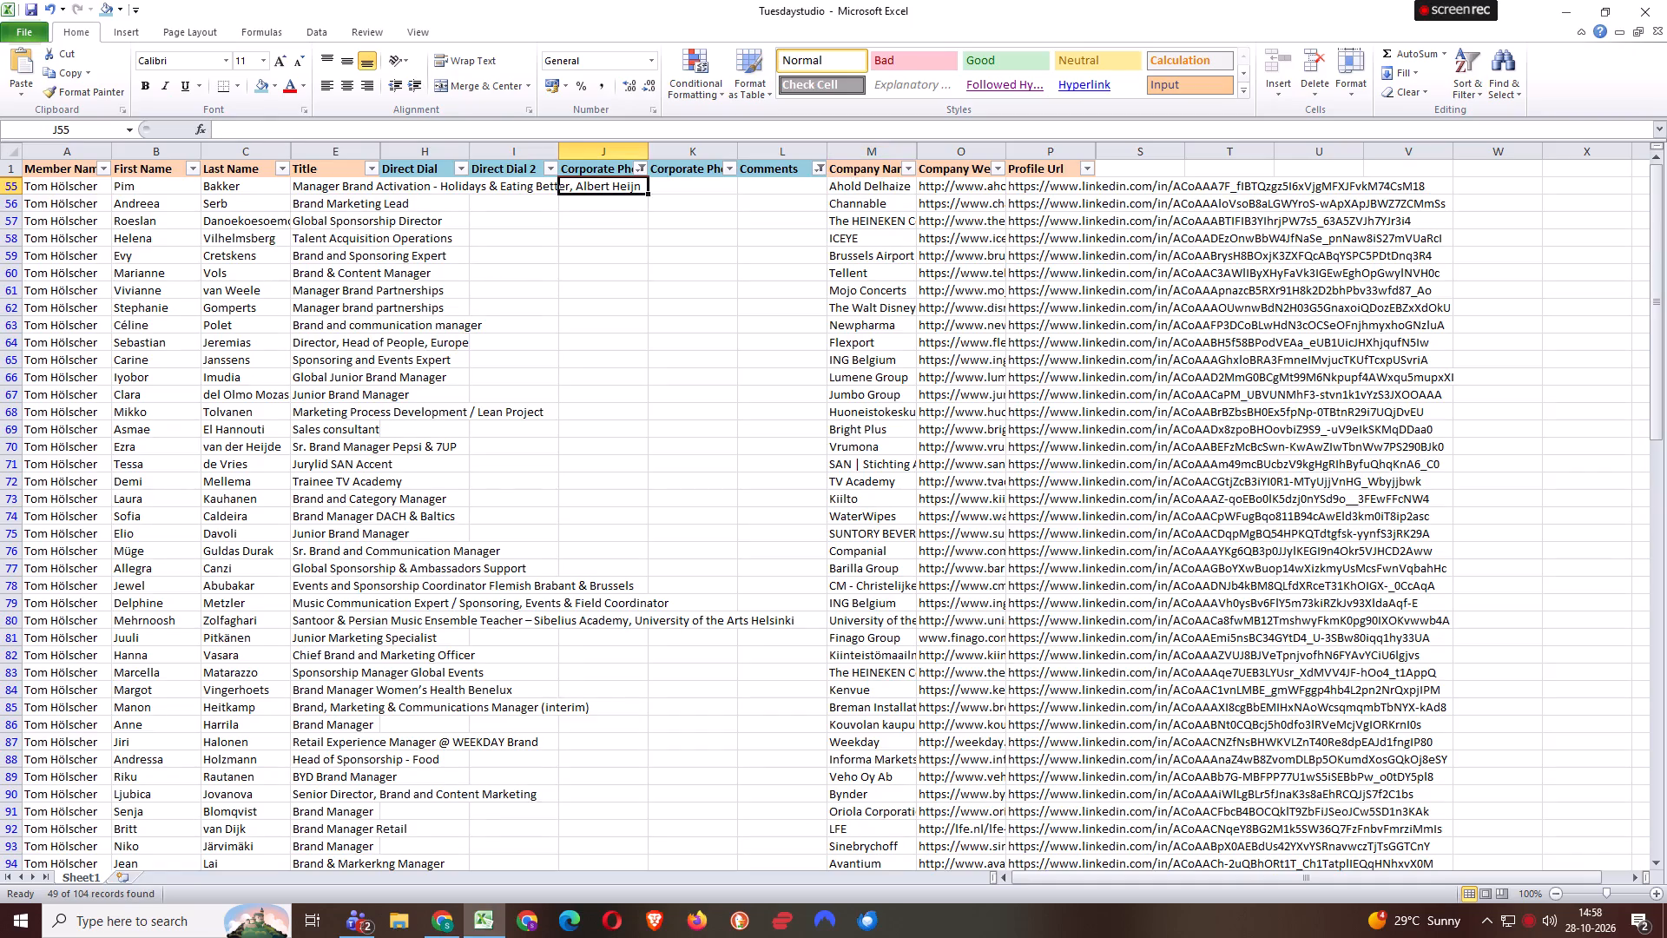
key(apostrophe)
key(ctrl+v)
Remove the inner spaces from row 55's phone number, keeping only the one following +31.
scroll(600, 186, up, 2)
click(600, 186)
key(BackSpace)
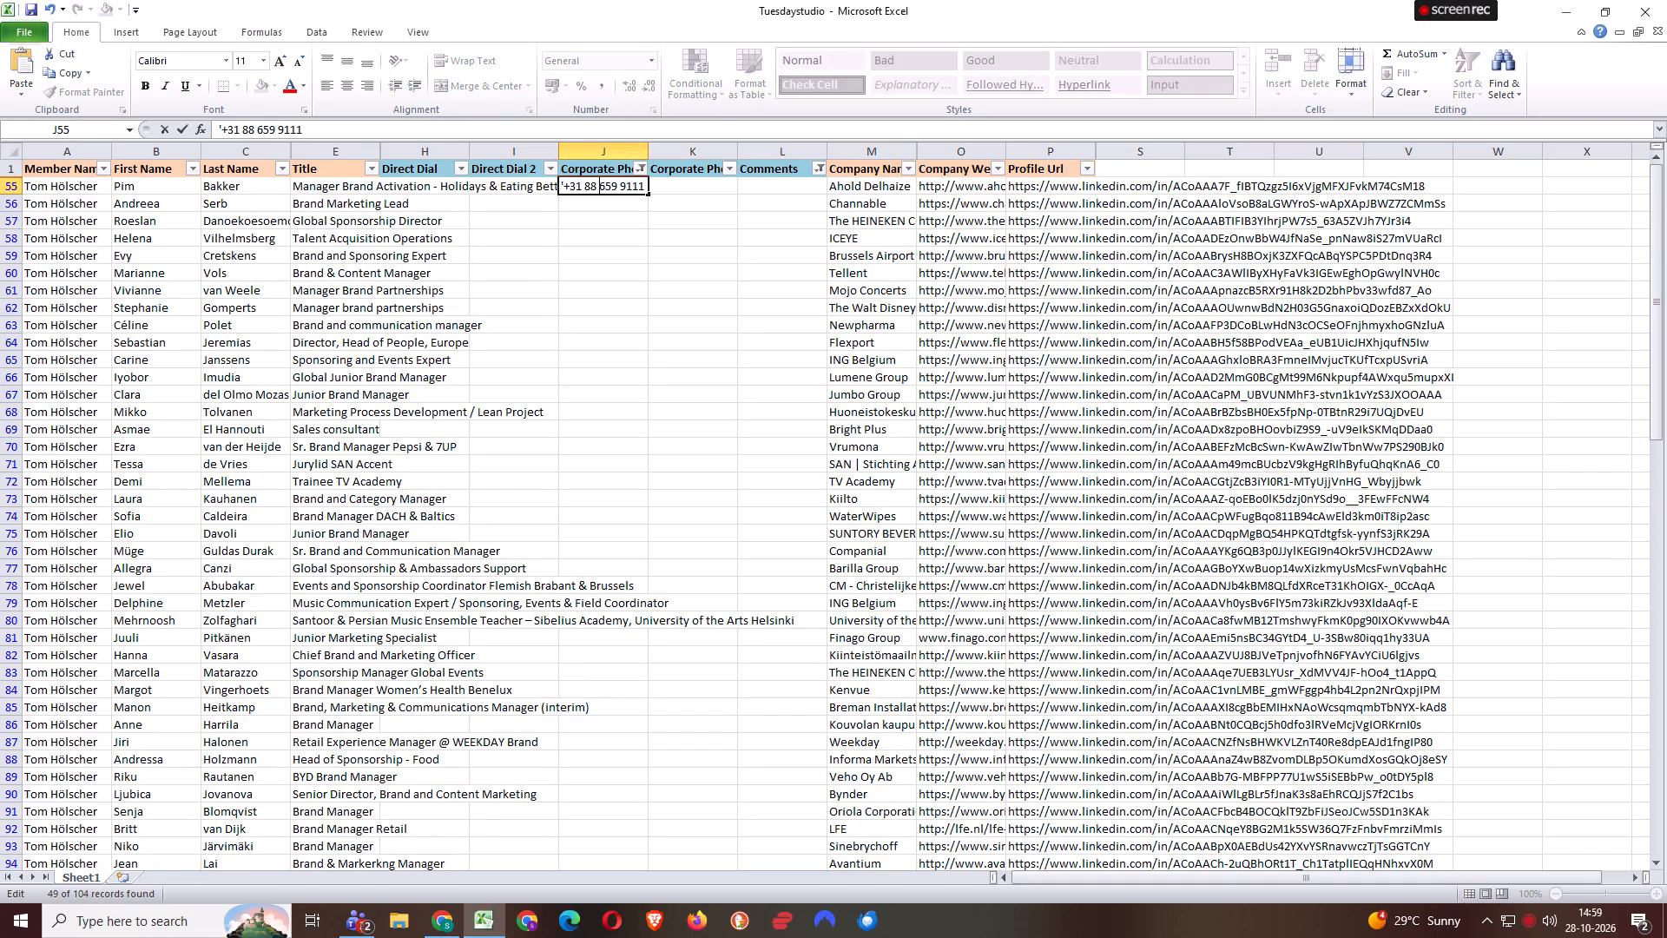
click(617, 185)
key(BackSpace)
click(685, 297)
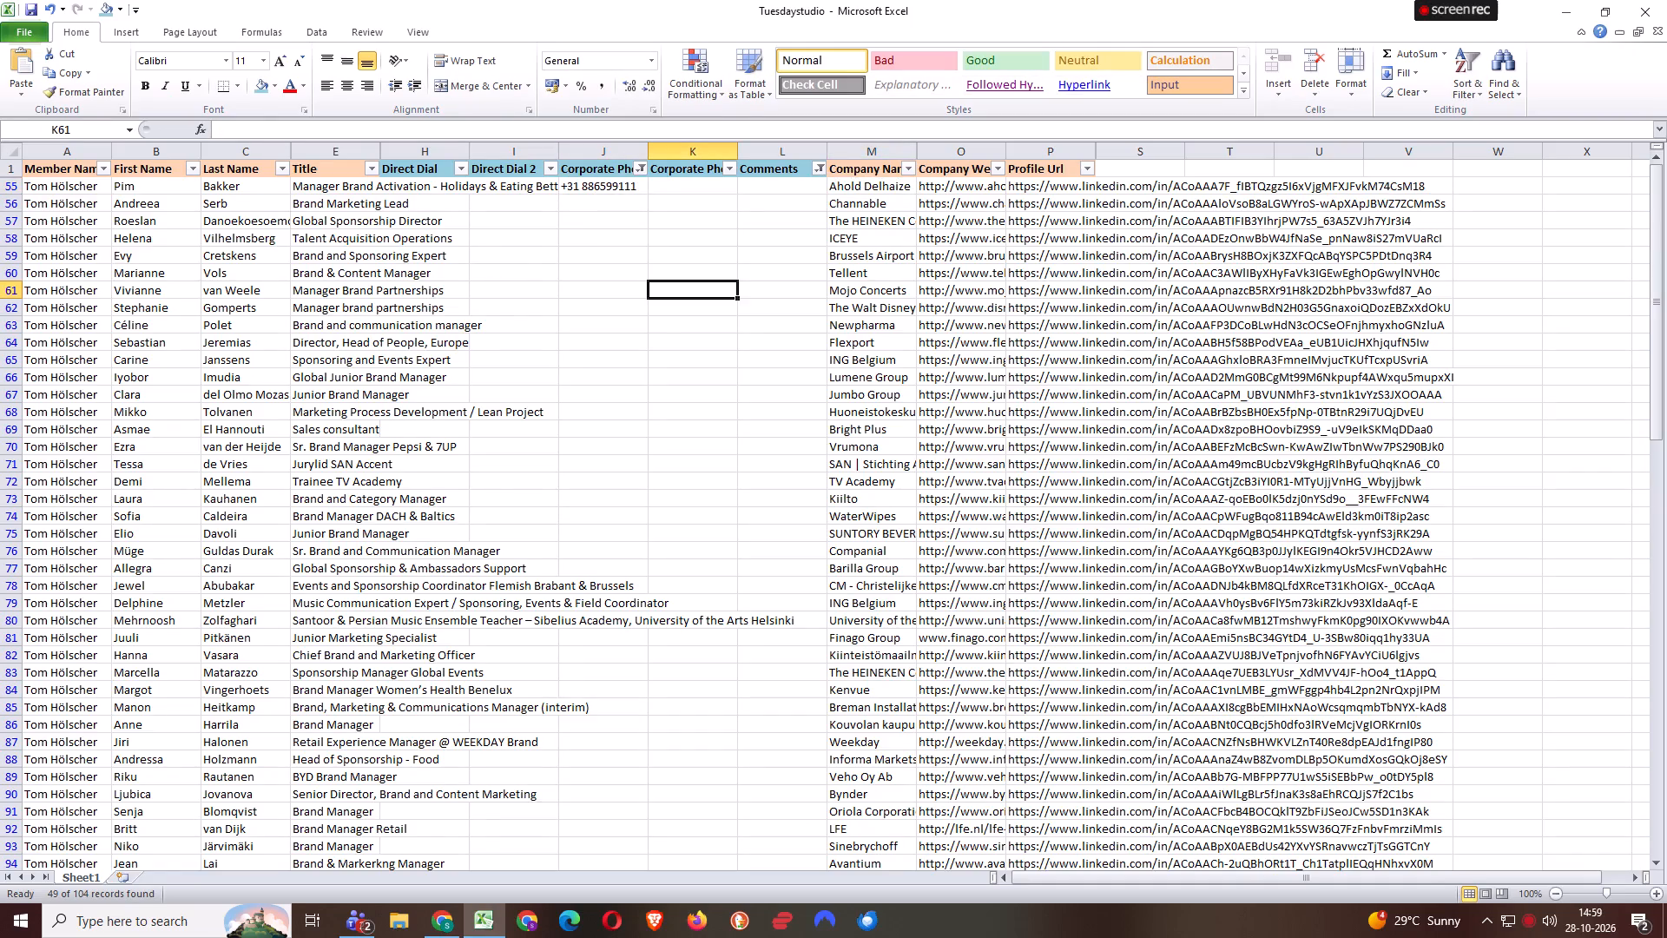
Reapply the first Corporate Phone column's filter to hide the completed Ahold Delhaize row.
click(641, 170)
click(544, 491)
click(650, 460)
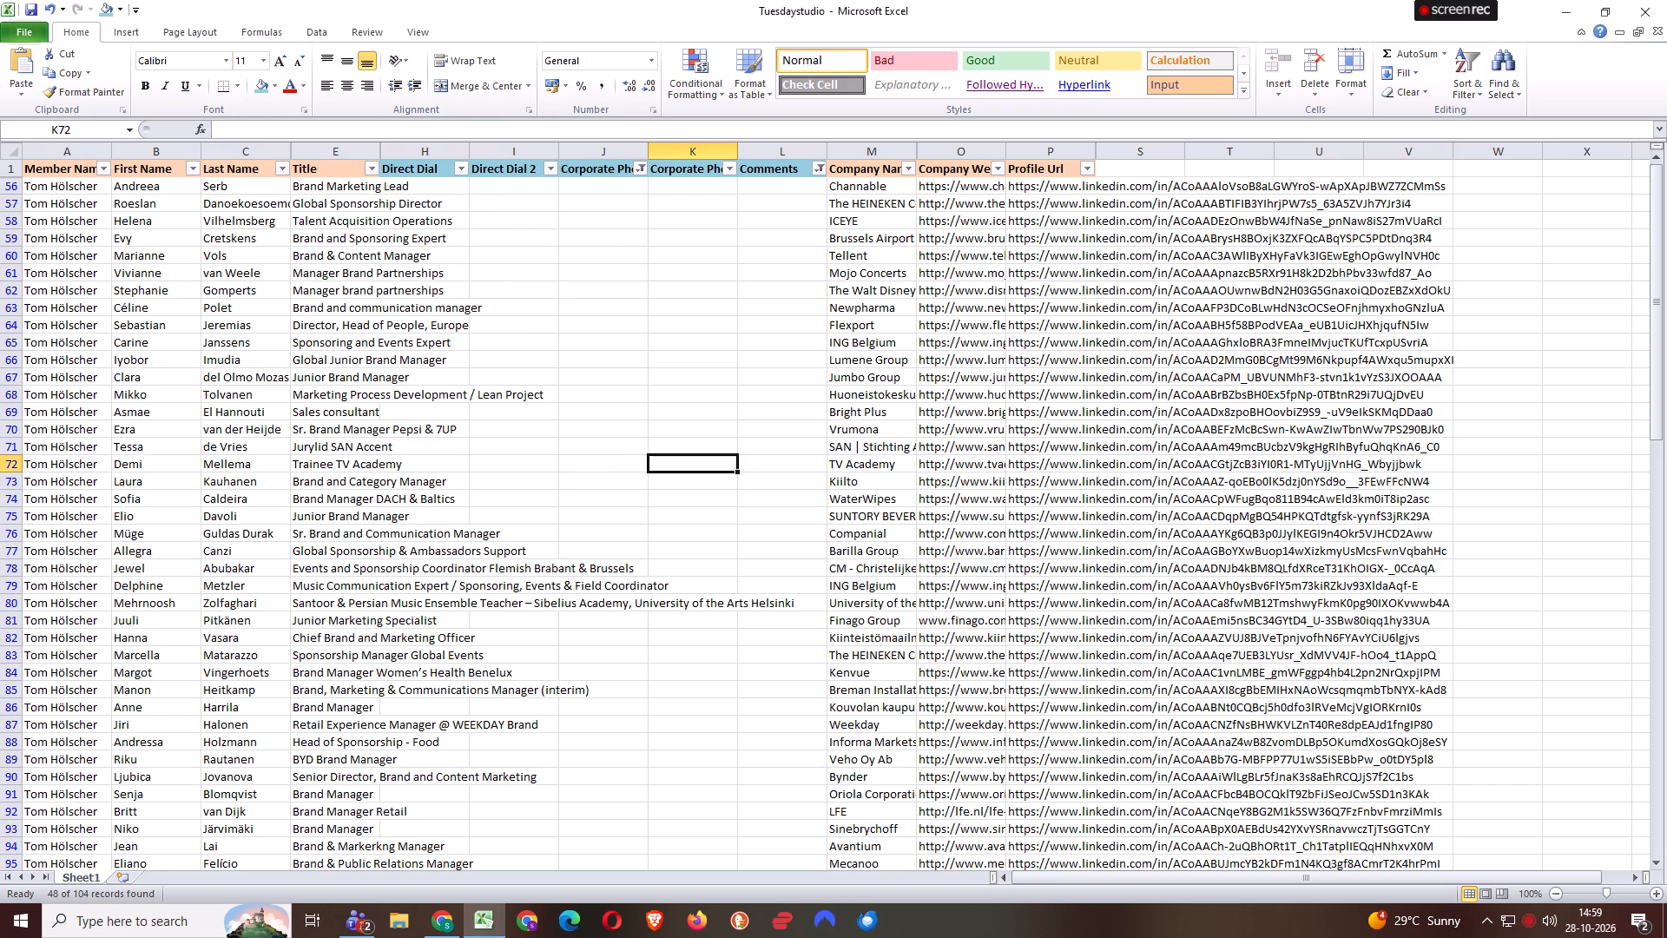
Copy the company name Channable from row 56 and search Google in Chrome for its company phone number in the Netherlands.
click(871, 189)
key(ctrl+c)
key(alt+Tab)
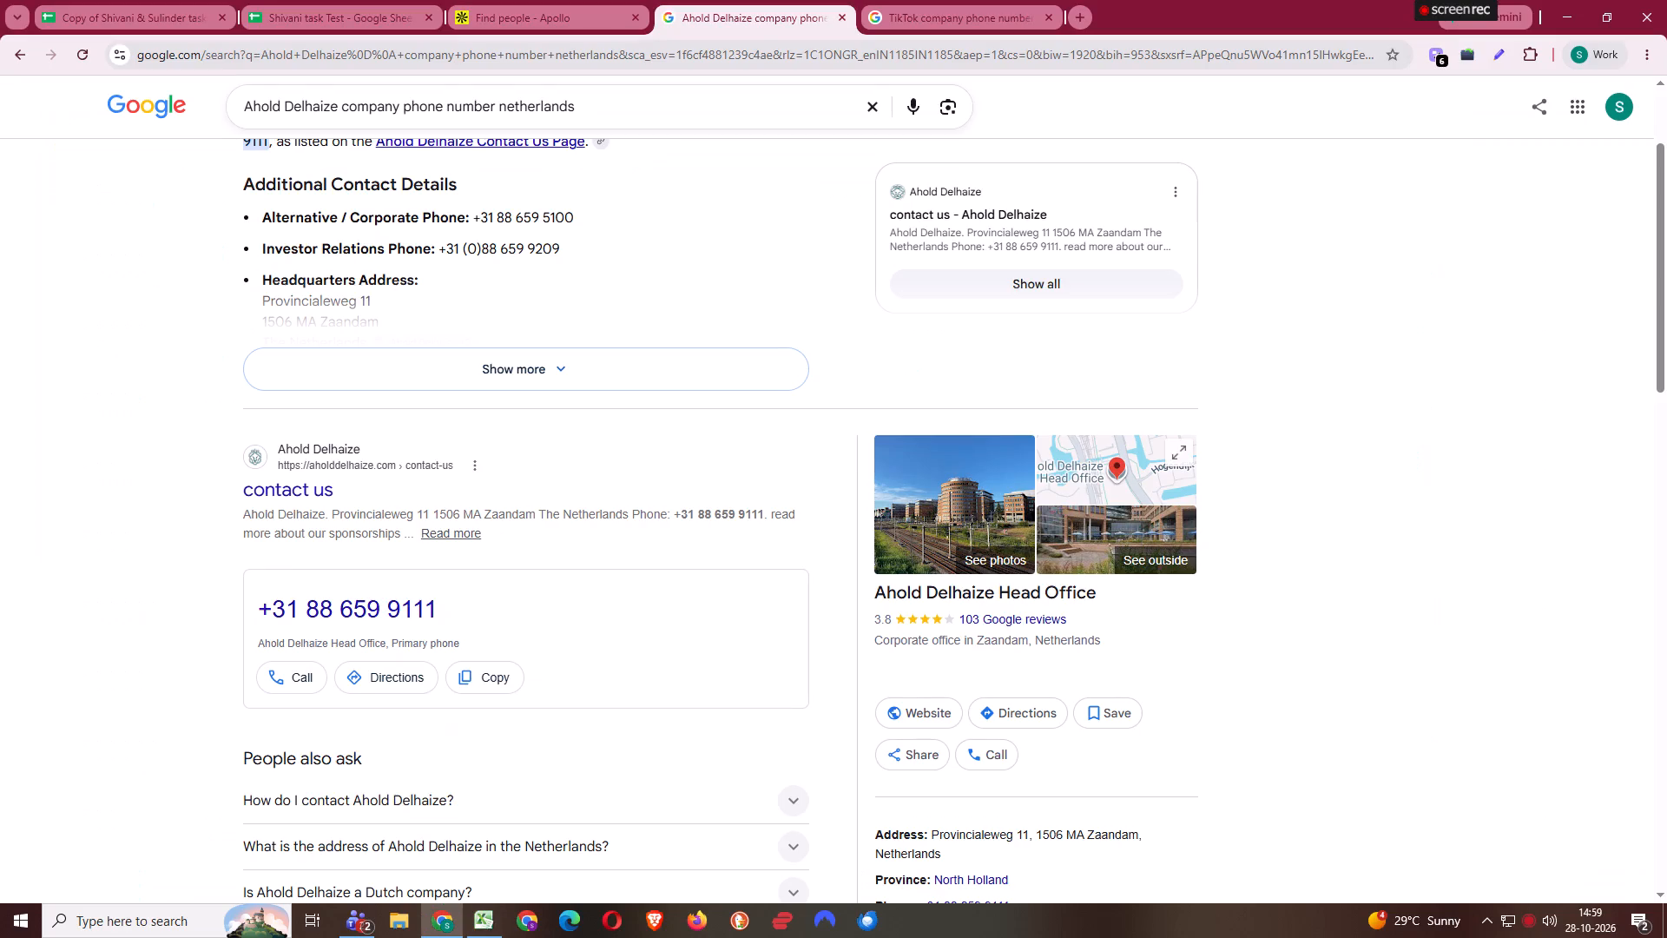
drag(339, 112, 0, 112)
key(ctrl+v)
key(Return)
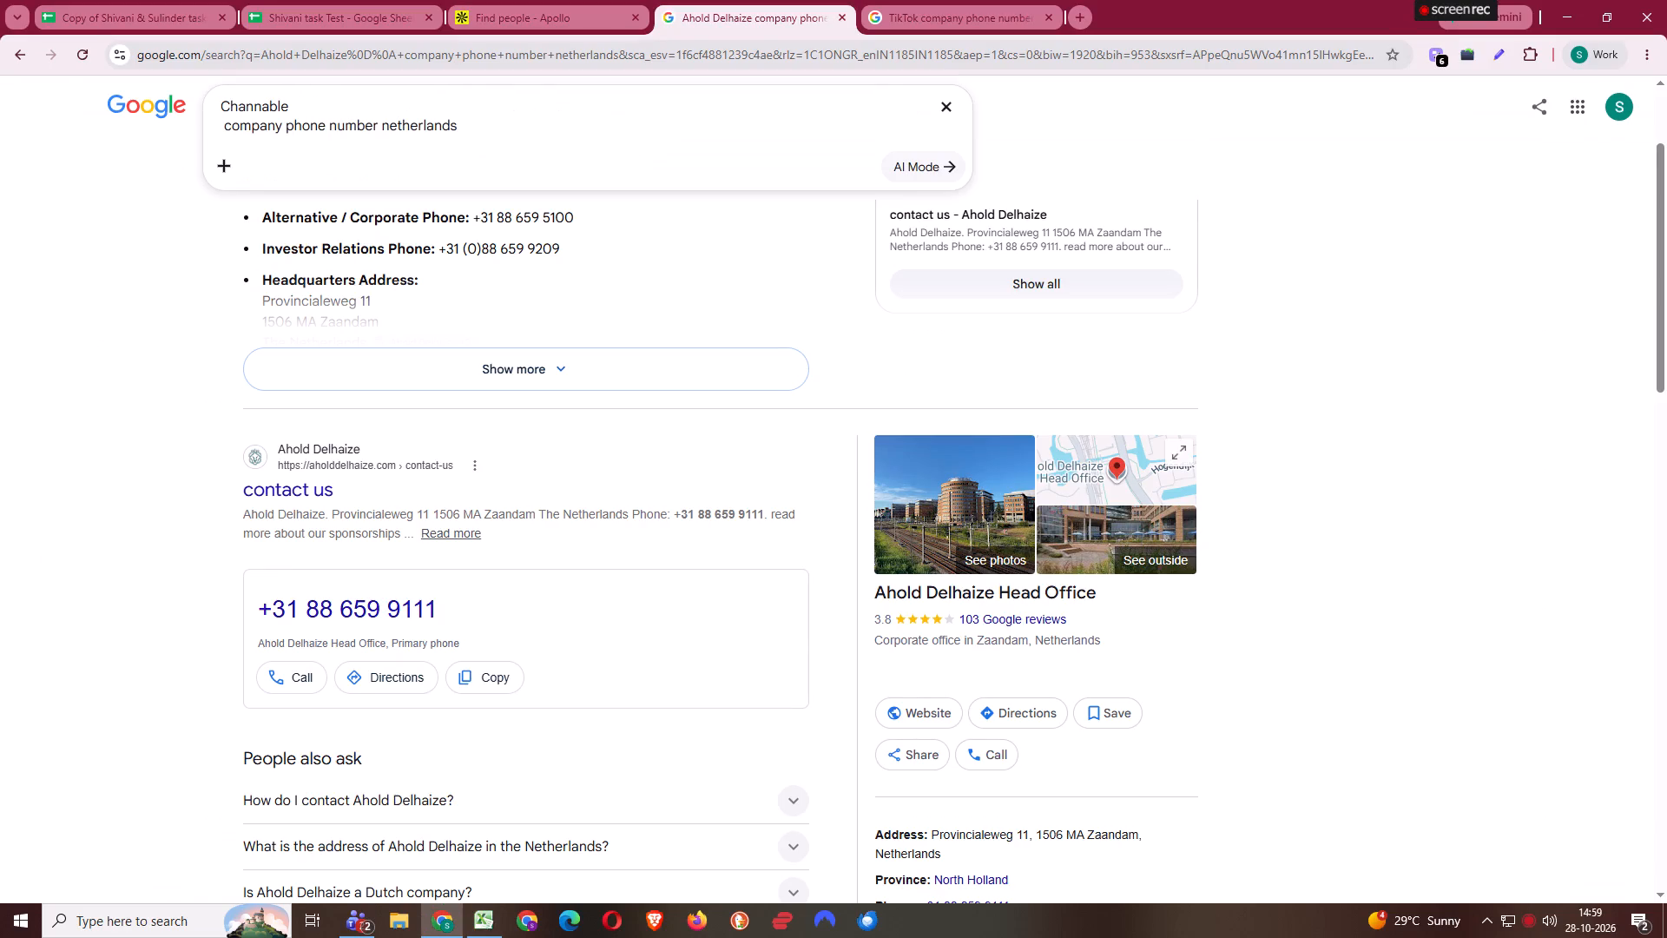
key(Return)
key(Return)
key(Return)
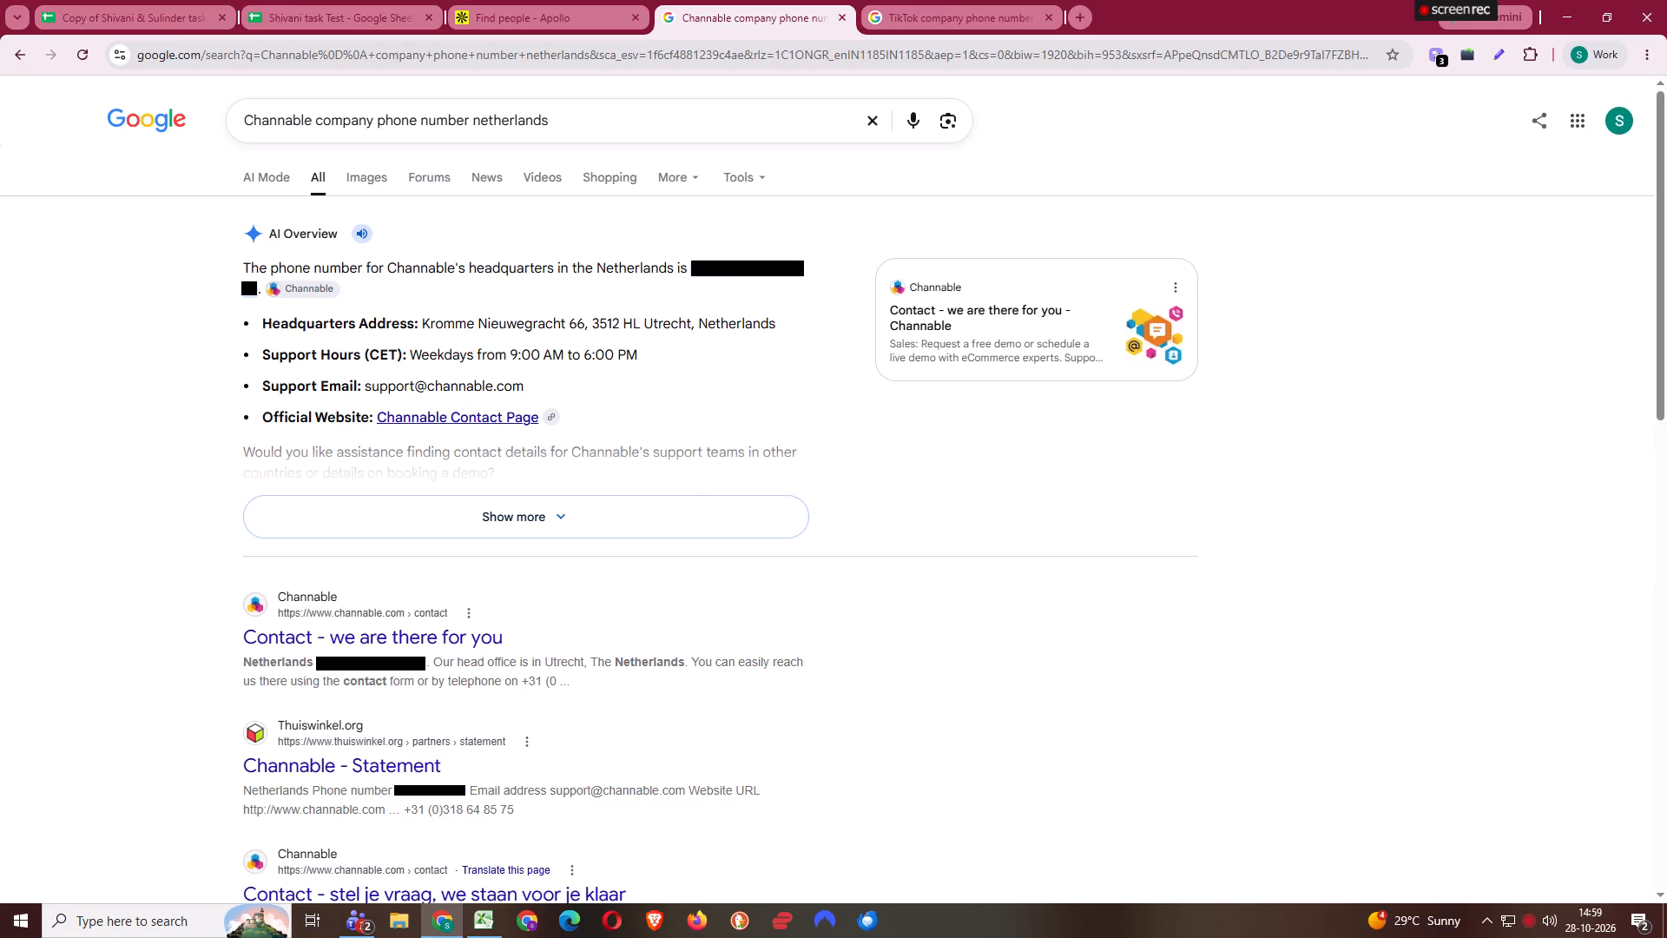
Copy Channable's headquarters phone number from the AI Overview and enter it as text in row 56's first Corporate Phone cell in Excel.
drag(692, 269, 275, 322)
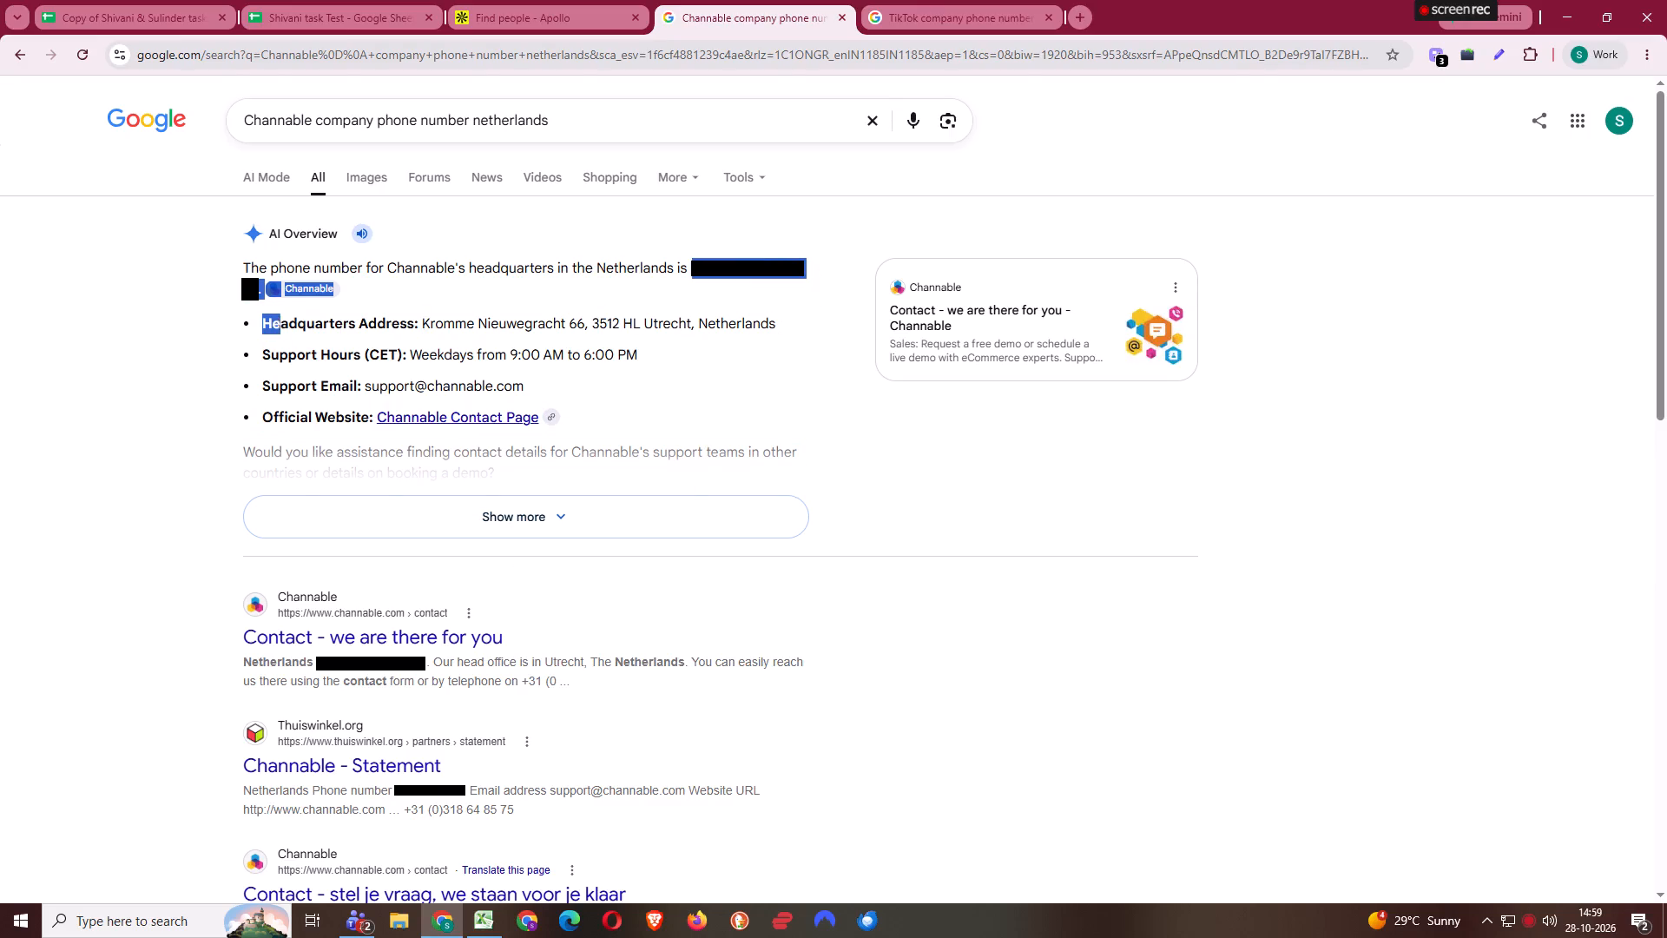
drag(275, 322, 259, 298)
key(ctrl+c)
key(ctrl+c)
key(ctrl+c)
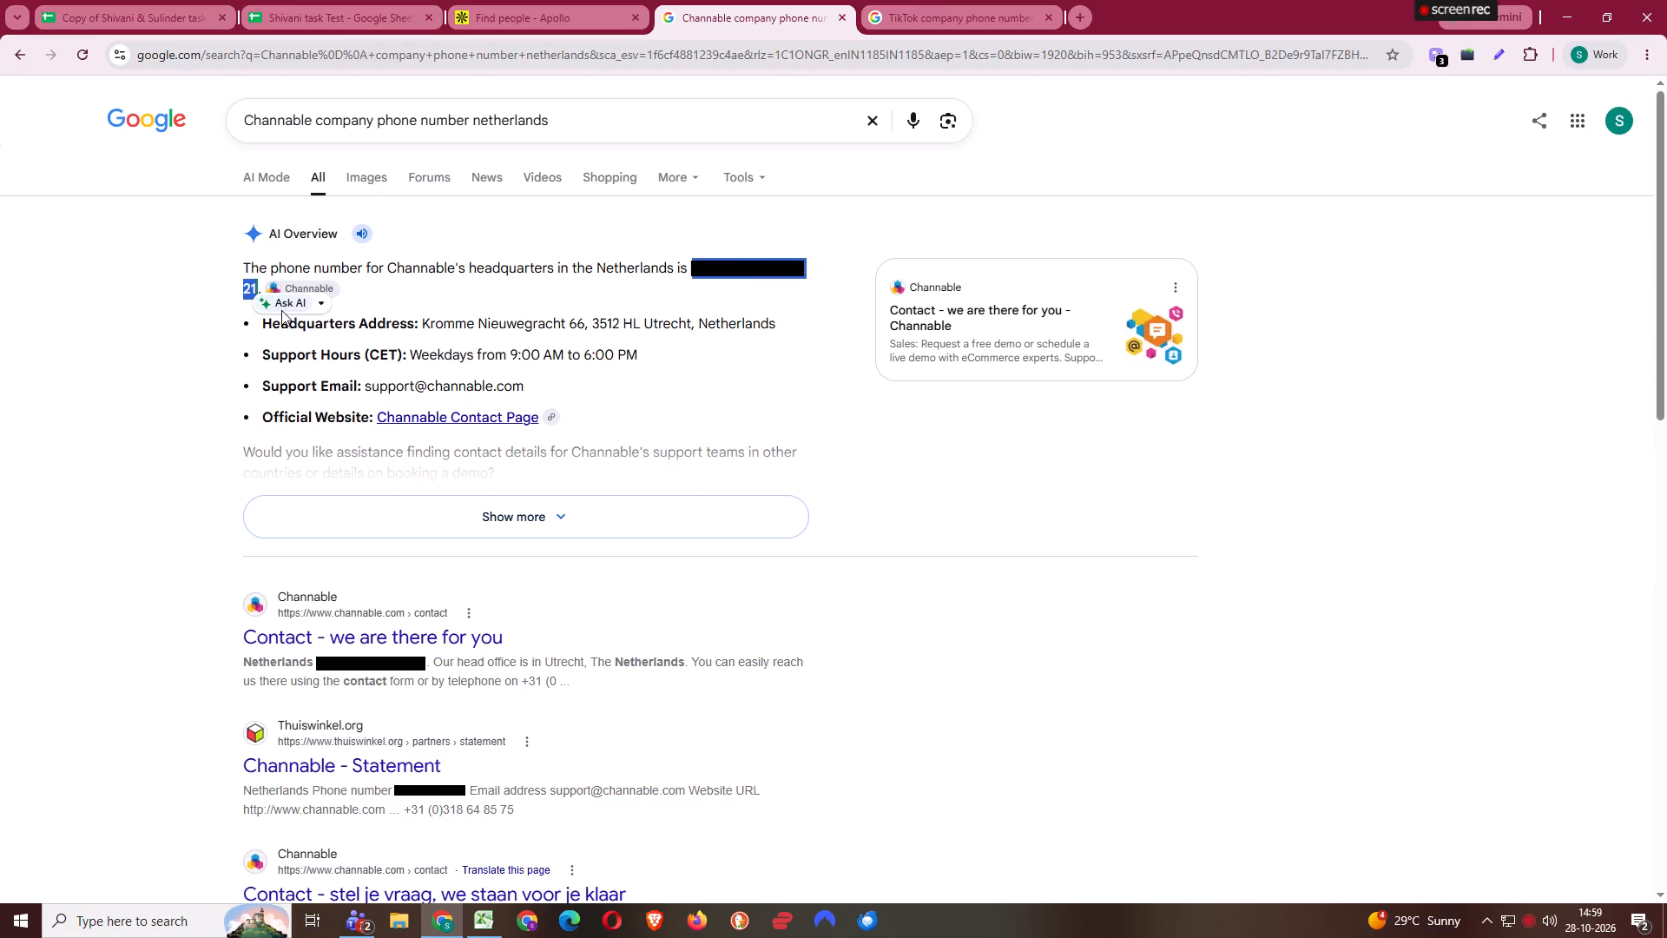
key(ctrl+c)
key(ctrl+c)
key(ctrl+c)
key(ctrl+c)
key(ctrl+c)
key(alt+Tab)
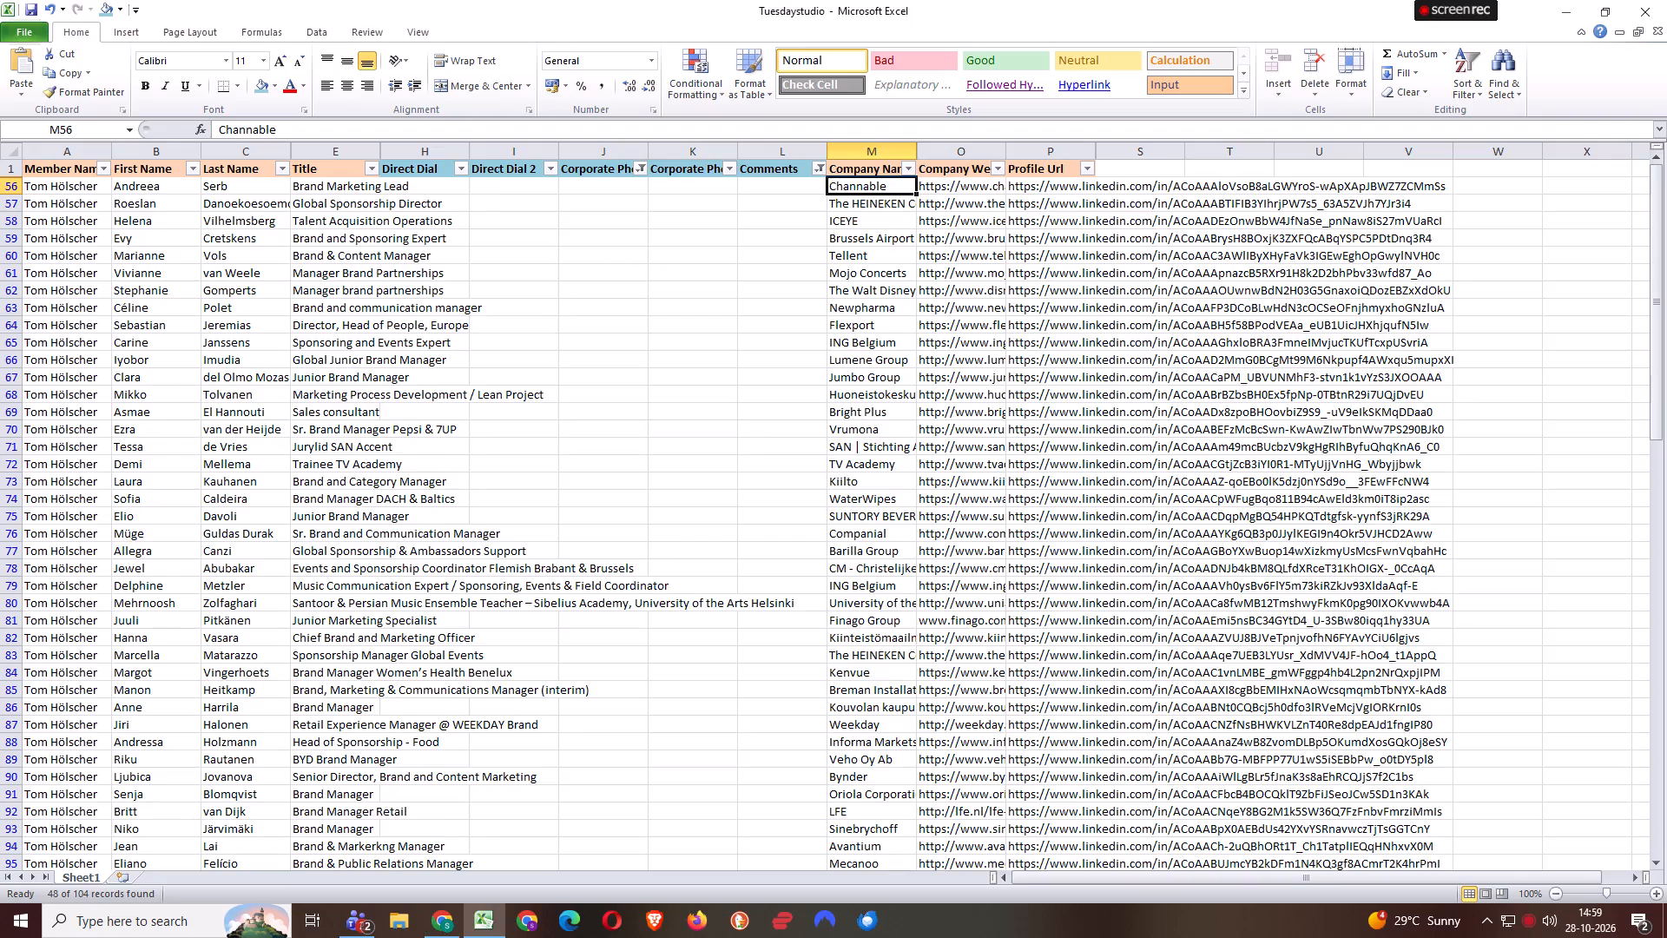
click(604, 190)
key(apostrophe)
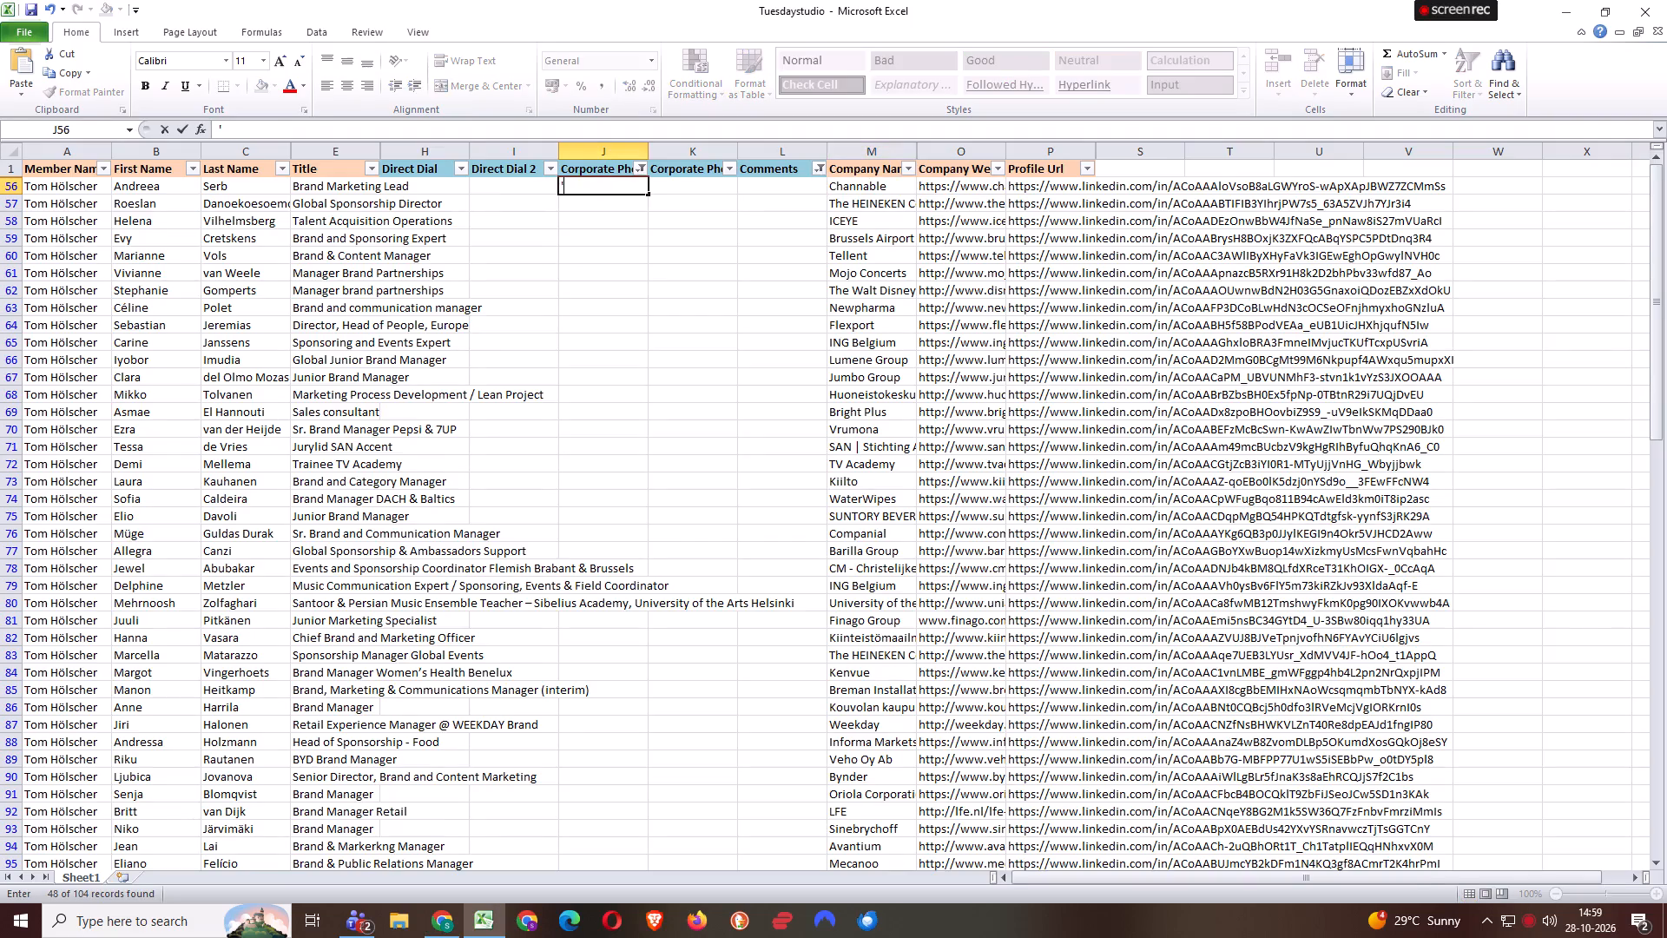
key(ctrl+v)
Remove the inner spaces and the extra characters after the country code from row 56's phone number, leaving one space after the code.
click(604, 190)
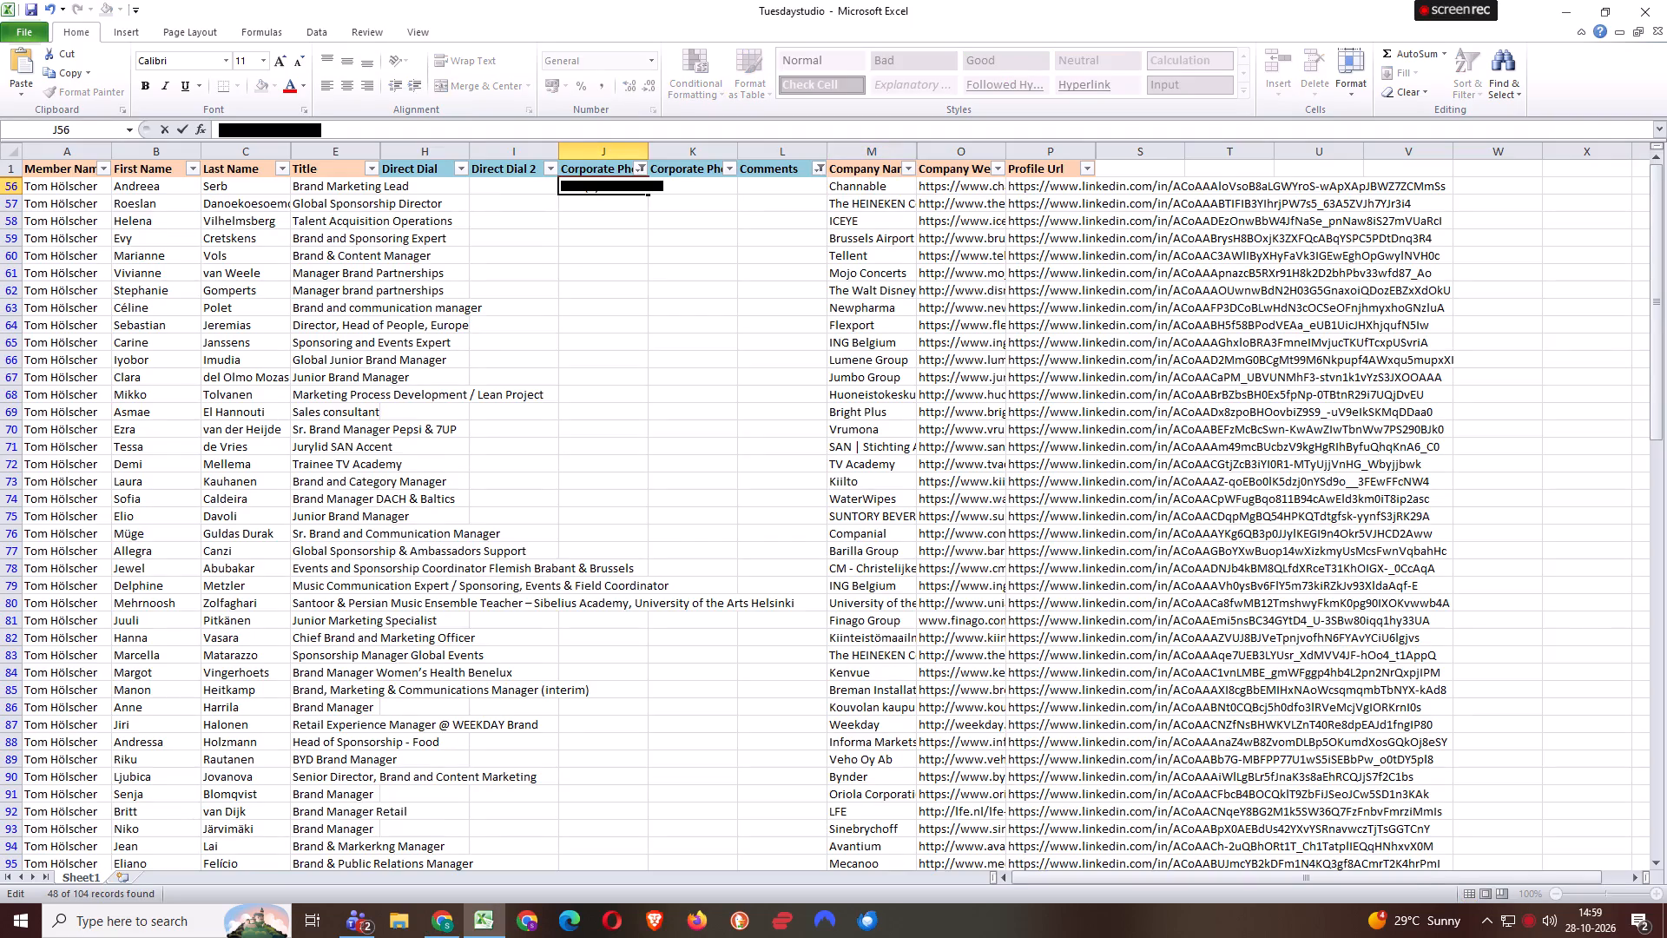
click(613, 187)
key(BackSpace)
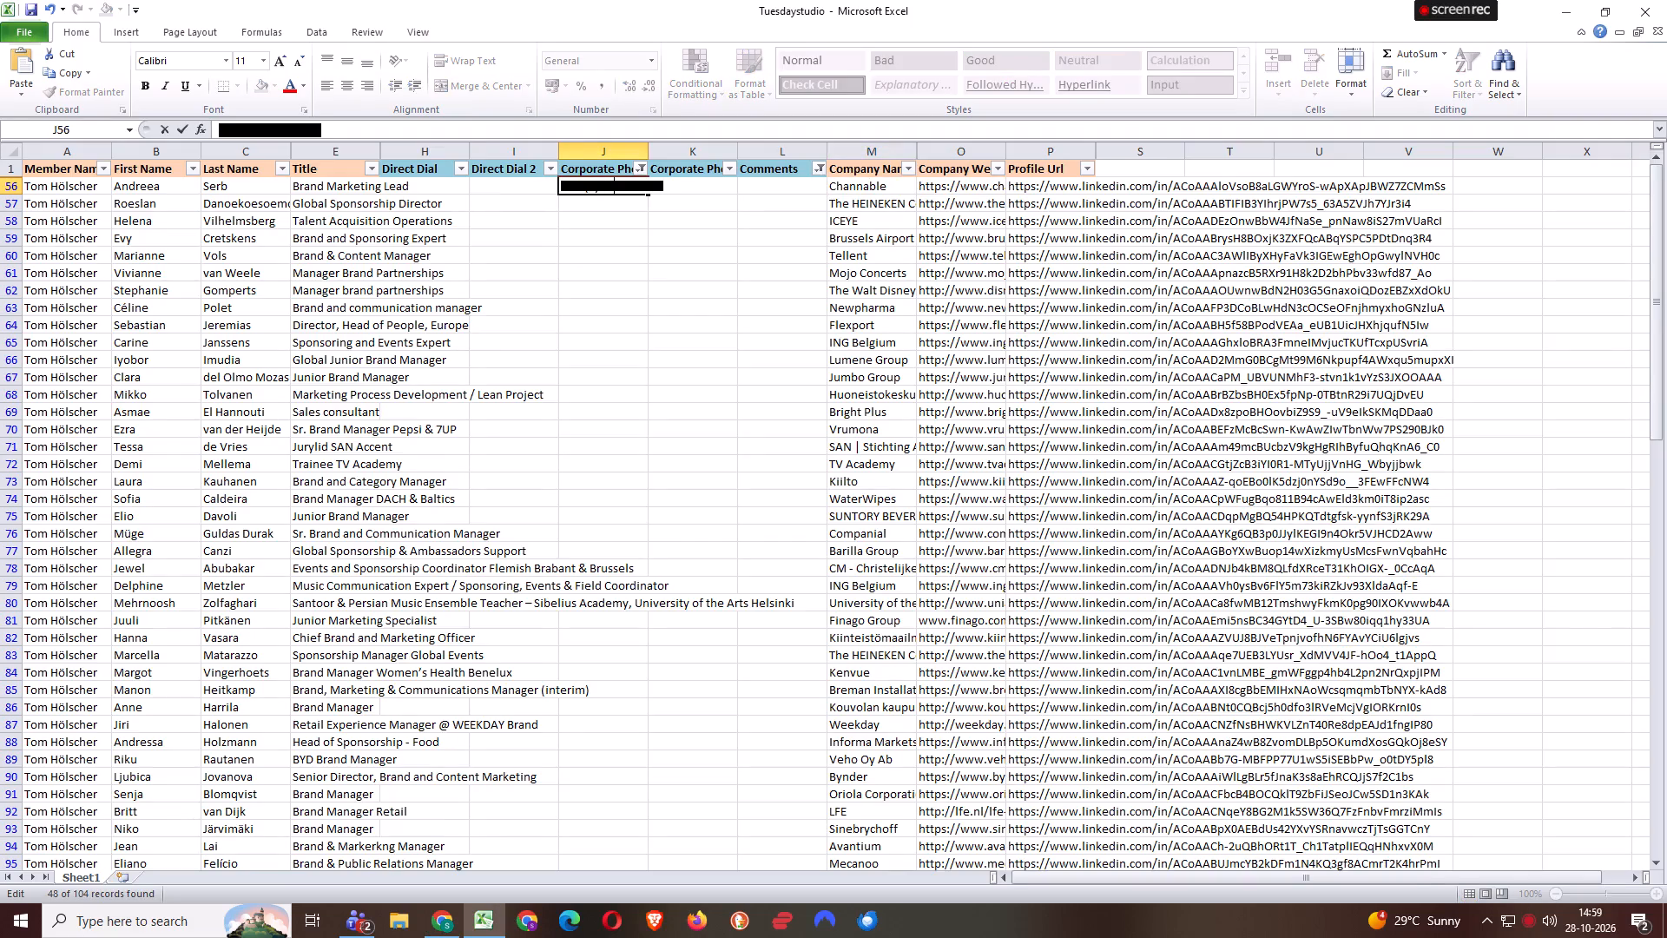
click(632, 184)
key(BackSpace)
click(646, 182)
key(BackSpace)
click(598, 184)
key(BackSpace)
key(BackSpace)
key(BackSpace)
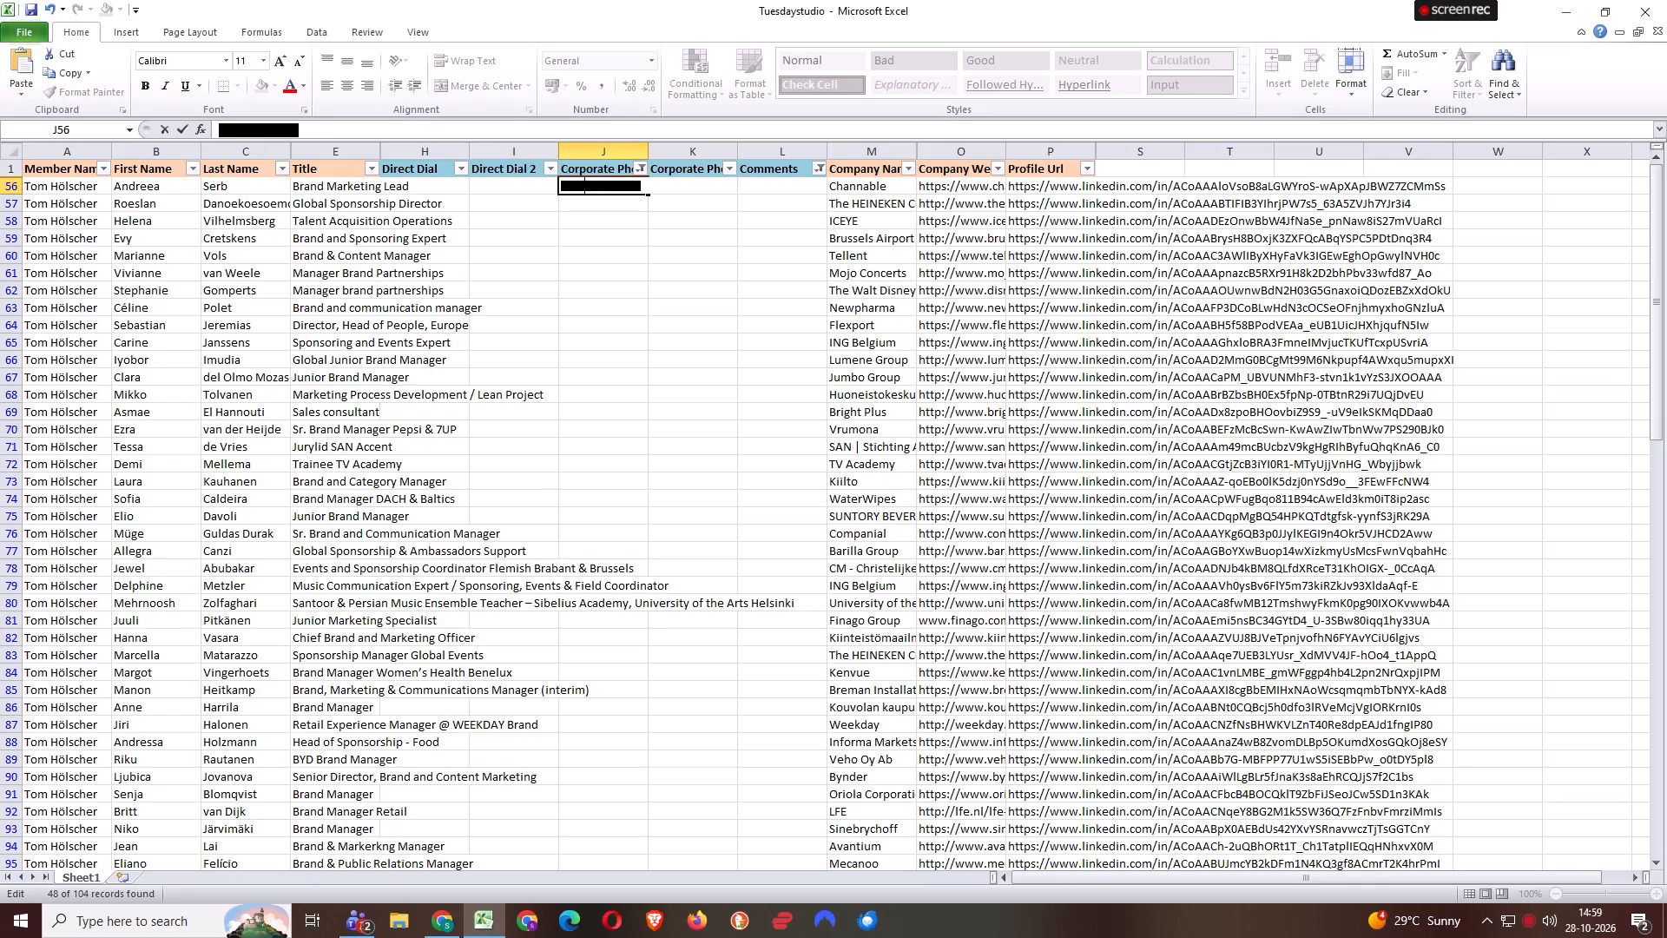
key(BackSpace)
key(space)
click(637, 261)
Reapply the first Corporate Phone column's filter to hide the completed Channable row.
click(637, 174)
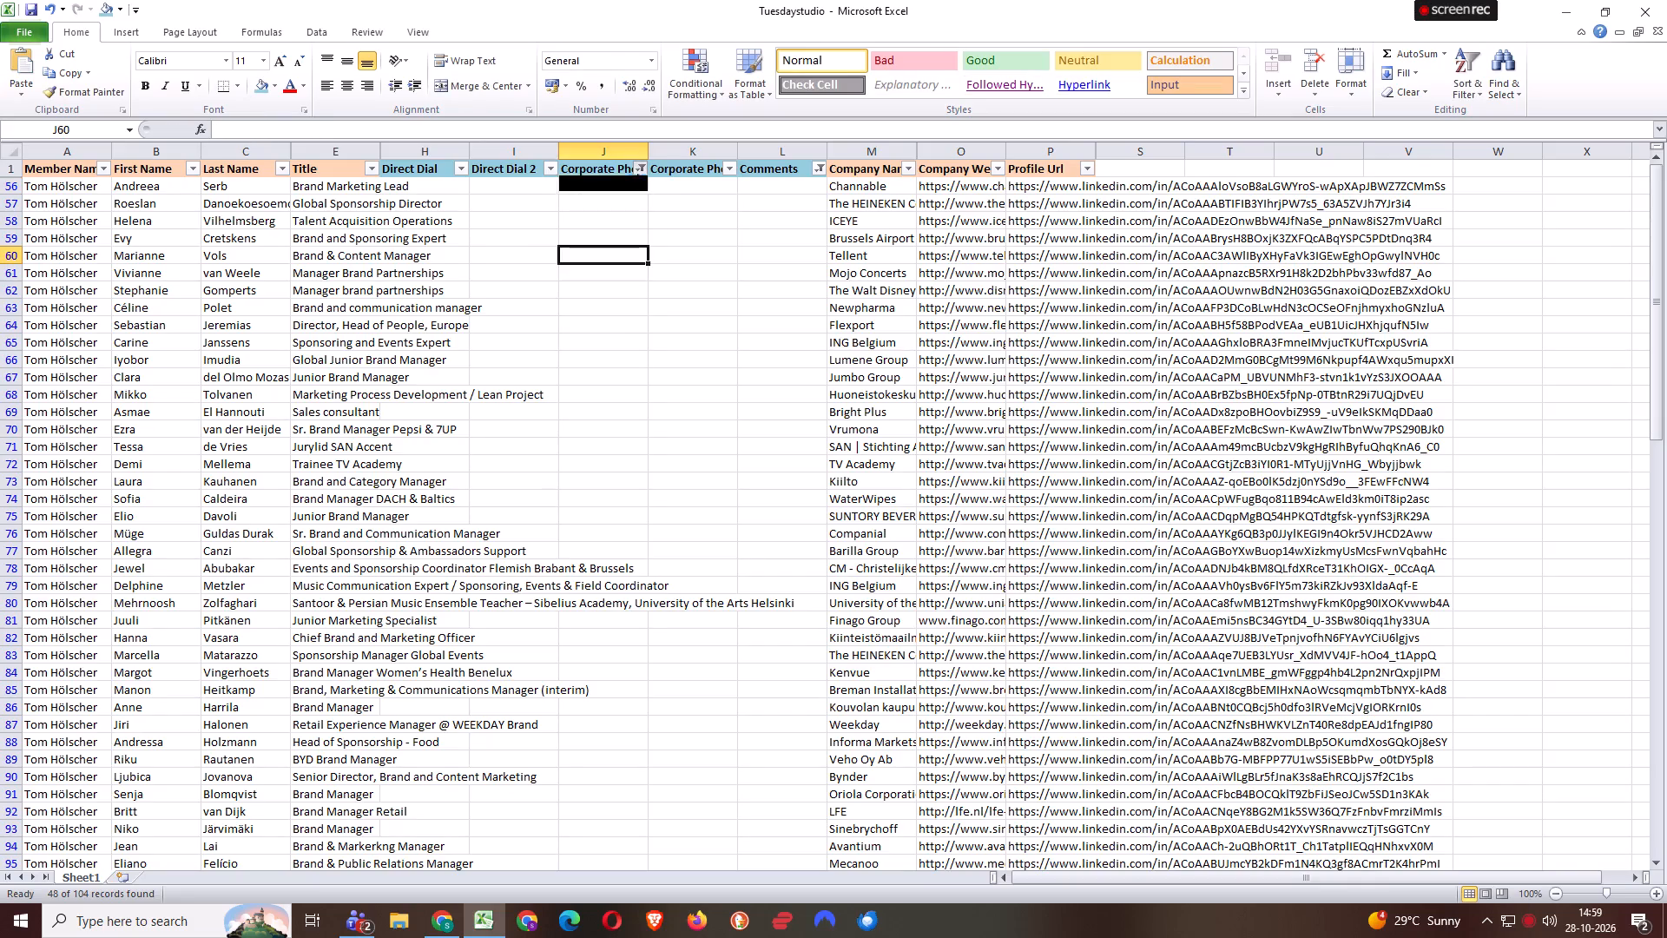
click(556, 479)
click(693, 359)
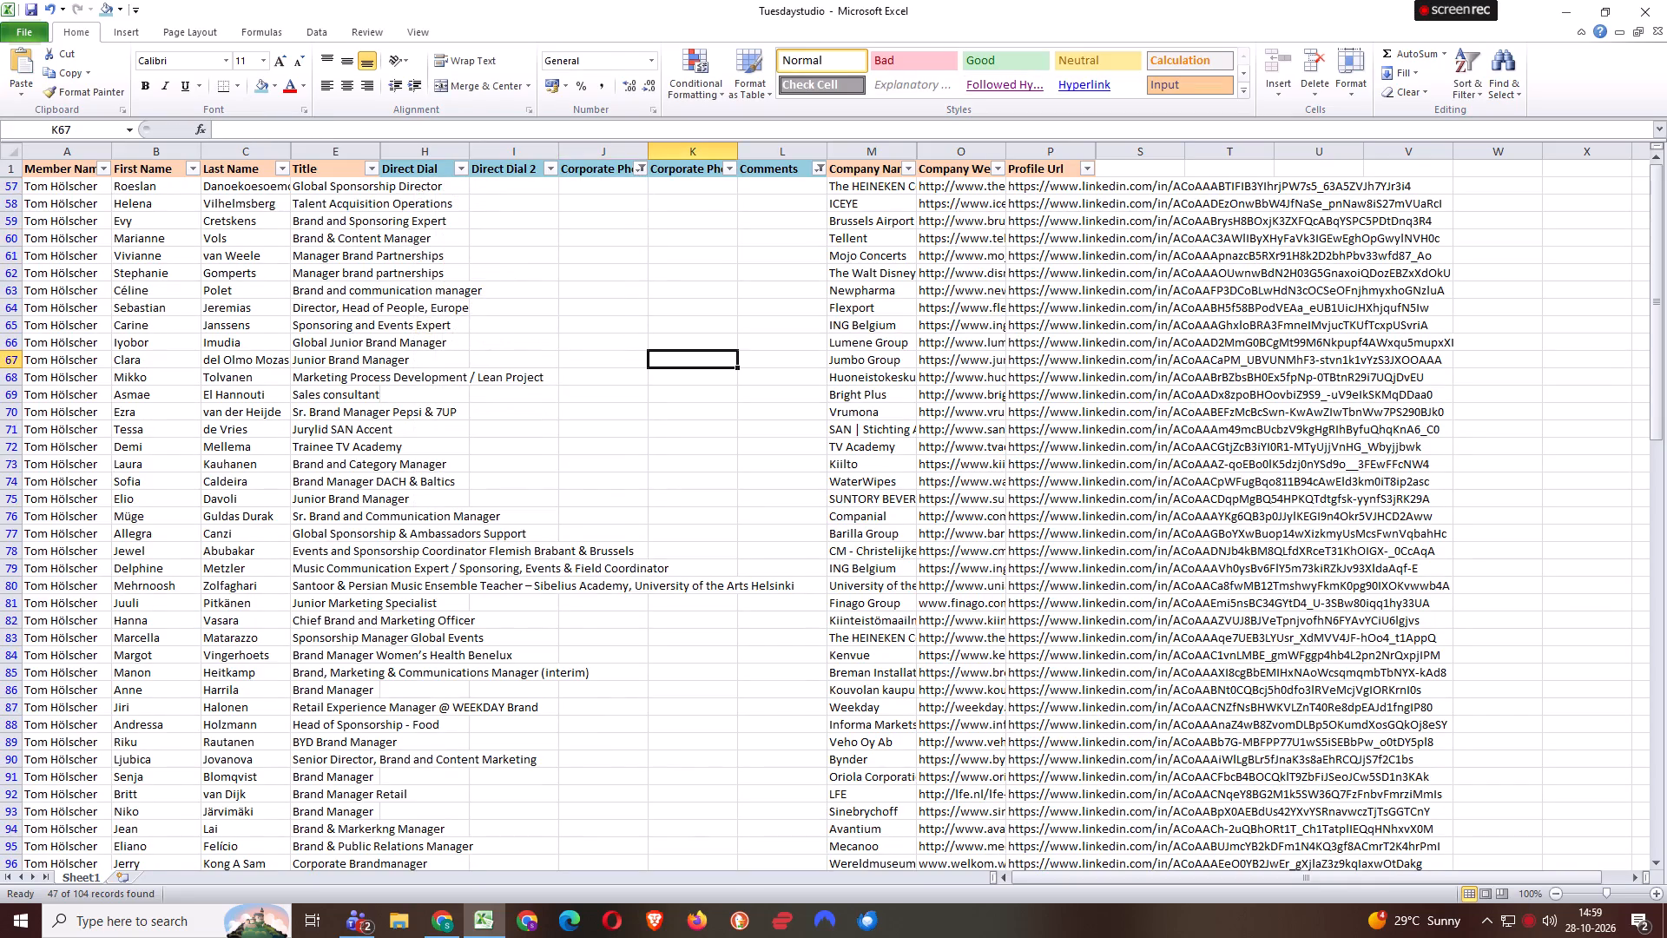
Copy the company name The HEINEKEN Company from row 57 and search Google in Chrome for its company phone number in the Netherlands.
scroll(683, 338, up, 3)
click(874, 180)
key(ctrl+c)
key(alt+Tab)
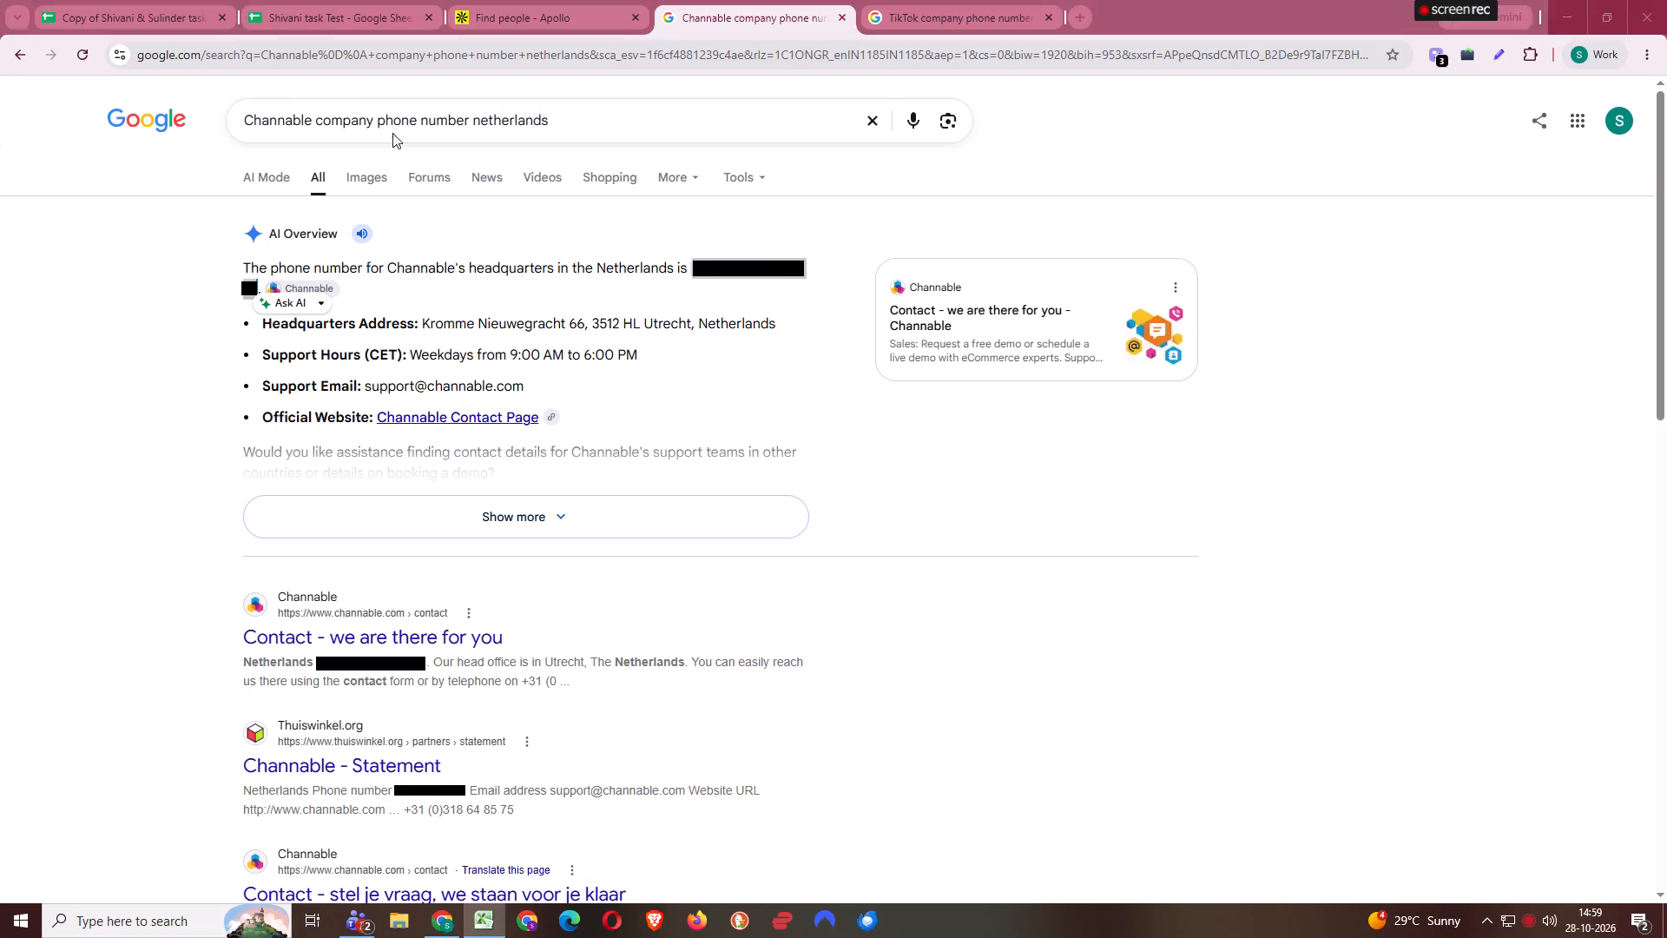
double_click(284, 125)
key(ctrl+v)
key(space)
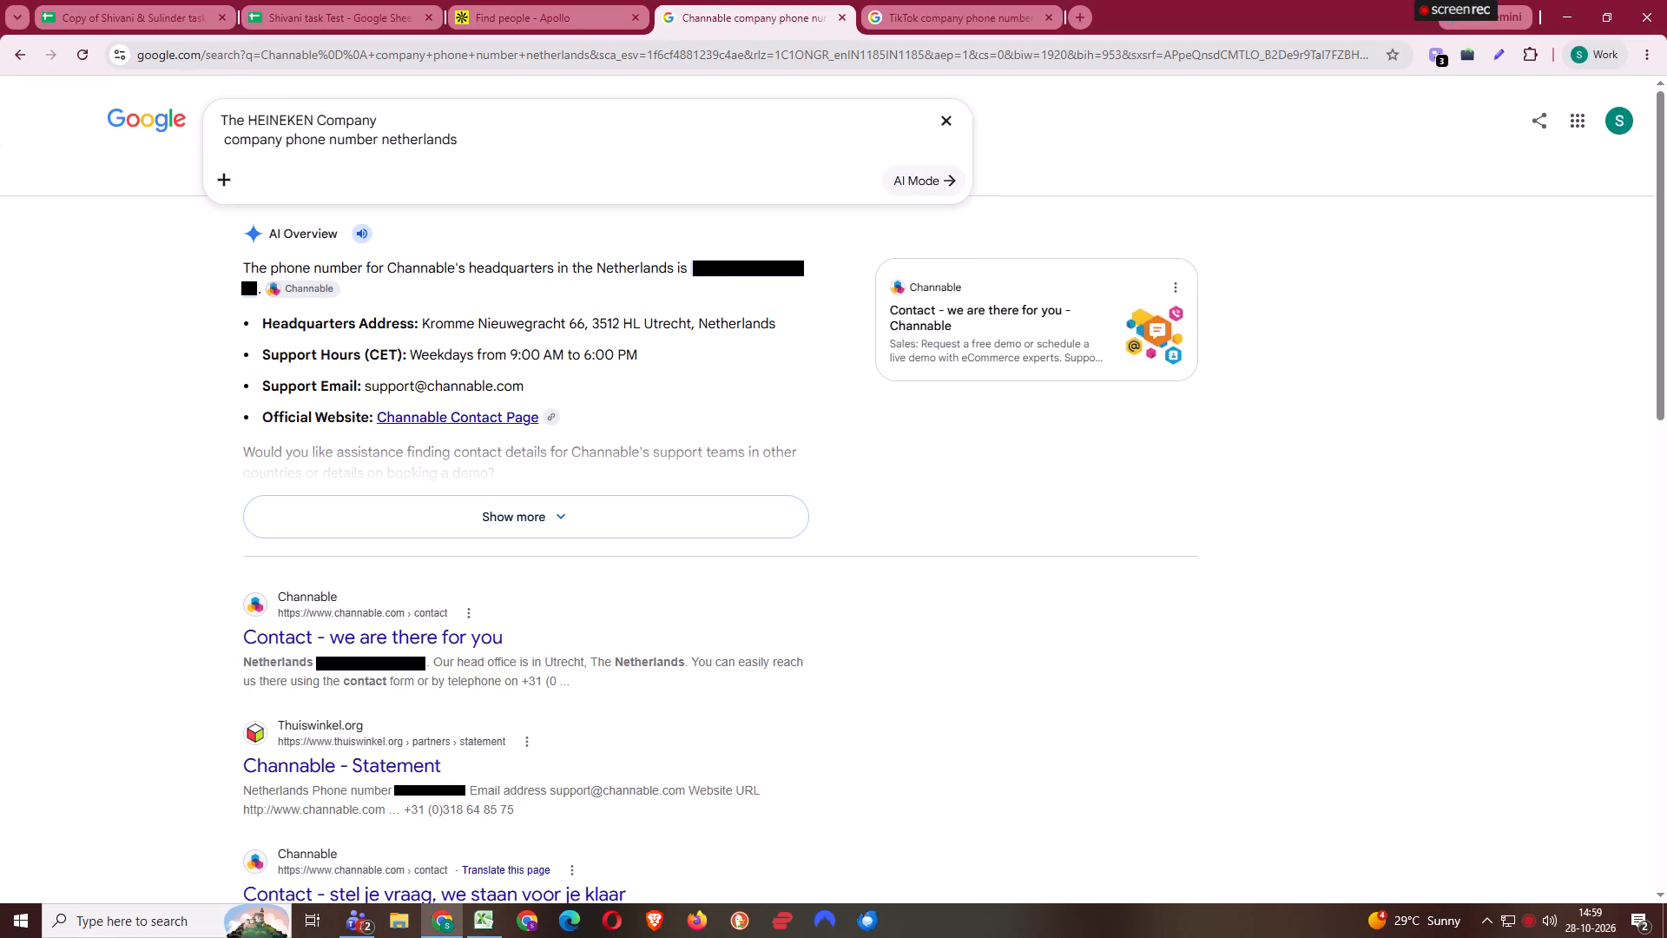
key(Return)
scroll(284, 125, up, 1)
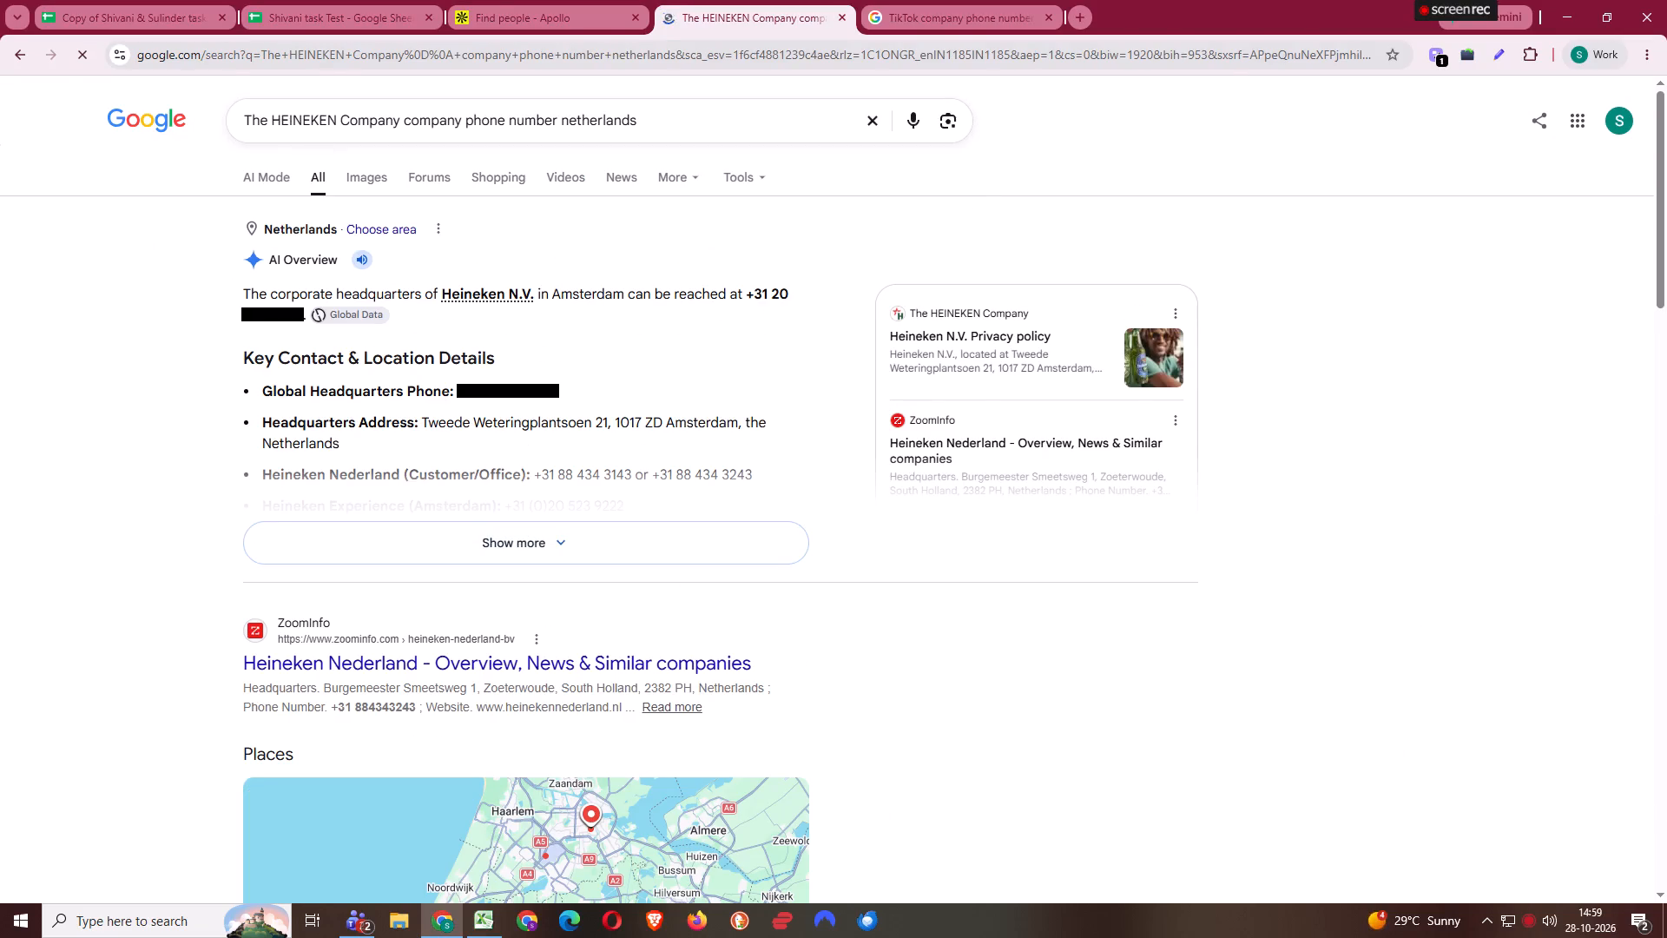
Copy Heineken's Global Headquarters phone number from the AI Overview and enter it as text in row 57's first Corporate Phone cell in Excel.
drag(458, 398, 578, 392)
key(ctrl+c)
key(ctrl+c)
key(ctrl+c)
key(ctrl+c)
key(ctrl+c)
key(alt+Tab)
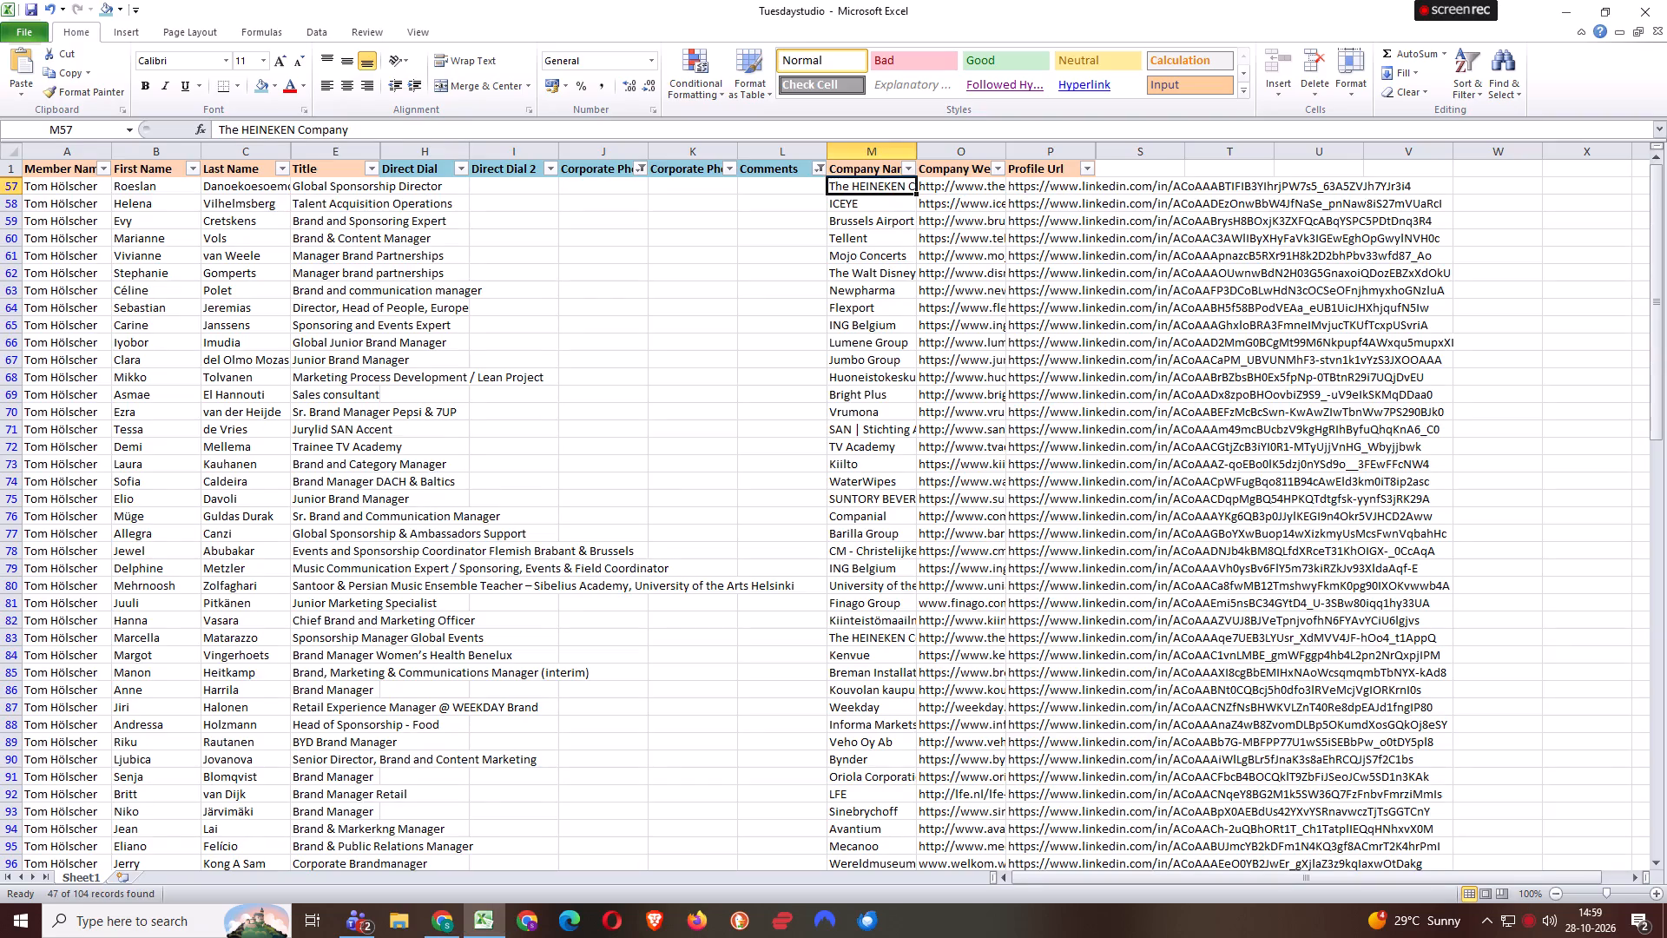
click(603, 194)
key(apostrophe)
key(ctrl+v)
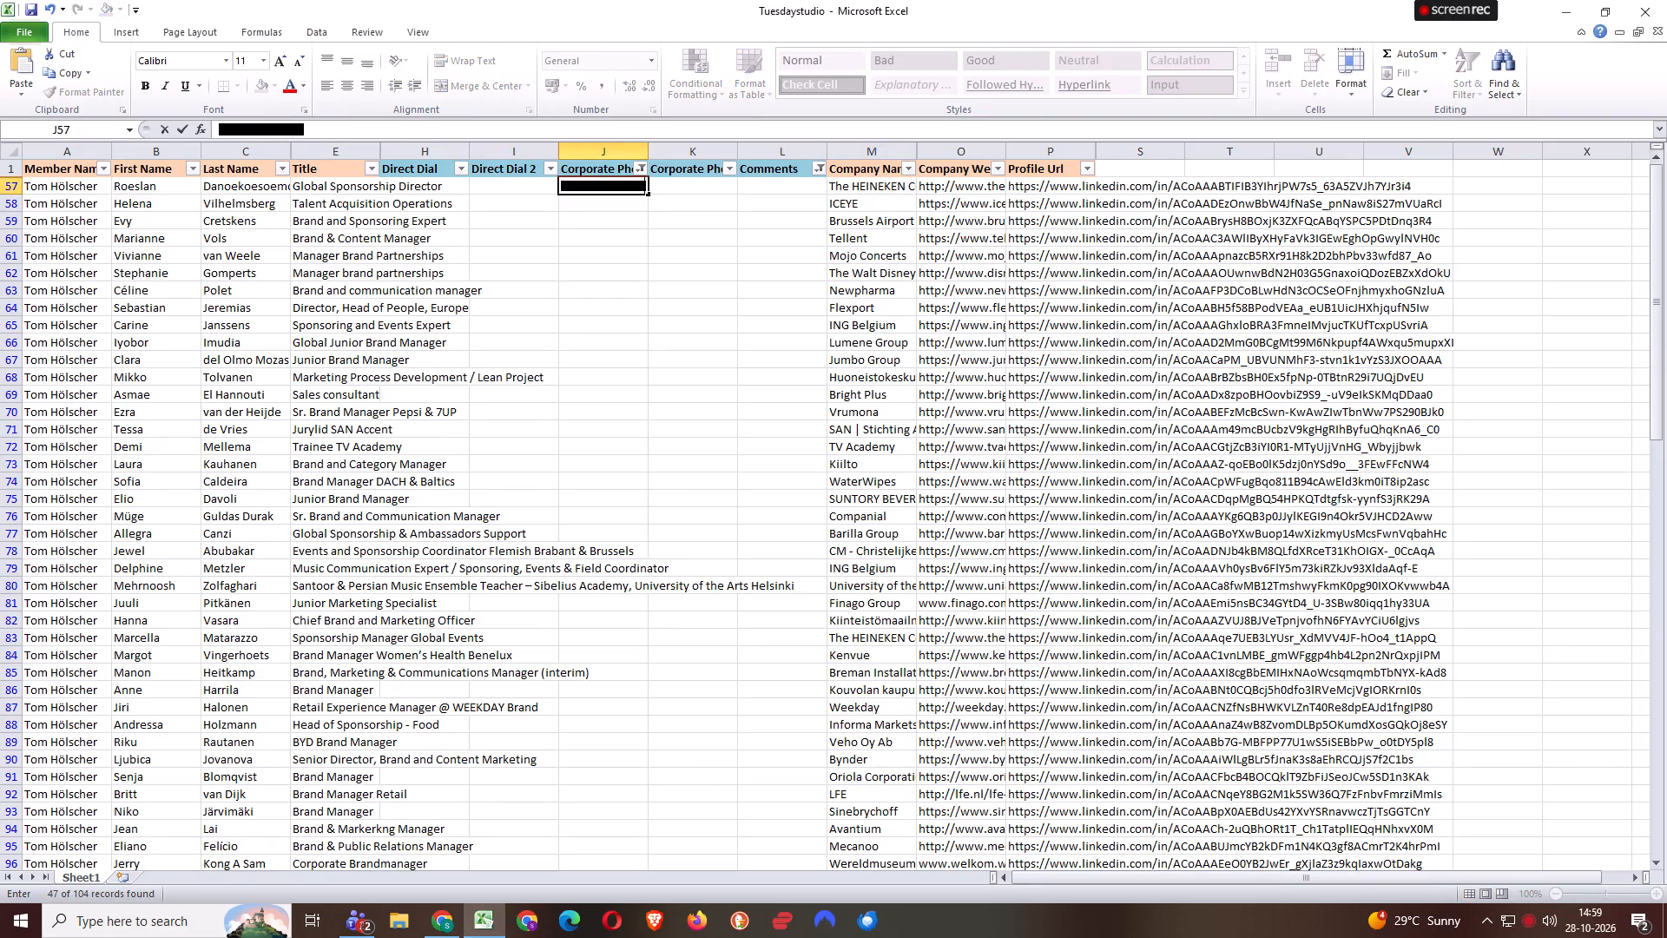
Remove the inner spaces from row 57's phone number, keeping only the one following the country code.
click(602, 184)
key(BackSpace)
click(616, 185)
key(BackSpace)
click(662, 250)
Reapply the first Corporate Phone column's filter to hide the completed HEINEKEN row.
click(635, 170)
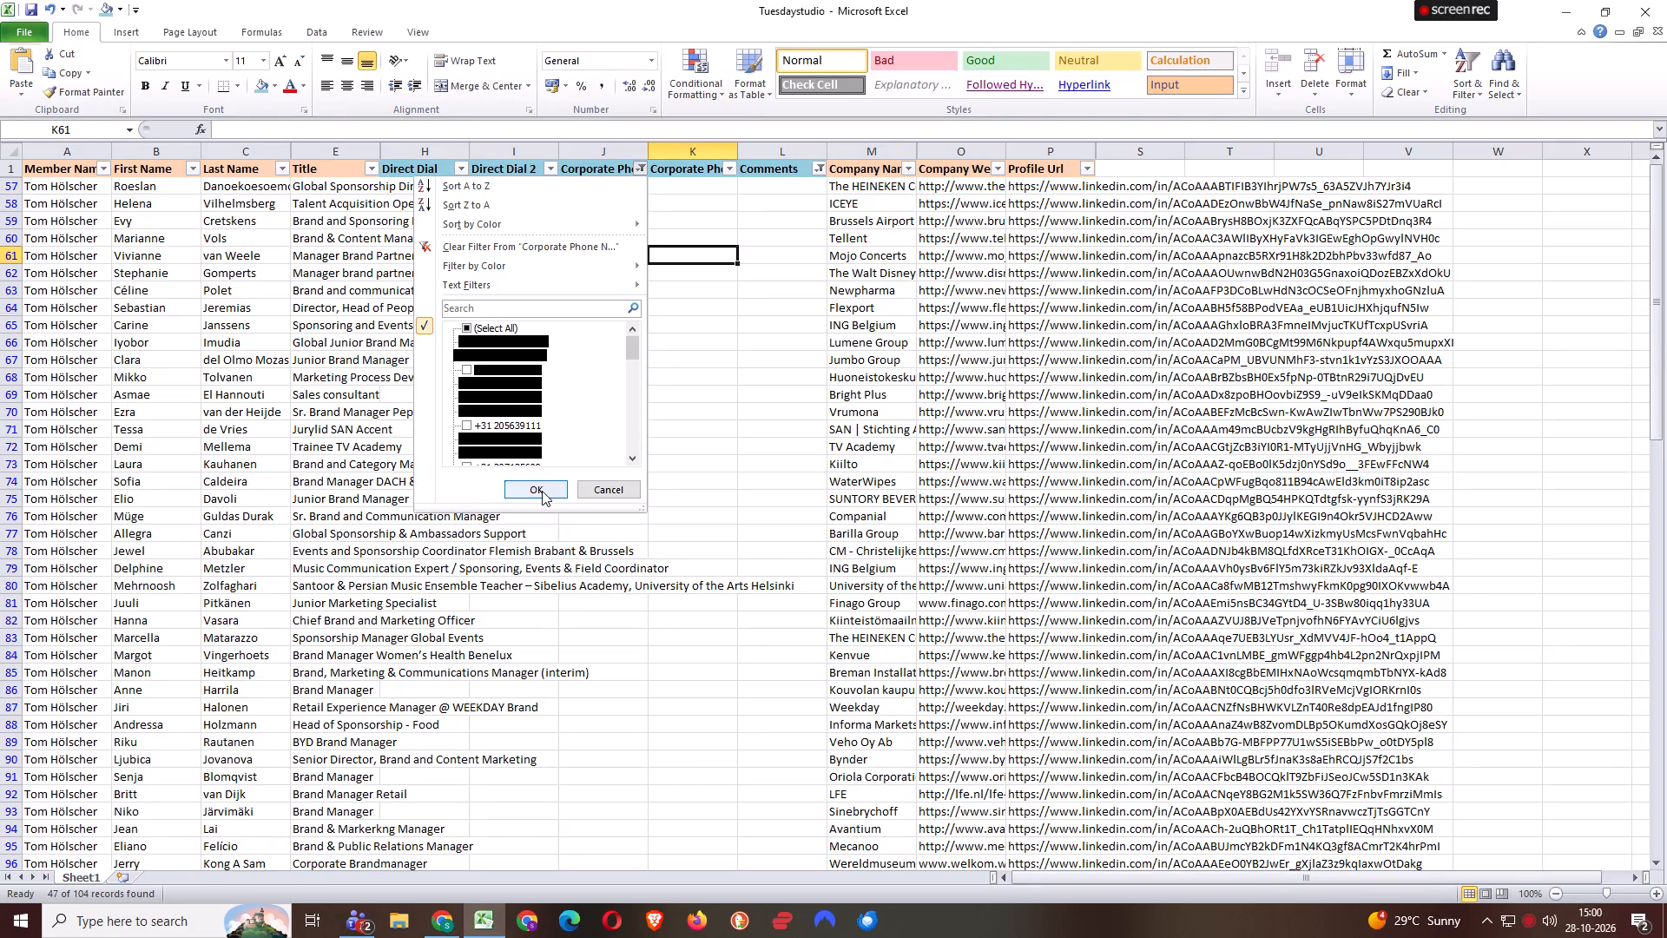
click(542, 491)
Copy the company name ICEYE from row 58 and search Google in Chrome for its company phone number in the Netherlands.
click(862, 192)
key(ctrl+c)
key(alt+Tab)
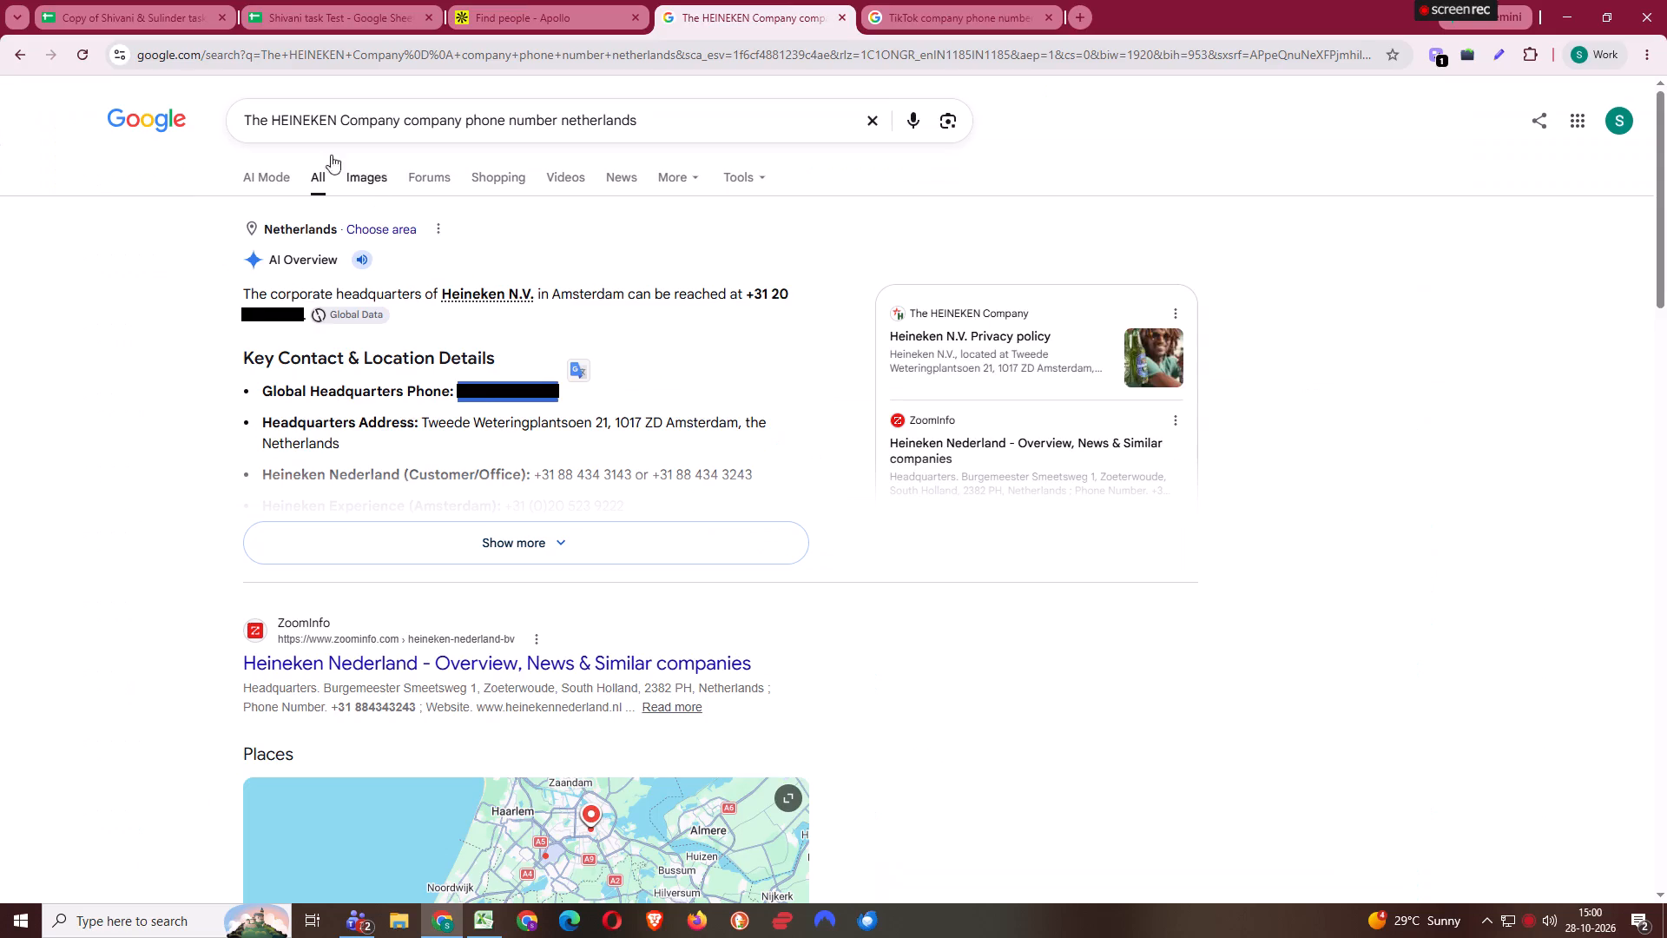
drag(339, 130, 0, 123)
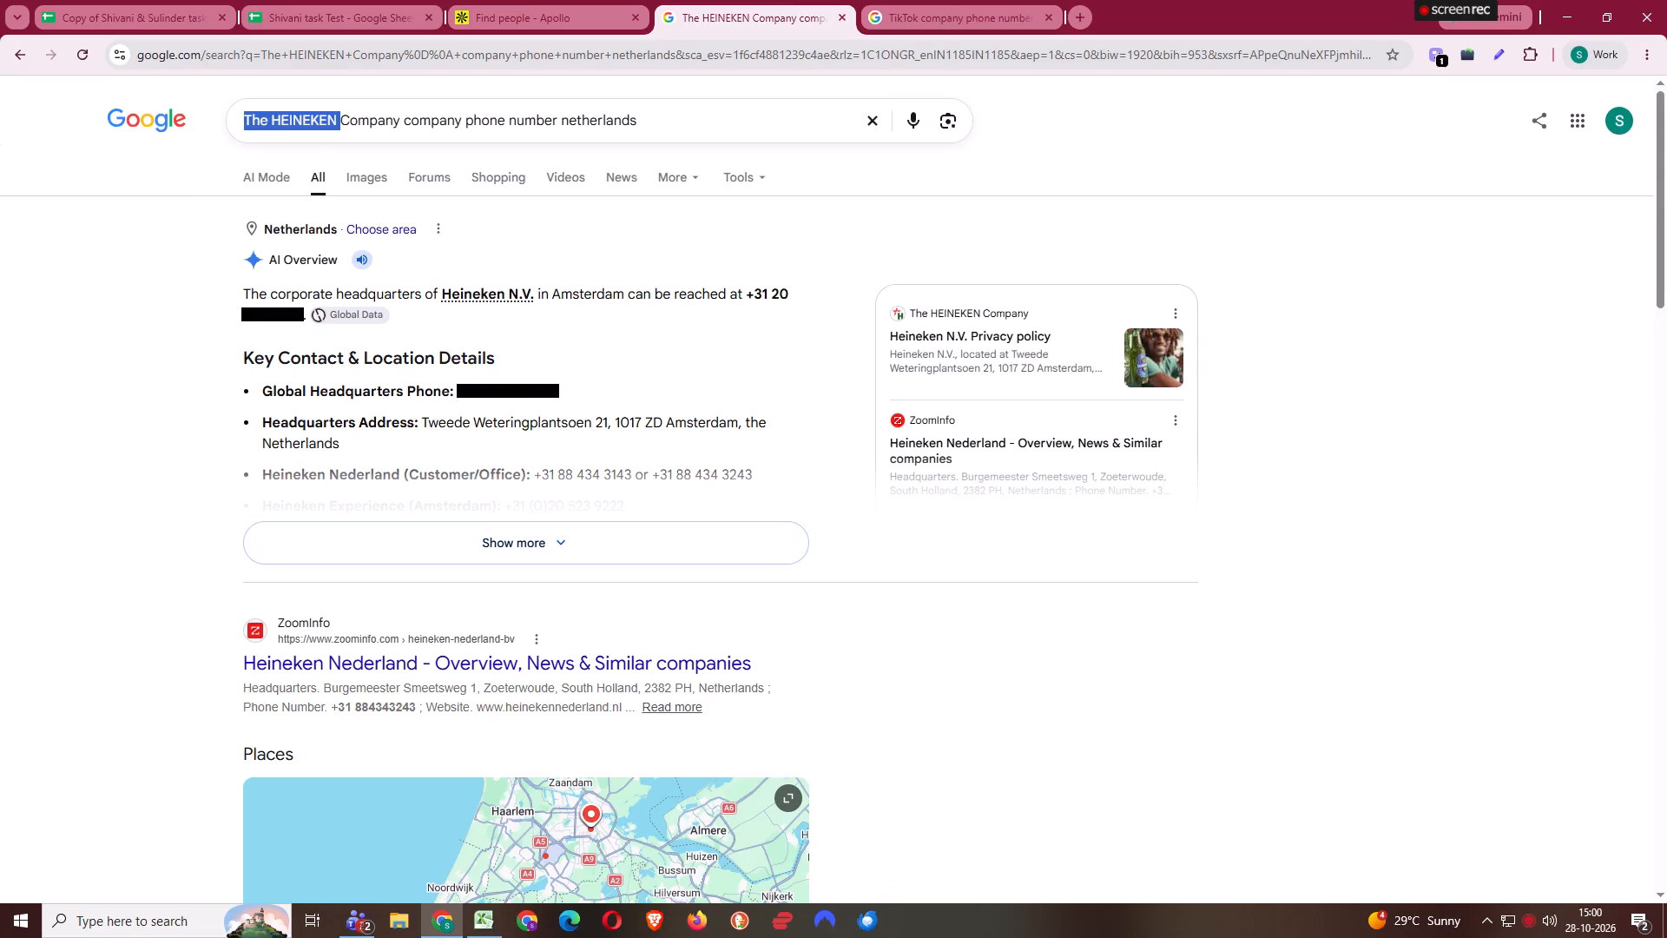
drag(402, 123, 0, 63)
key(ctrl+v)
key(space)
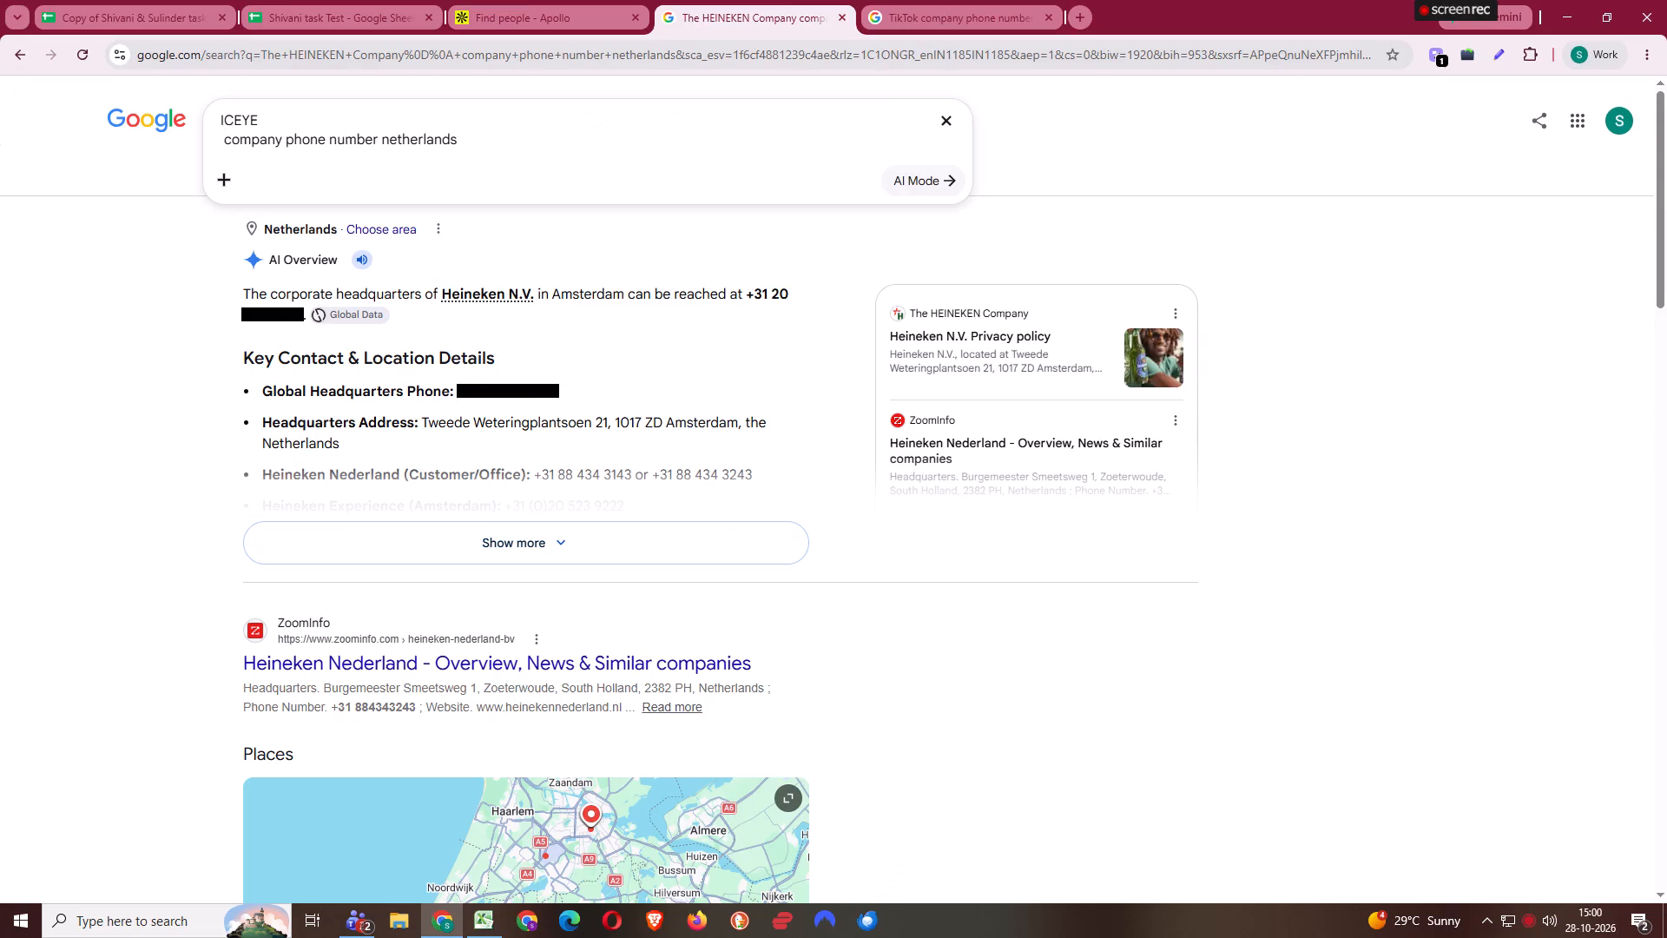
key(Return)
key(Return)
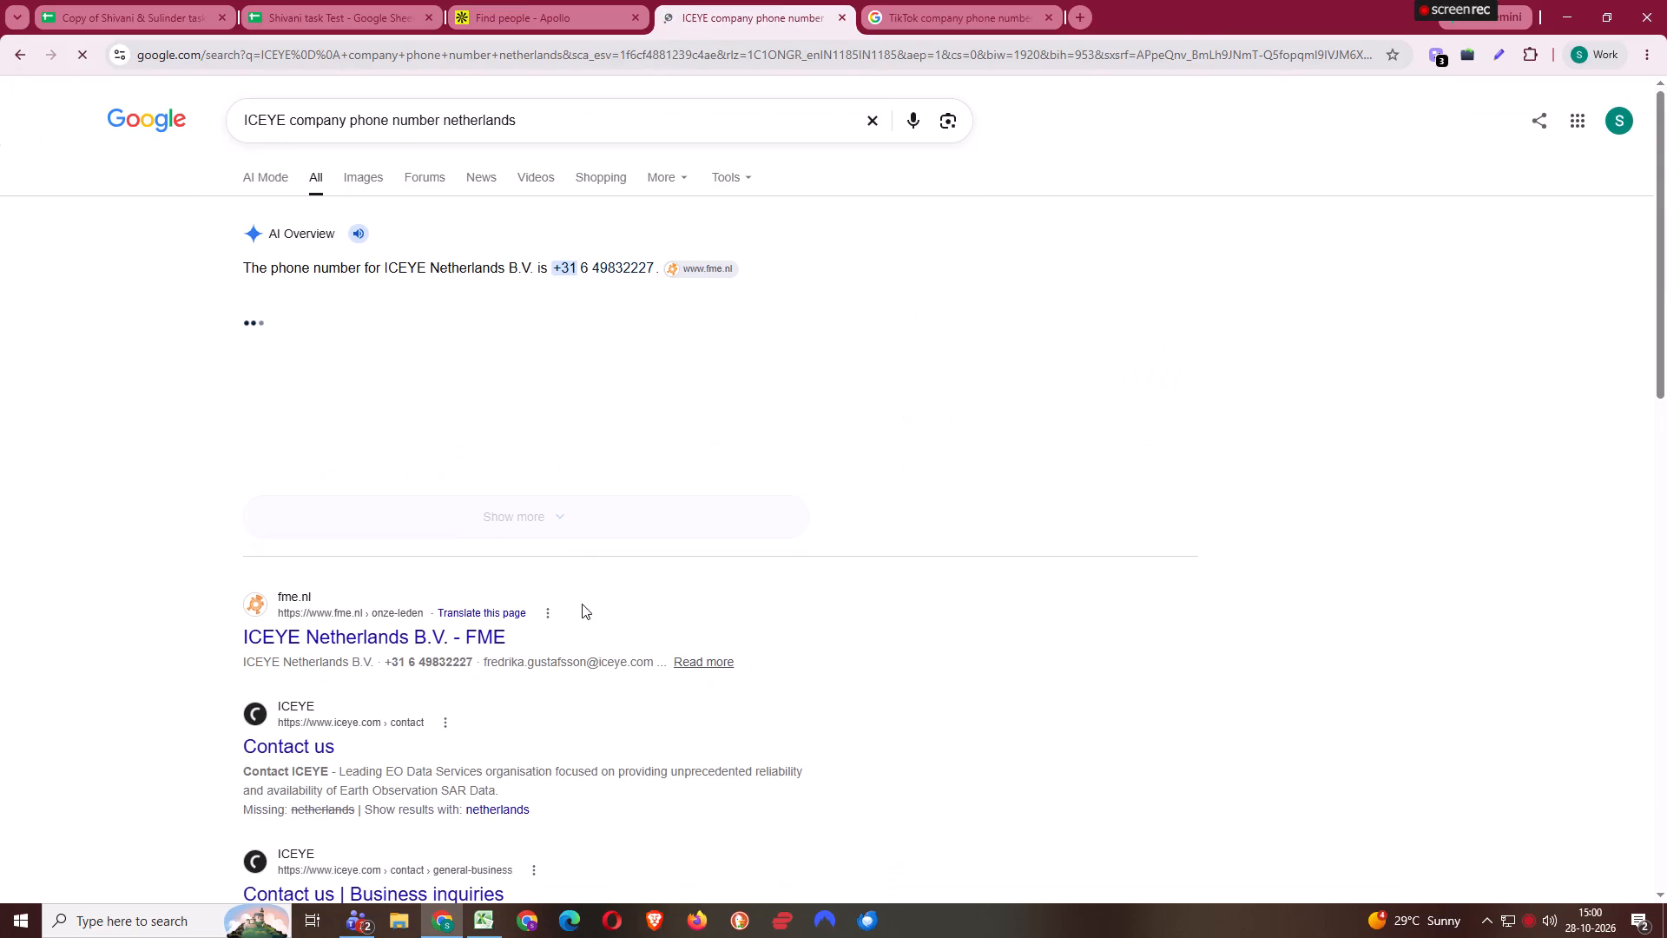
Copy ICEYE Netherlands B.V.'s number from Google into row 58's first Corporate Phone cell in Excel as text, with a space only after +31.
alt+click(598, 266)
key(alt+Tab)
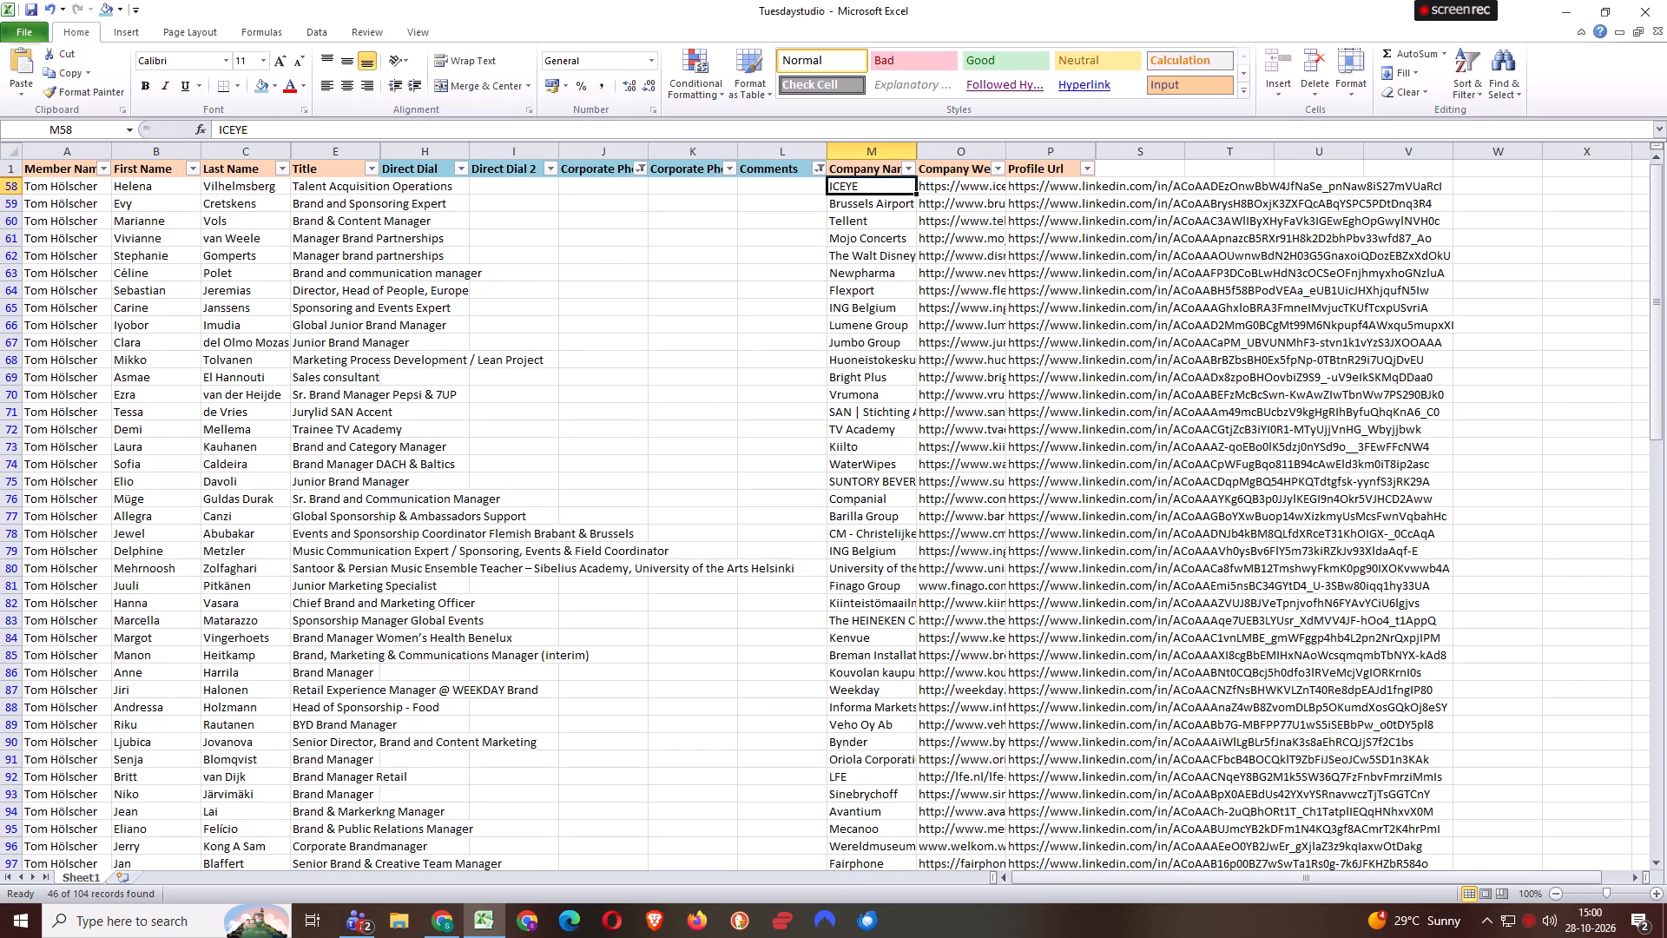
click(622, 192)
key(apostrophe)
key(ctrl+v)
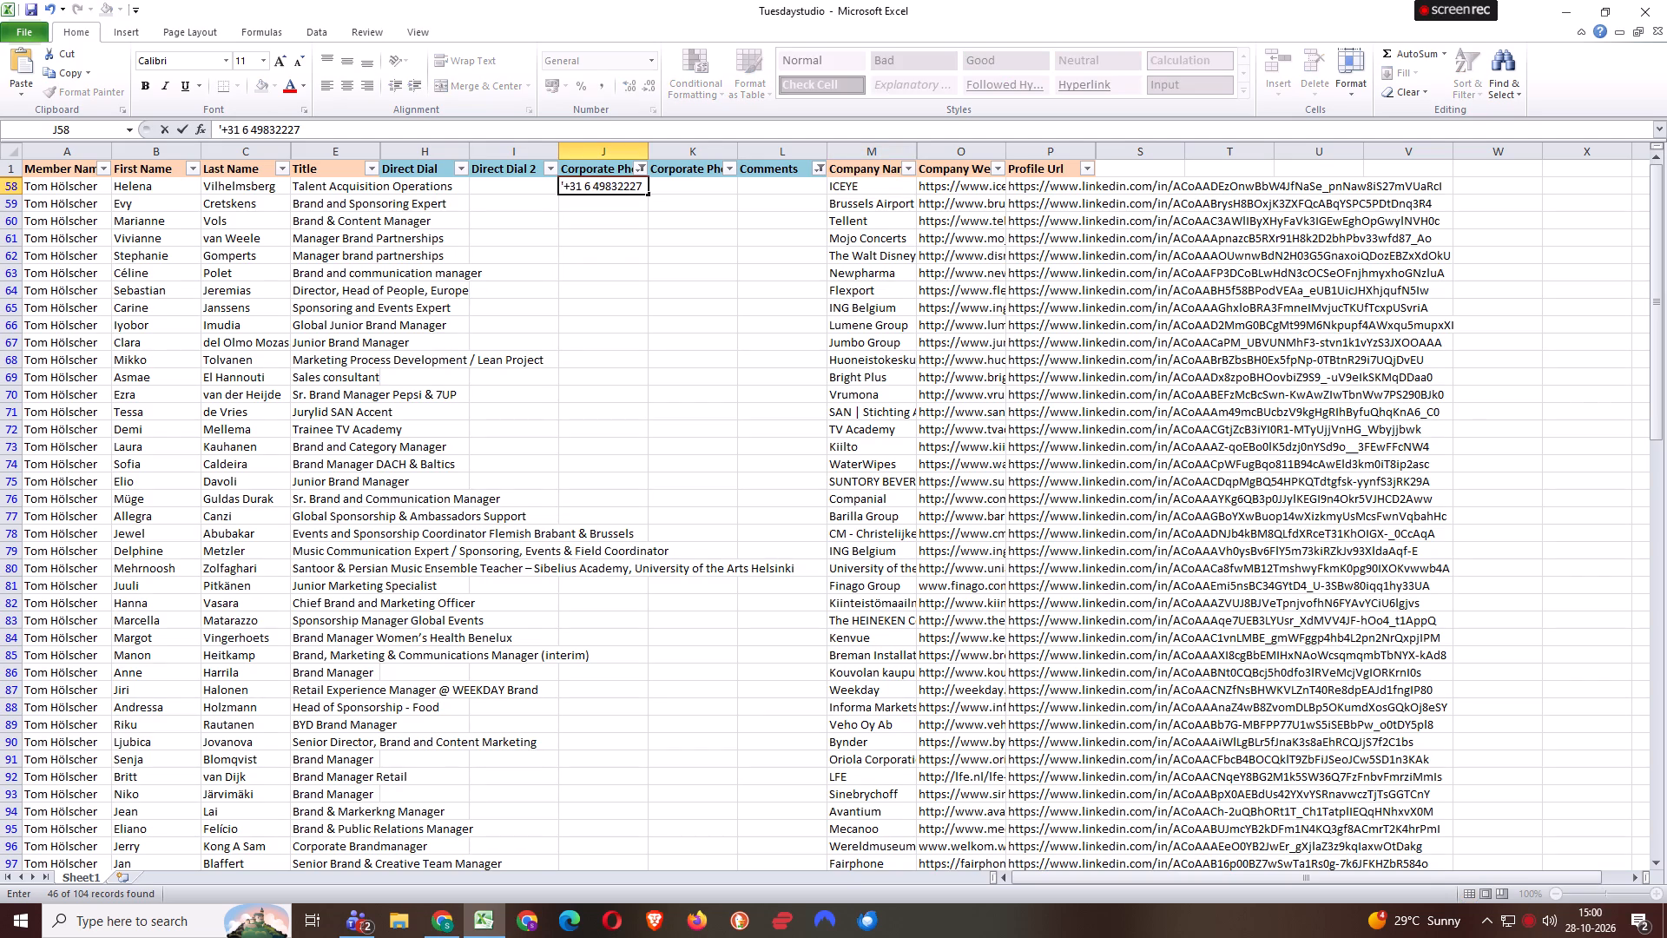
click(593, 181)
key(BackSpace)
click(708, 361)
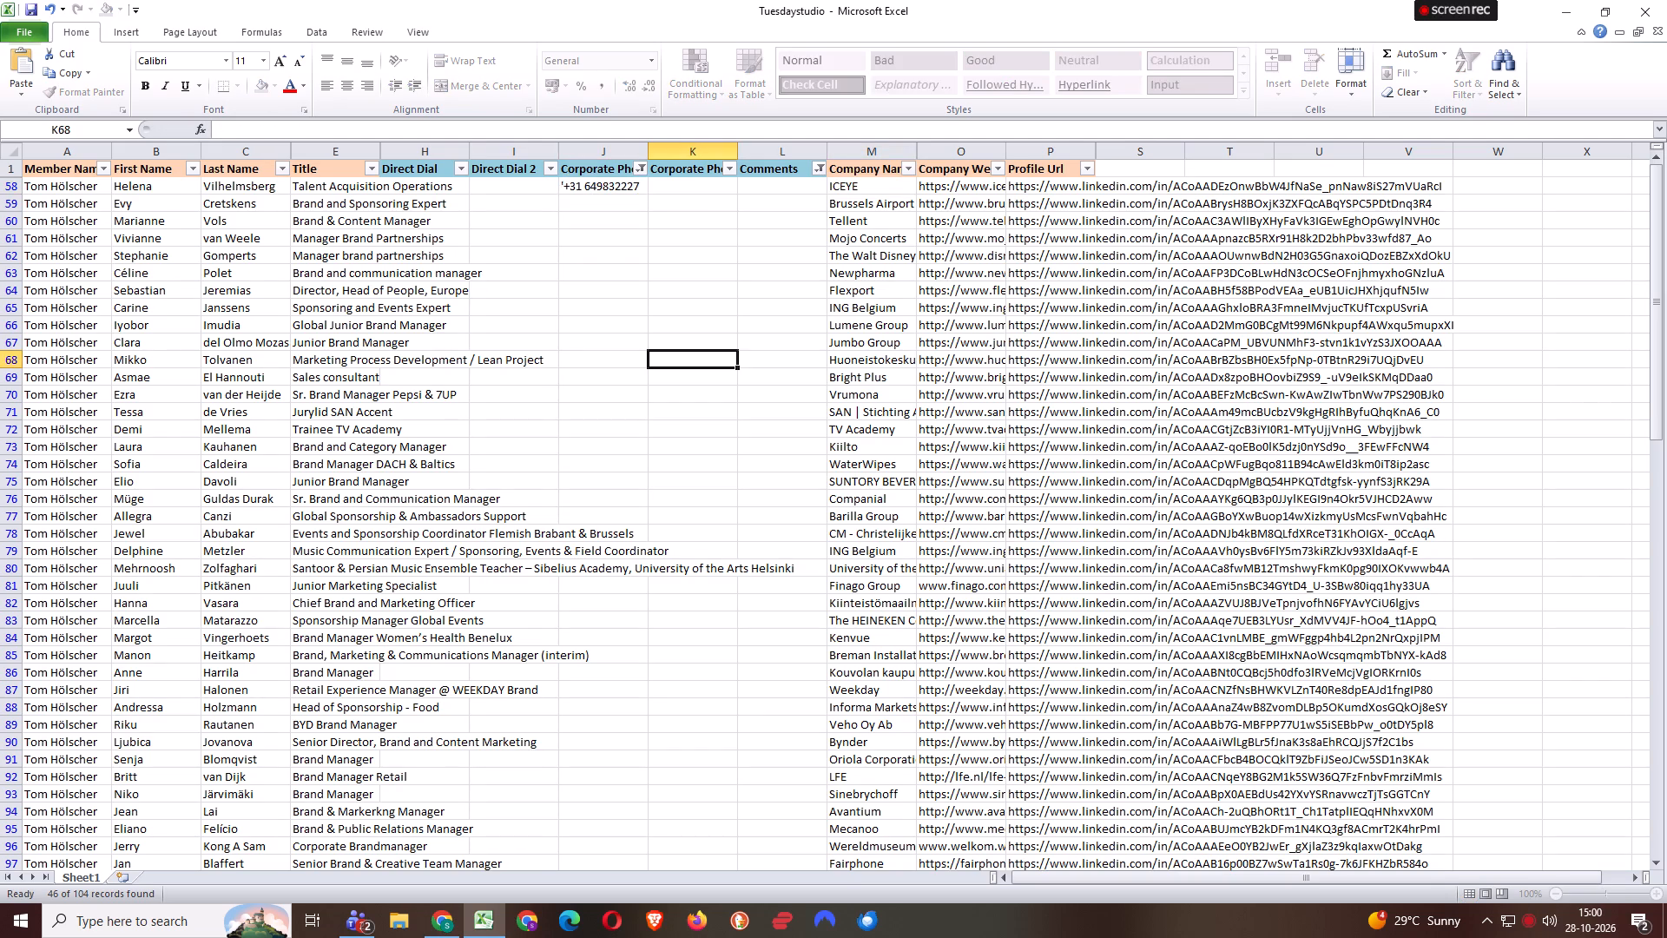
Copy the company name Brussels Airport from row 59 and search Google in Chrome for its company phone number in the Netherlands.
click(881, 206)
key(ctrl+c)
key(alt+Tab)
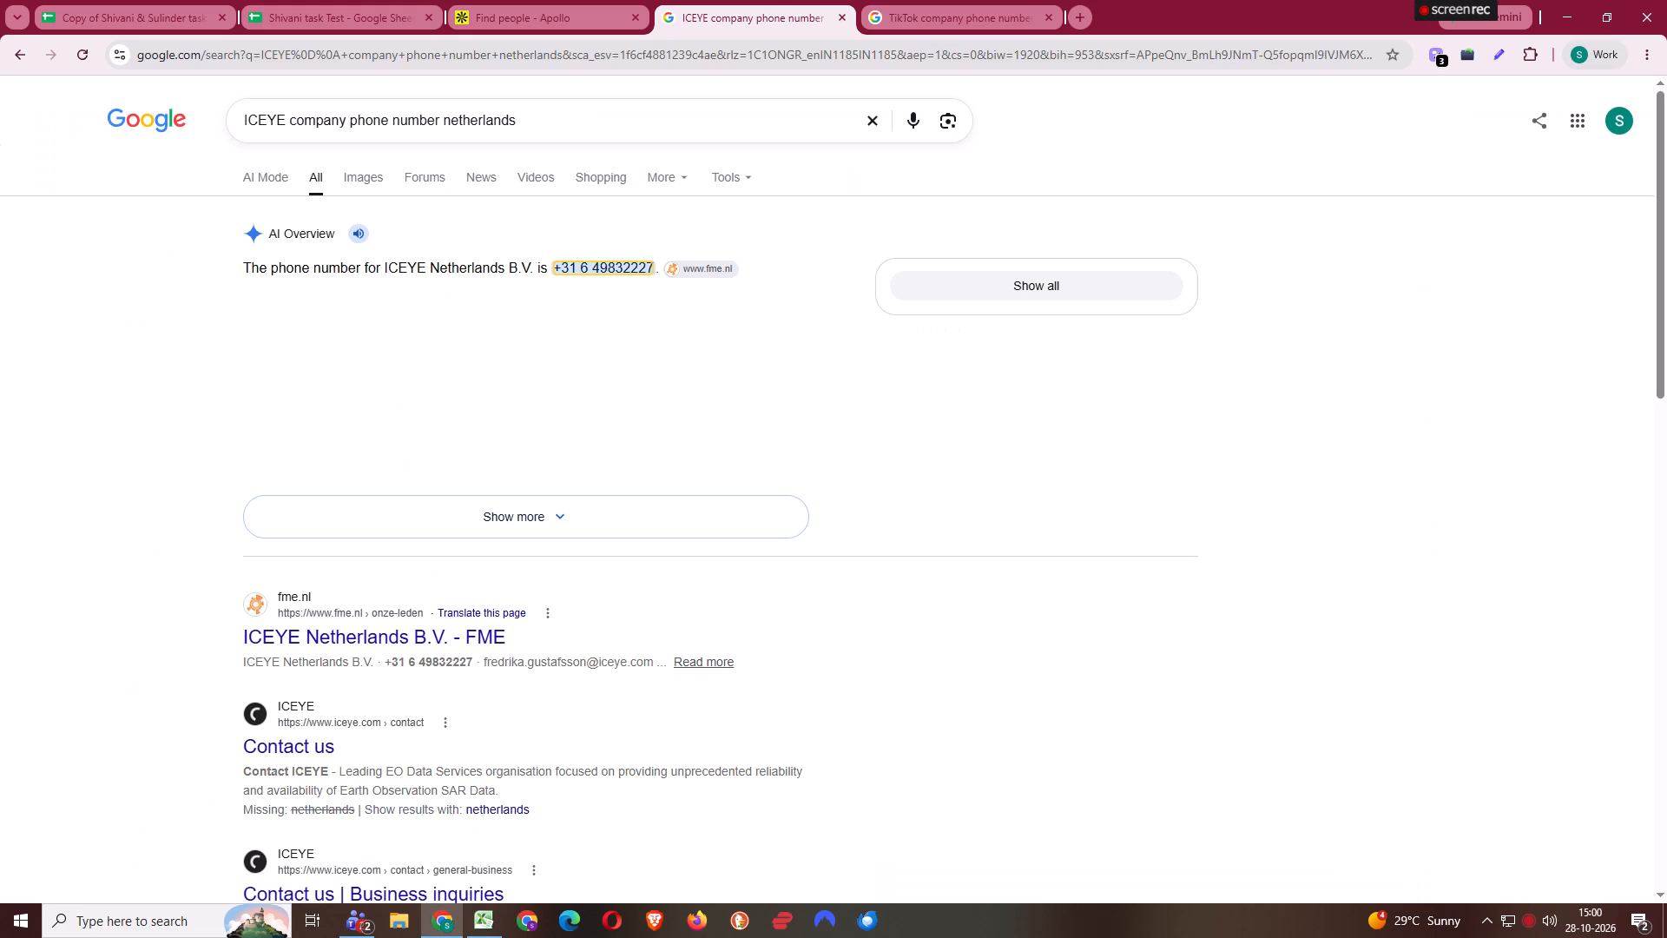
drag(292, 129, 156, 102)
key(ctrl+v)
key(Return)
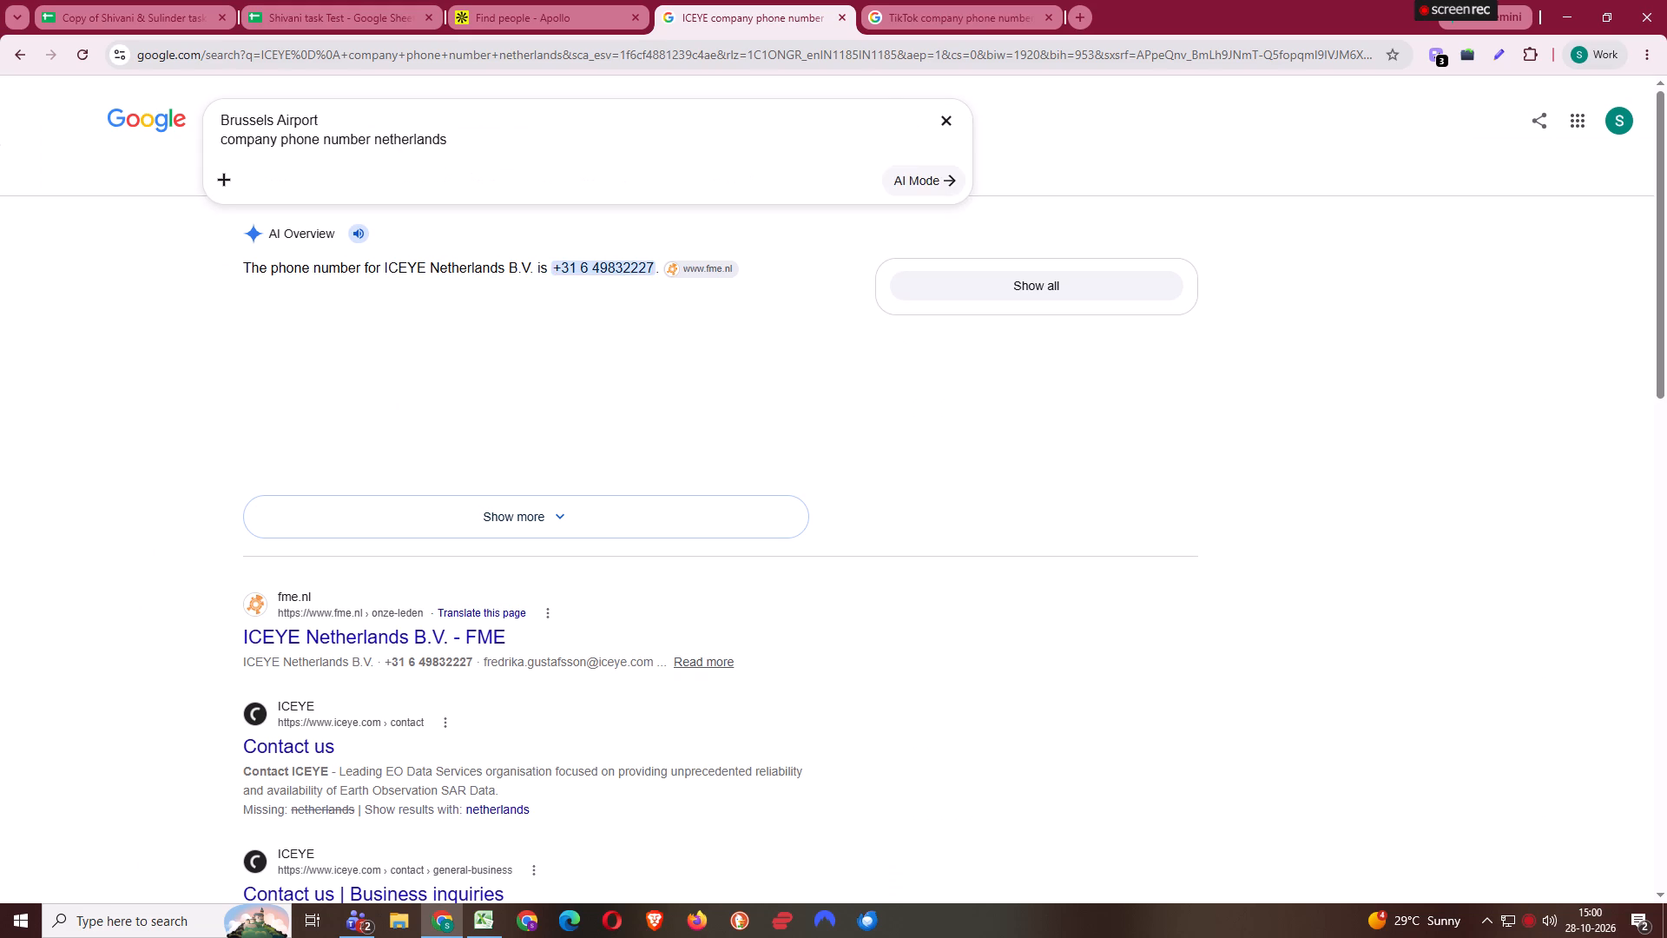
Reapply the first Corporate Phone column's filter in Excel to hide the completed ICEYE row.
key(alt+Tab)
click(639, 169)
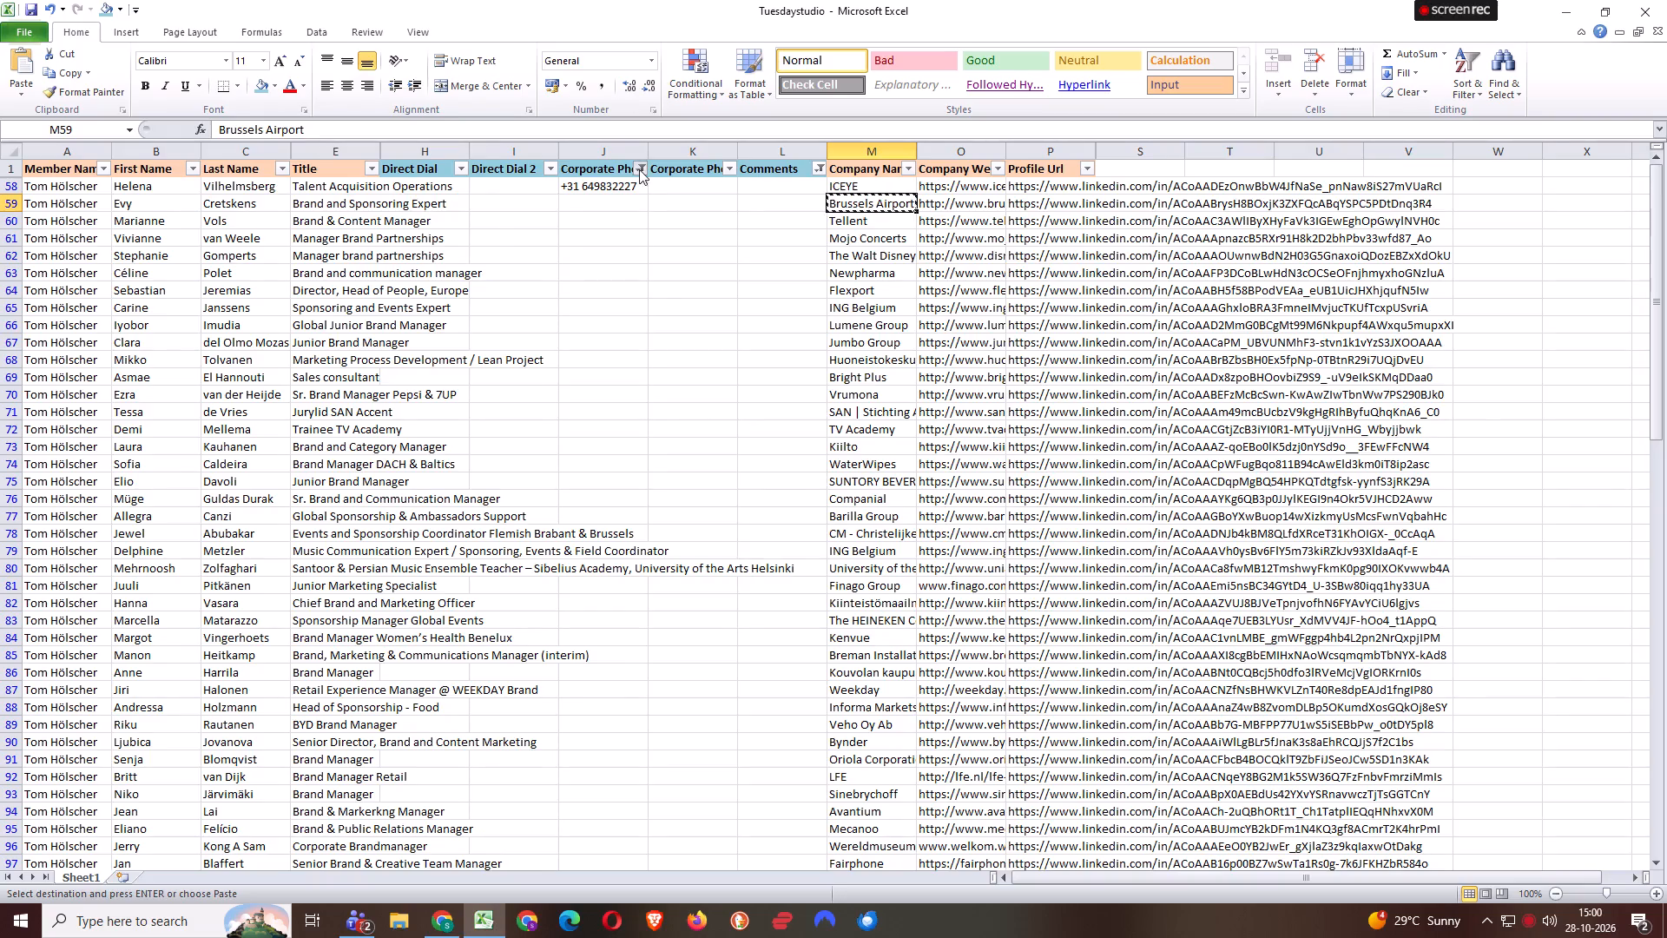
click(536, 499)
click(533, 492)
click(682, 380)
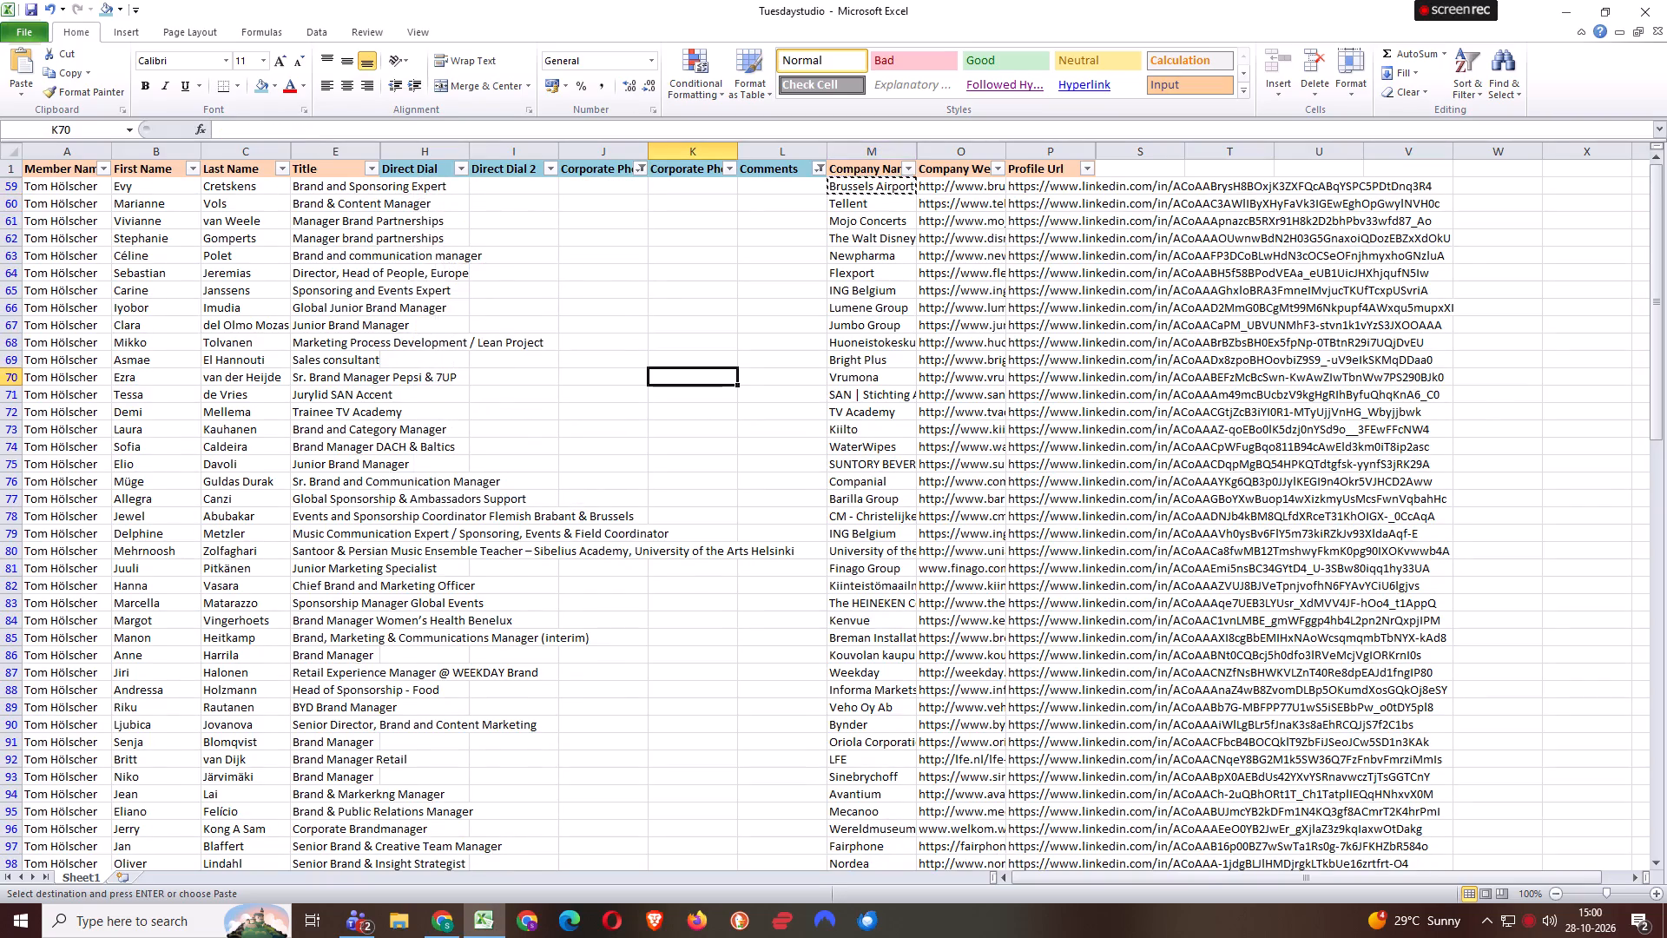
Save the Tuesdaystudio workbook and return to the Brussels Airport search in Chrome.
key(ctrl+s)
key(ctrl+s)
key(ctrl+s)
key(ctrl+s)
key(alt+Tab)
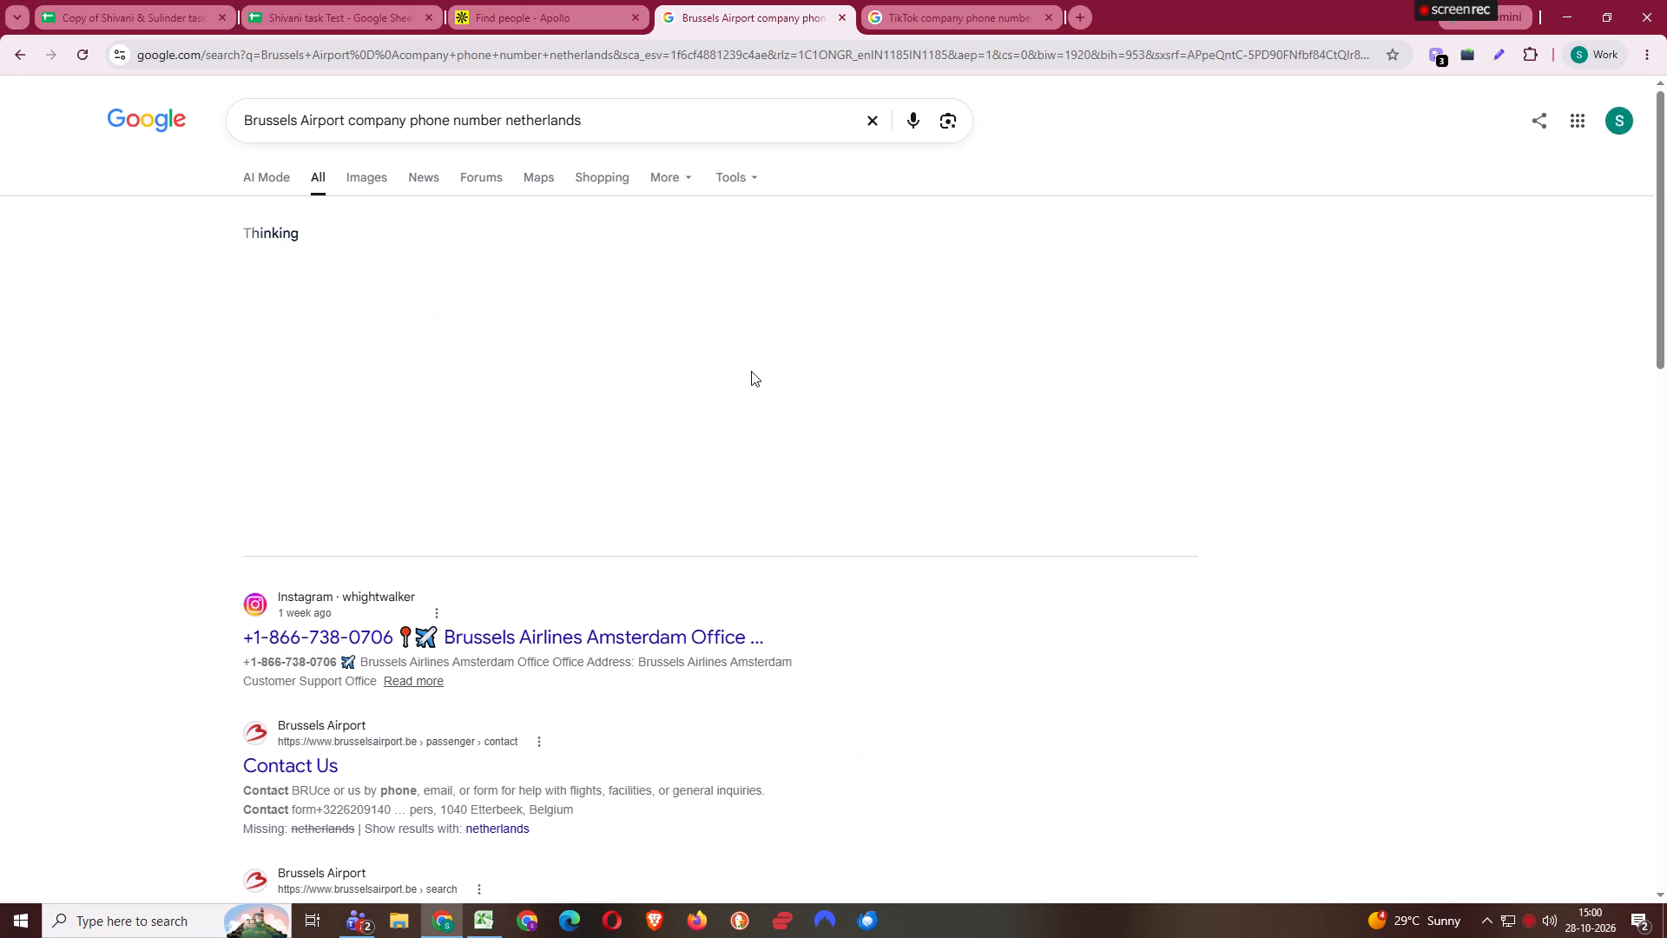
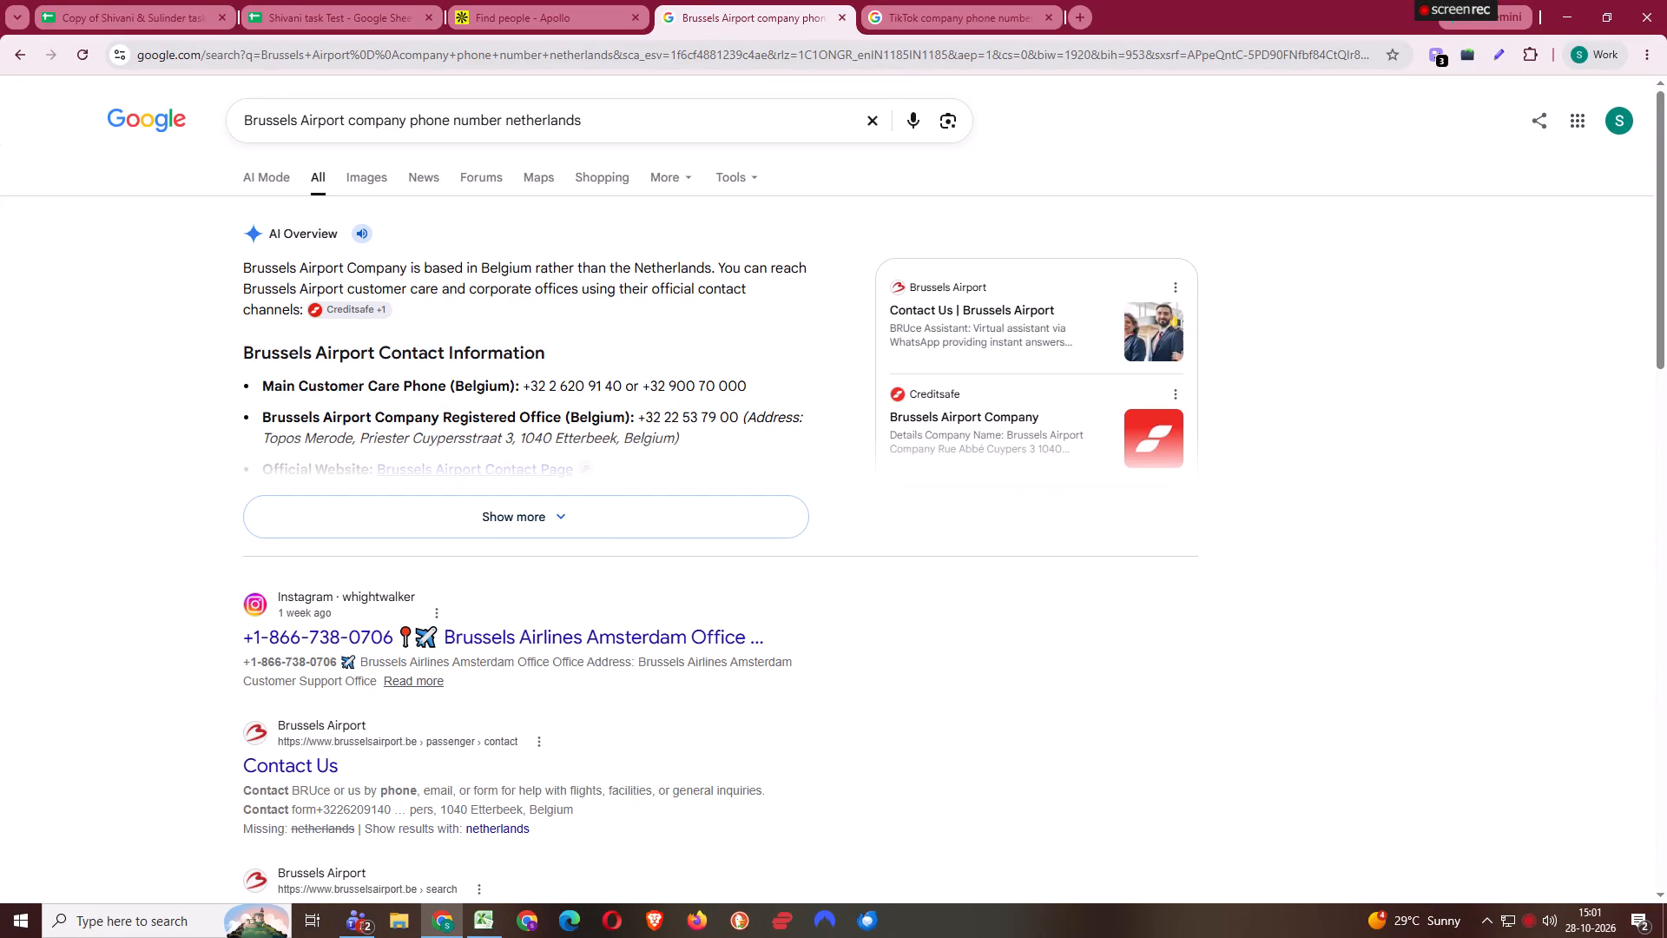
Copy Brussels Airport's first main customer care number from Google into row 59's first Corporate Phone cell in Excel as text, with a space only after +32.
drag(523, 385, 596, 388)
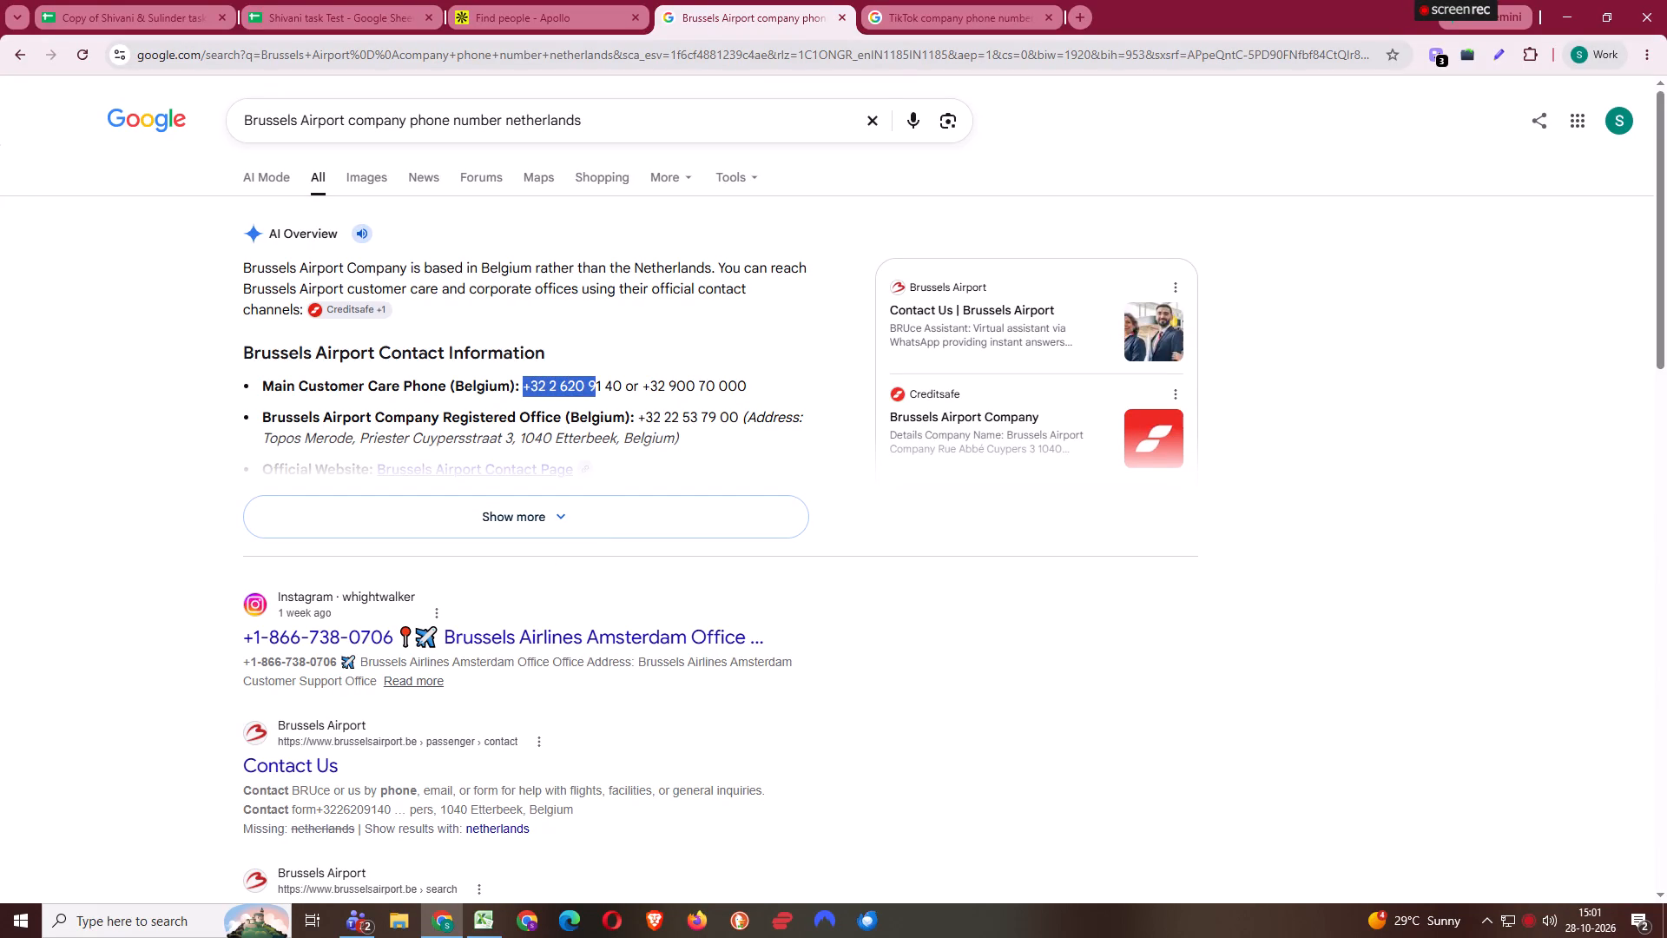
drag(596, 388, 620, 388)
key(ctrl+c)
key(ctrl+c)
key(ctrl+c)
key(ctrl+c)
key(ctrl+c)
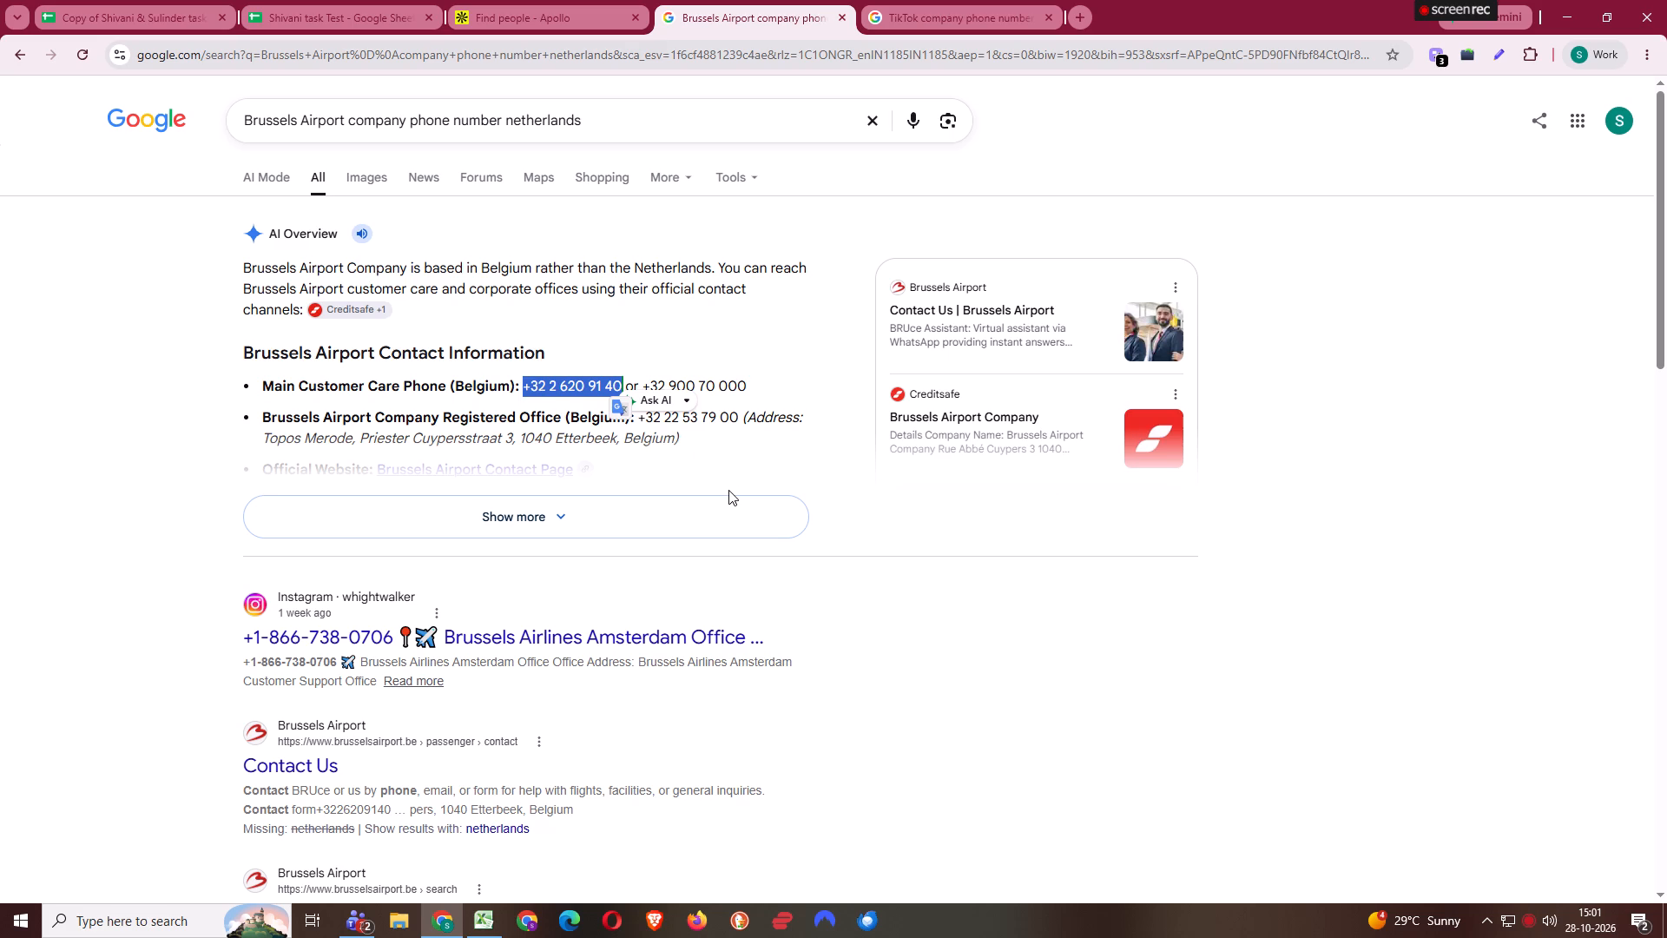
key(ctrl+c)
key(alt+Tab)
click(590, 183)
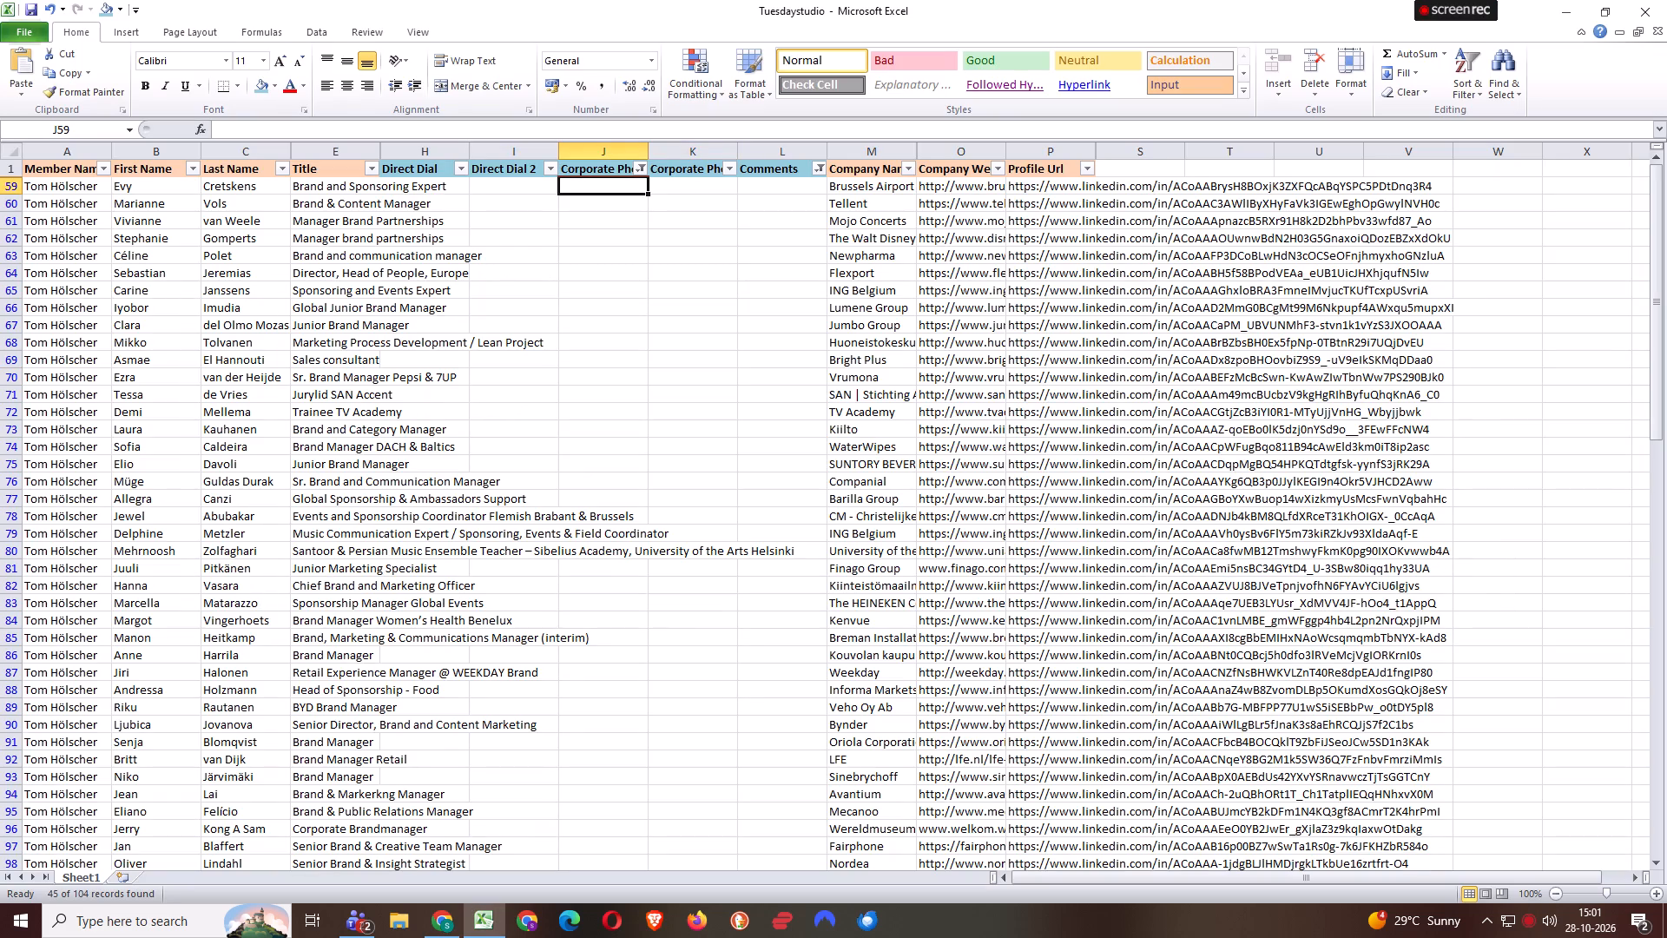
key(apostrophe)
key(ctrl+v)
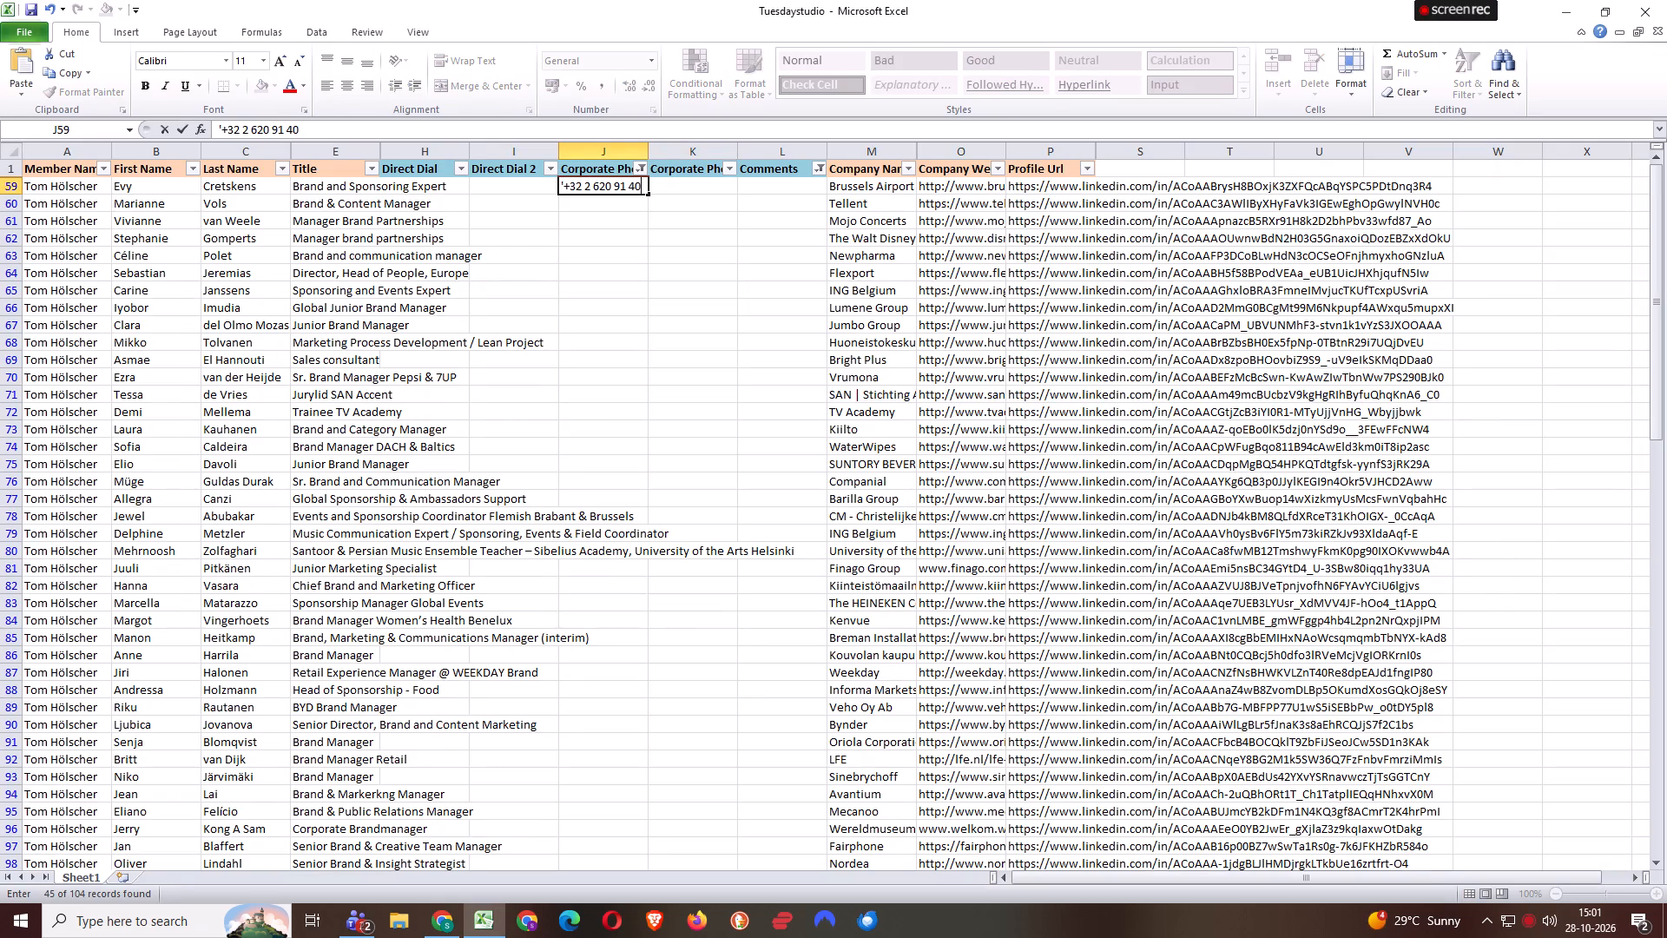
click(596, 183)
click(590, 185)
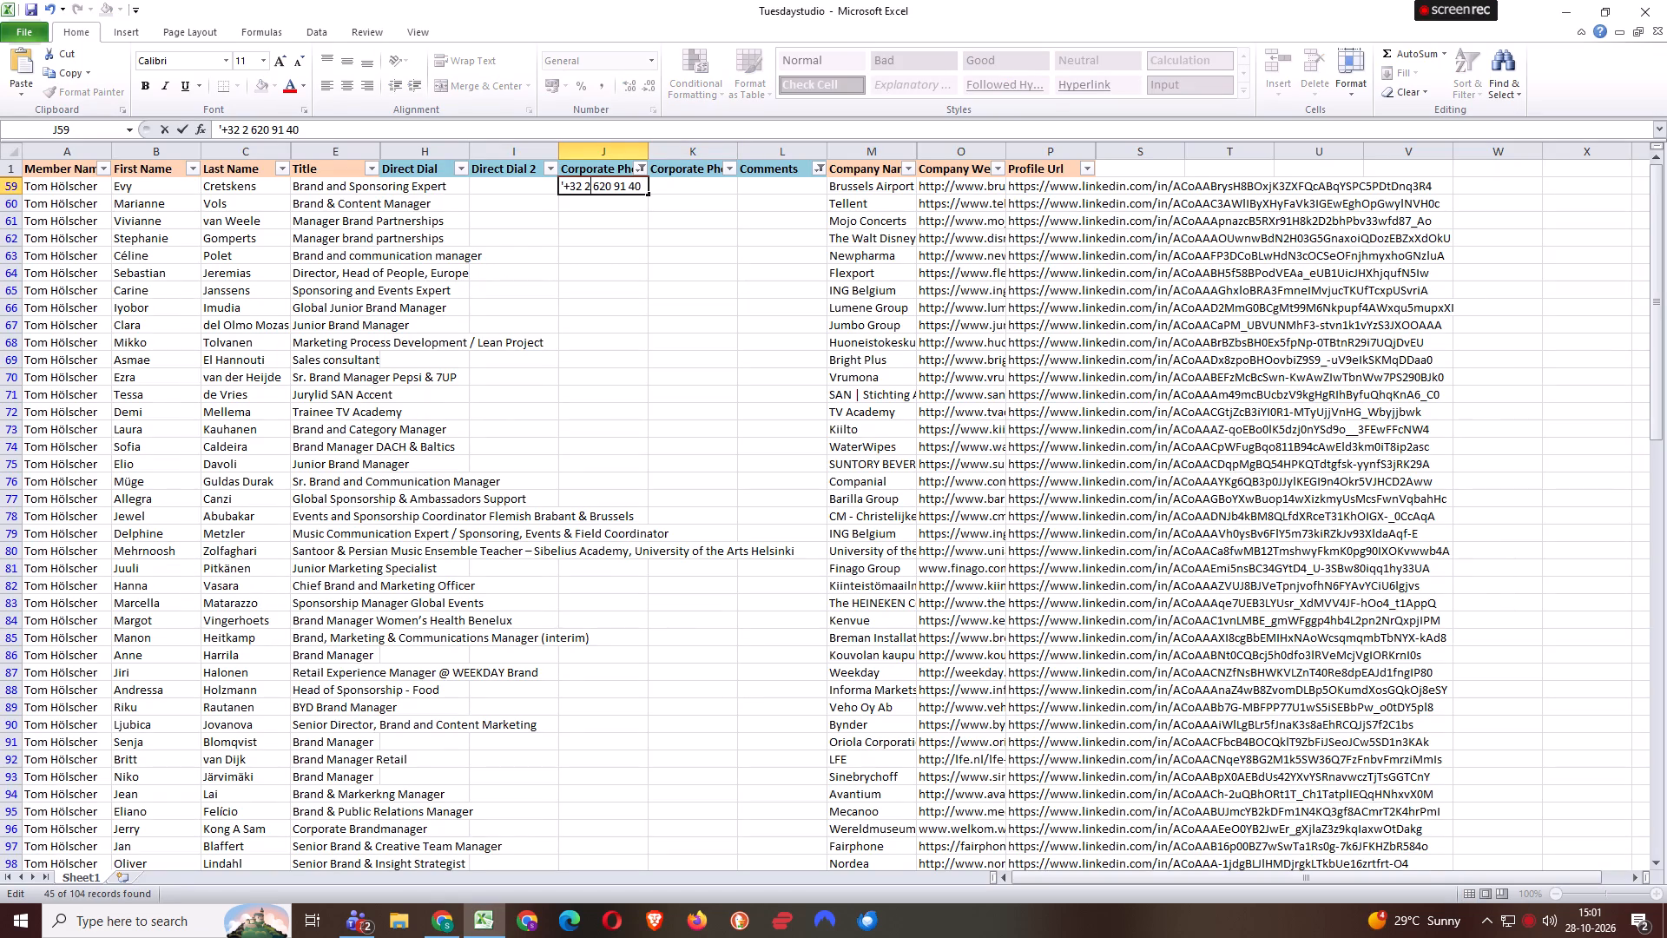
click(593, 184)
key(BackSpace)
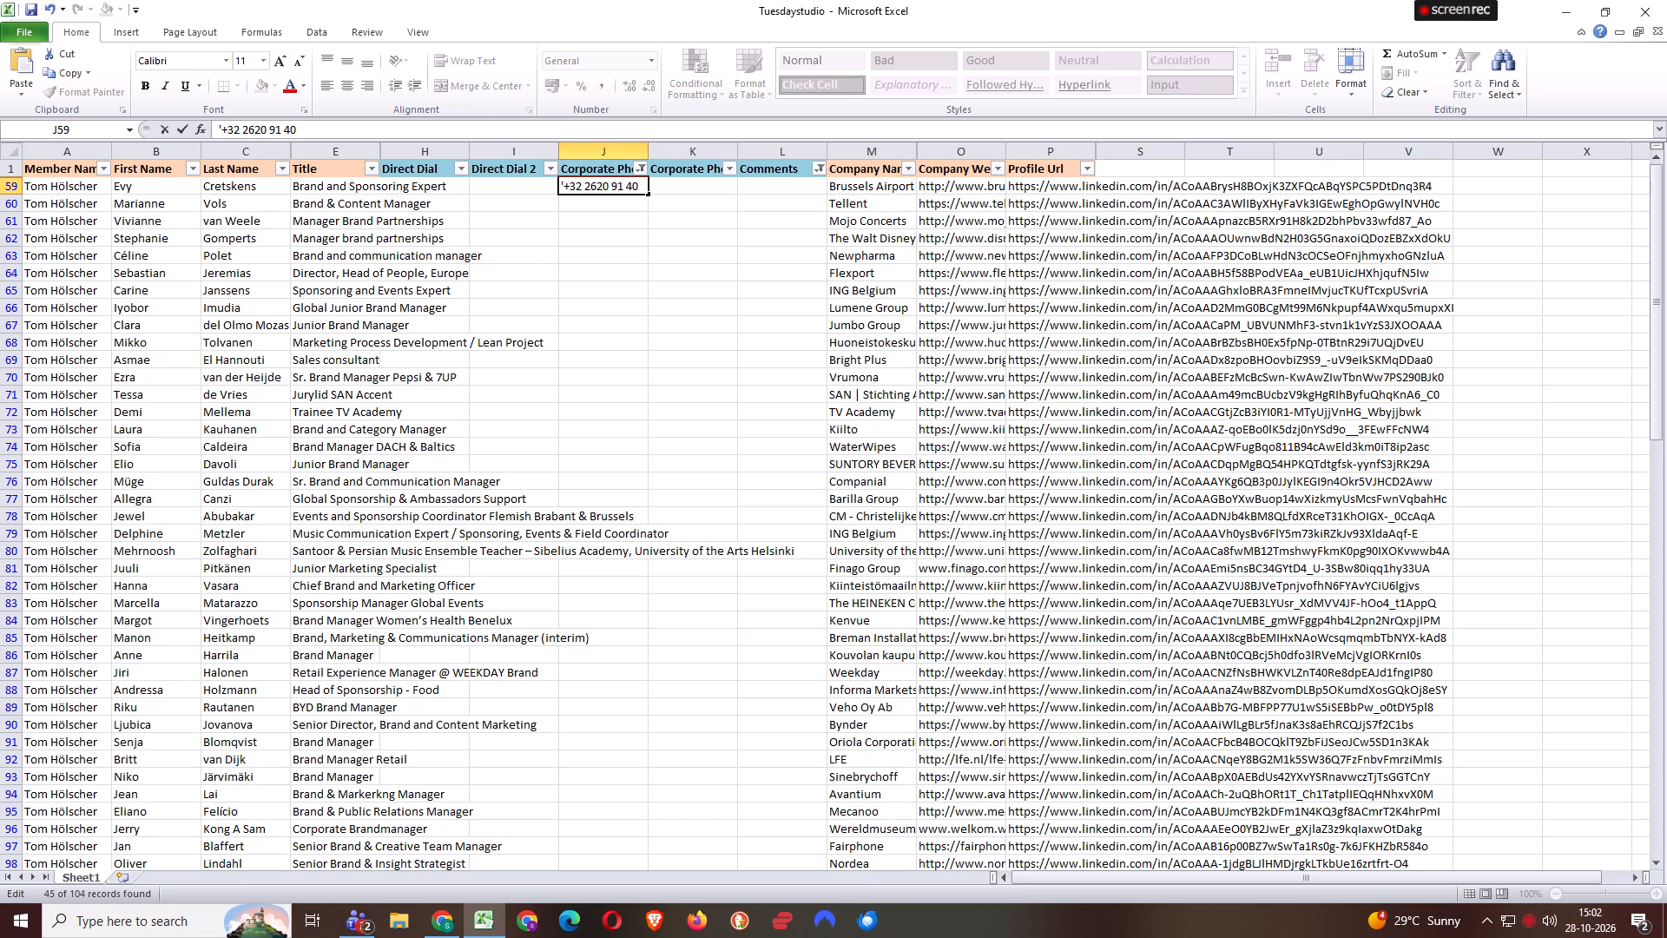
click(611, 185)
key(BackSpace)
click(626, 183)
key(BackSpace)
click(657, 234)
key(alt+Tab)
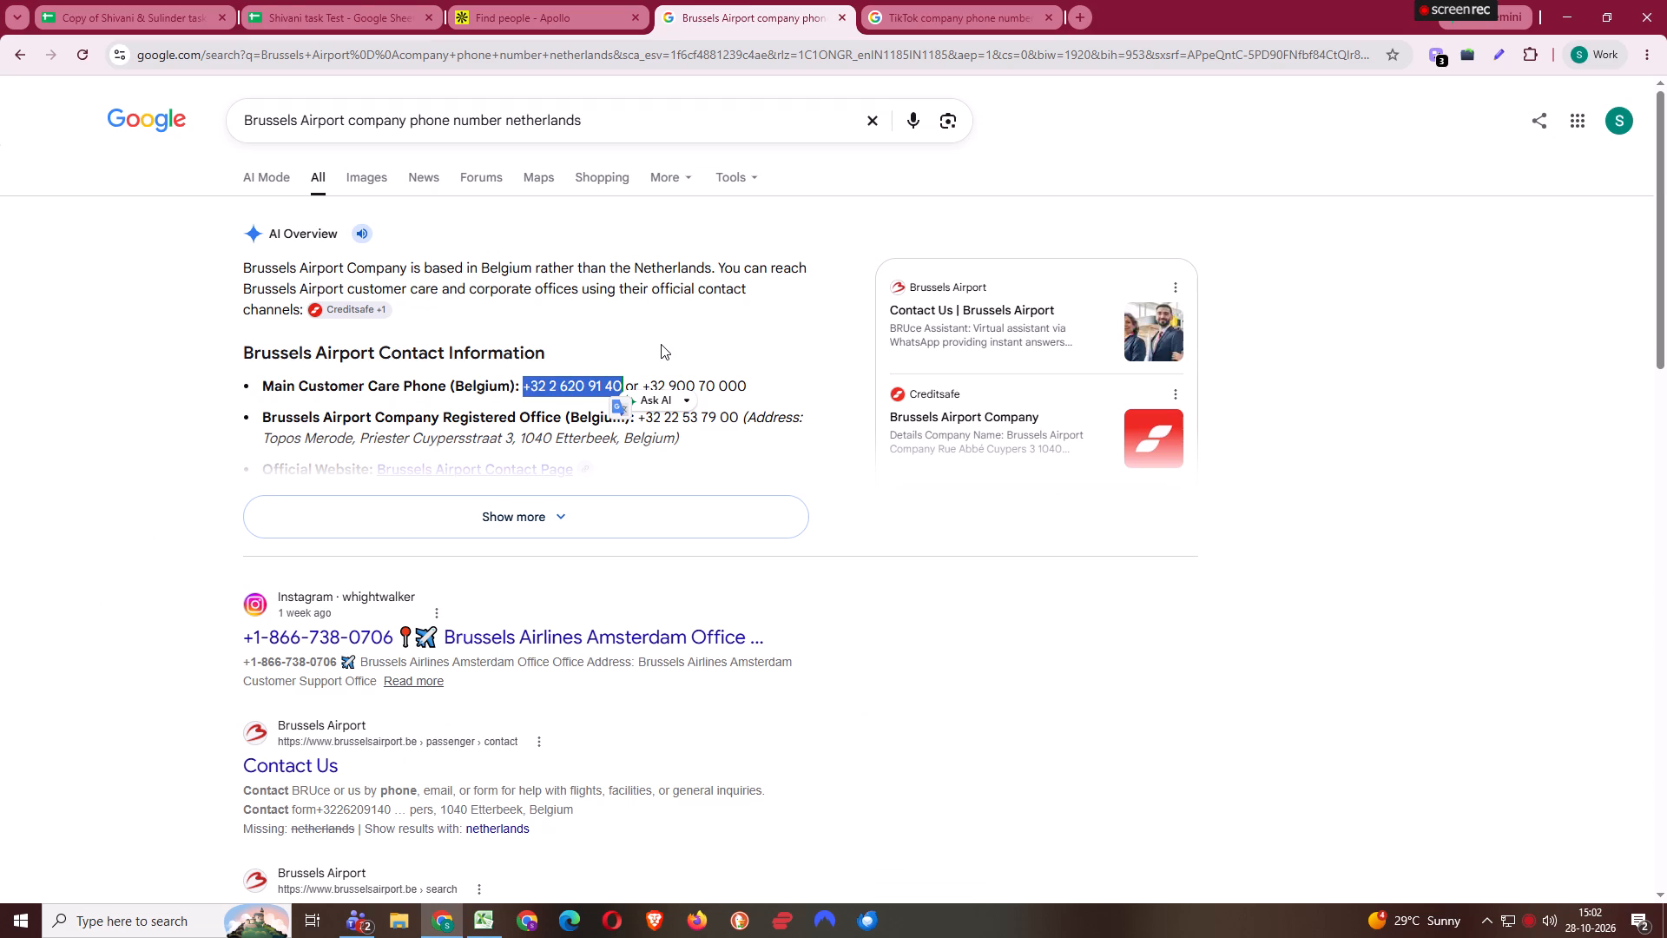
key(alt+Tab)
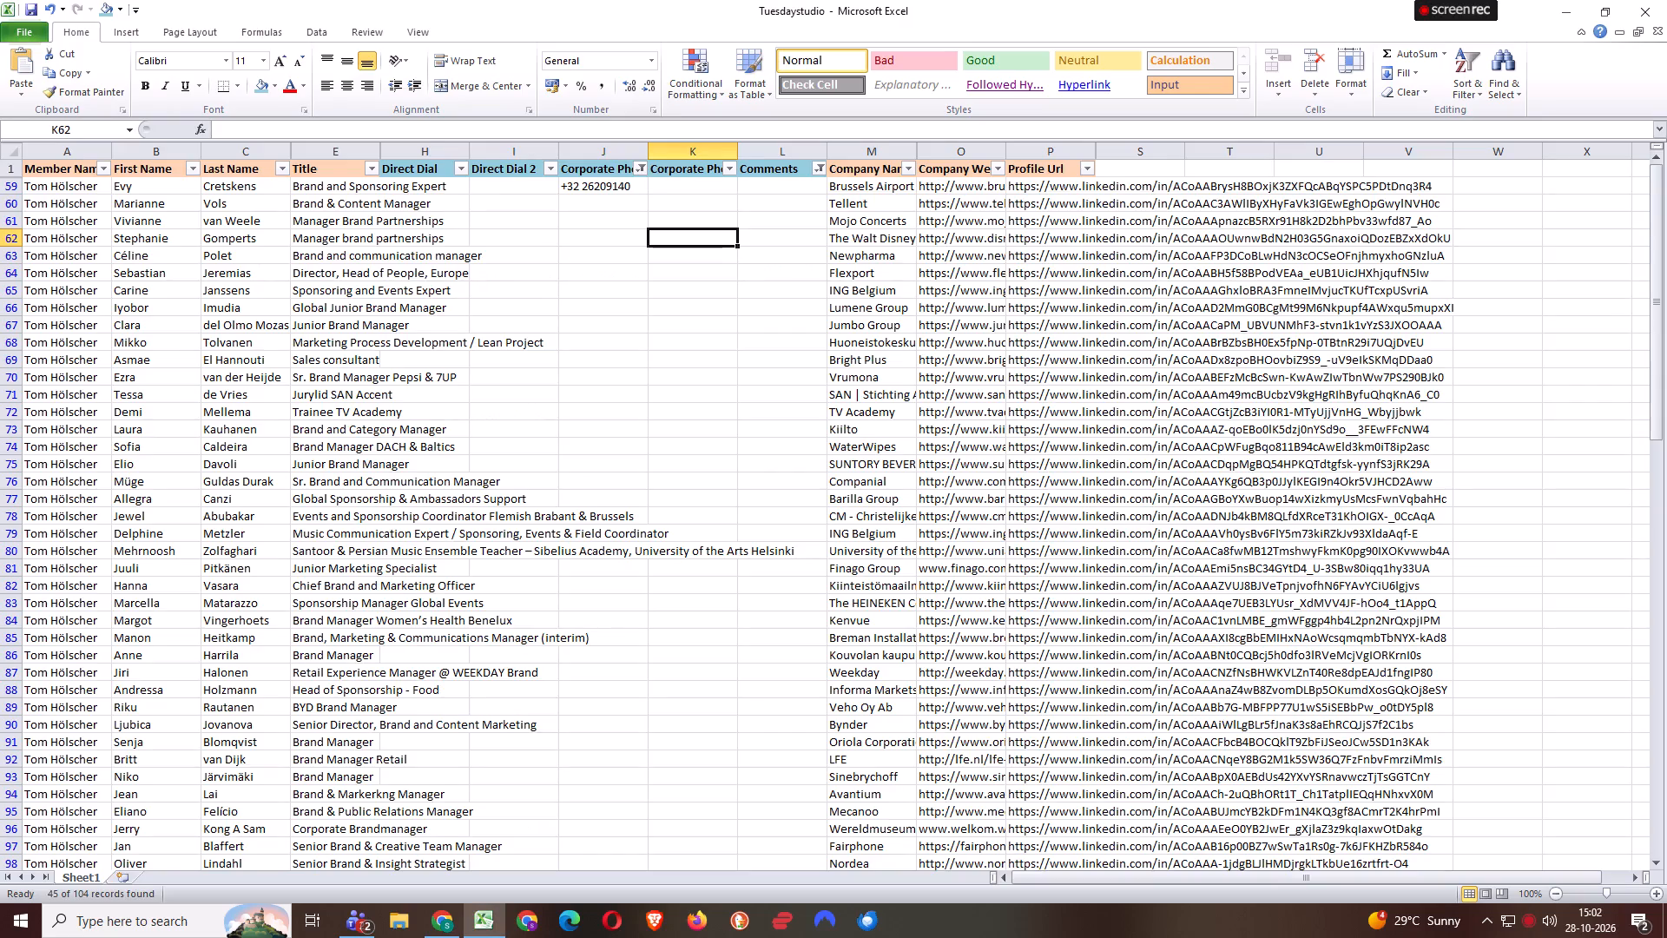
Reapply the first Corporate Phone column's filter to hide the completed Brussels Airport row.
click(641, 171)
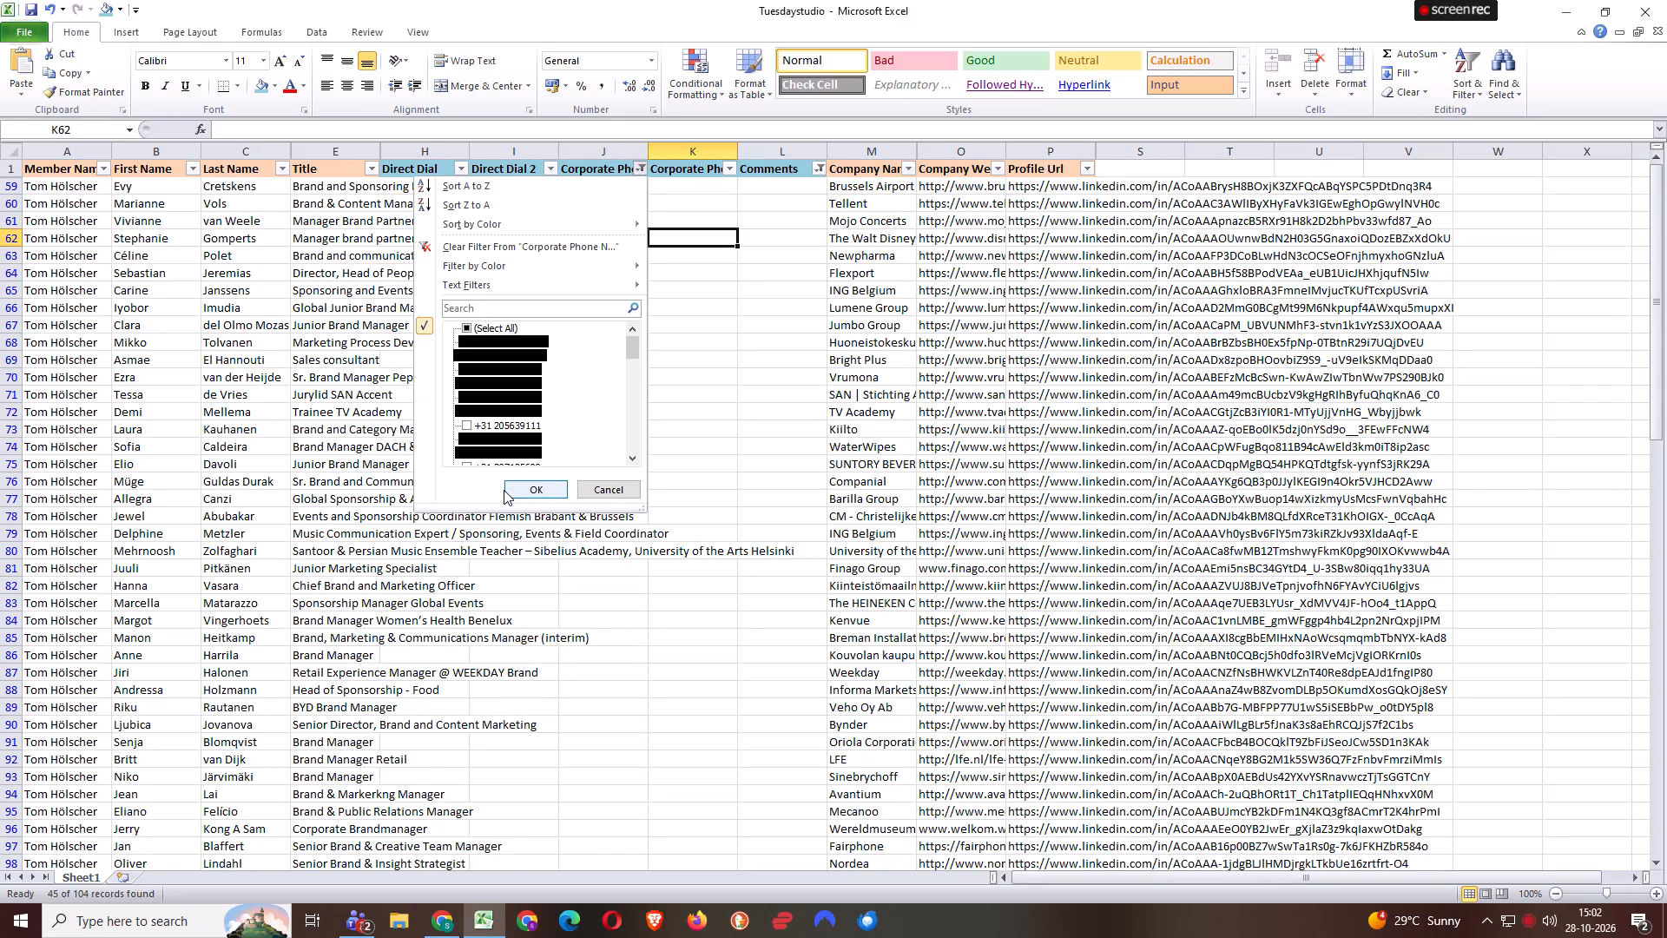
click(504, 490)
Copy the company name Tellent from row 60 and search Google in Chrome for its company phone number in the Netherlands.
click(885, 182)
key(ctrl+c)
key(alt+Tab)
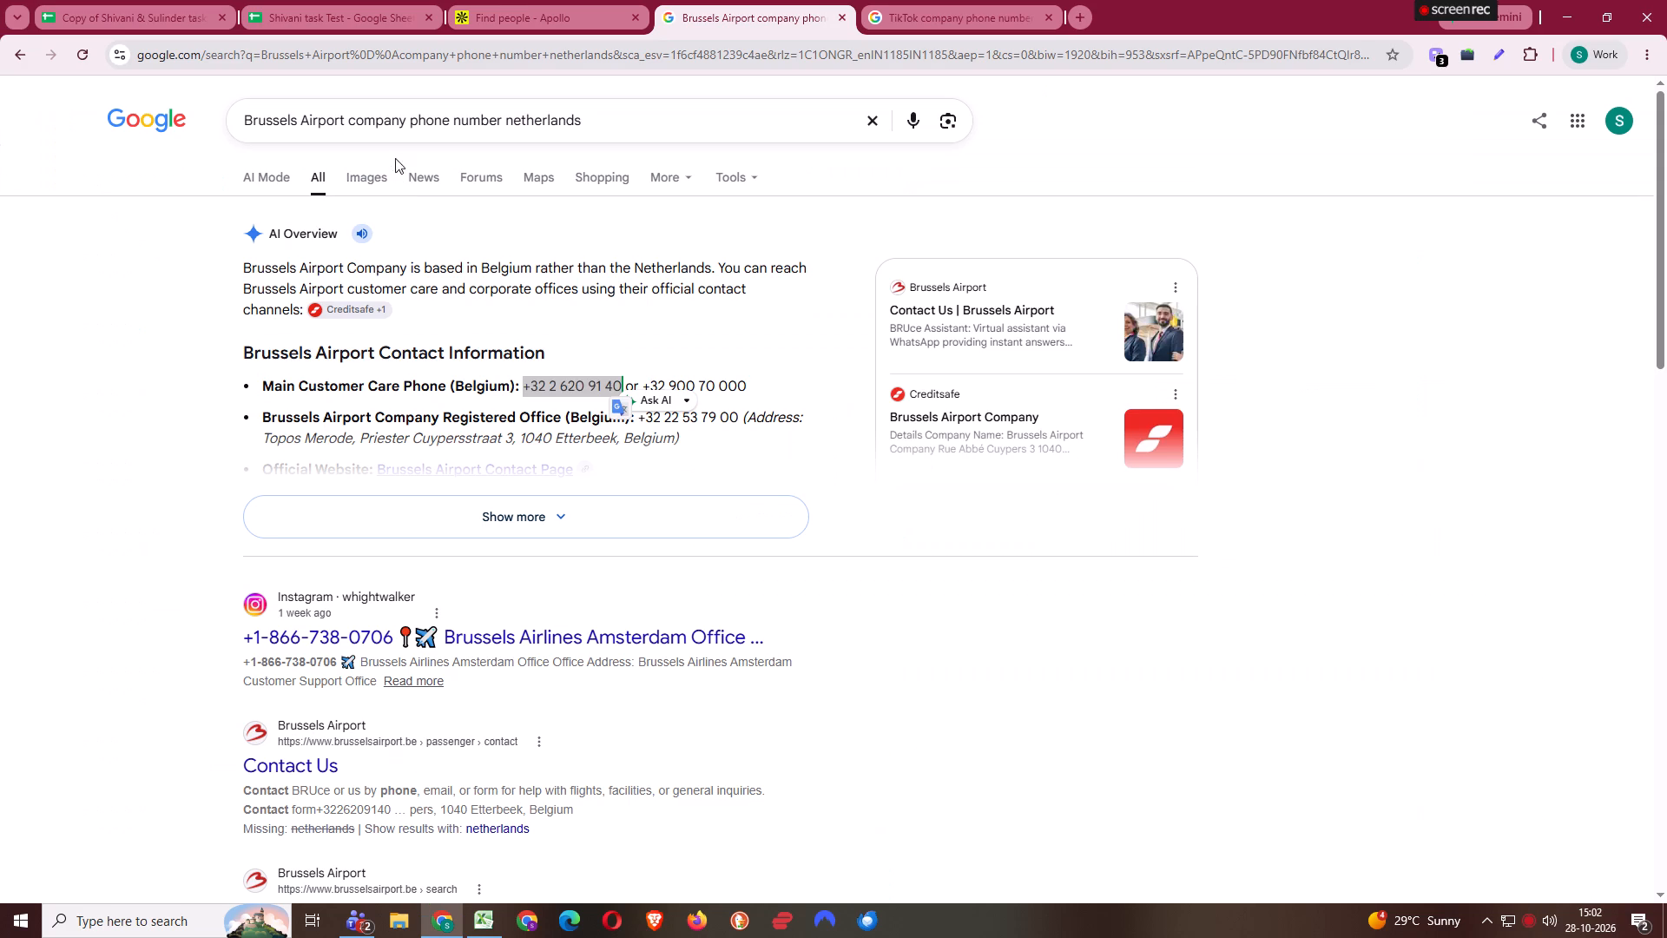
click(351, 131)
drag(344, 118, 2, 96)
key(ctrl+v)
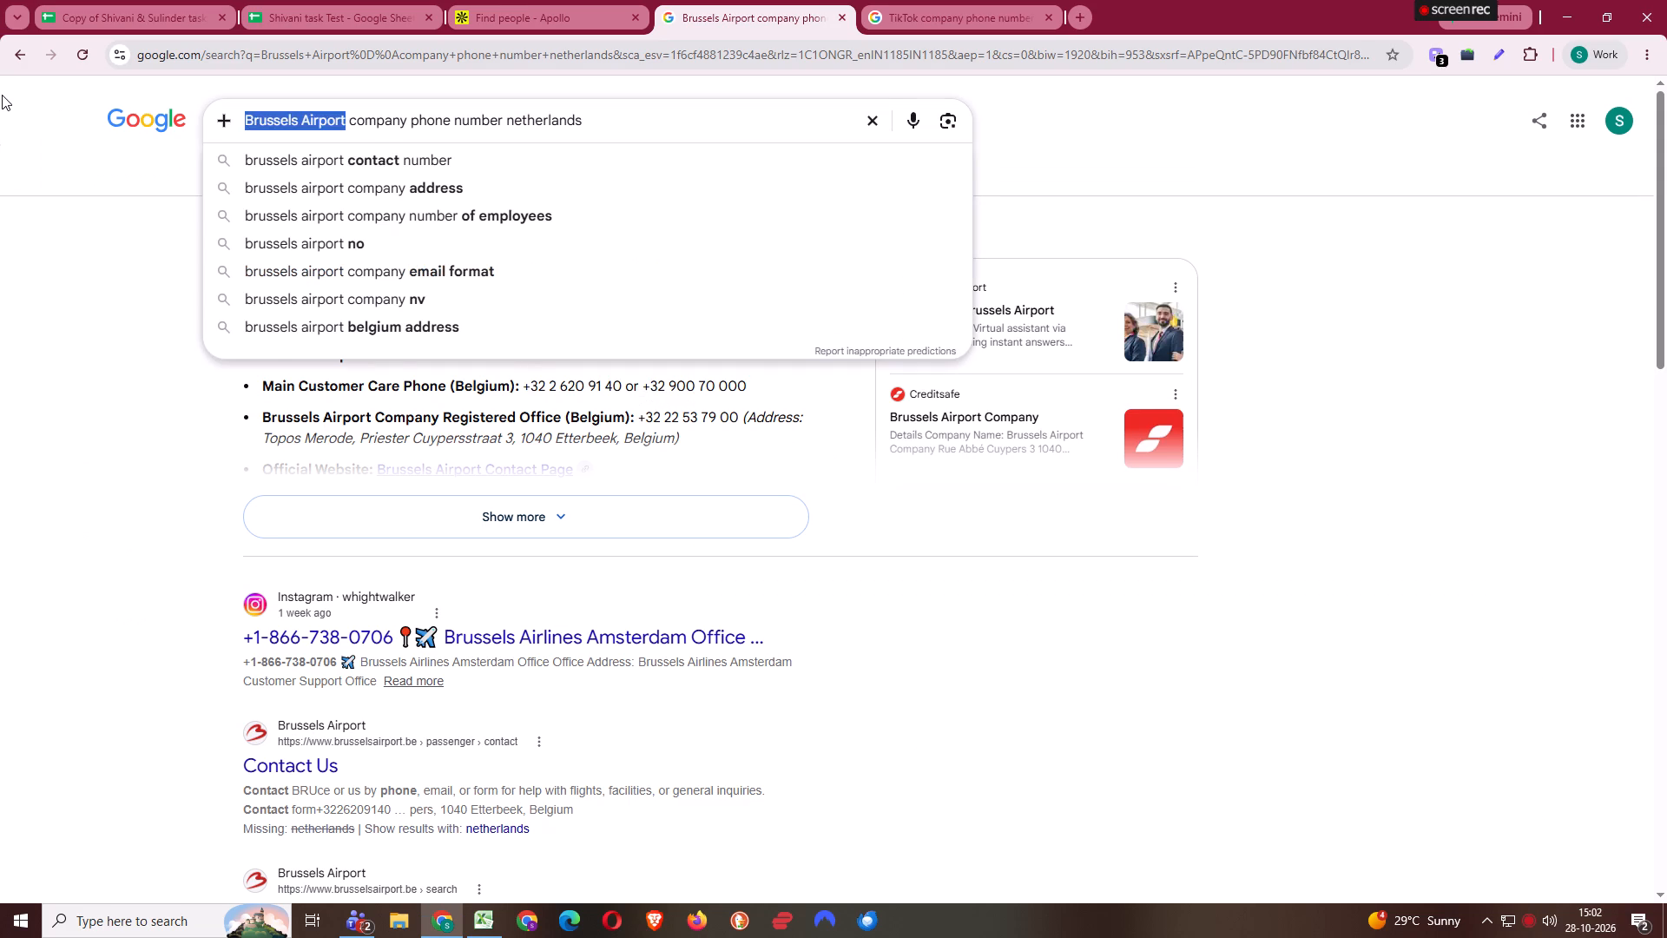
key(Return)
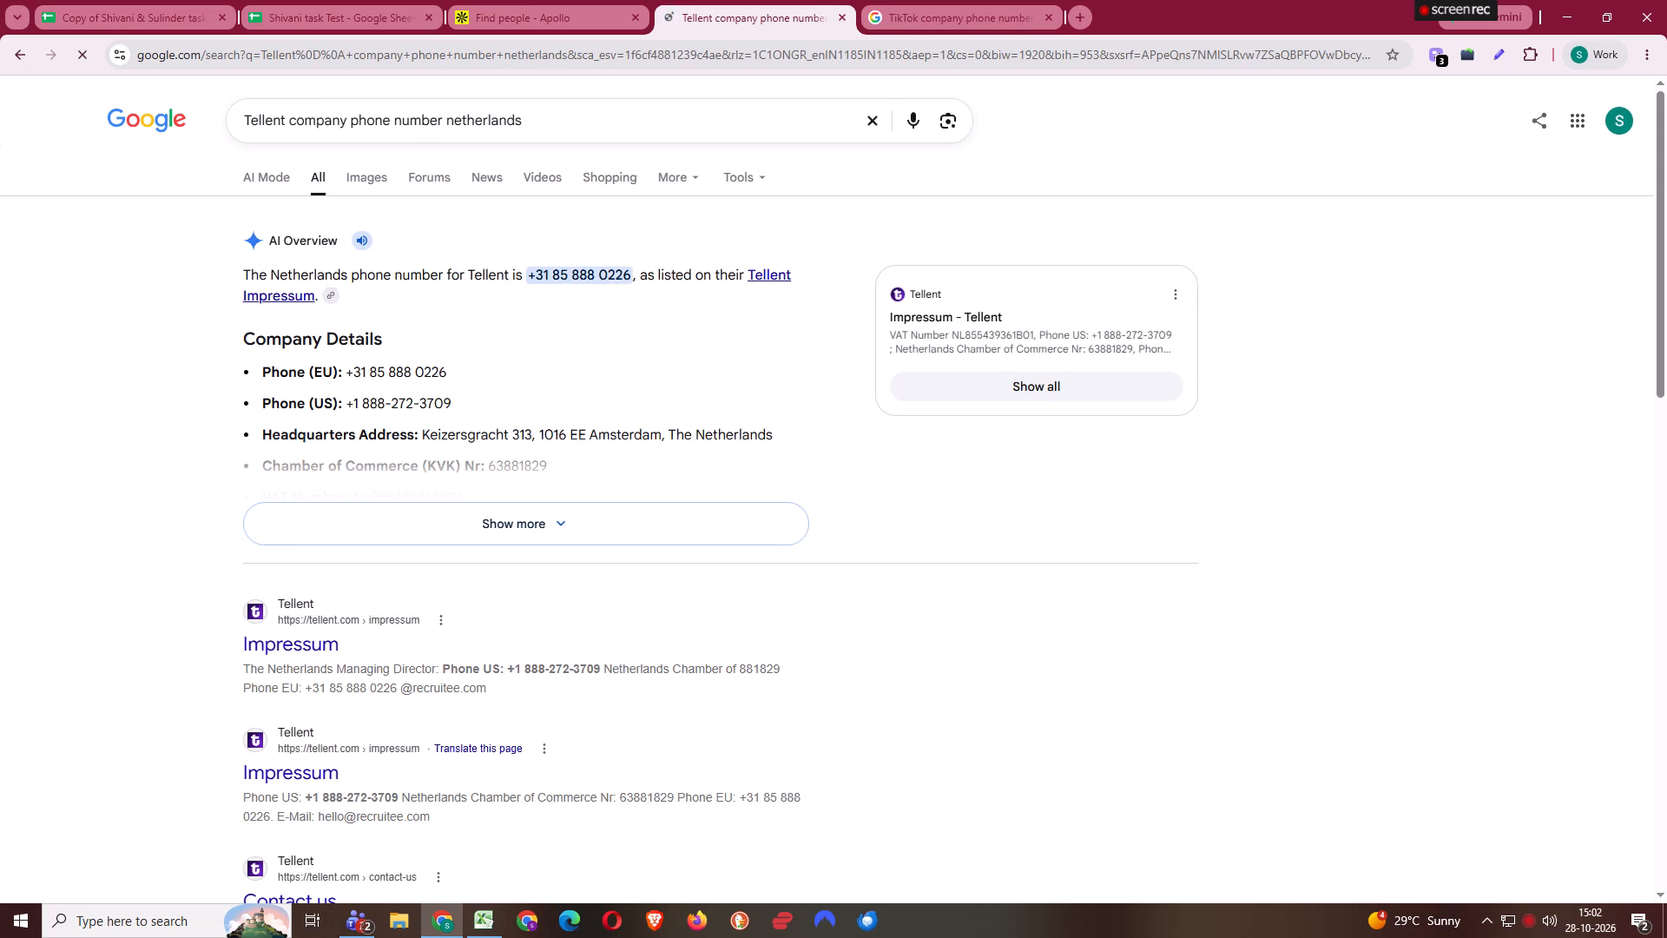
Copy Tellent's Netherlands number from Google into row 60's first Corporate Phone cell in Excel as text, with a space only after +31.
alt+click(565, 278)
key(alt+Tab)
click(600, 194)
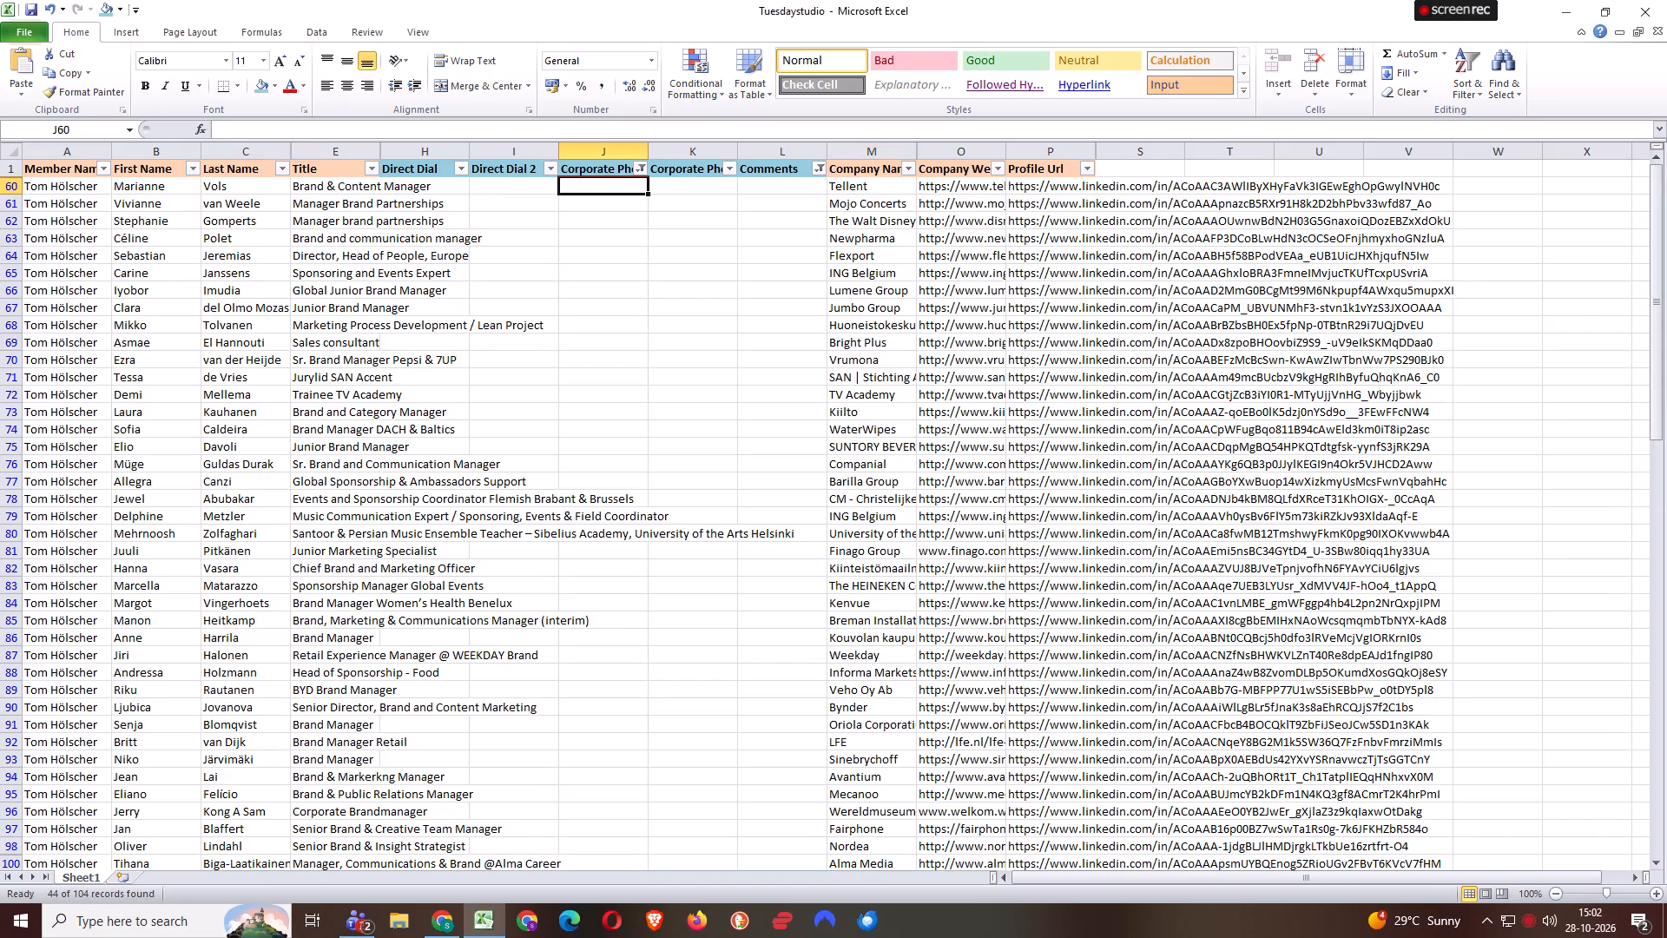
key(apostrophe)
key(ctrl+v)
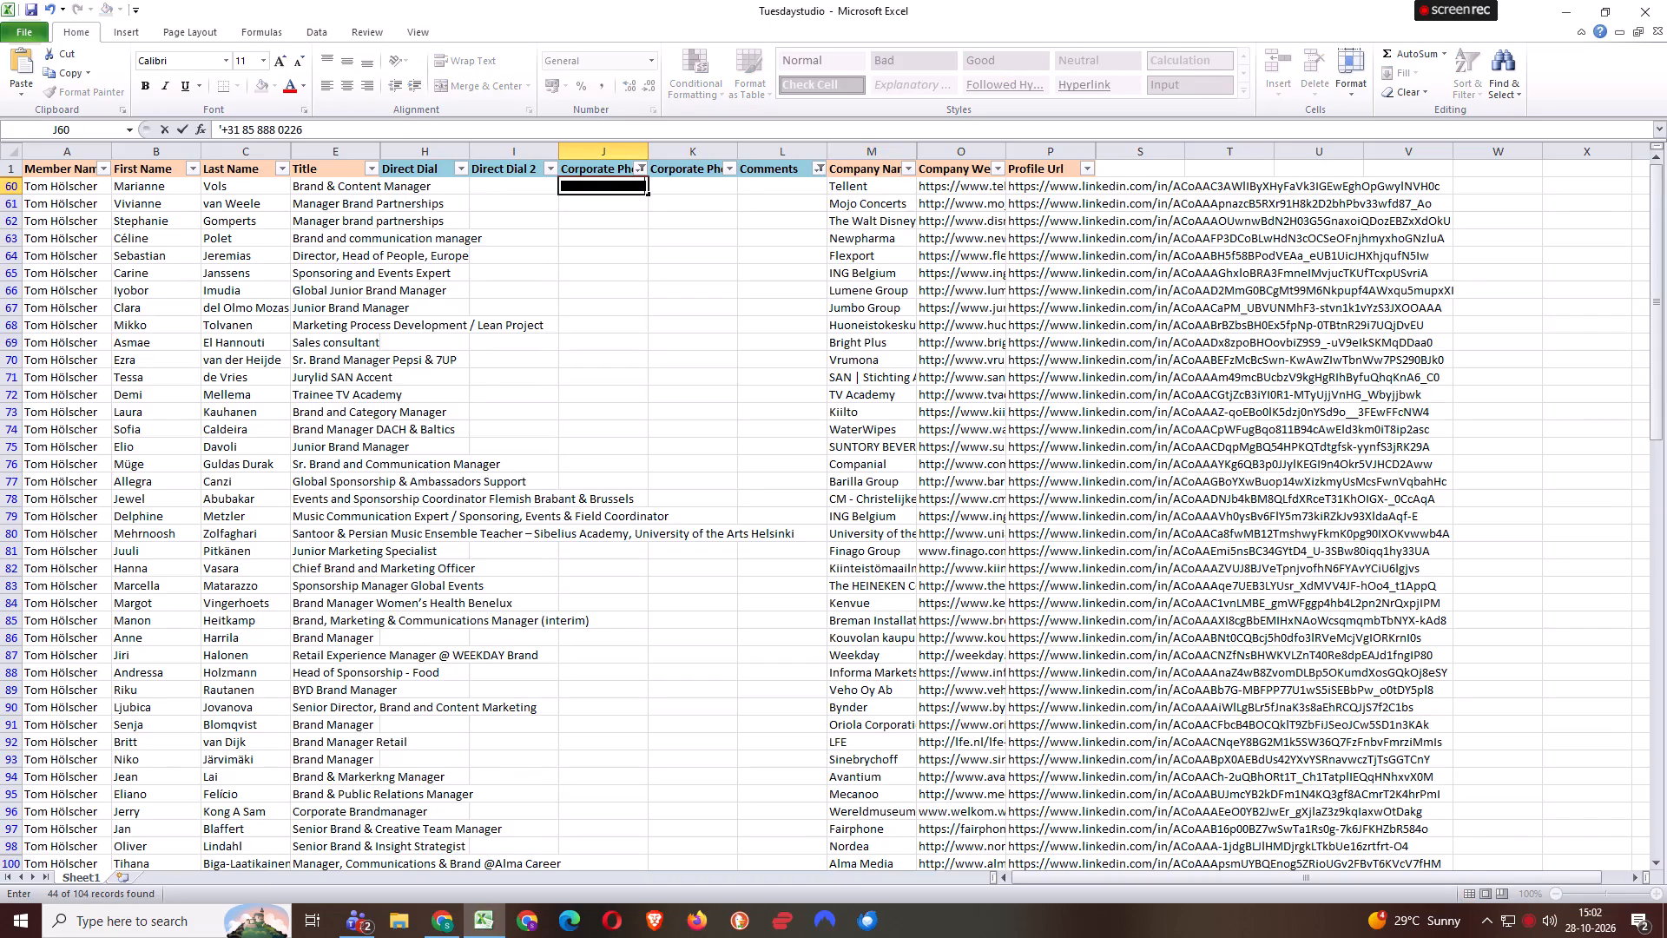
click(601, 182)
key(BackSpace)
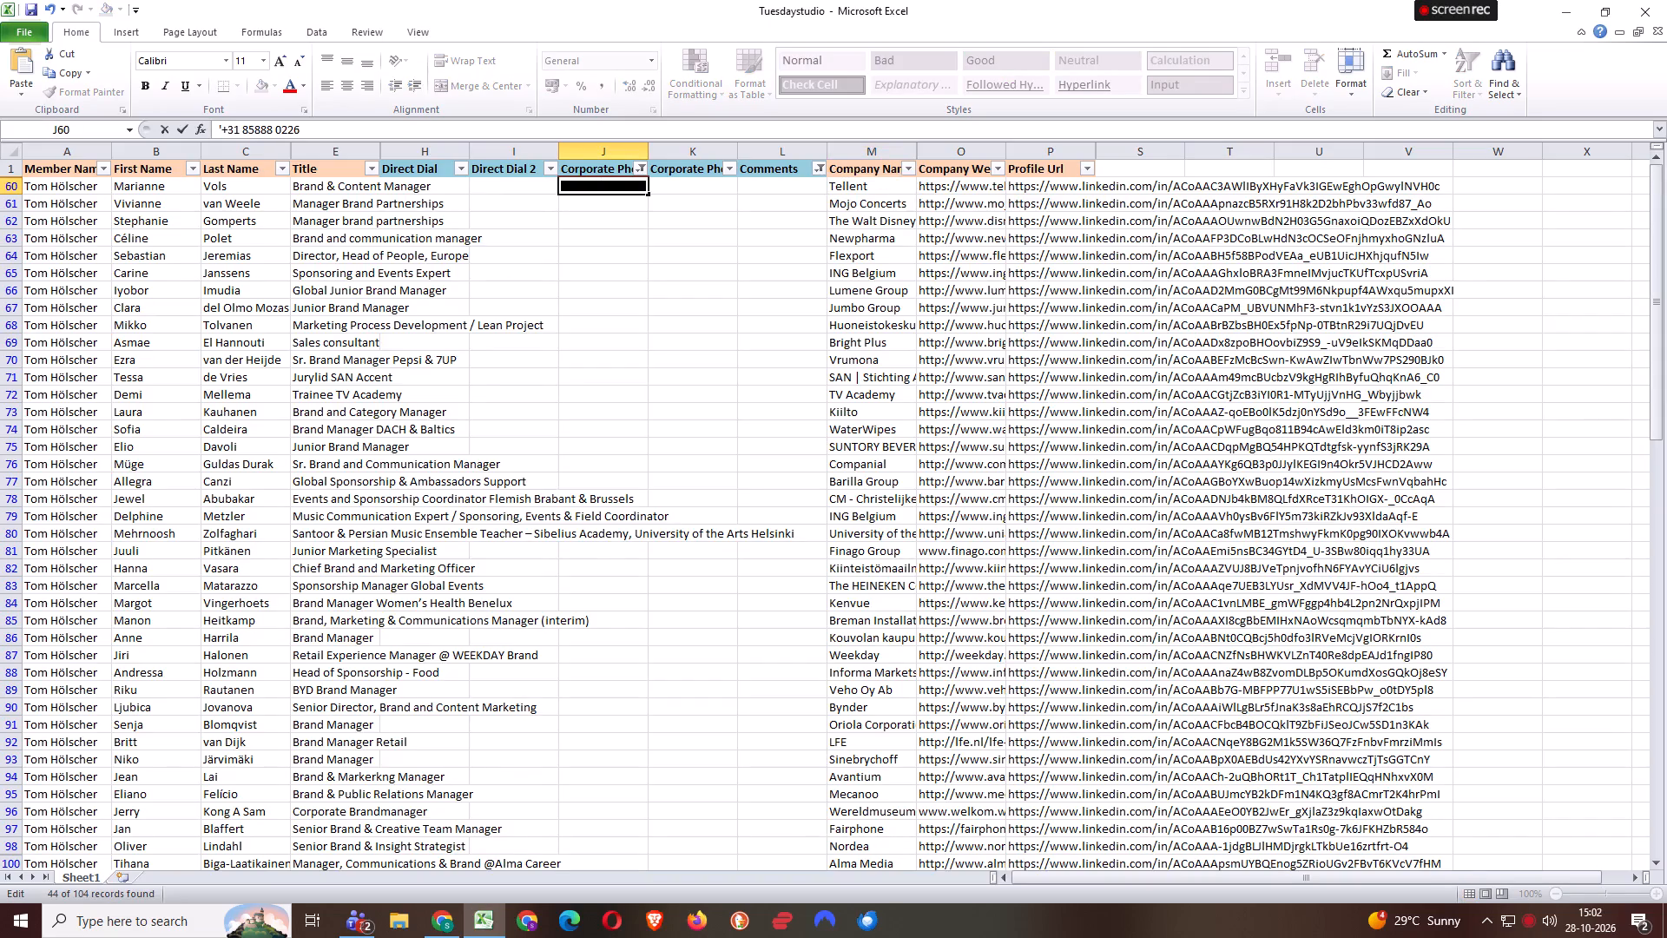
click(618, 183)
key(BackSpace)
click(689, 334)
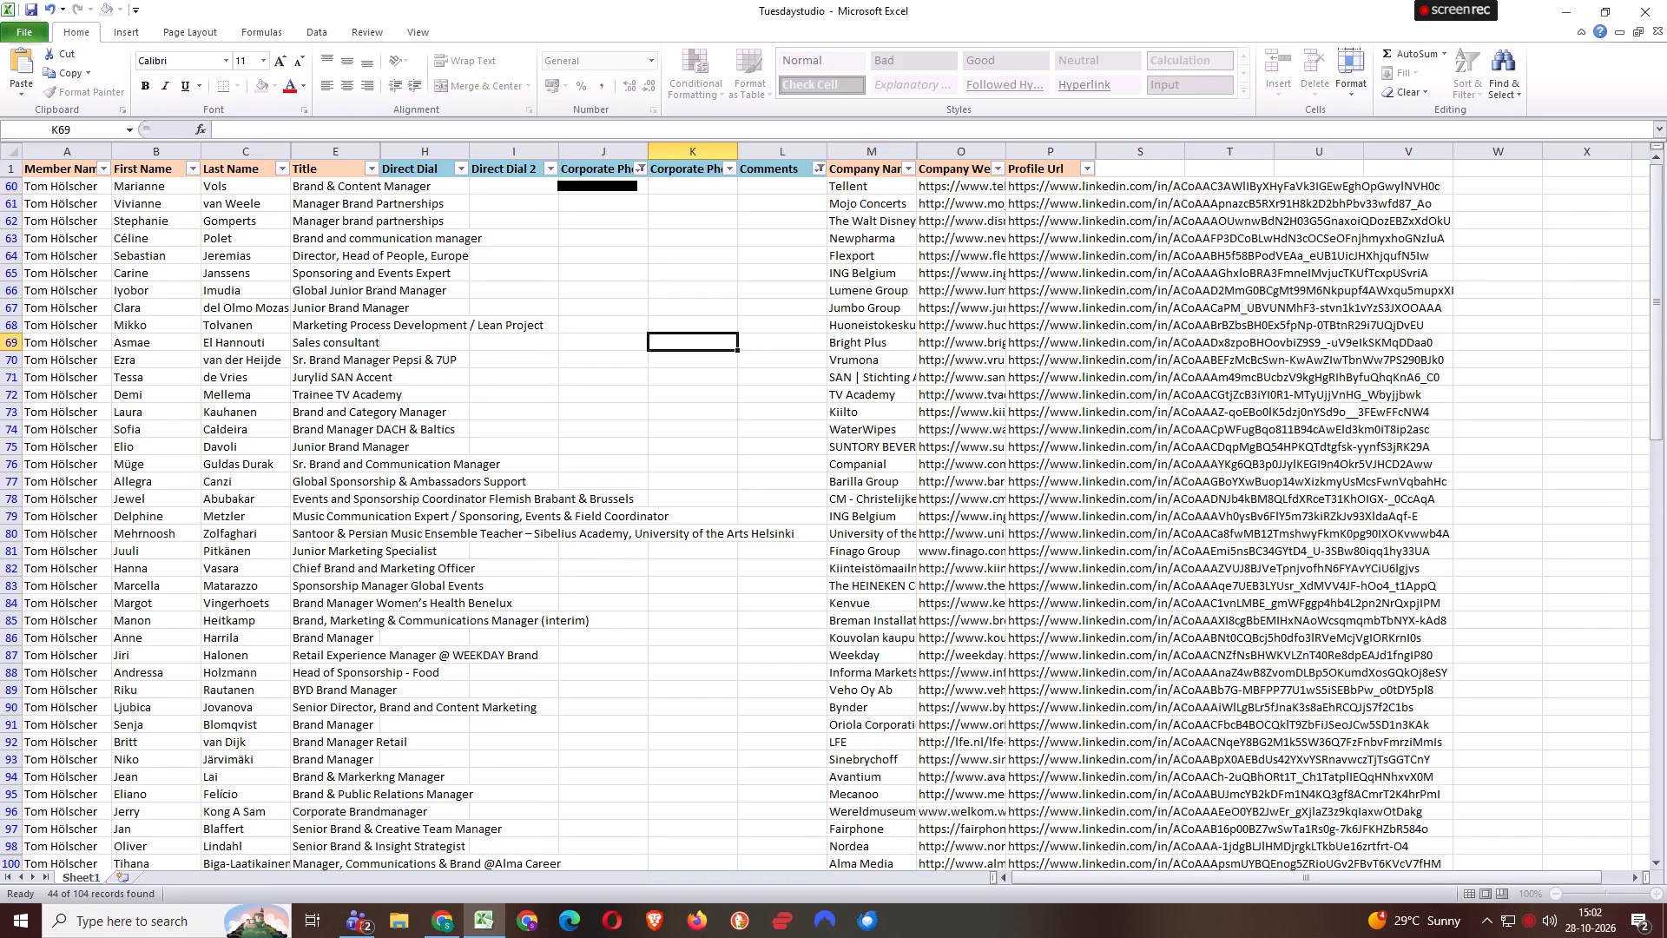
key(alt+Tab)
key(alt+Tab)
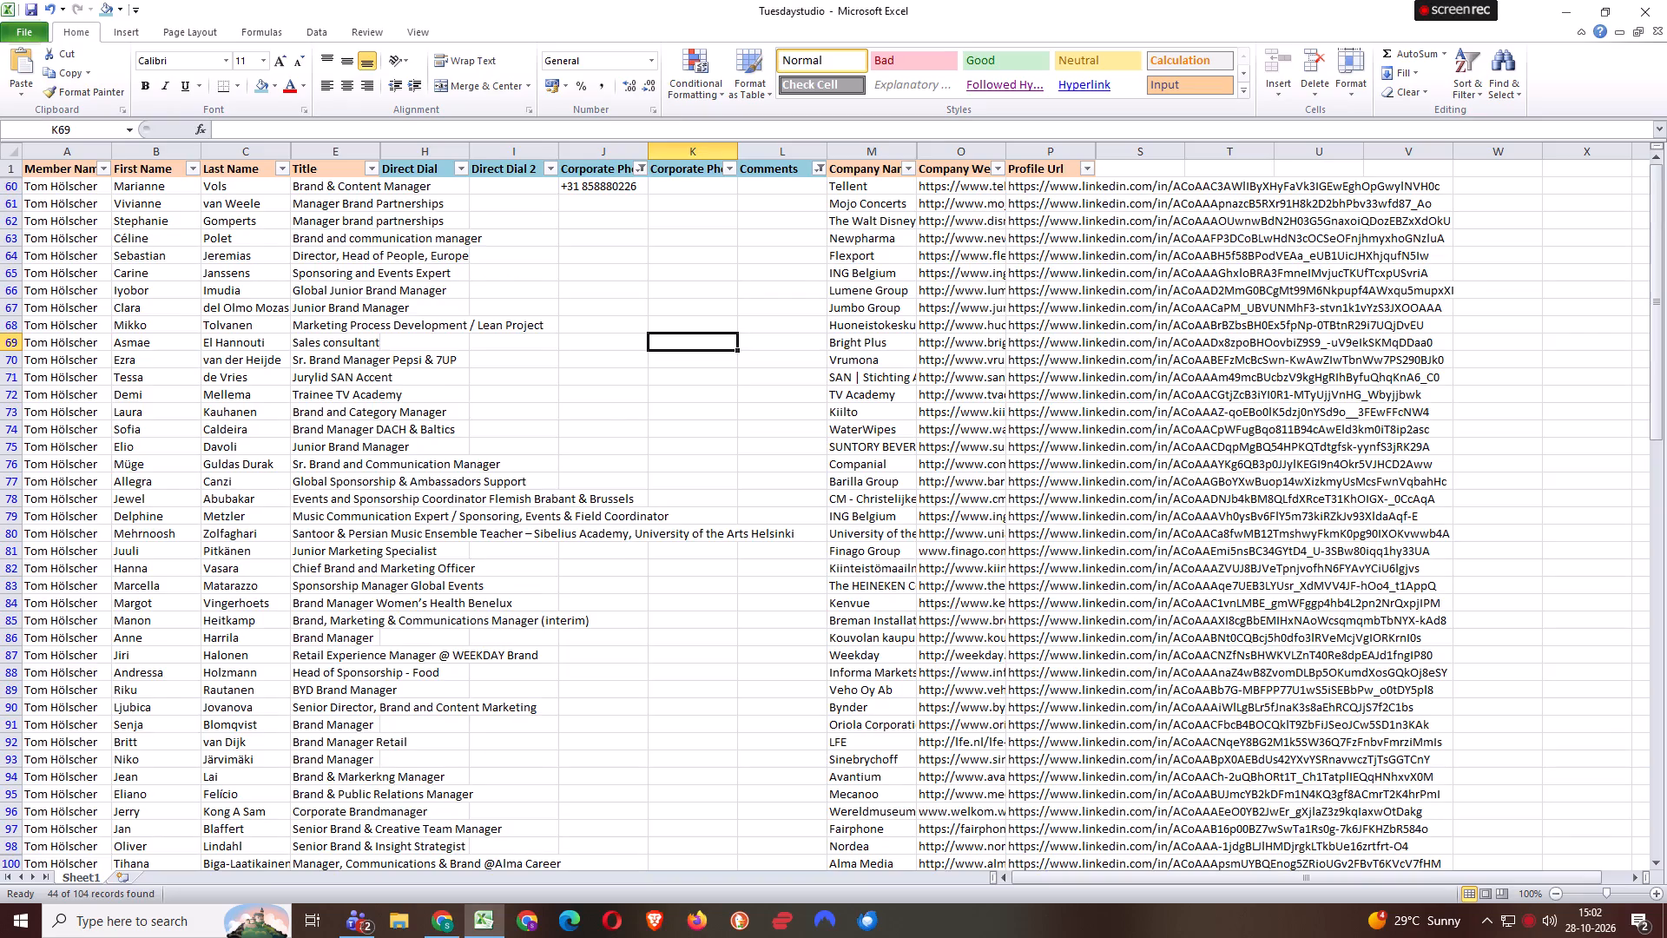
Reapply the first Corporate Phone column's filter to hide the completed Tellent row.
click(639, 173)
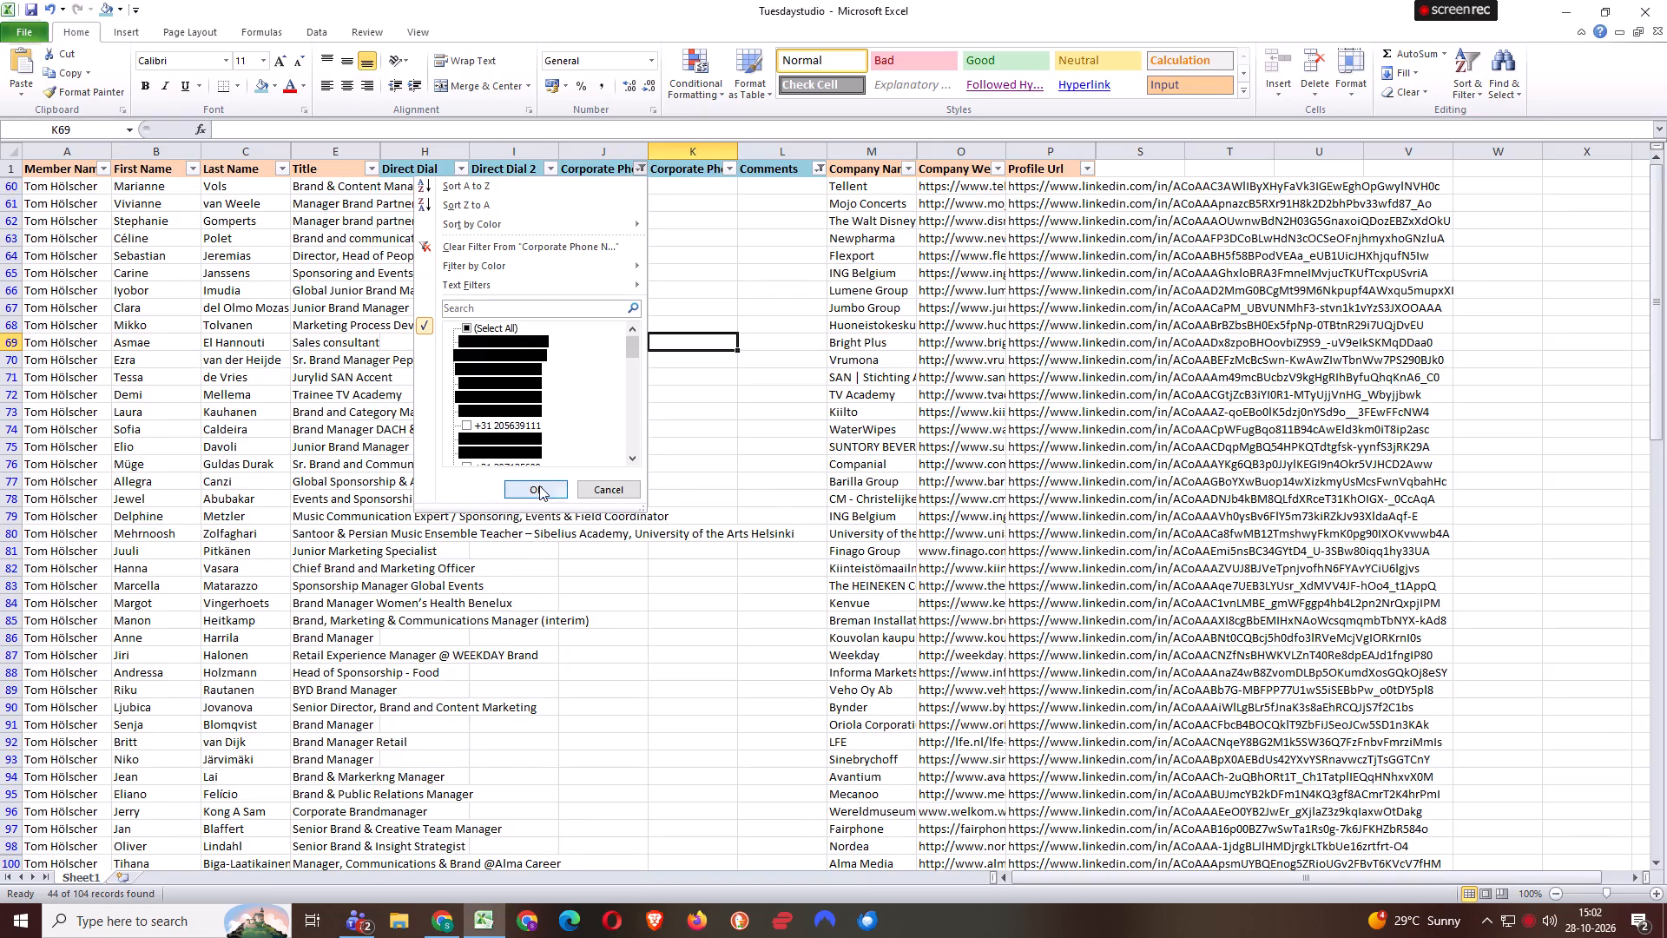
click(539, 486)
Copy the company name Mojo Concerts from row 61 and search Google in Chrome for its company phone number in the Netherlands.
click(860, 185)
key(ctrl+c)
key(alt+Tab)
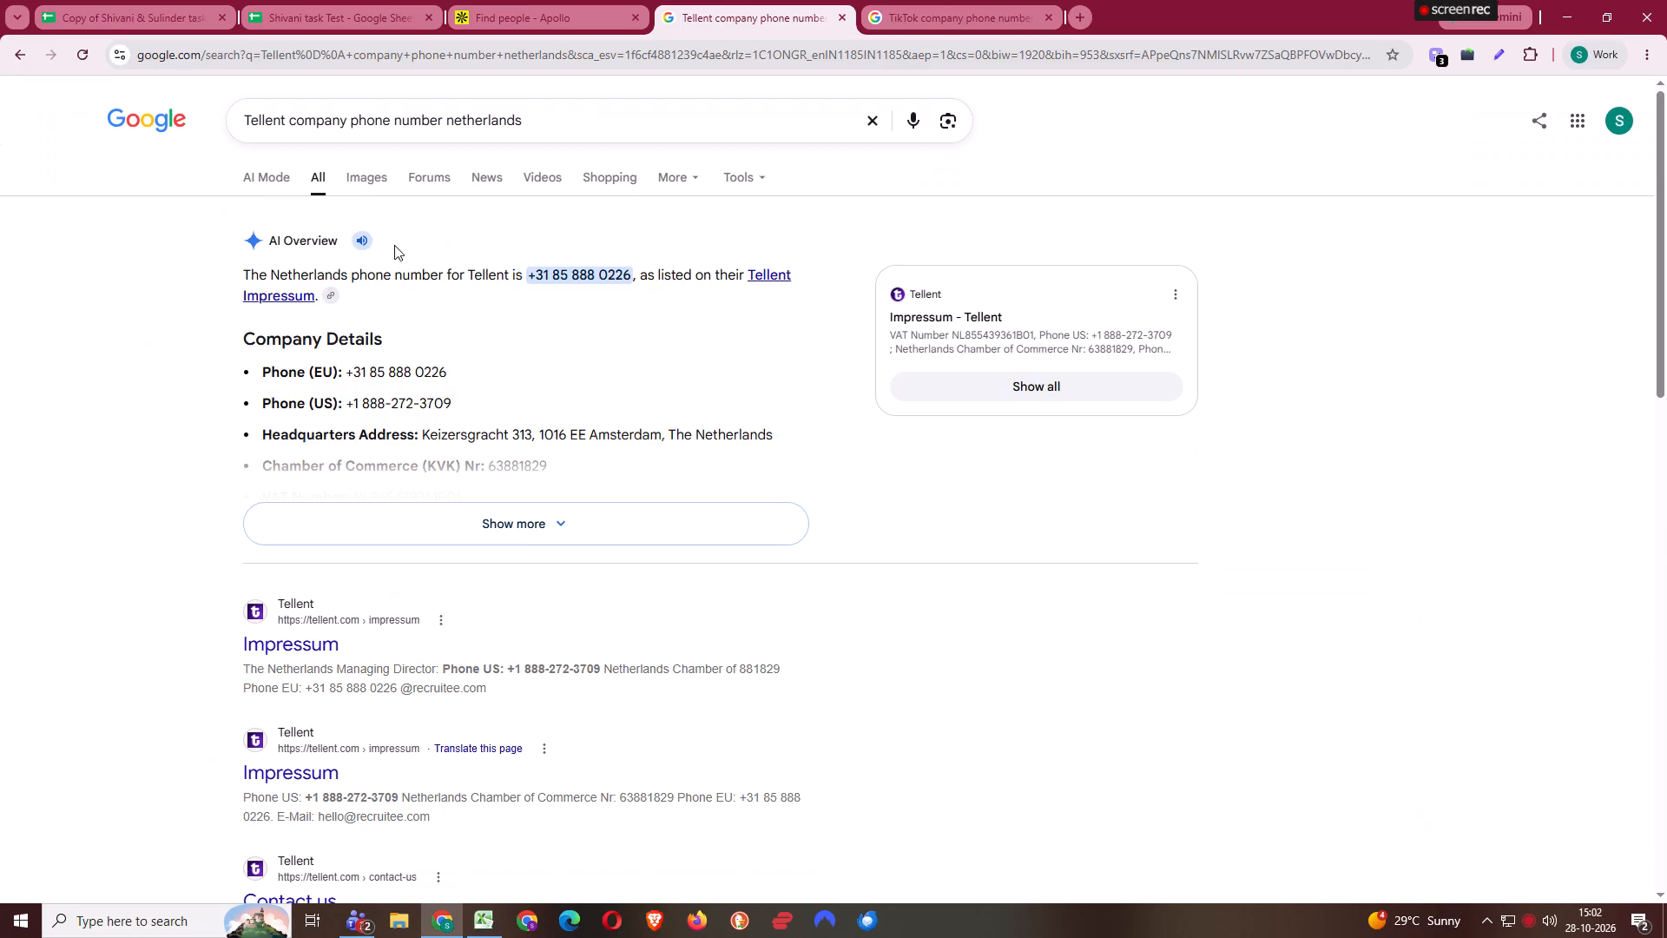
drag(288, 127, 110, 102)
key(ctrl+v)
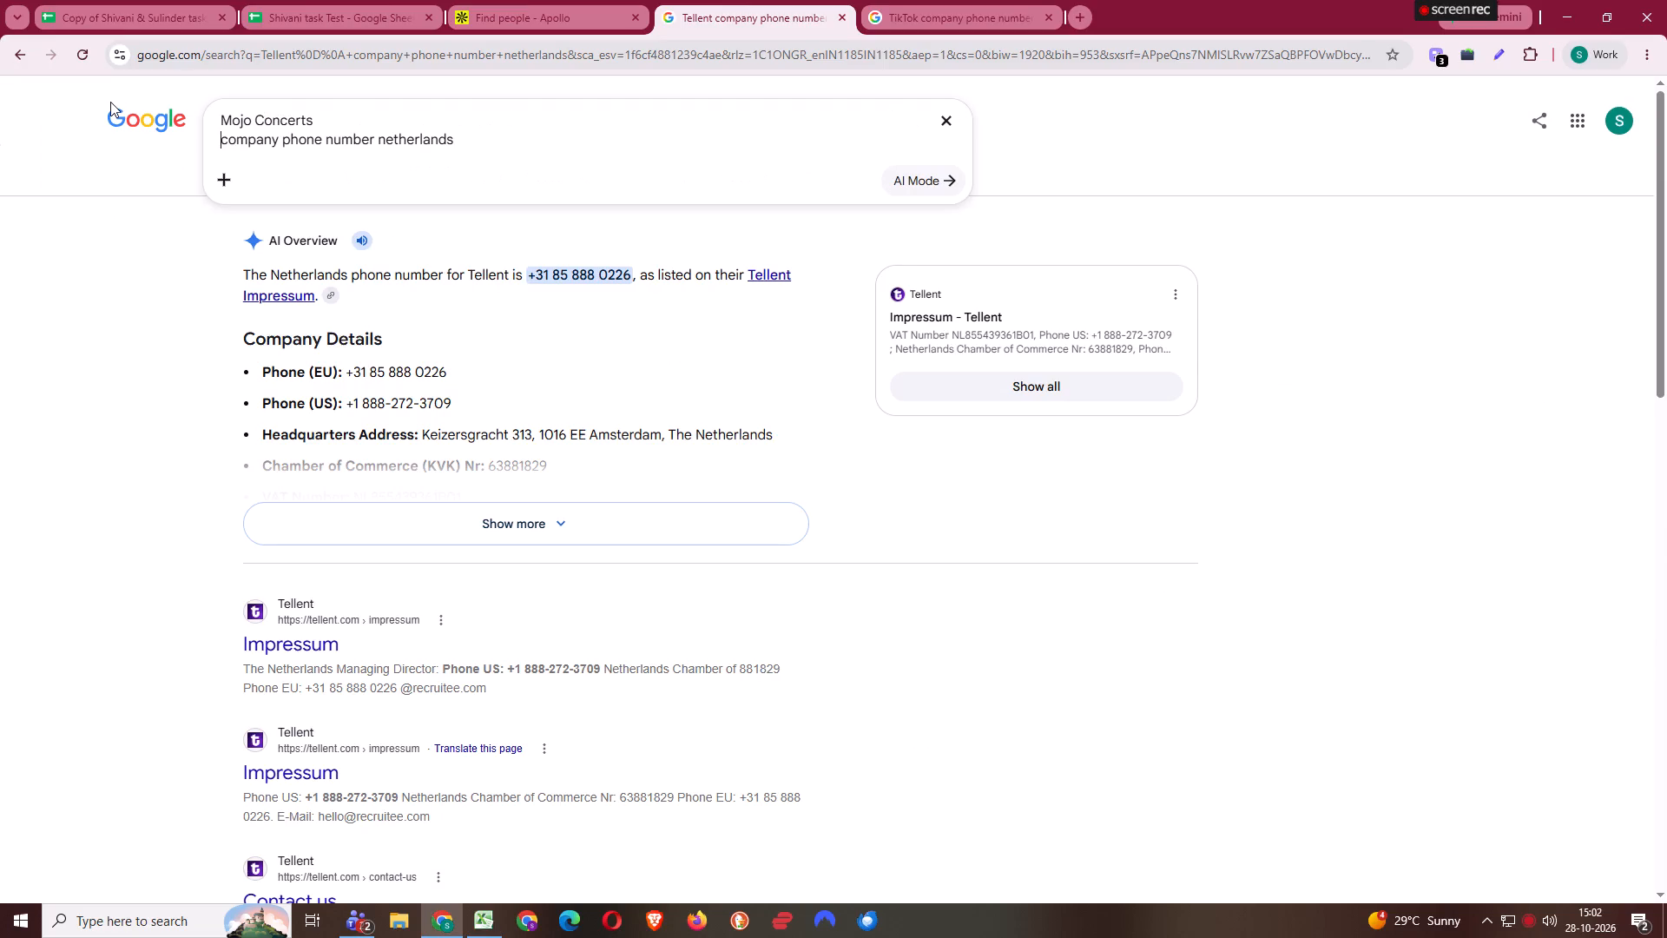
key(Return)
key(Return)
Switch to Excel and save the Tuesdaystudio workbook.
key(alt+Tab)
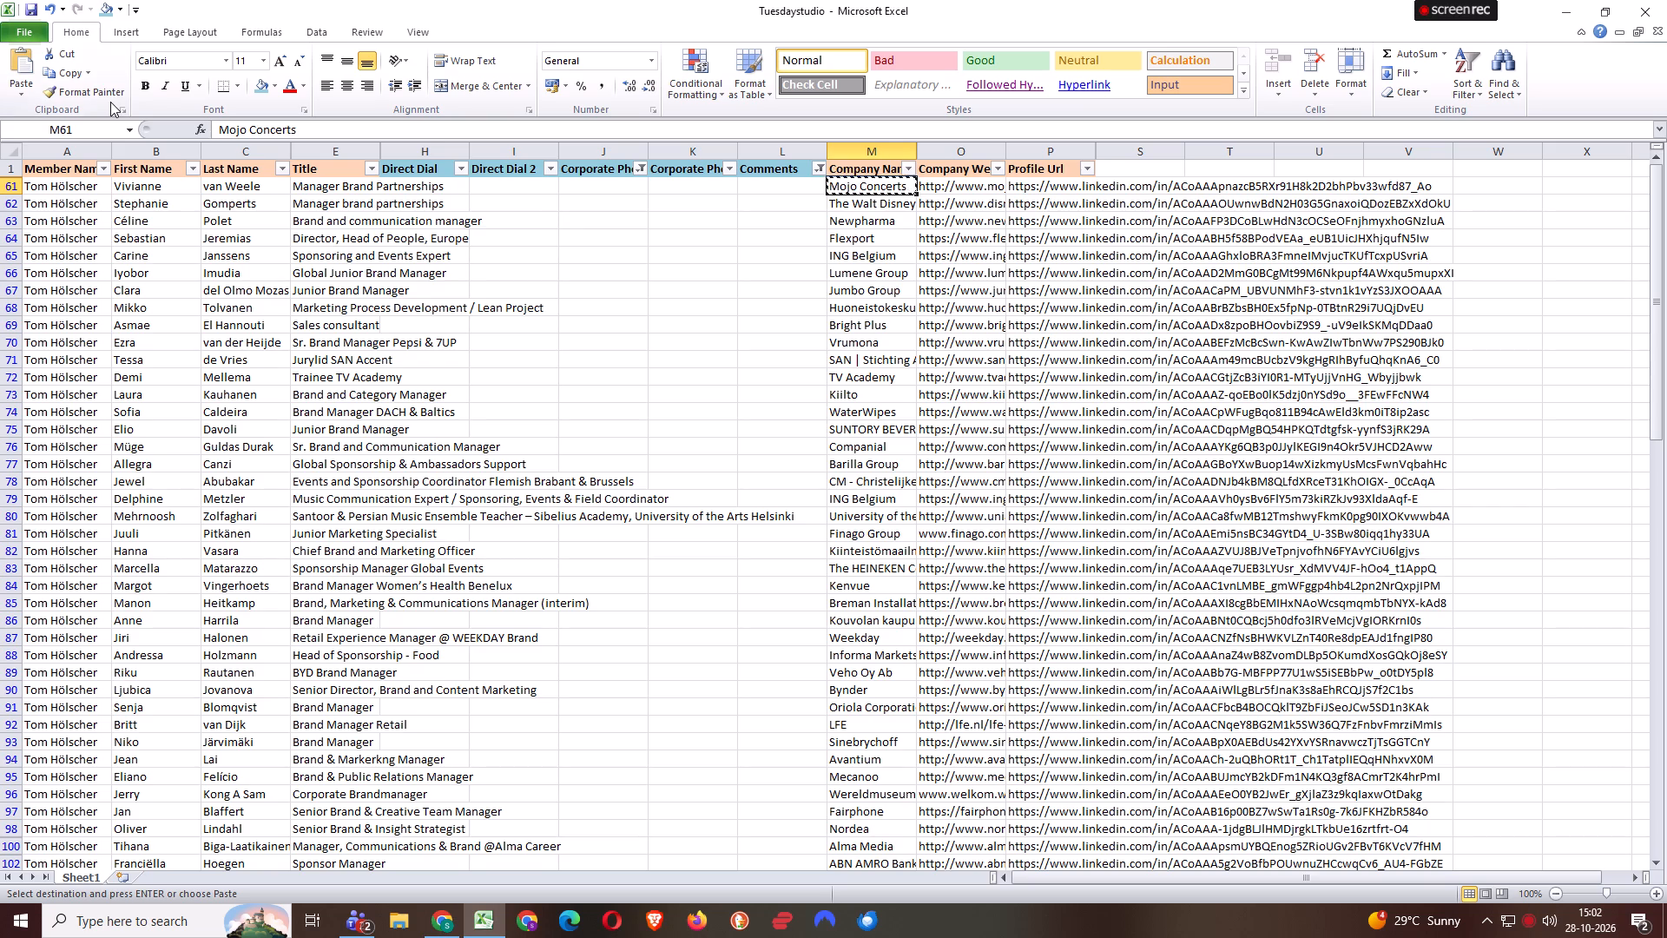
key(ctrl+s)
key(ctrl+s)
key(ctrl+s)
key(ctrl+s)
key(ctrl+s)
Copy Mojo Concerts BV's primary phone number from Google into row 61's first Corporate Phone cell in Excel as text, removing the extra spaces.
click(572, 188)
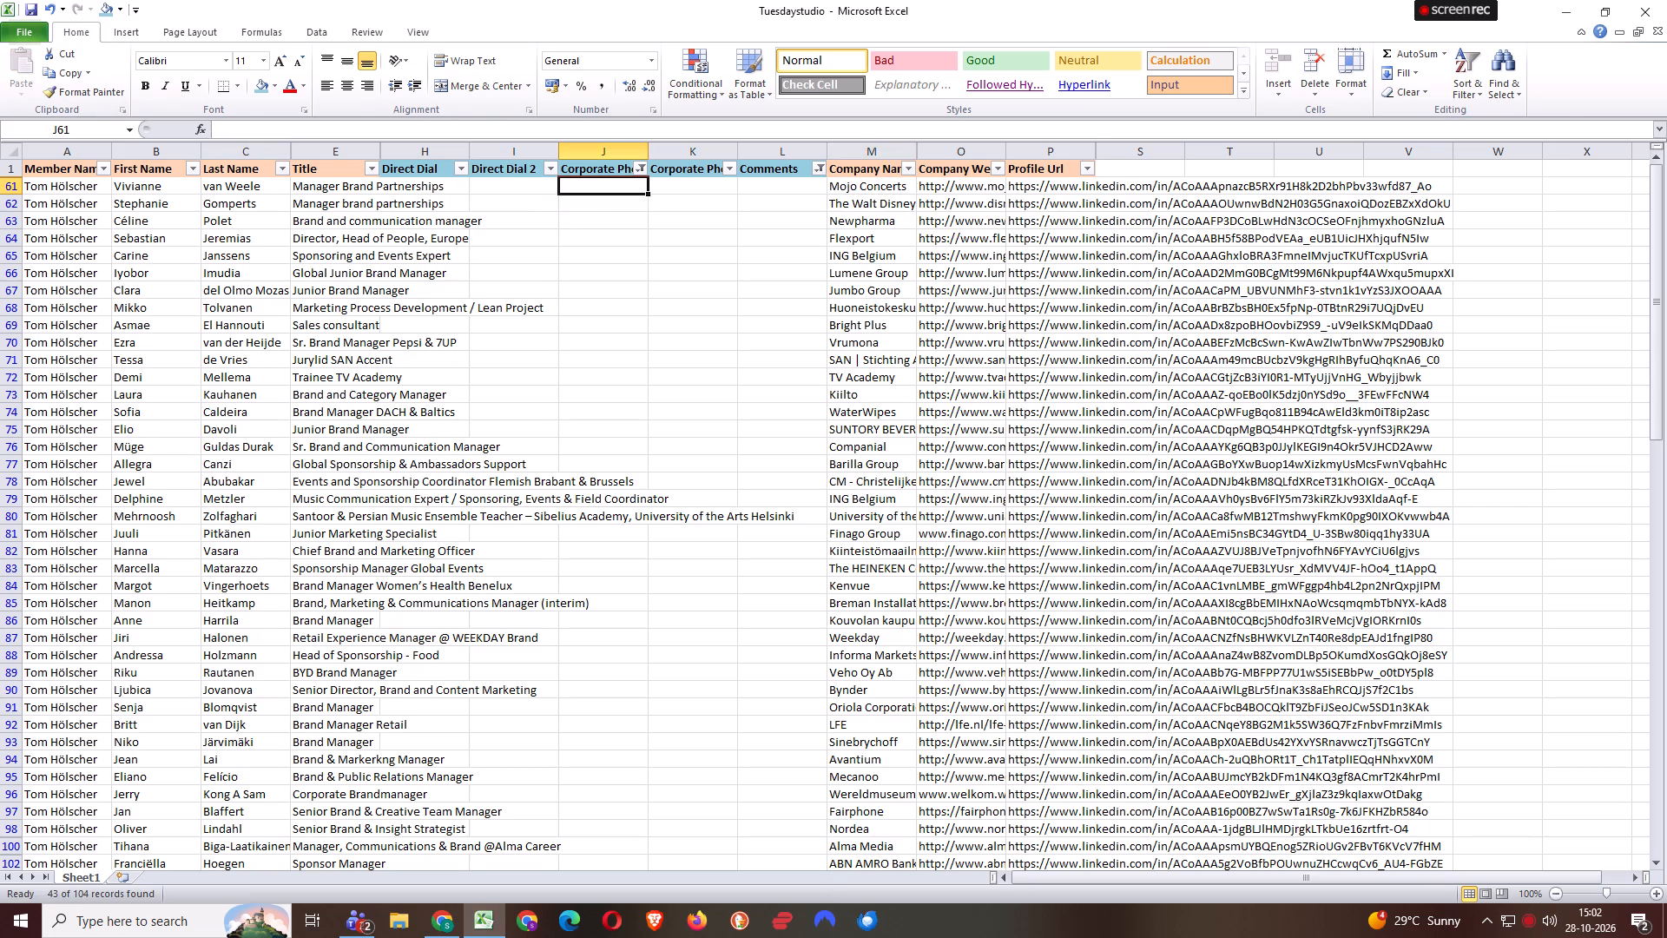
key(alt+Tab)
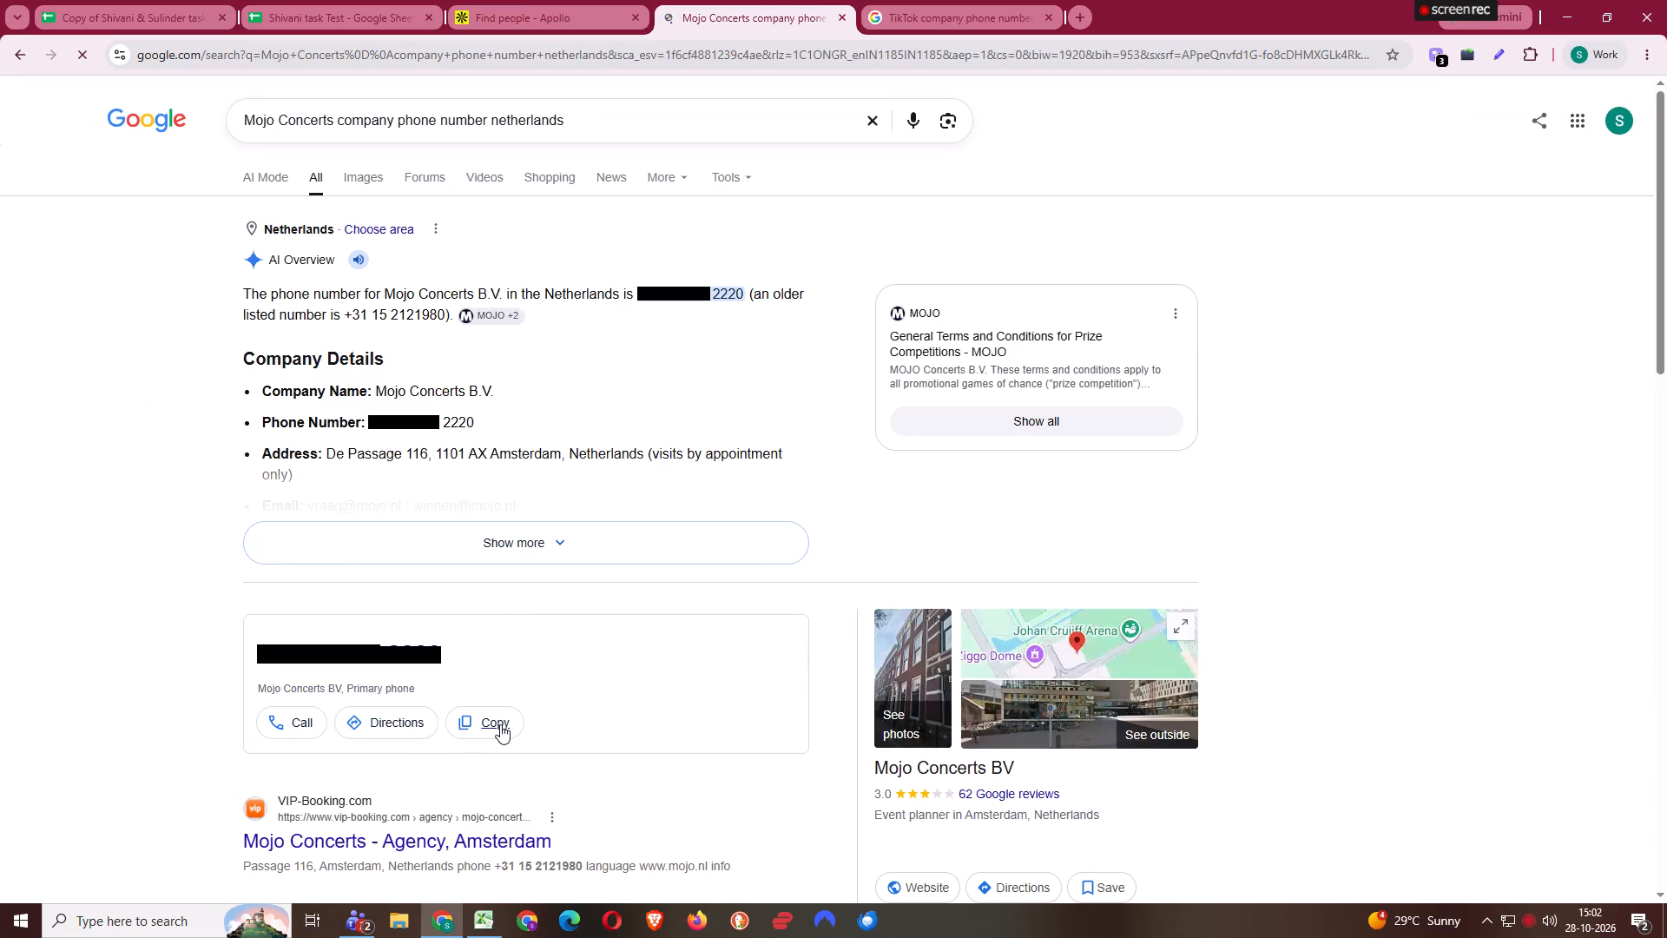
click(500, 724)
key(alt+Tab)
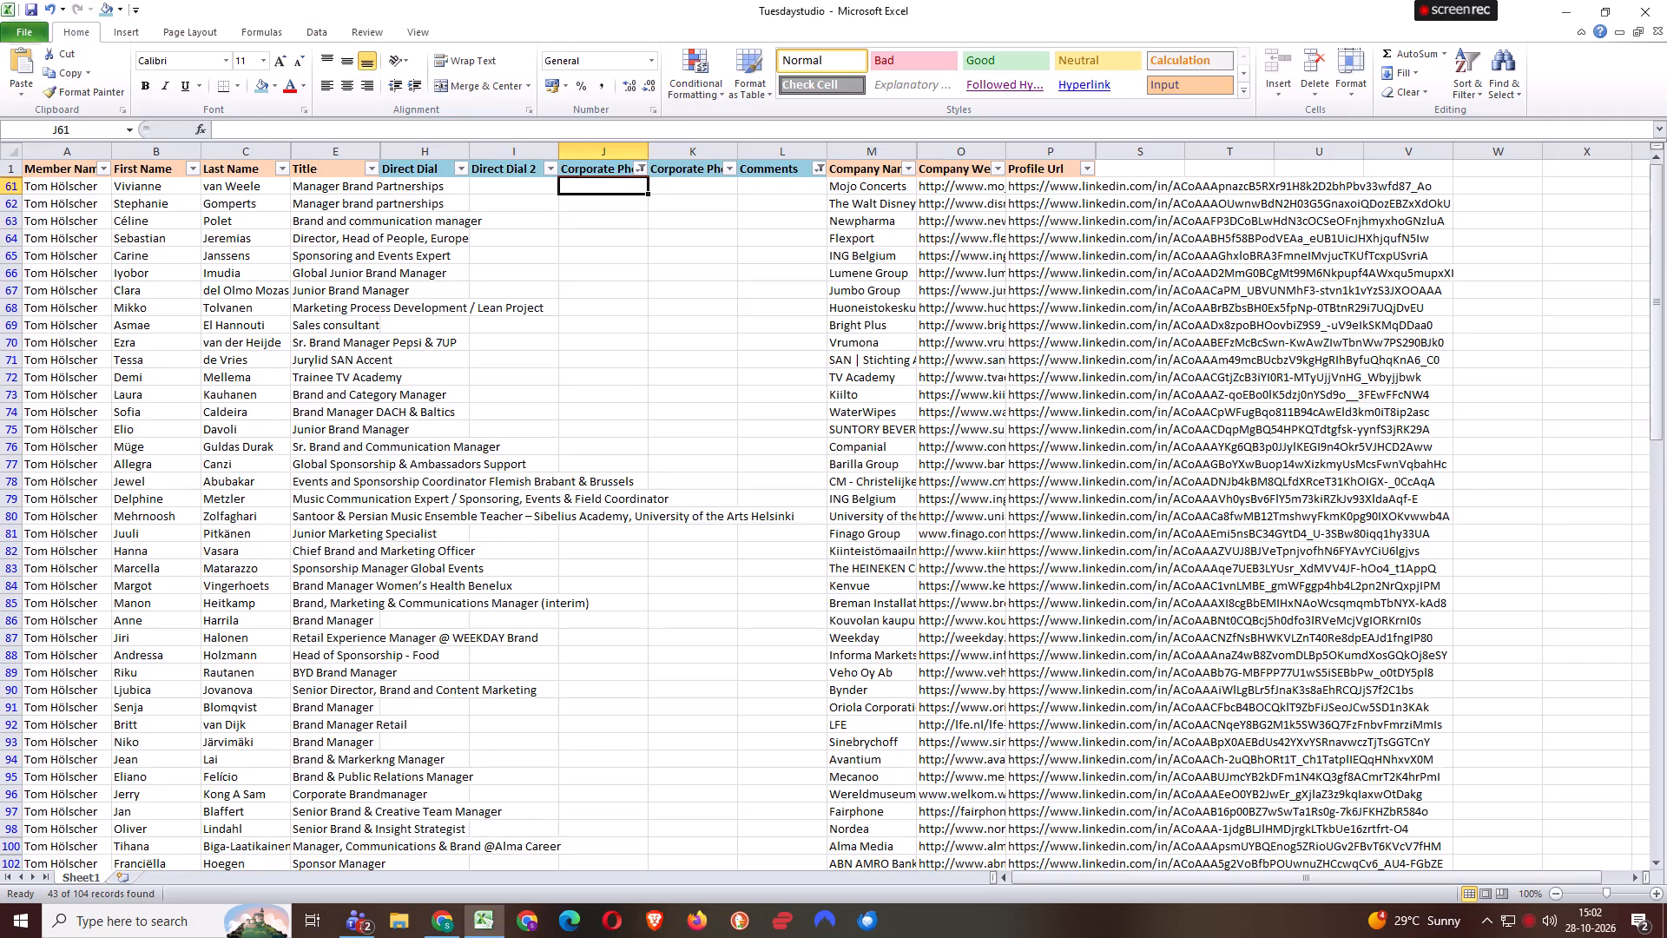
key(apostrophe)
key(ctrl+v)
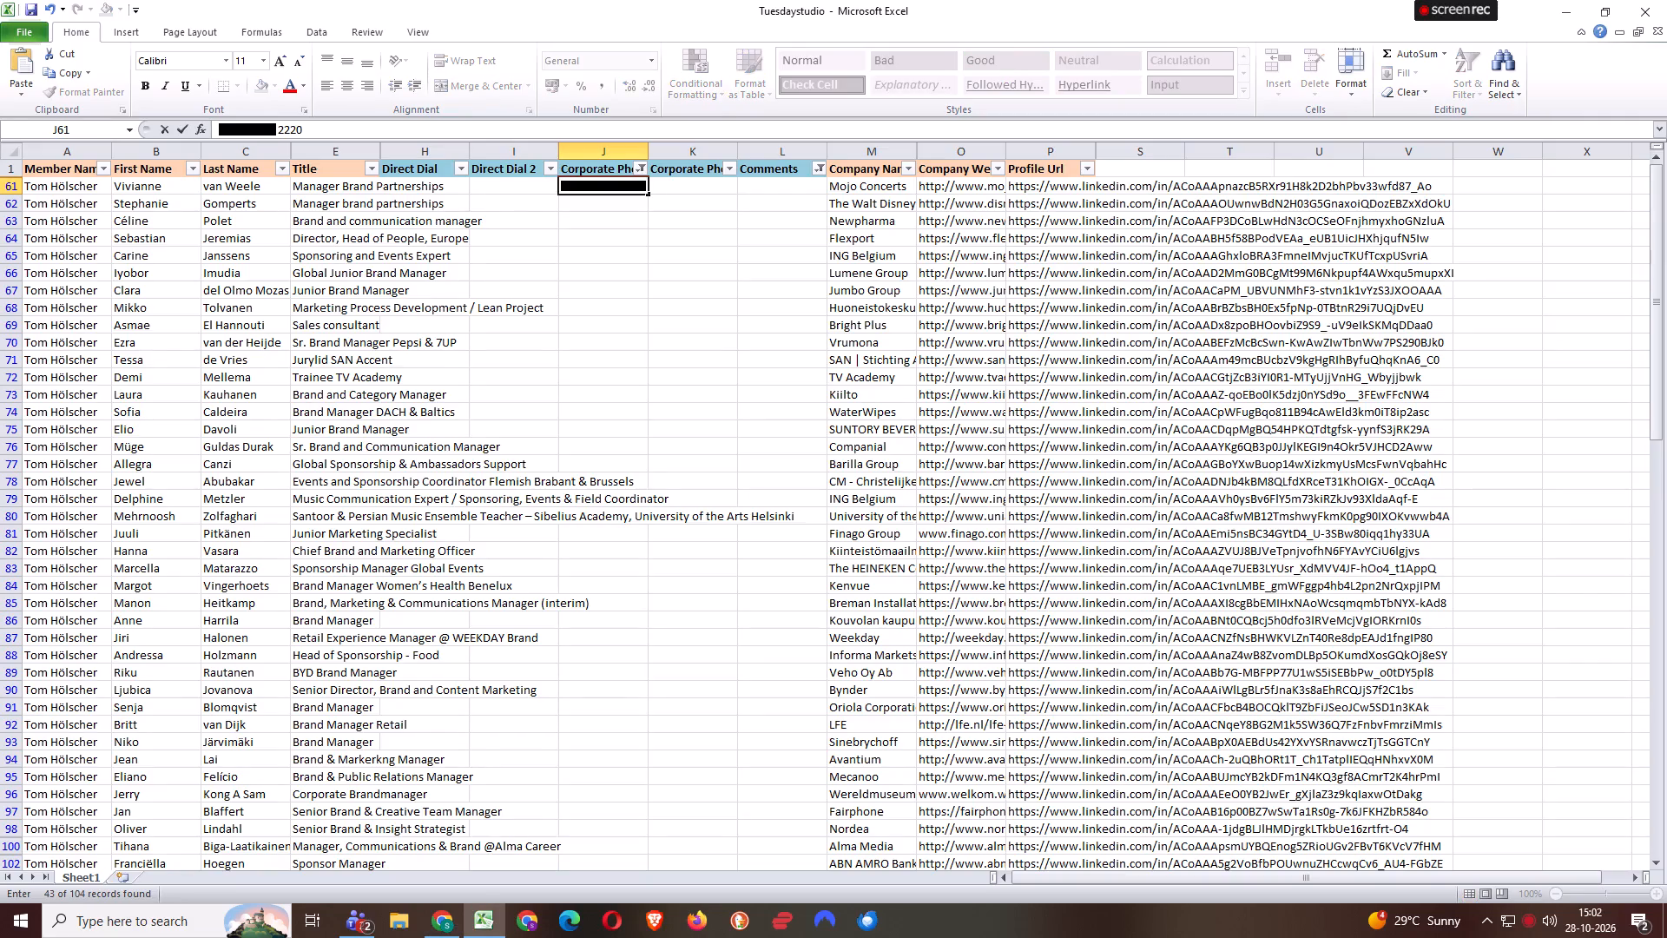
click(621, 184)
key(BackSpace)
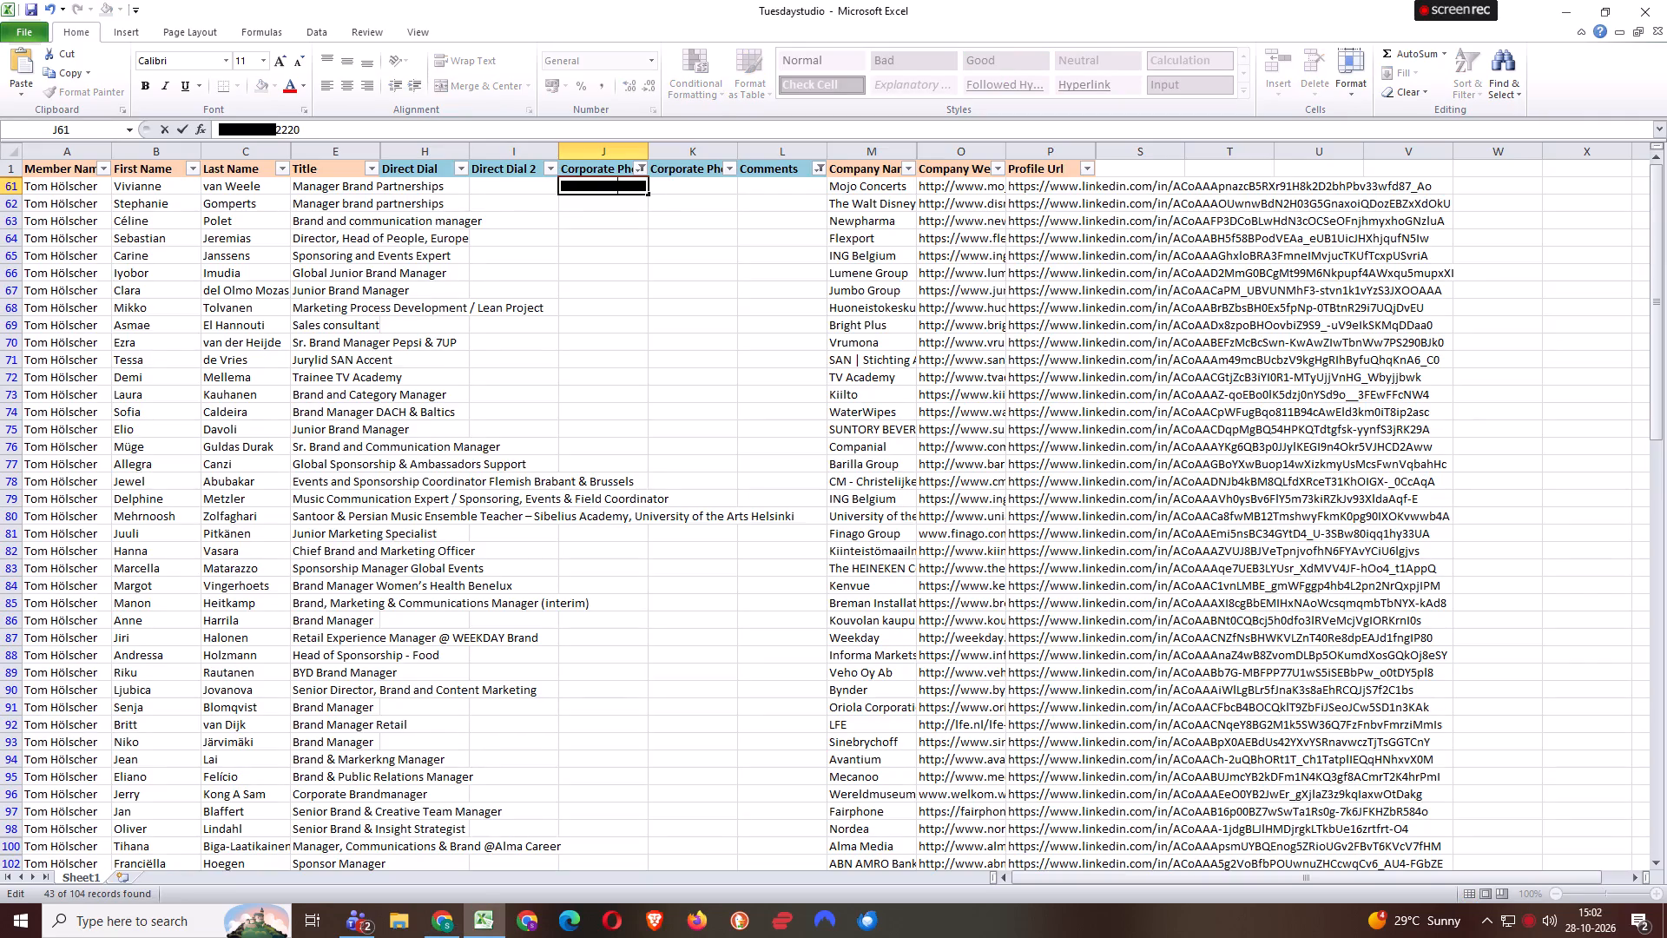
click(597, 186)
click(600, 187)
key(BackSpace)
click(663, 248)
Reapply the first Corporate Phone column's filter to hide the completed Mojo Concerts row.
click(642, 172)
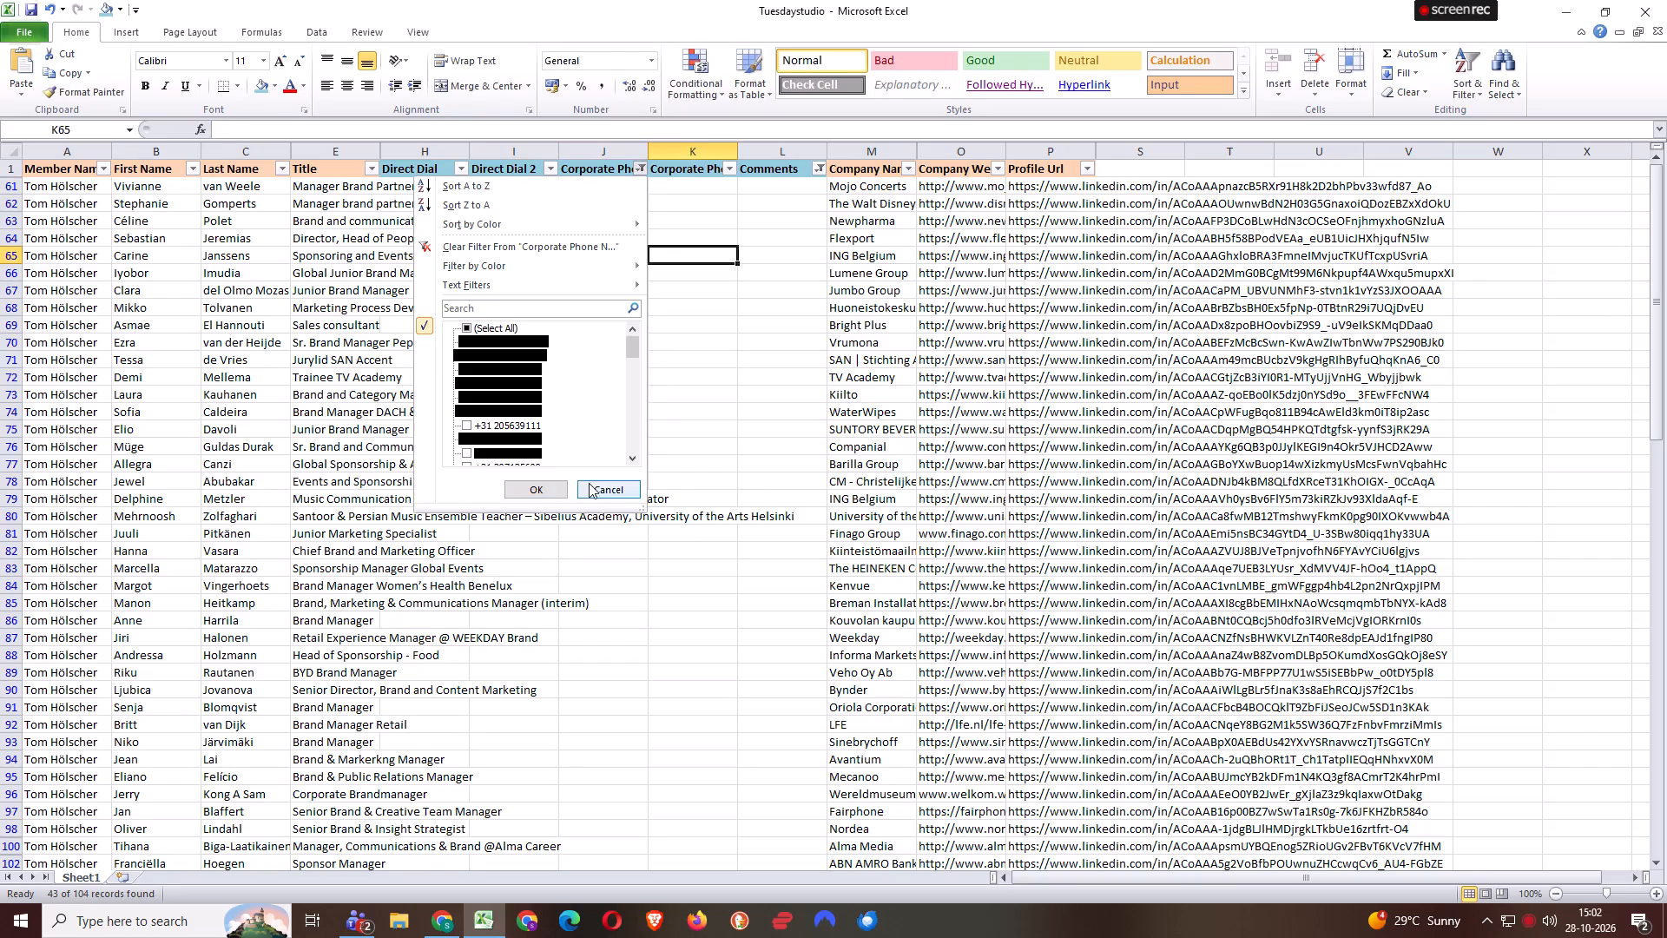
click(558, 486)
Copy the company name The Walt Disney Company from row 62 and search Google in Chrome for its company phone number in the Netherlands.
click(872, 185)
key(ctrl+c)
key(alt+Tab)
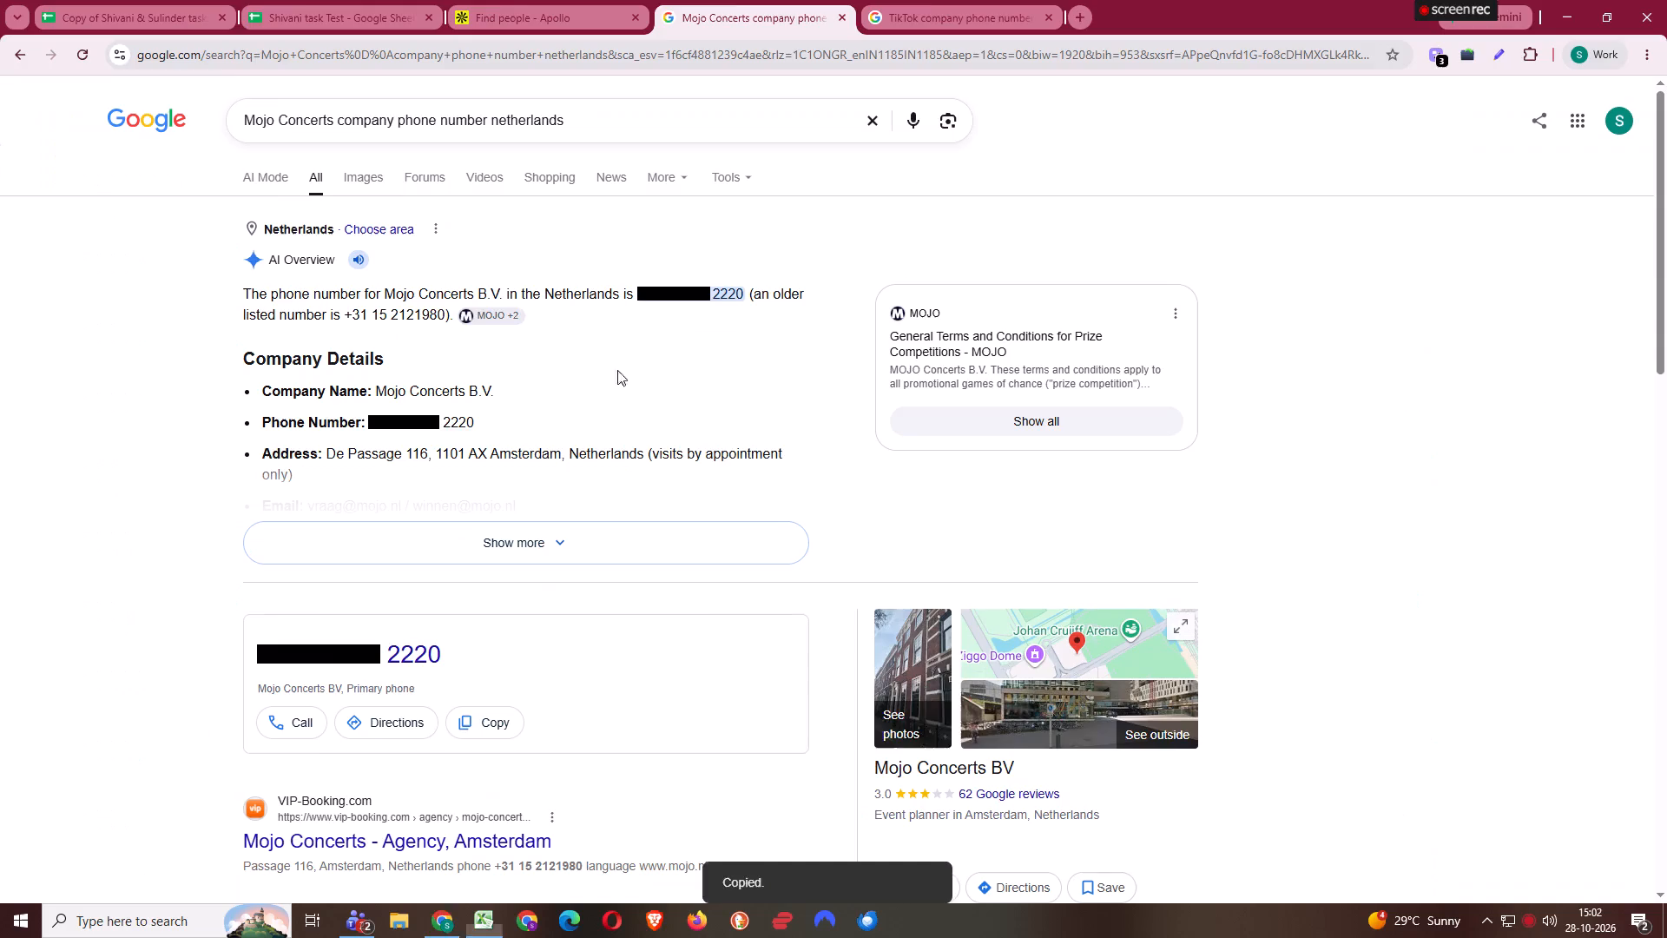
click(328, 126)
drag(337, 126, 41, 69)
key(ctrl+v)
key(Return)
key(Return)
key(Return)
key(Return)
key(Return)
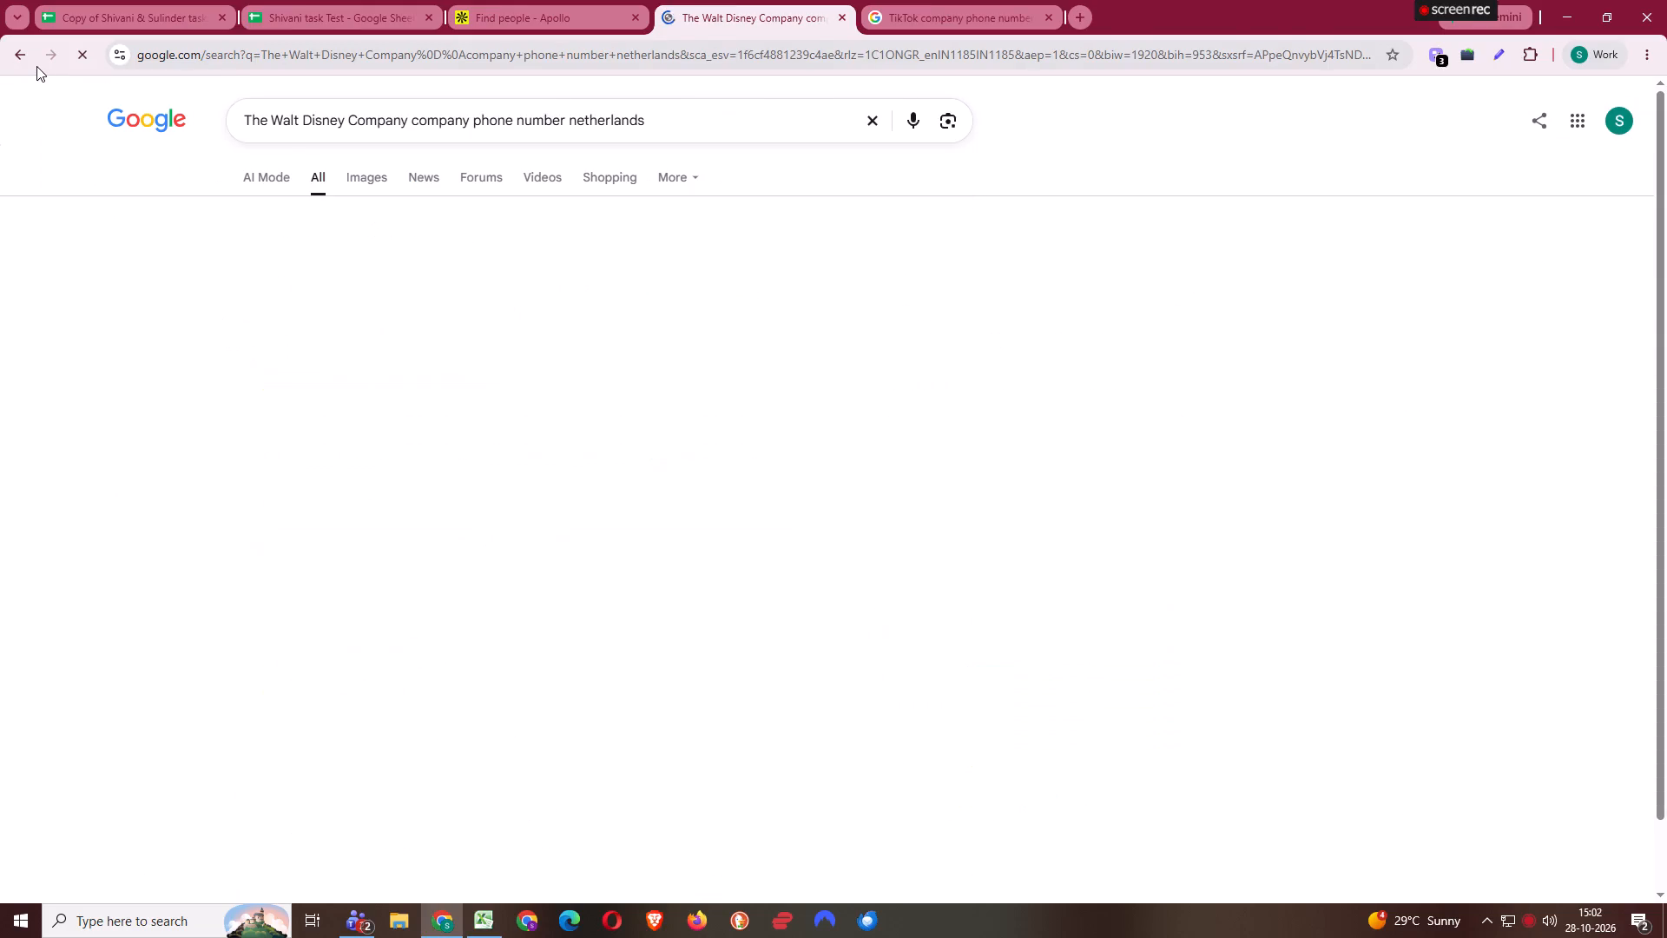
scroll(36, 66, up, 2)
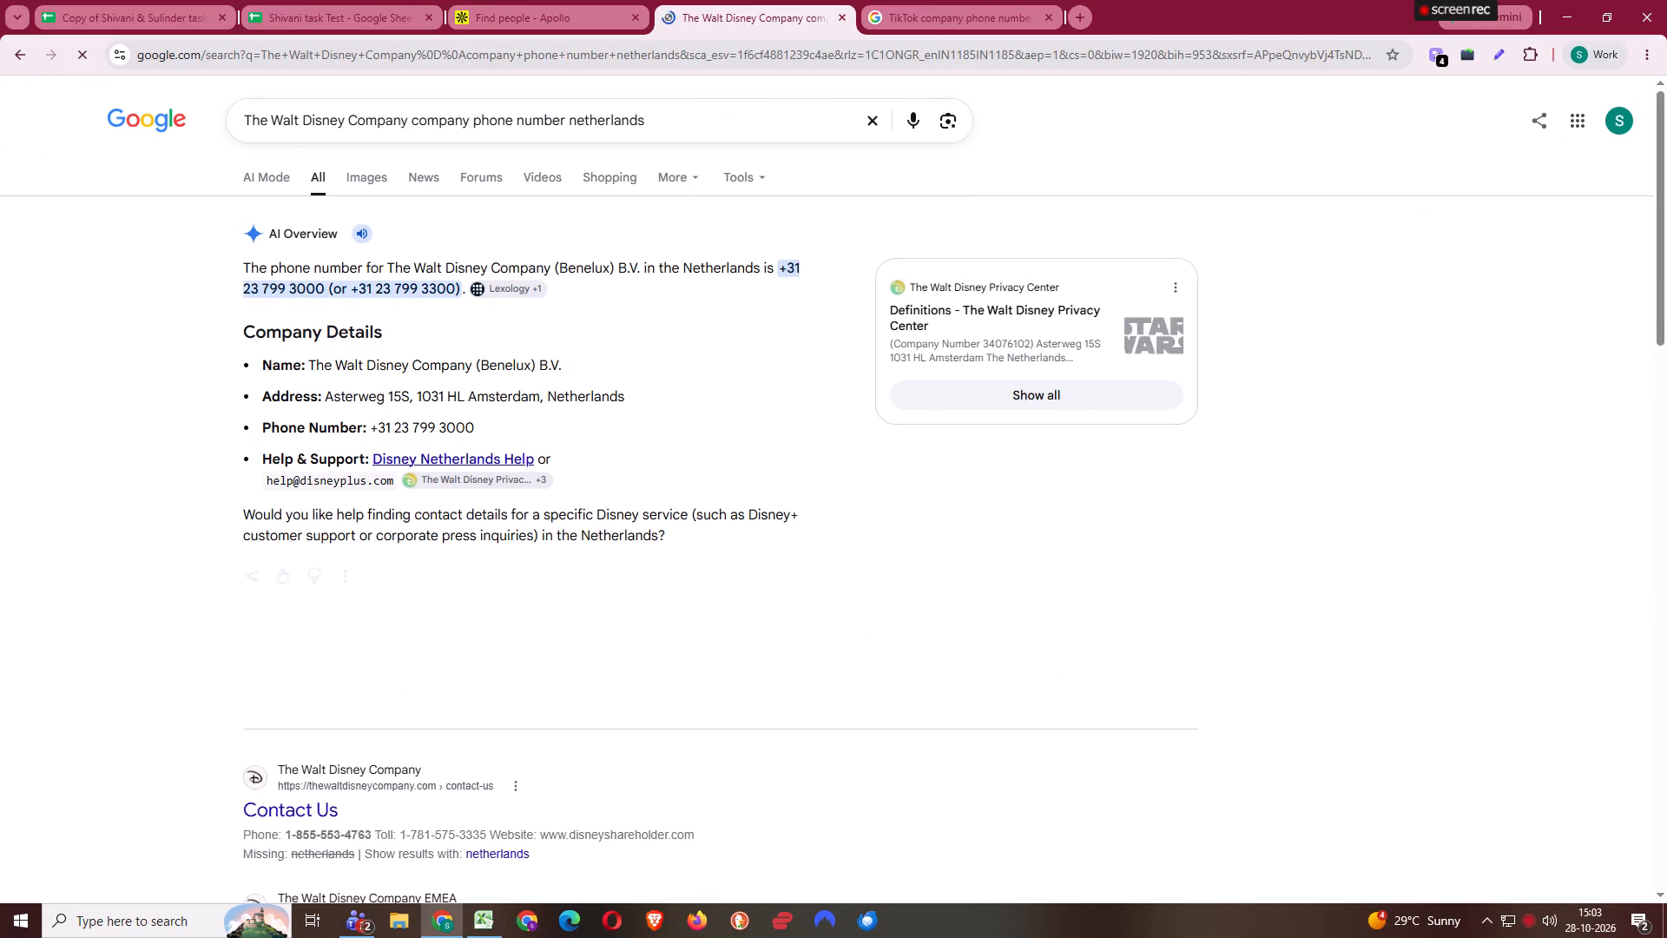
Copy The Walt Disney Company's alternative number from Google's overview into row 62's first Corporate Phone cell in Excel as text, removing the extra spaces.
alt+click(380, 288)
drag(354, 285, 372, 285)
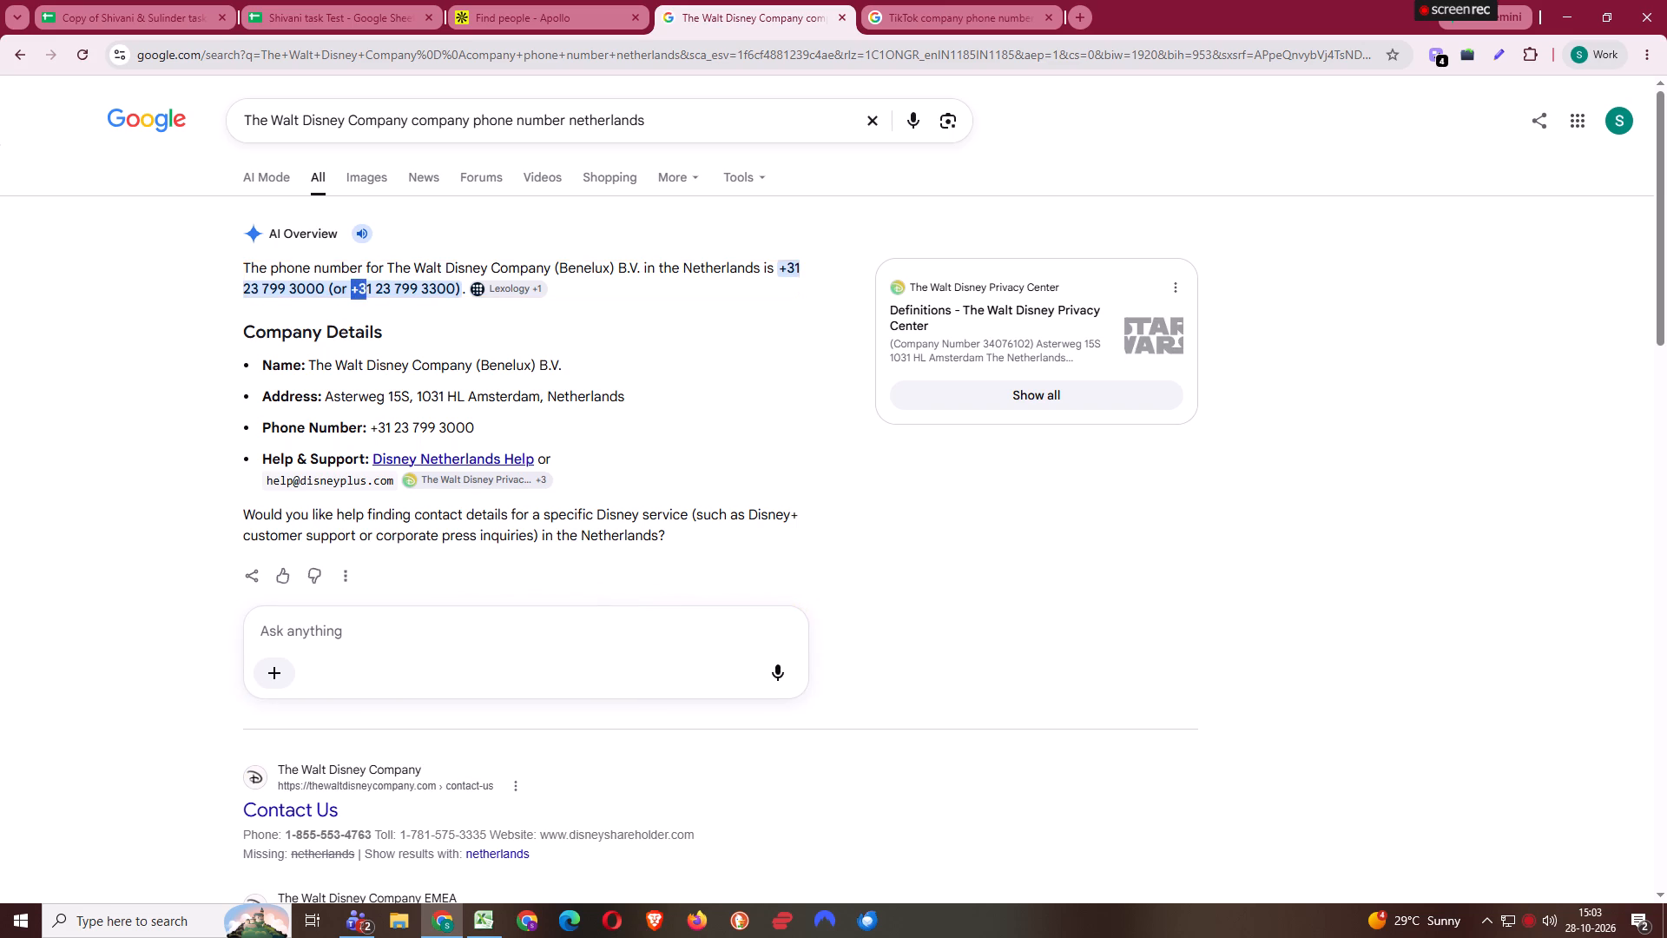
drag(372, 285, 453, 286)
key(ctrl+c)
key(ctrl+c)
key(ctrl+c)
key(ctrl+c)
key(ctrl+c)
key(ctrl+c)
key(ctrl+c)
key(alt+Tab)
click(627, 188)
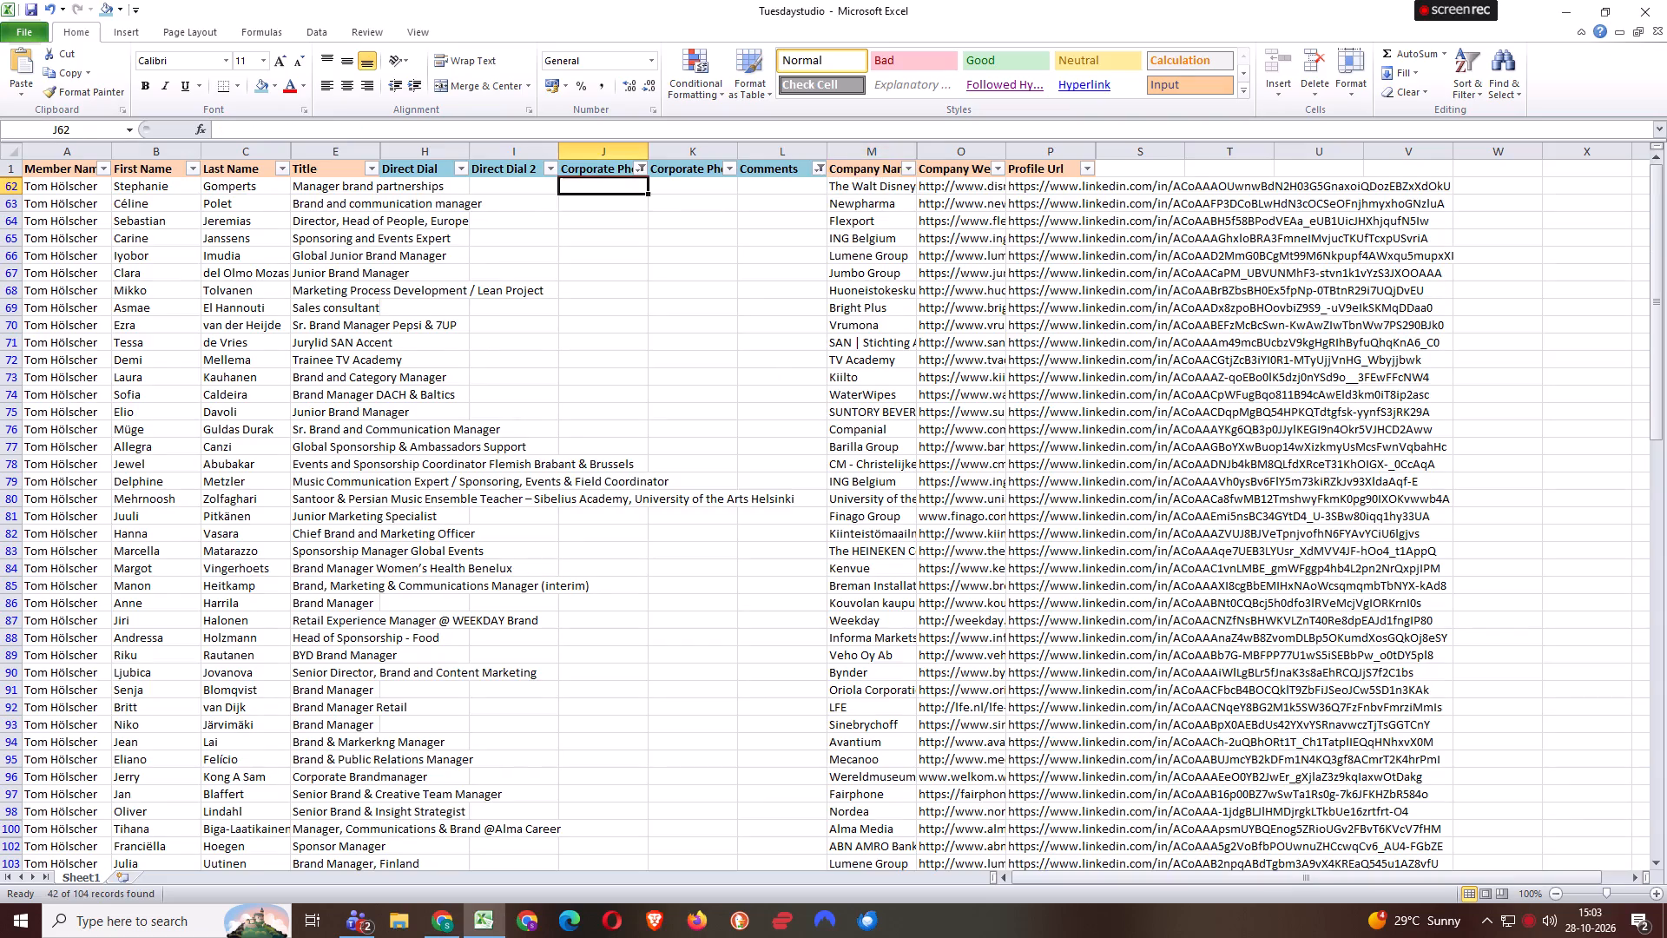
key(apostrophe)
key(ctrl+v)
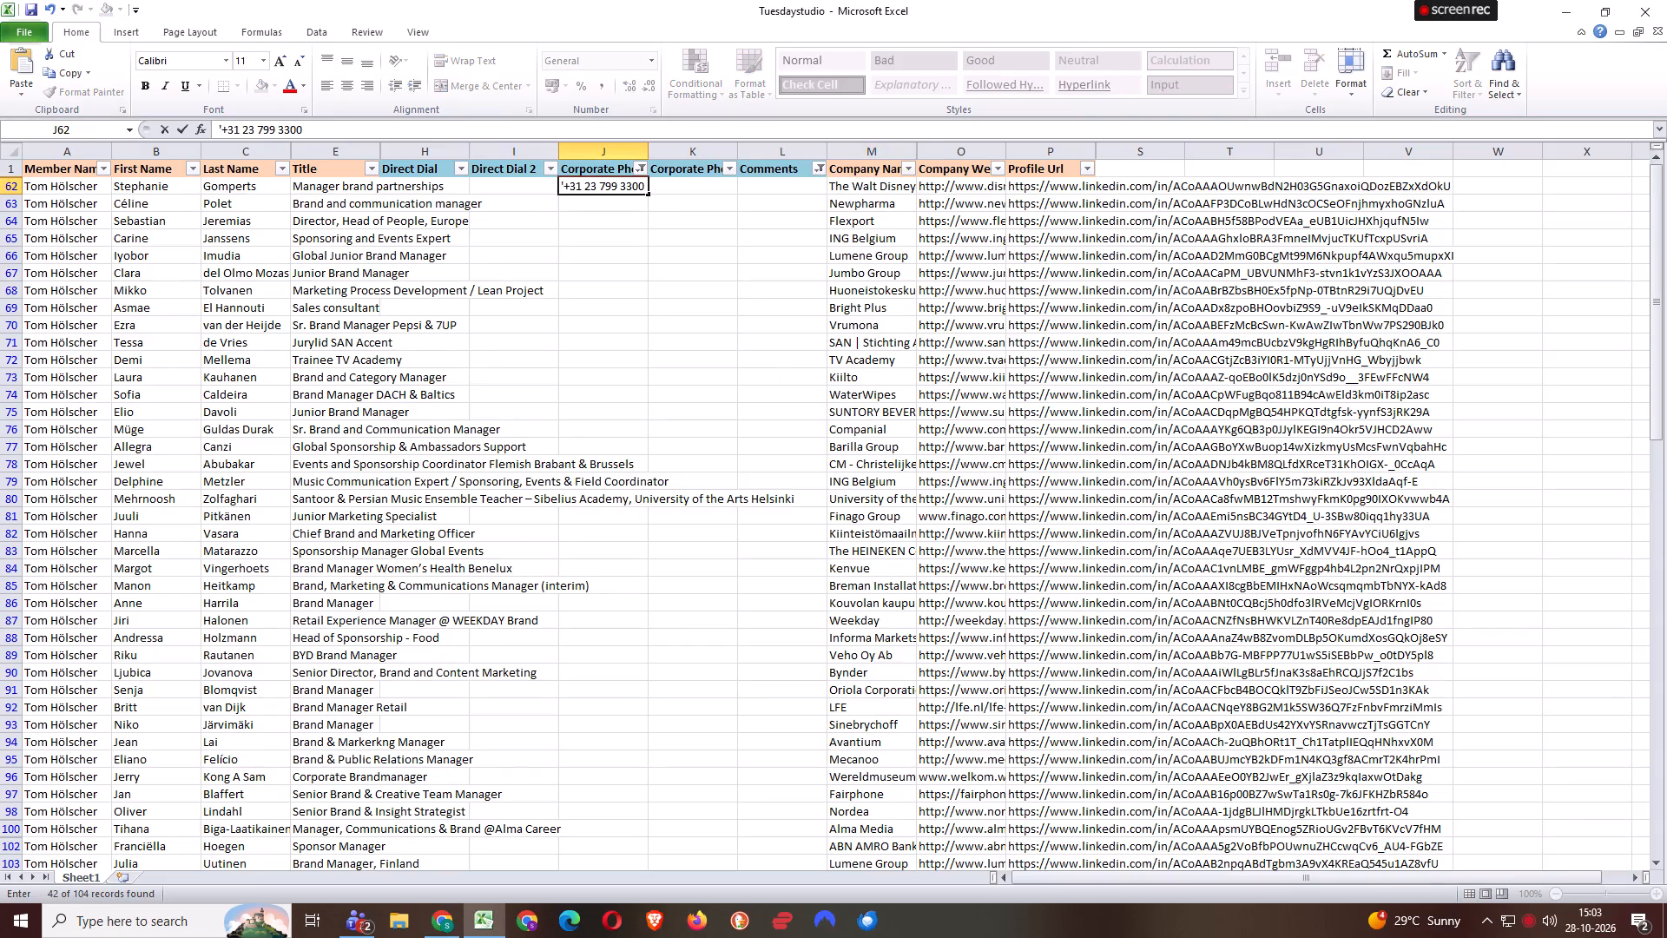
click(601, 179)
key(BackSpace)
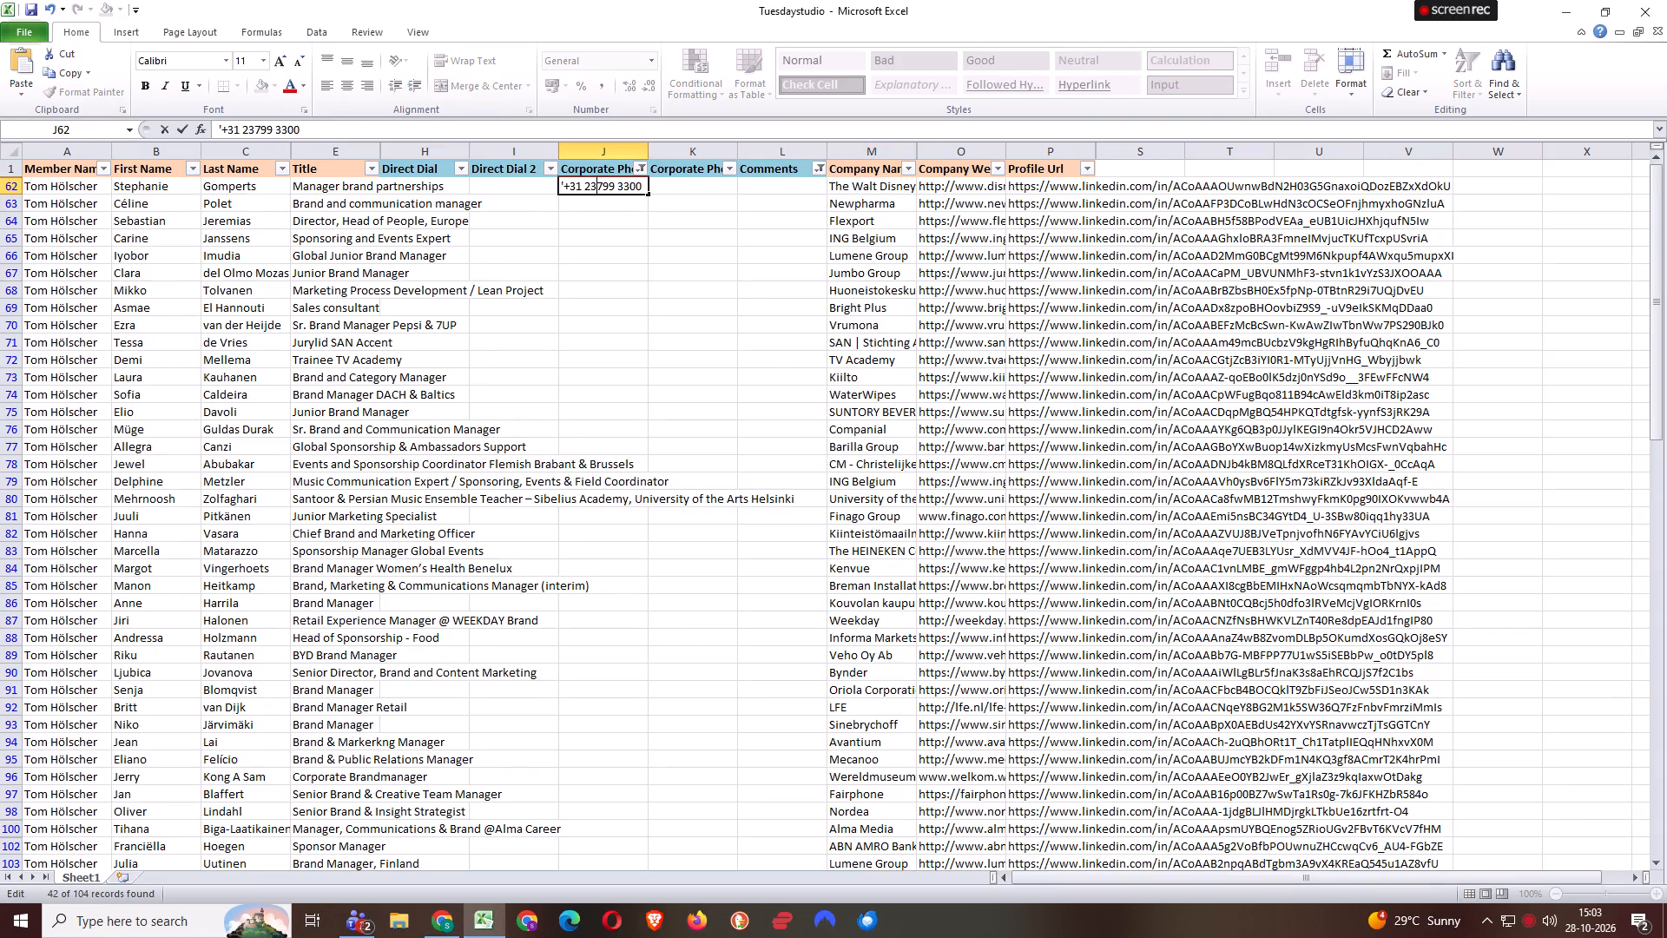
click(617, 185)
key(BackSpace)
click(662, 268)
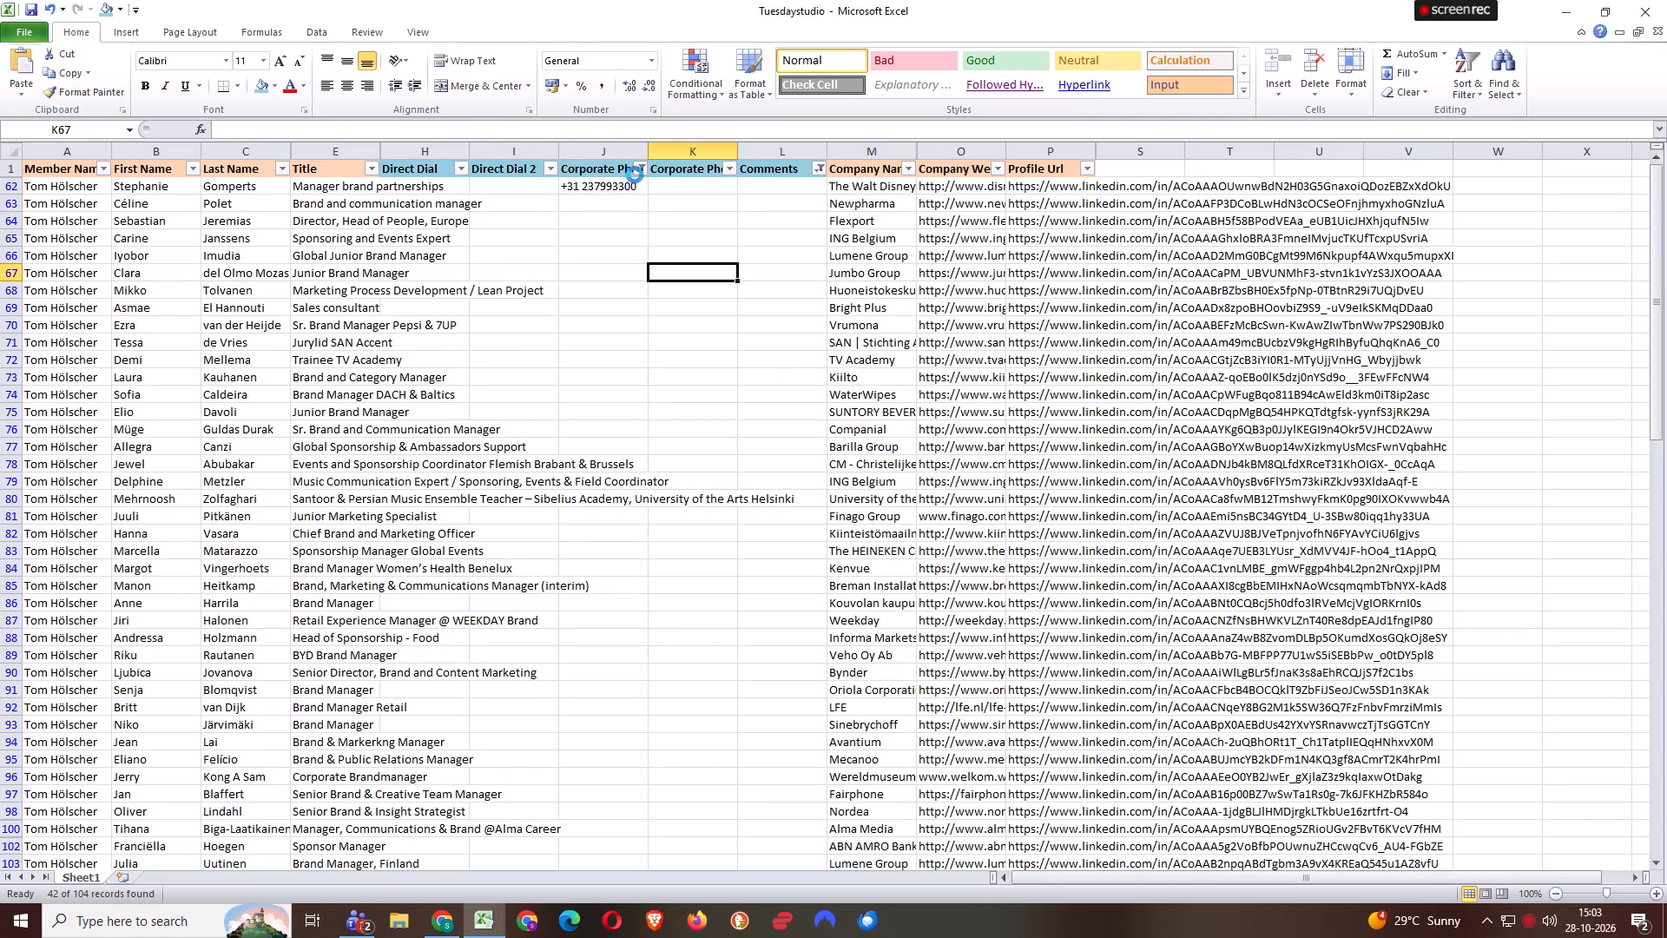
Reapply the first Corporate Phone column's filter to hide the completed Walt Disney row.
click(635, 175)
click(538, 498)
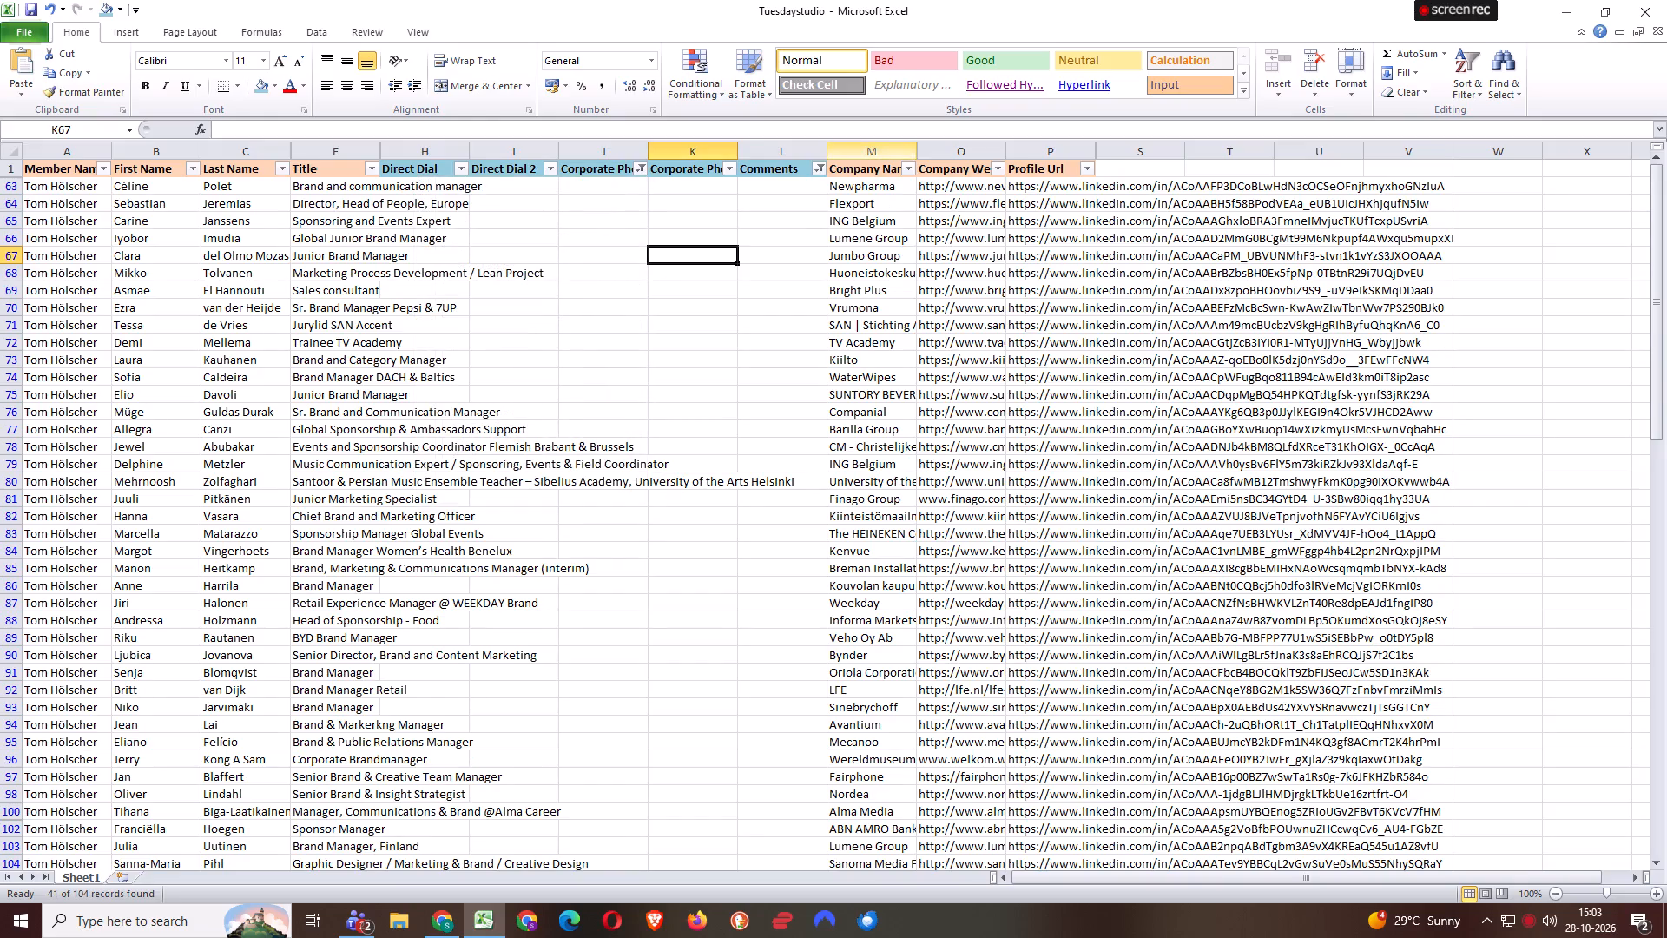
Copy the company name Newpharma from row 63 and search Google in Chrome for its company phone number in the Netherlands.
click(872, 155)
click(712, 276)
click(886, 188)
key(ctrl+c)
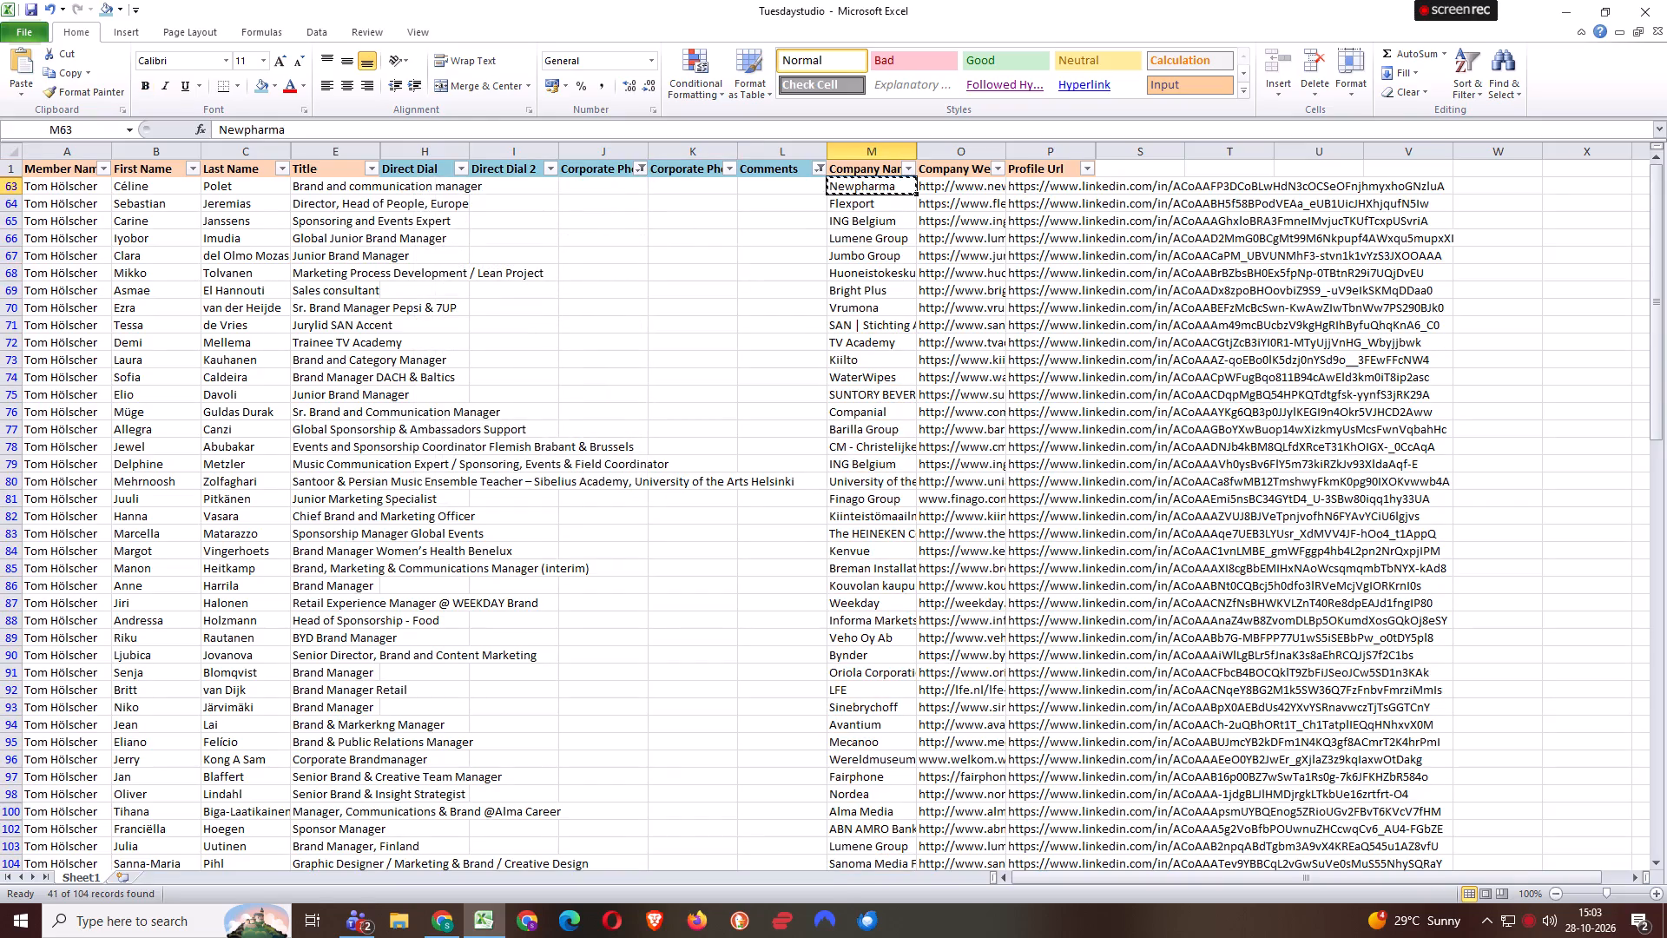
key(alt+Tab)
drag(344, 122, 30, 57)
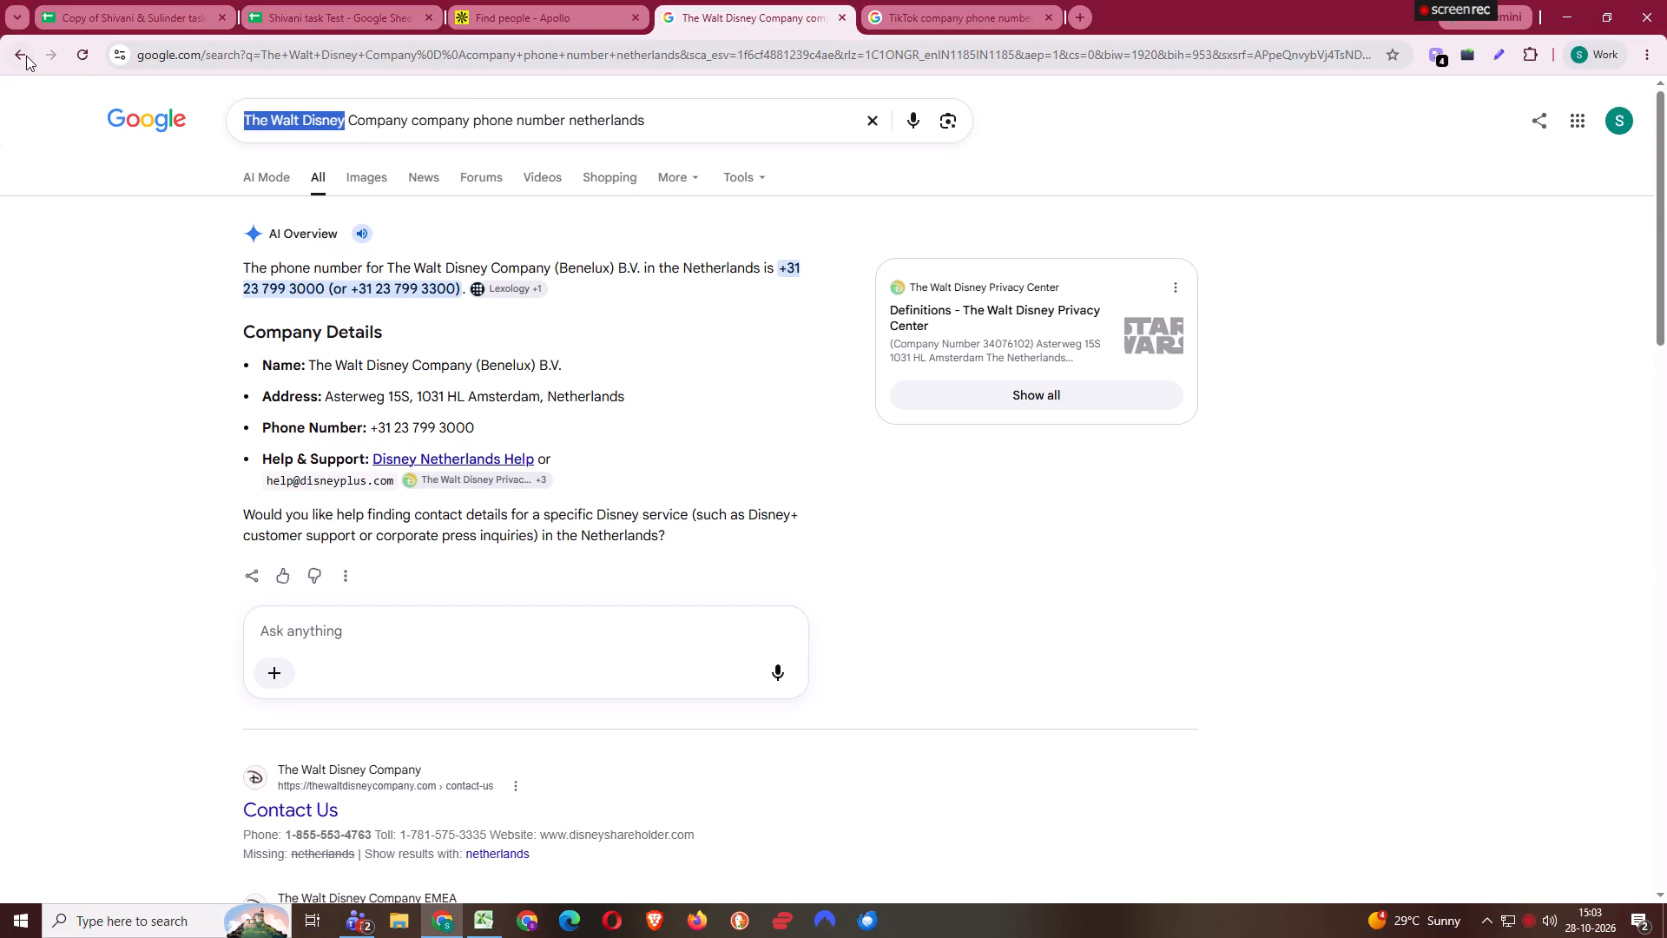
key(ctrl+v)
key(Return)
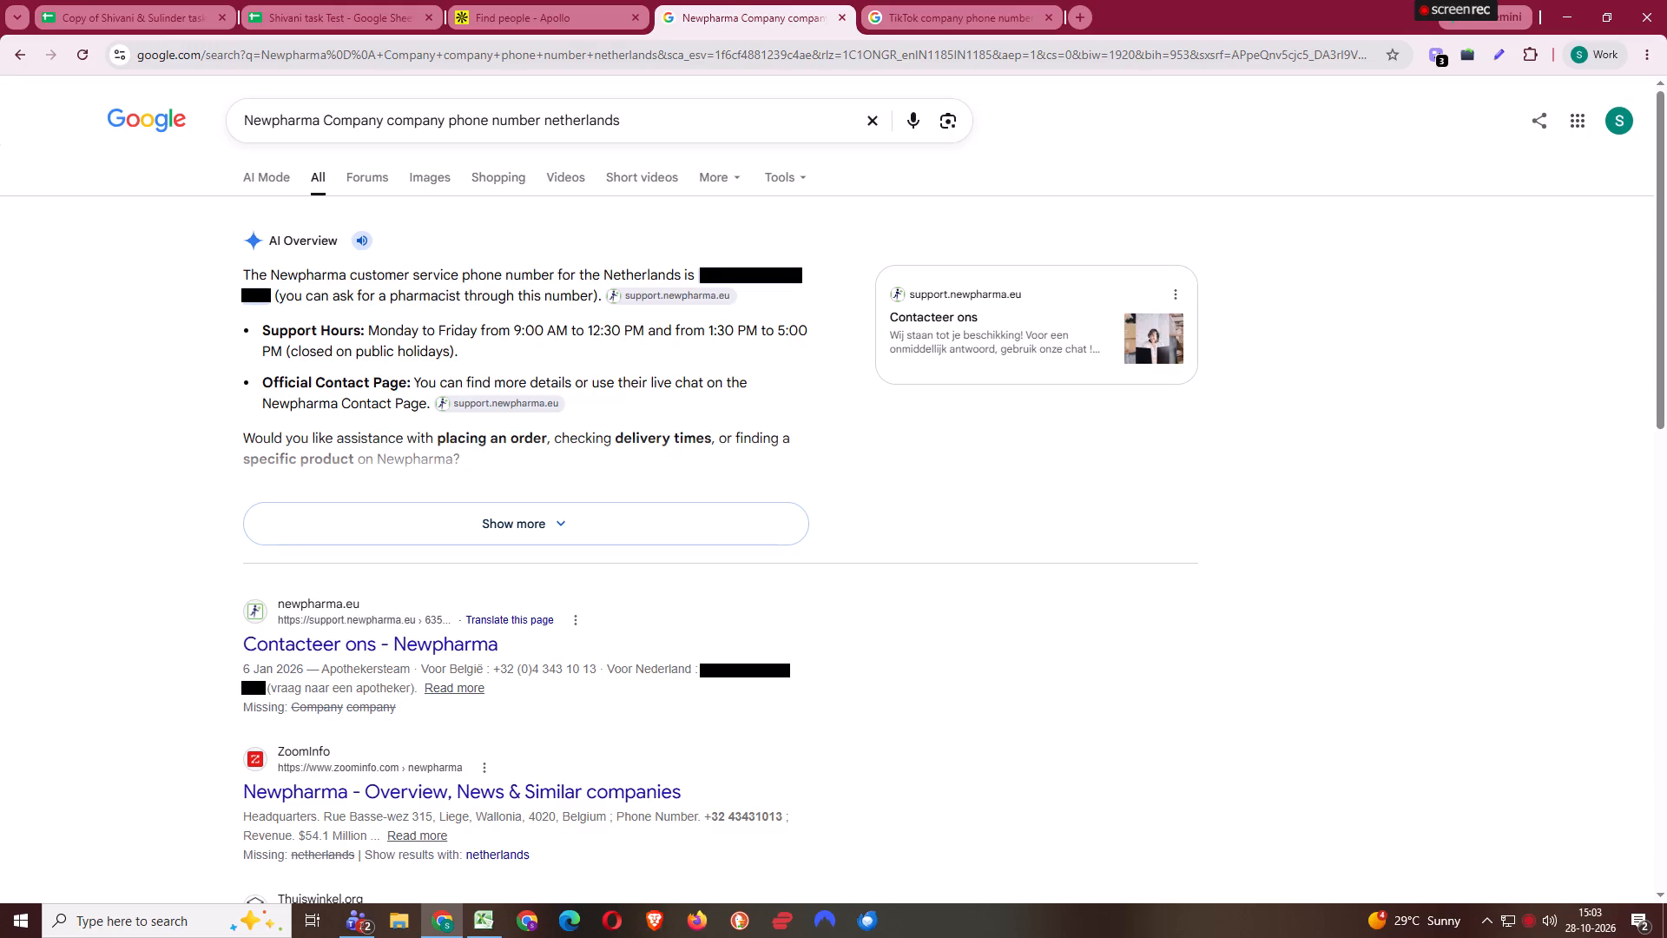
Copy Newpharma's Netherlands customer service number from Google's overview into row 63's first Corporate Phone cell in Excel as text.
drag(700, 267, 812, 294)
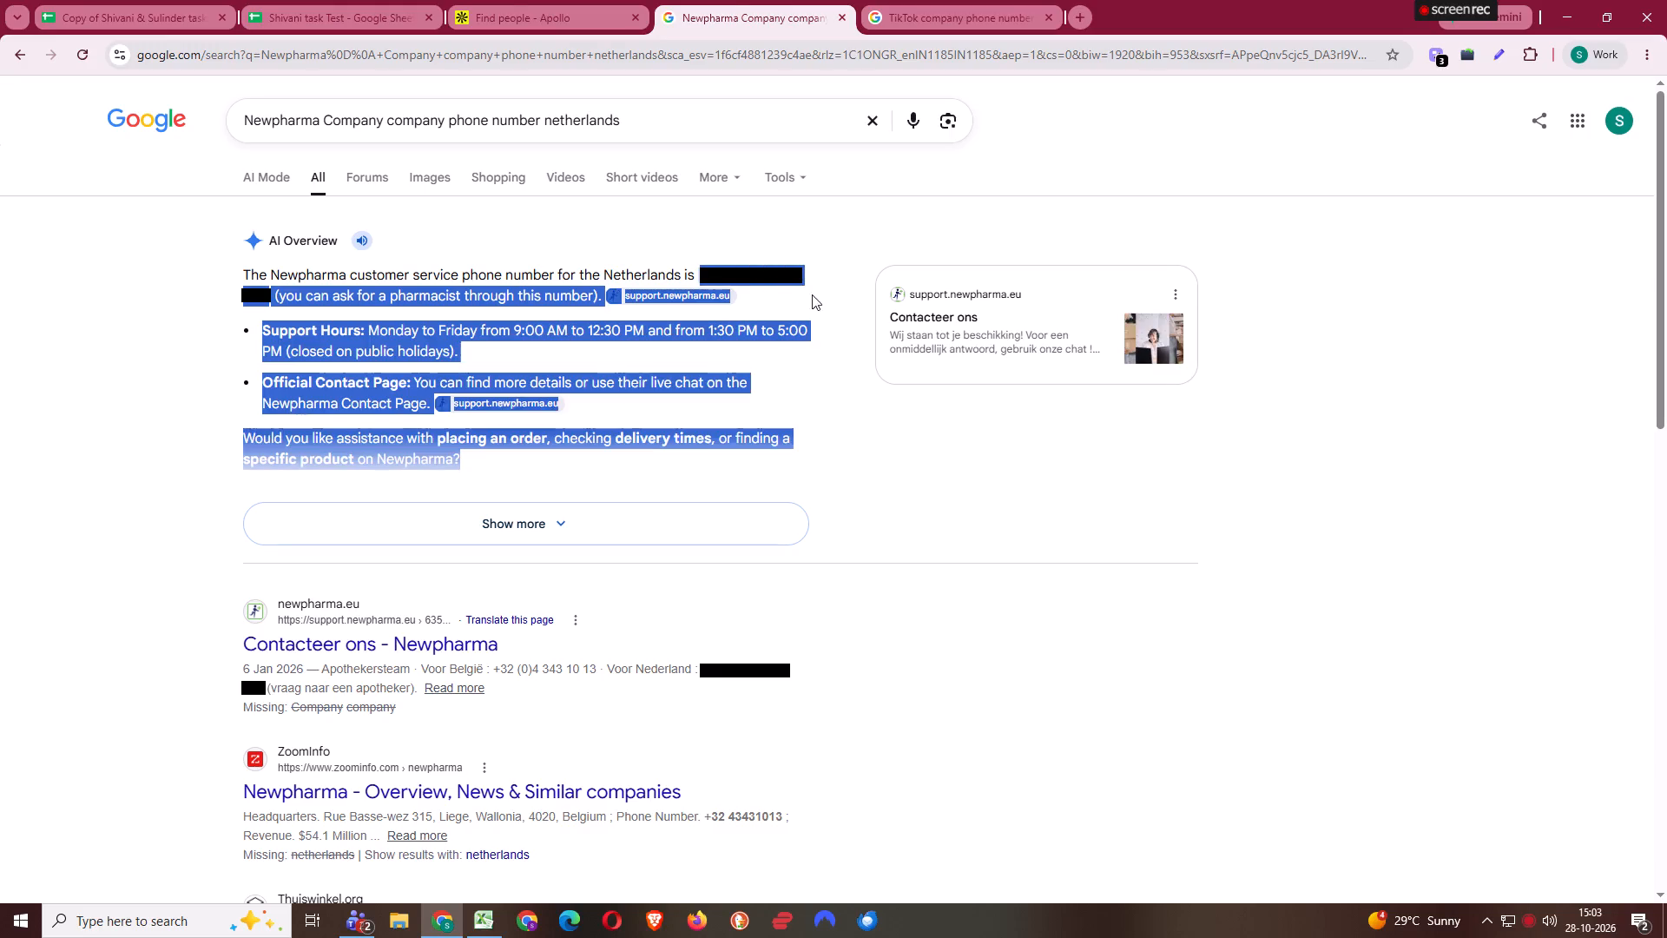
drag(812, 294, 273, 307)
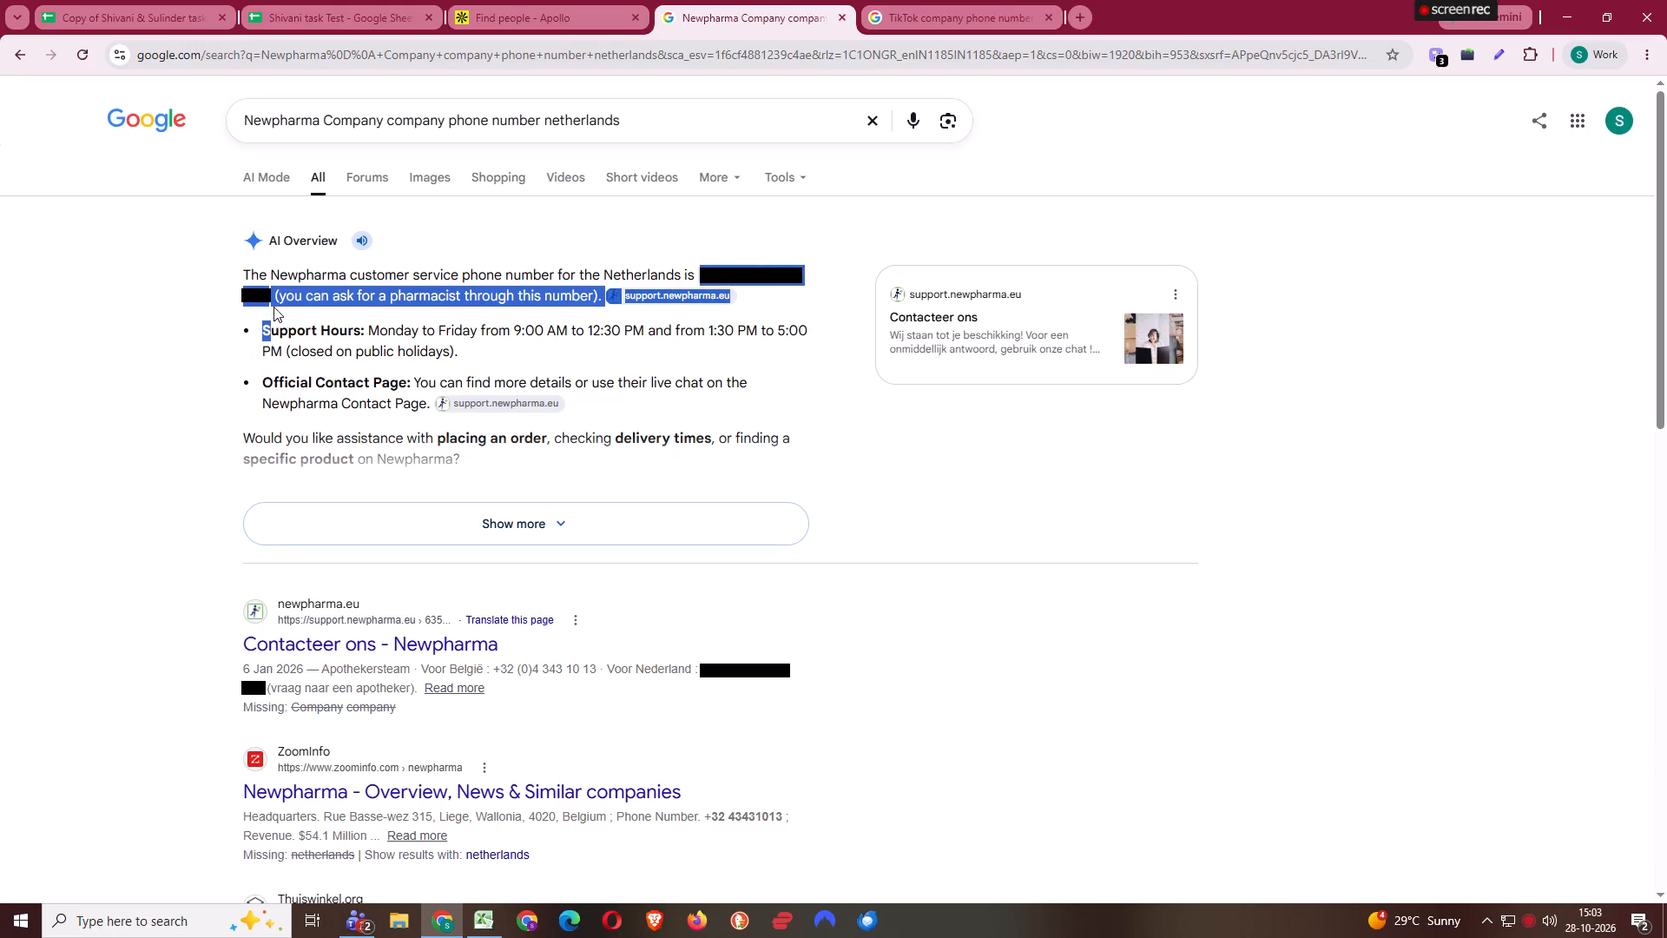
drag(273, 307, 272, 304)
key(ctrl+c)
key(ctrl+c)
key(ctrl+c)
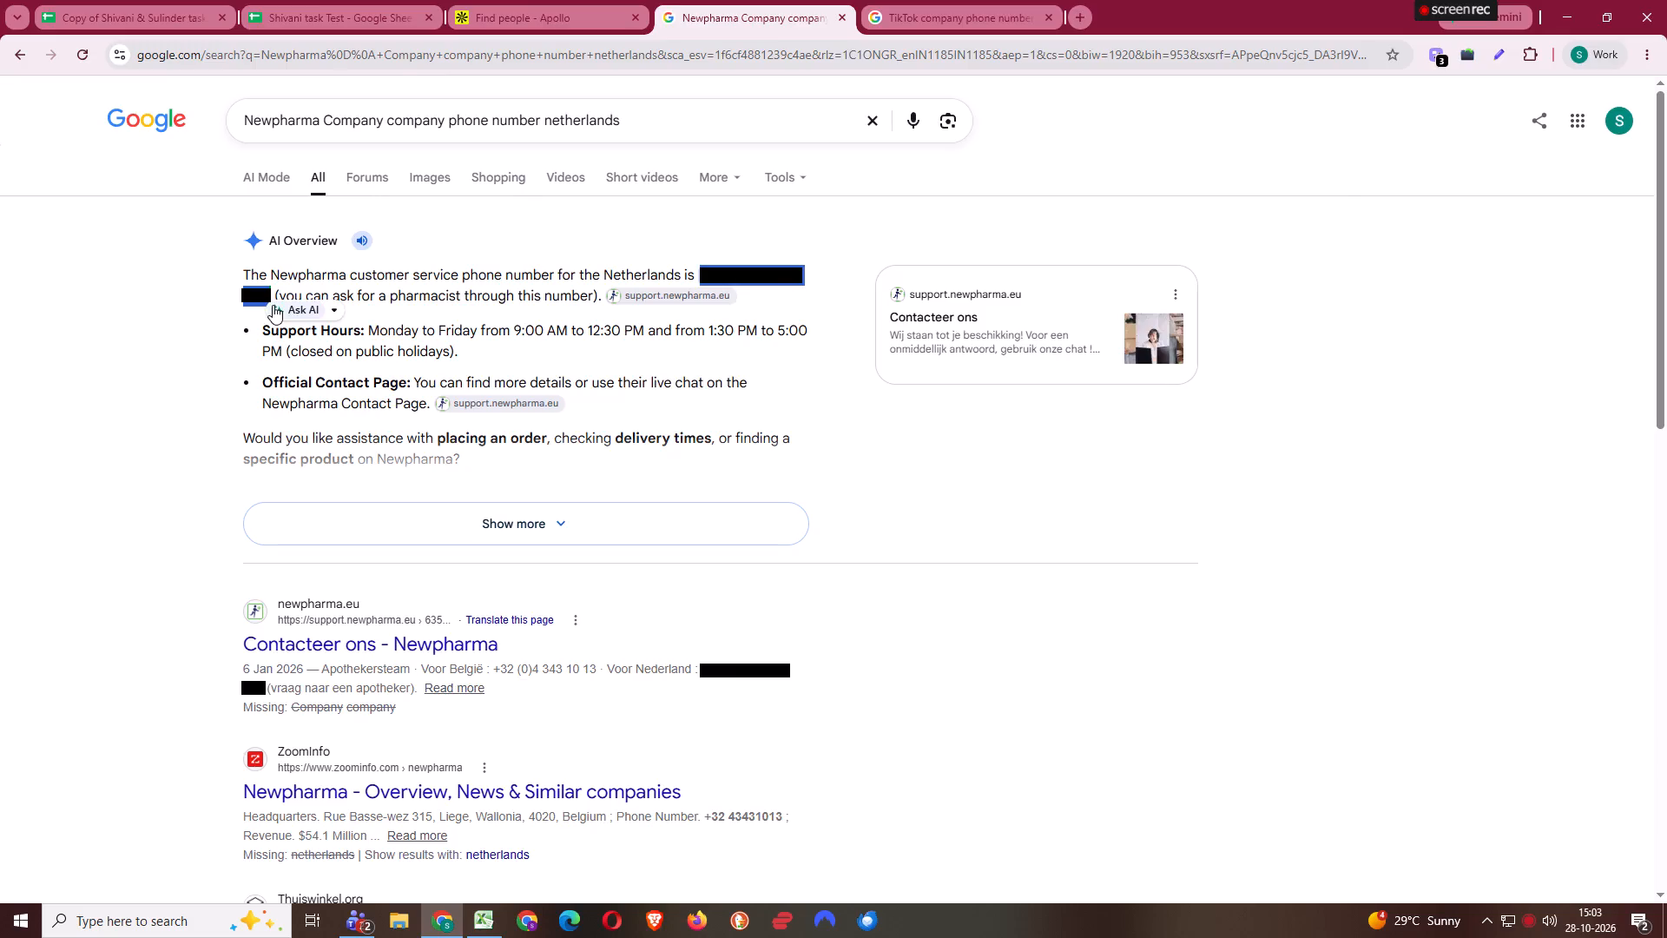
key(alt+Tab)
click(618, 187)
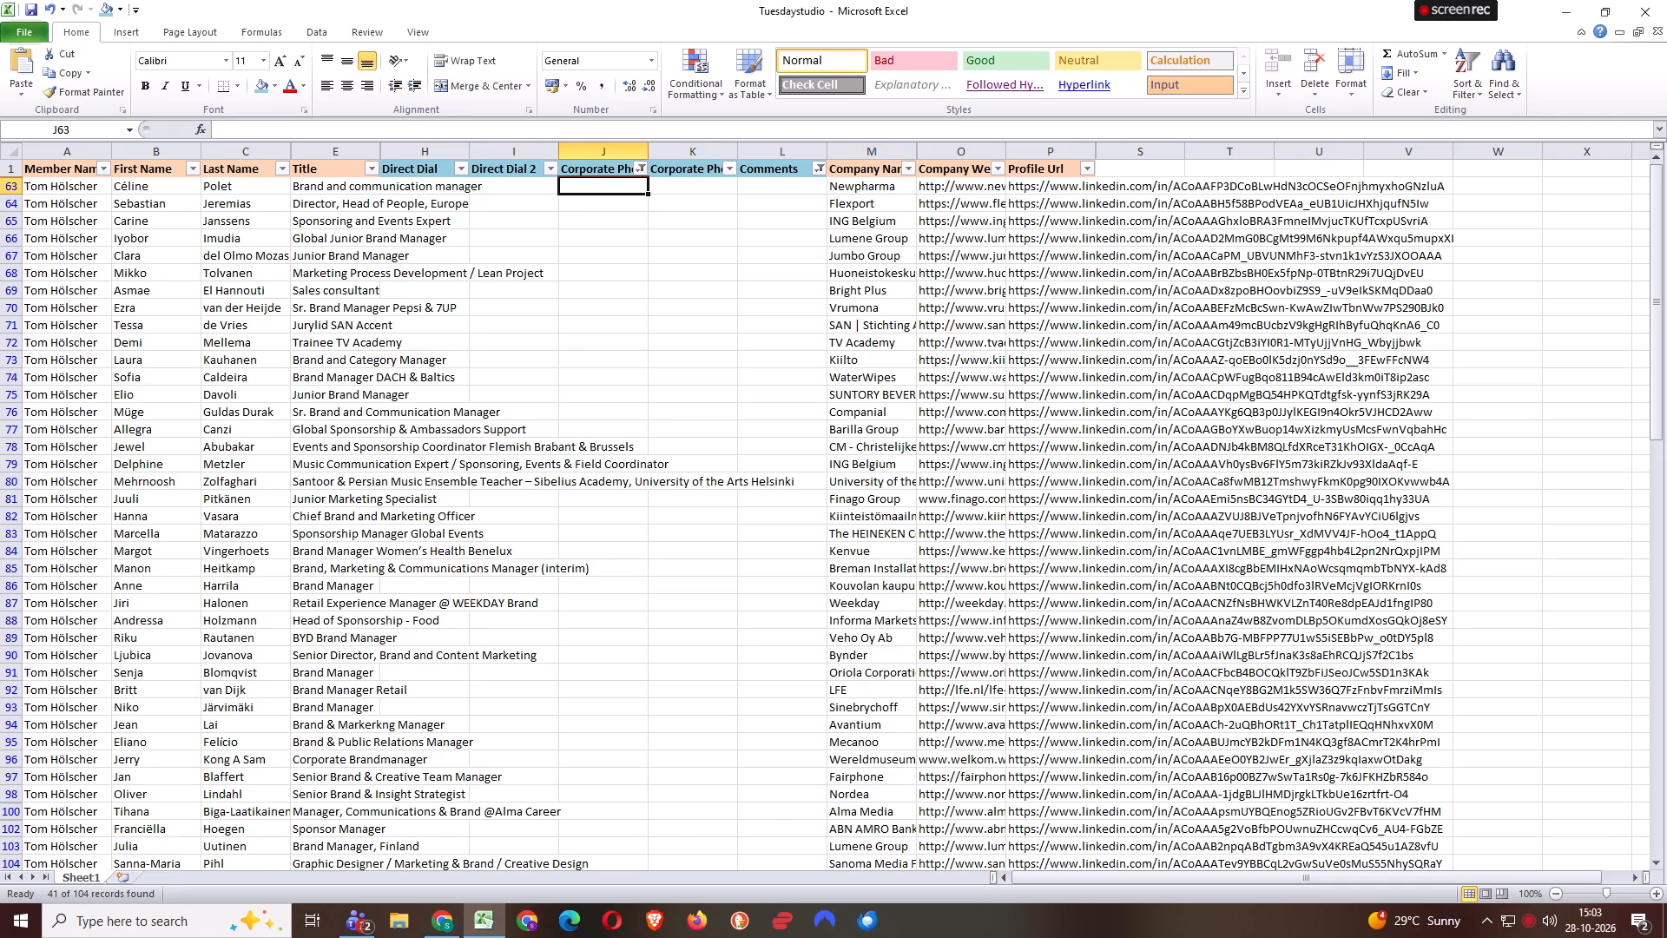
key(apostrophe)
key(ctrl+v)
Clean up the Newpharma number in row 63 by deleting its extra spaces and characters, keeping one space after the country code.
click(615, 186)
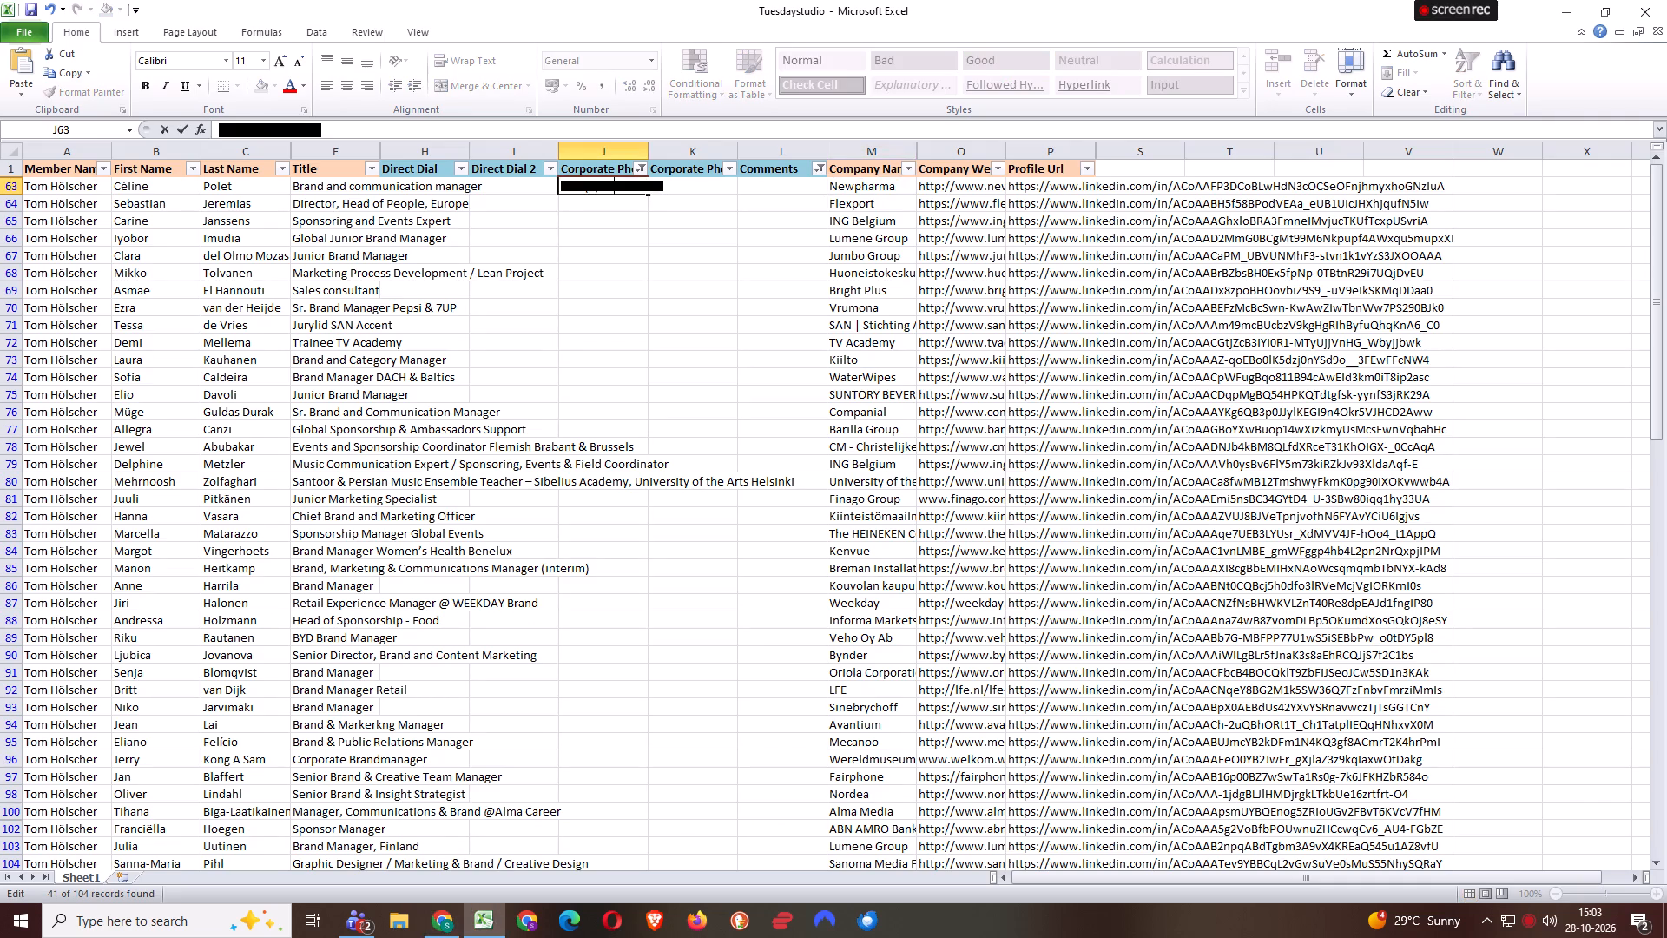
key(BackSpace)
click(627, 186)
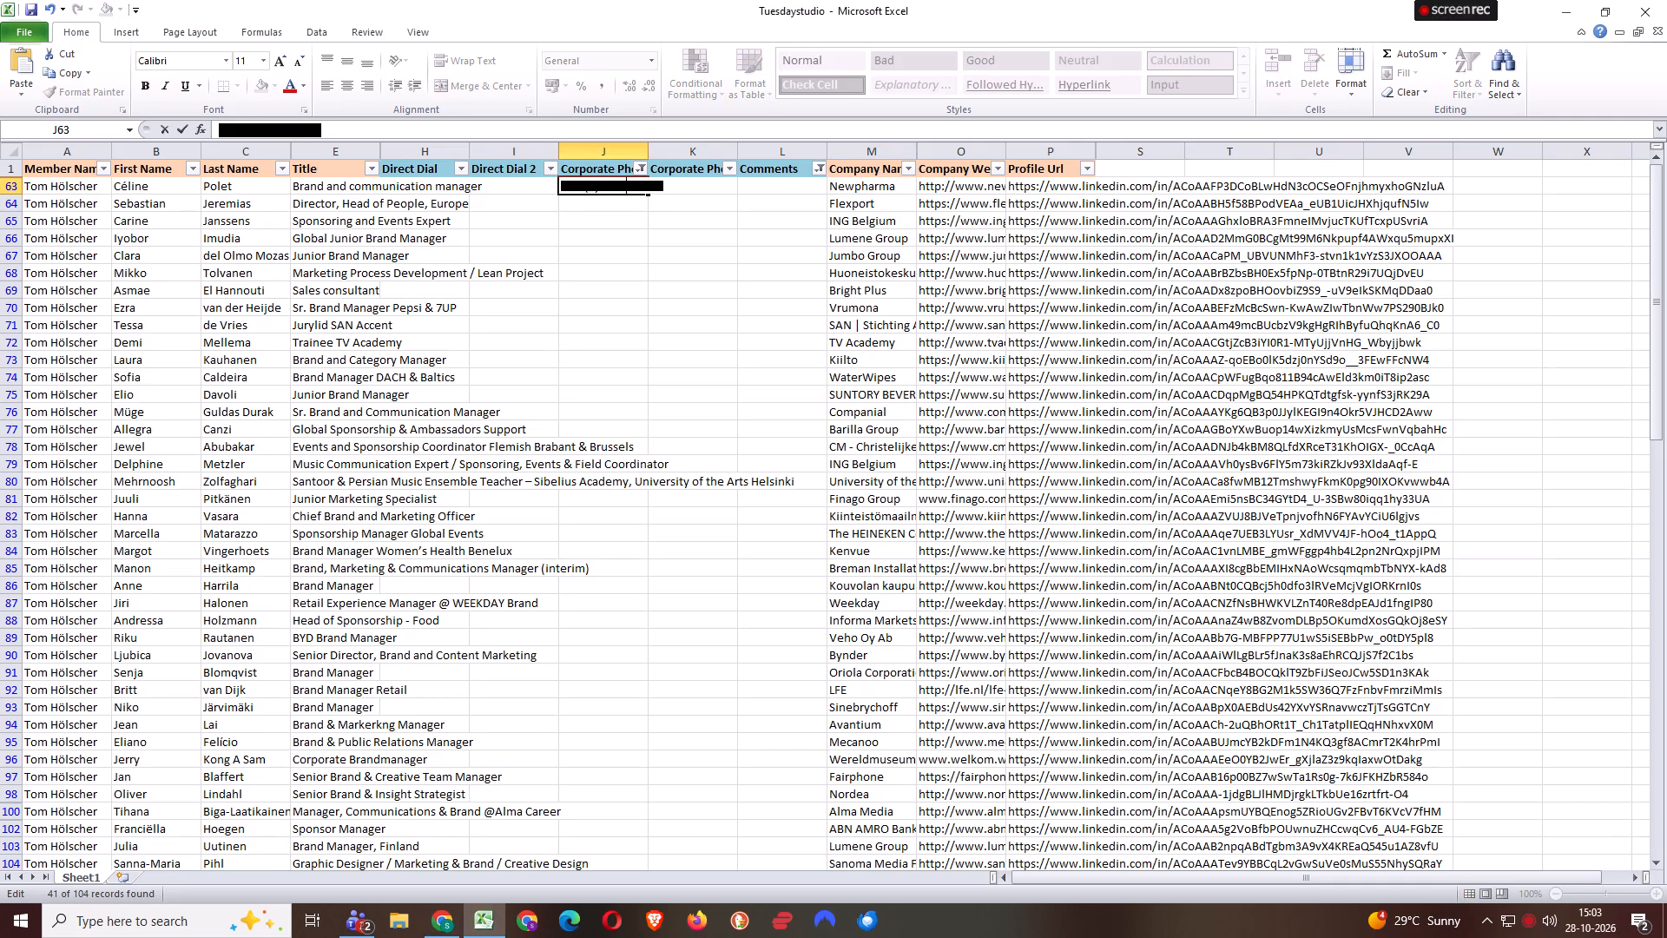
key(BackSpace)
click(636, 188)
click(640, 185)
key(BackSpace)
click(602, 186)
key(BackSpace)
key(BackSpace)
key(BackSpace)
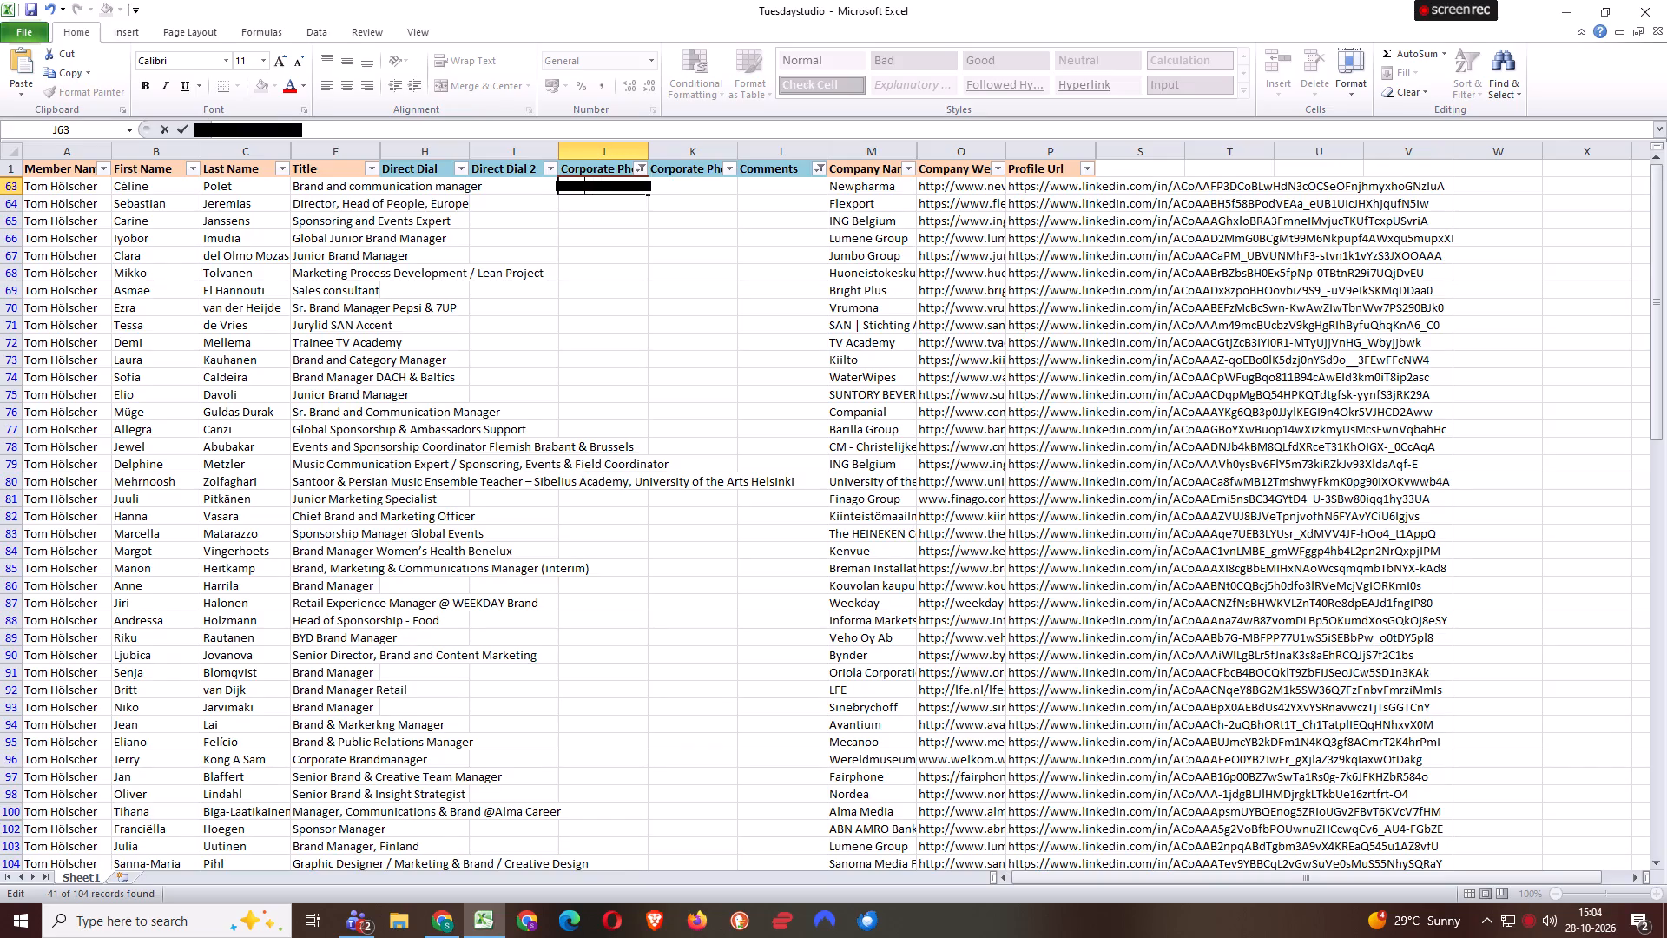
key(BackSpace)
key(space)
click(642, 214)
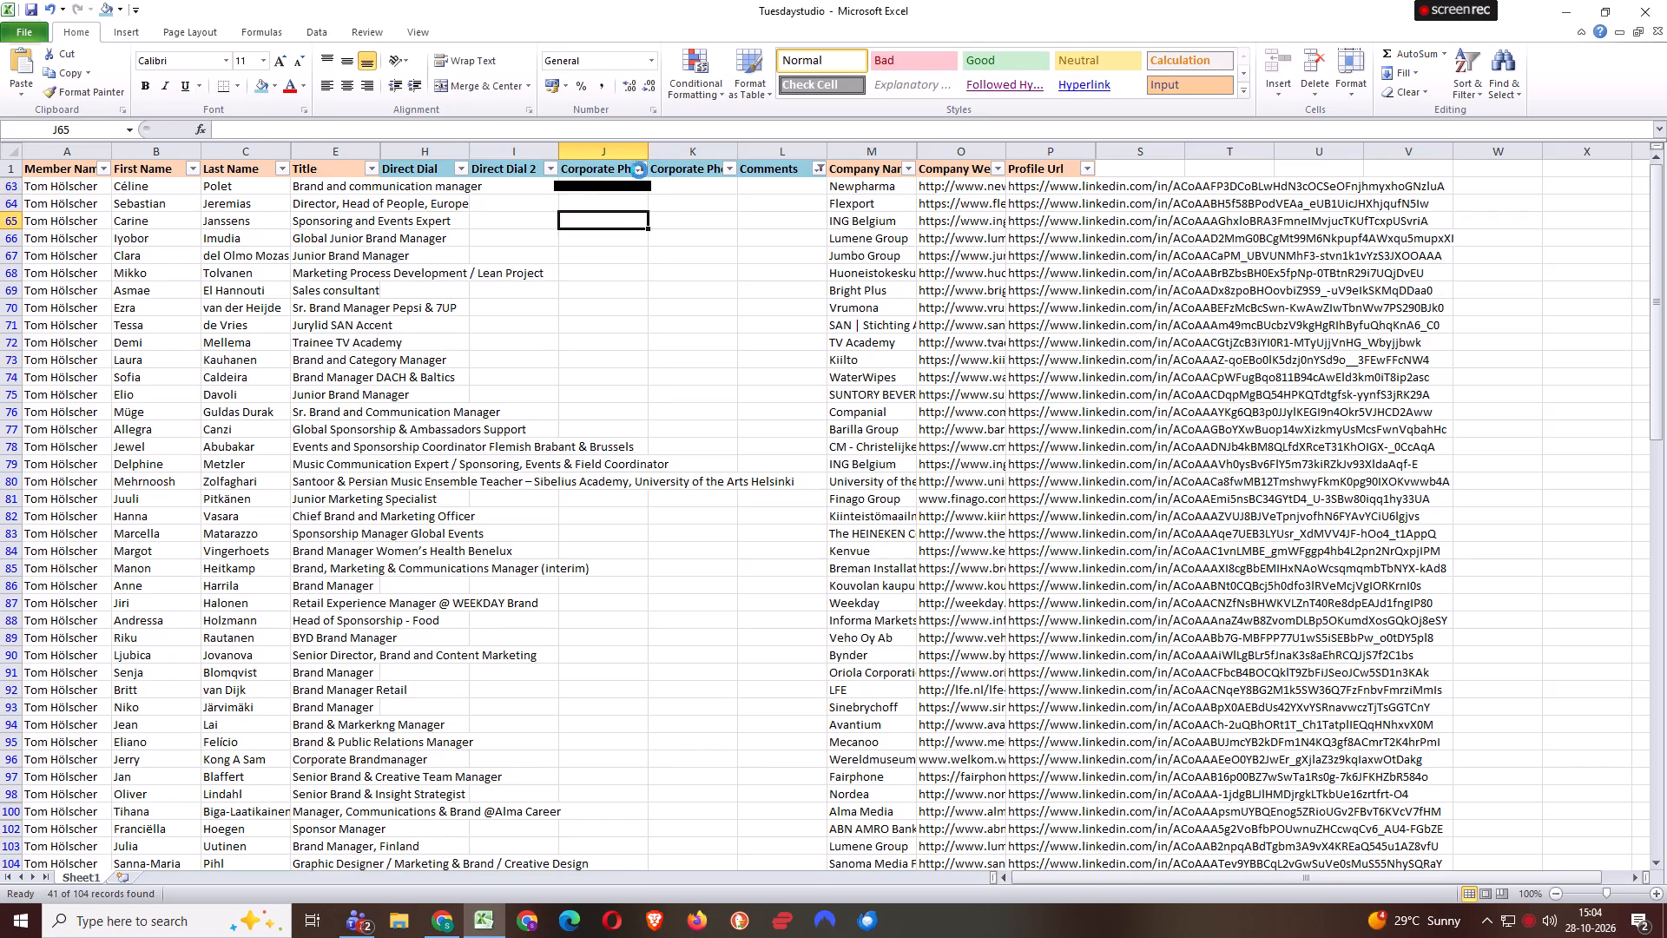
Reapply the first Corporate Phone column's filter to hide the completed Newpharma row.
click(639, 170)
click(546, 488)
Copy the company name Flexport from row 64 and search Google in Chrome for its company phone number in the Netherlands.
click(847, 188)
key(ctrl+c)
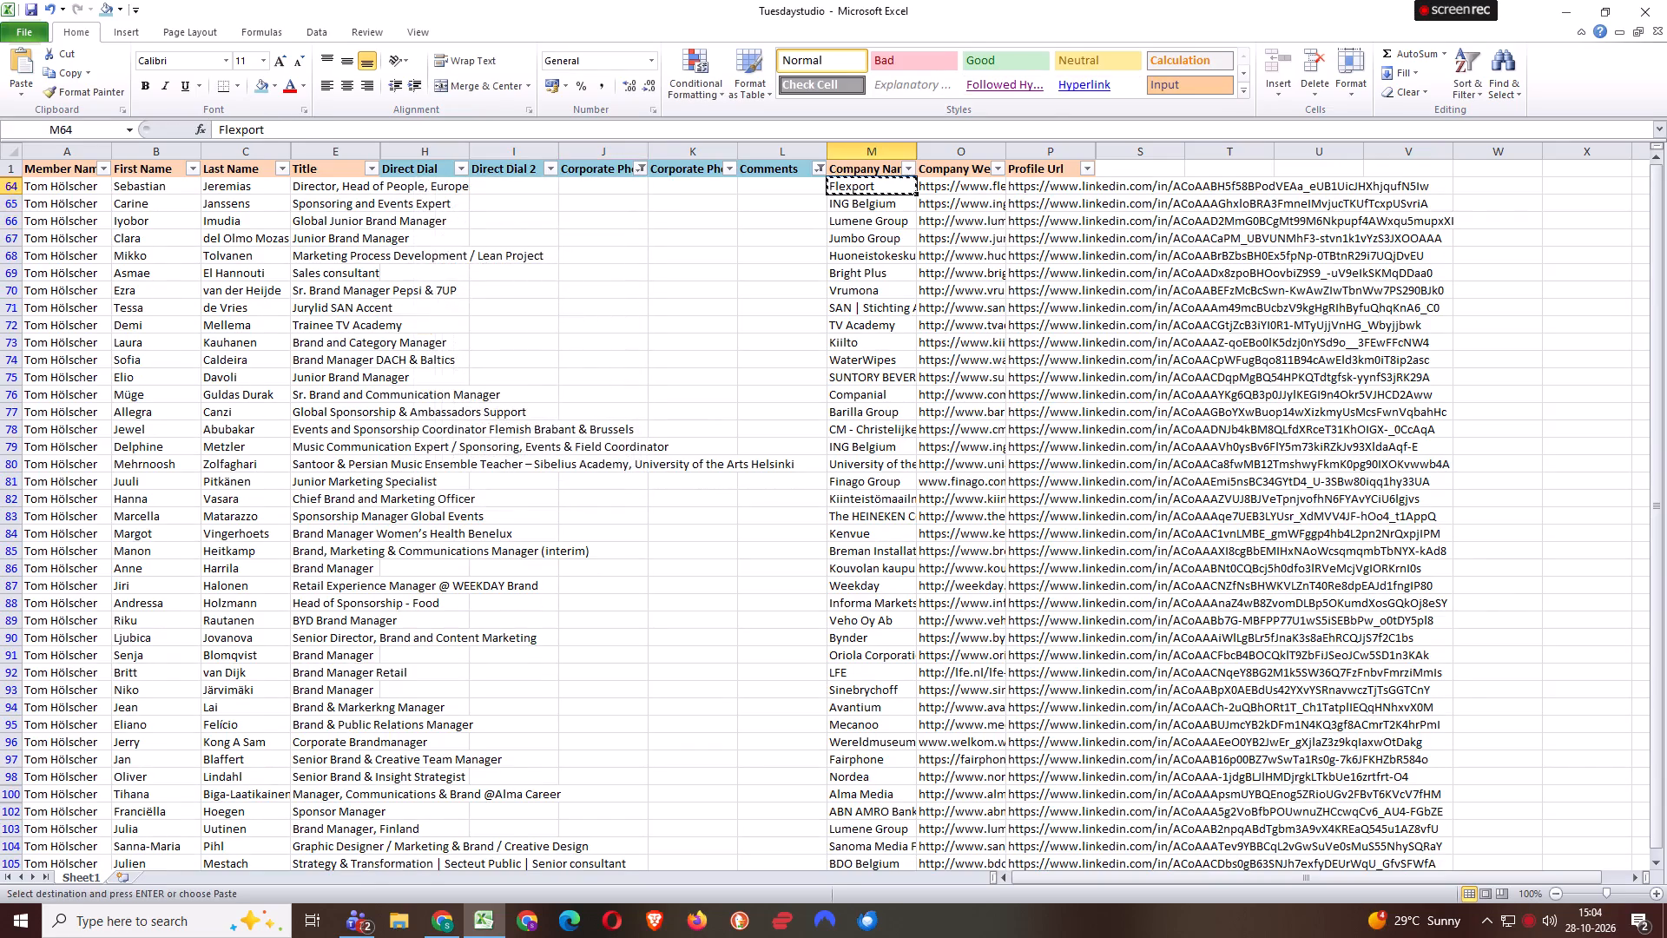
key(alt+Tab)
drag(320, 115, 0, 65)
drag(382, 122, 0, 69)
key(ctrl+v)
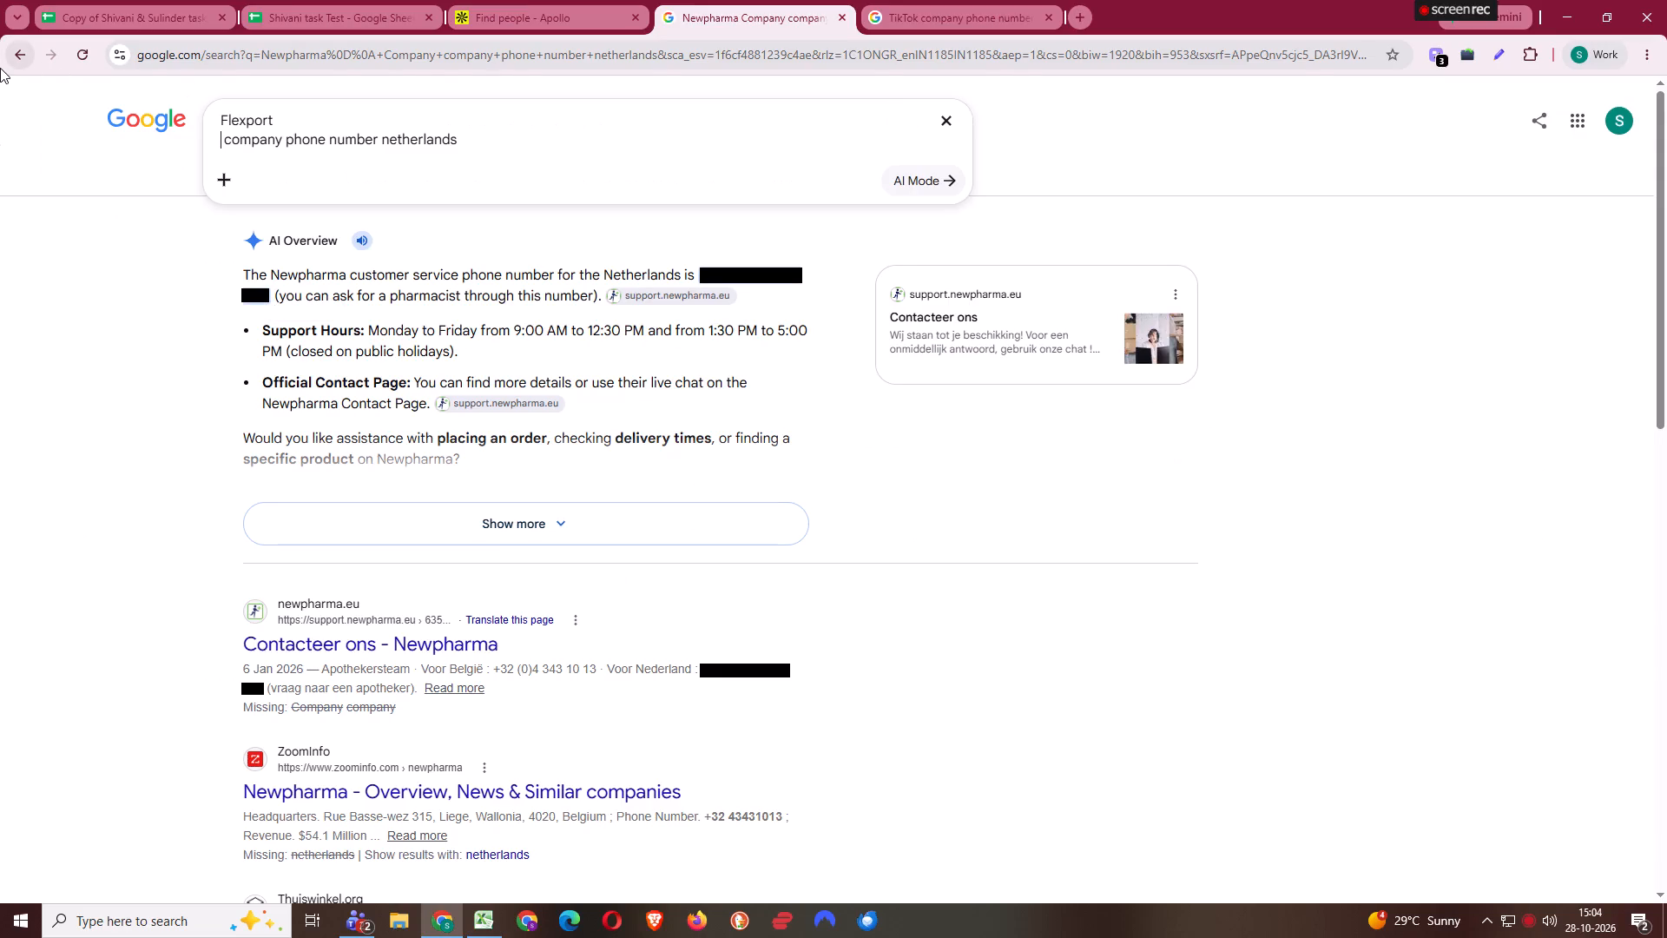
key(Return)
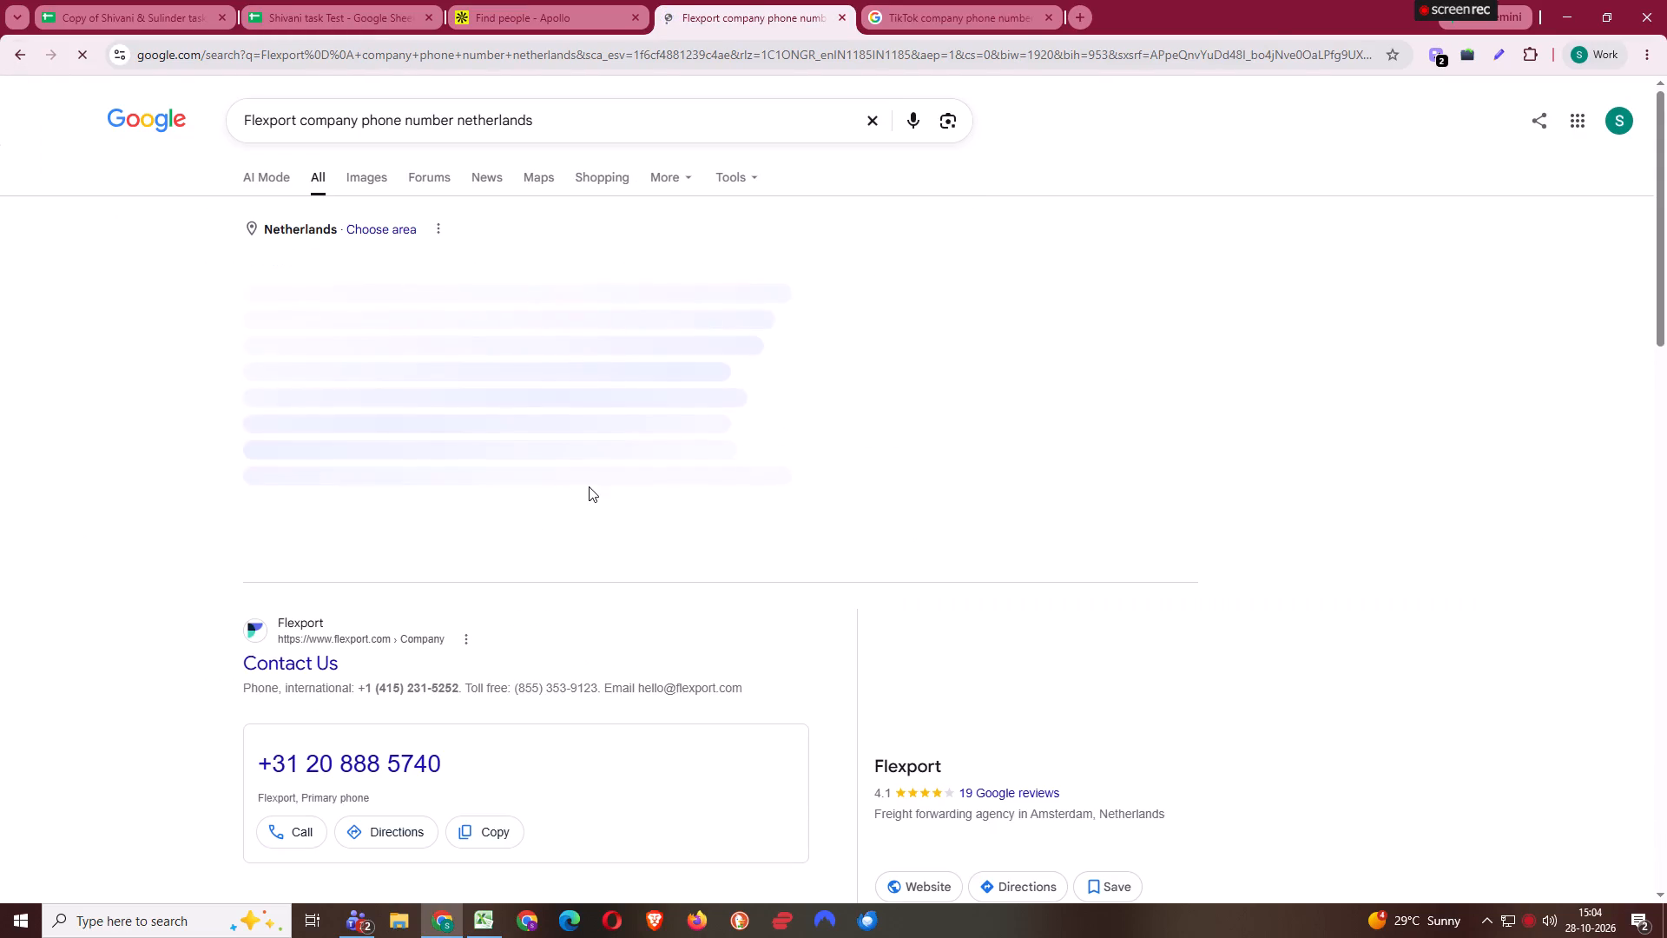
Copy Flexport's primary phone number from Google into row 64's first Corporate Phone cell in Excel as text, removing the extra spaces.
scroll(544, 483, down, 5)
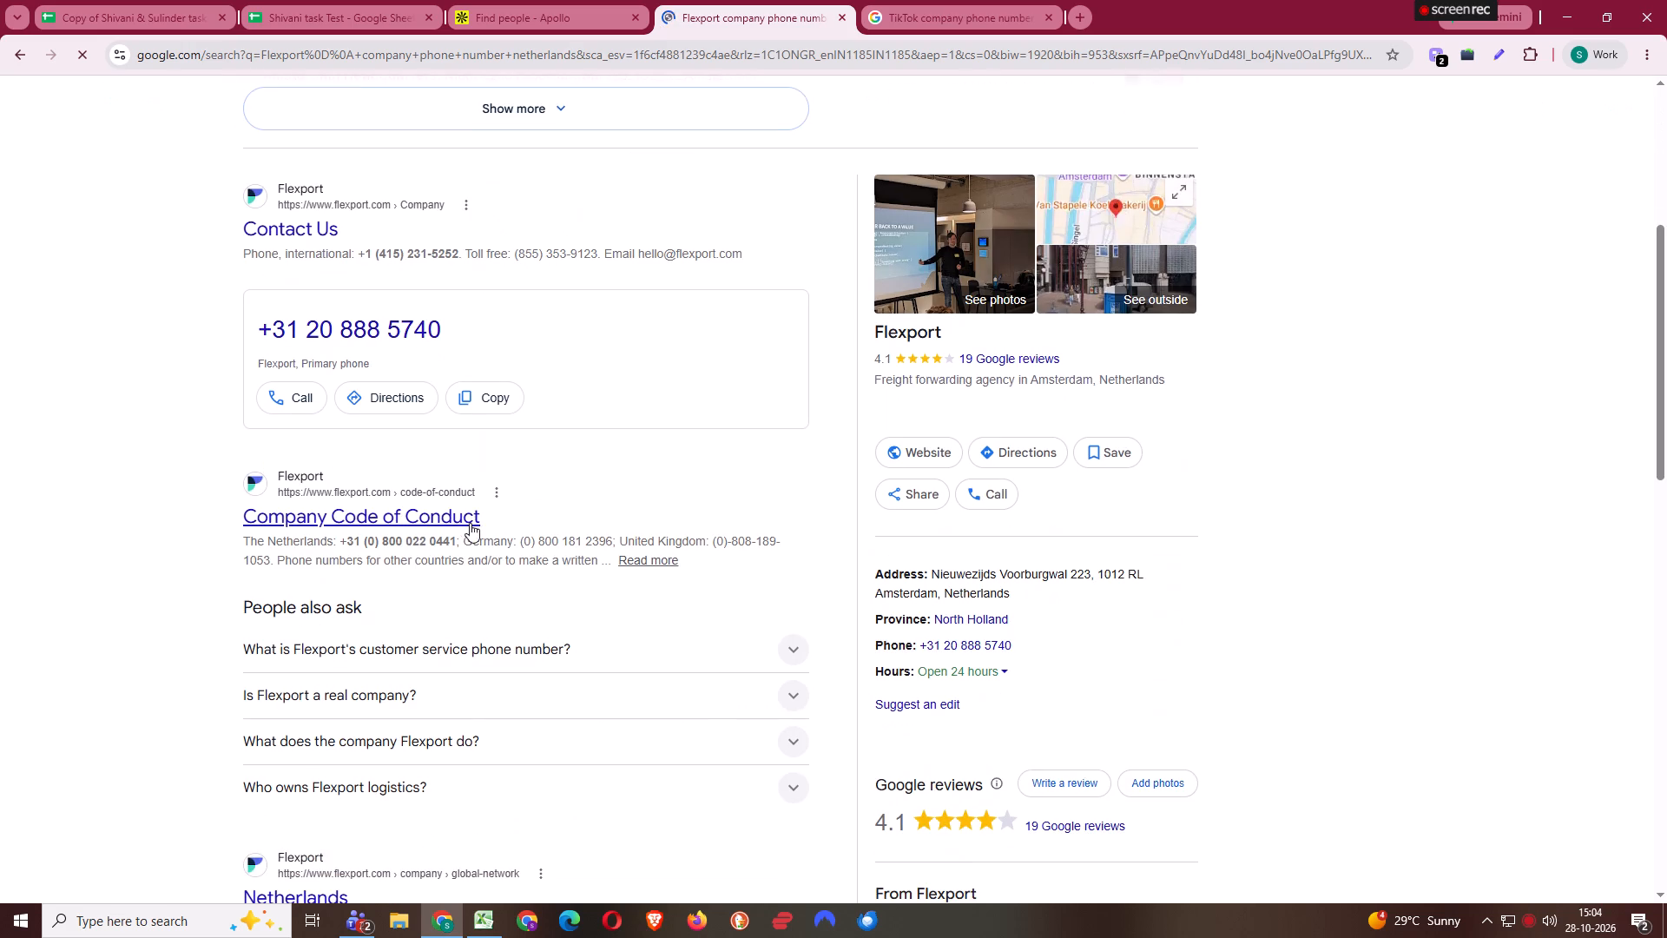
click(491, 391)
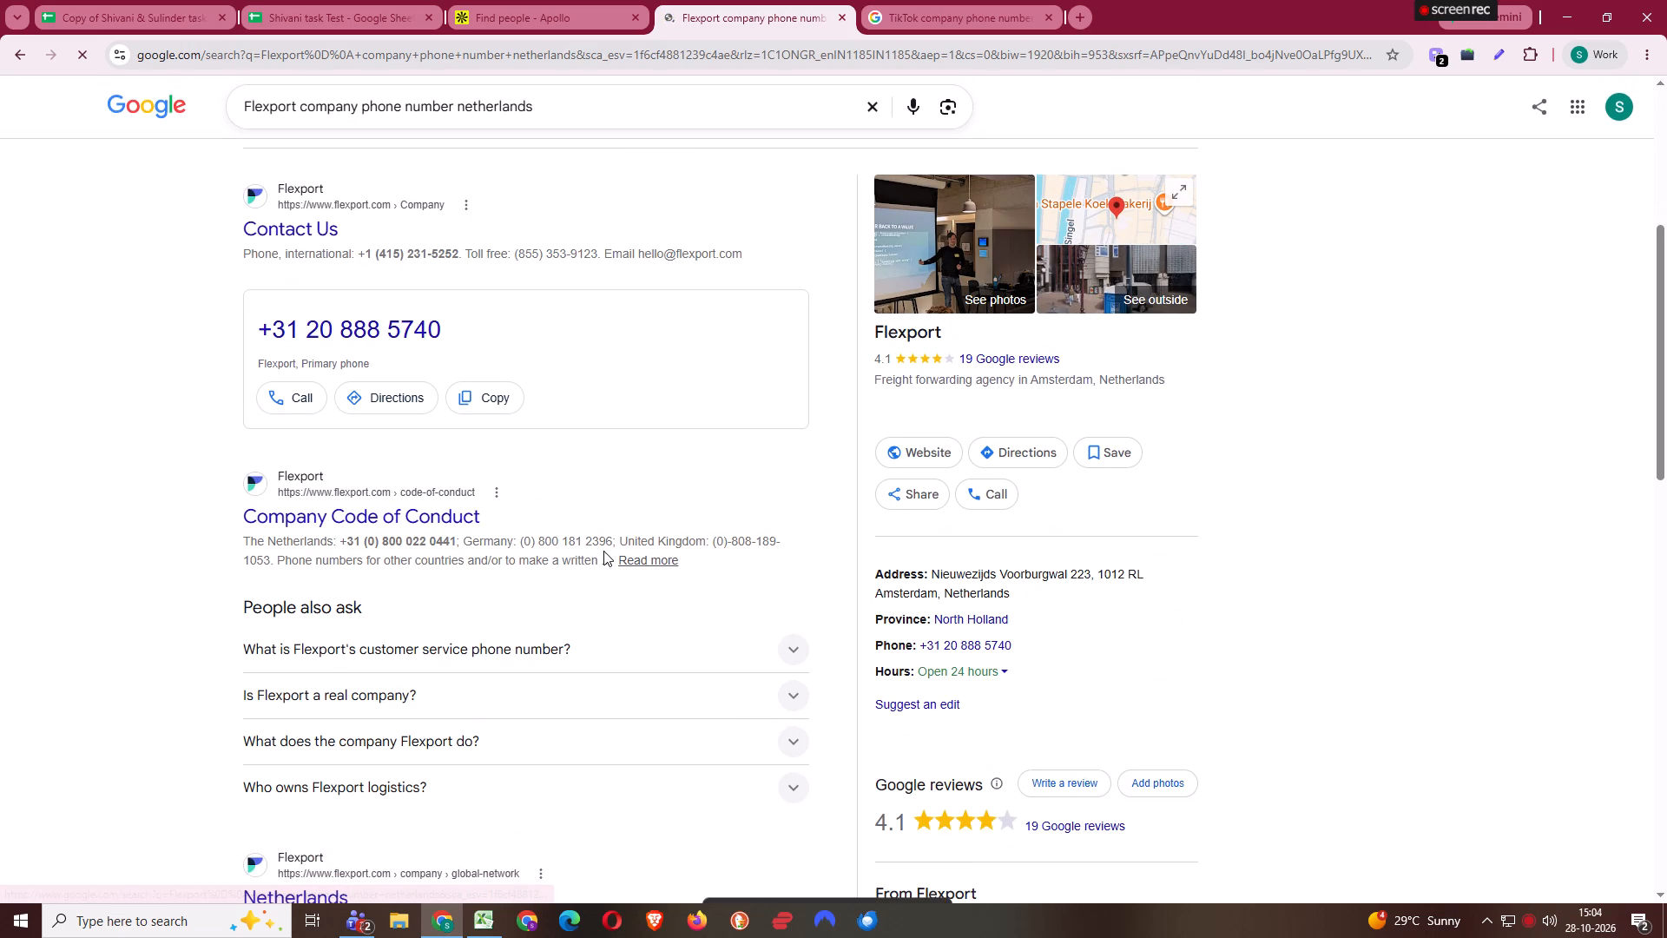
click(462, 396)
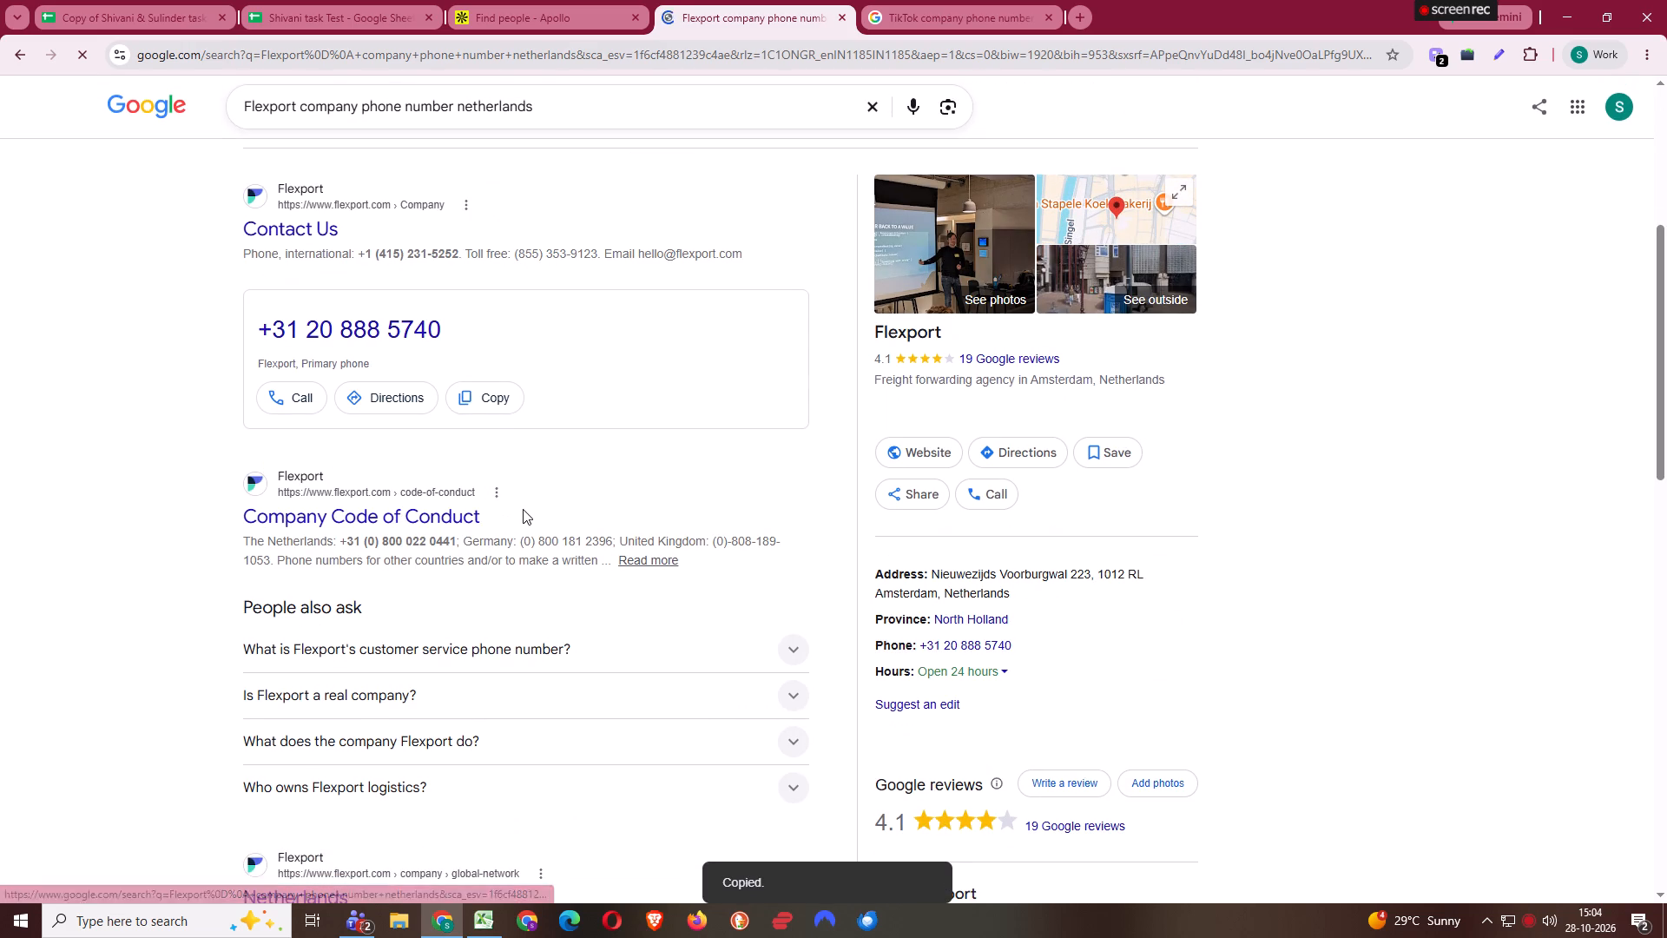
key(alt+Tab)
click(633, 195)
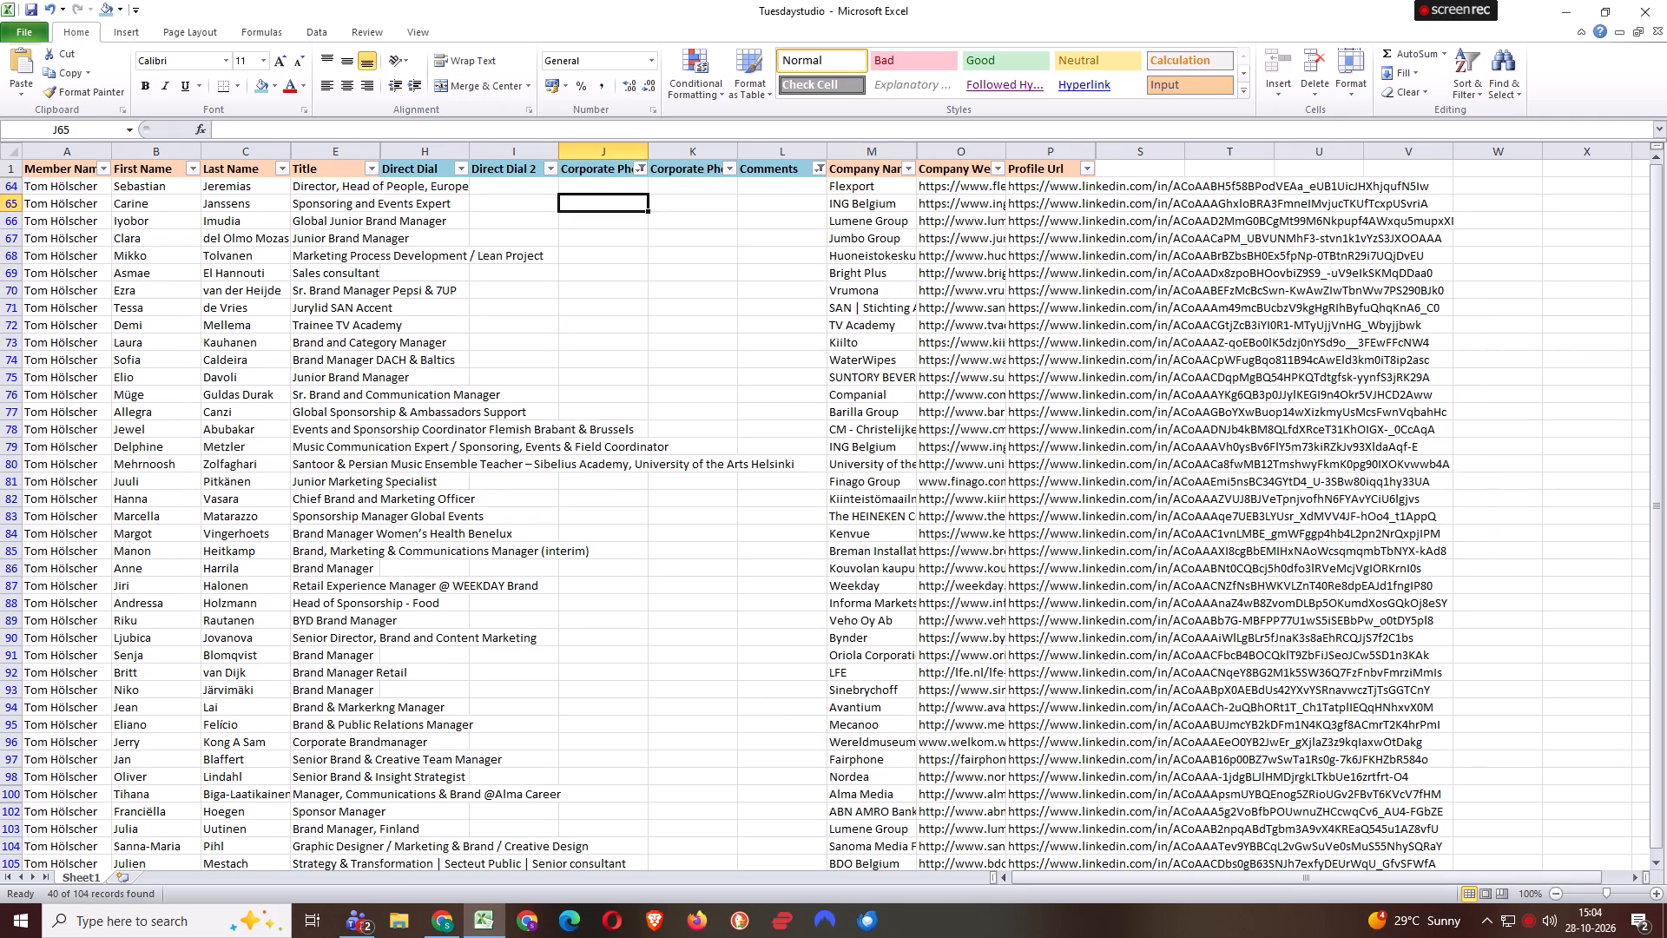
click(602, 183)
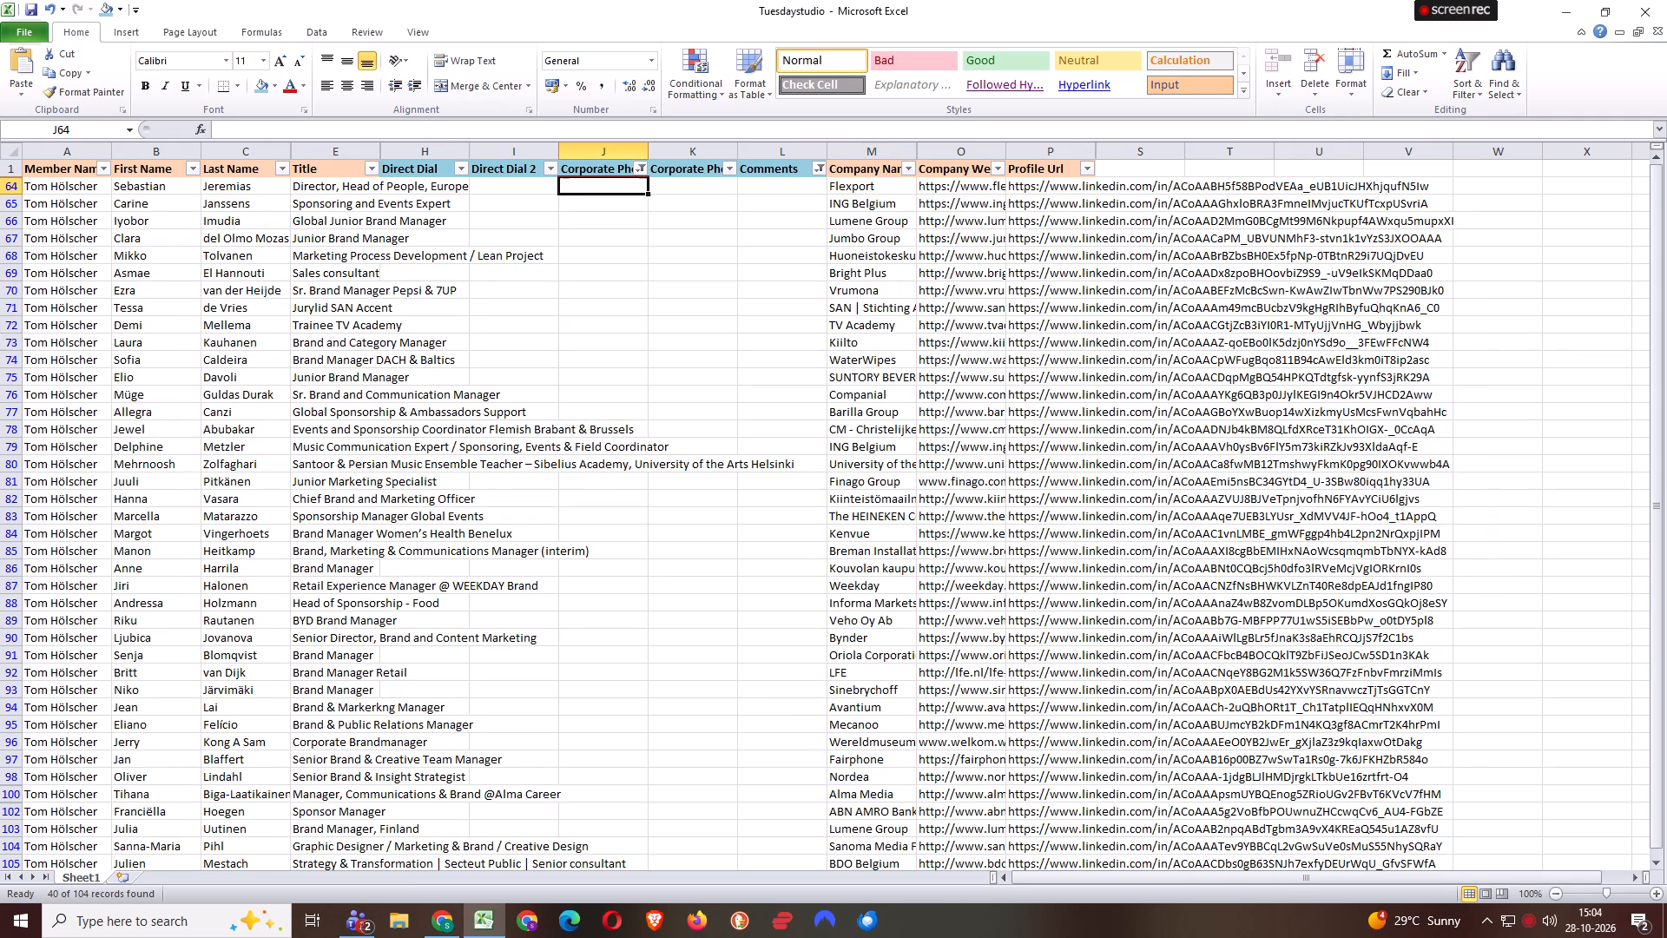
key(apostrophe)
key(ctrl+v)
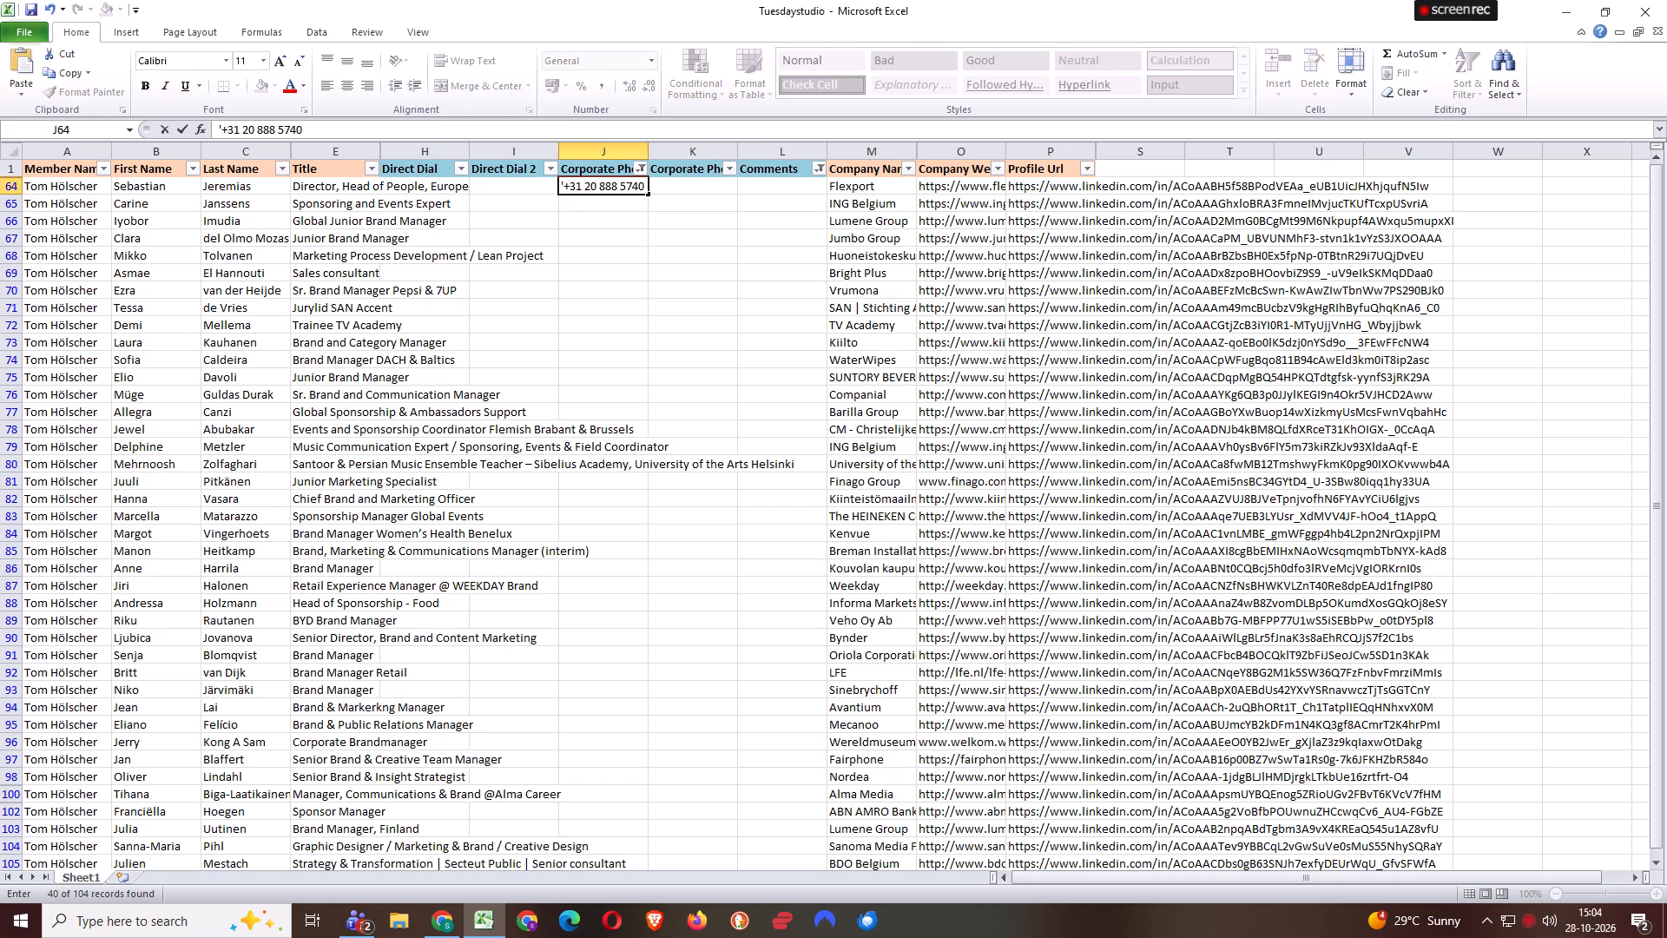
click(600, 183)
key(BackSpace)
click(619, 181)
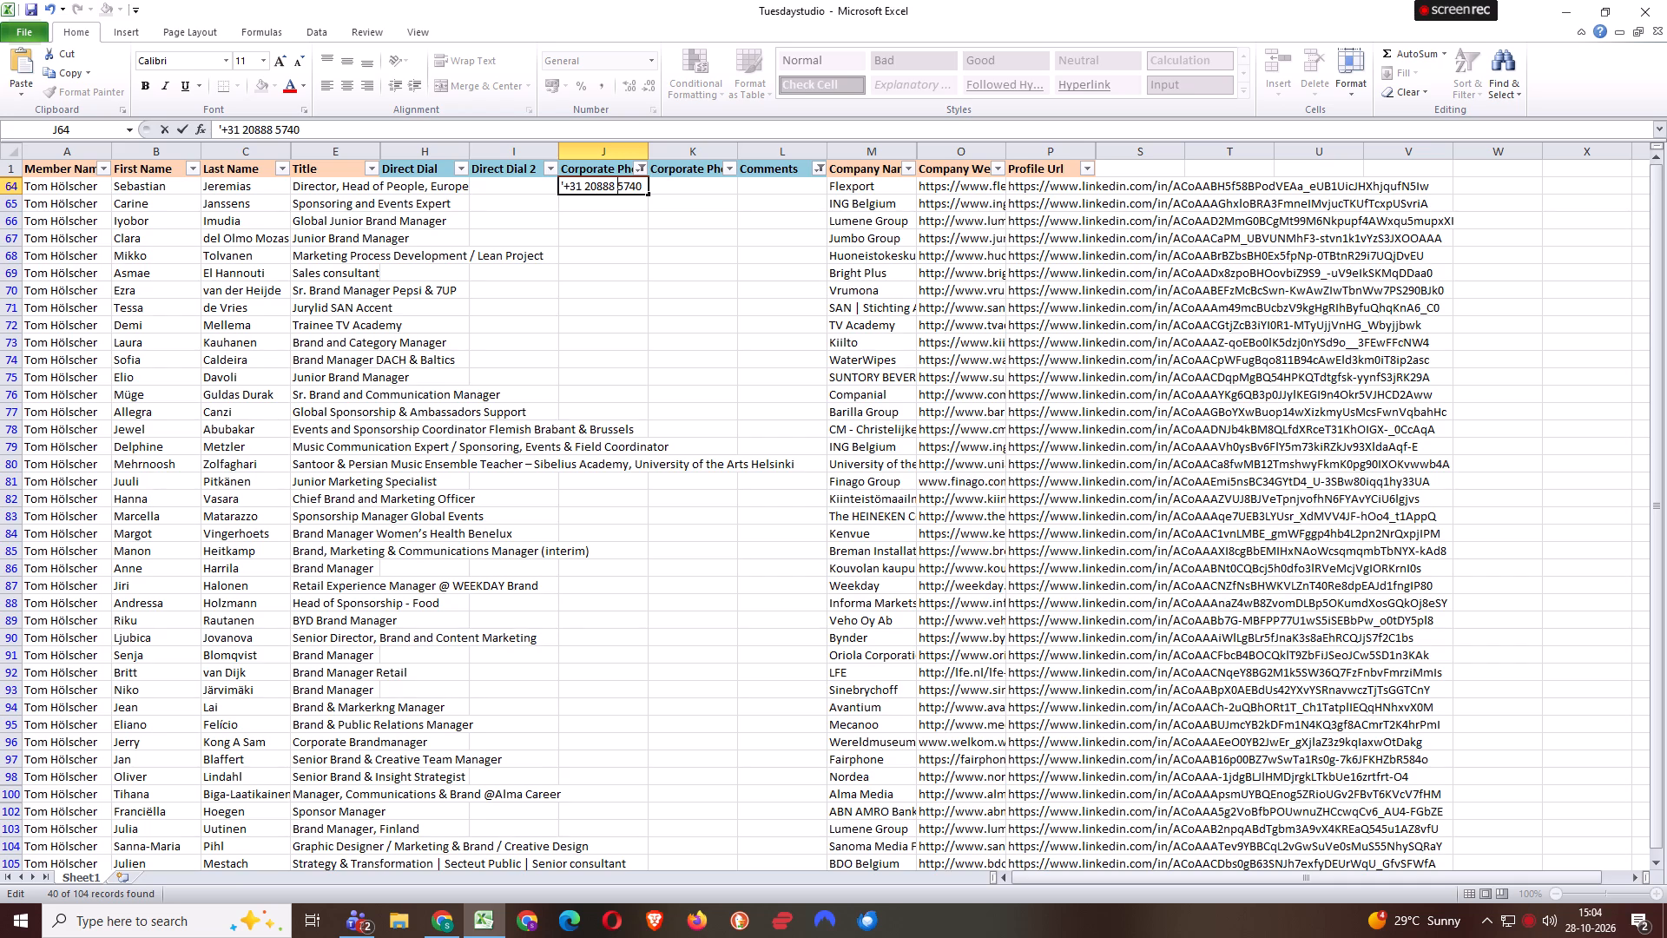
key(BackSpace)
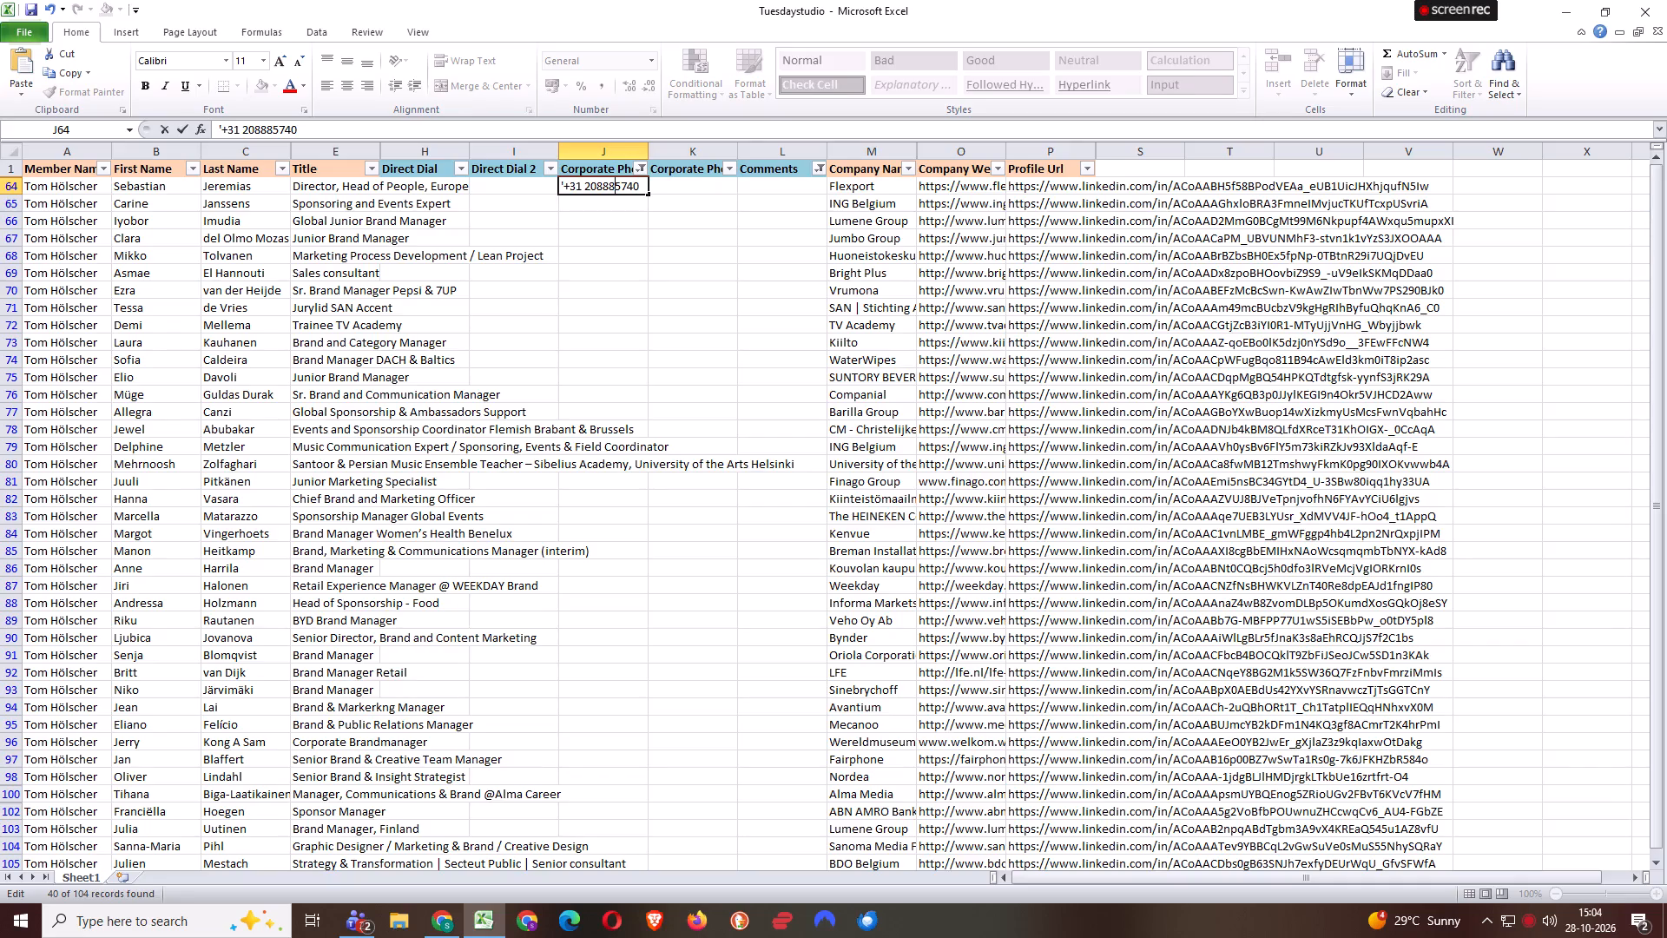
click(621, 180)
click(669, 284)
Reapply the first Corporate Phone column's filter to hide the completed Flexport row.
click(642, 168)
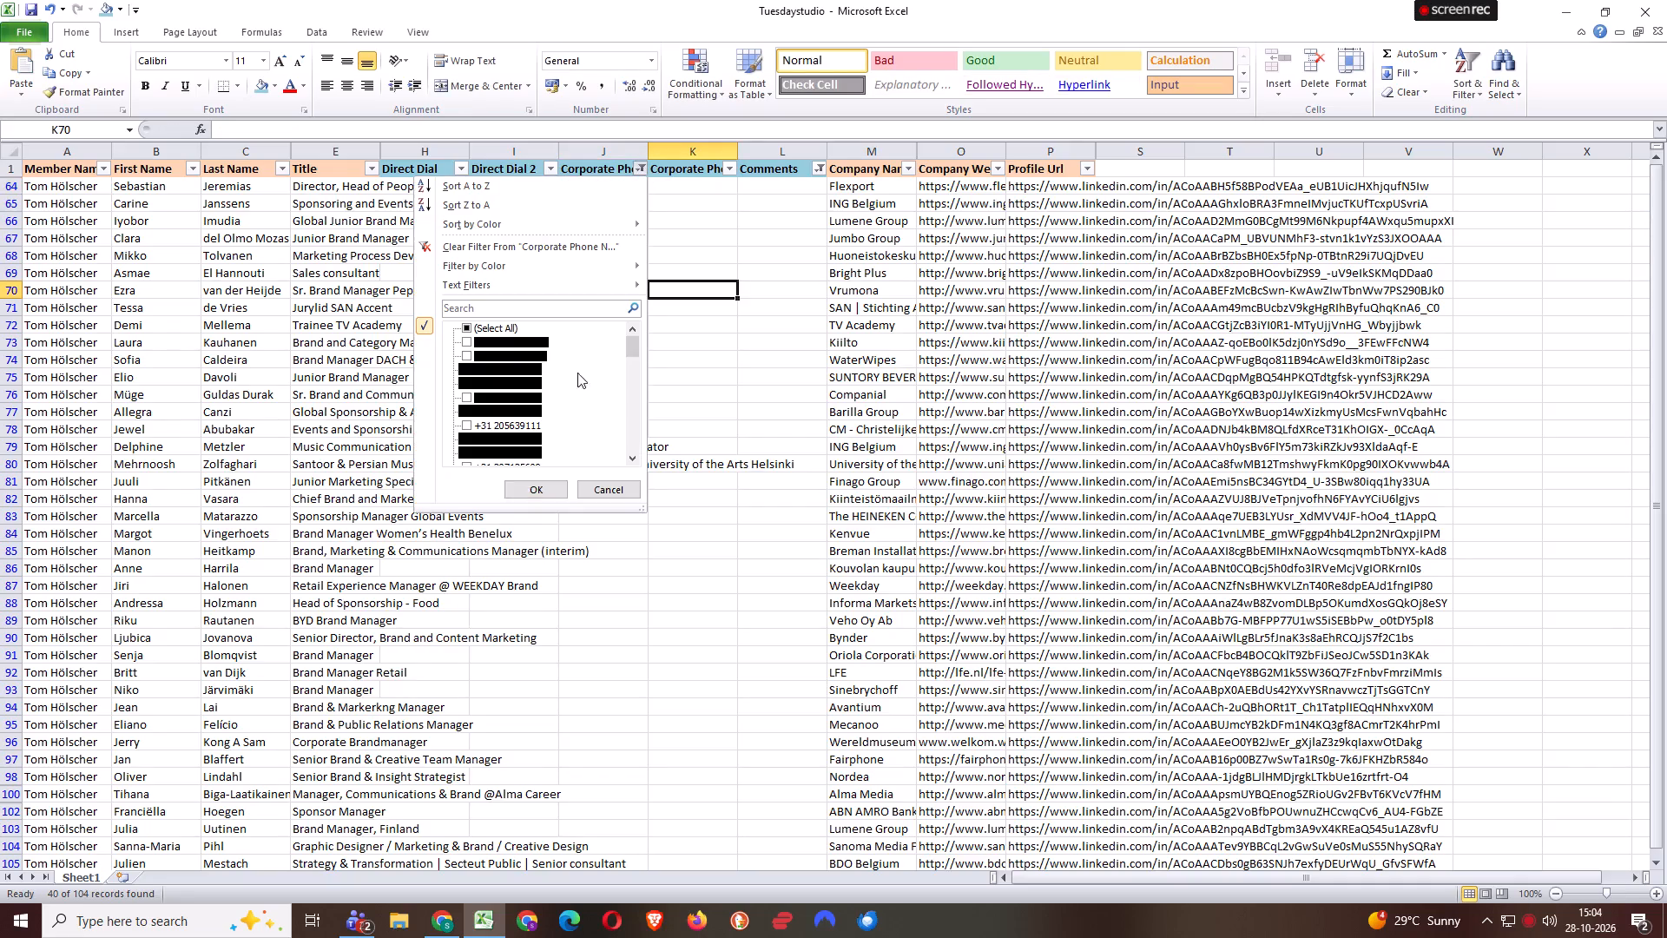
click(544, 487)
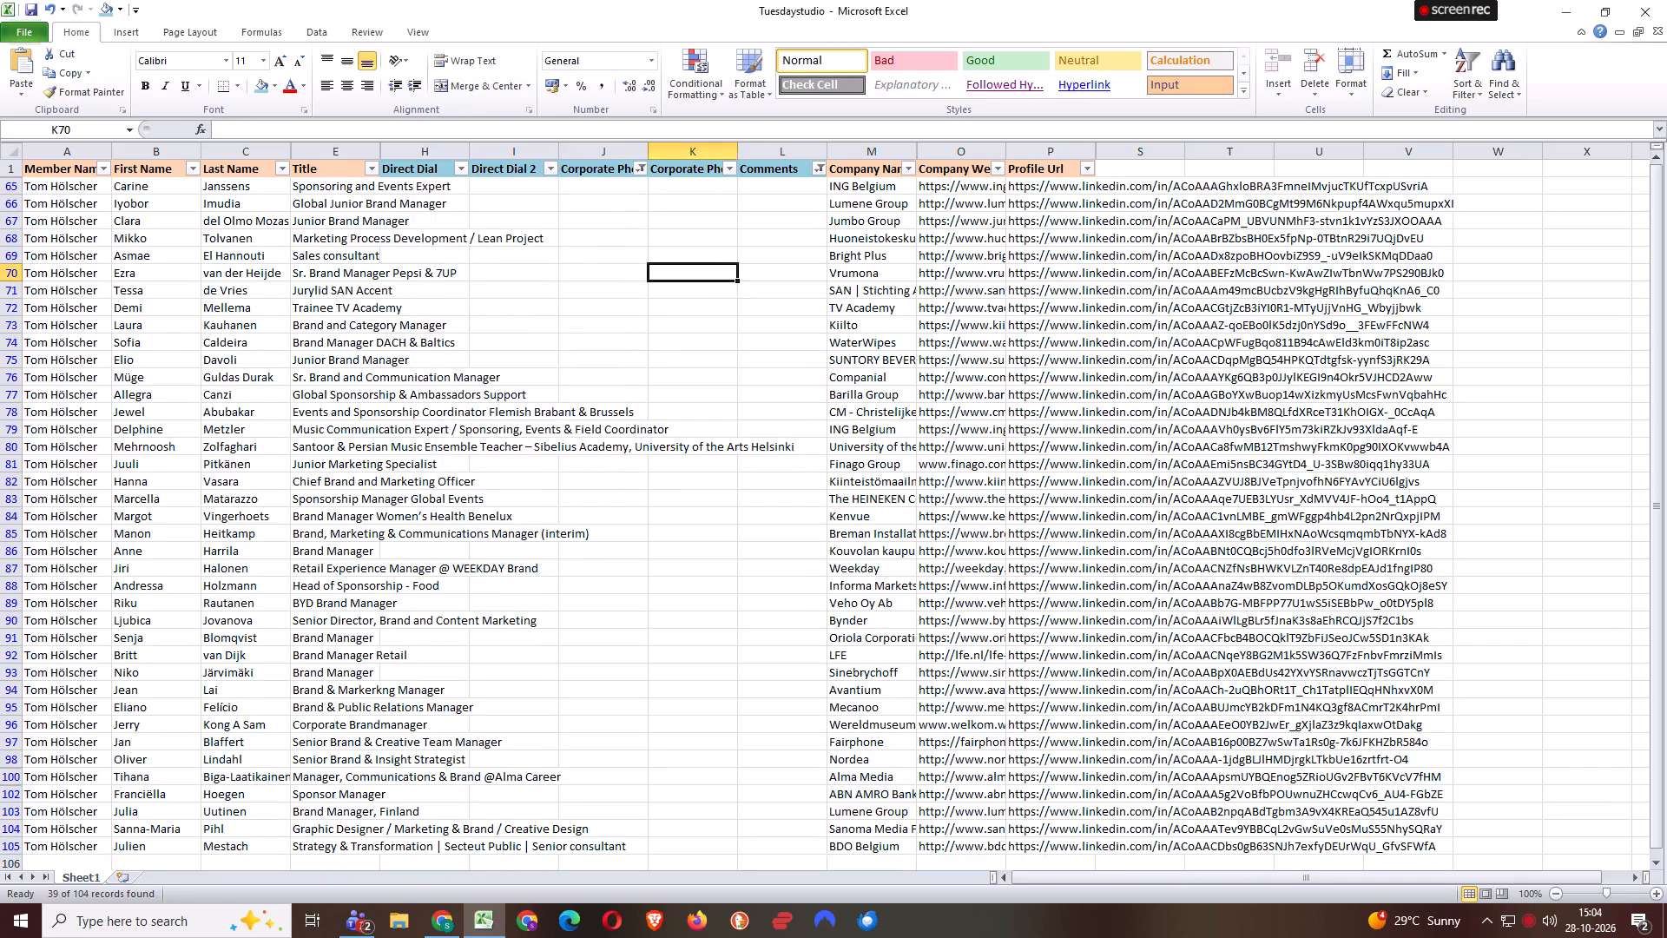
Copy the company name ING Belgium from row 65 and search Google in Chrome for its company phone number in the Netherlands.
click(891, 184)
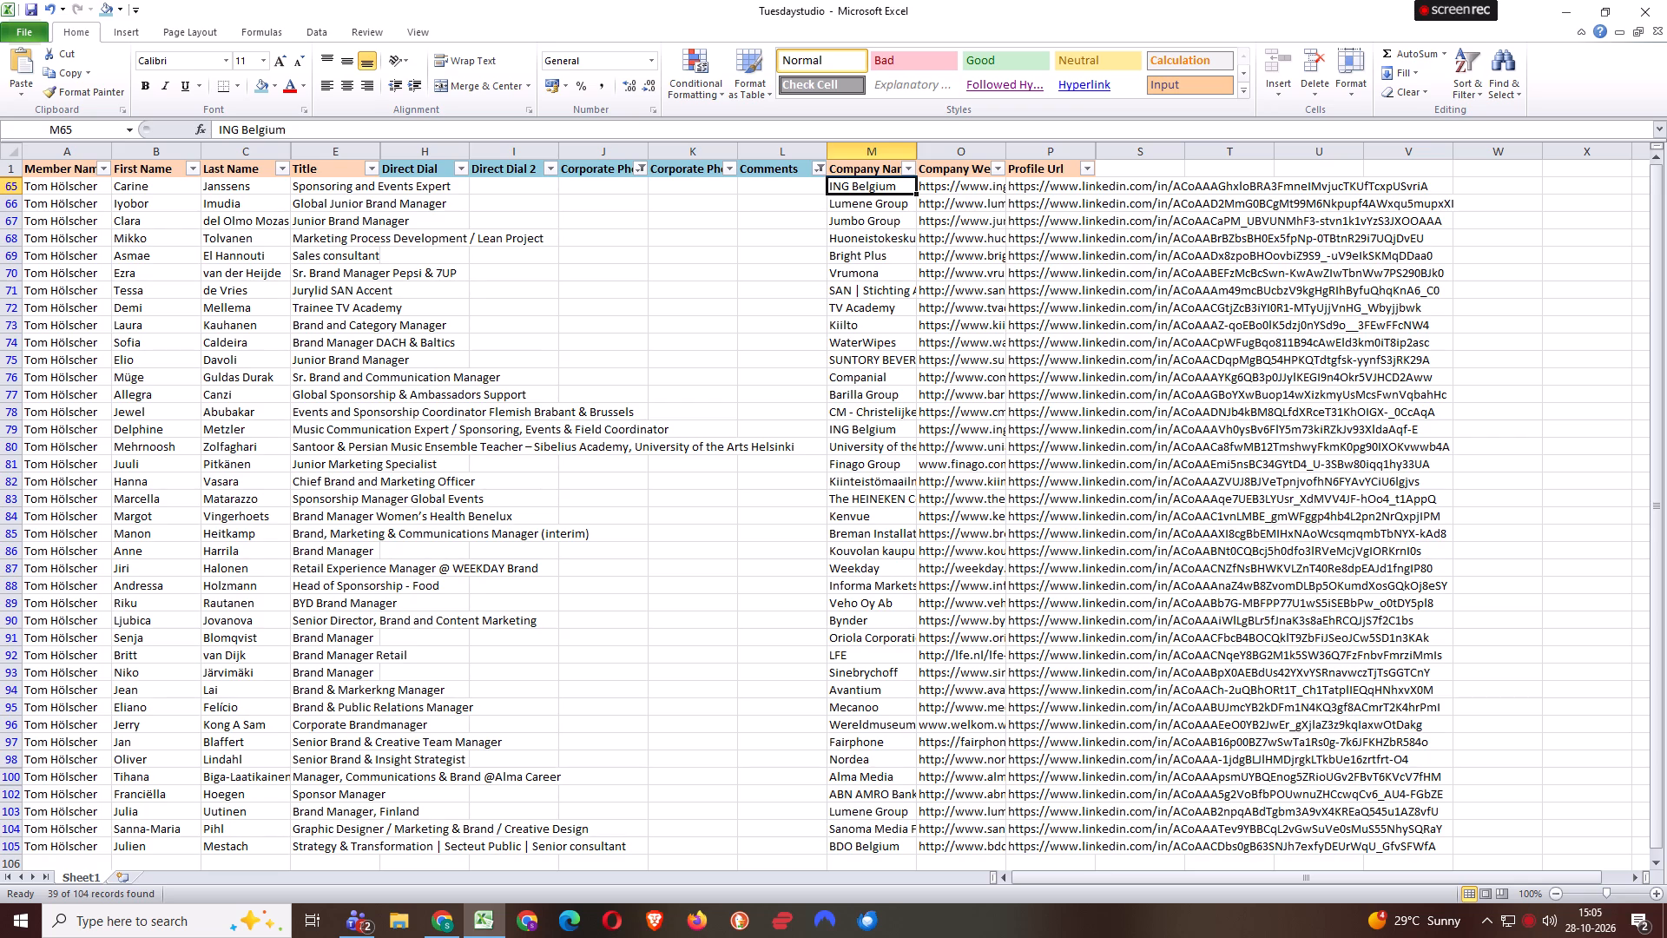
key(ctrl+c)
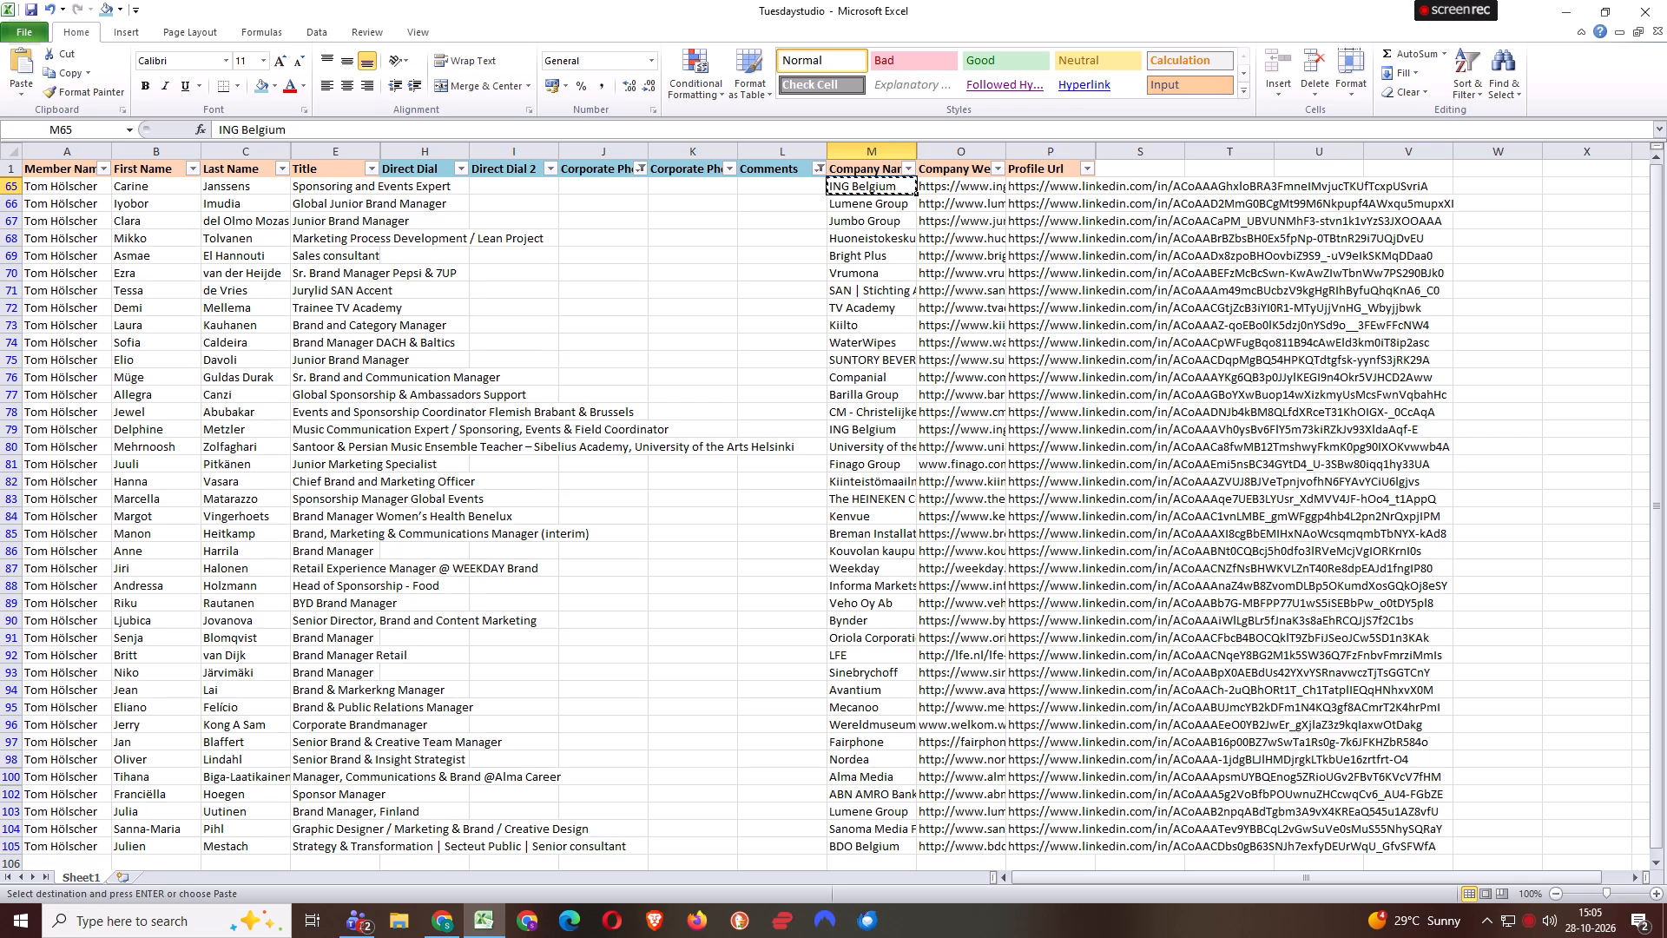
key(alt+Tab)
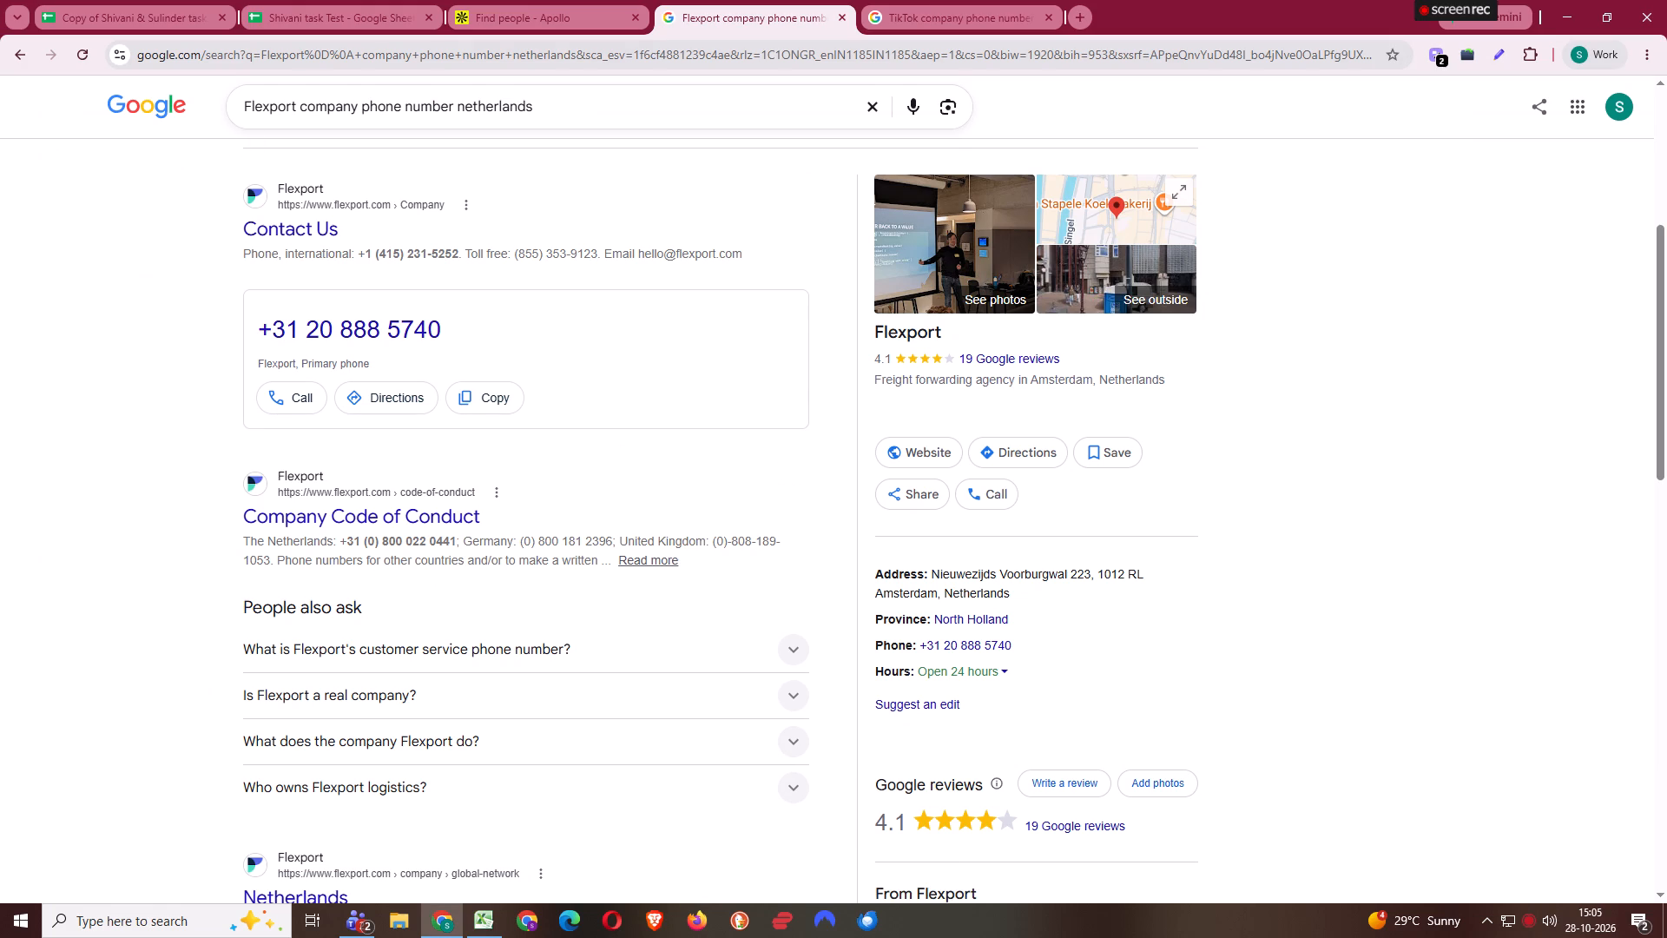
drag(300, 104, 0, 0)
key(ctrl+v)
key(space)
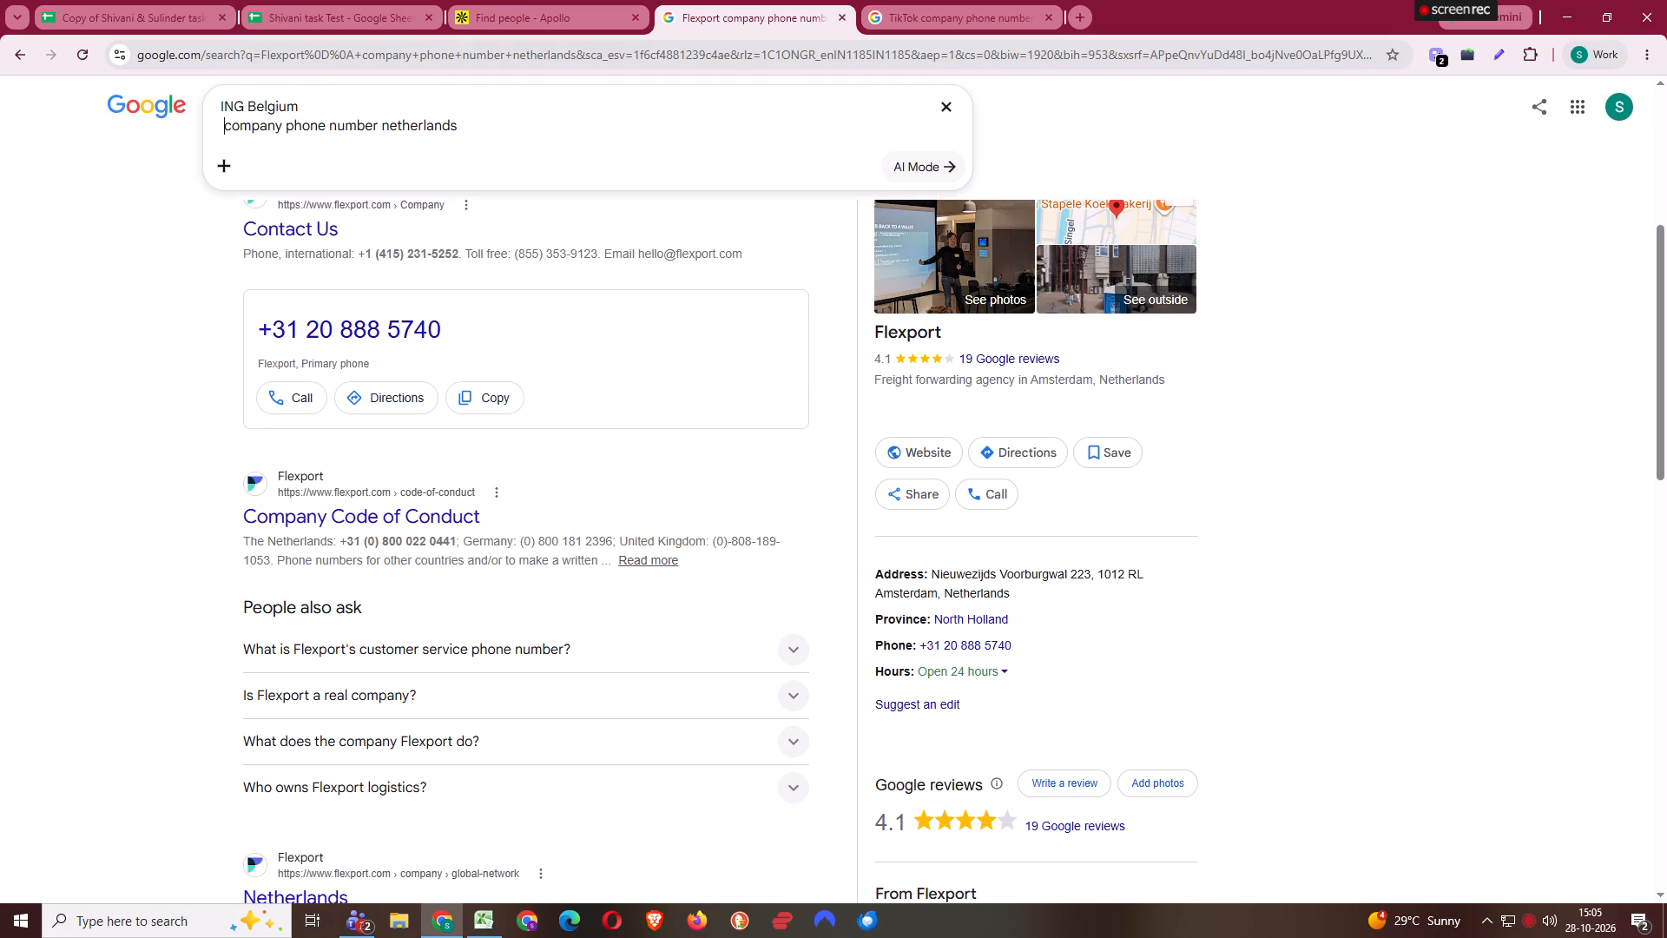
key(Return)
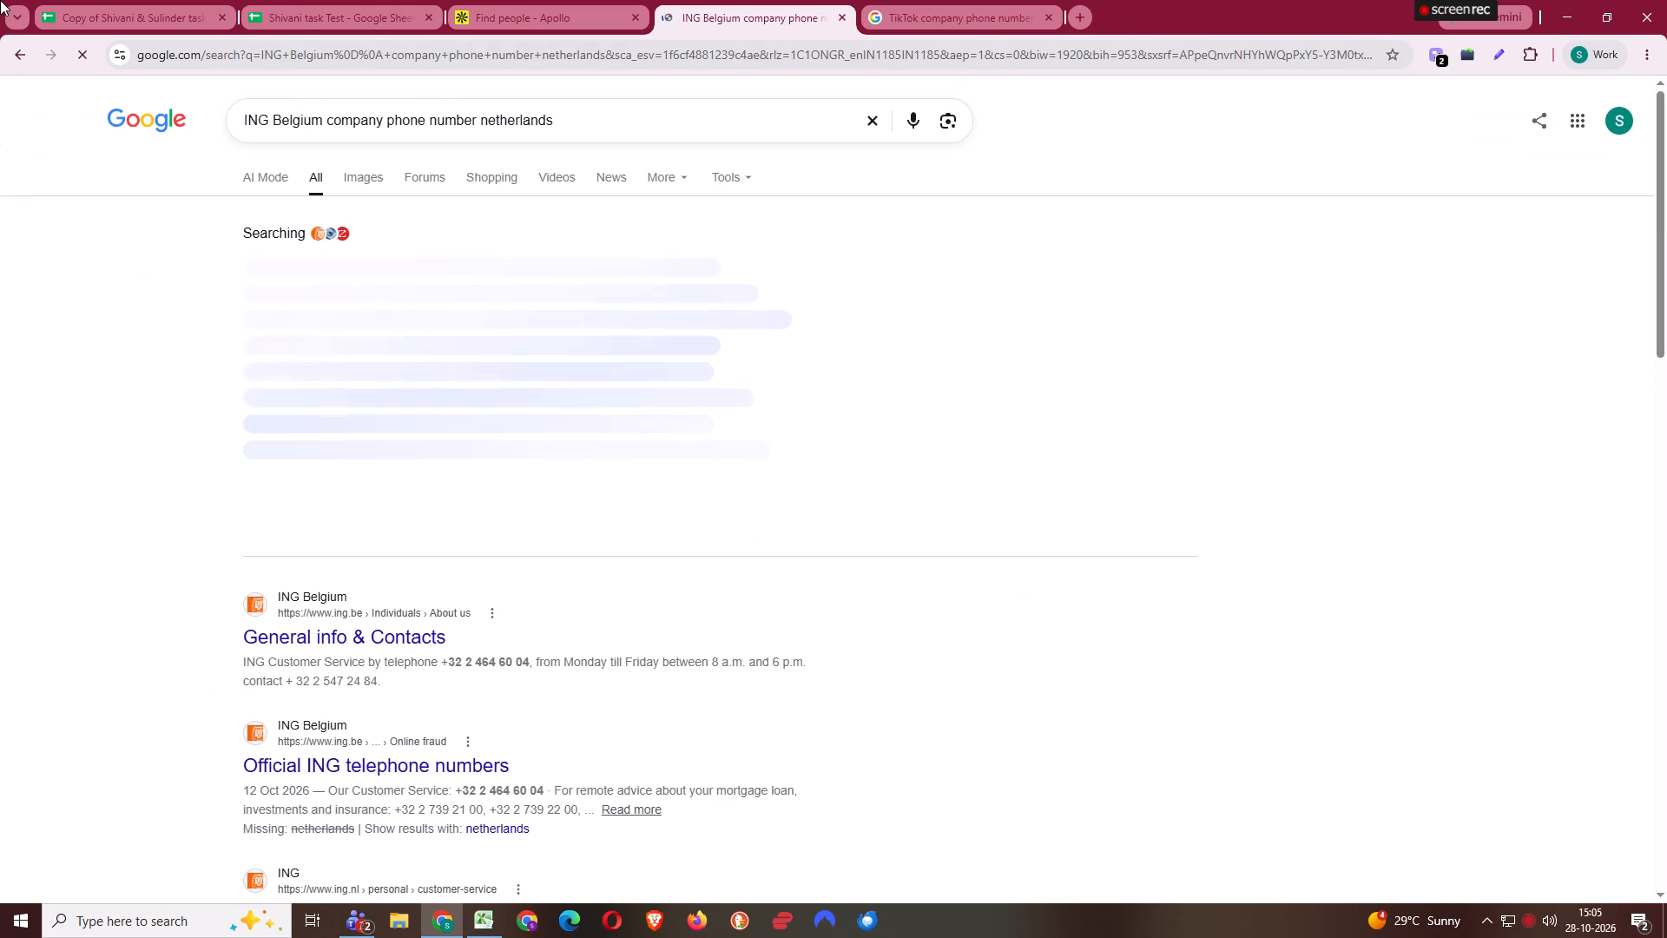
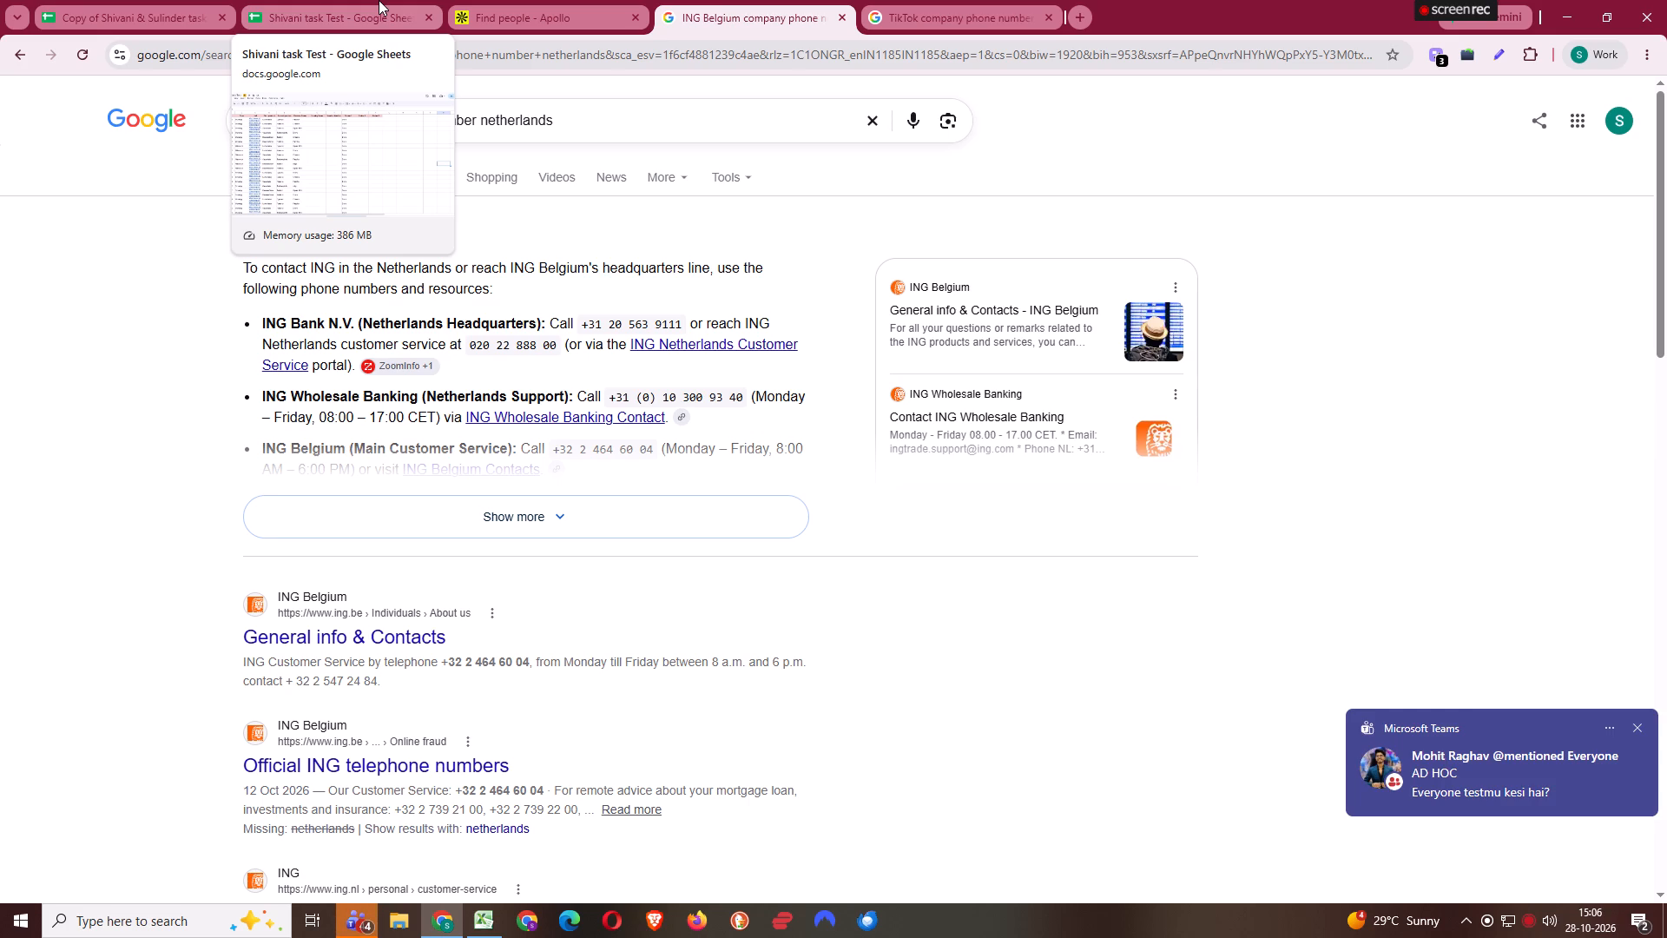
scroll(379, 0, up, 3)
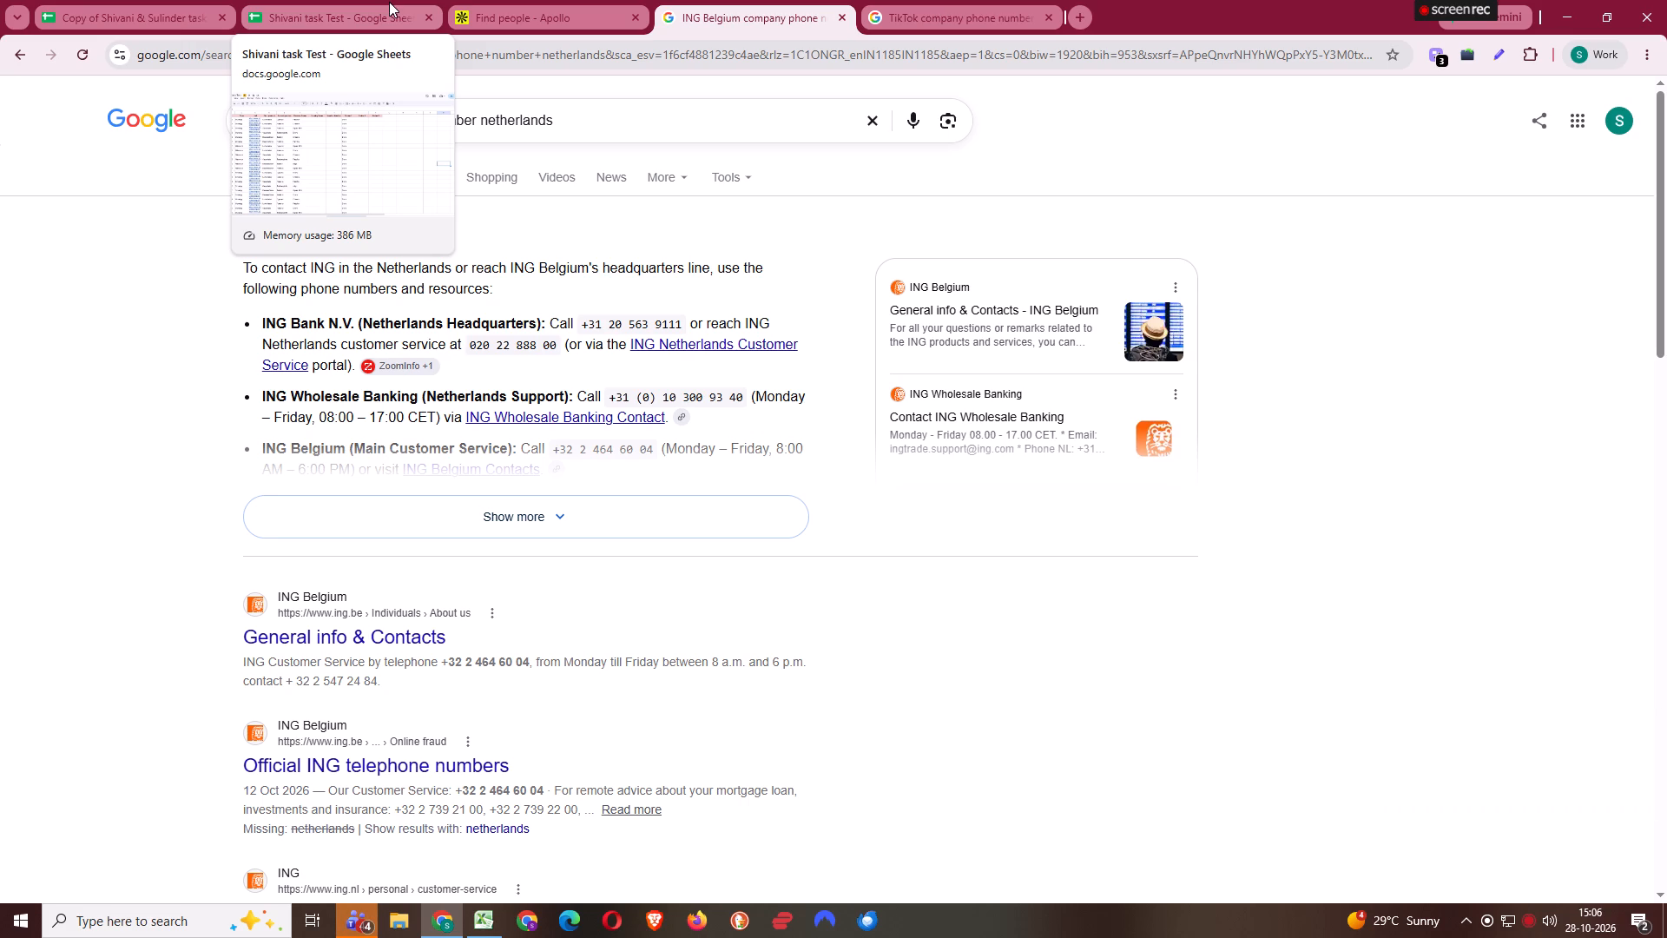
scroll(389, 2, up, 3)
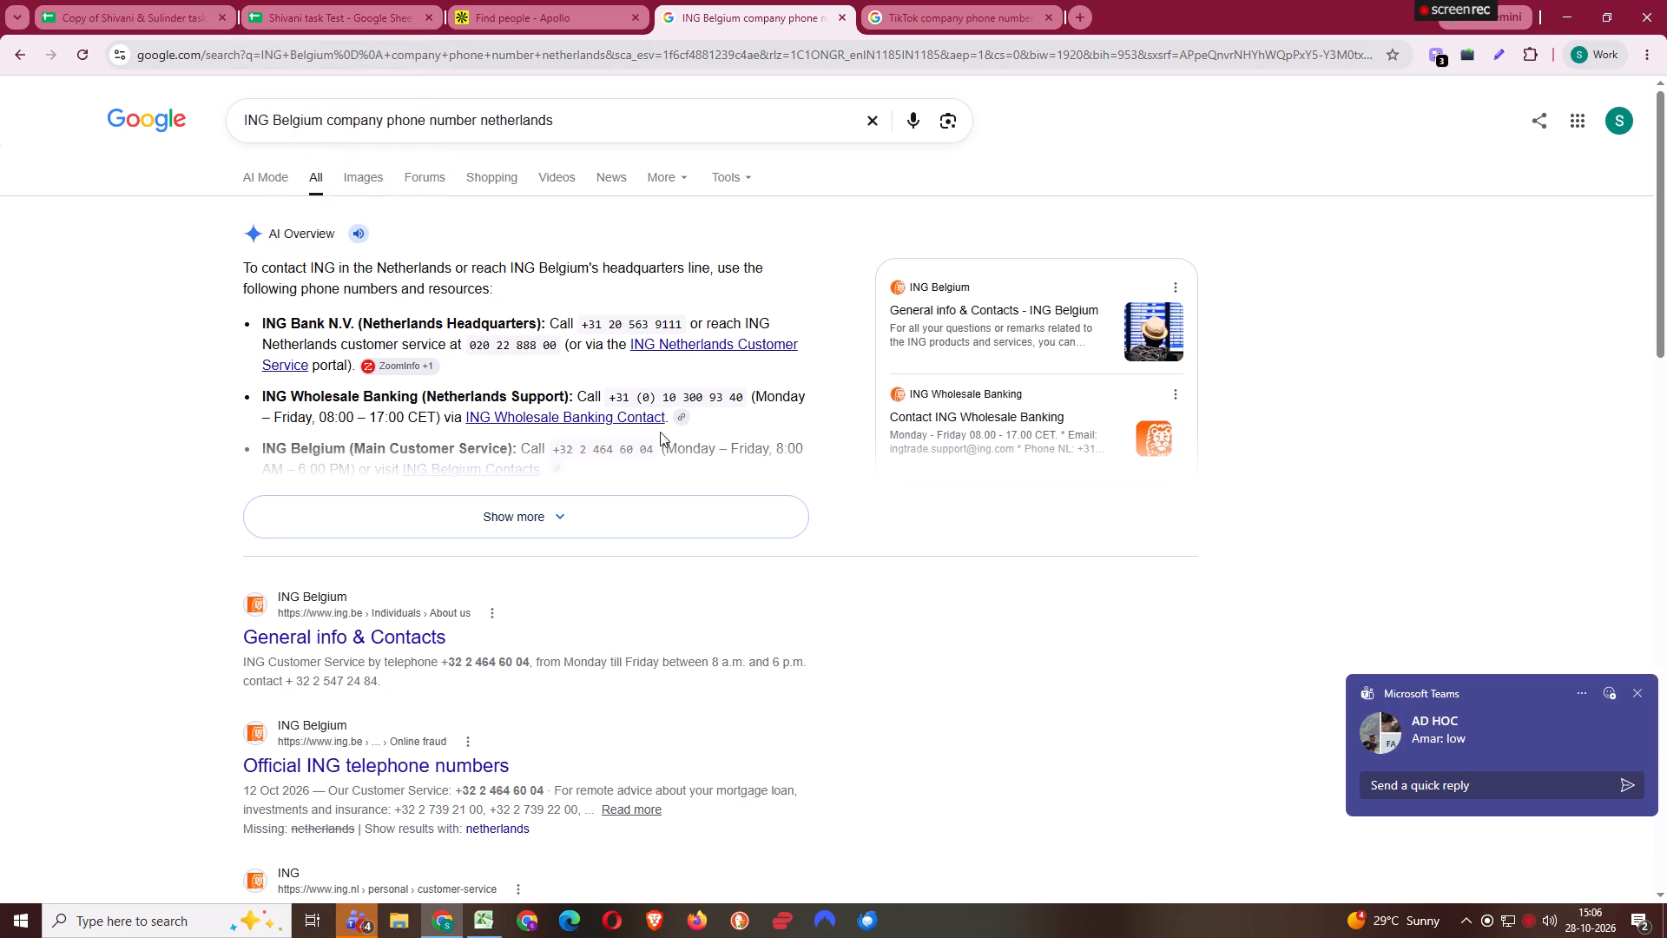
Copy the ING Bank N.V. Netherlands headquarters number from Google into row 65's first Corporate Phone cell in Excel as text, removing the extra spaces.
alt+click(609, 324)
key(alt+Tab)
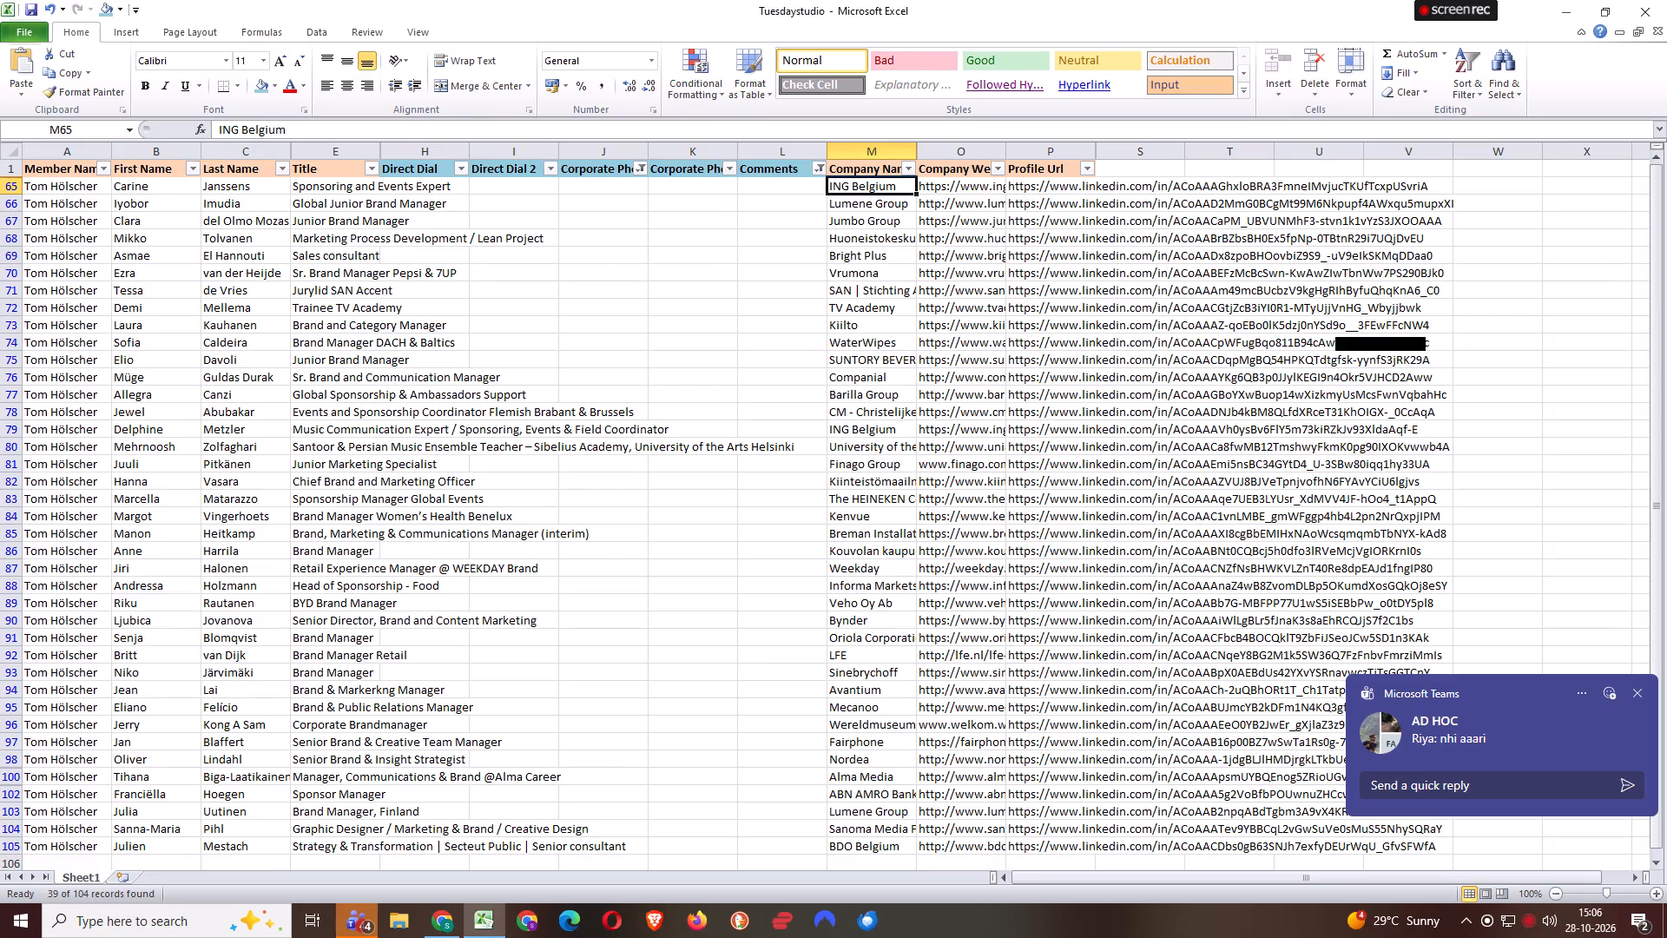
click(608, 179)
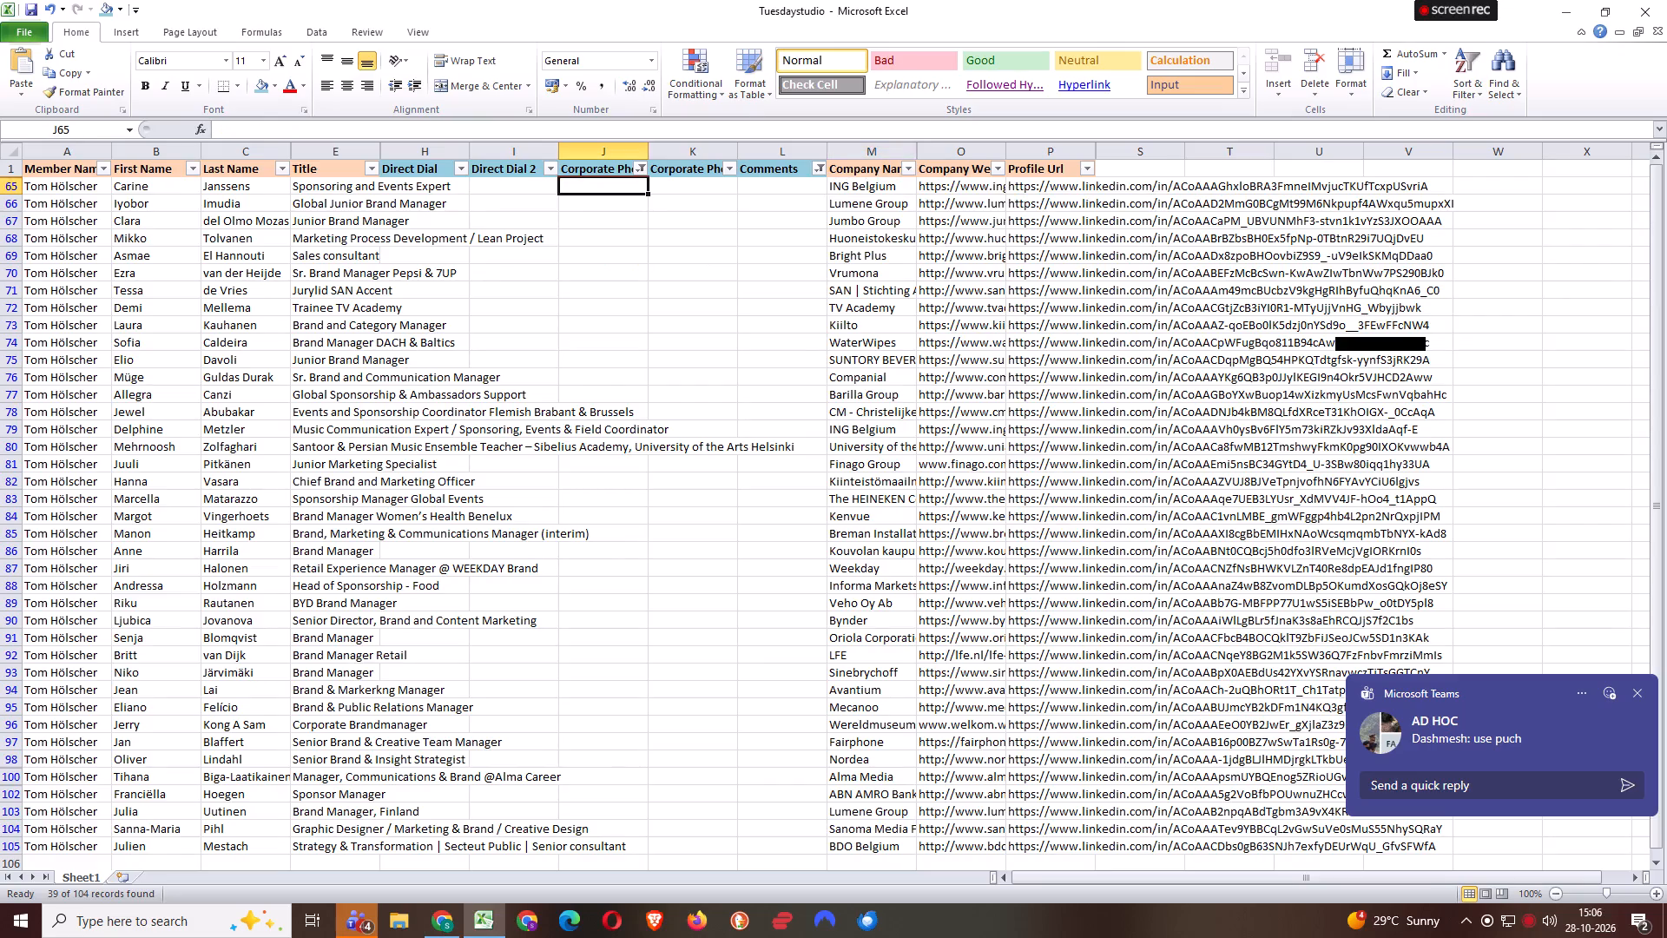
key(apostrophe)
key(alt+Tab)
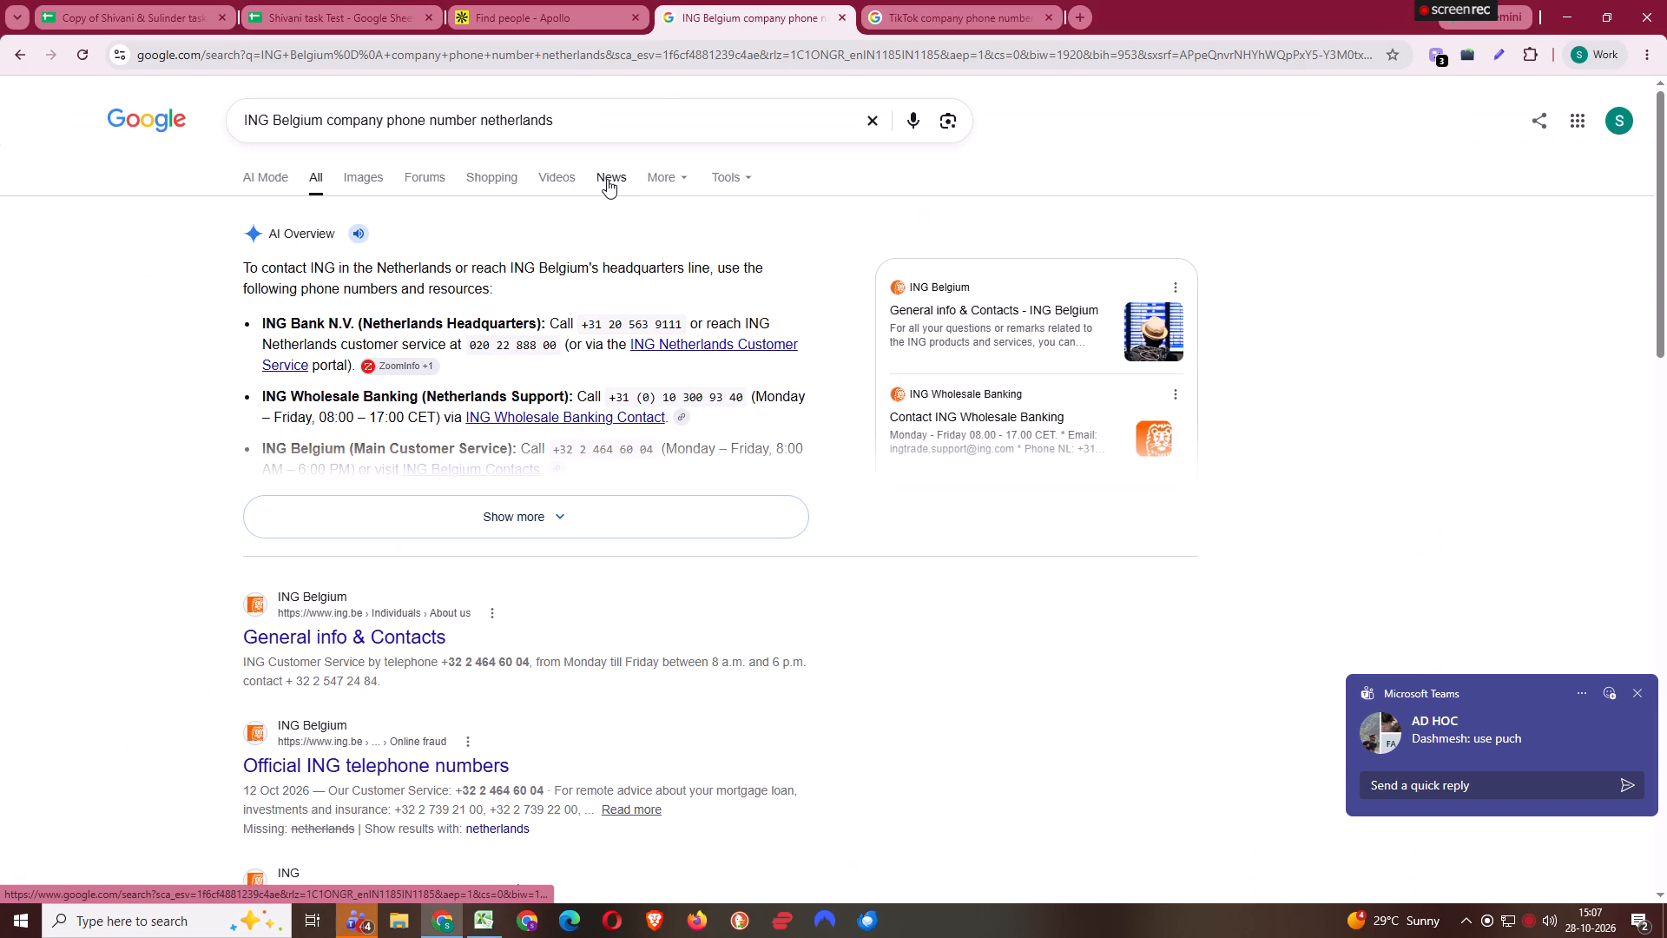
key(alt+Tab)
key(ctrl+v)
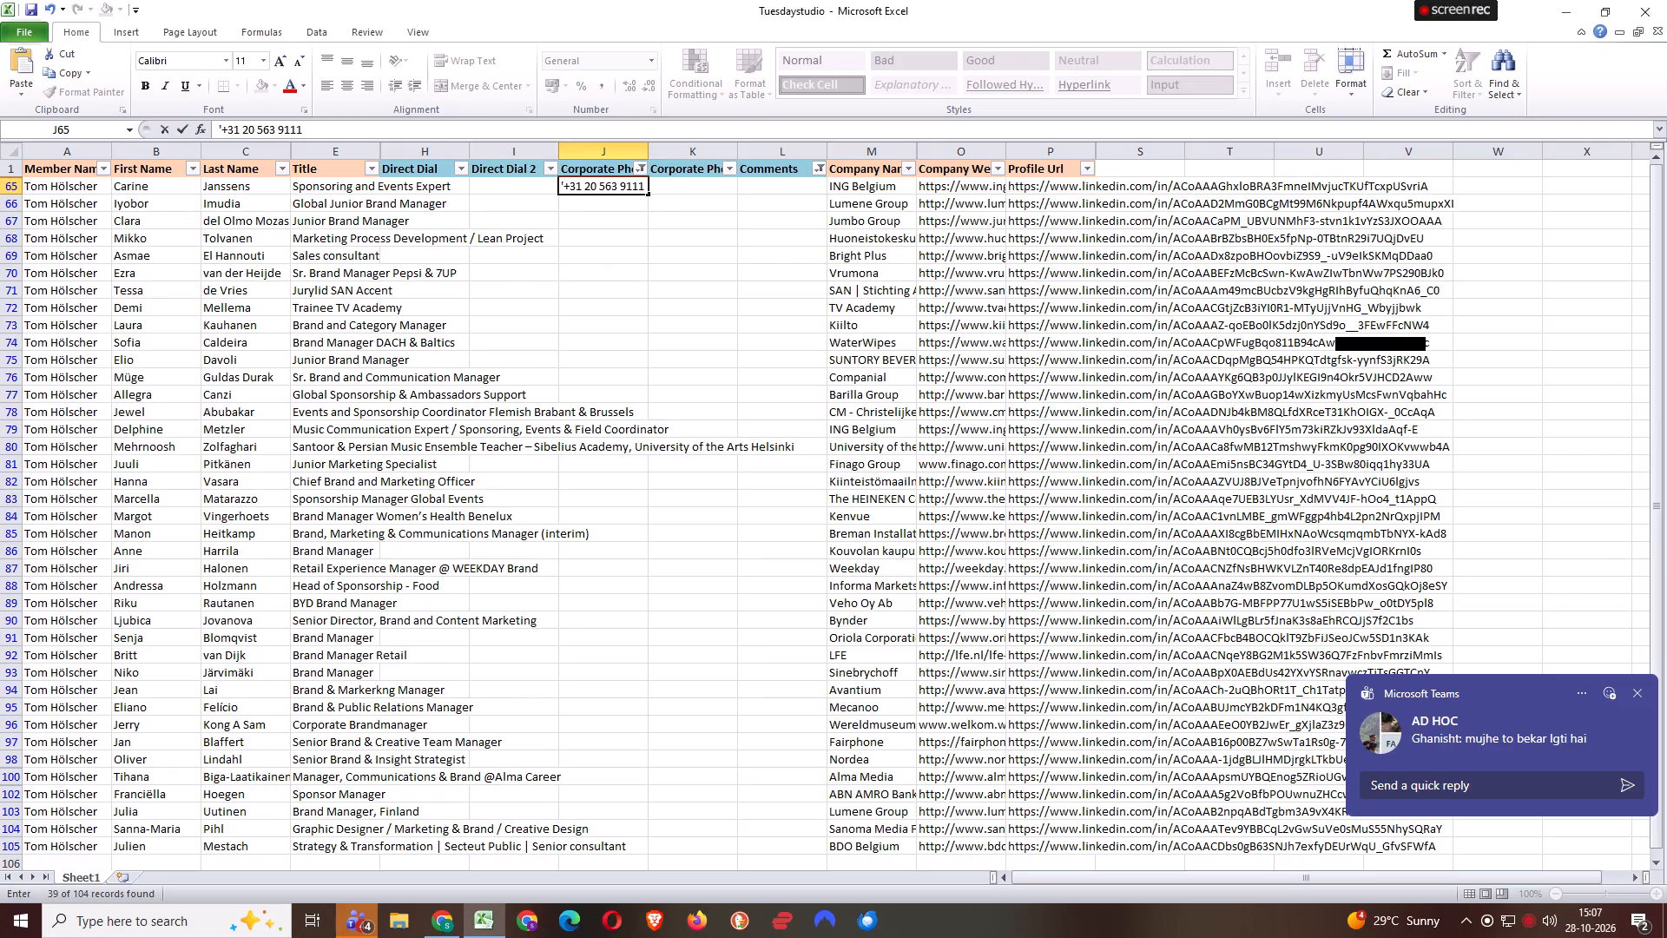
click(605, 189)
click(596, 182)
key(BackSpace)
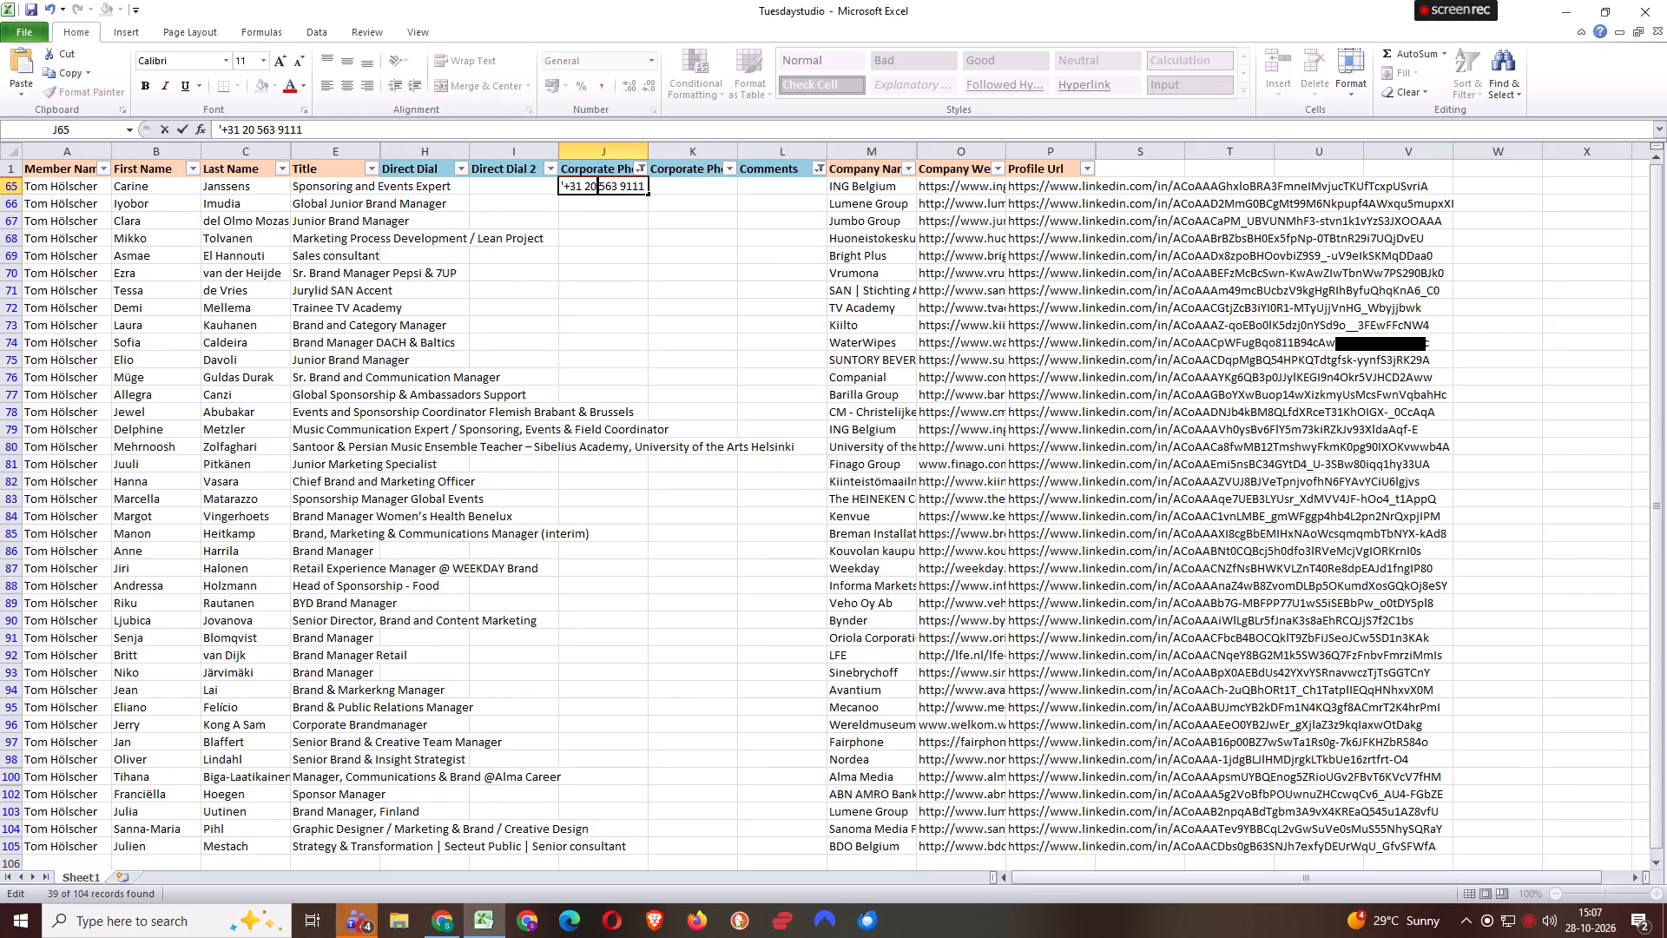
click(620, 182)
key(BackSpace)
click(656, 302)
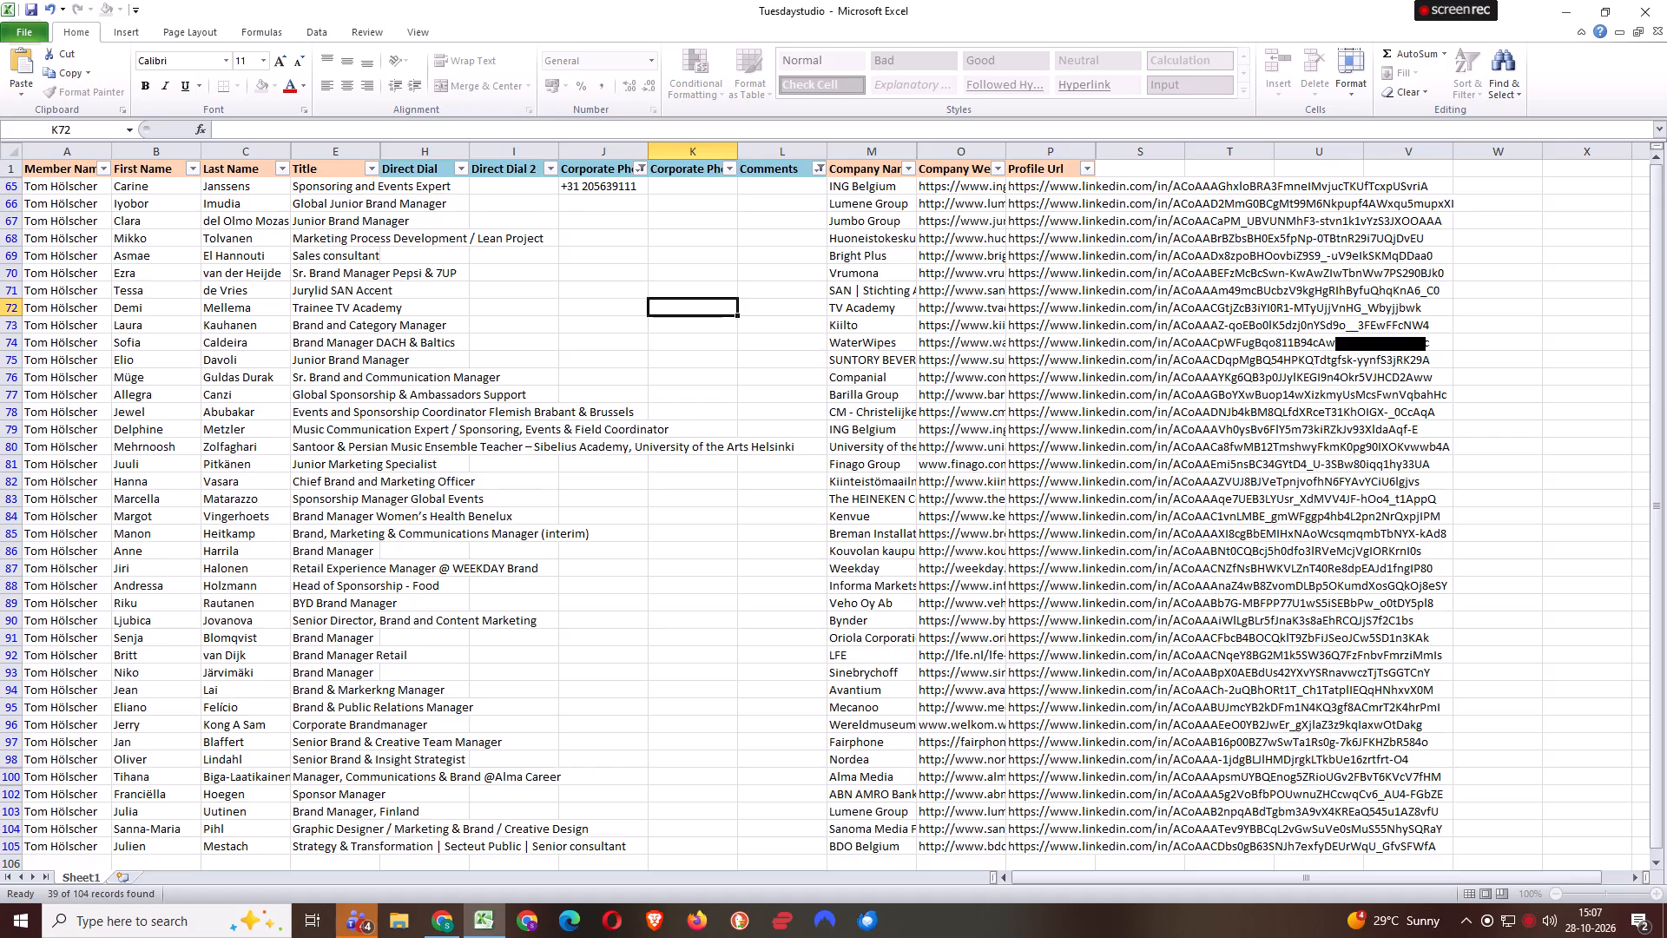
Save the Tuesdaystudio workbook.
click(616, 366)
key(ctrl+s)
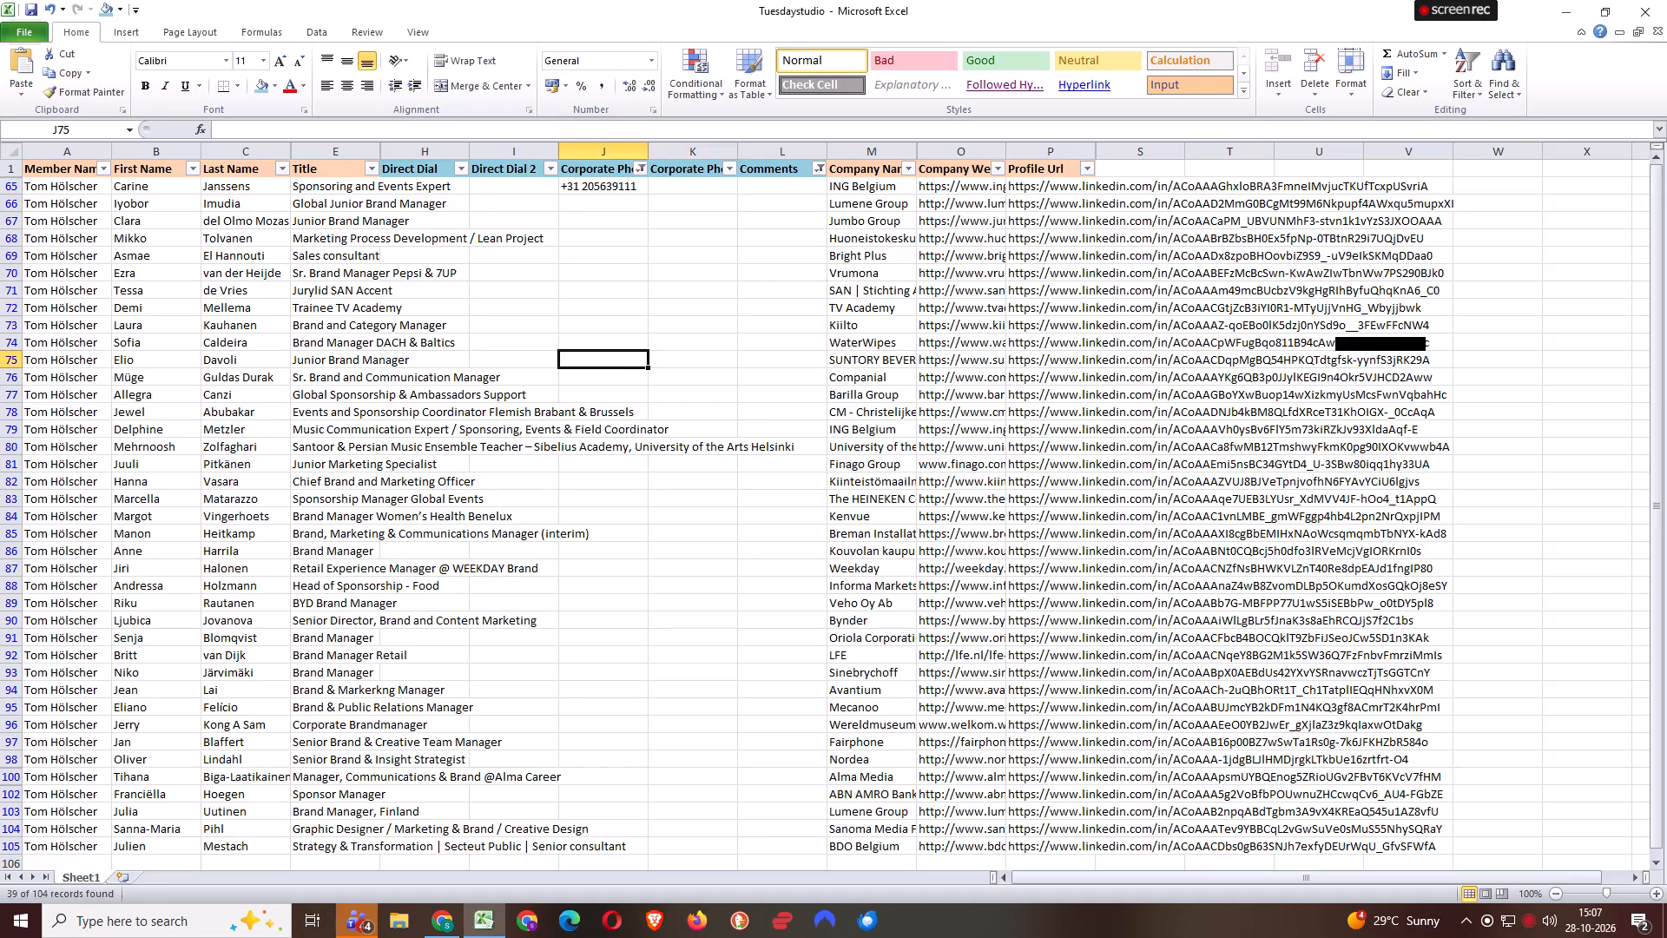
key(ctrl+s)
key(ctrl+s)
Reapply the first Corporate Phone column's filter to hide the completed ING Belgium row.
click(653, 271)
click(641, 172)
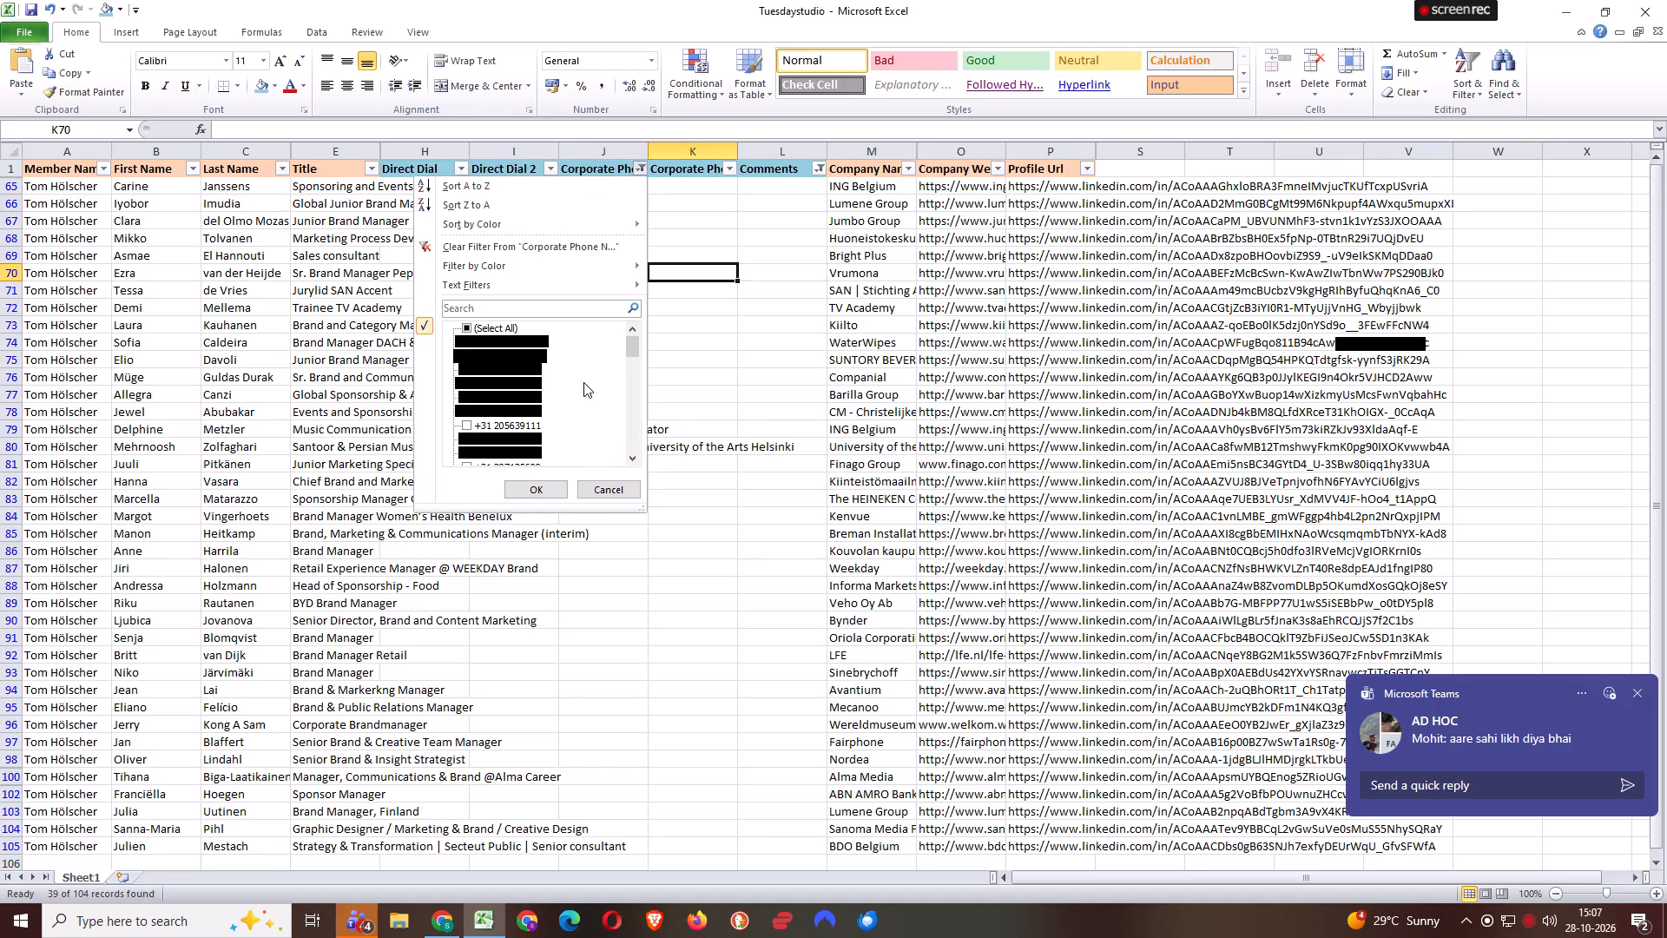
click(555, 490)
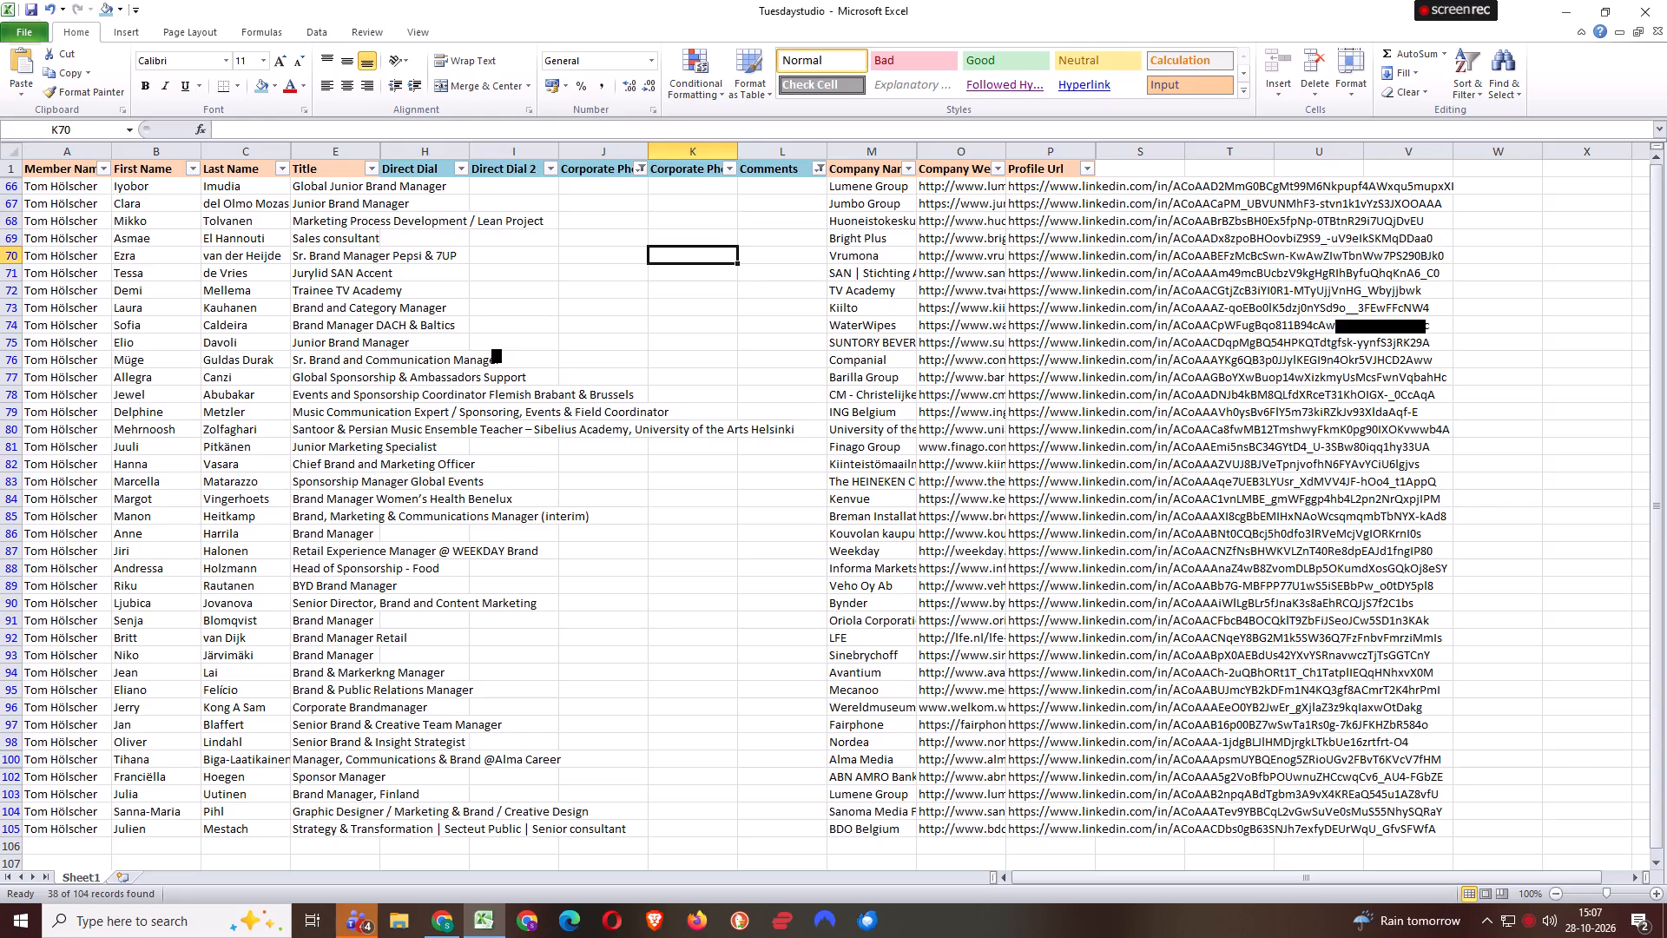
Copy the company name Lumene Group from row 66 and search Google in Chrome for its company phone number in the Netherlands.
click(873, 188)
key(alt+Tab)
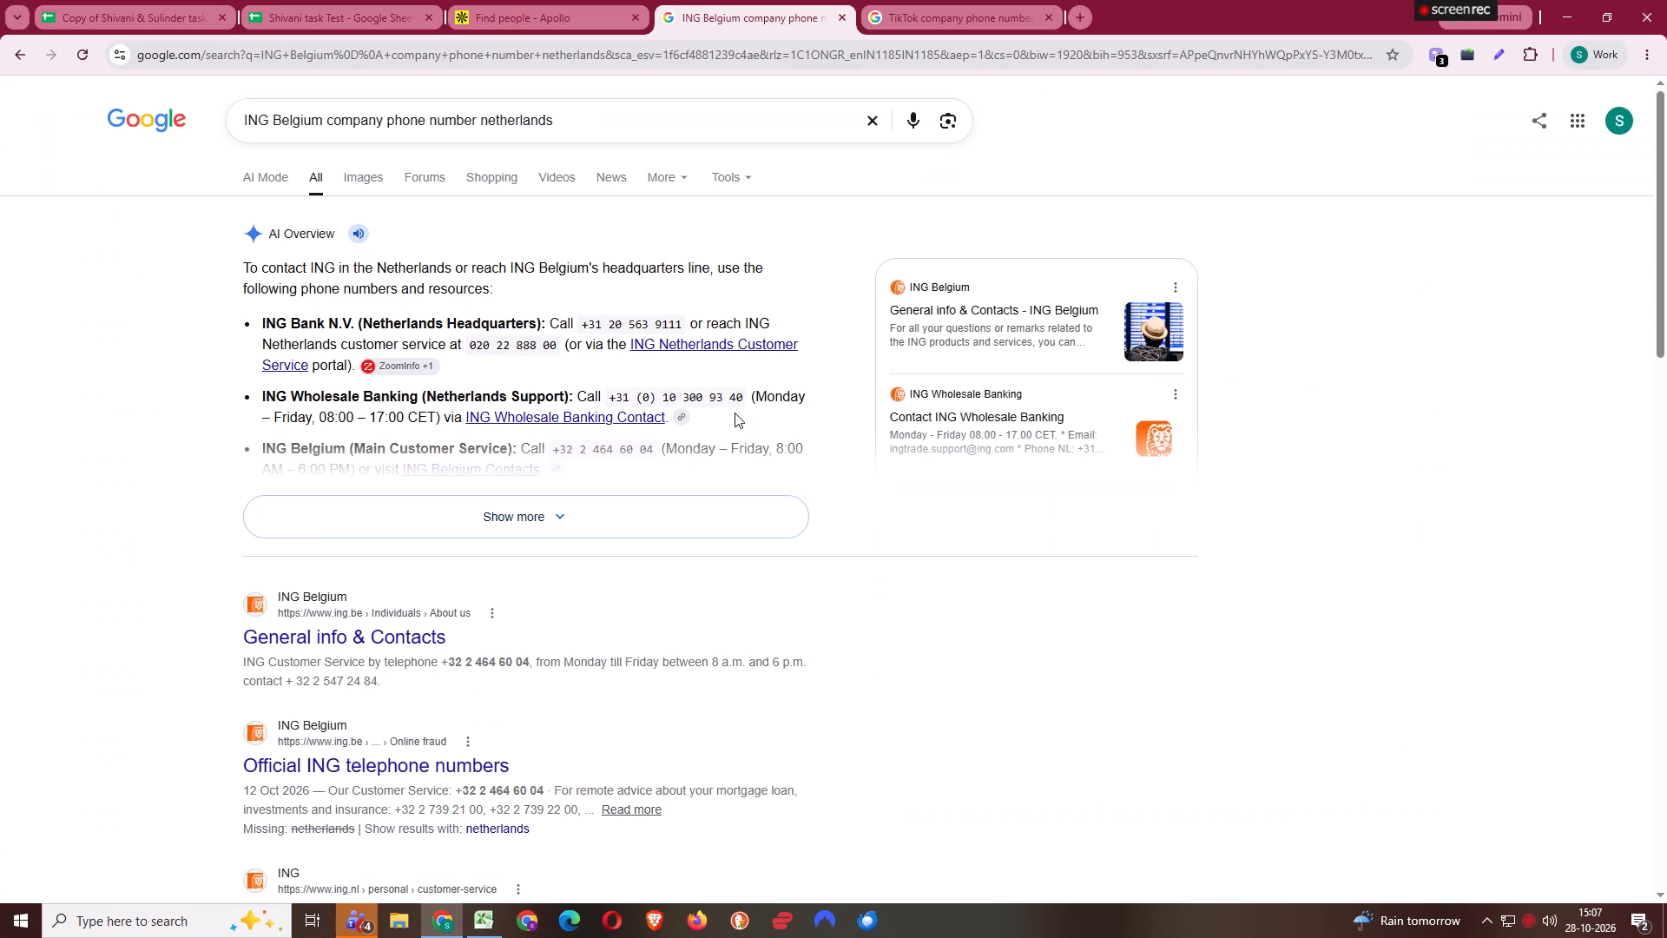
key(alt+Tab)
key(ctrl+c)
key(alt+Tab)
click(318, 115)
drag(318, 115, 188, 104)
key(ctrl+v)
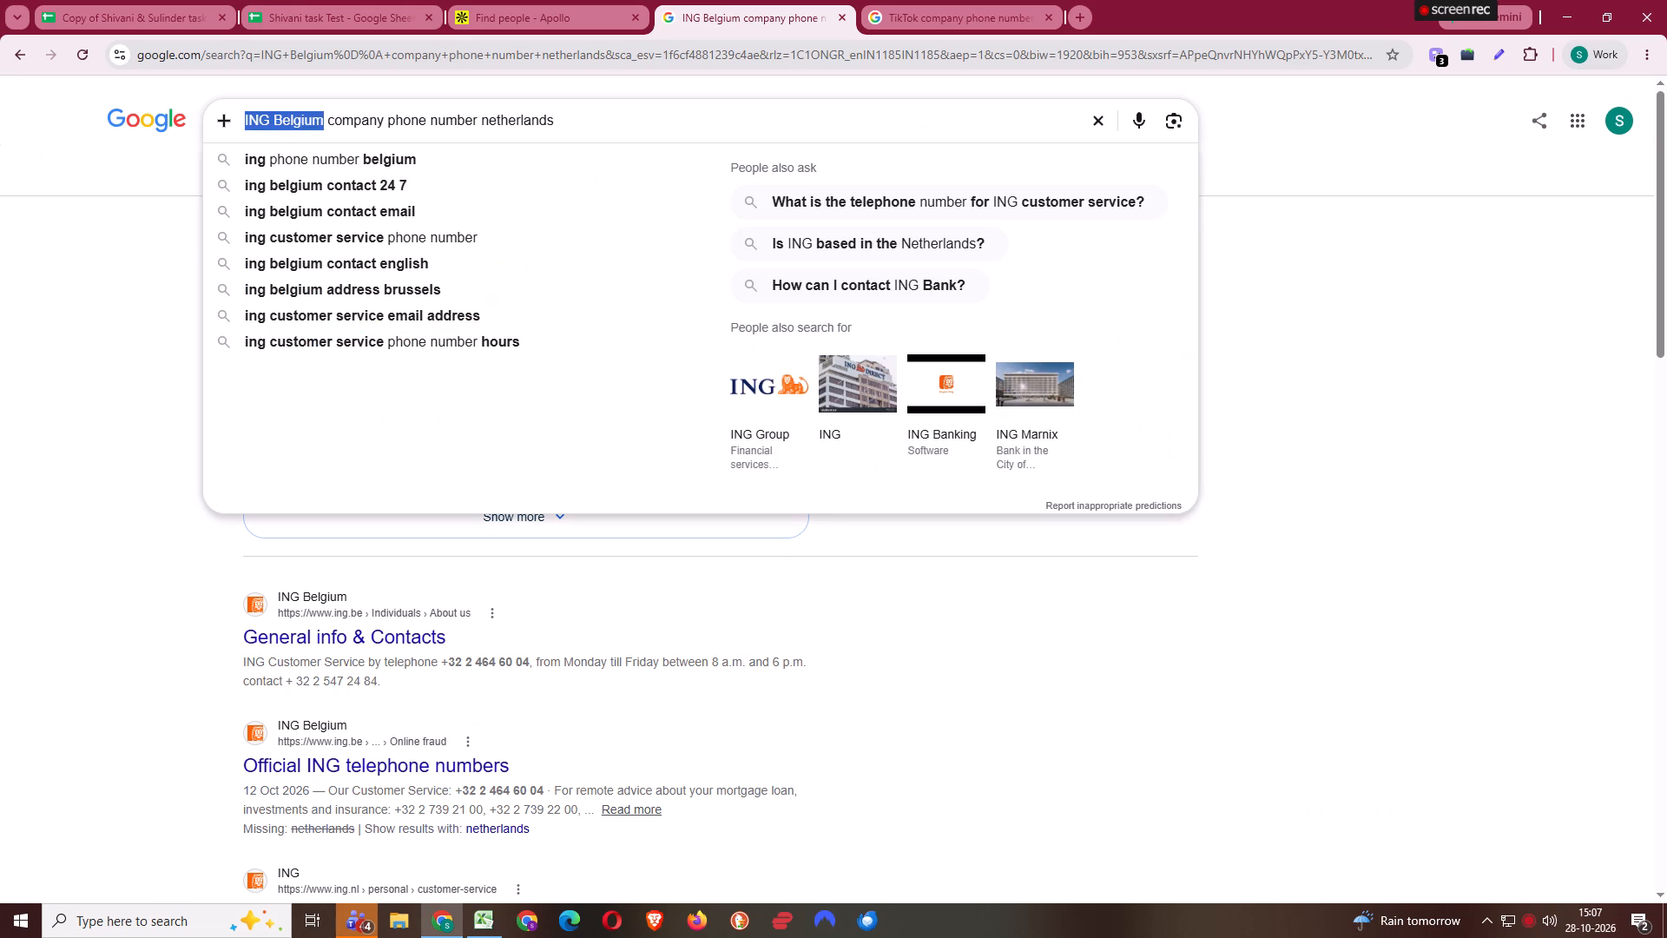
key(Return)
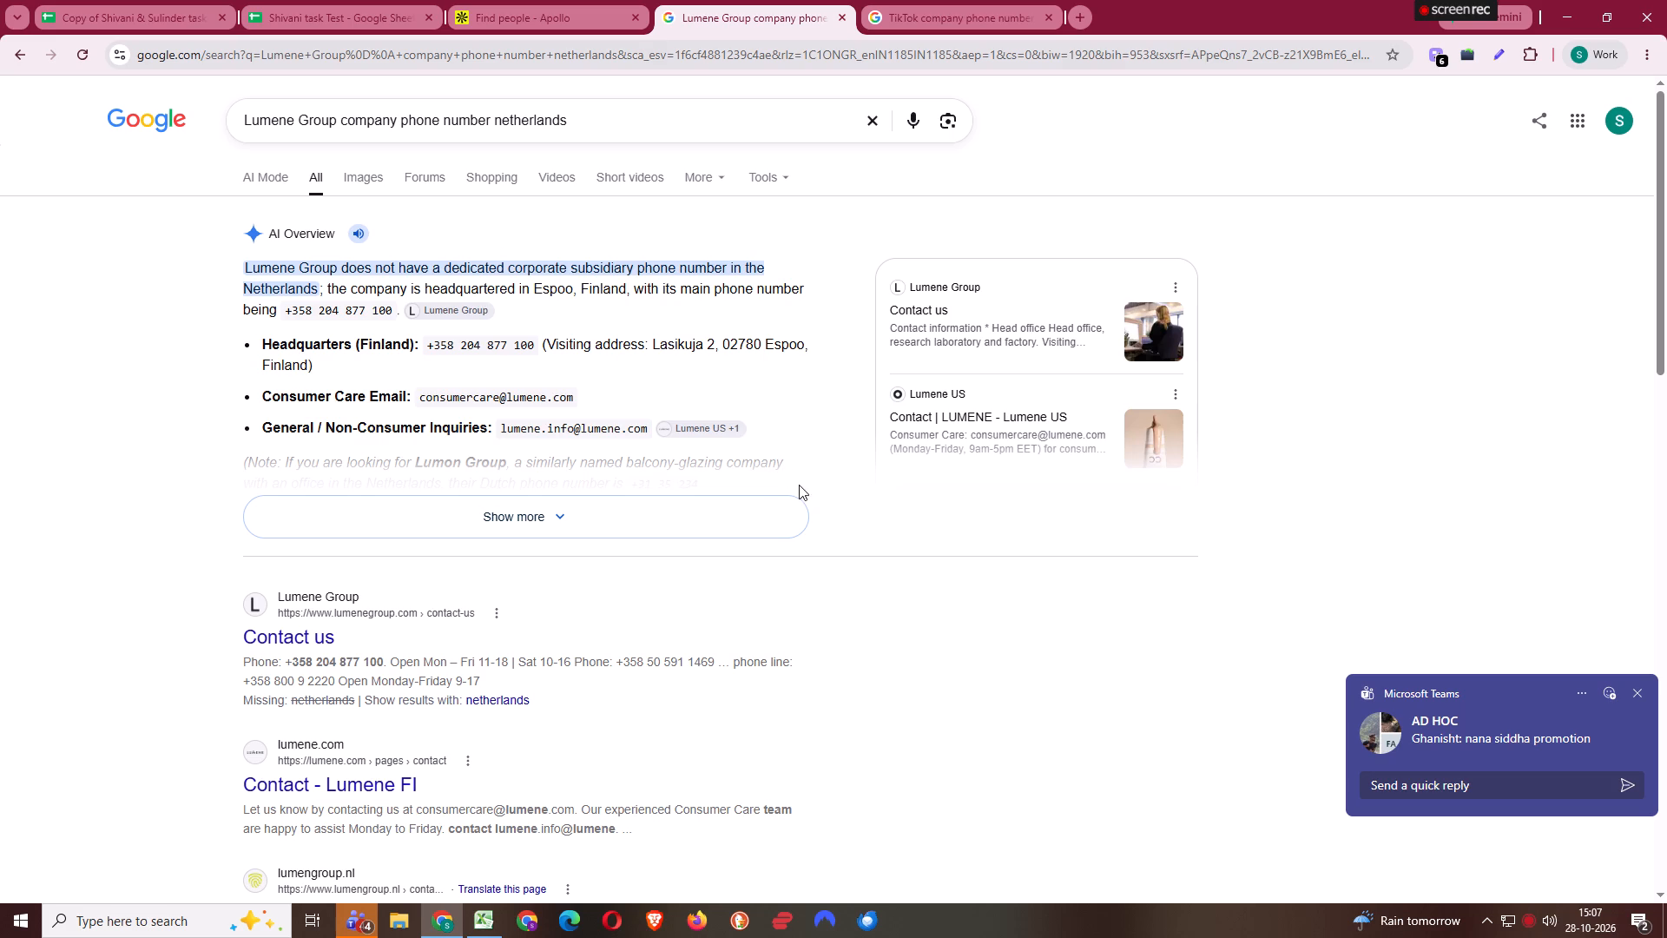
Copy Lumene Group's Finland headquarters number from Google into row 66's first Corporate Phone cell in Excel as text, removing the extra spaces.
alt+click(447, 348)
key(alt+Tab)
click(590, 188)
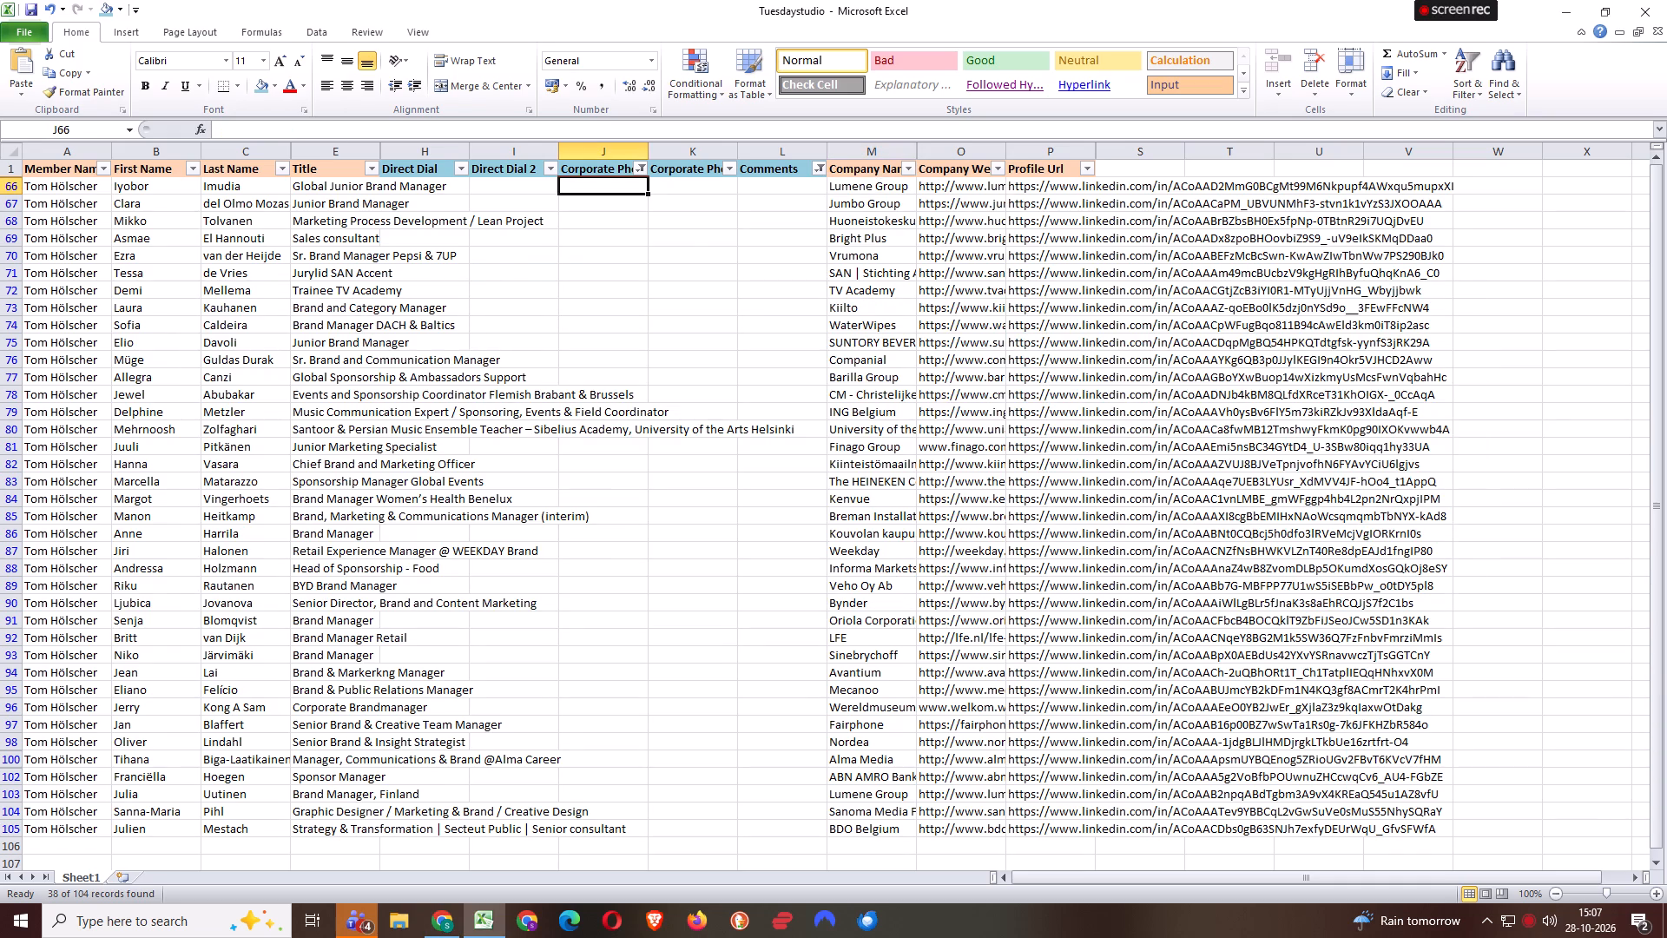
key(apostrophe)
key(ctrl+v)
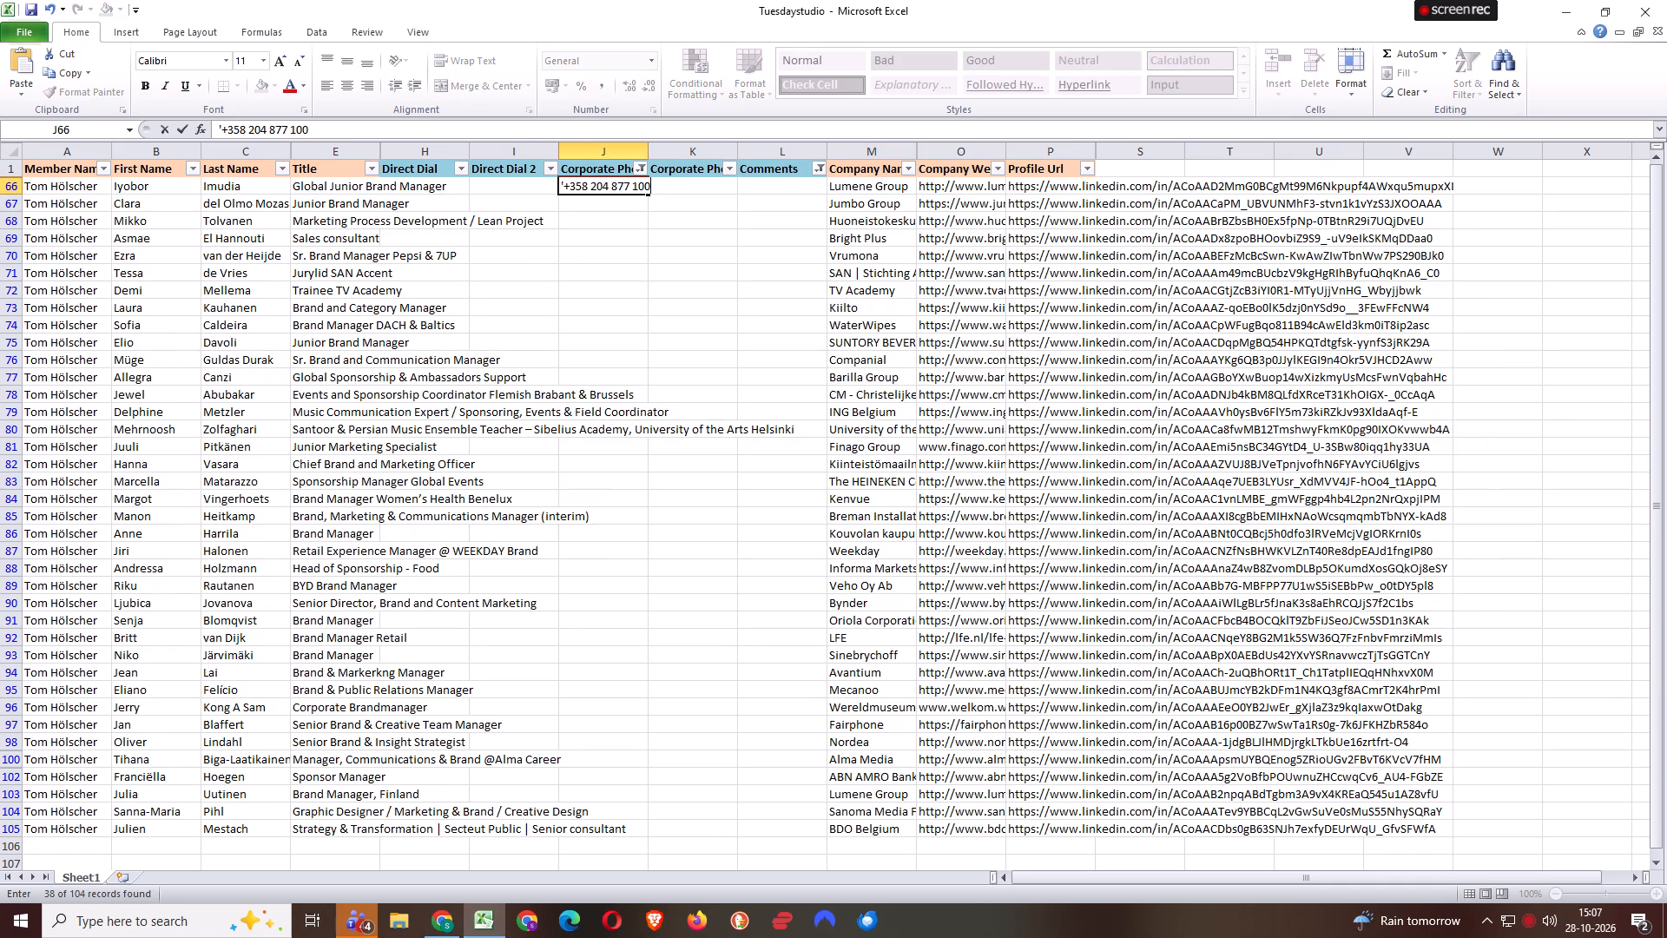
click(612, 184)
key(BackSpace)
key(Right)
key(Right)
key(Right)
key(Right)
key(BackSpace)
Copy the company name Jumbo Group from row 67 and search Google in Chrome for its company phone number in the Netherlands.
click(865, 195)
key(ctrl+c)
key(alt+Tab)
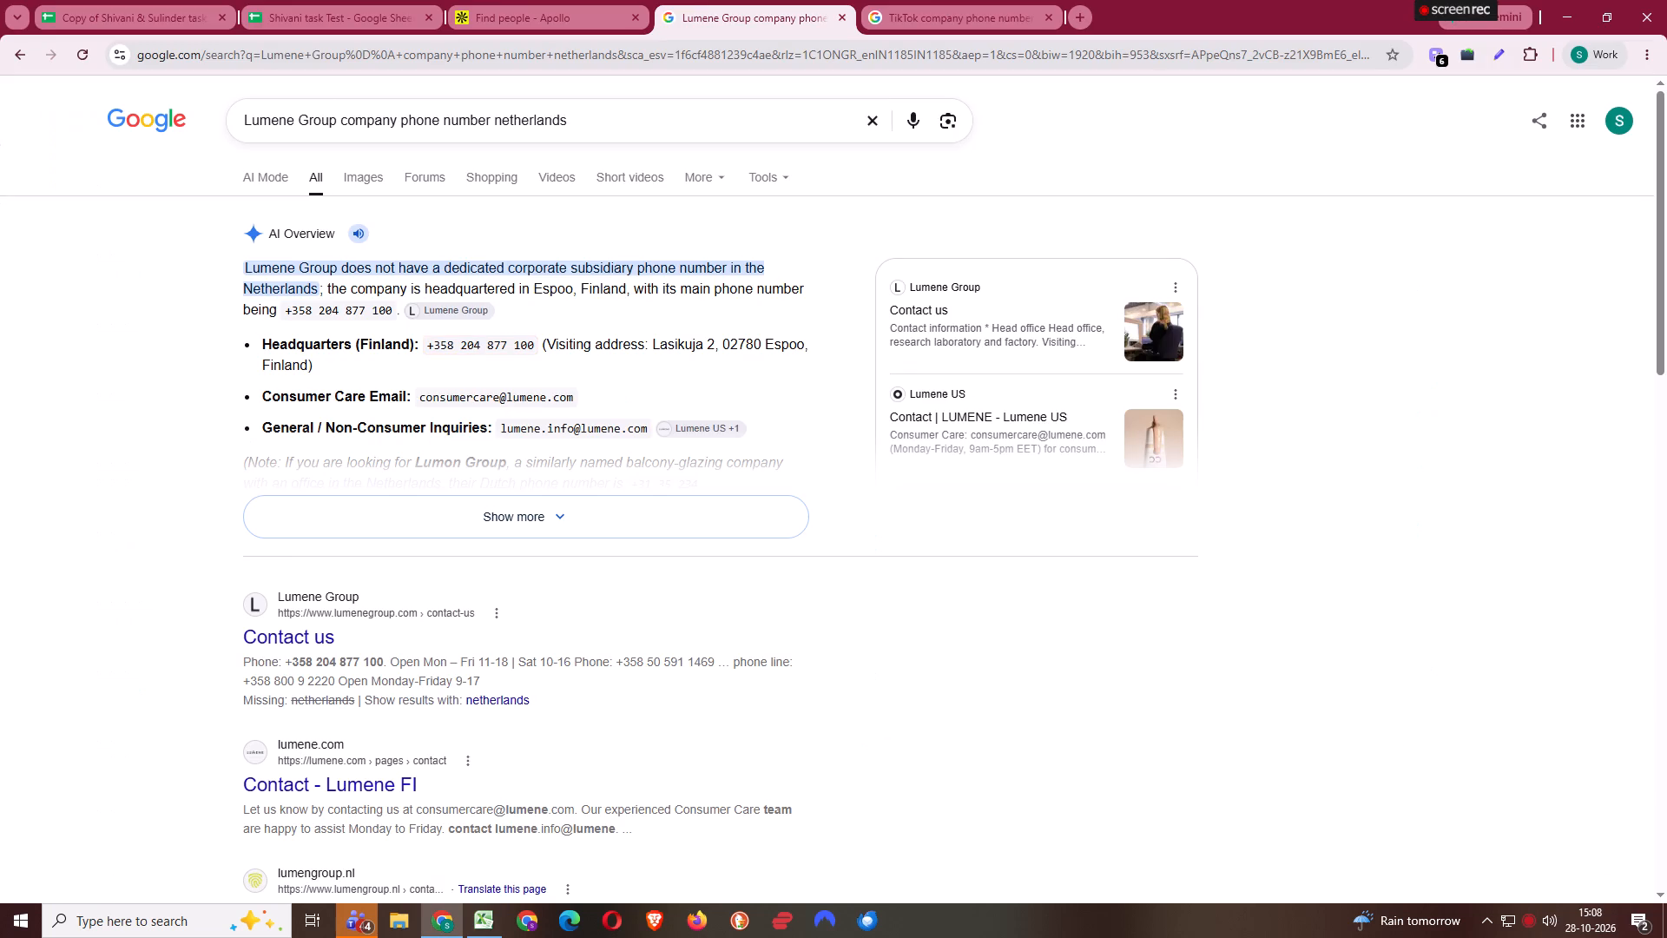
drag(336, 122, 0, 4)
key(ctrl+v)
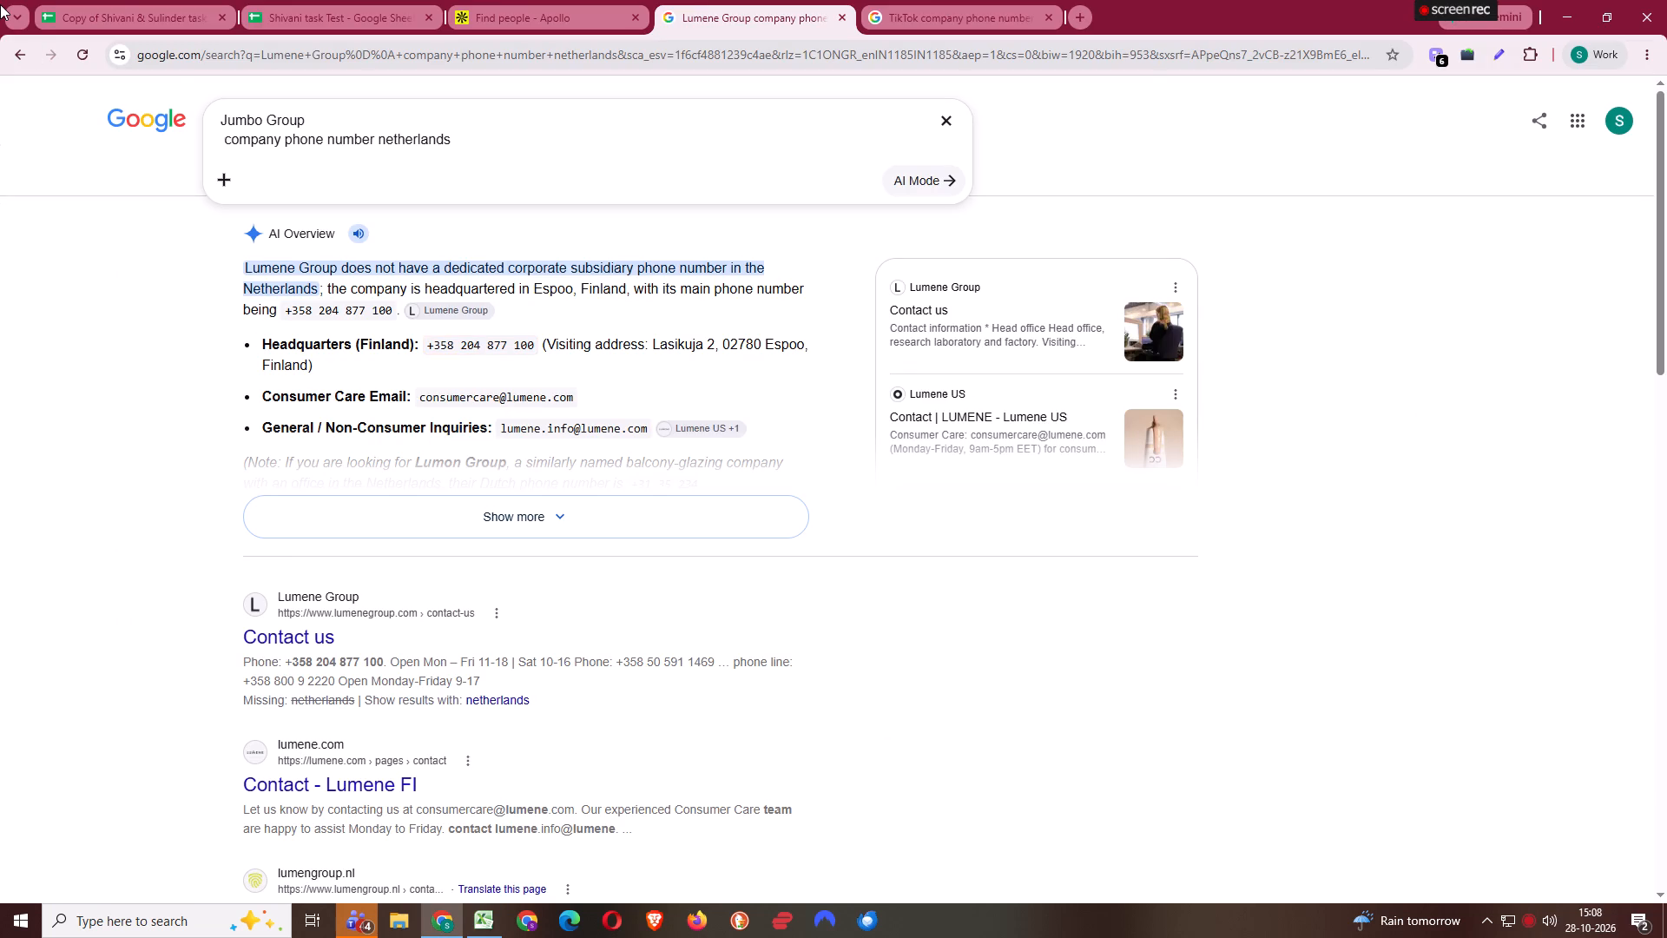
key(Return)
key(Return)
Switch to Excel and highlight Lumene Group's Corporate Phone cell in row 66 with the light blue fill.
key(alt+Tab)
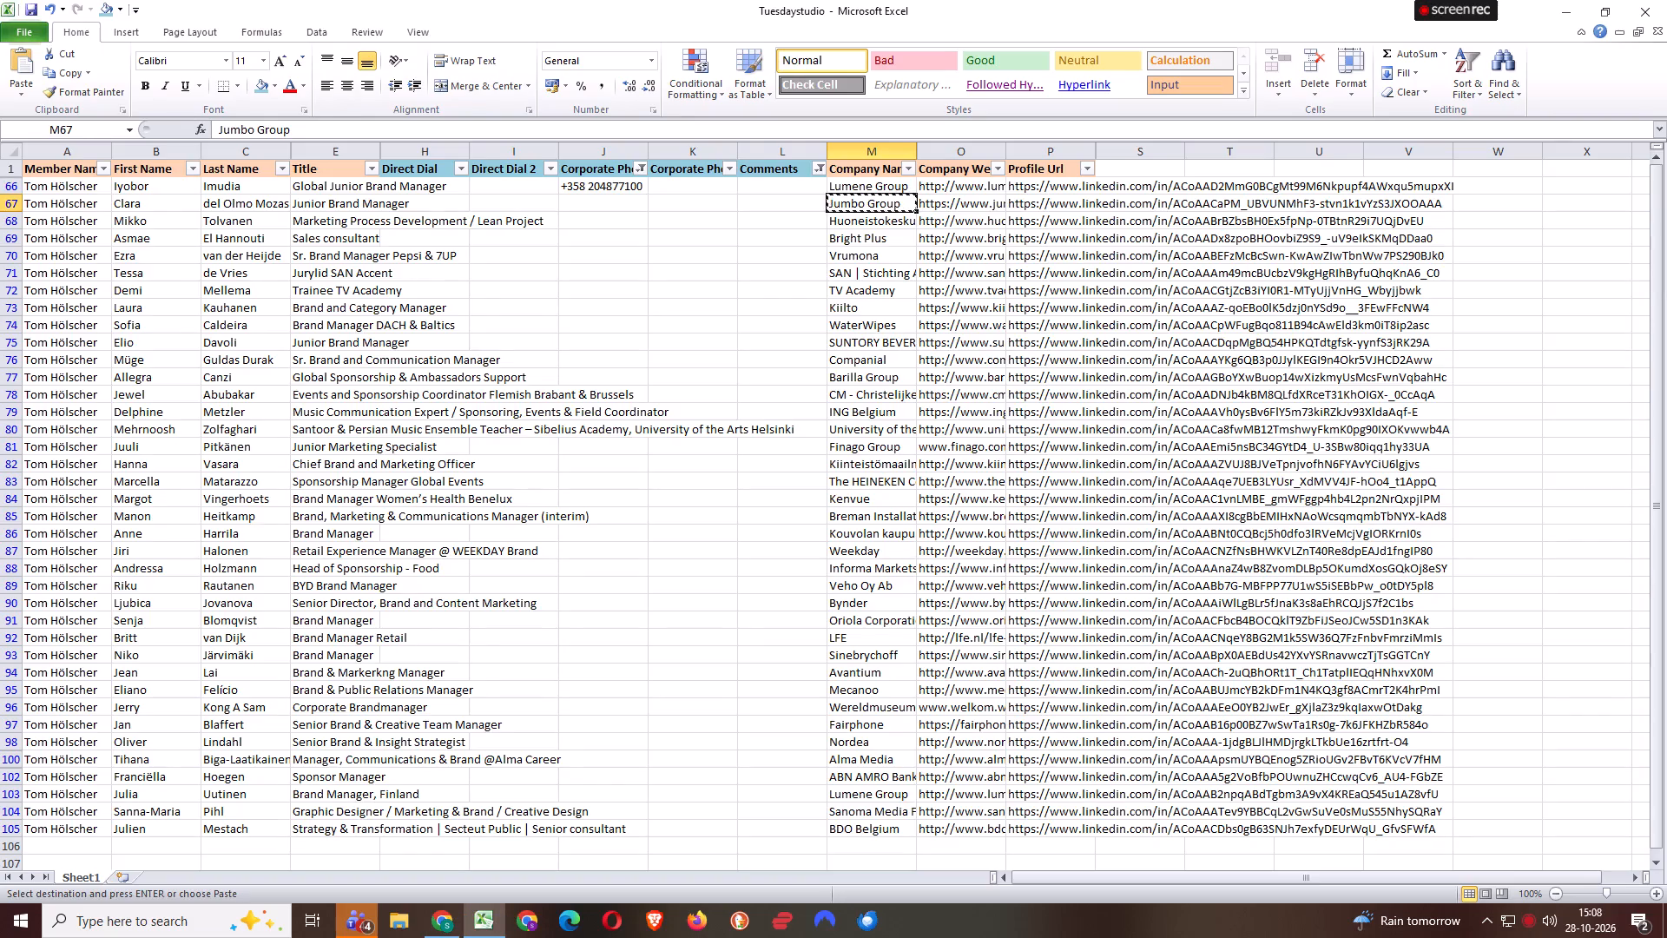
click(593, 183)
click(257, 87)
click(690, 310)
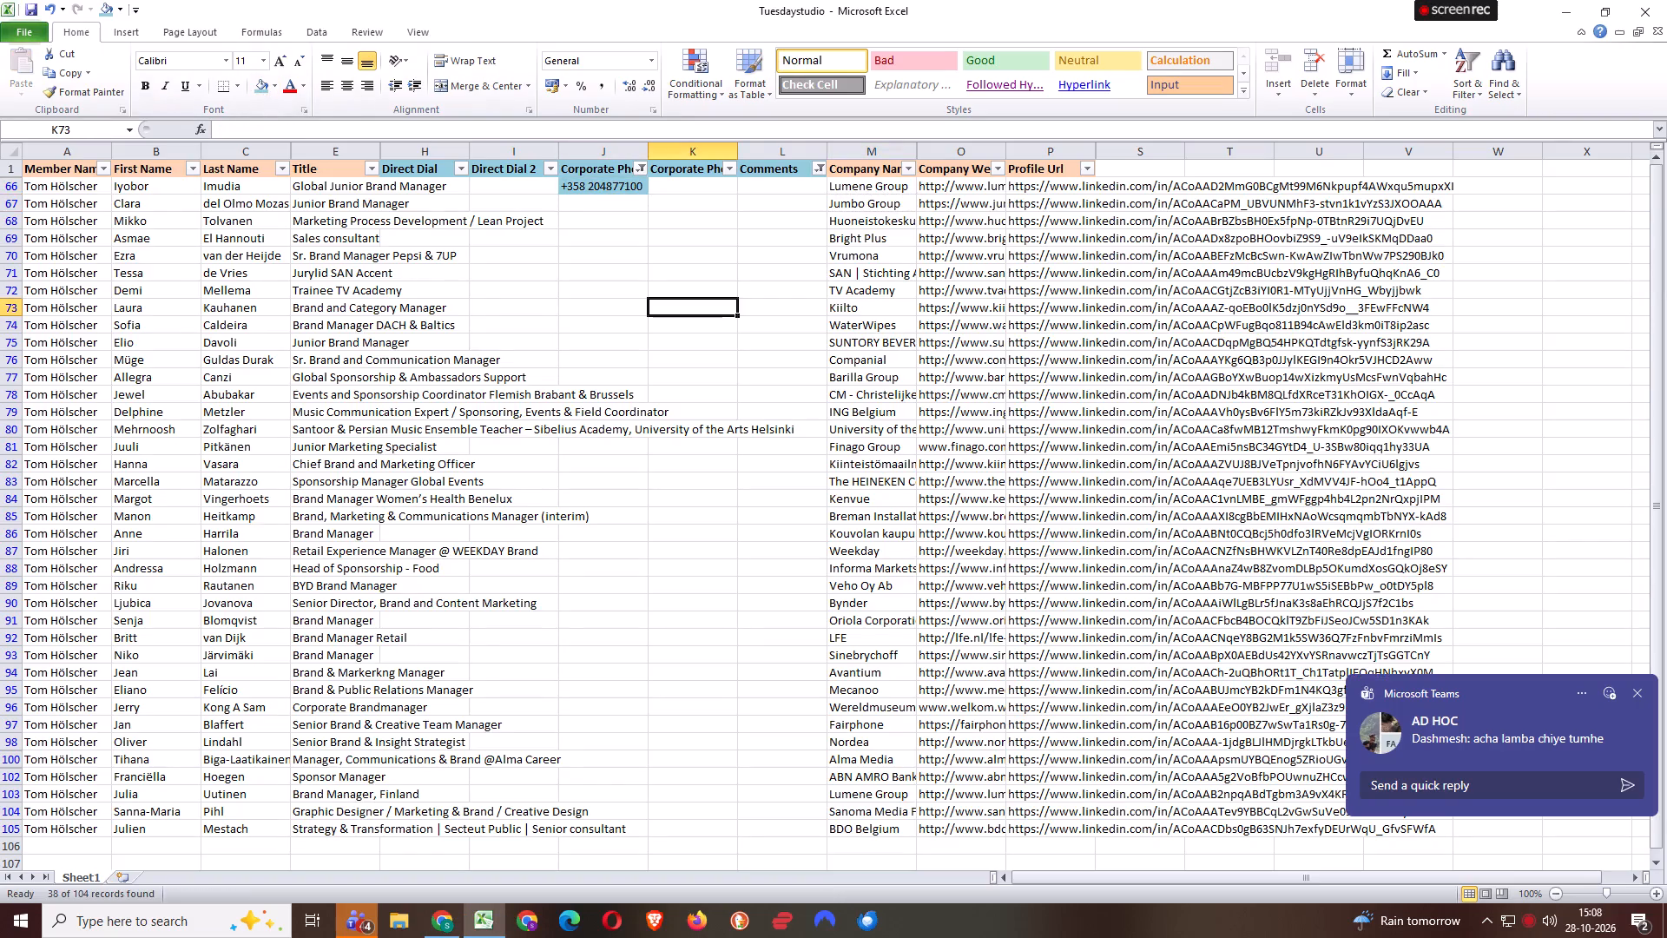
Save the Tuesdaystudio workbook.
key(ctrl+s)
key(ctrl+s)
key(ctrl+s)
key(ctrl+s)
Reapply the first Corporate Phone column's filter to hide the completed Lumene Group row.
click(658, 254)
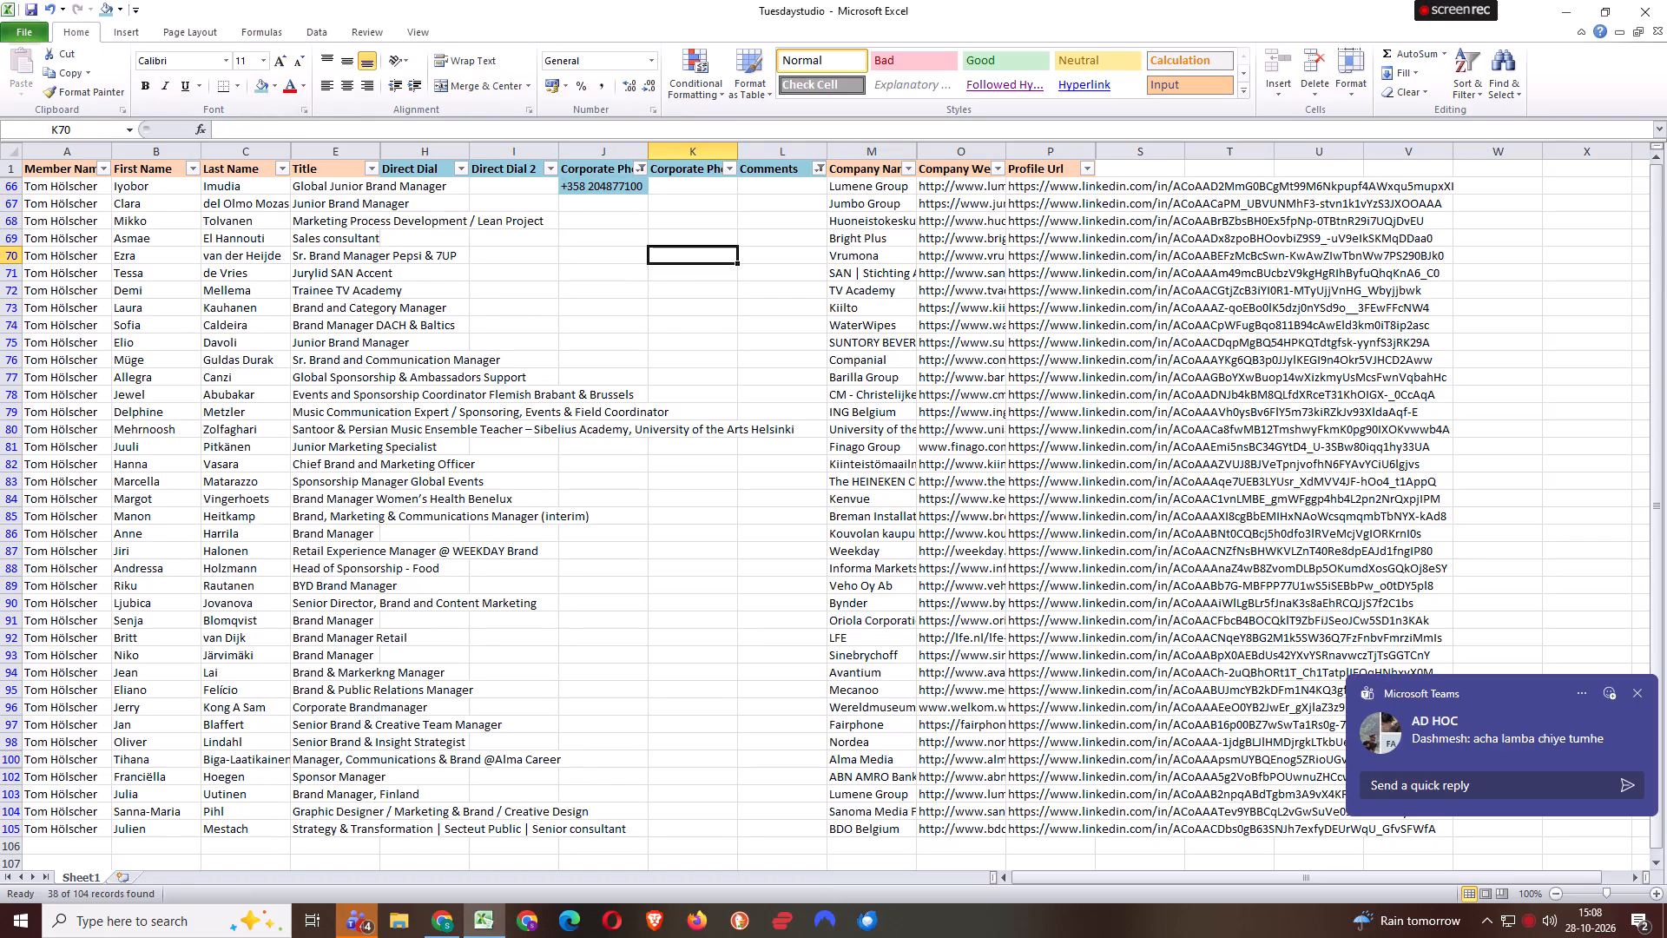
click(648, 170)
click(524, 492)
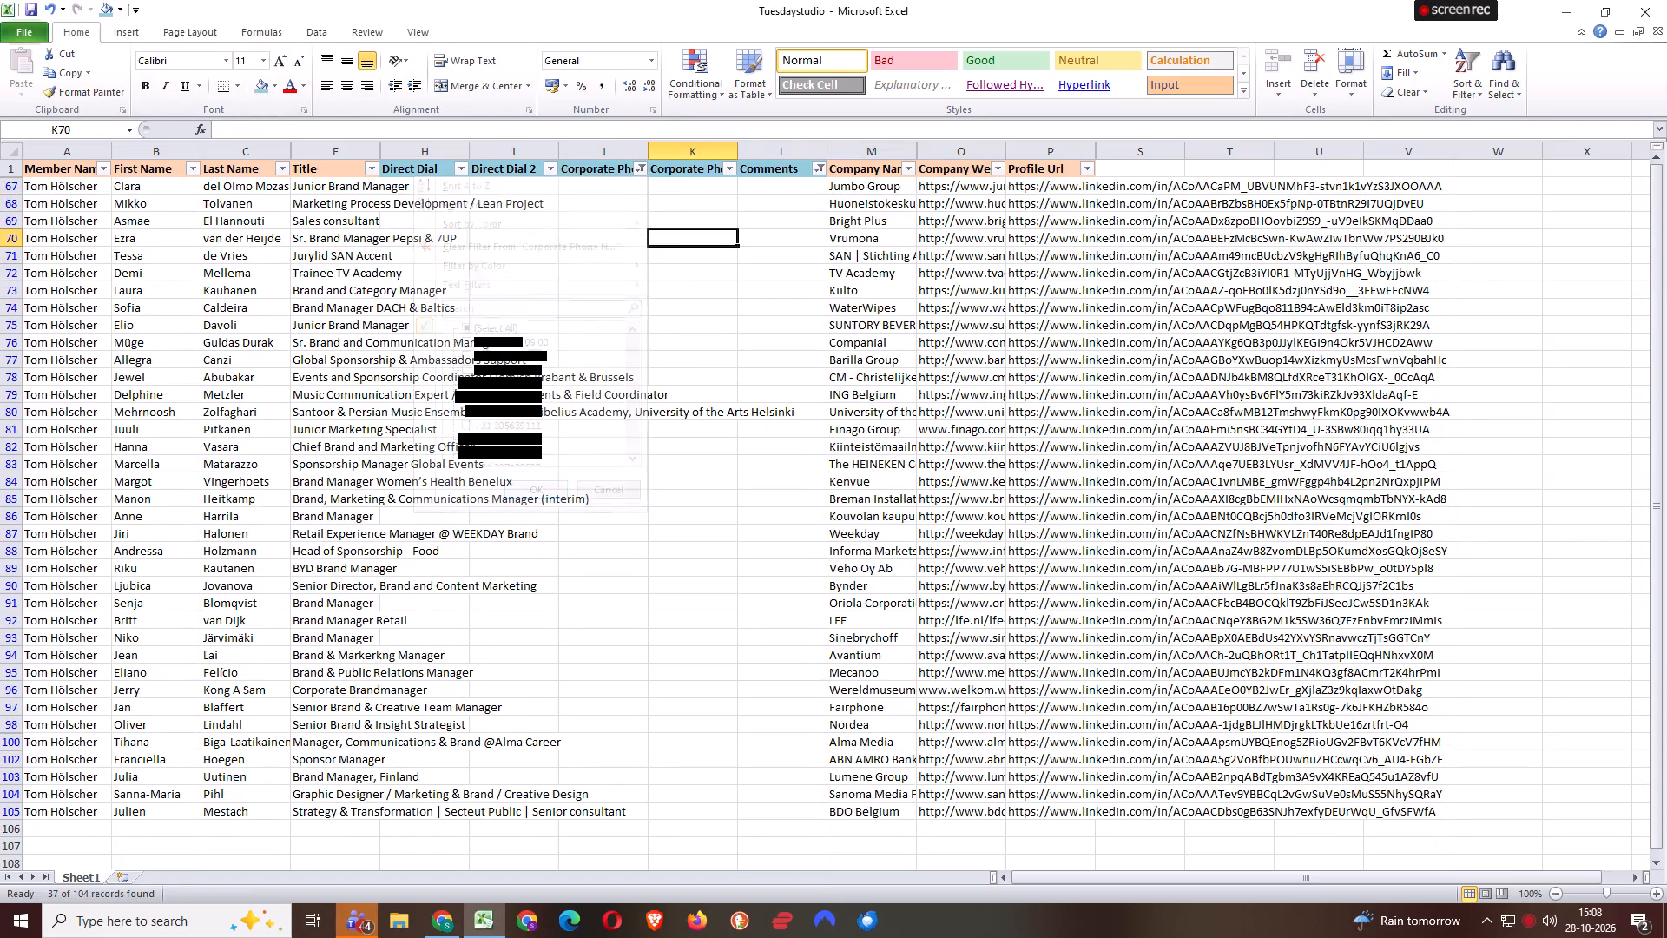
Copy the Jumbo Supermarkten B.V. headquarters number from Google in Chrome into row 67's first Corporate Phone cell in Excel as text, removing the extra spaces.
click(883, 195)
click(871, 185)
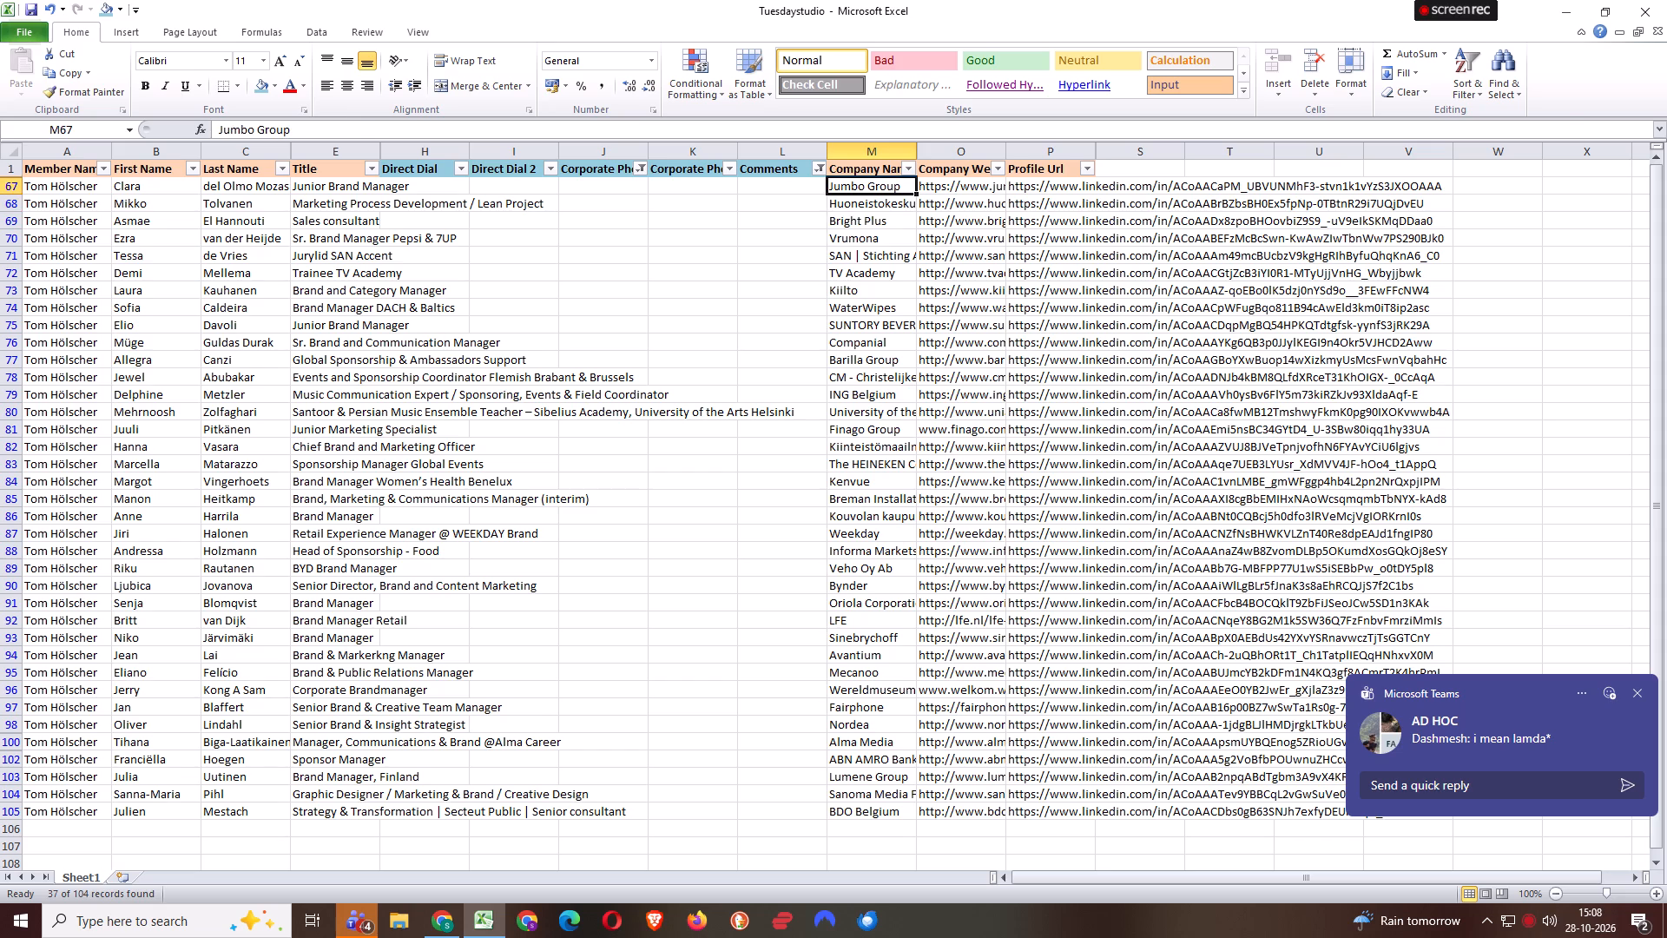
key(alt+Tab)
alt+click(636, 299)
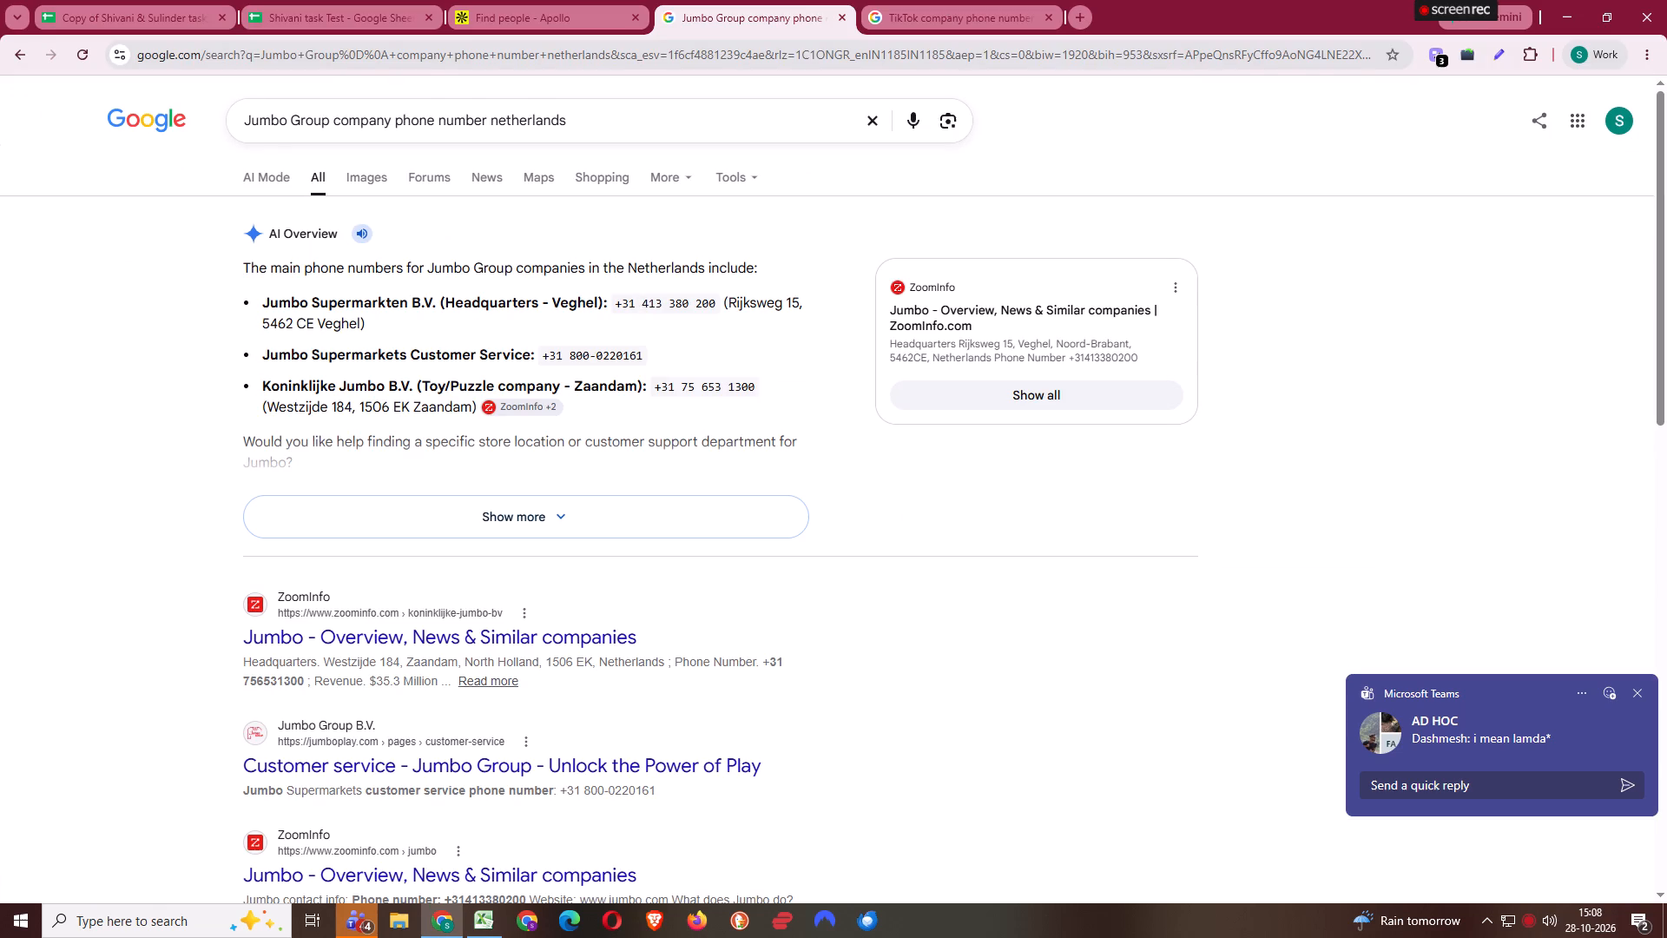
key(alt+Tab)
click(596, 190)
key(apostrophe)
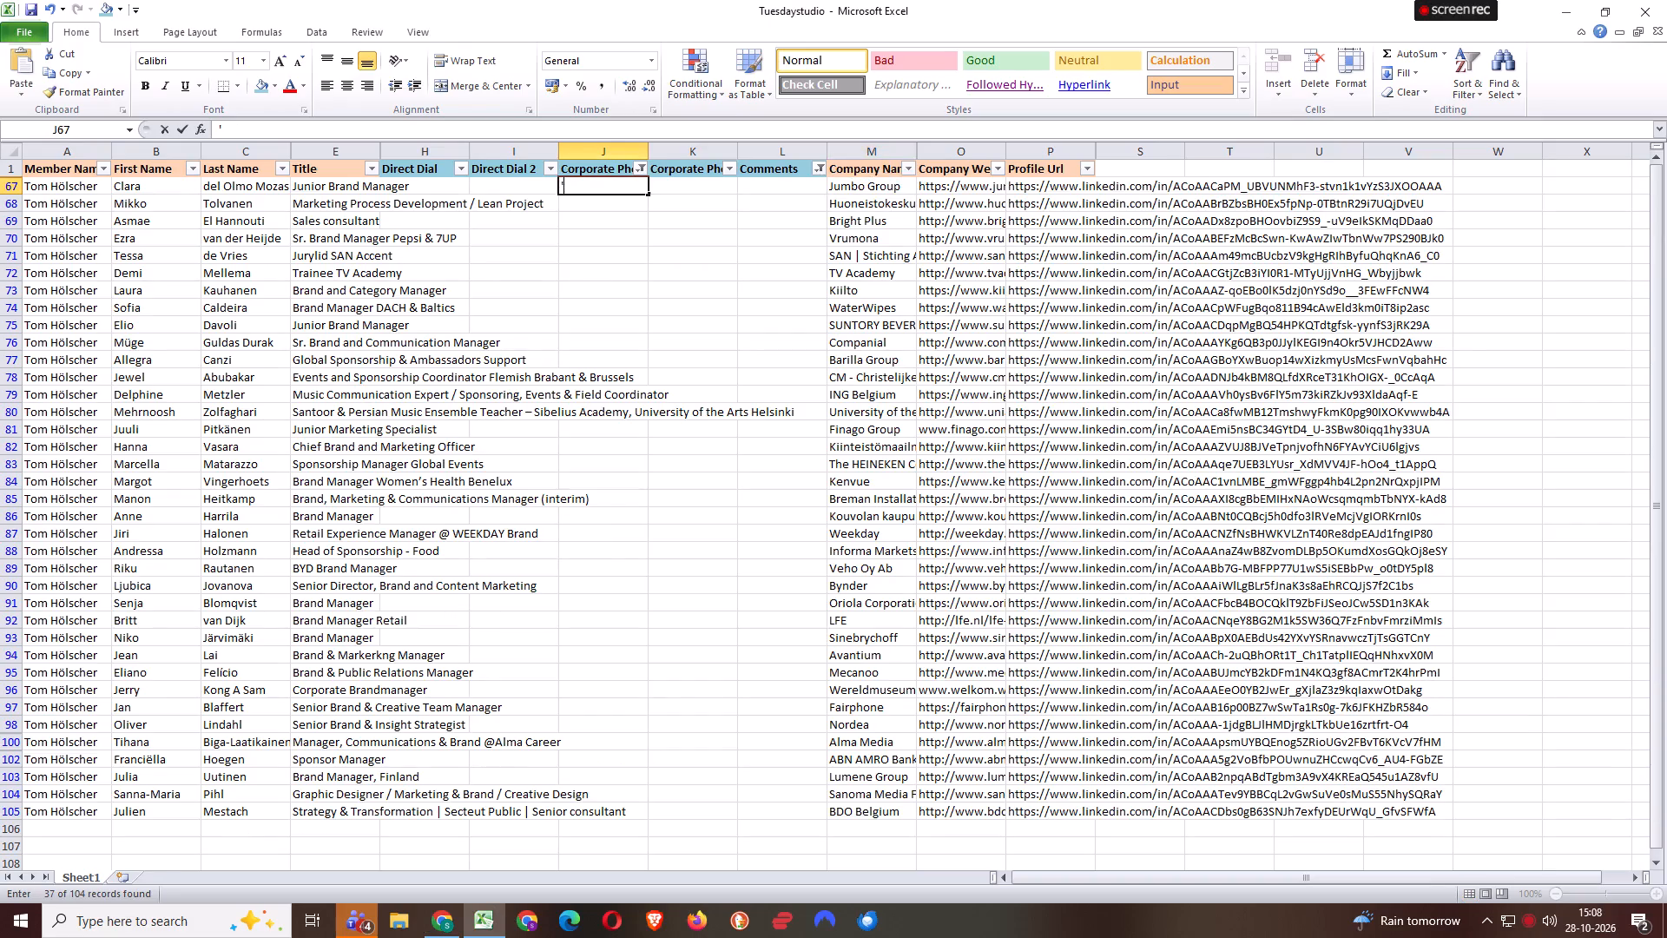
key(ctrl+v)
click(605, 184)
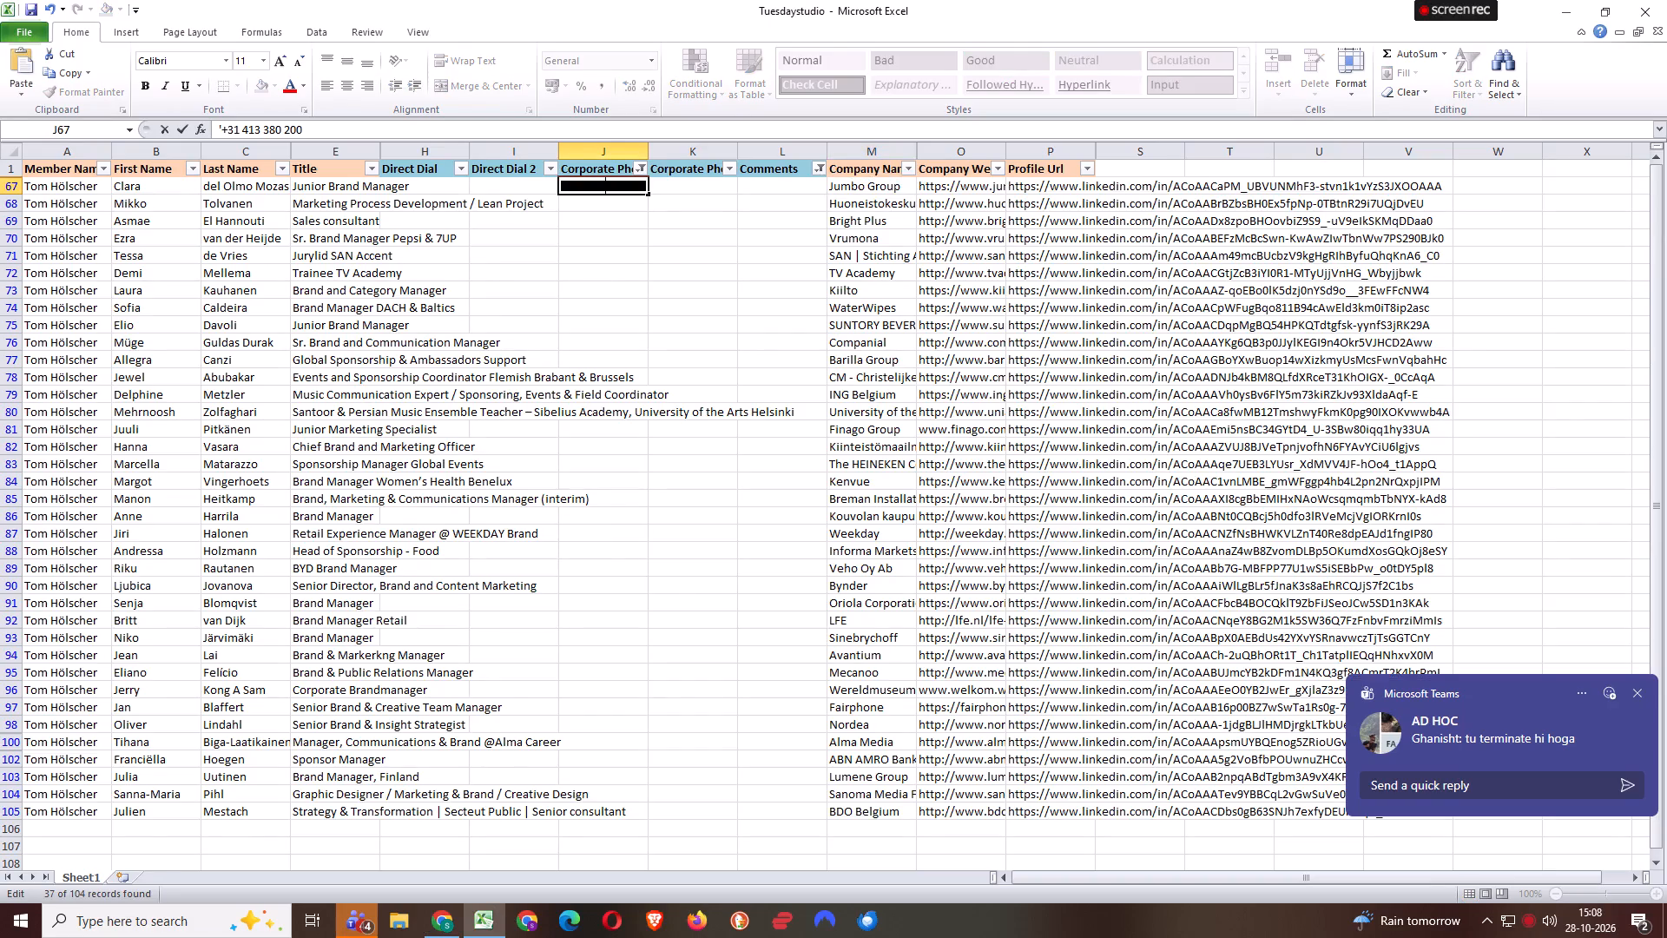
key(BackSpace)
key(Right)
key(Right)
key(Right)
key(Right)
key(BackSpace)
Copy the company name from row 68 and search Google in Chrome for "Huoneistokeskus company phone number netherlands".
click(876, 196)
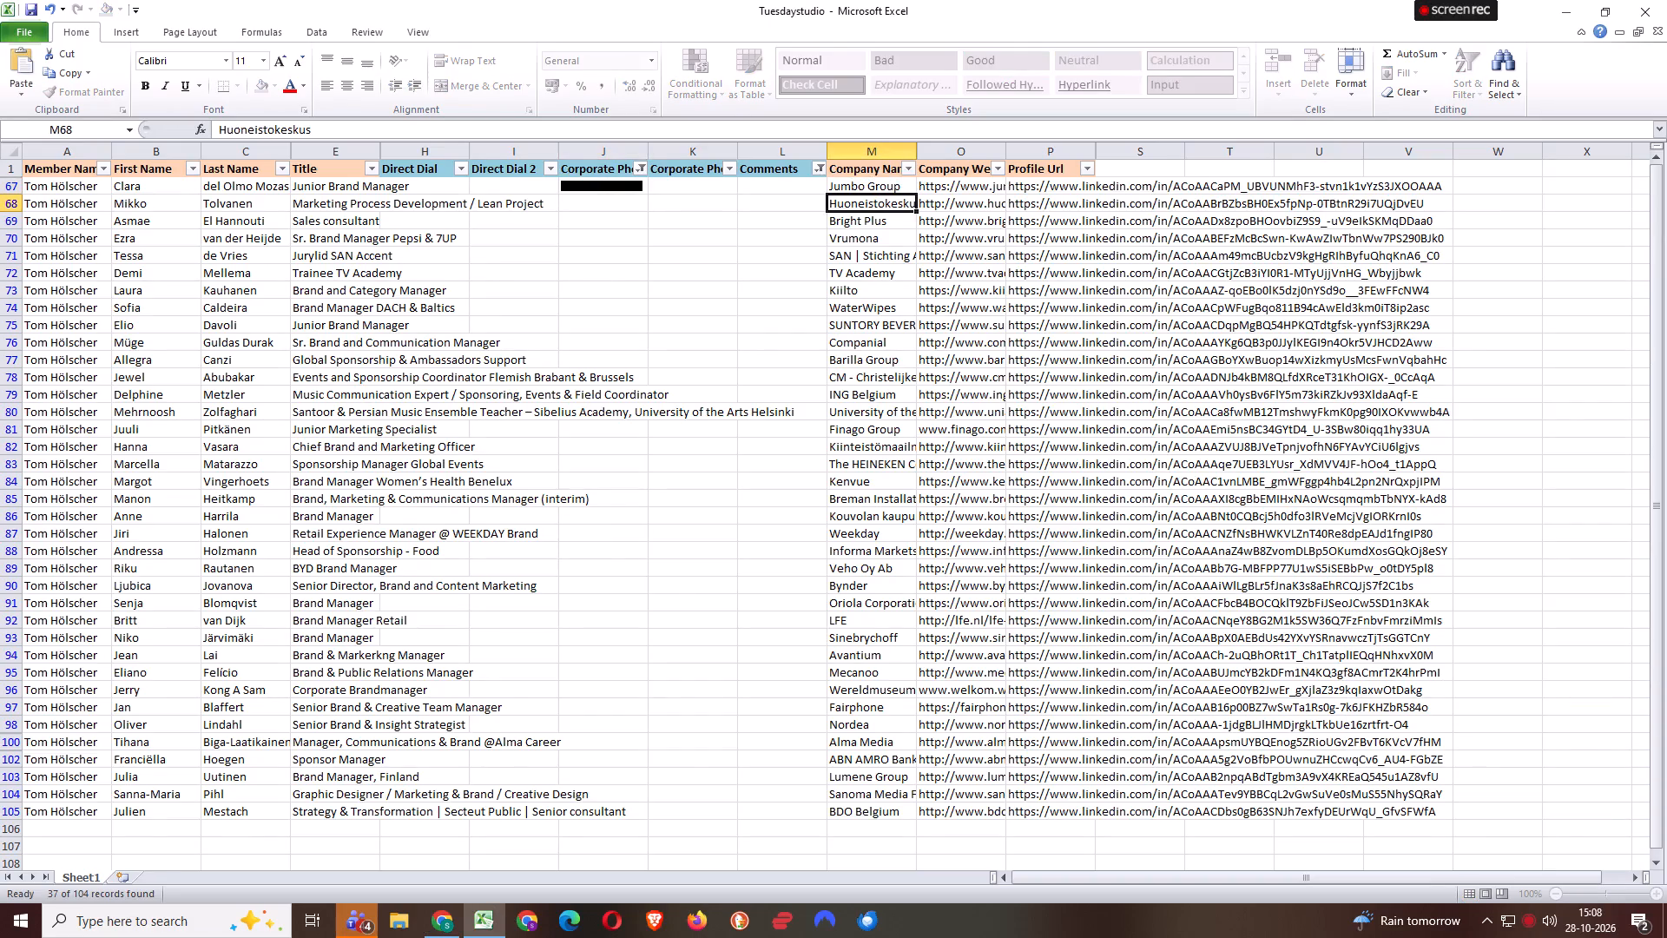
key(ctrl+c)
key(alt+Tab)
click(322, 113)
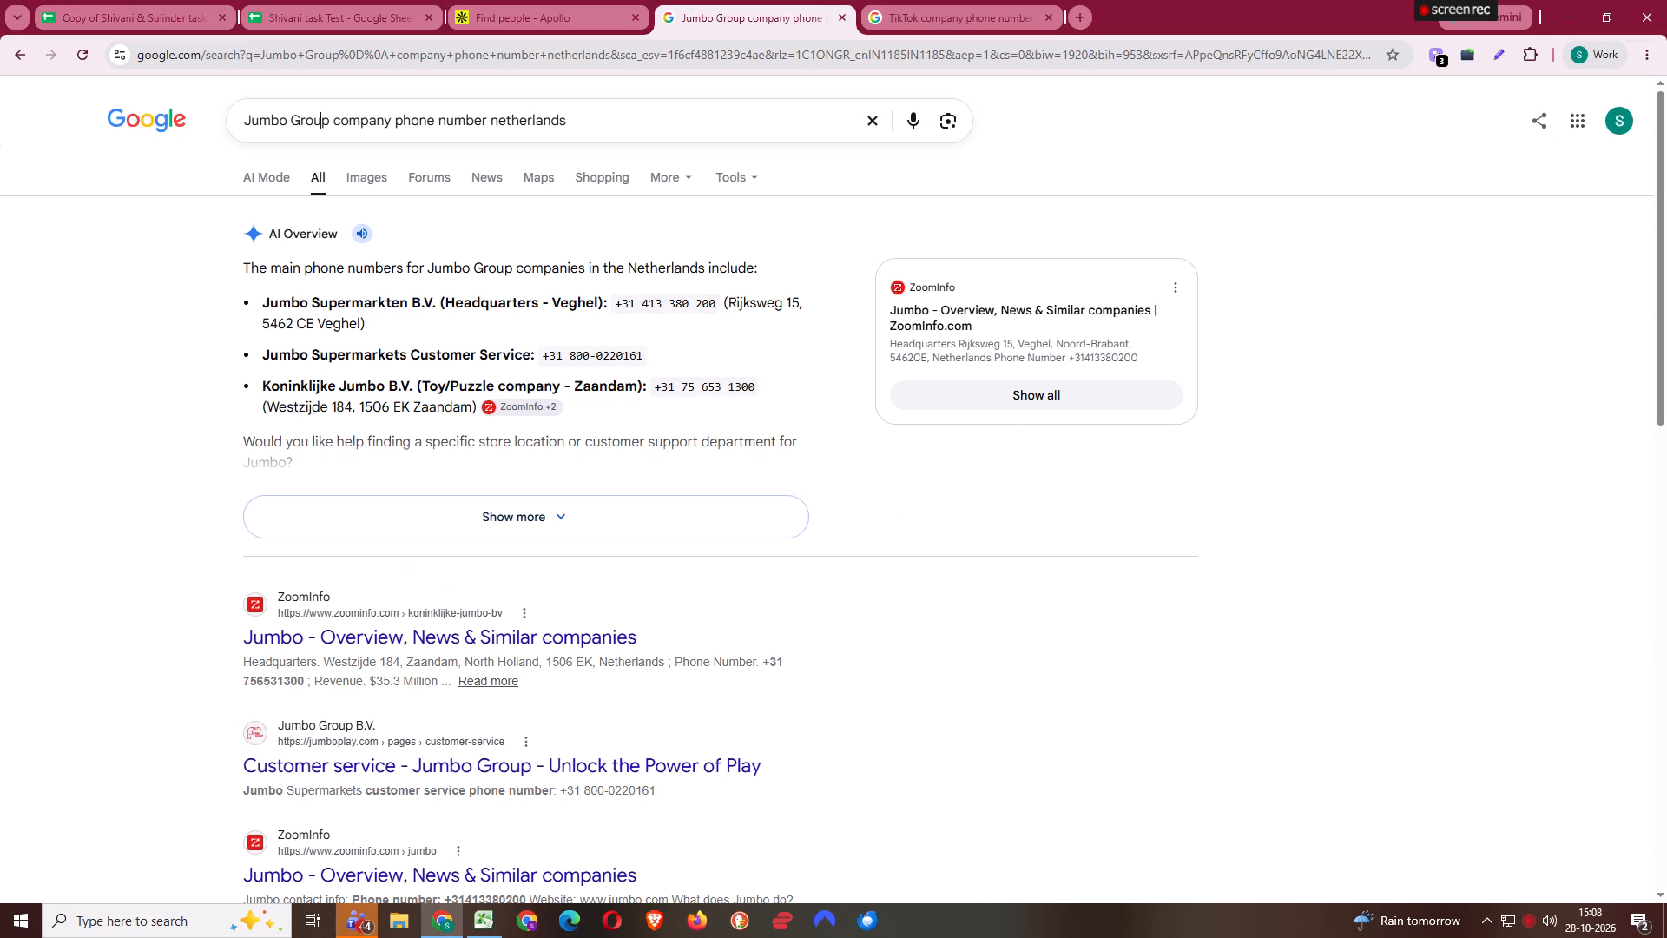
drag(339, 122, 6, 111)
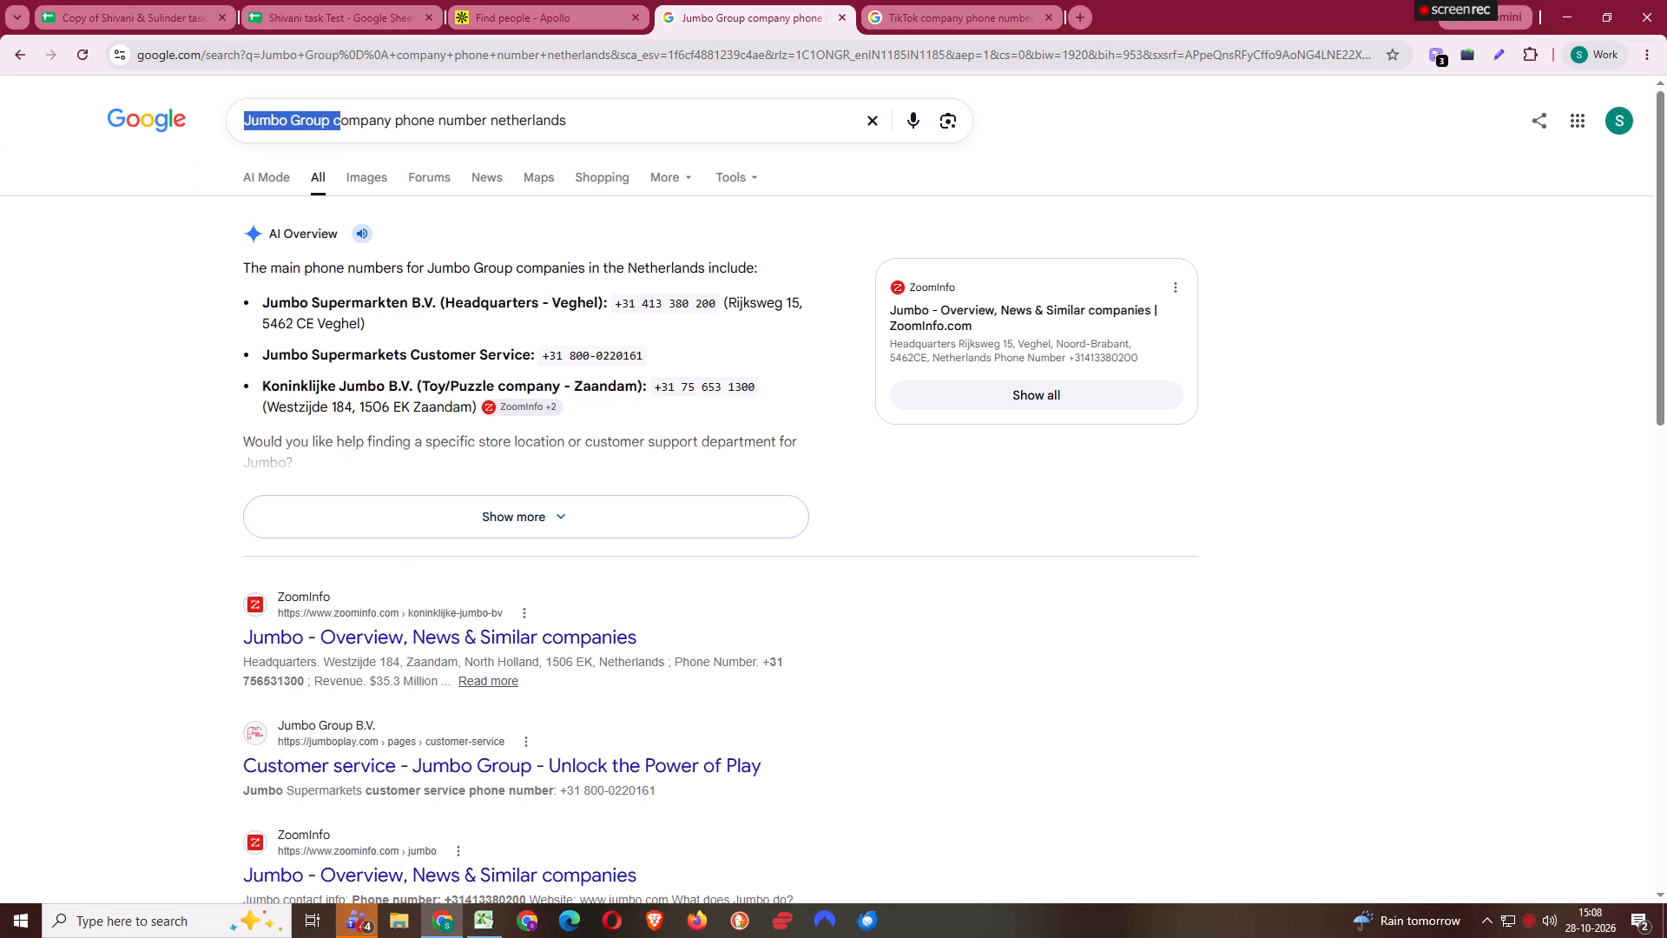
click(320, 119)
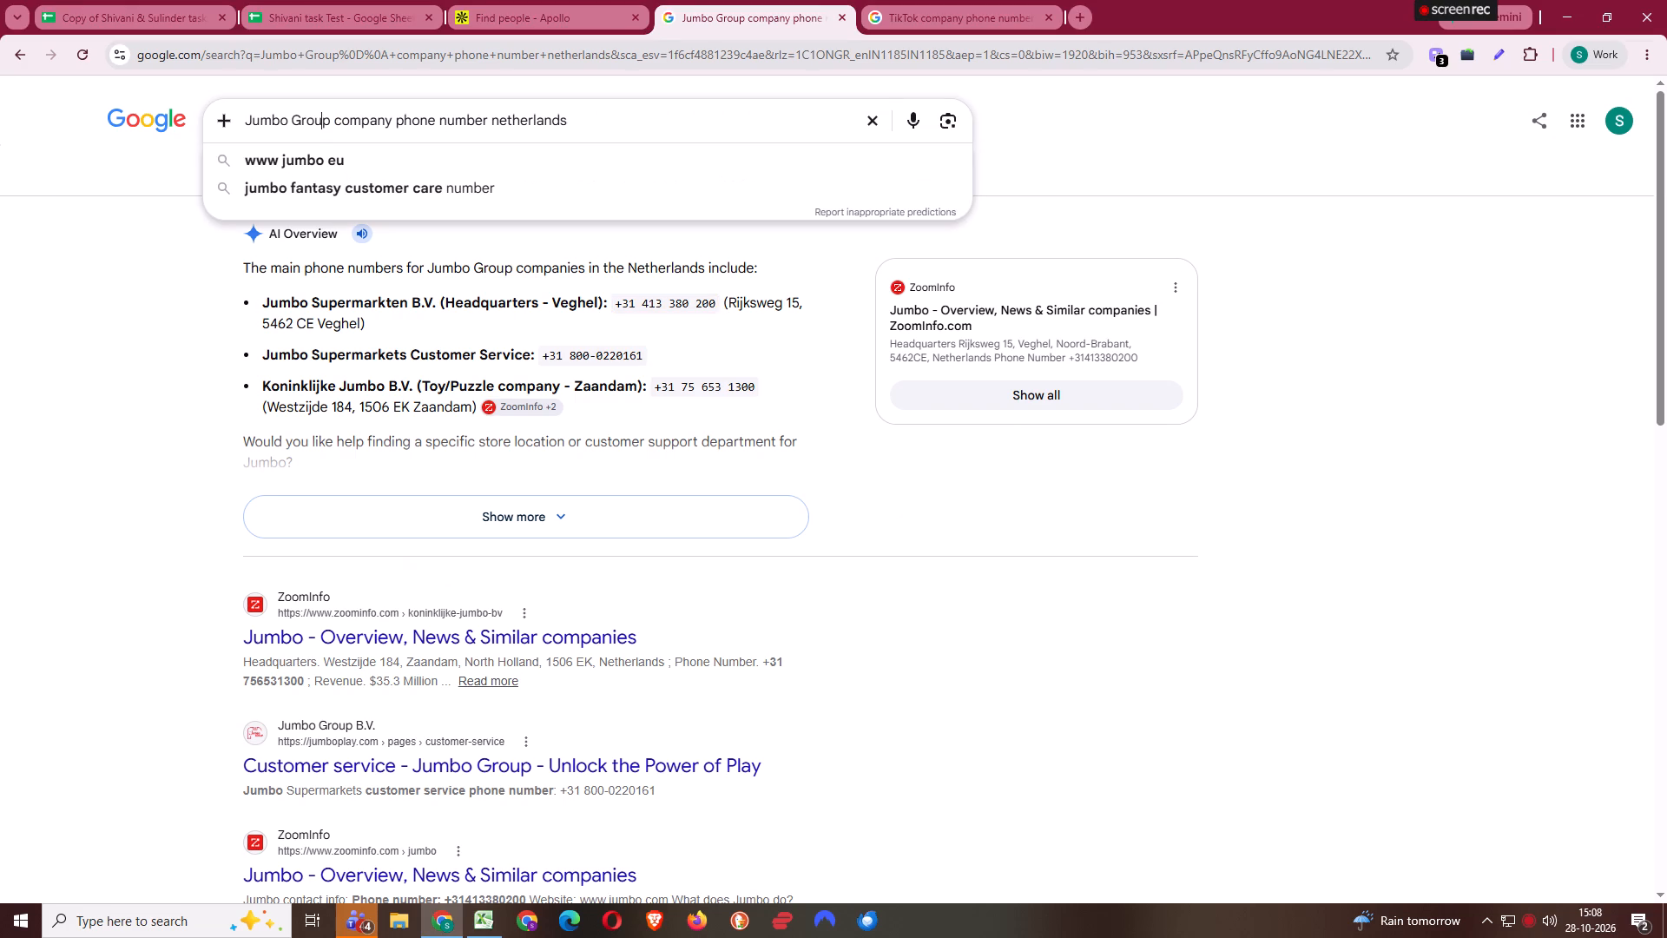
drag(334, 122, 156, 121)
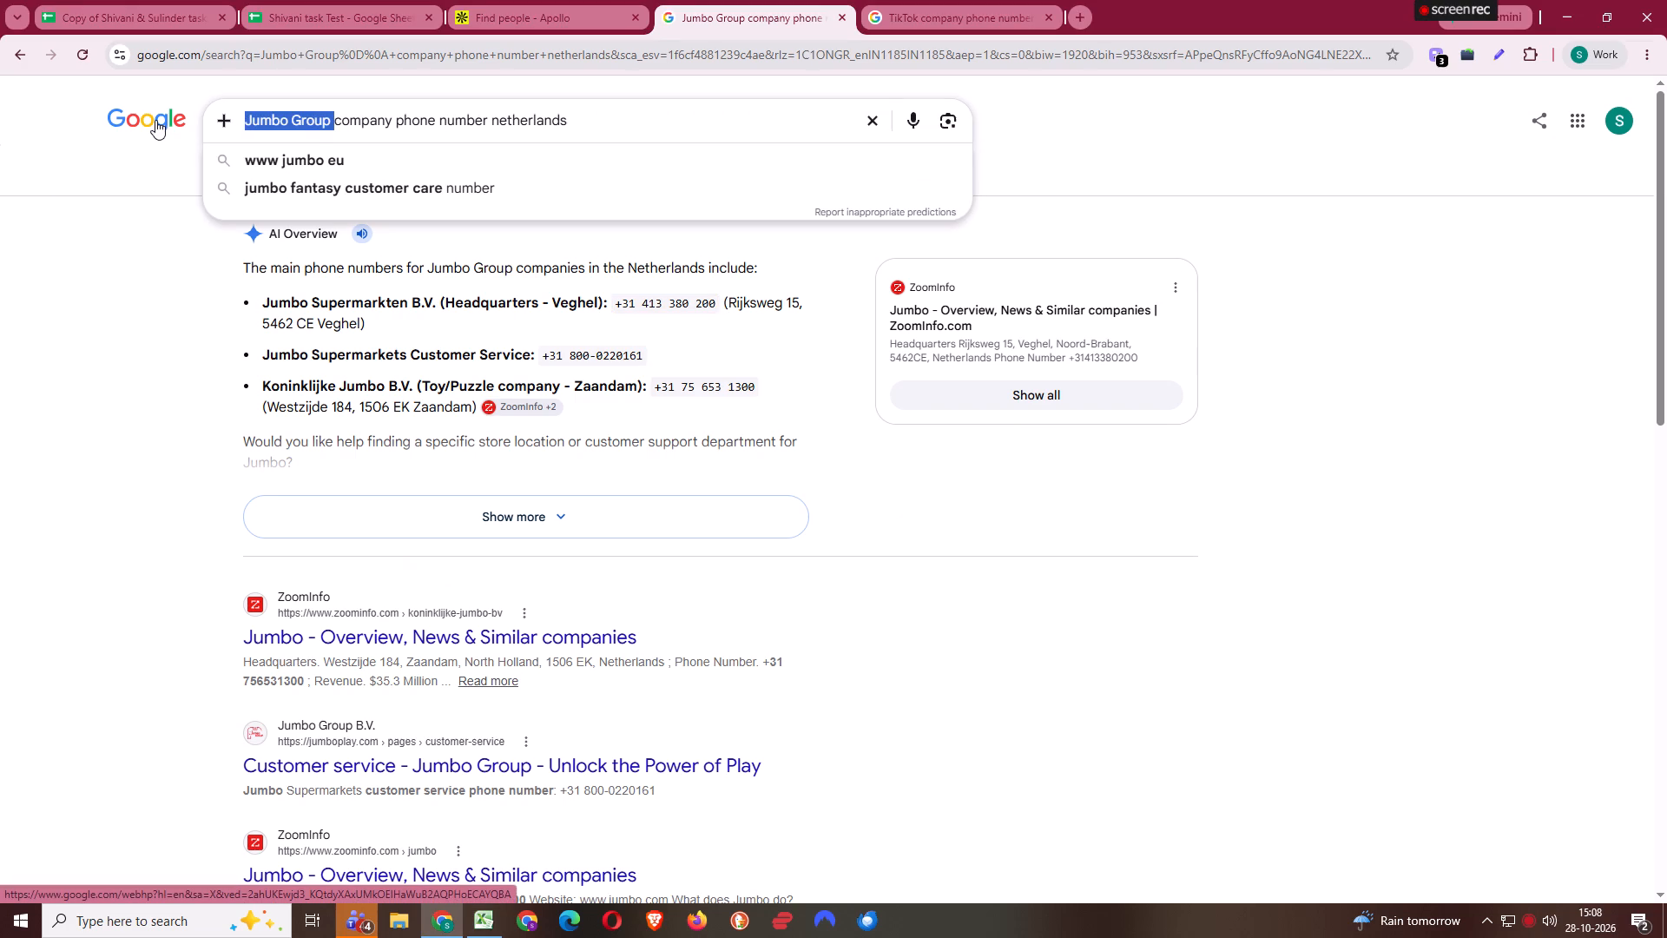
key(ctrl+v)
key(space)
key(Return)
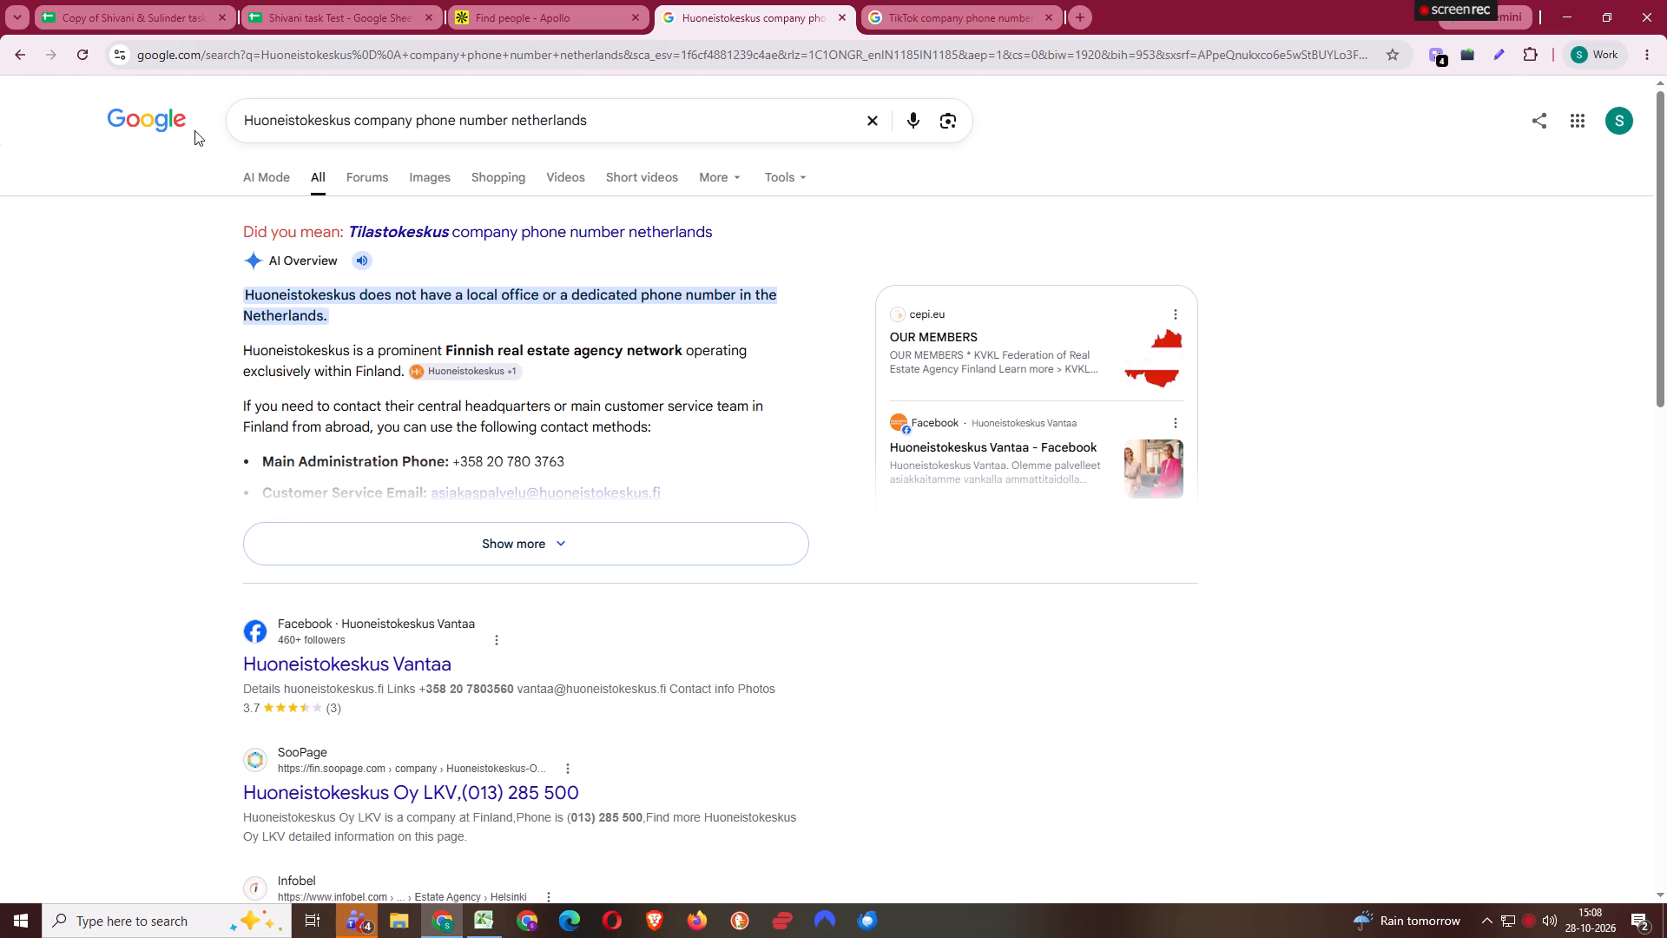
Switch to Excel and enter NA in Huoneistokeskus's first Corporate Phone cell in row 68.
key(alt+Tab)
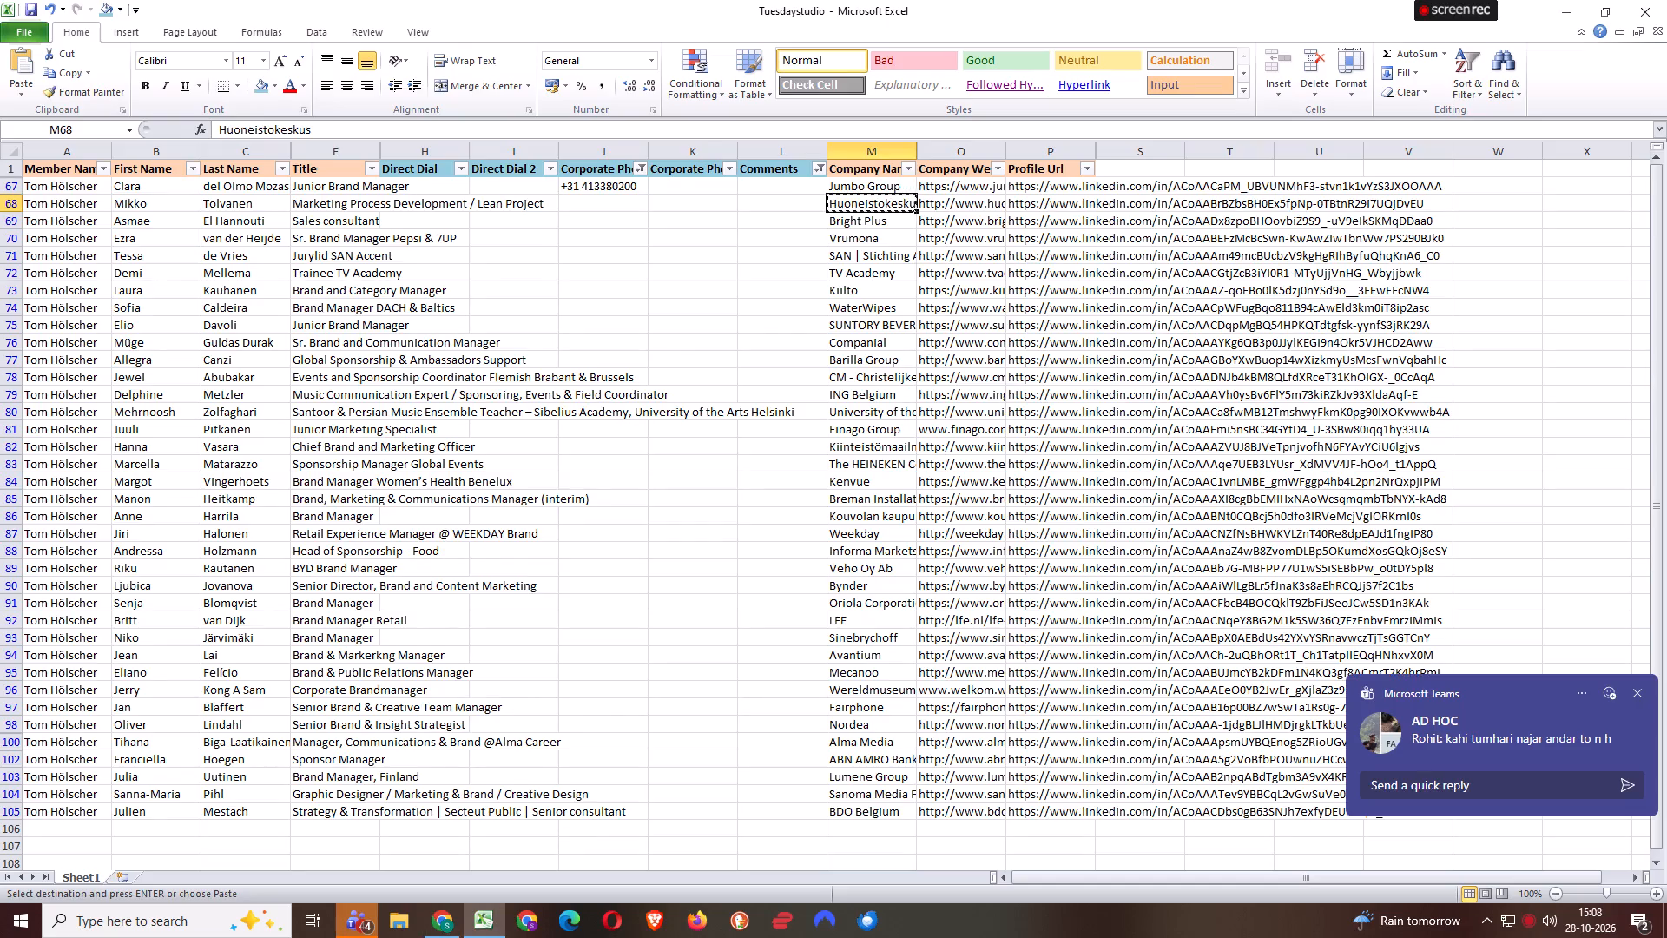
click(598, 216)
click(631, 196)
key(n)
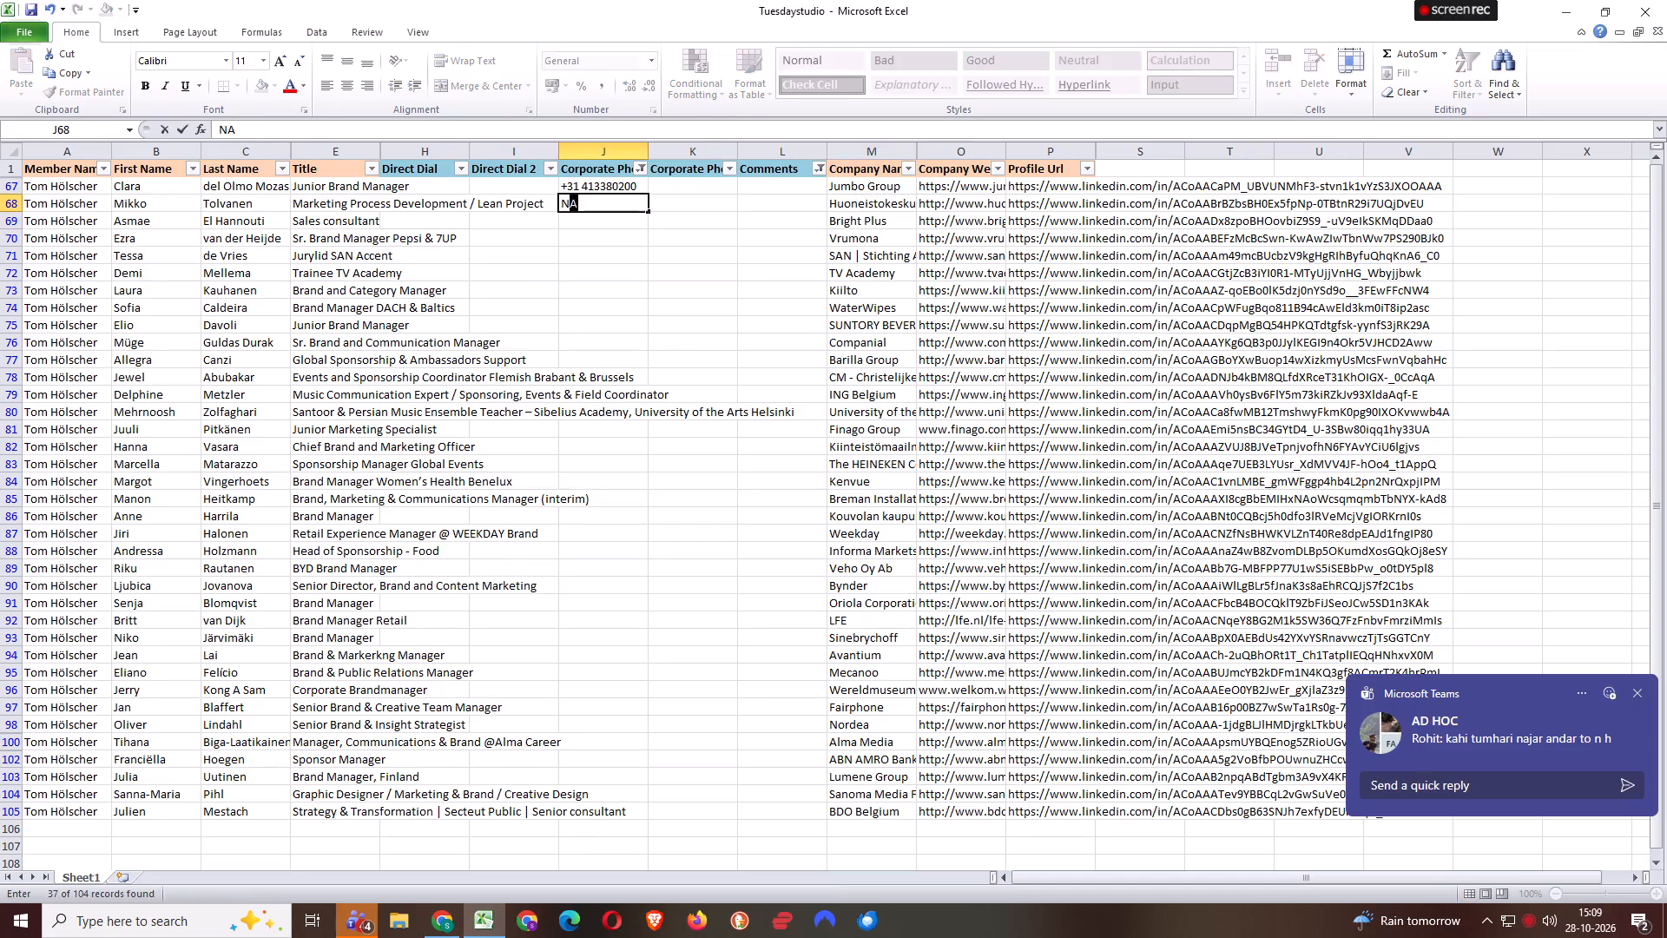
drag(642, 289, 653, 266)
Reapply the first Corporate Phone column's filter to hide the completed Jumbo Group and Huoneistokeskus rows.
click(639, 173)
click(544, 492)
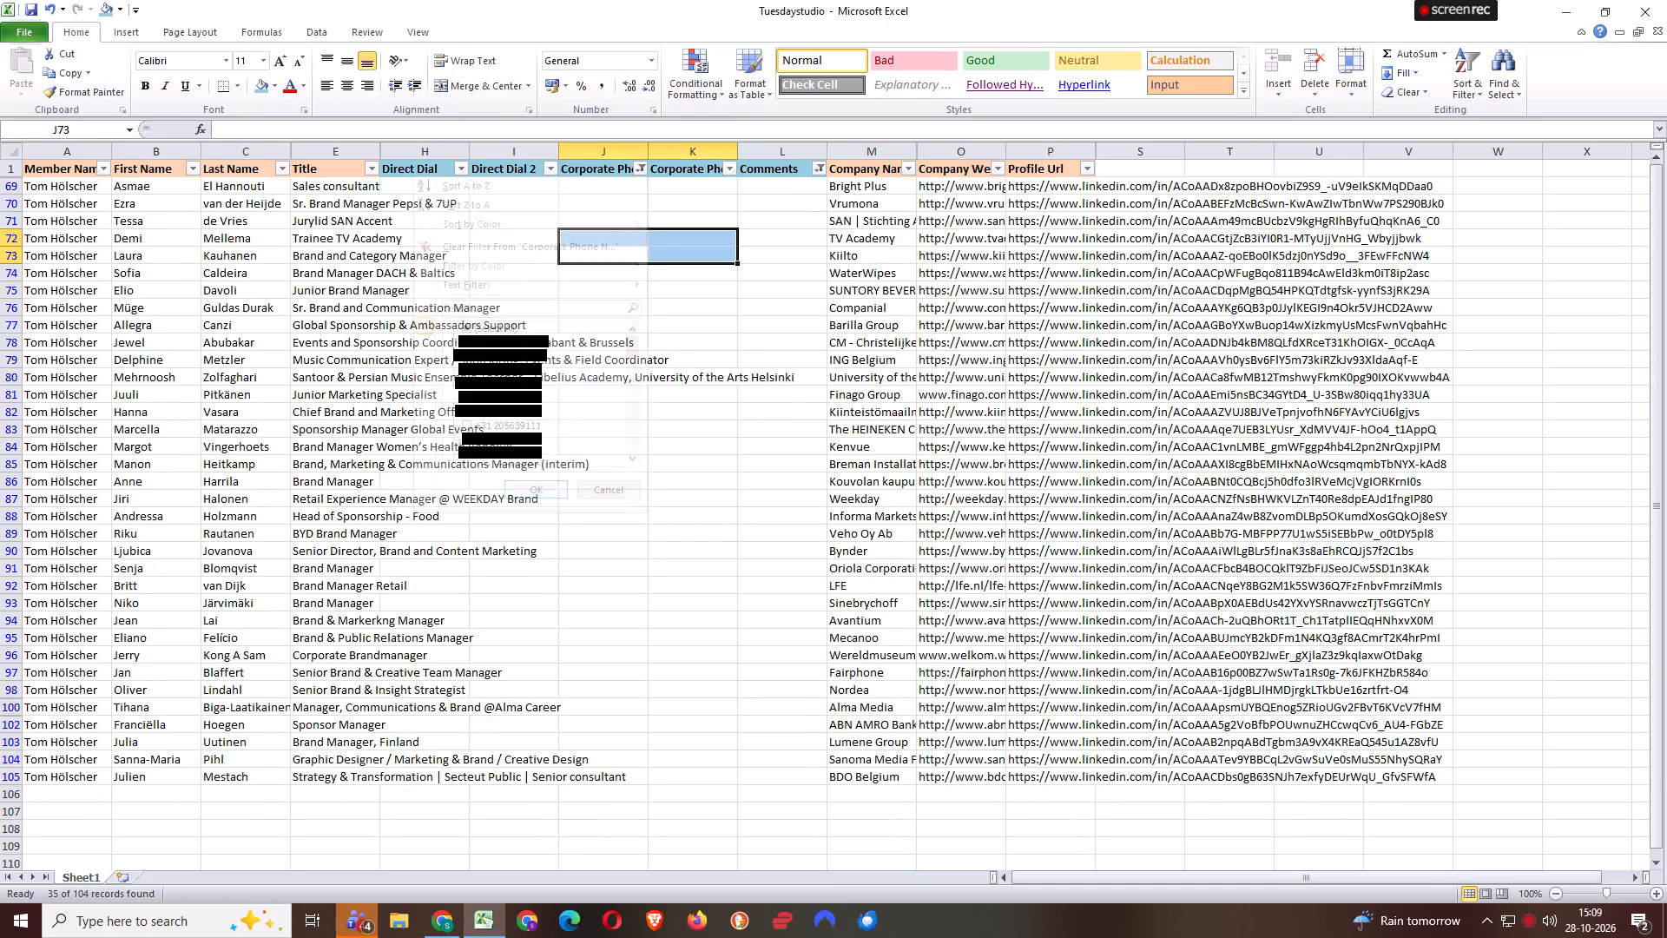
Copy the company name from row 69 and search Google in Chrome for "Bright Plus company phone number netherlands".
click(882, 190)
key(ctrl+c)
key(alt+Tab)
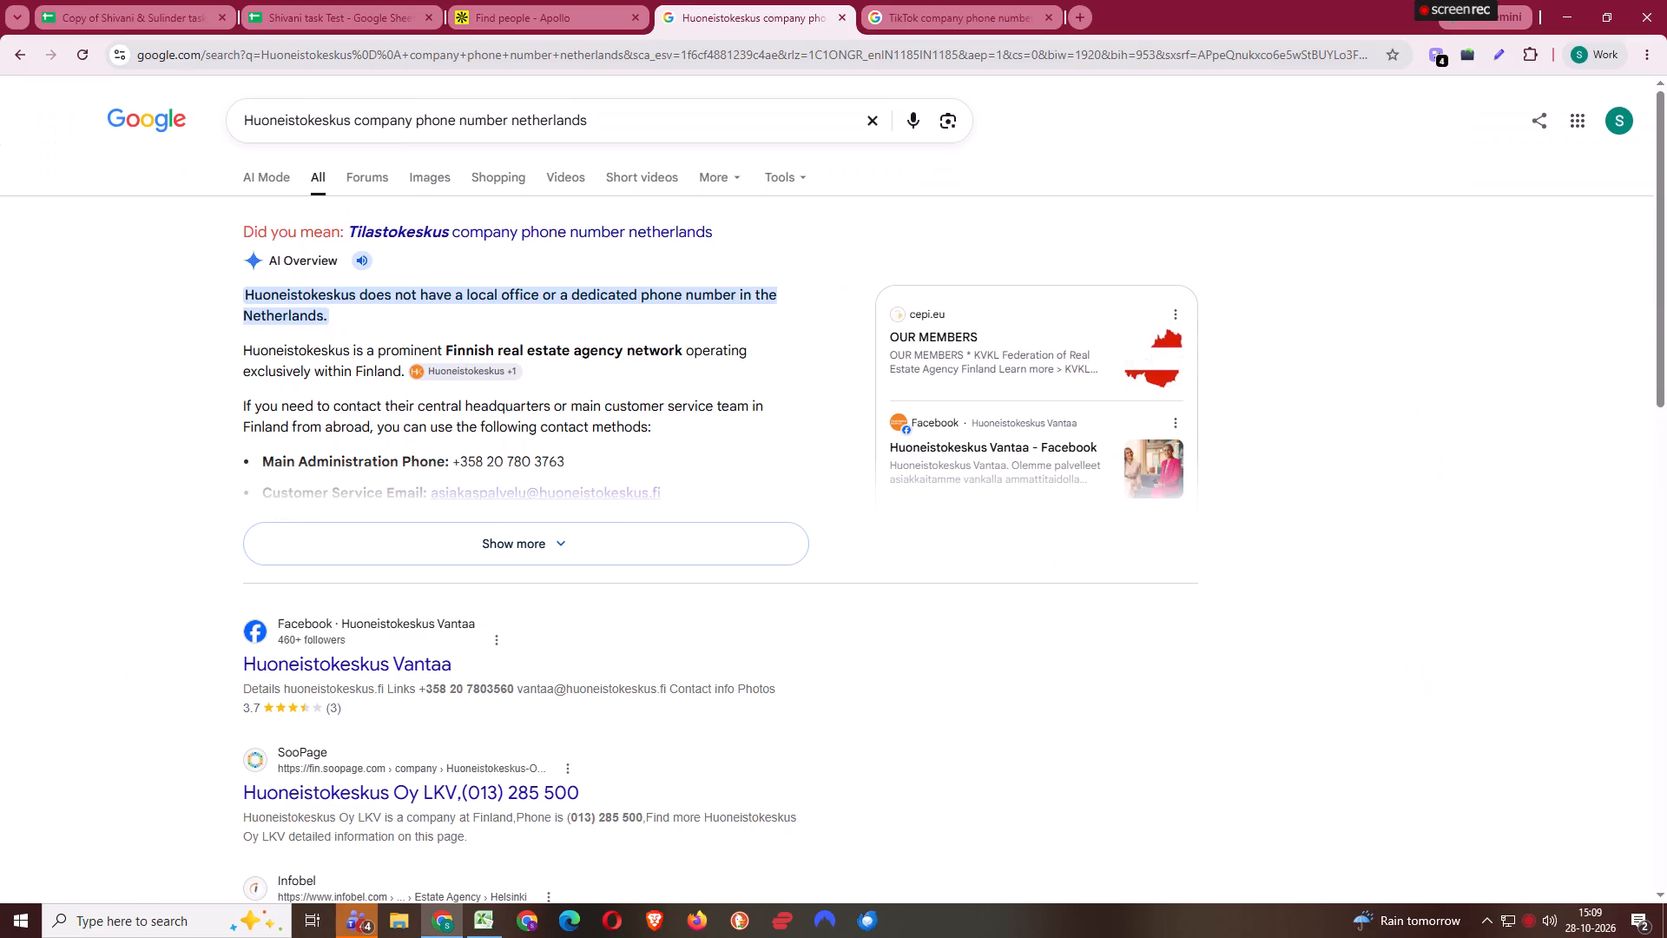
drag(352, 121, 0, 61)
key(ctrl+v)
key(Return)
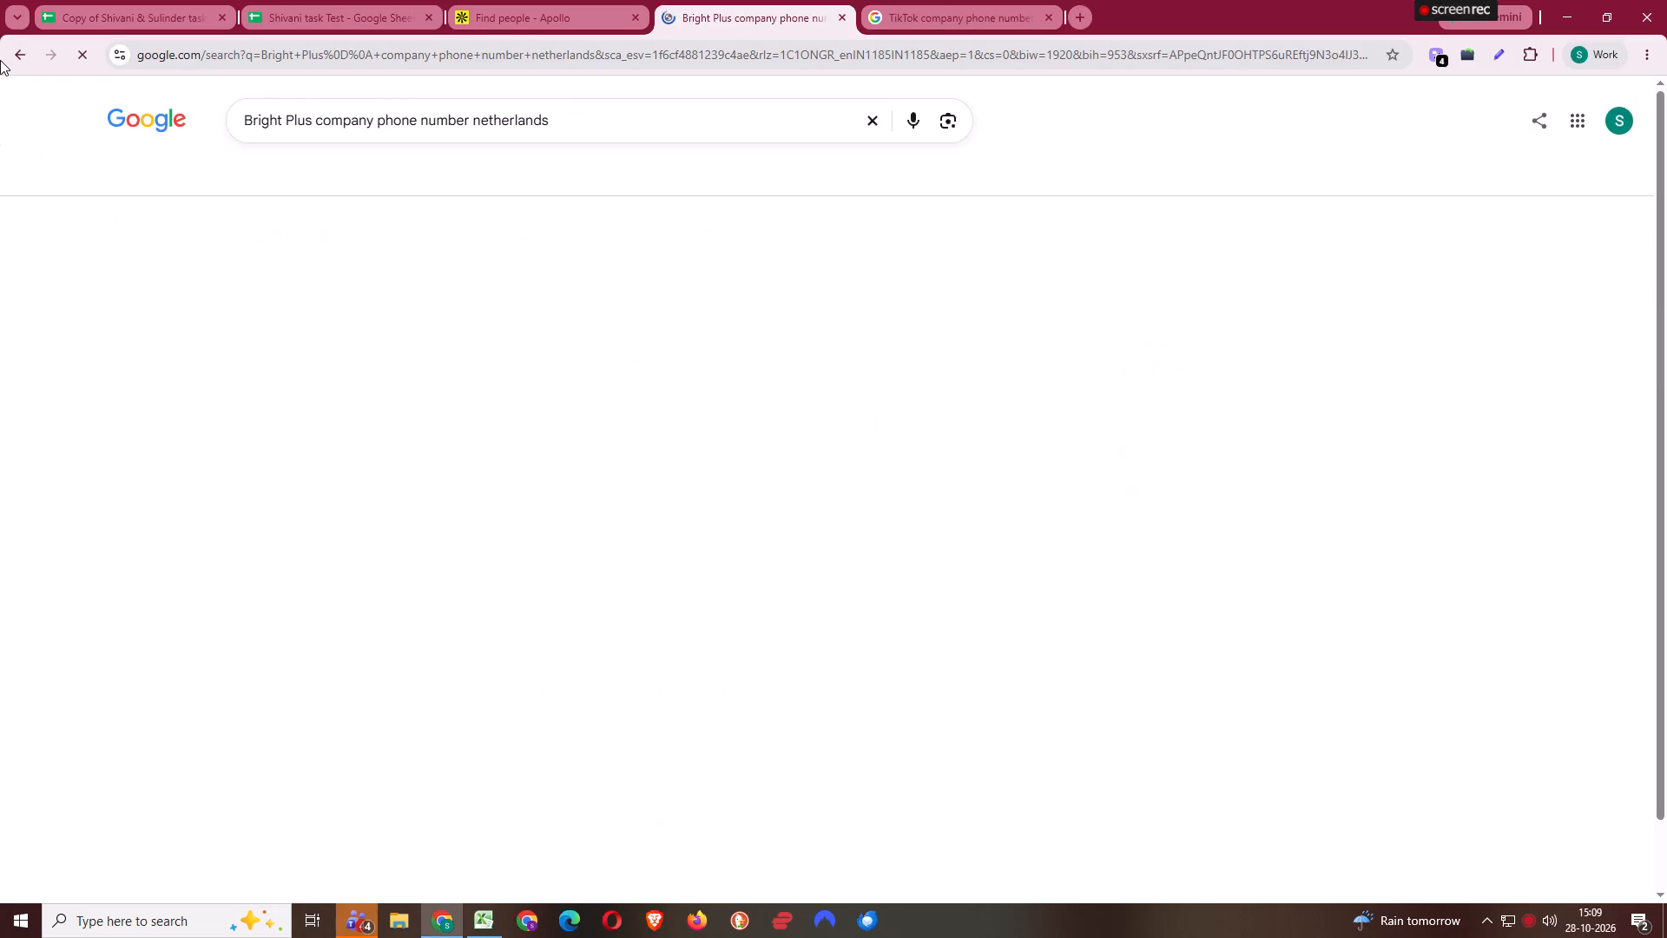
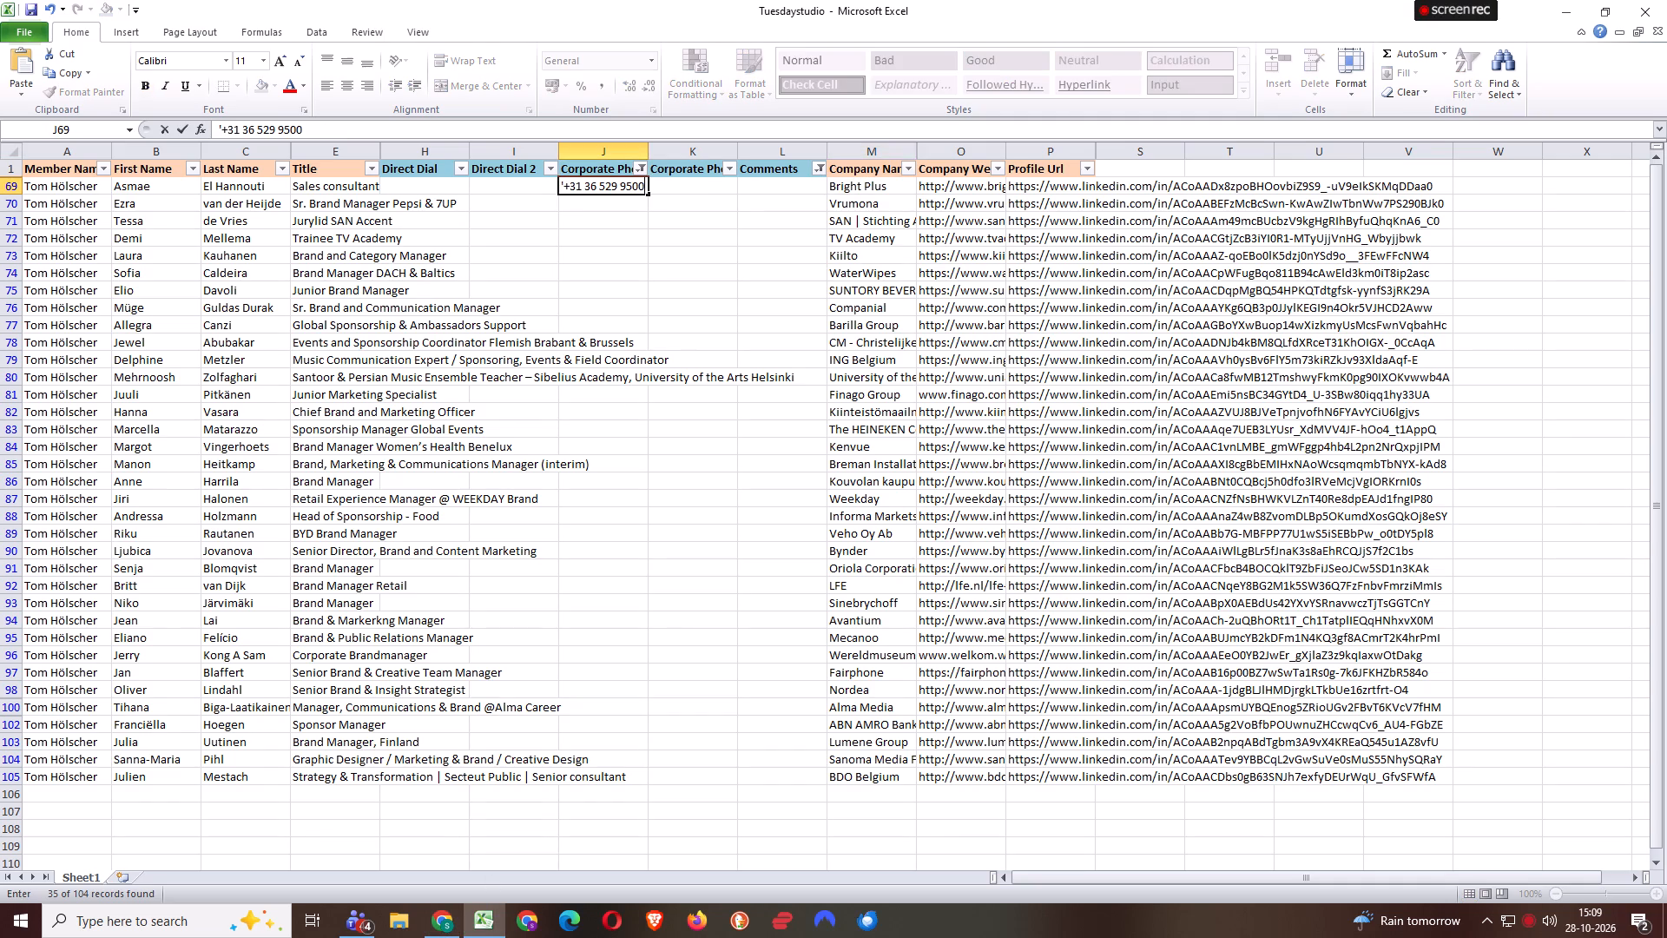
Remove the spaces inside Bright Plus's first Corporate Phone number in row 69, keeping only the one after +31, and check it against Chrome's Google result.
click(602, 185)
key(BackSpace)
click(618, 184)
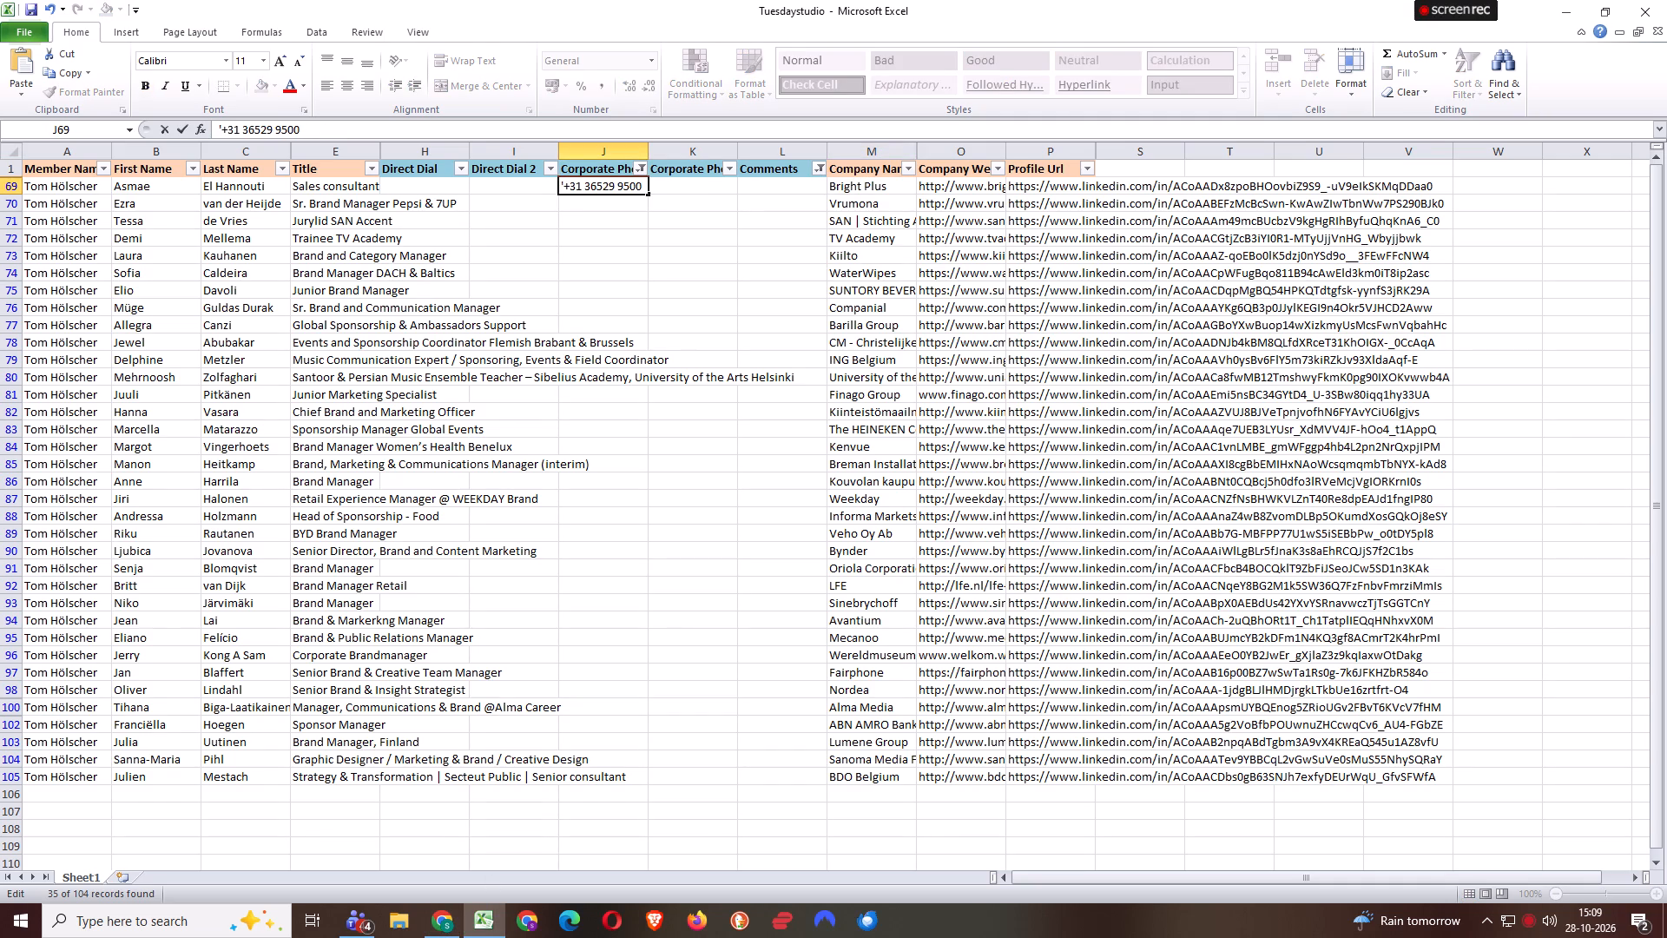
key(BackSpace)
click(814, 278)
key(alt+Tab)
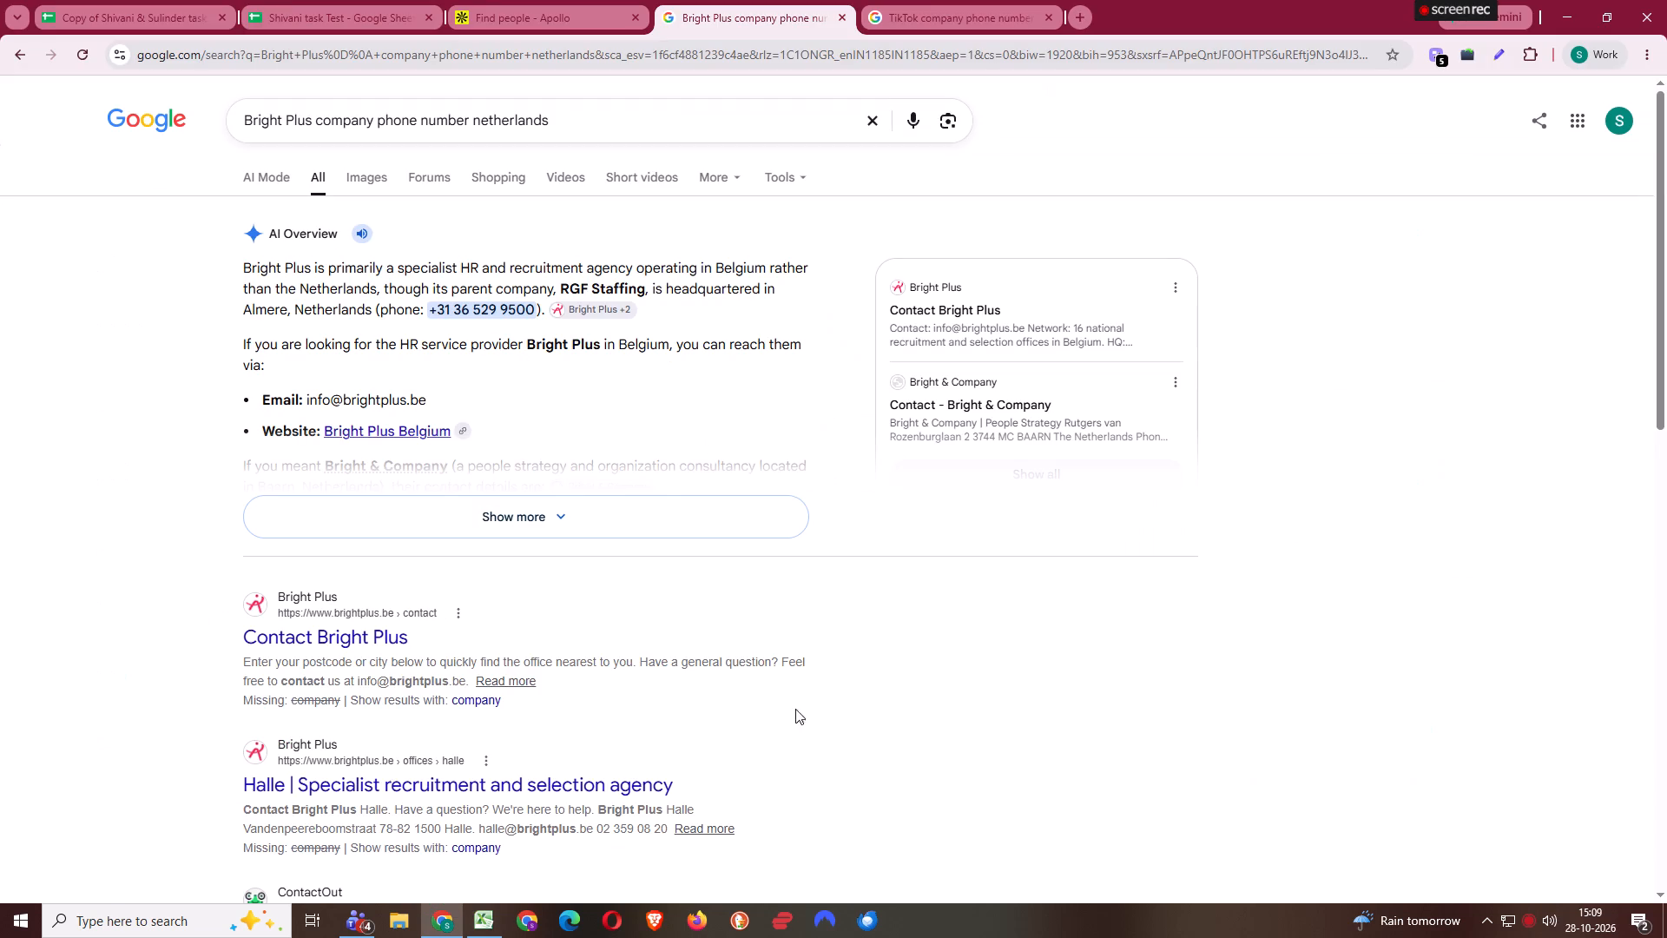
key(alt+Tab)
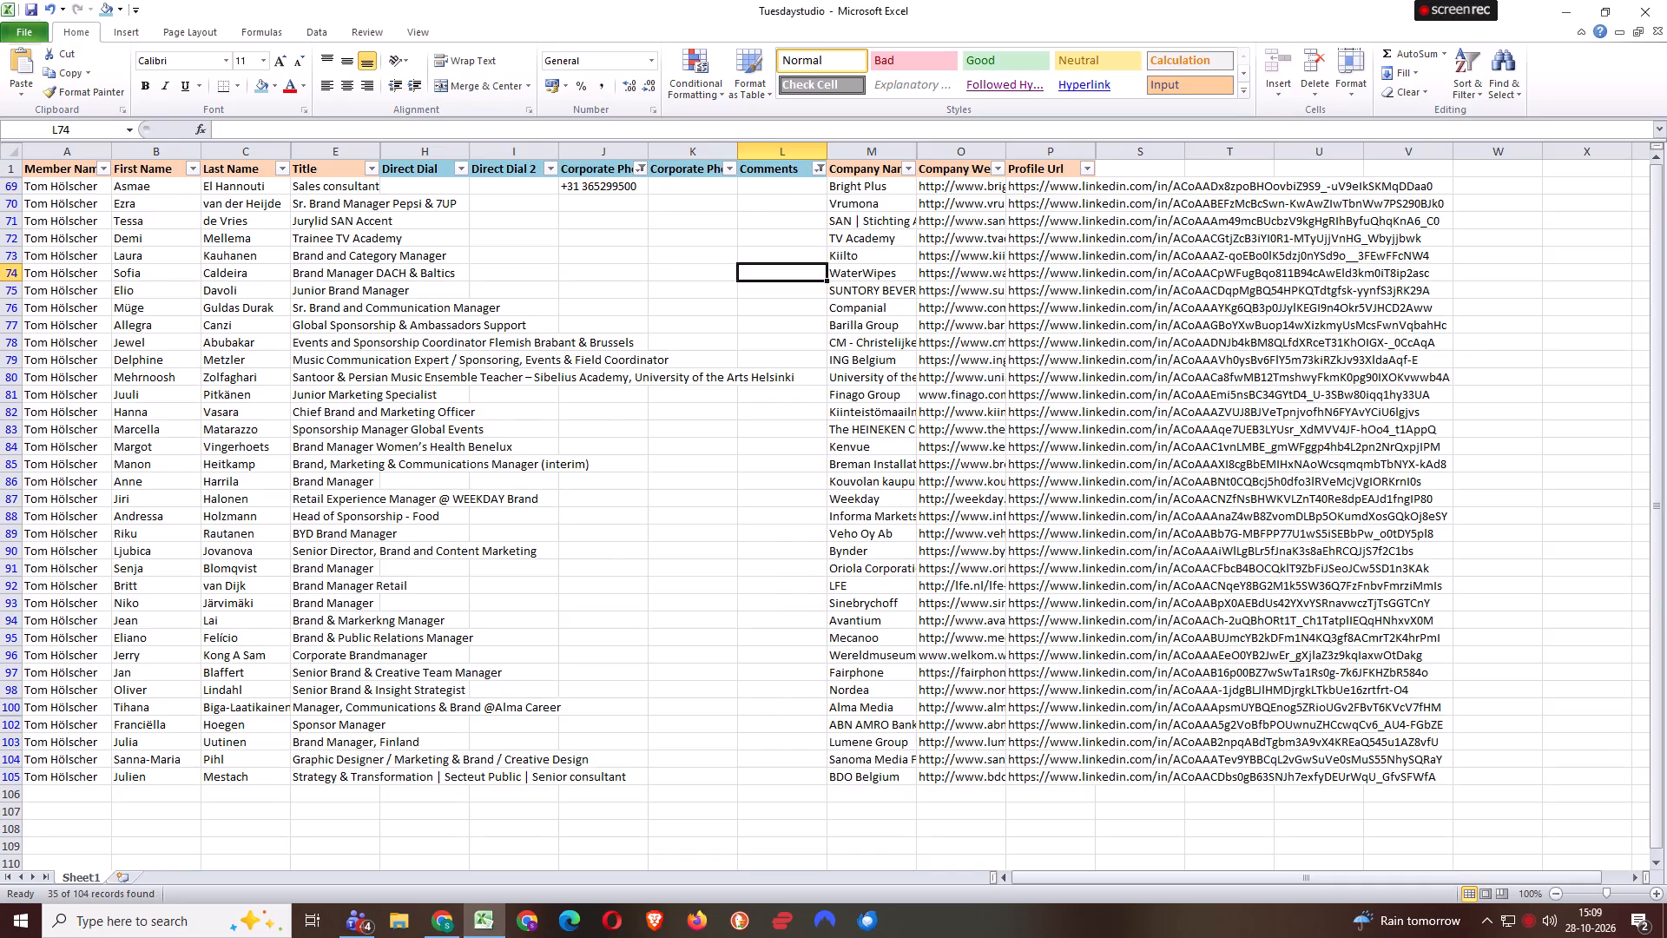
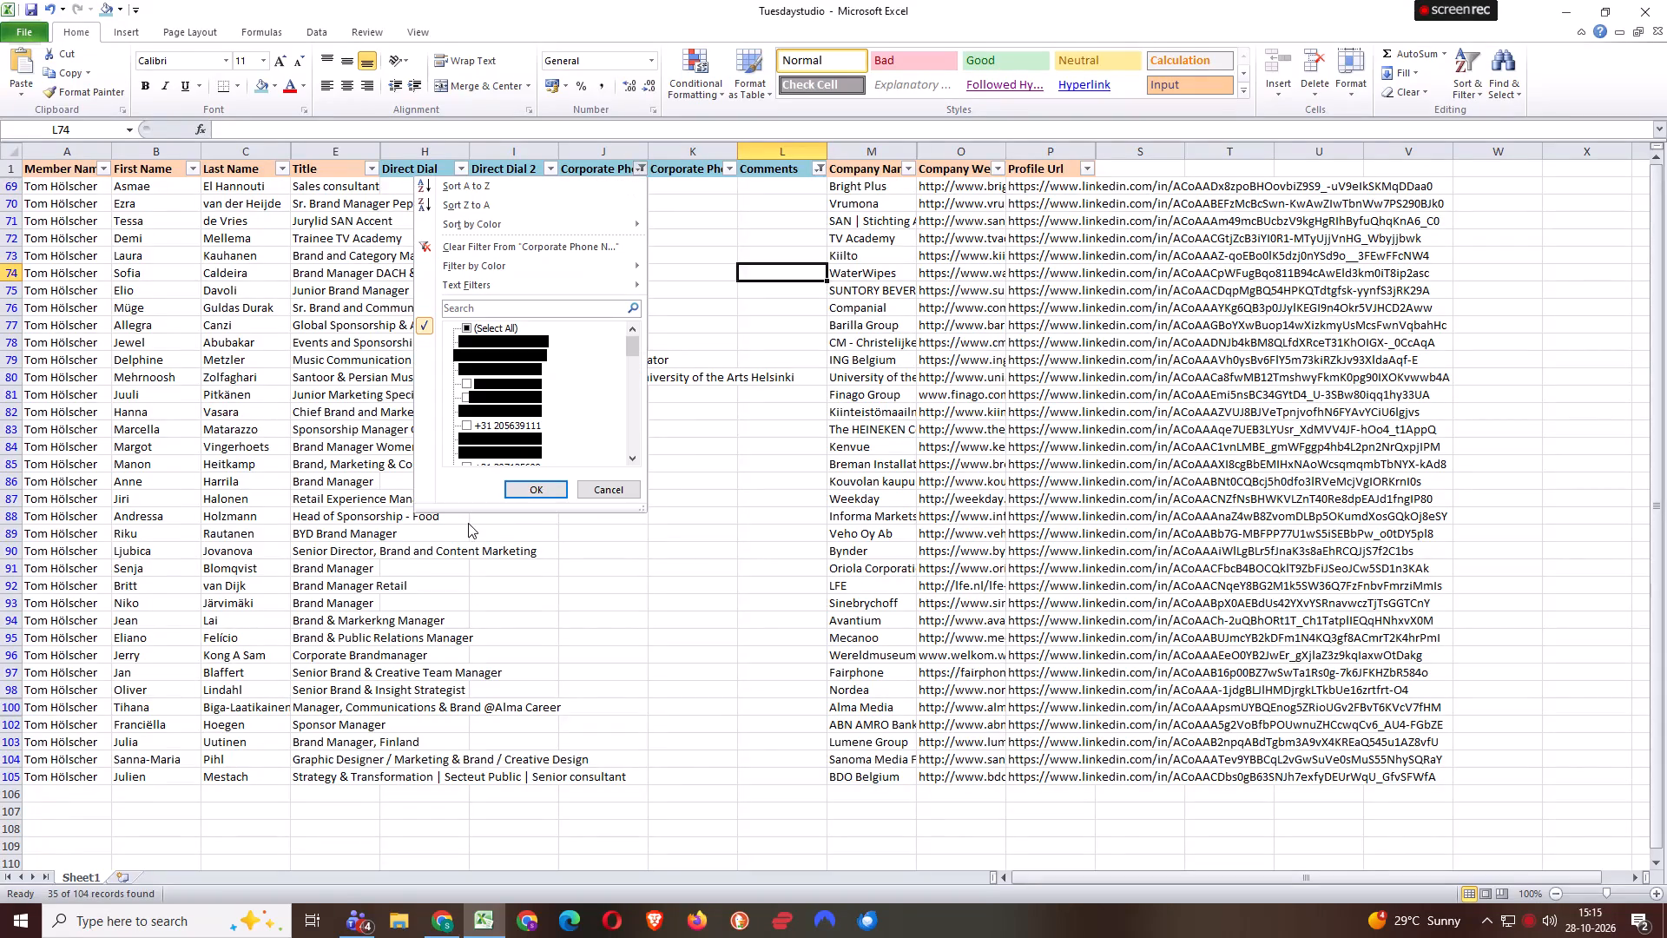
Reapply the first Corporate Phone column's filter so the completed Bright Plus row is hidden.
click(537, 490)
Select the company name Vrumona in row 70 for the phone number lookup.
click(882, 184)
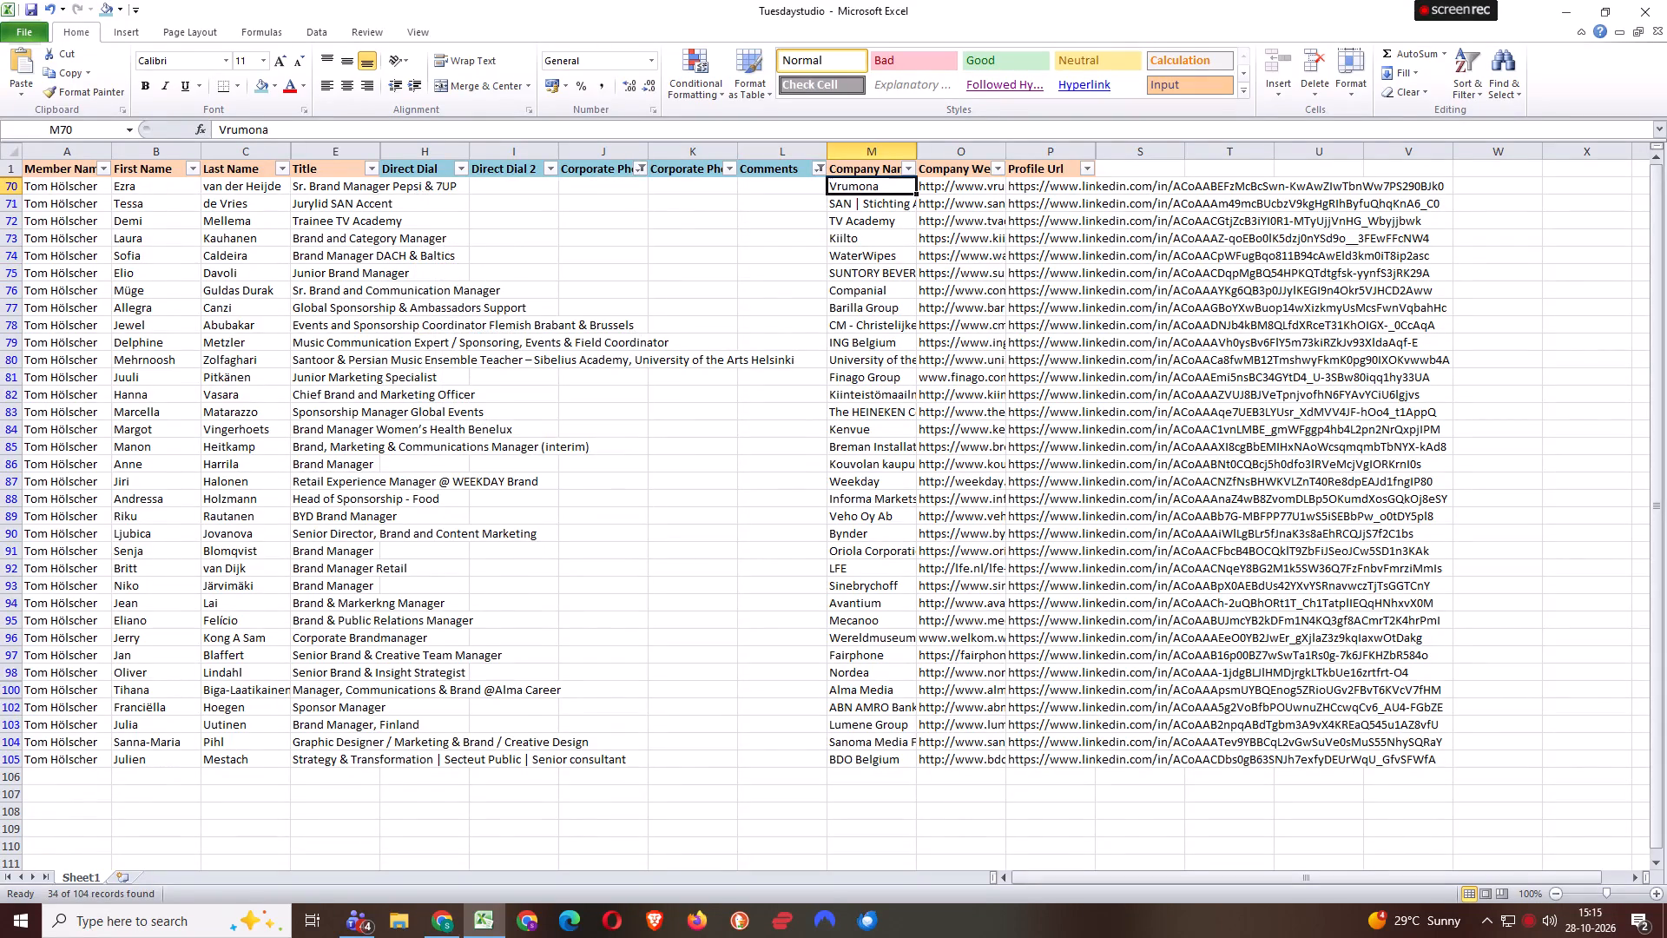
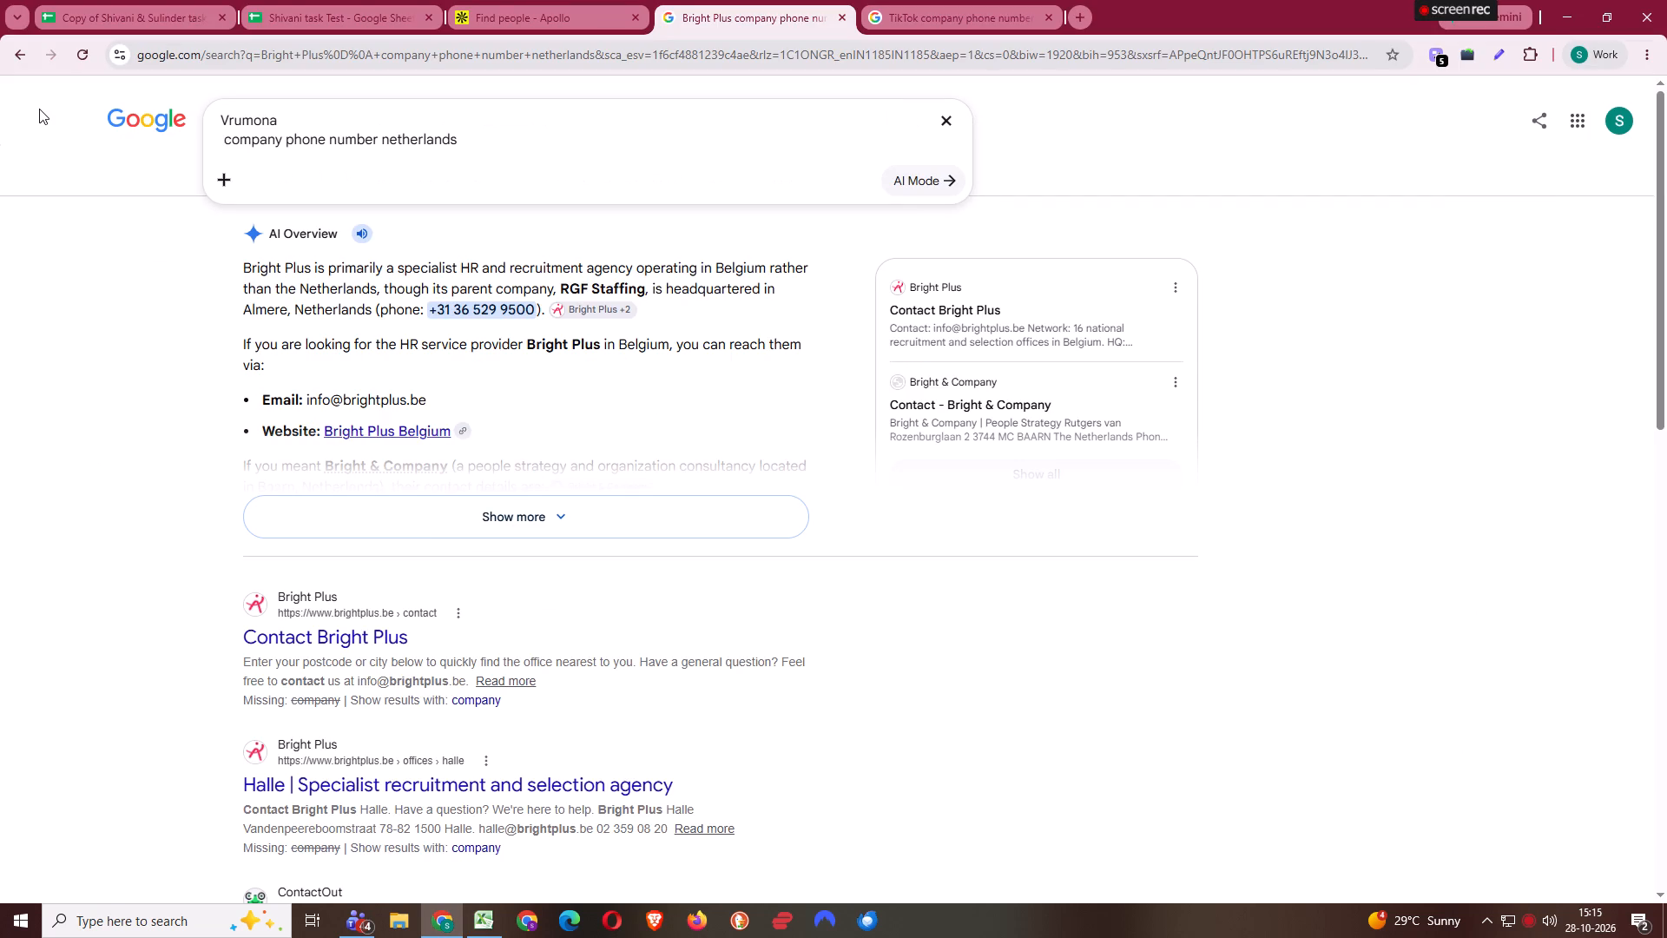
Run the Google search for Vrumona's company phone number in the Netherlands.
key(Return)
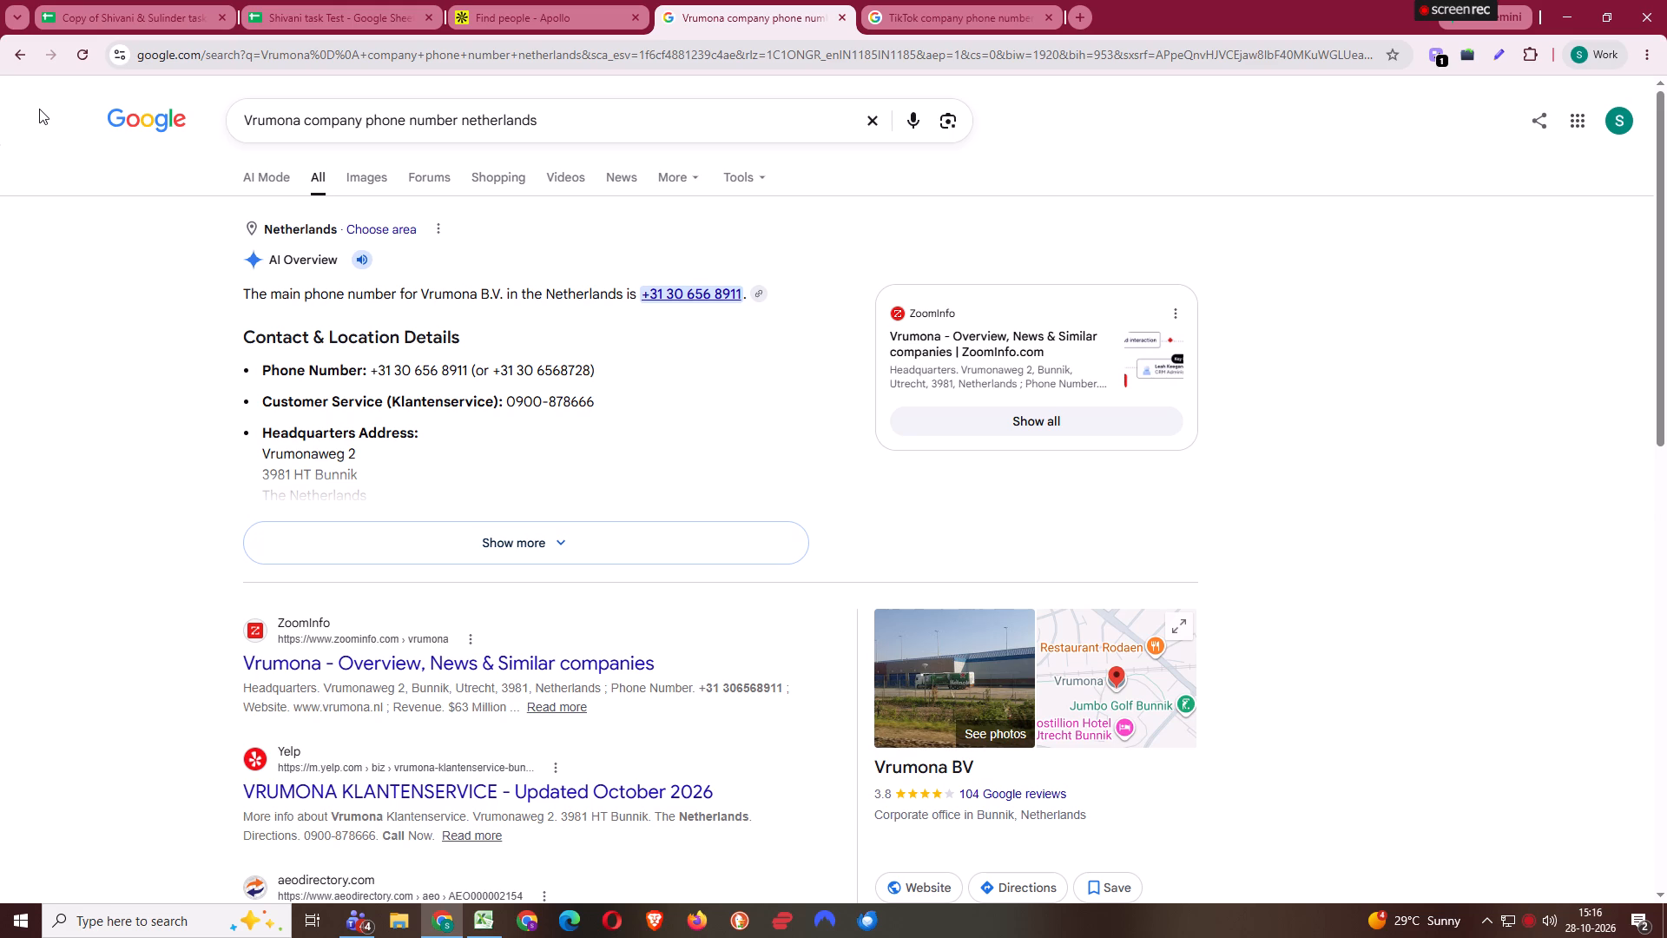
scroll(39, 109, up, 1)
Enter Vrumona's main number from the AI Overview in row 70's first Corporate Phone cell, keeping only the space after +31.
alt+click(682, 300)
alt+click(682, 292)
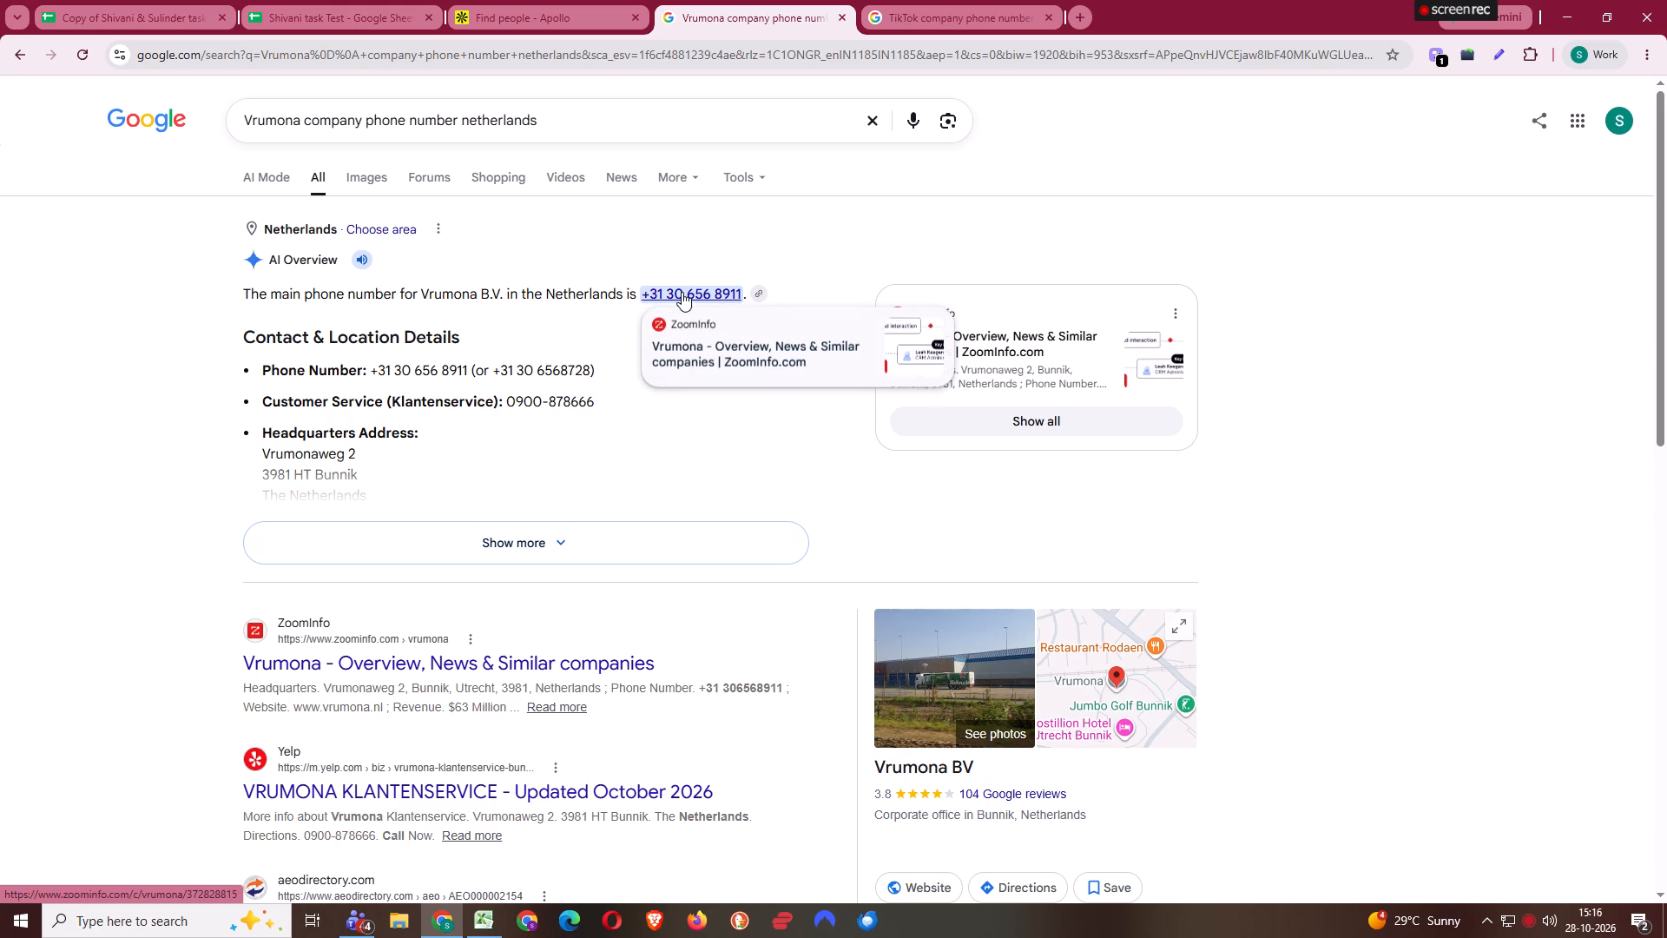
key(alt+Tab)
click(594, 186)
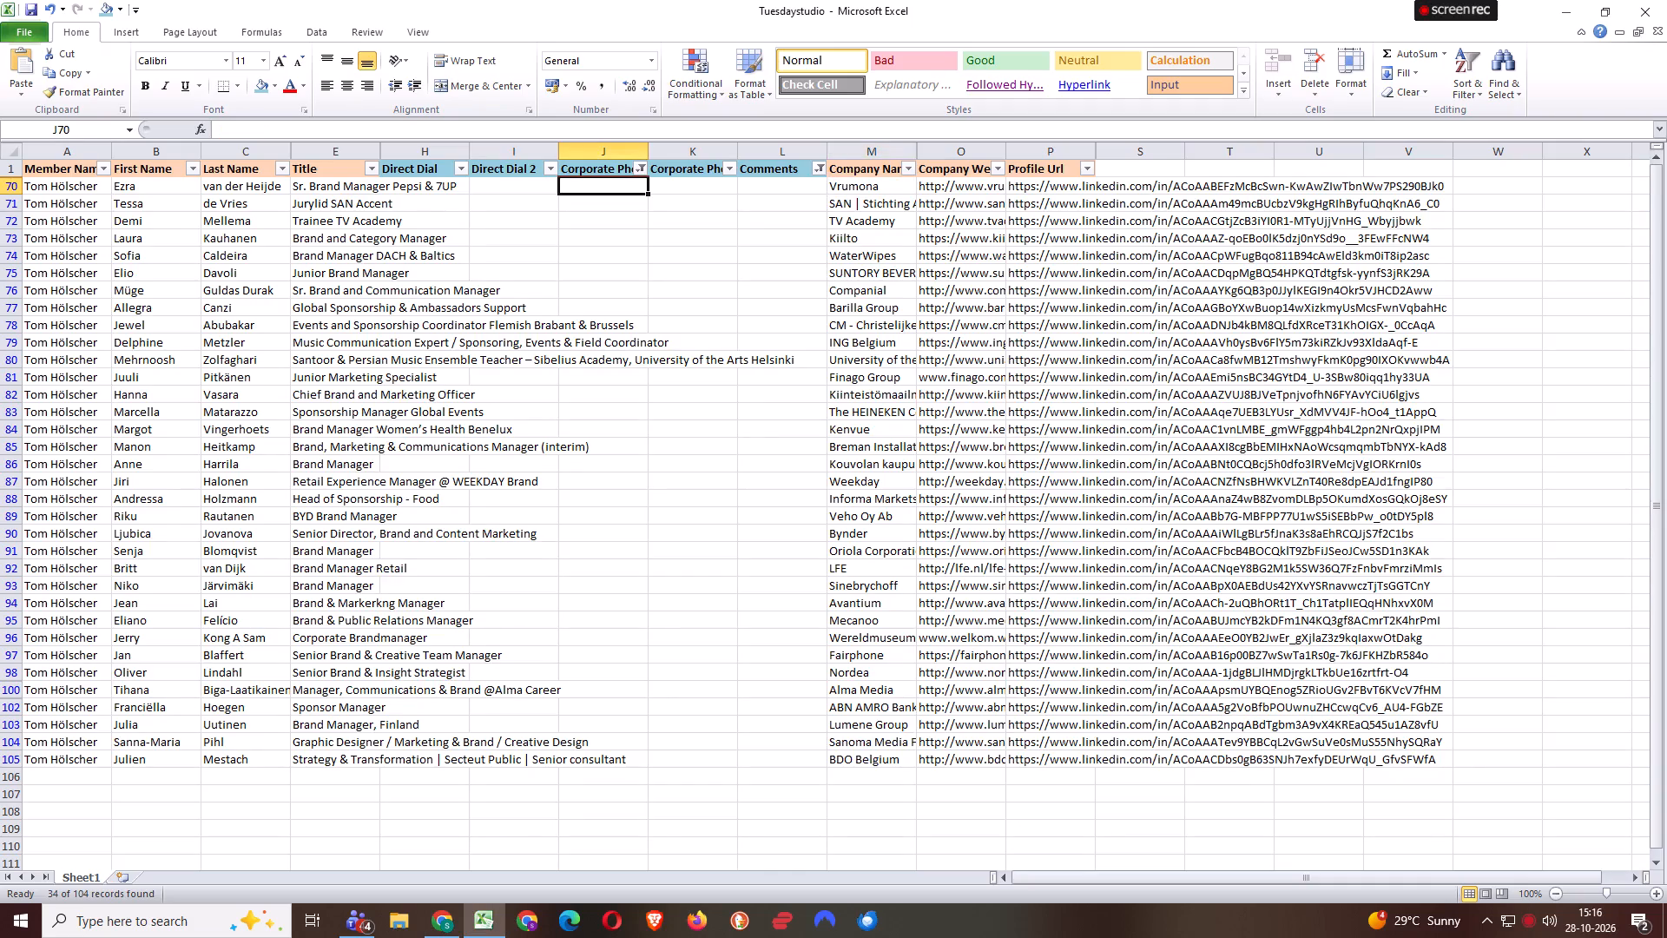
key(apostrophe)
key(ctrl+v)
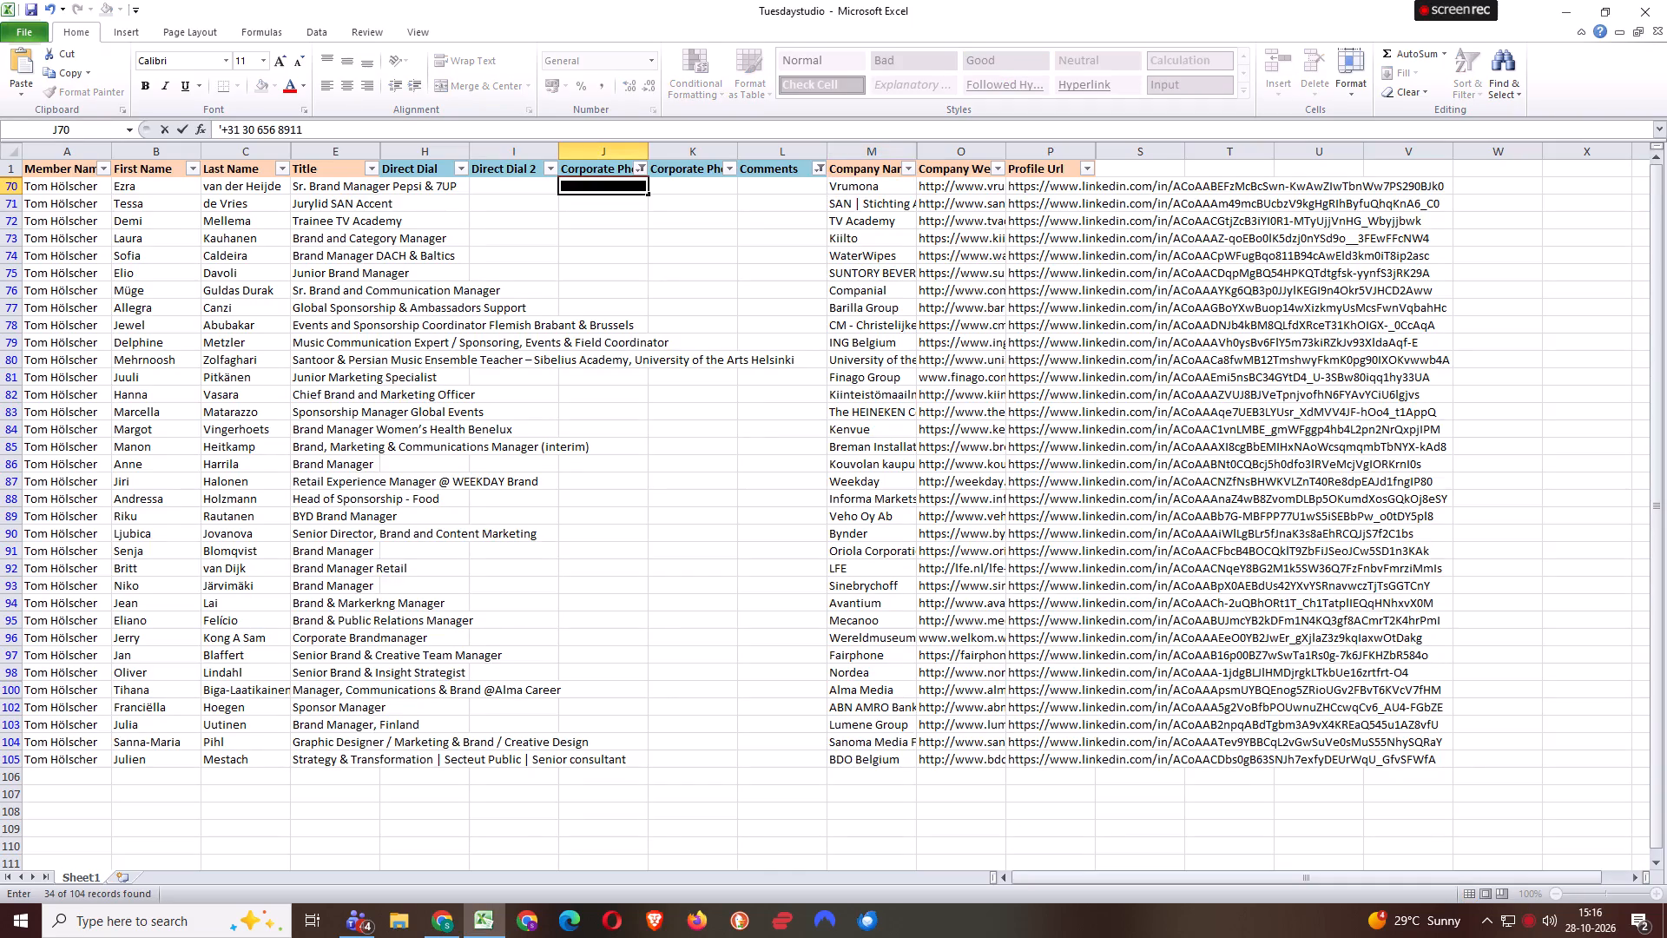
click(600, 184)
key(BackSpace)
key(Right)
key(Right)
key(Right)
key(Right)
key(BackSpace)
key(Return)
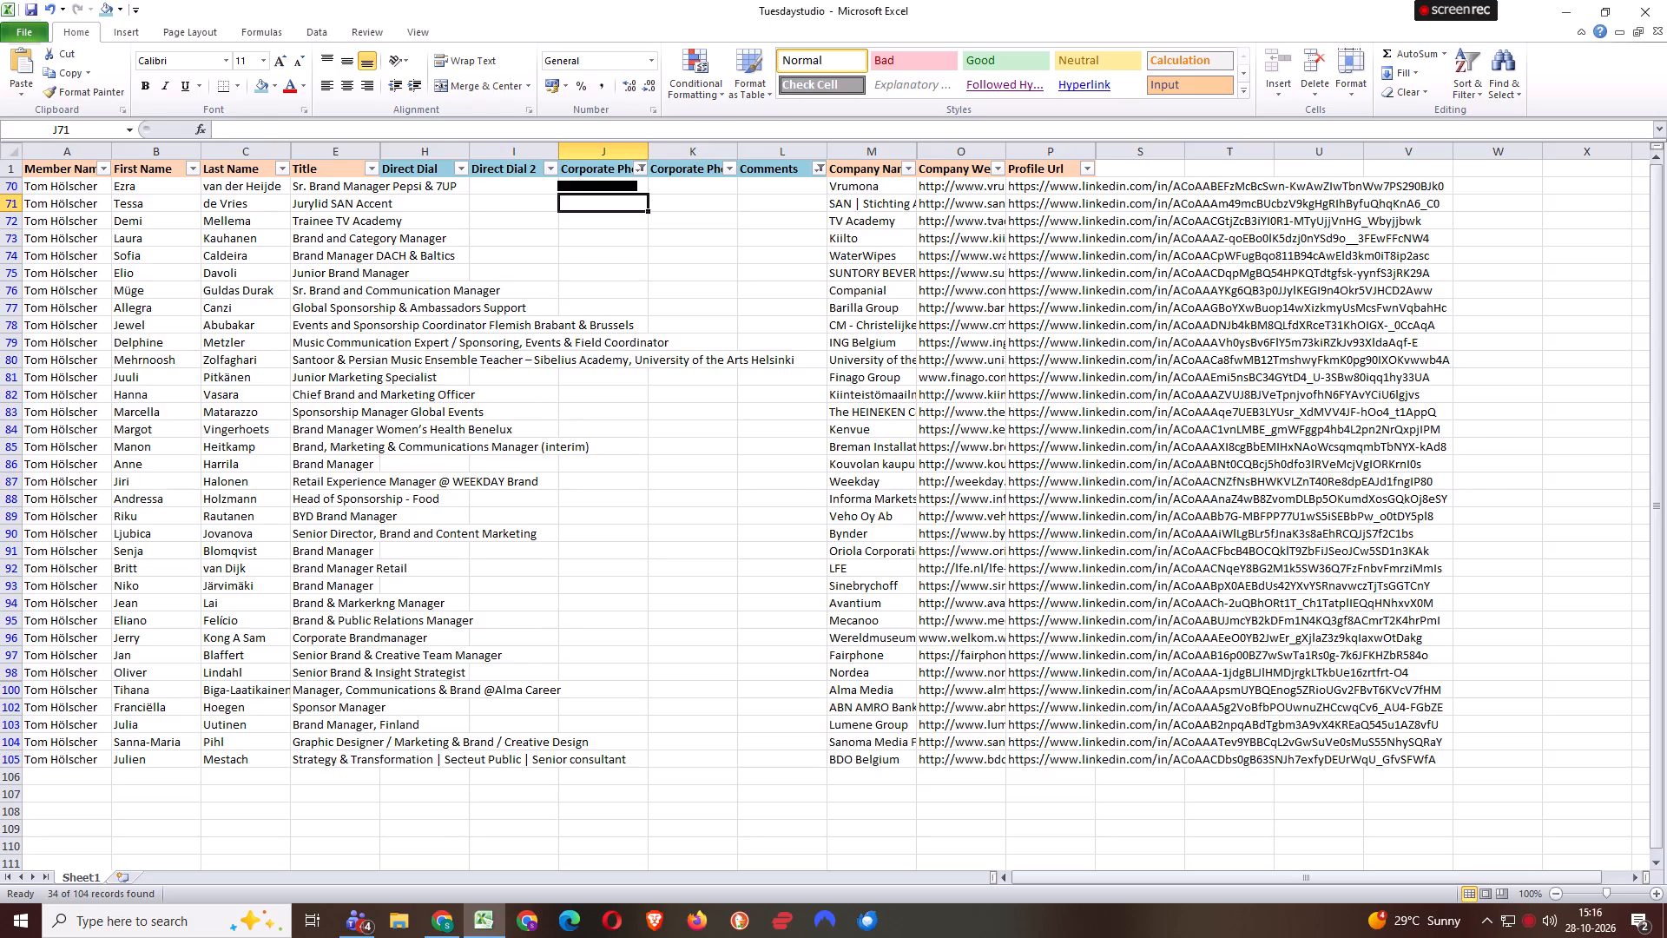
Reapply the first Corporate Phone column's filter so the completed Vrumona row is hidden.
click(638, 168)
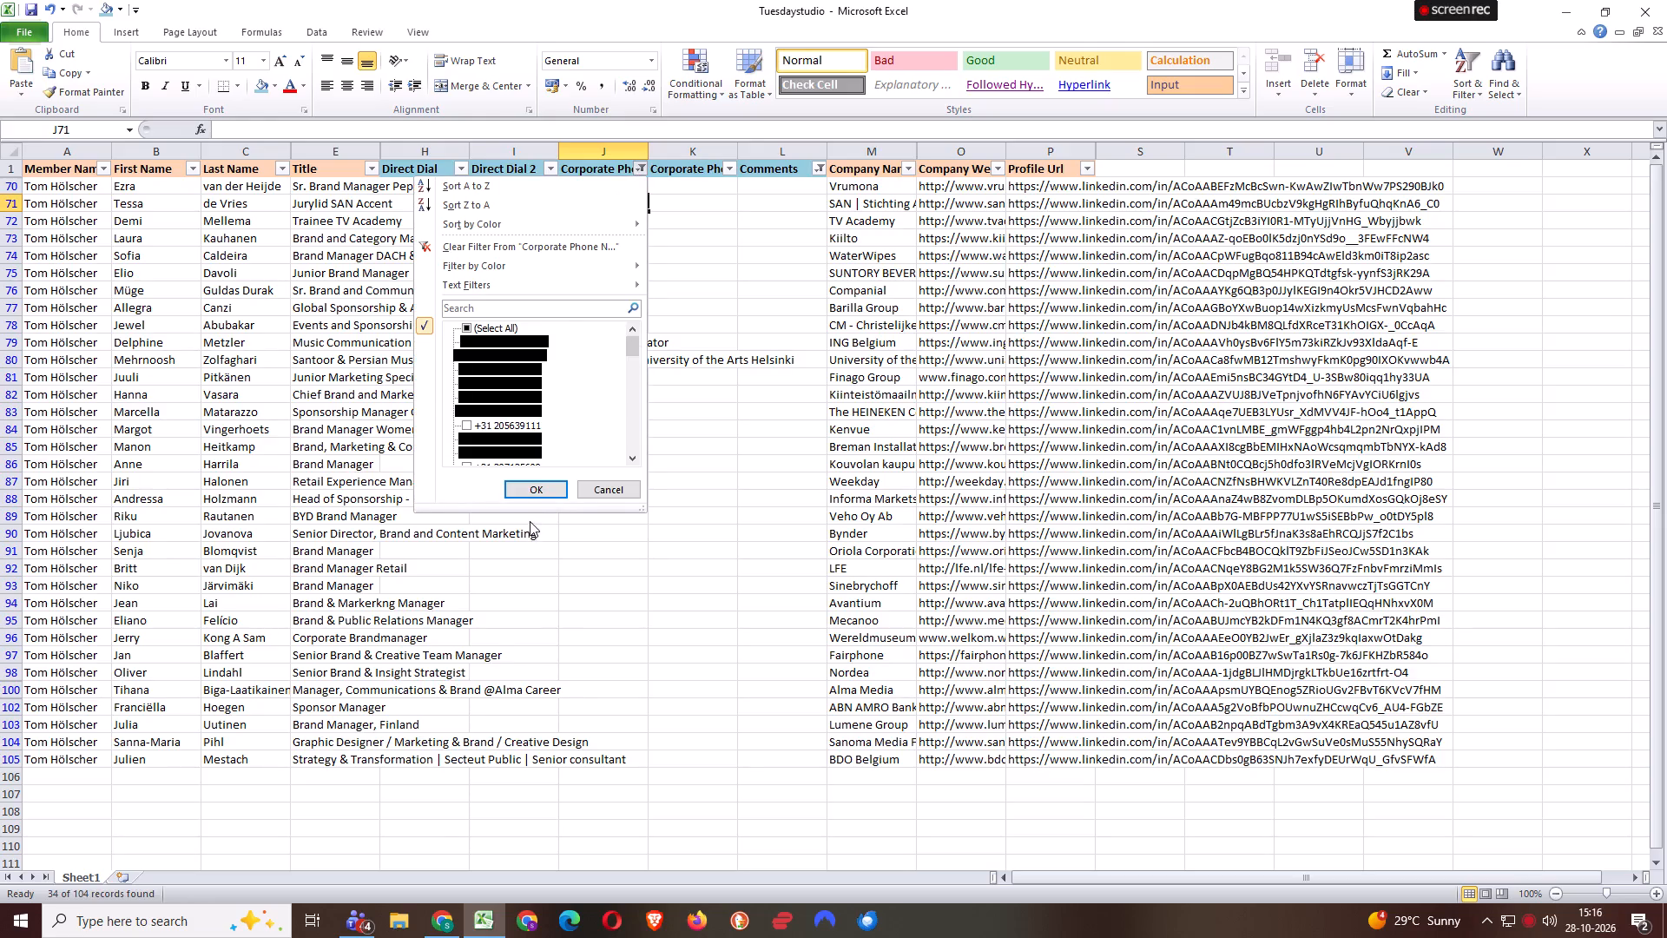
click(544, 486)
click(702, 526)
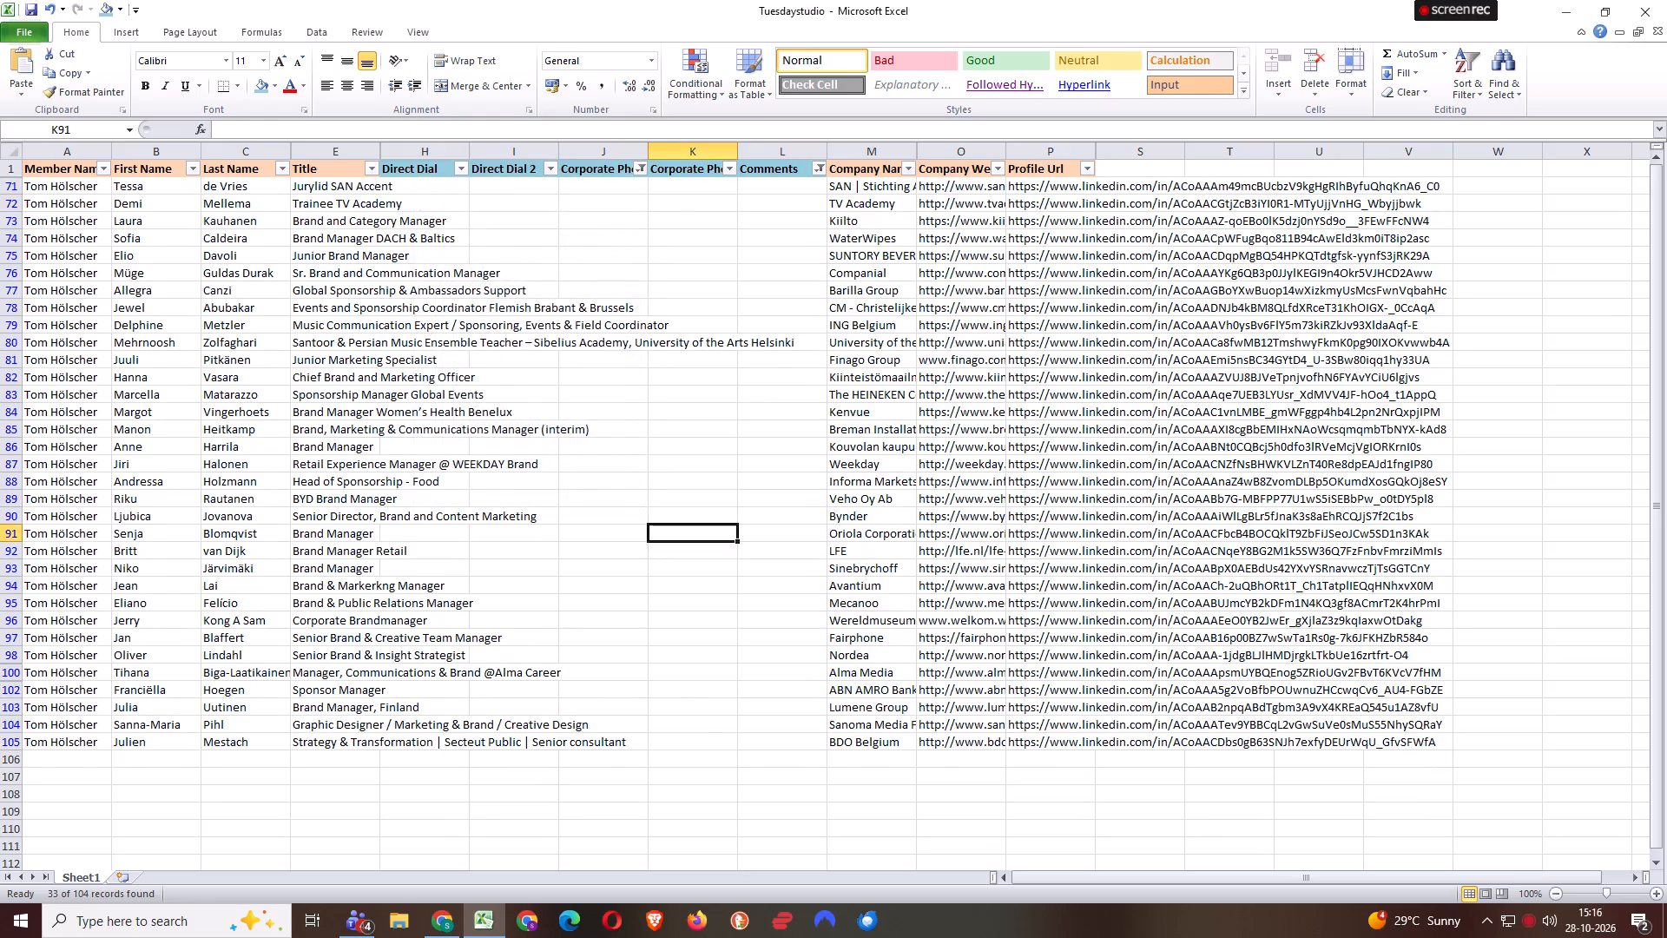
Save the Tuesdaystudio workbook.
key(ctrl+s)
key(ctrl+s)
key(ctrl+s)
key(ctrl+s)
click(711, 490)
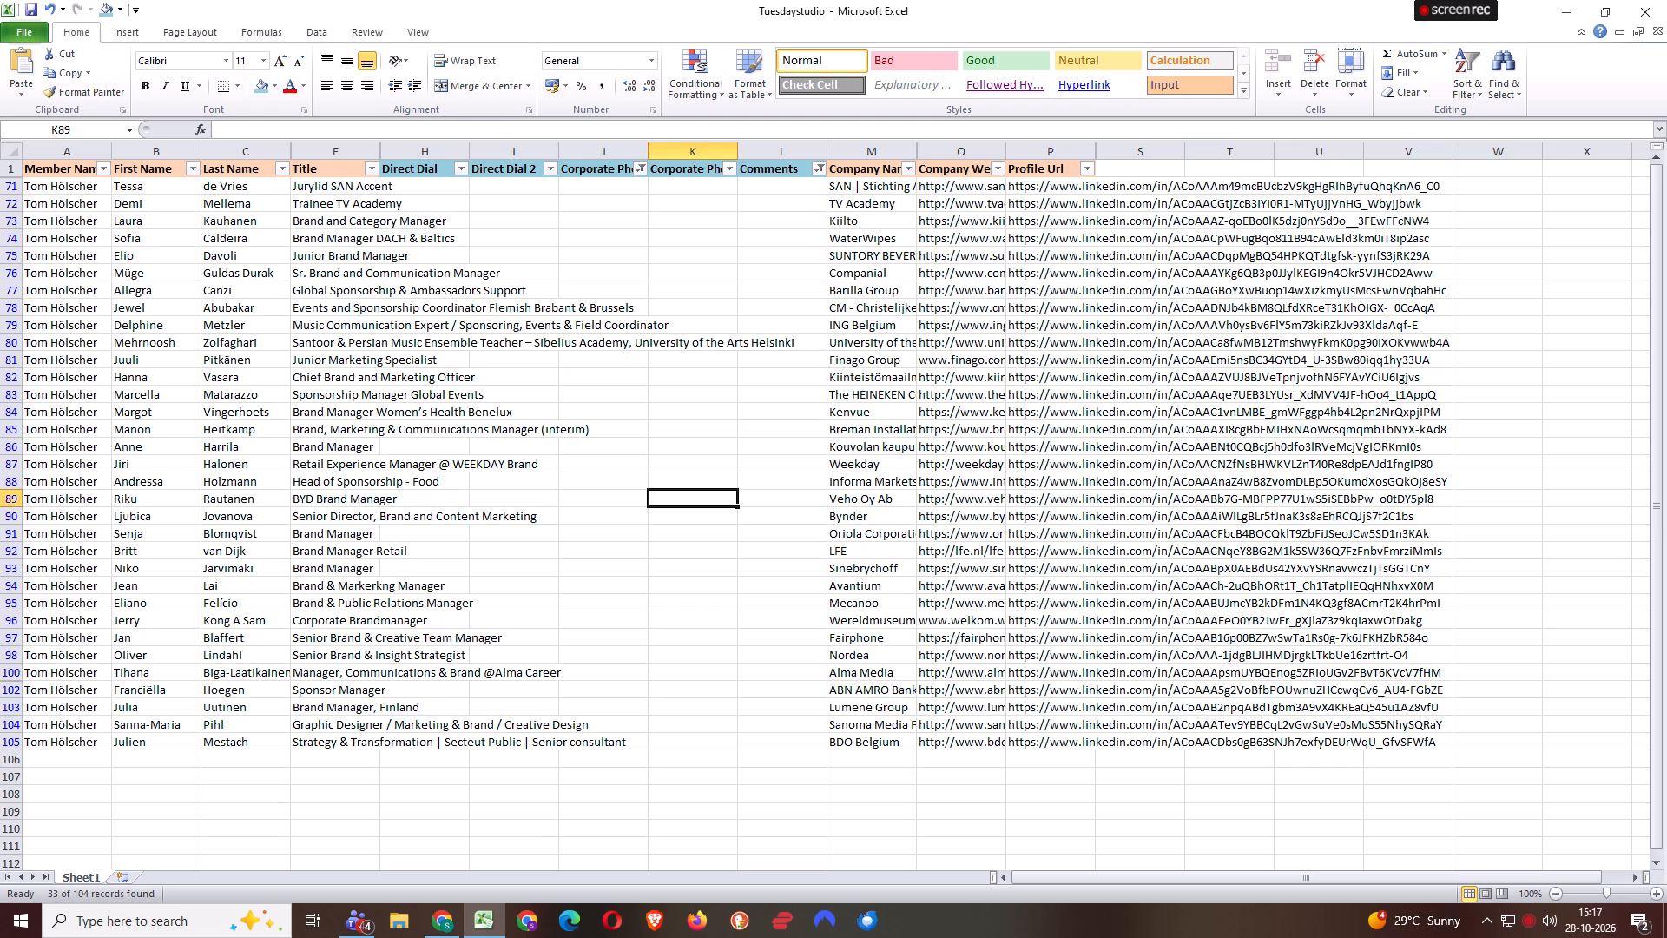
Search Google for the Netherlands company phone number of SAN | Stichting Adverteerdersjury Nederland, using the company name from row 71.
click(868, 182)
key(ctrl+c)
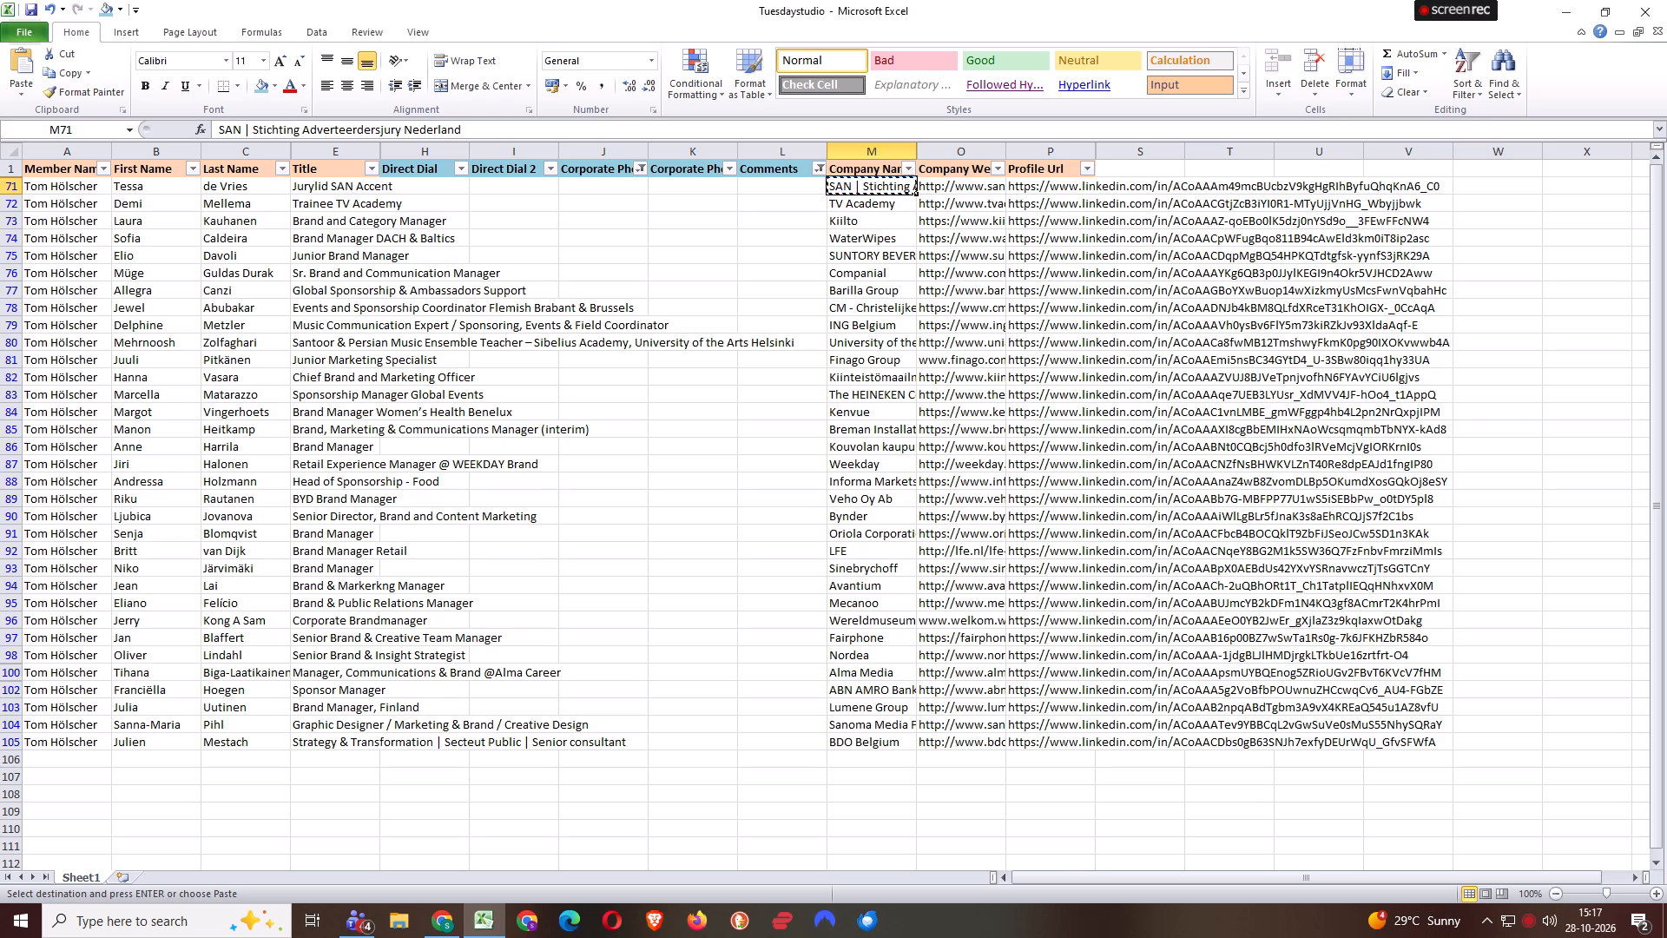
key(alt+Tab)
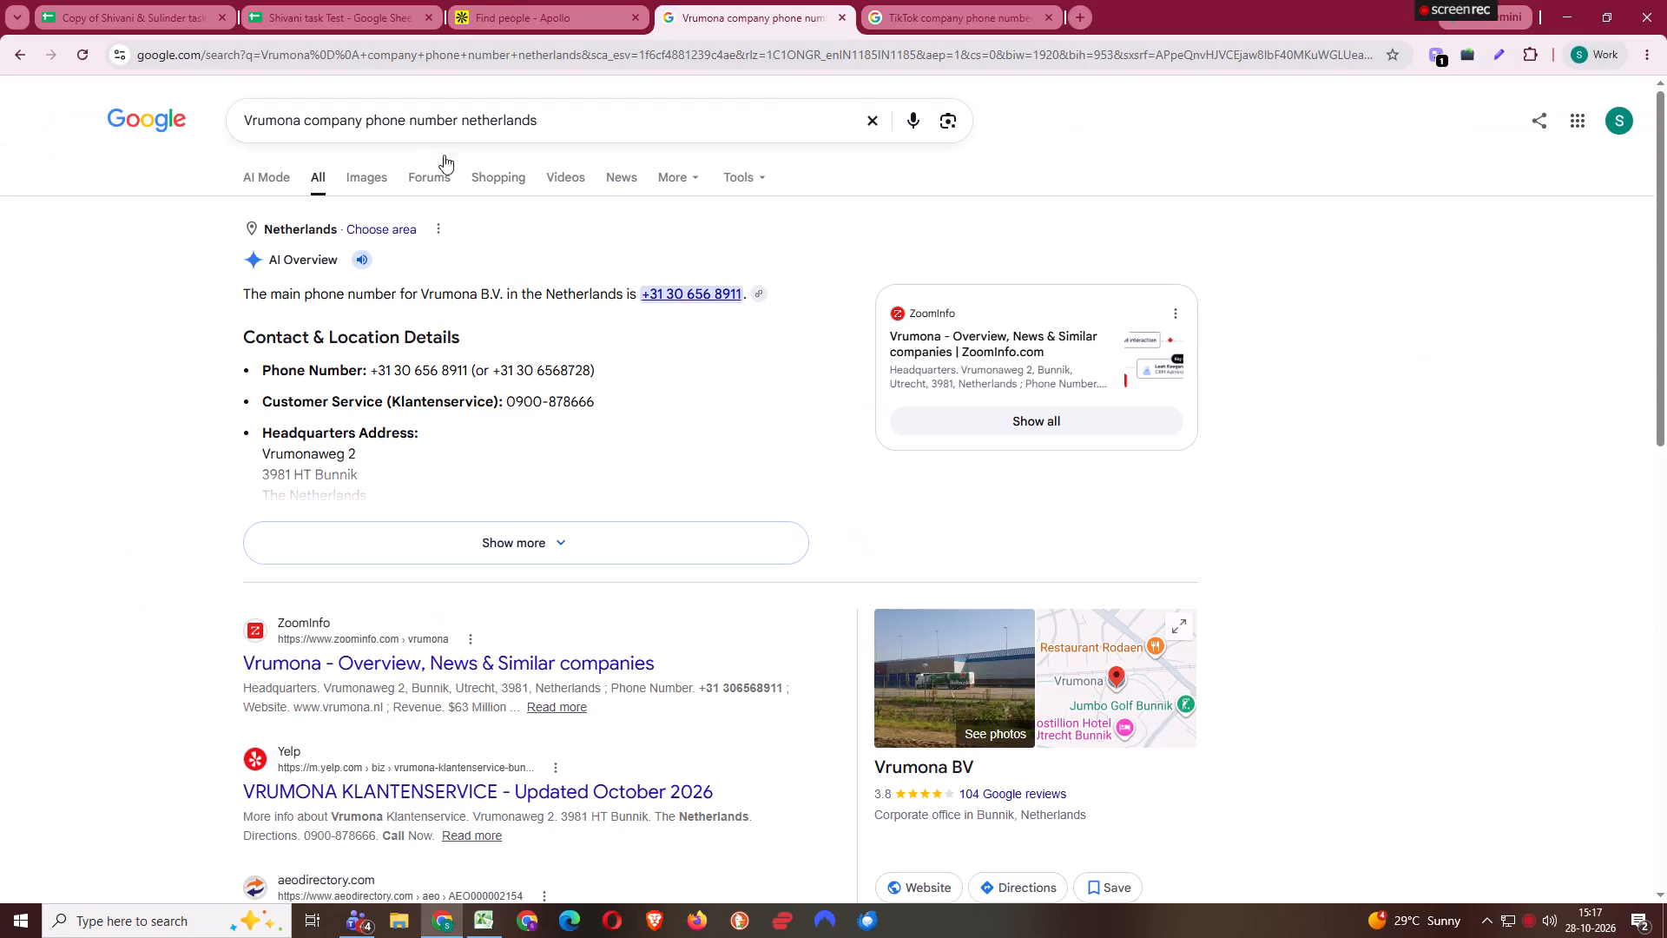
drag(298, 116, 0, 116)
key(ctrl+v)
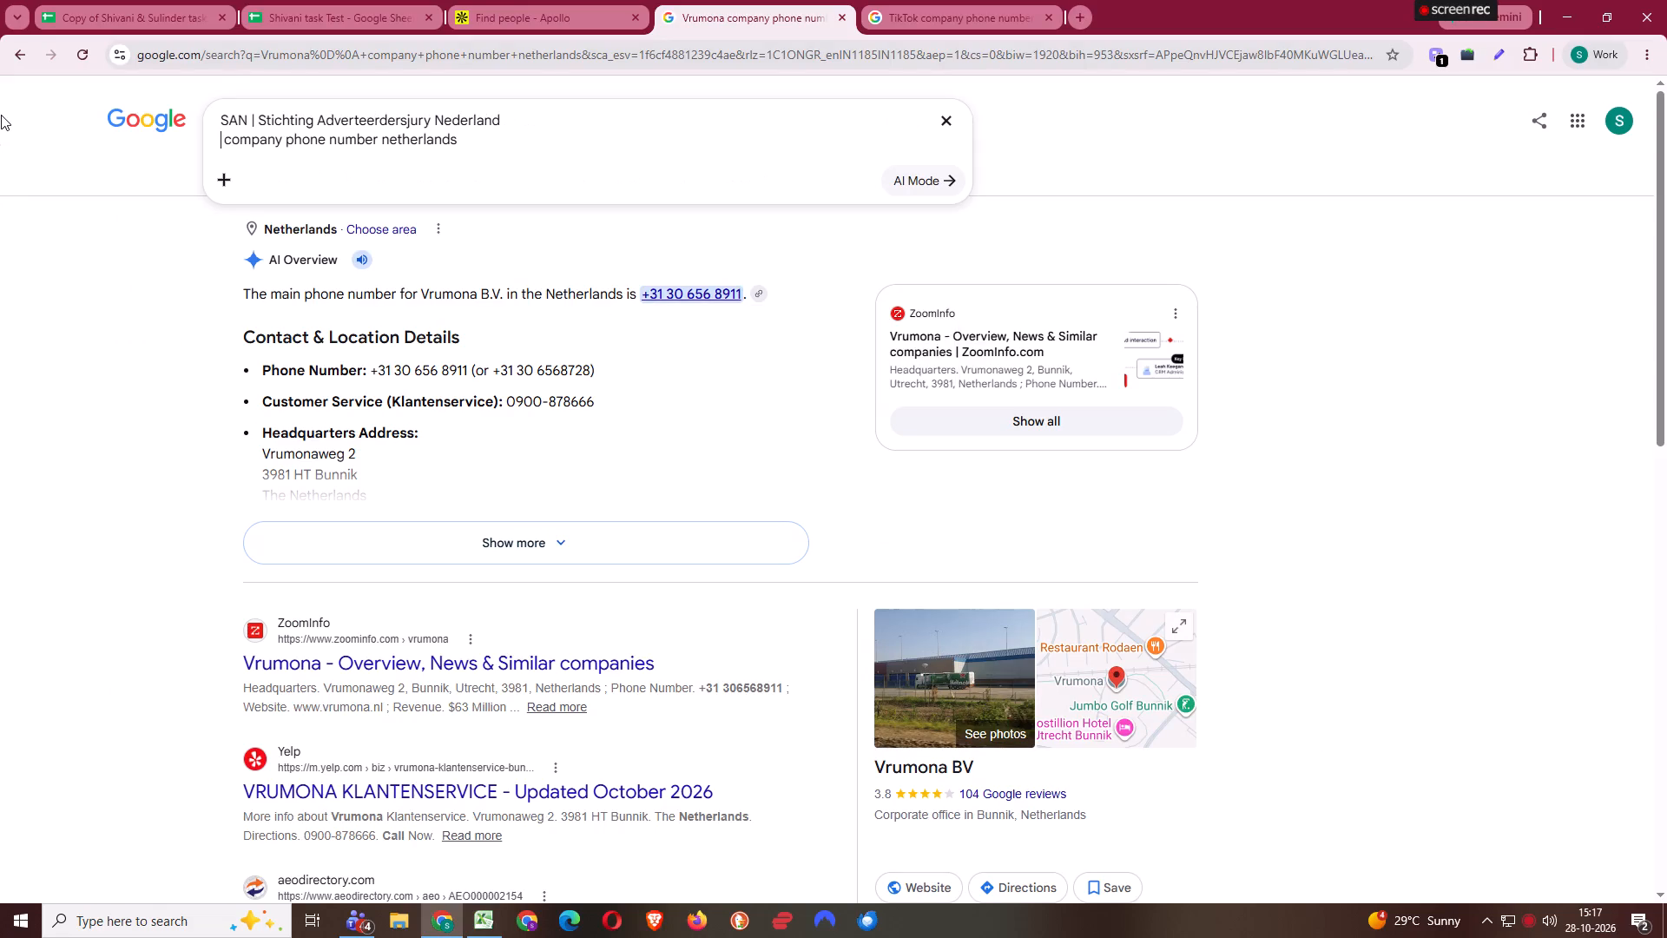
key(Return)
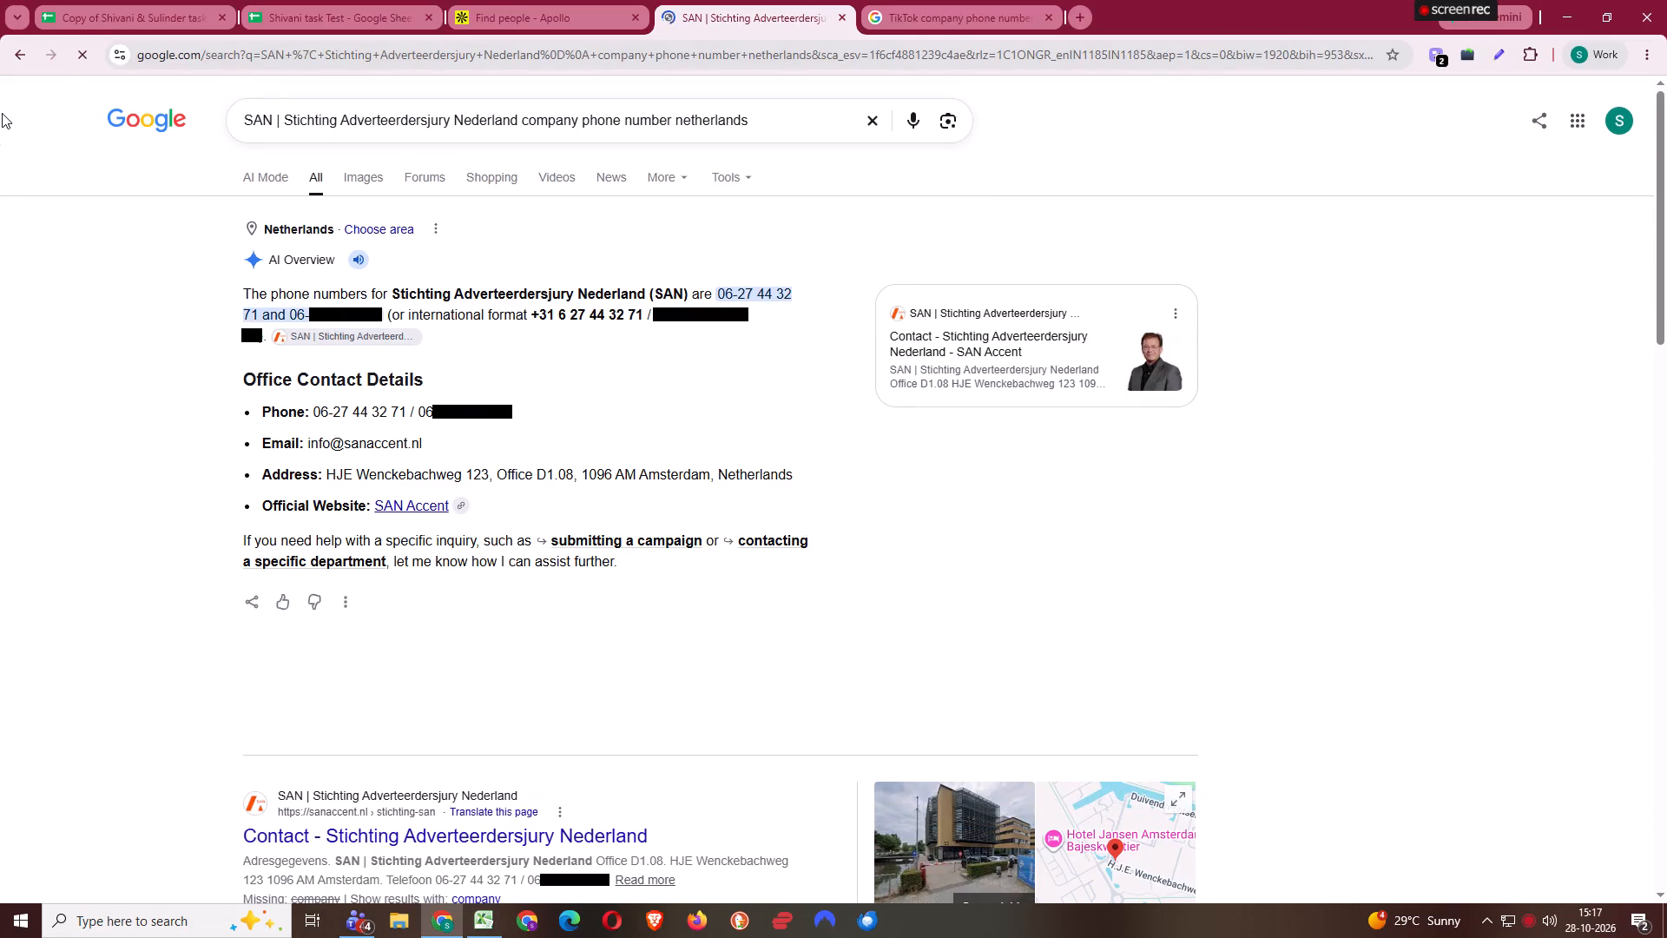
scroll(2, 113, up, 1)
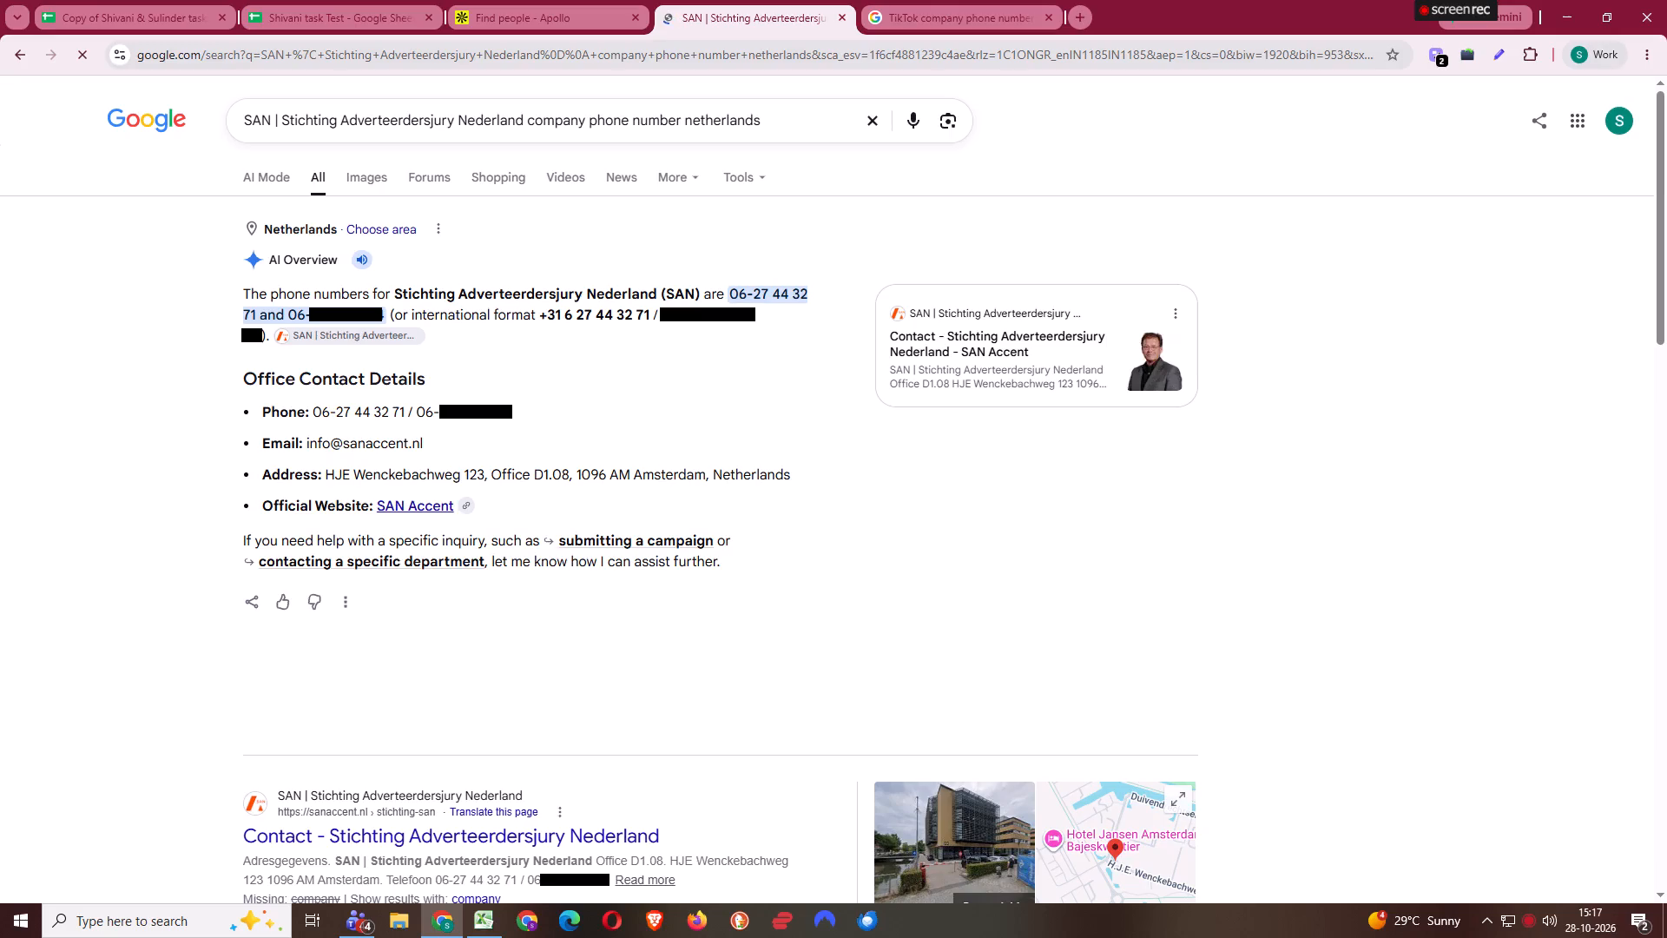
Enter SAN's first international-format number in row 71's first Corporate Phone cell, keeping only the space after +31.
alt+click(571, 315)
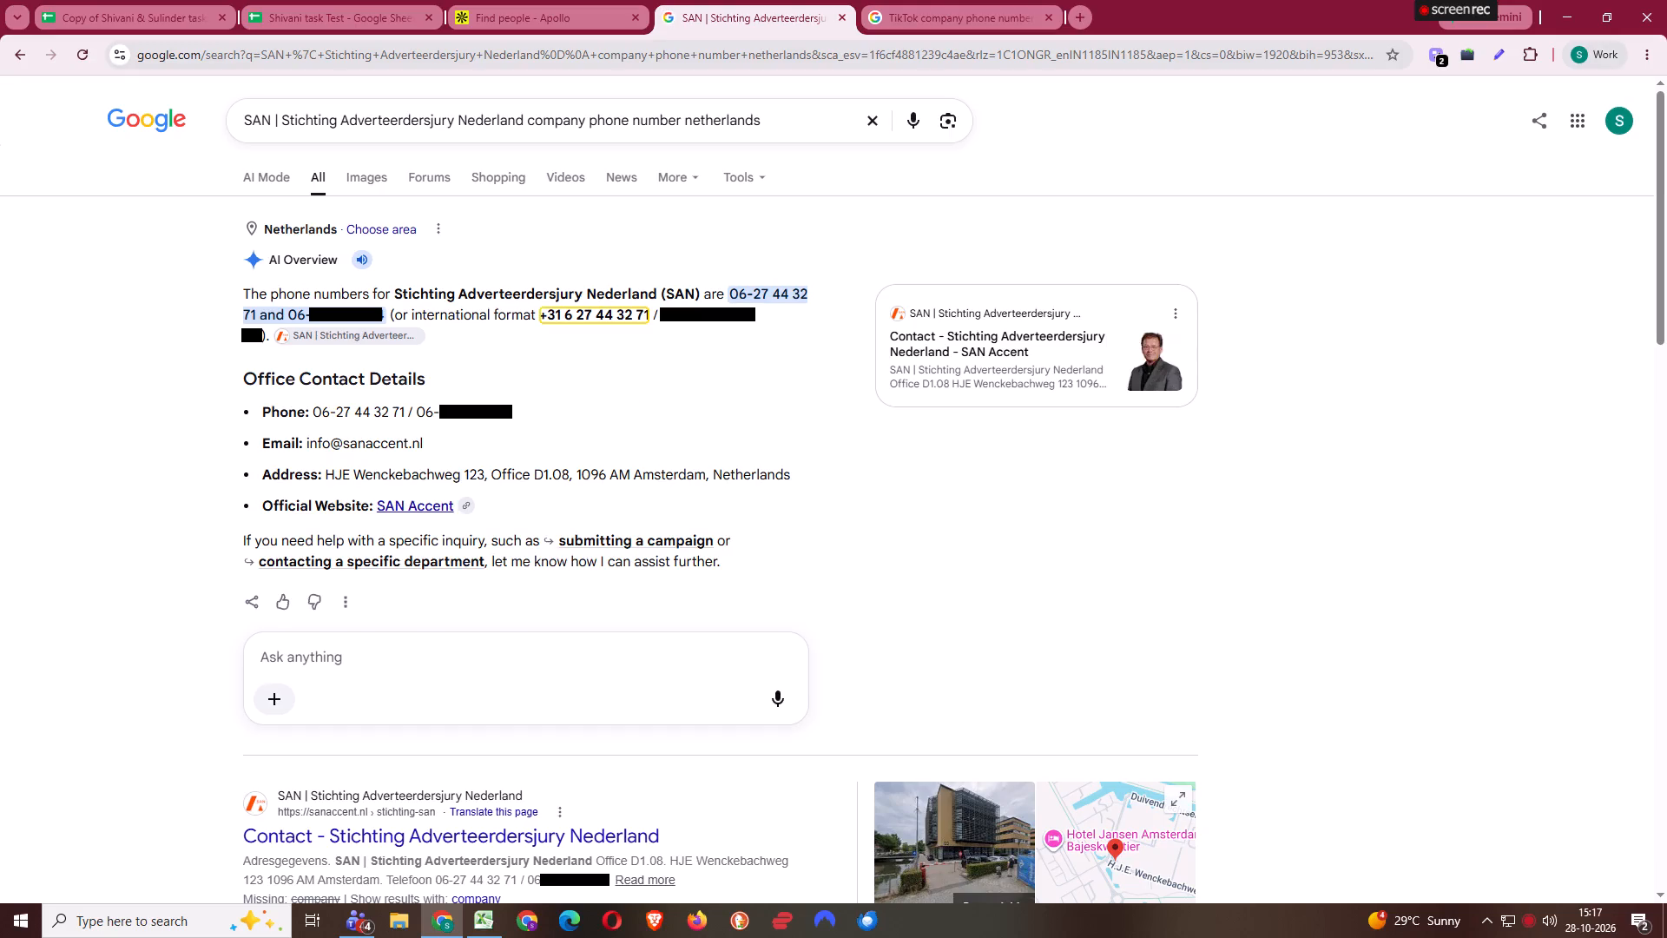
key(alt+Tab)
click(601, 188)
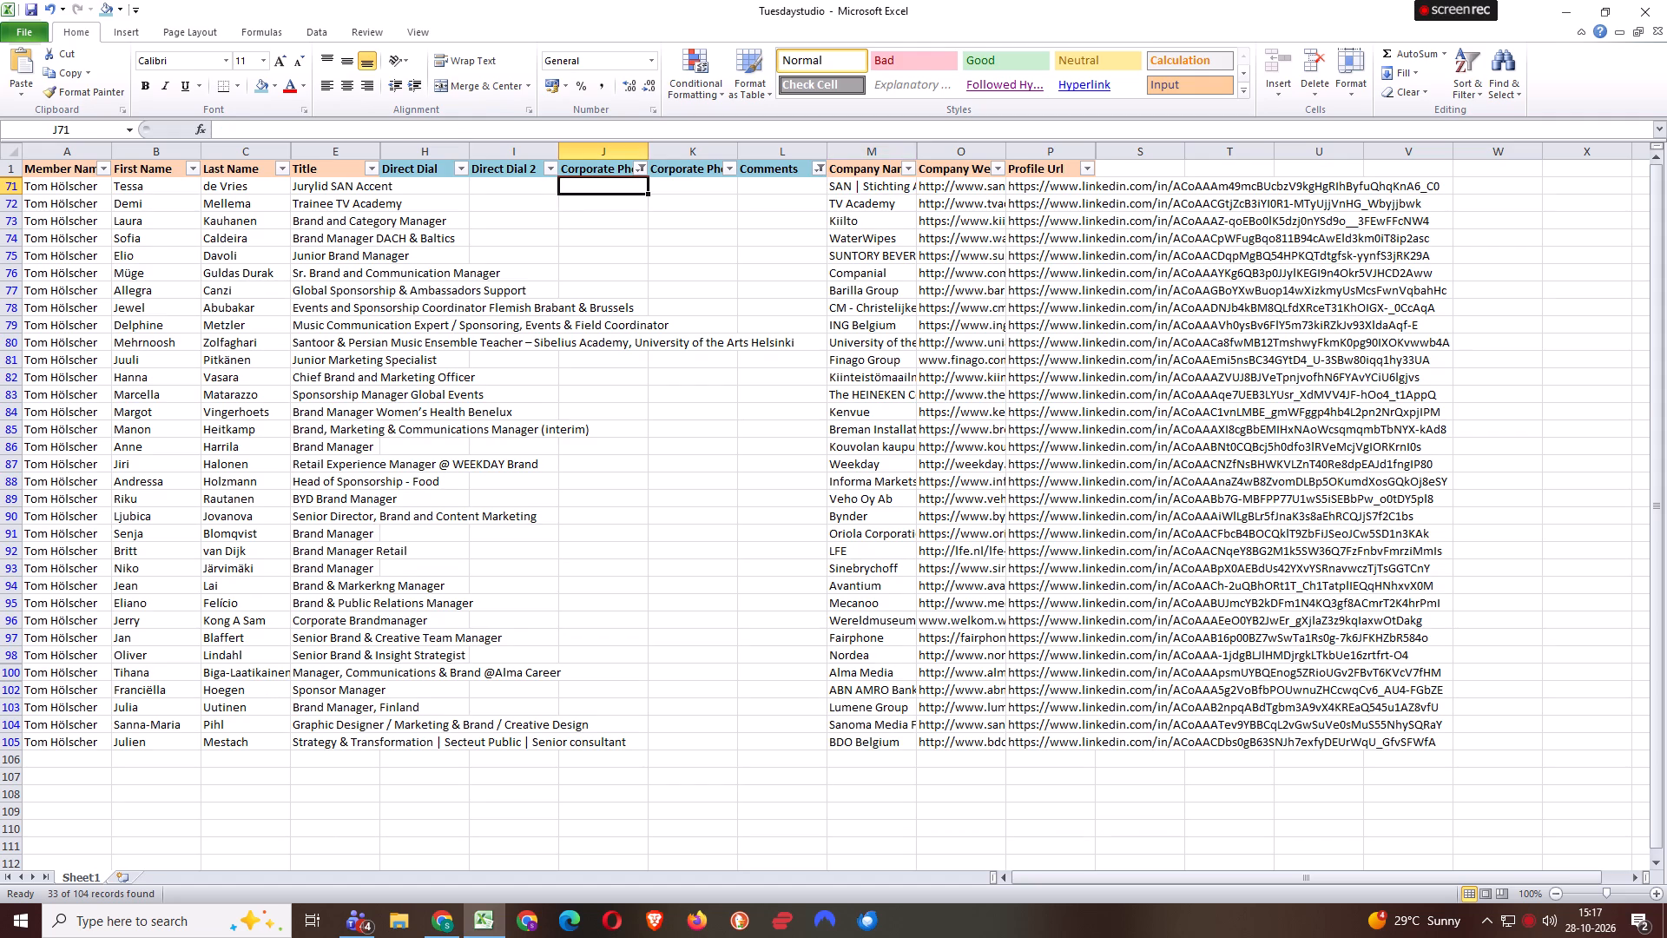
key(apostrophe)
key(ctrl+v)
click(594, 187)
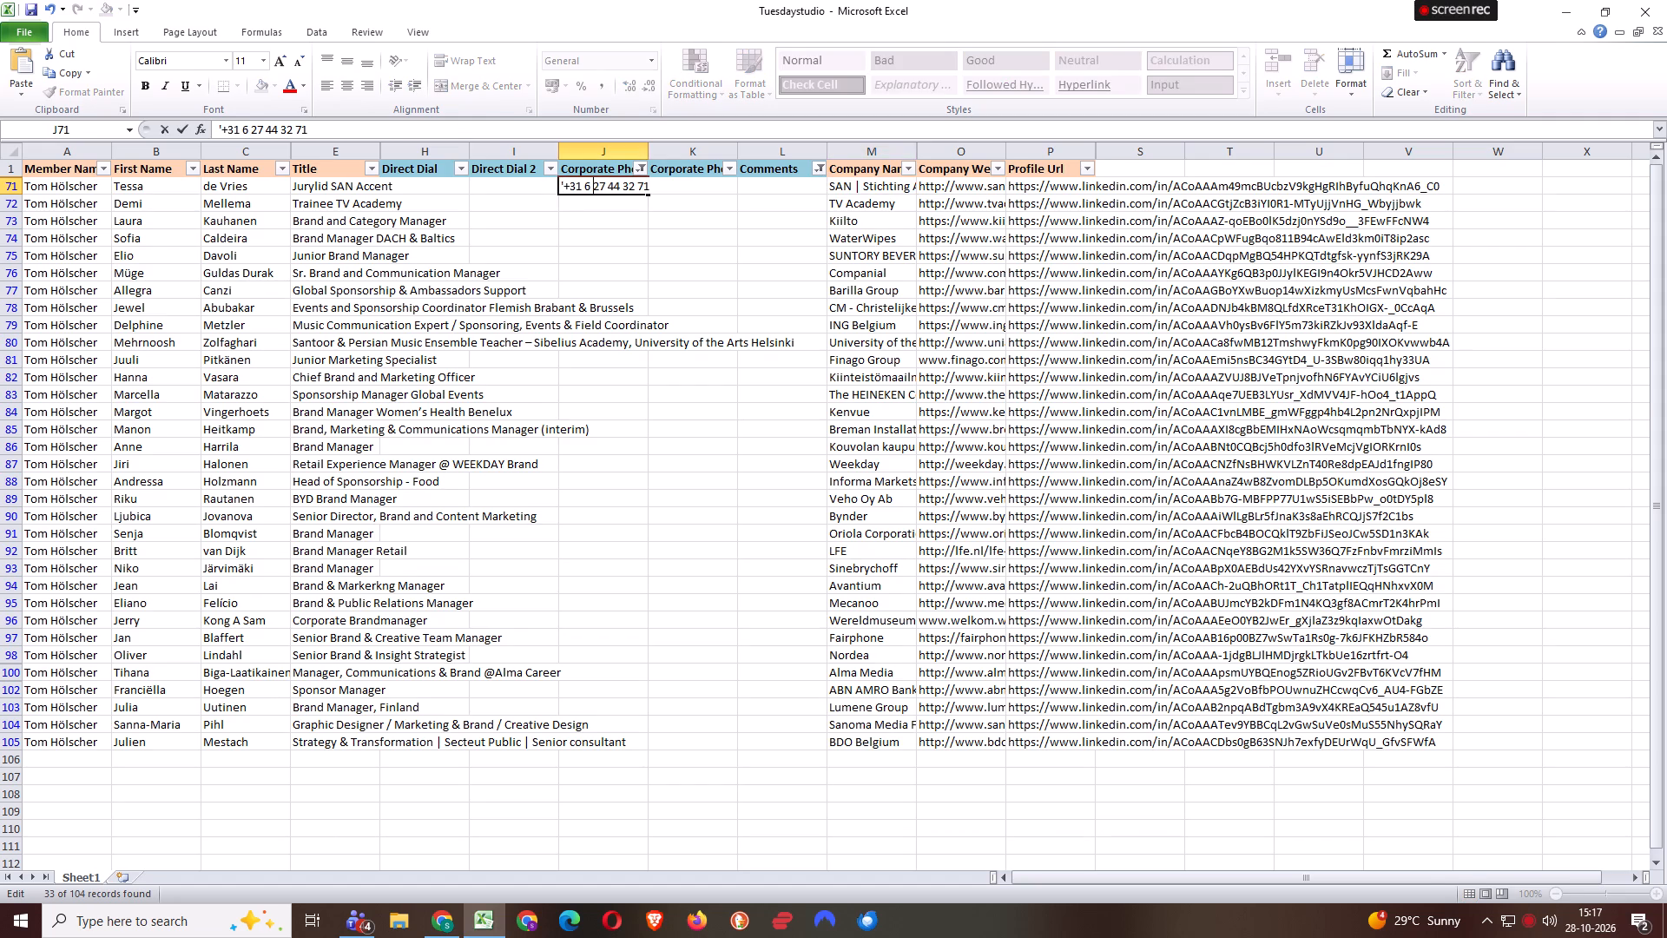
key(BackSpace)
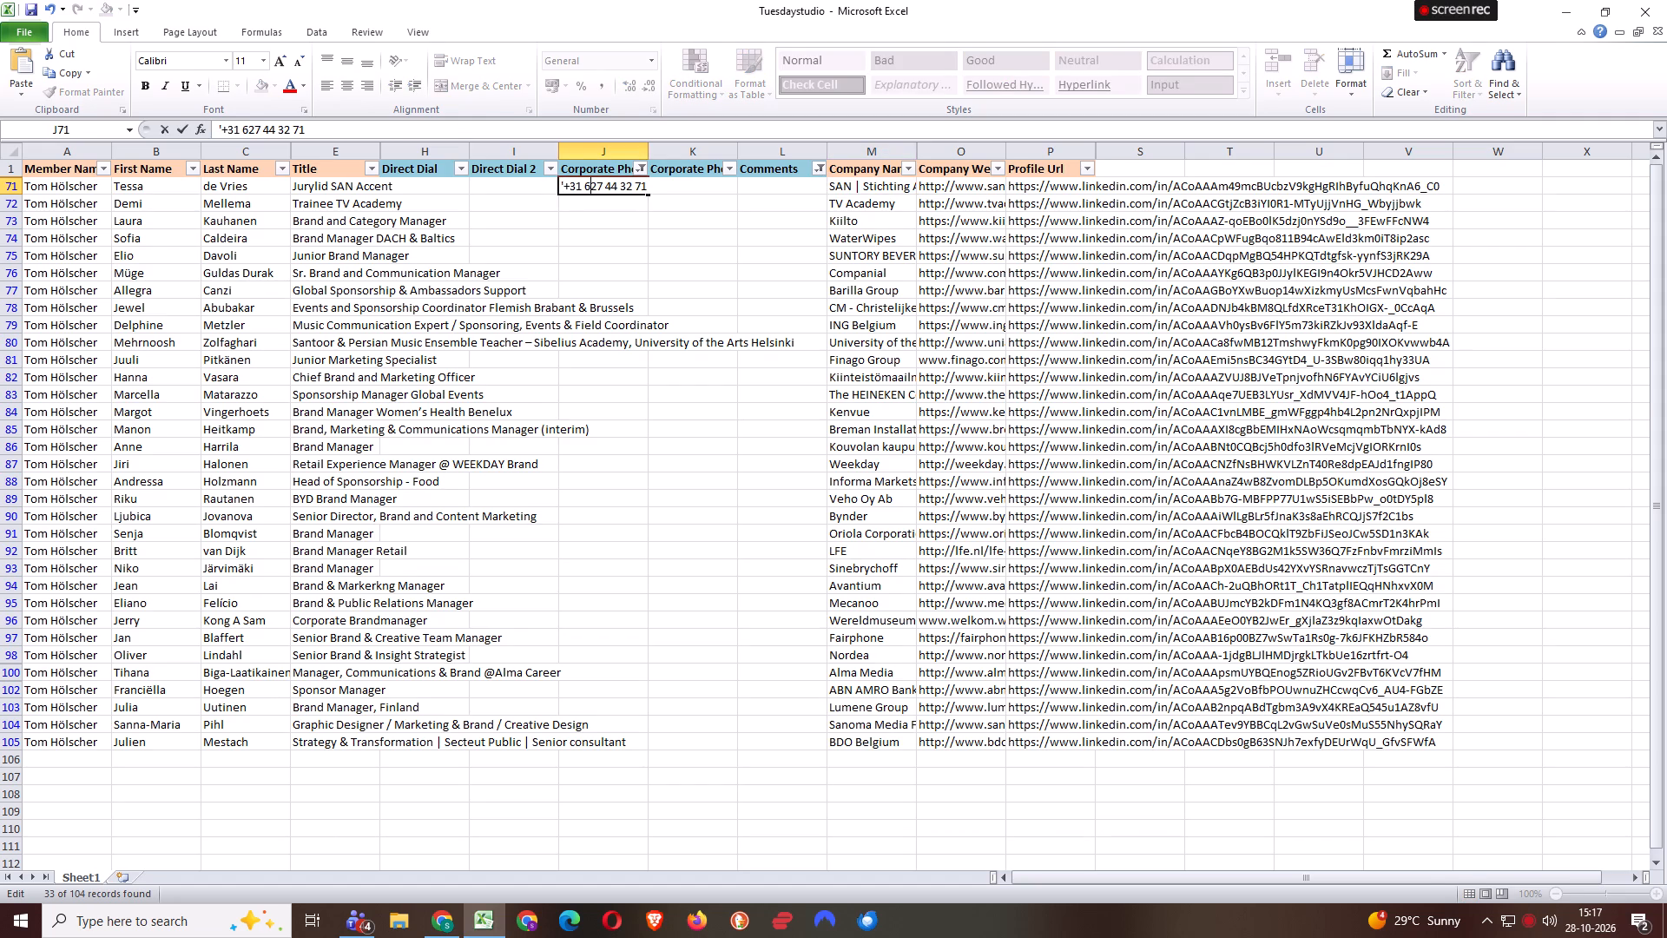
click(619, 185)
key(BackSpace)
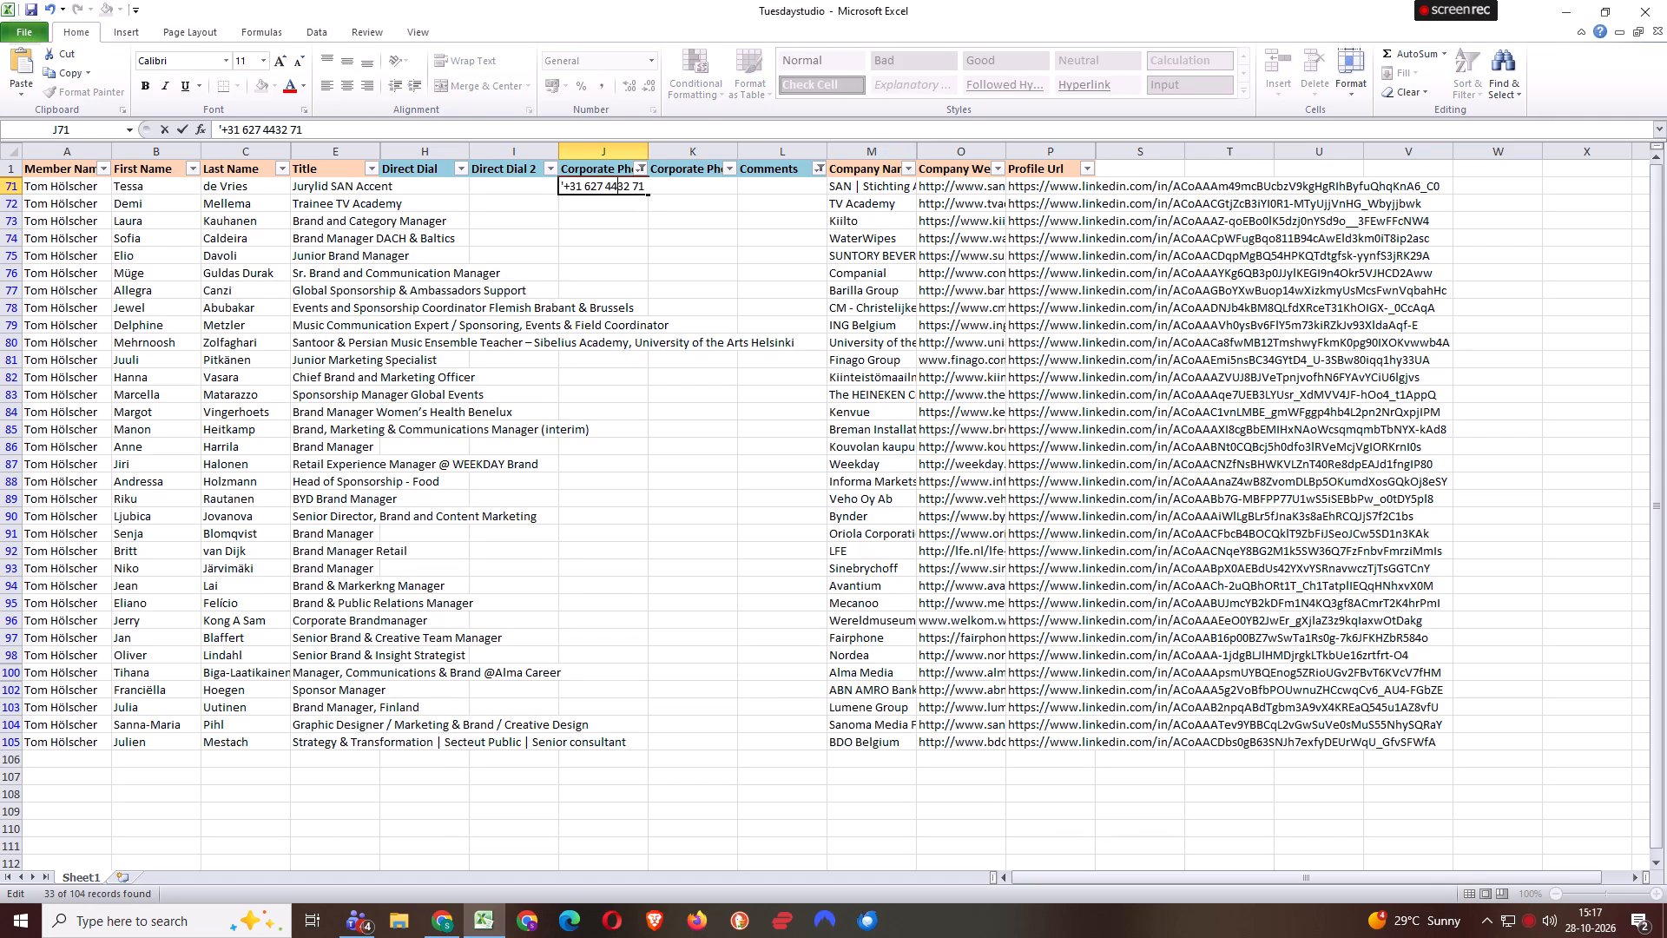
click(606, 188)
key(BackSpace)
click(631, 183)
key(BackSpace)
click(690, 263)
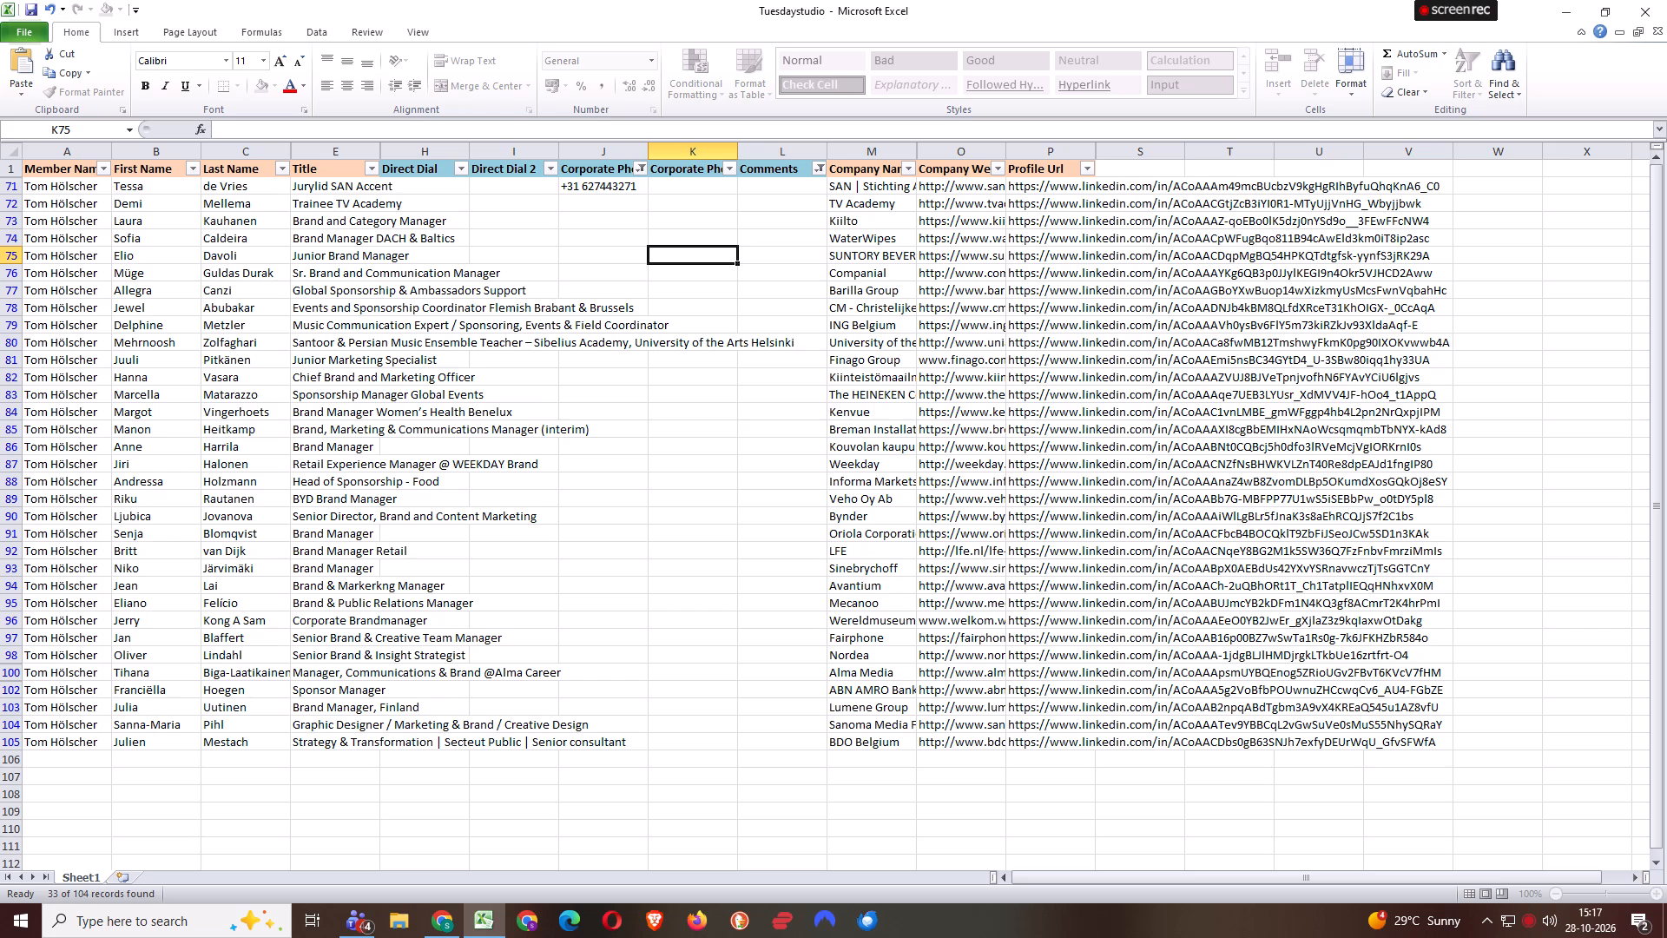
Copy SAN's second international-format phone number from the Google AI Overview.
scroll(762, 347, up, 1)
key(alt+Tab)
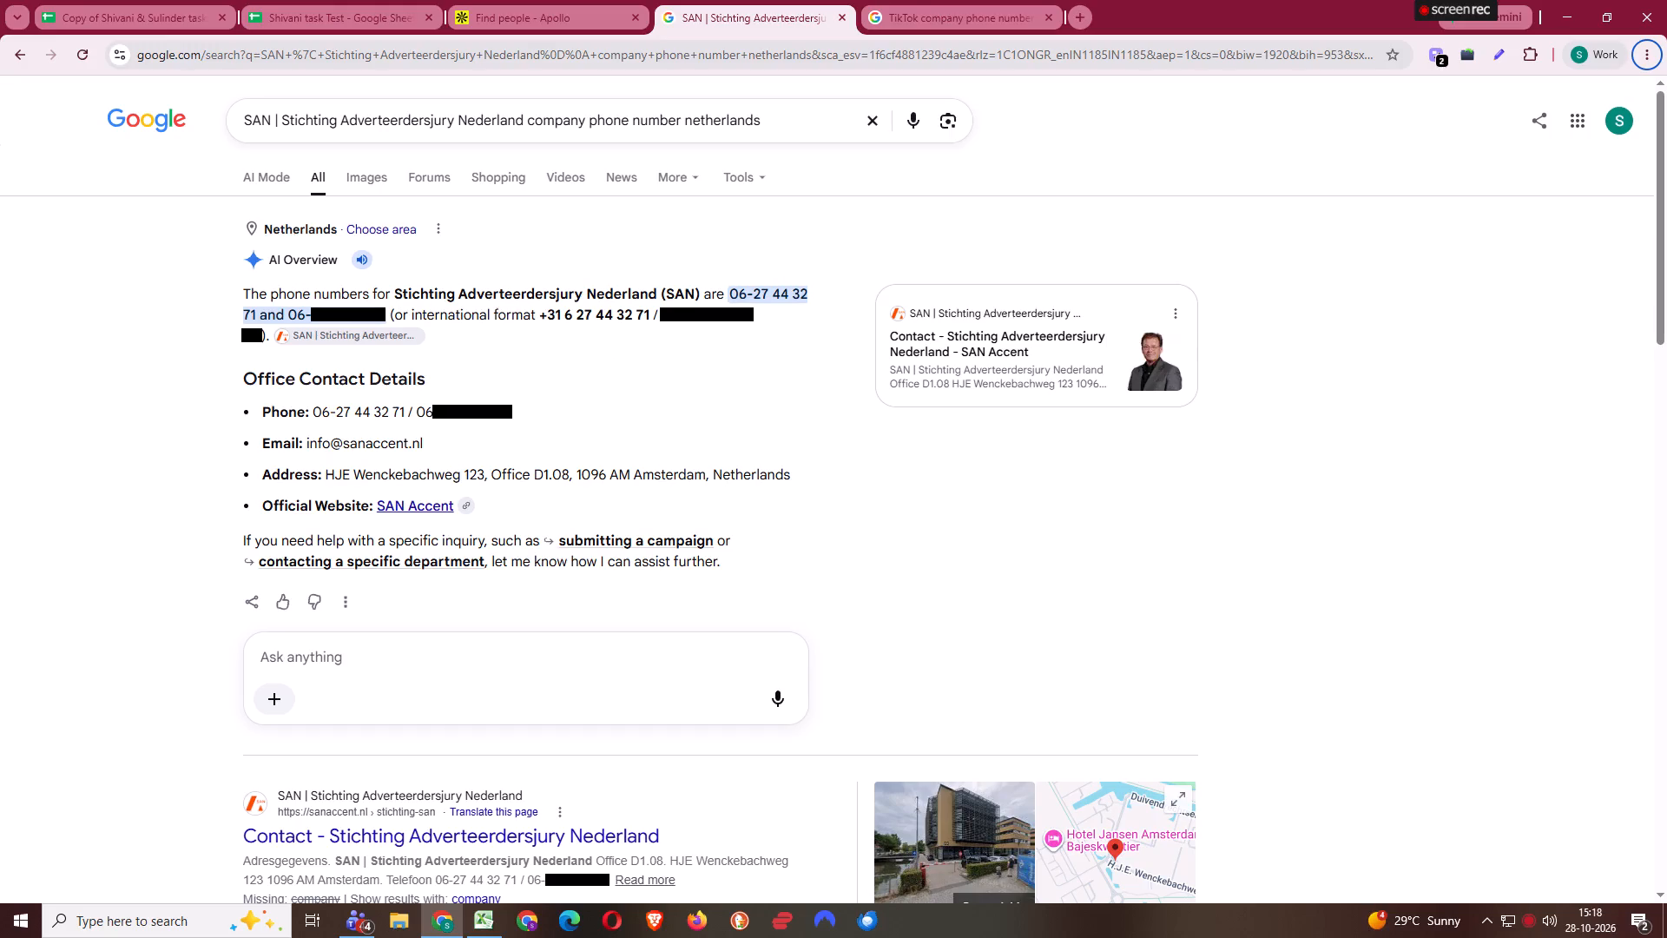
drag(661, 311, 463, 372)
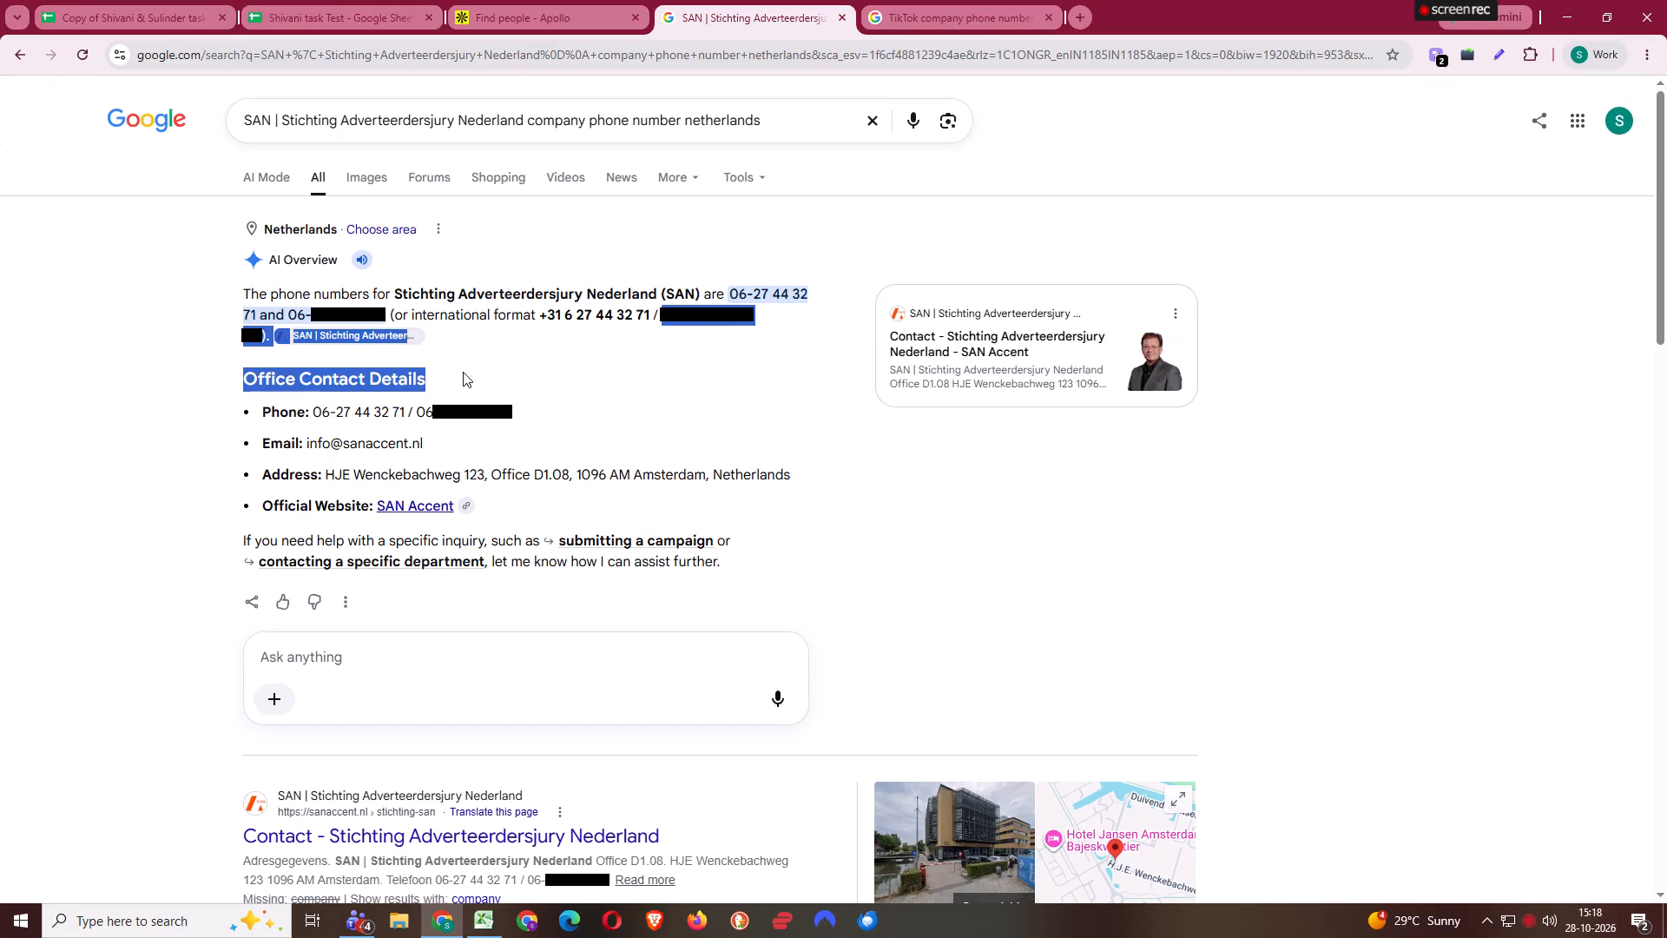
drag(463, 372, 262, 340)
key(ctrl+c)
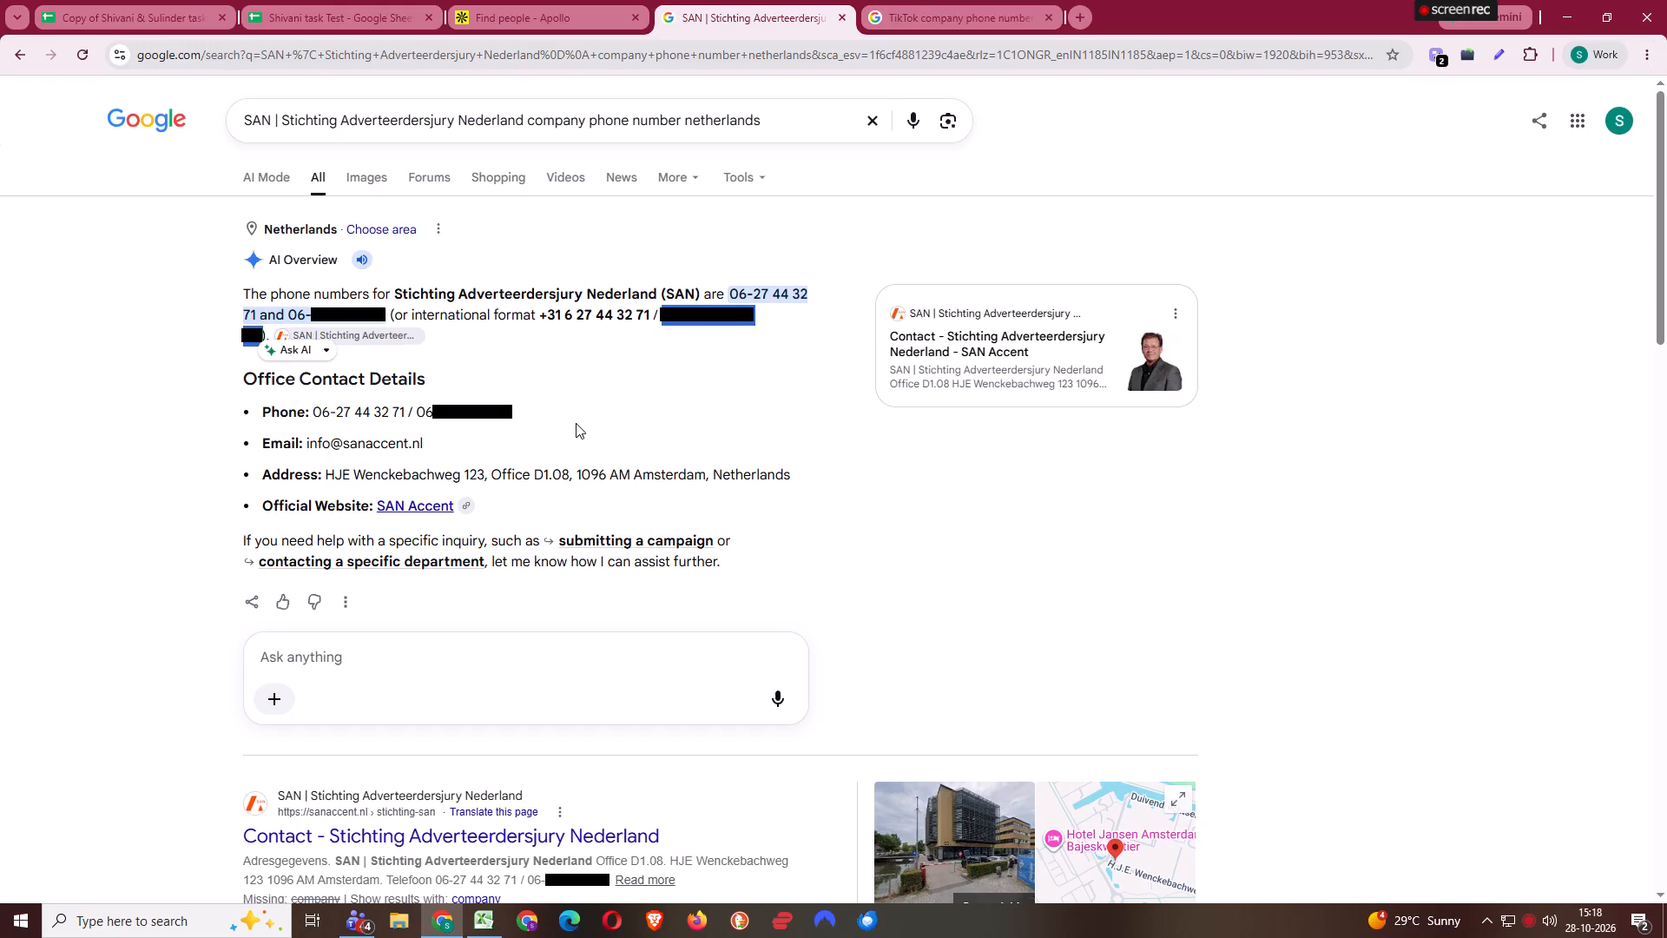
key(ctrl+c)
key(ctrl+c)
key(ctrl+c)
key(ctrl+c)
Enter the copied second SAN number in row 71's second Corporate Phone cell, removing the spaces between its digit groups.
key(alt+Tab)
click(678, 190)
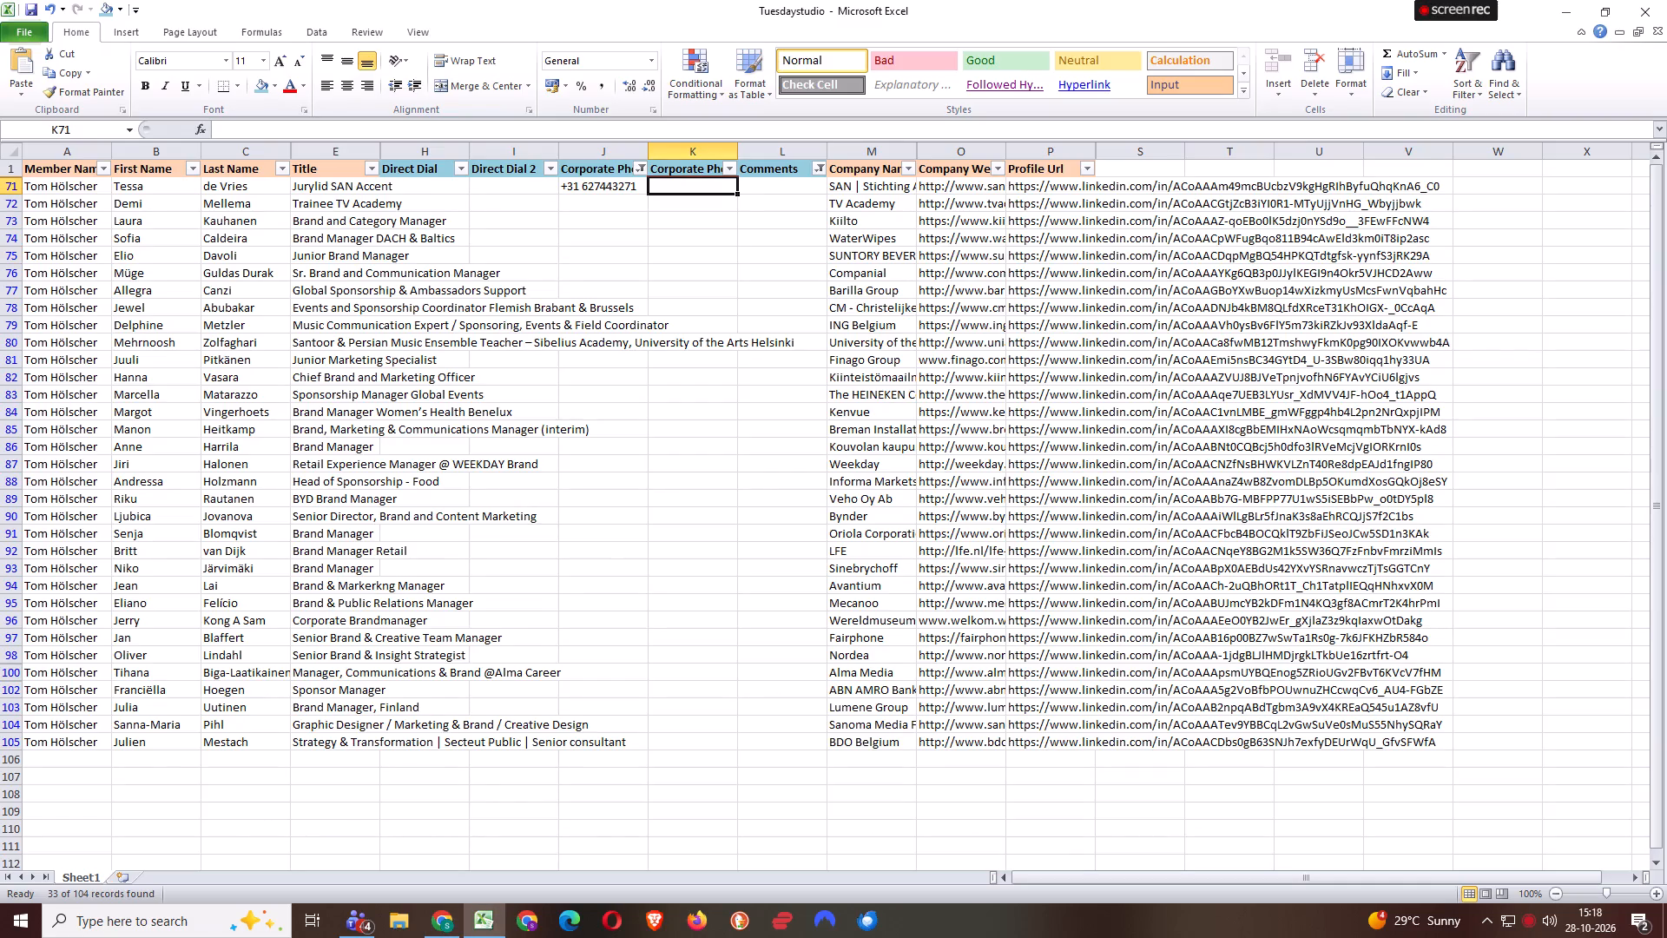
key(apostrophe)
key(ctrl+v)
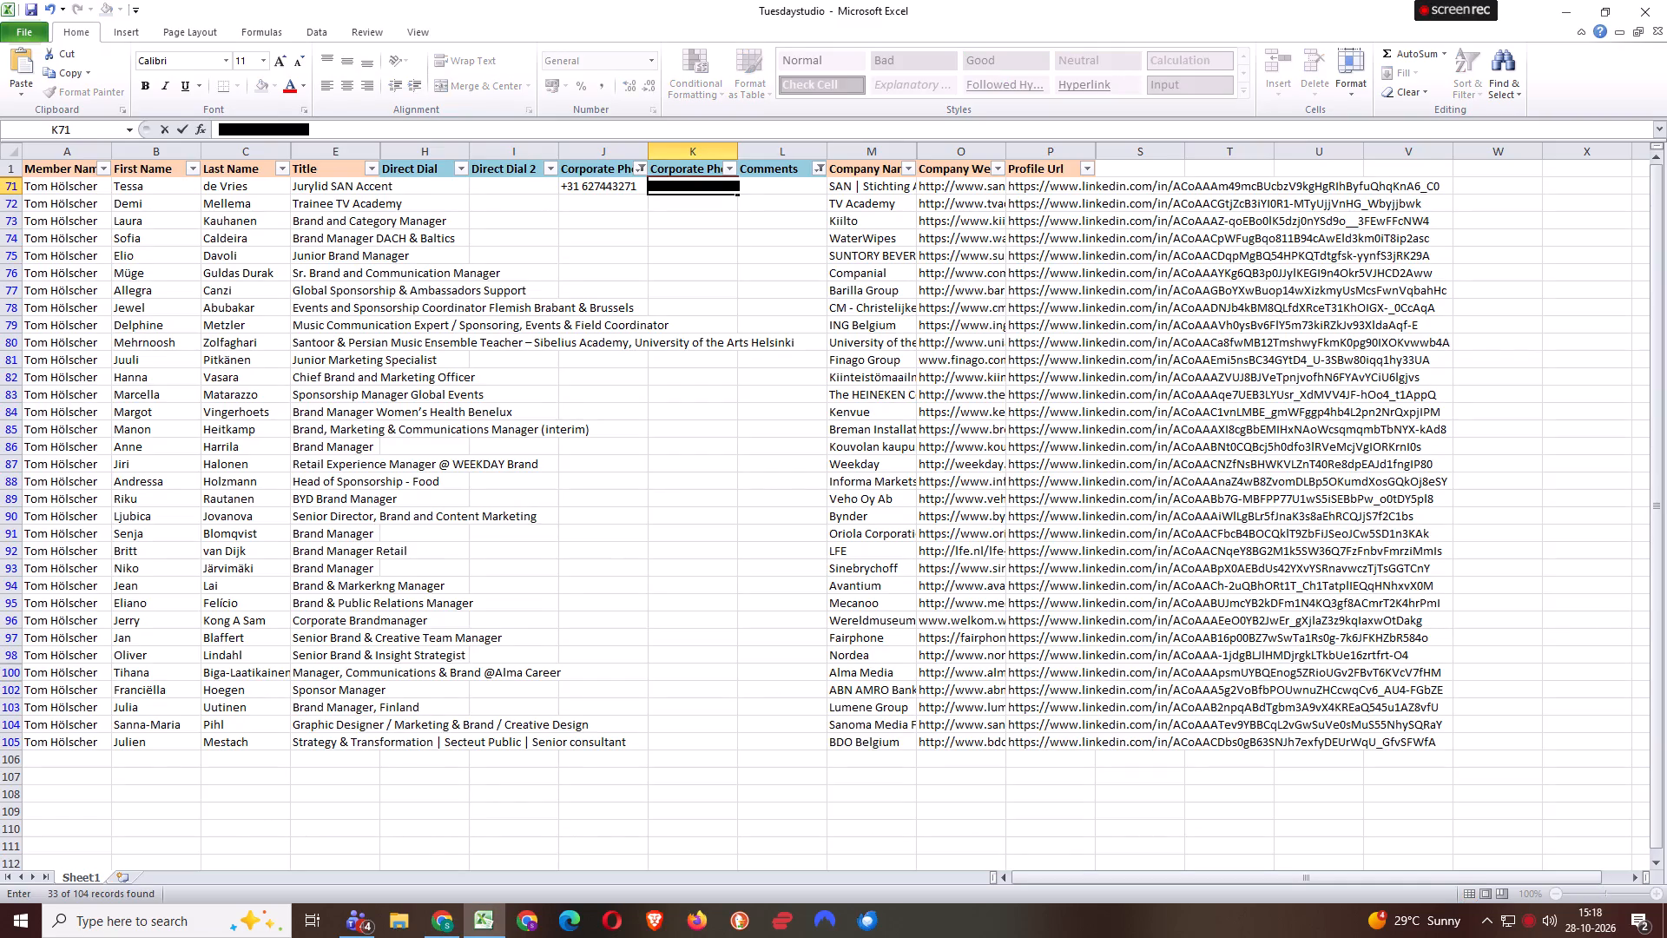
click(685, 189)
key(BackSpace)
click(712, 186)
key(BackSpace)
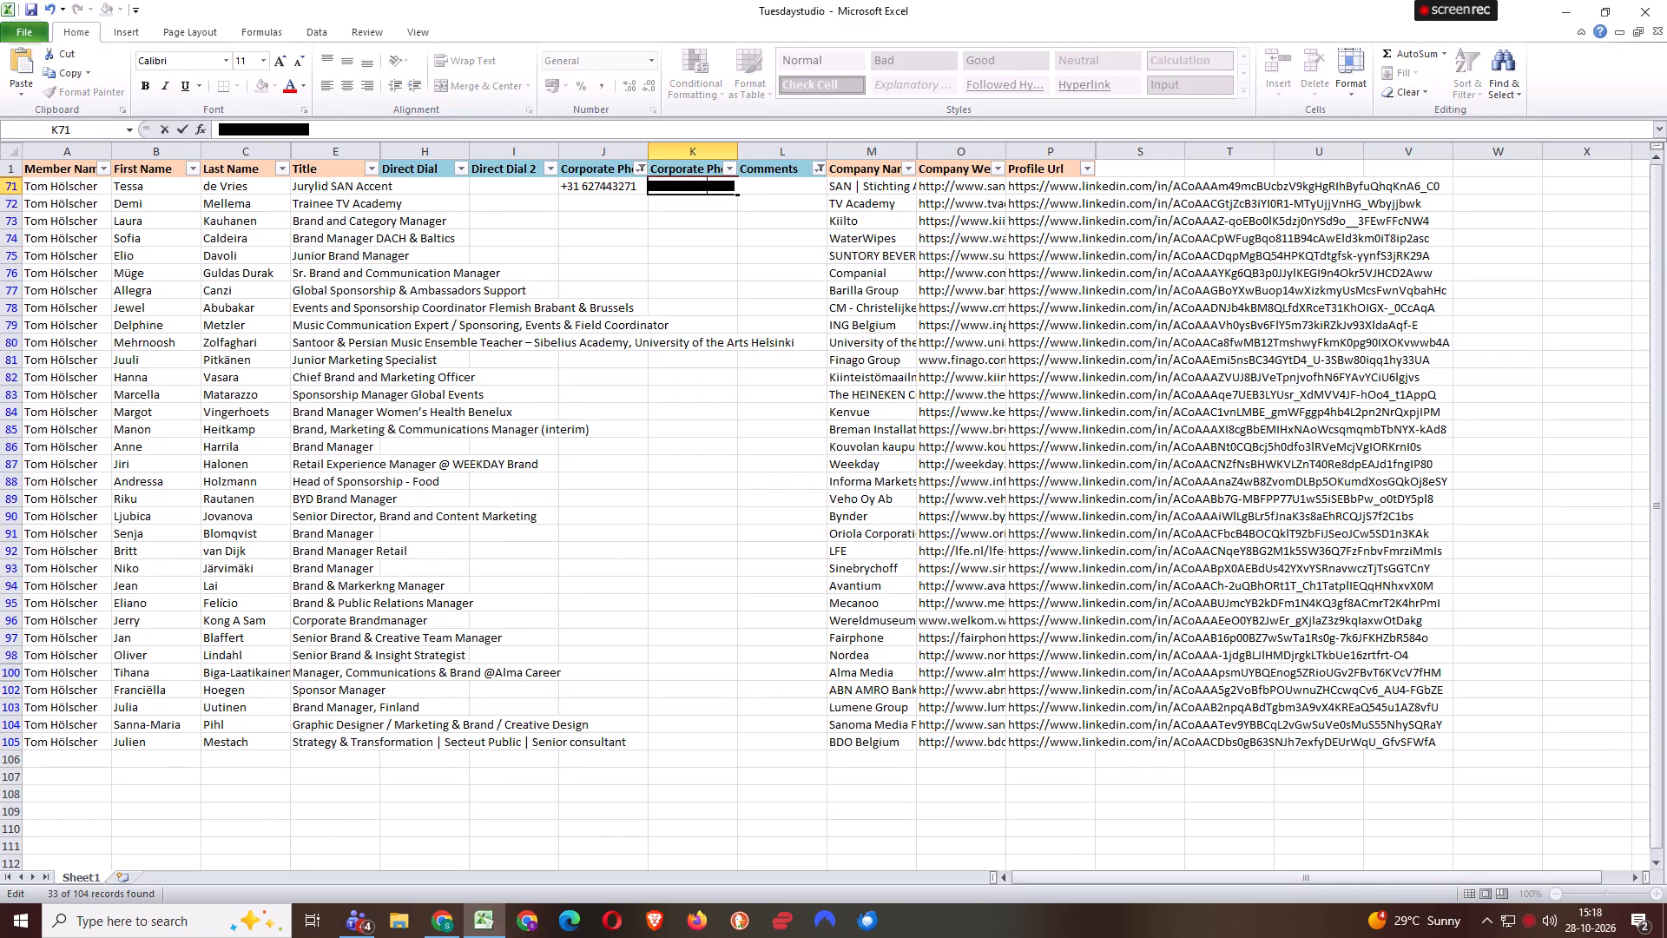
click(695, 182)
key(BackSpace)
click(717, 184)
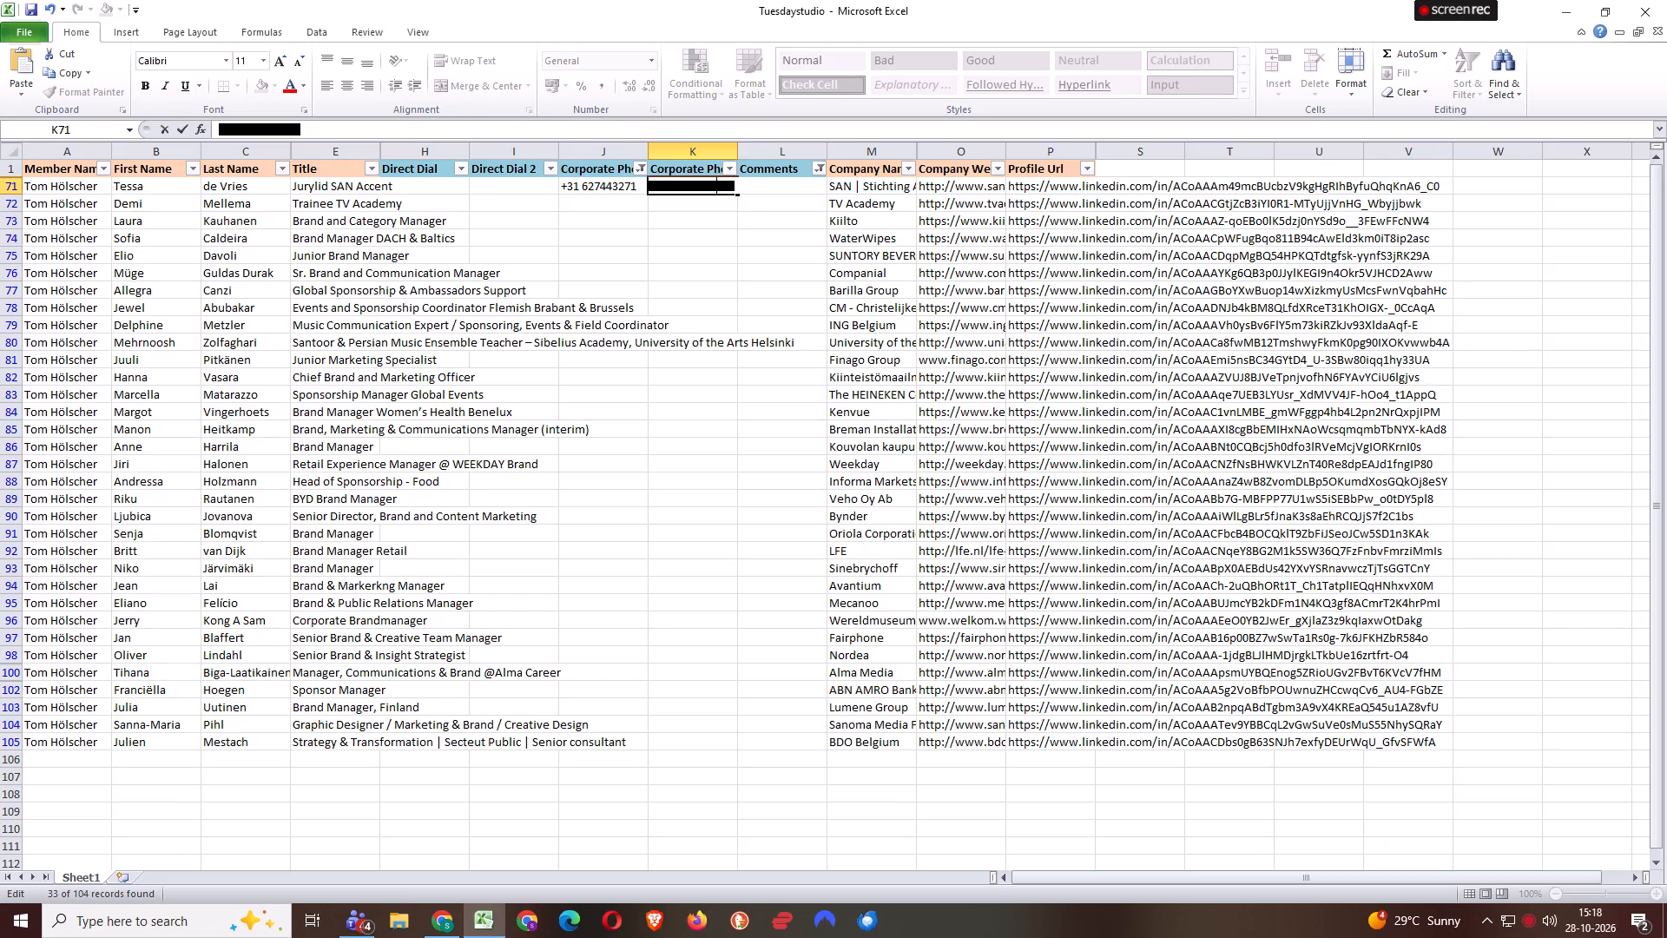
click(717, 184)
click(718, 184)
key(BackSpace)
click(779, 268)
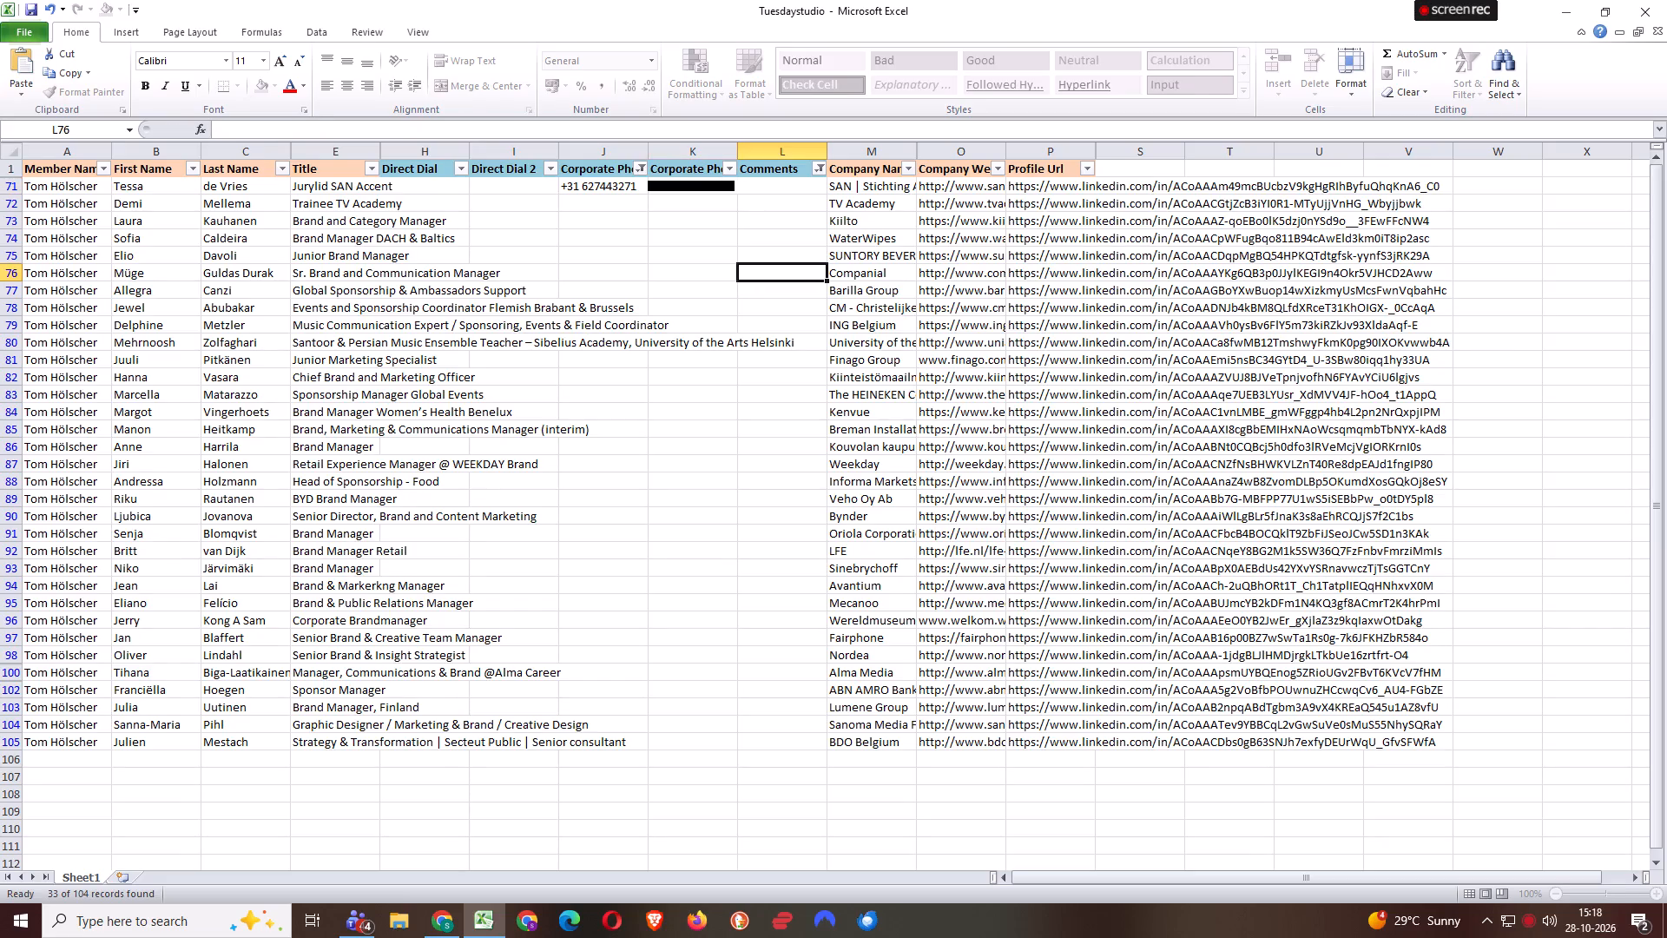
Reapply the second Corporate Phone column's filter so the completed SAN row is hidden.
click(731, 173)
click(637, 495)
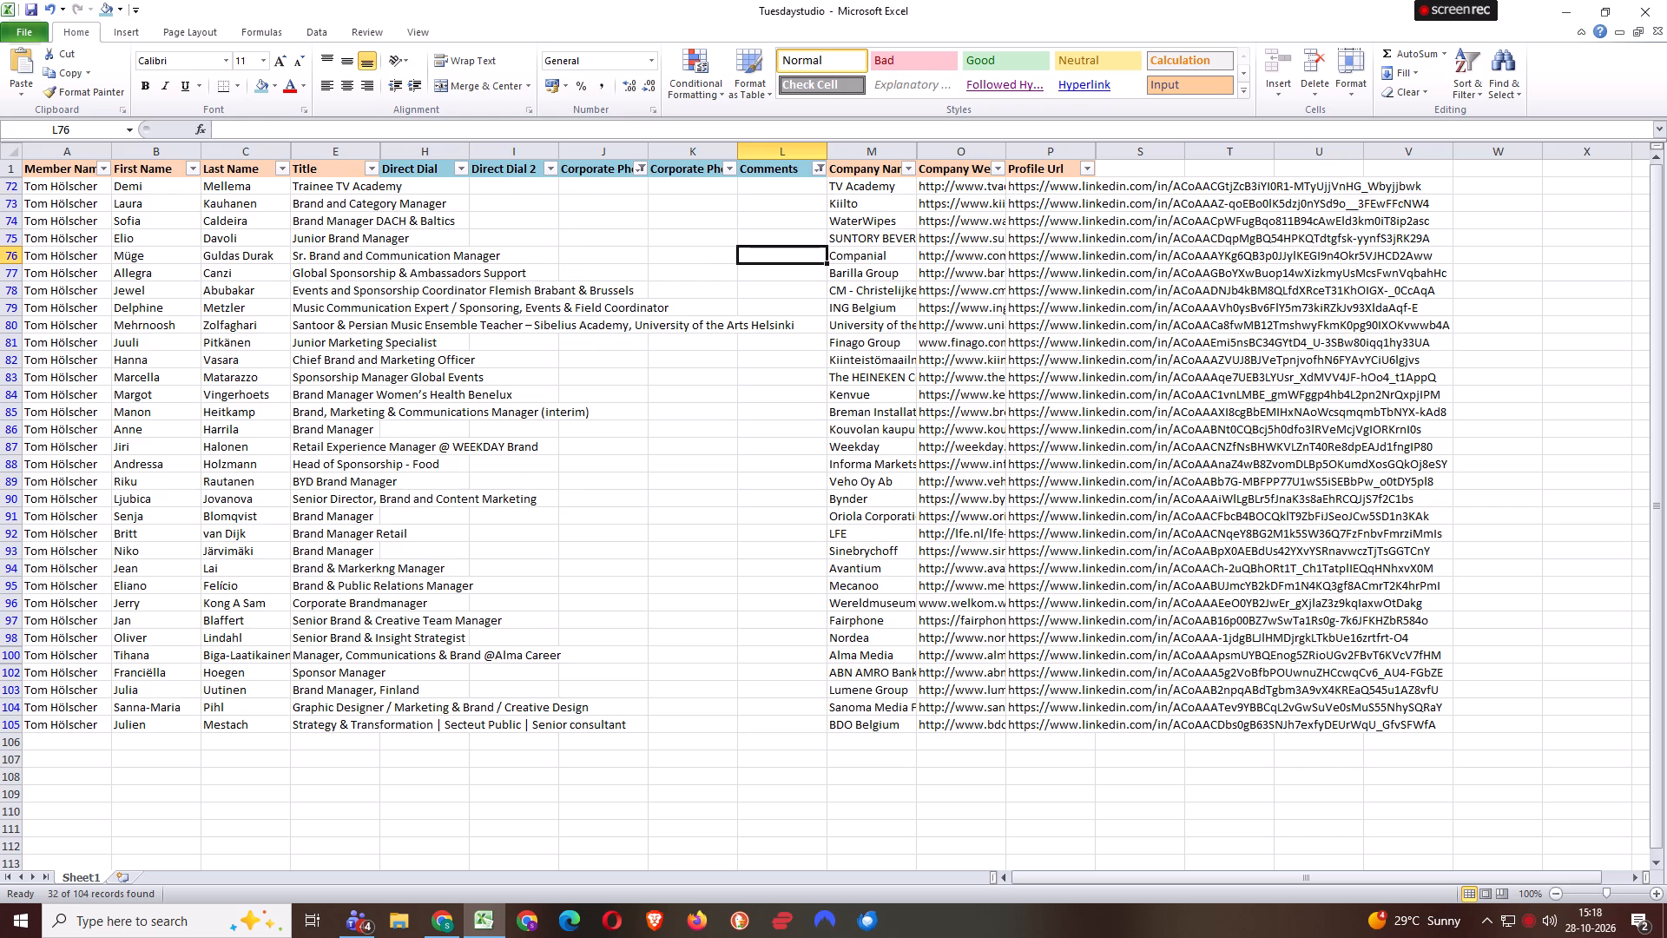
Copy the company name TV Academy from row 72 and search Google for "TV Academy company phone number netherlands", checking the results for a number.
click(903, 187)
key(ctrl+c)
key(alt+Tab)
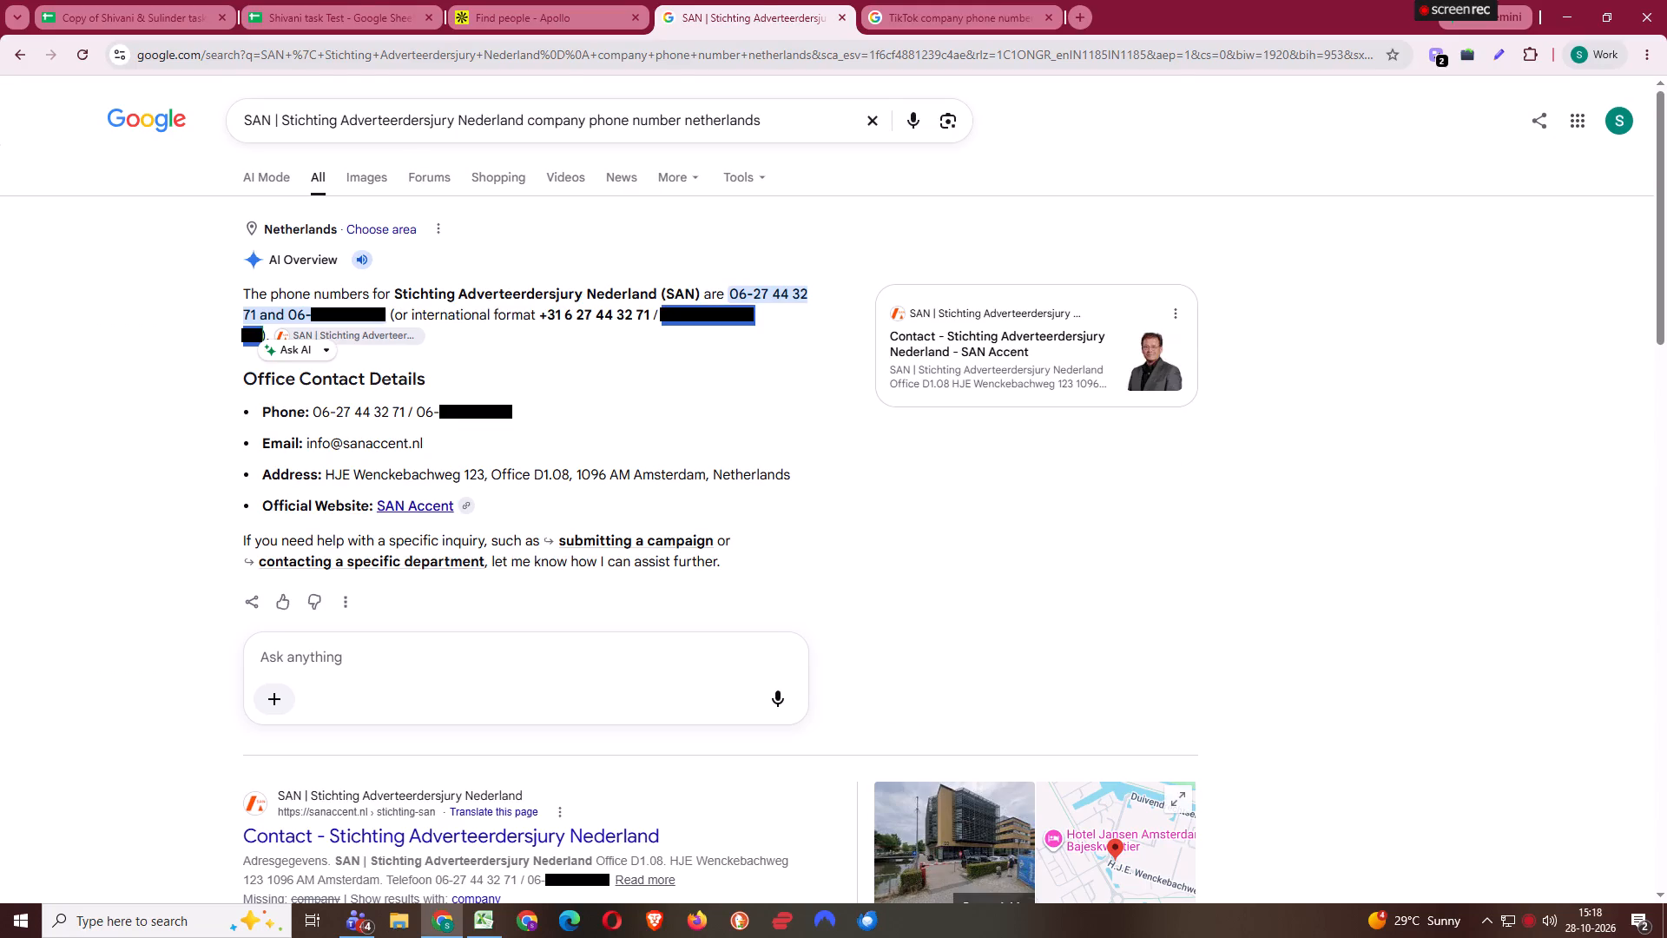
drag(529, 133, 0, 110)
key(ctrl+v)
key(Return)
key(Return)
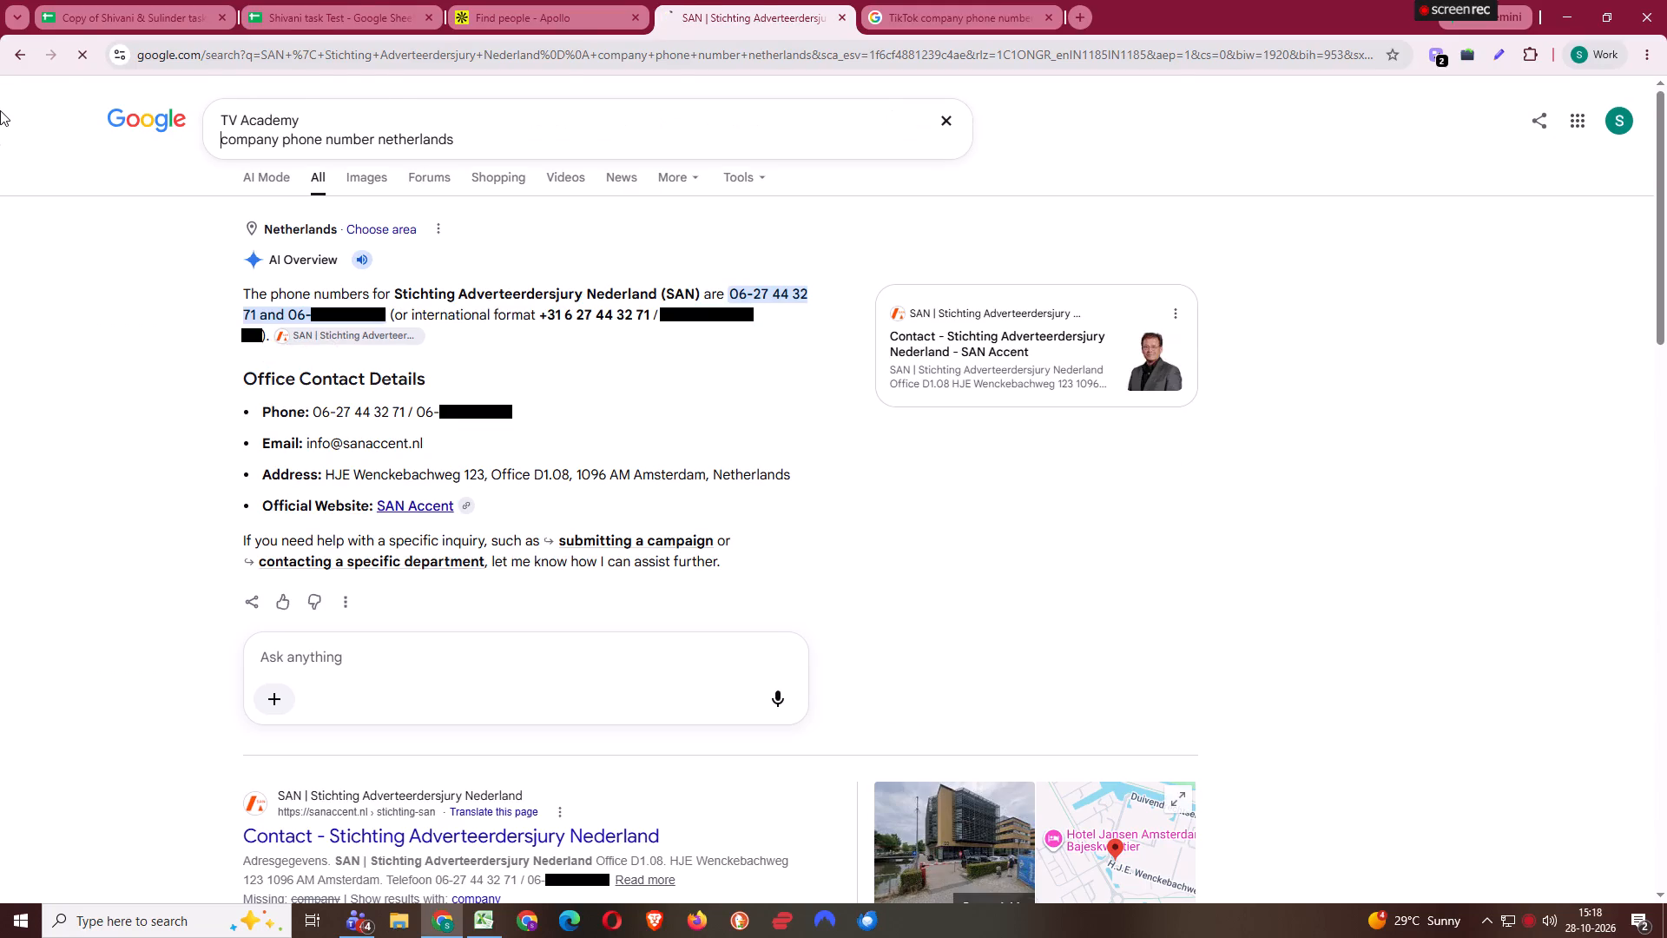
key(Return)
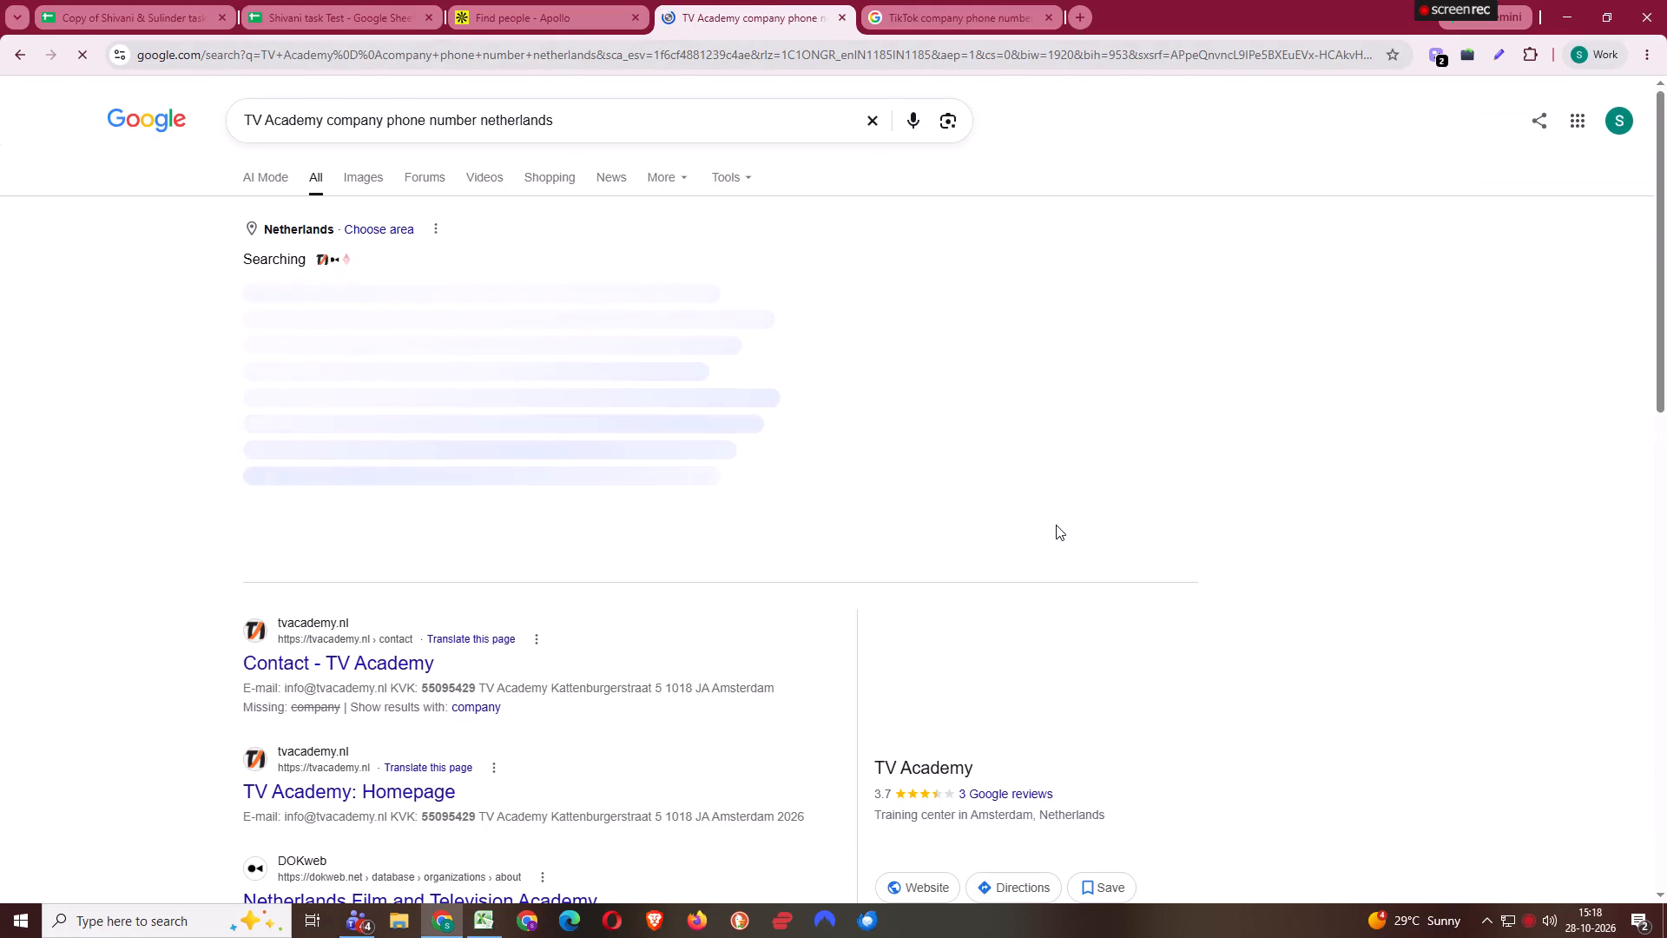
scroll(787, 625, down, 3)
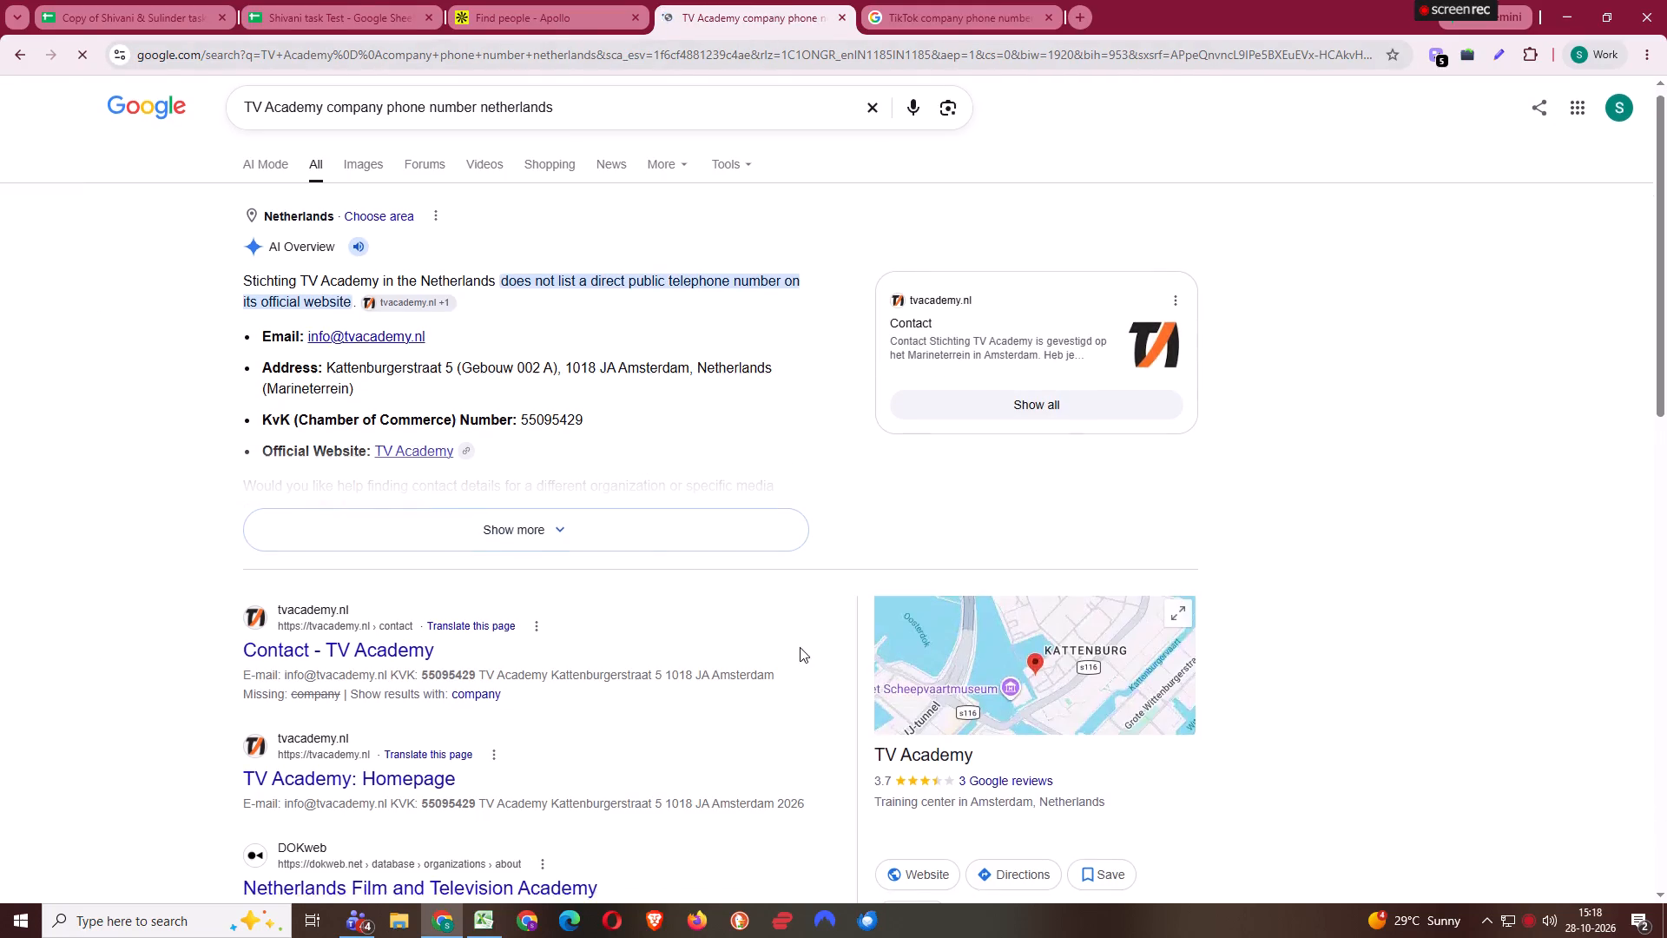
scroll(800, 647, down, 2)
scroll(801, 647, up, 3)
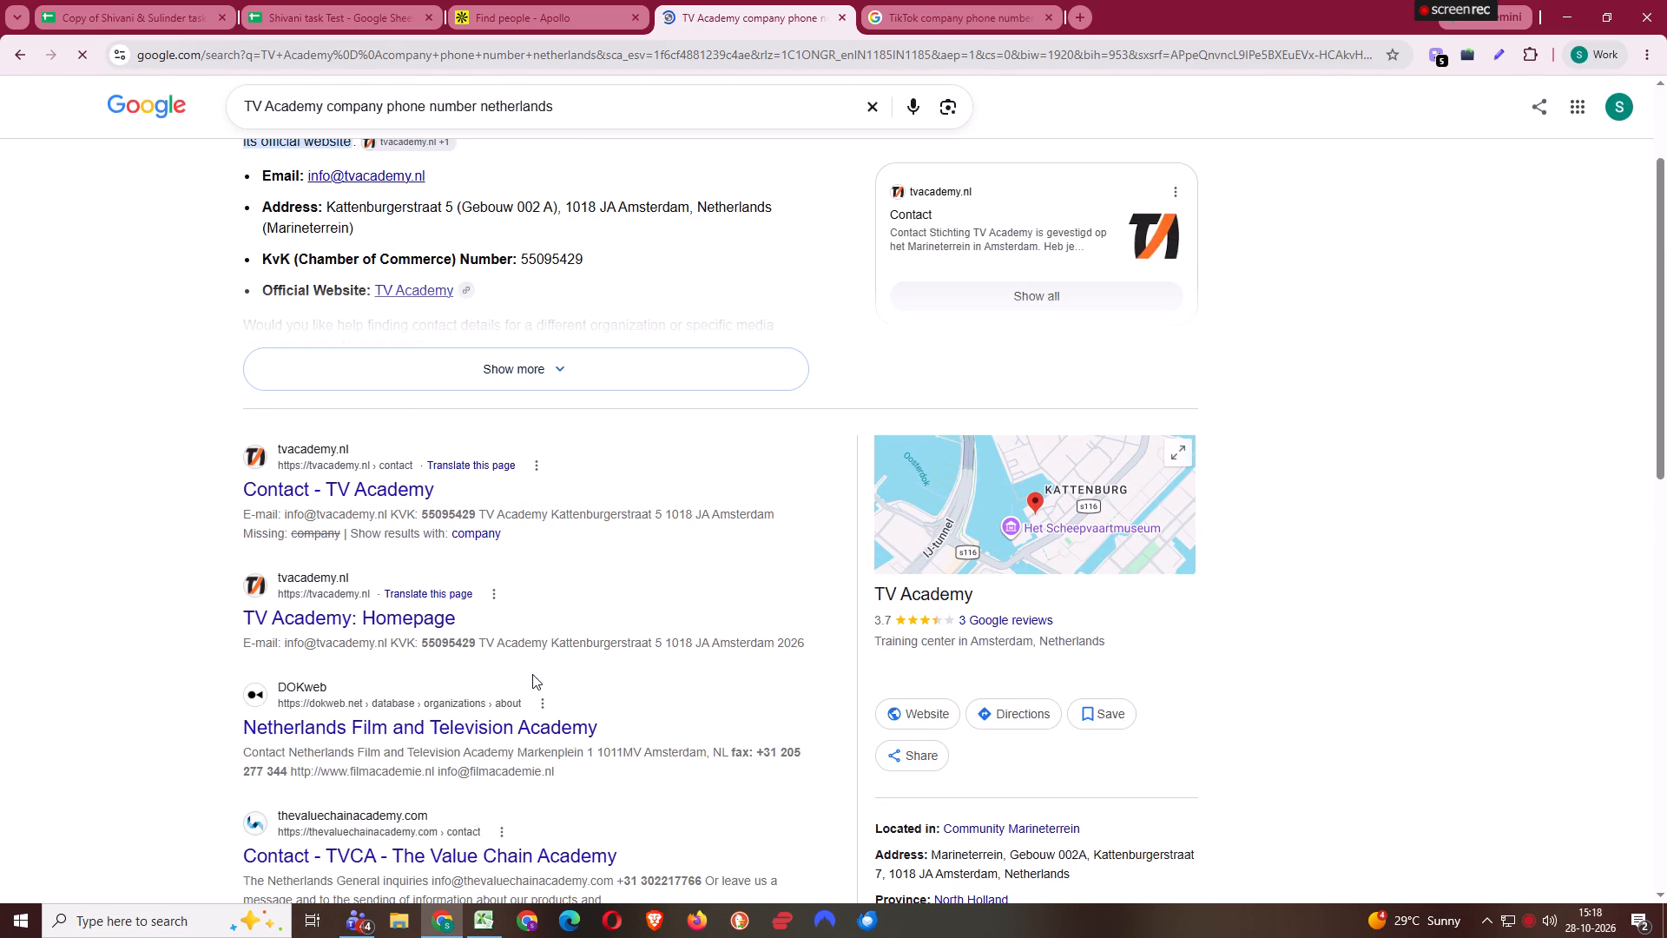
Back in the Excel sheet, enter NA in TV Academy's first Corporate Phone cell in row 72.
key(alt+Tab)
click(611, 182)
key(n)
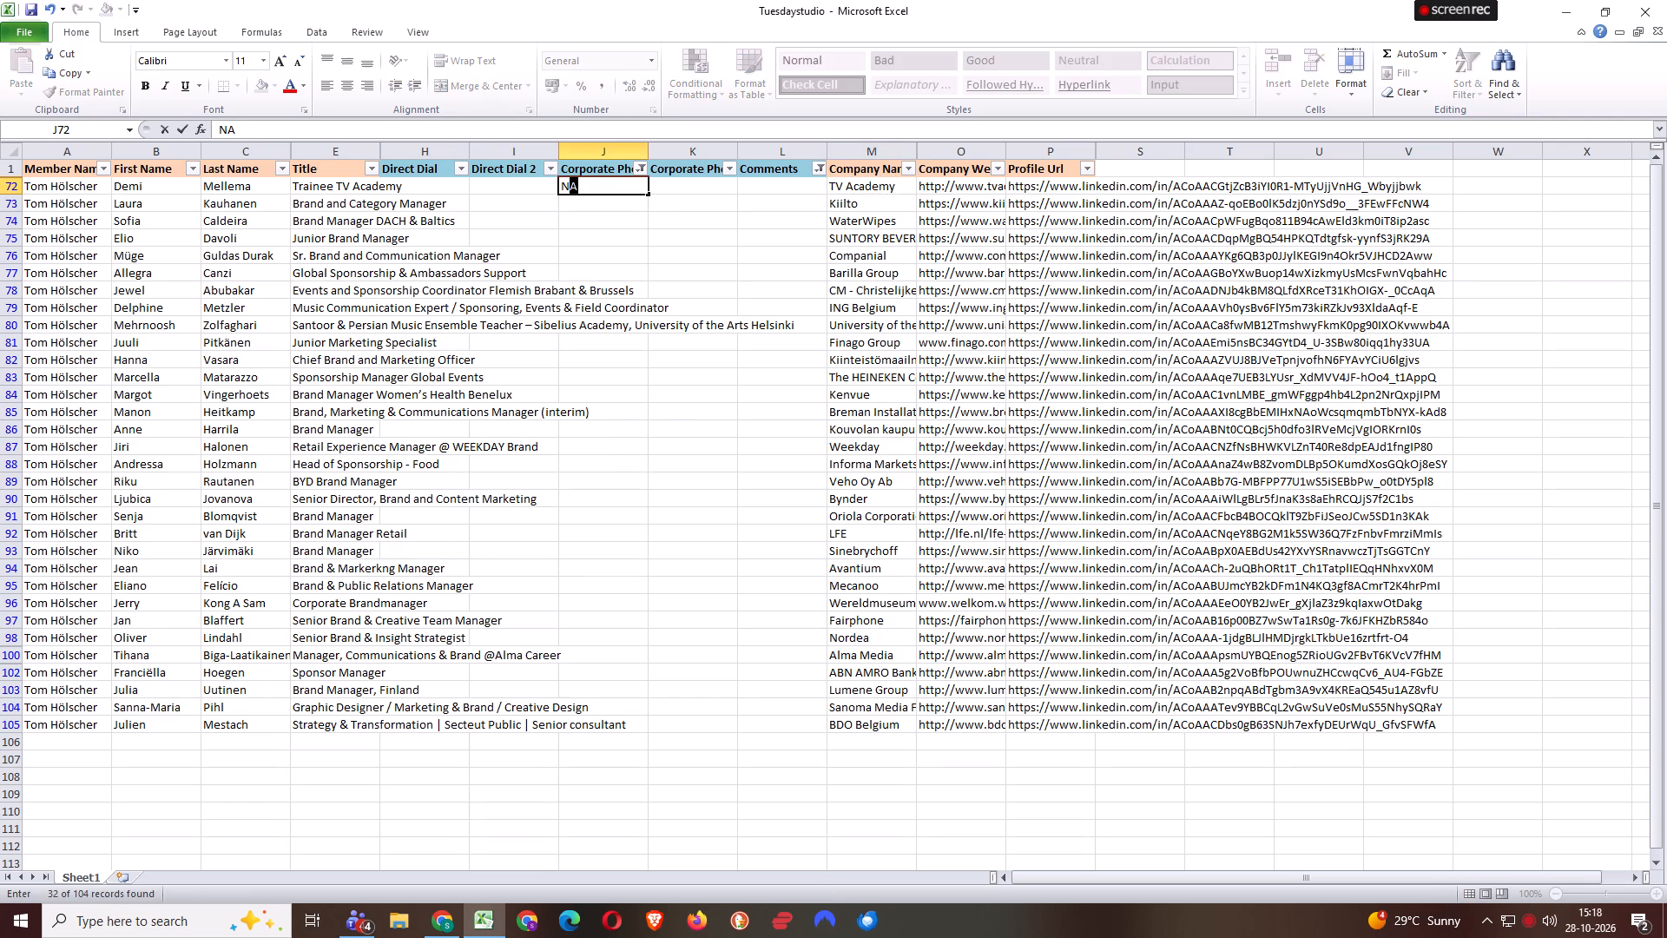
Copy the company name Kiilto from row 73 and search Google for "Kiilto company phone number netherlands", checking for a Dutch number.
click(898, 198)
key(ctrl+c)
key(alt+Tab)
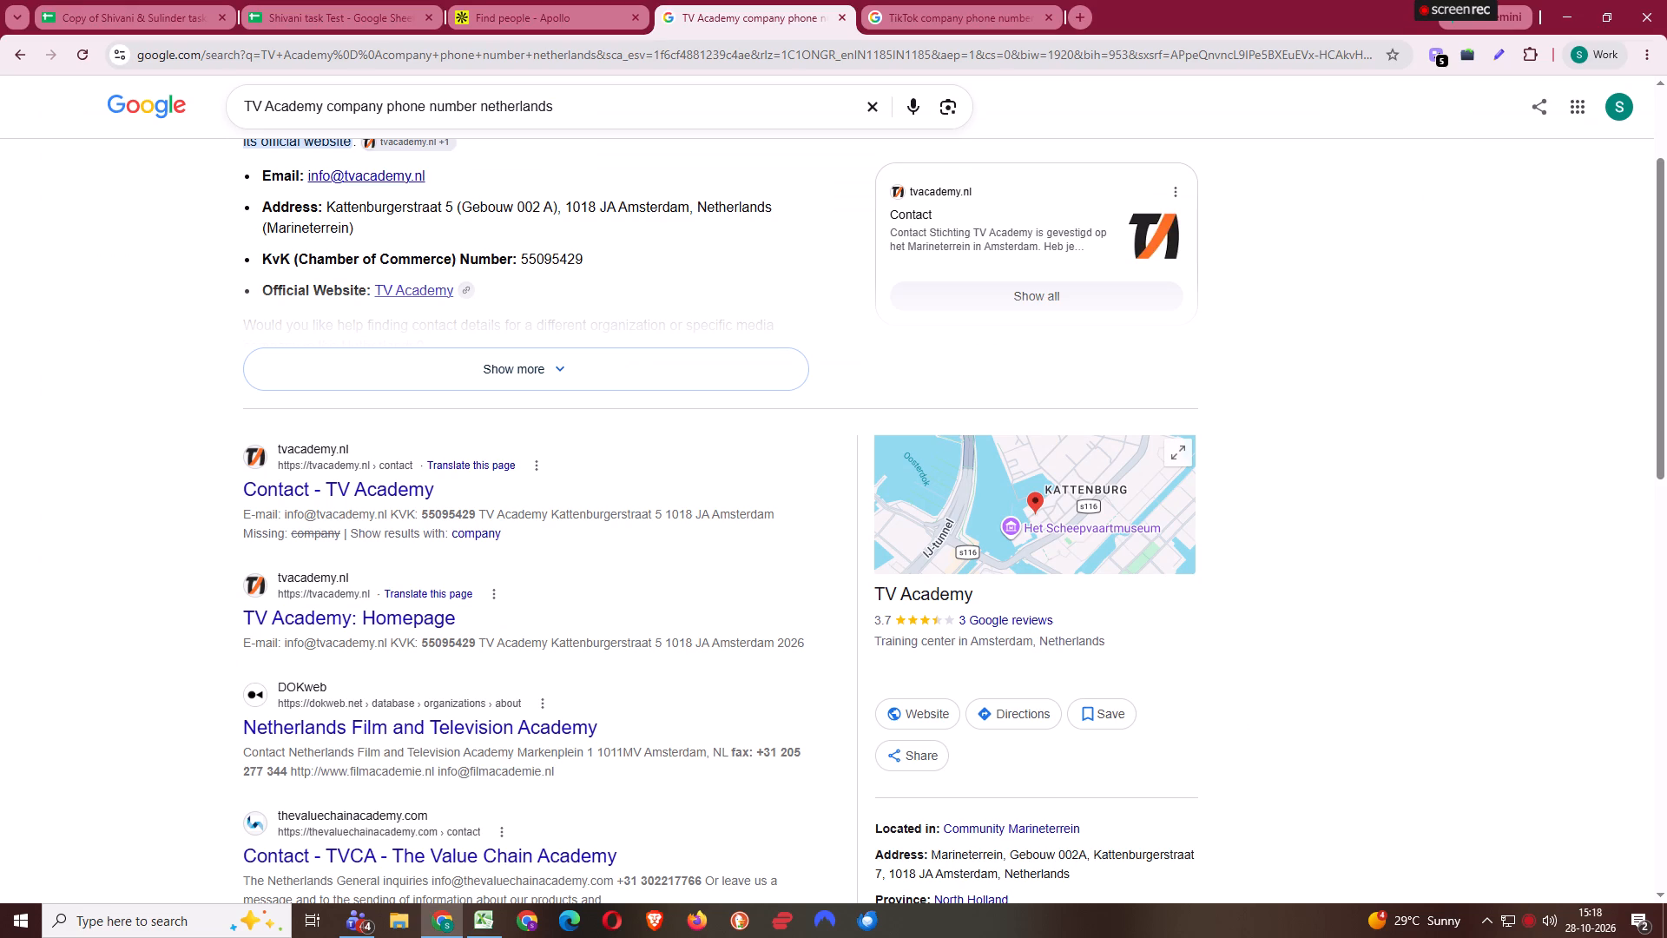
drag(328, 107, 0, 106)
key(ctrl+v)
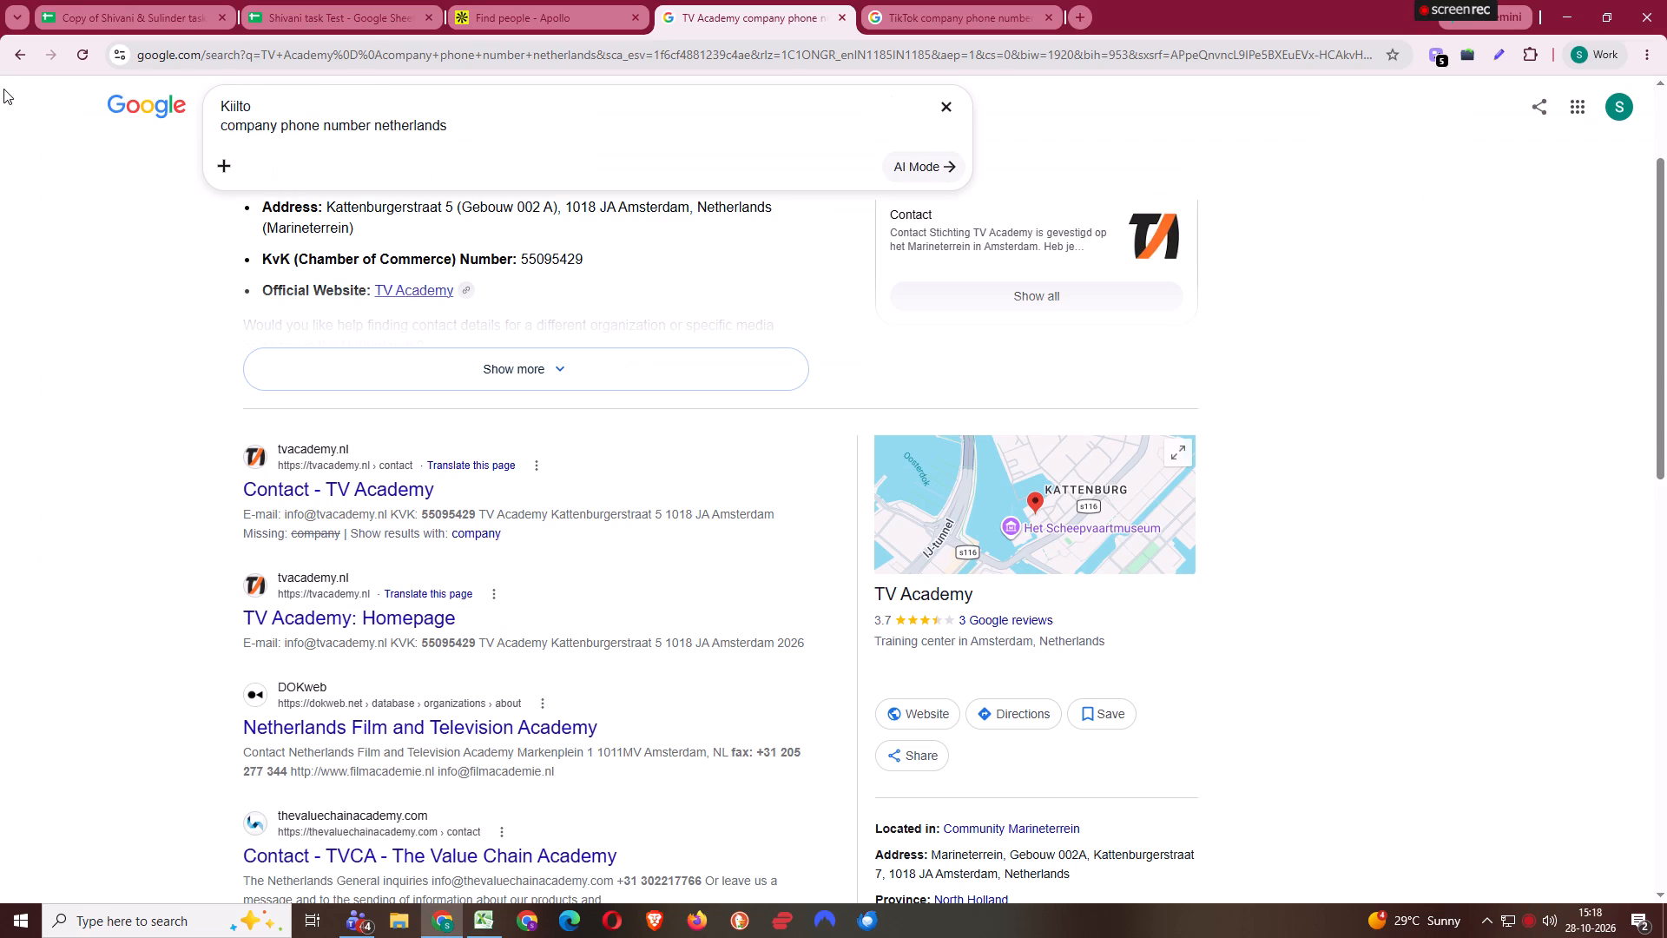
key(Return)
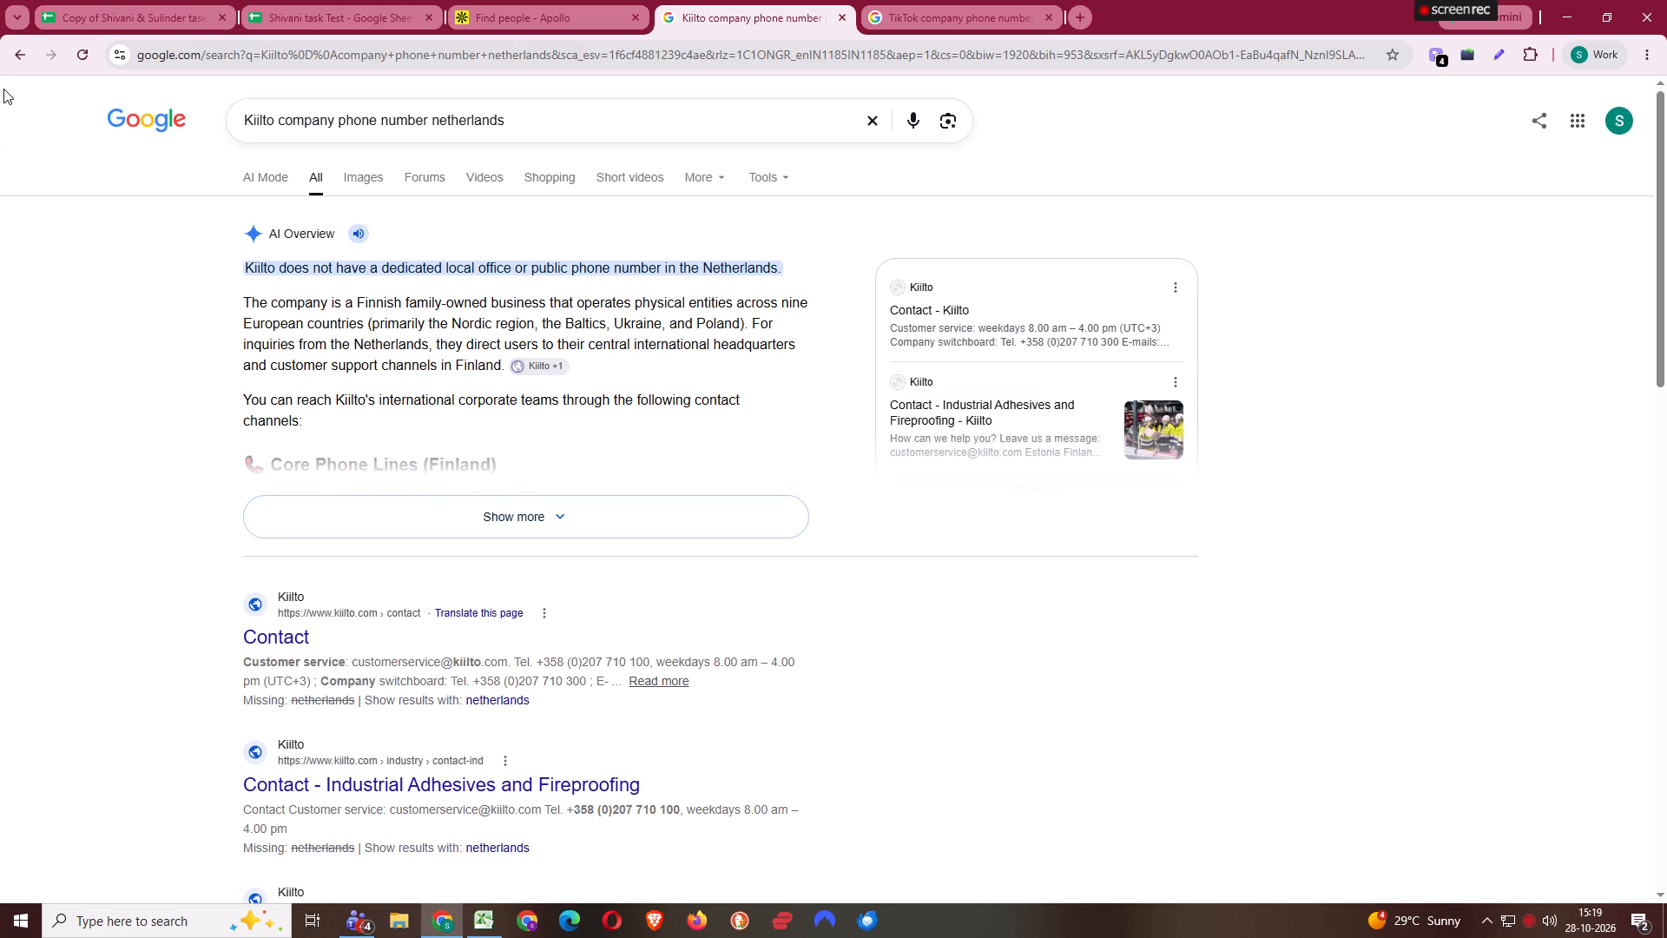
scroll(4, 88, up, 1)
Back in the Excel sheet, fill NA down from row 72 into Kiilto's first Corporate Phone cell in row 73.
key(alt+Tab)
drag(598, 207, 598, 198)
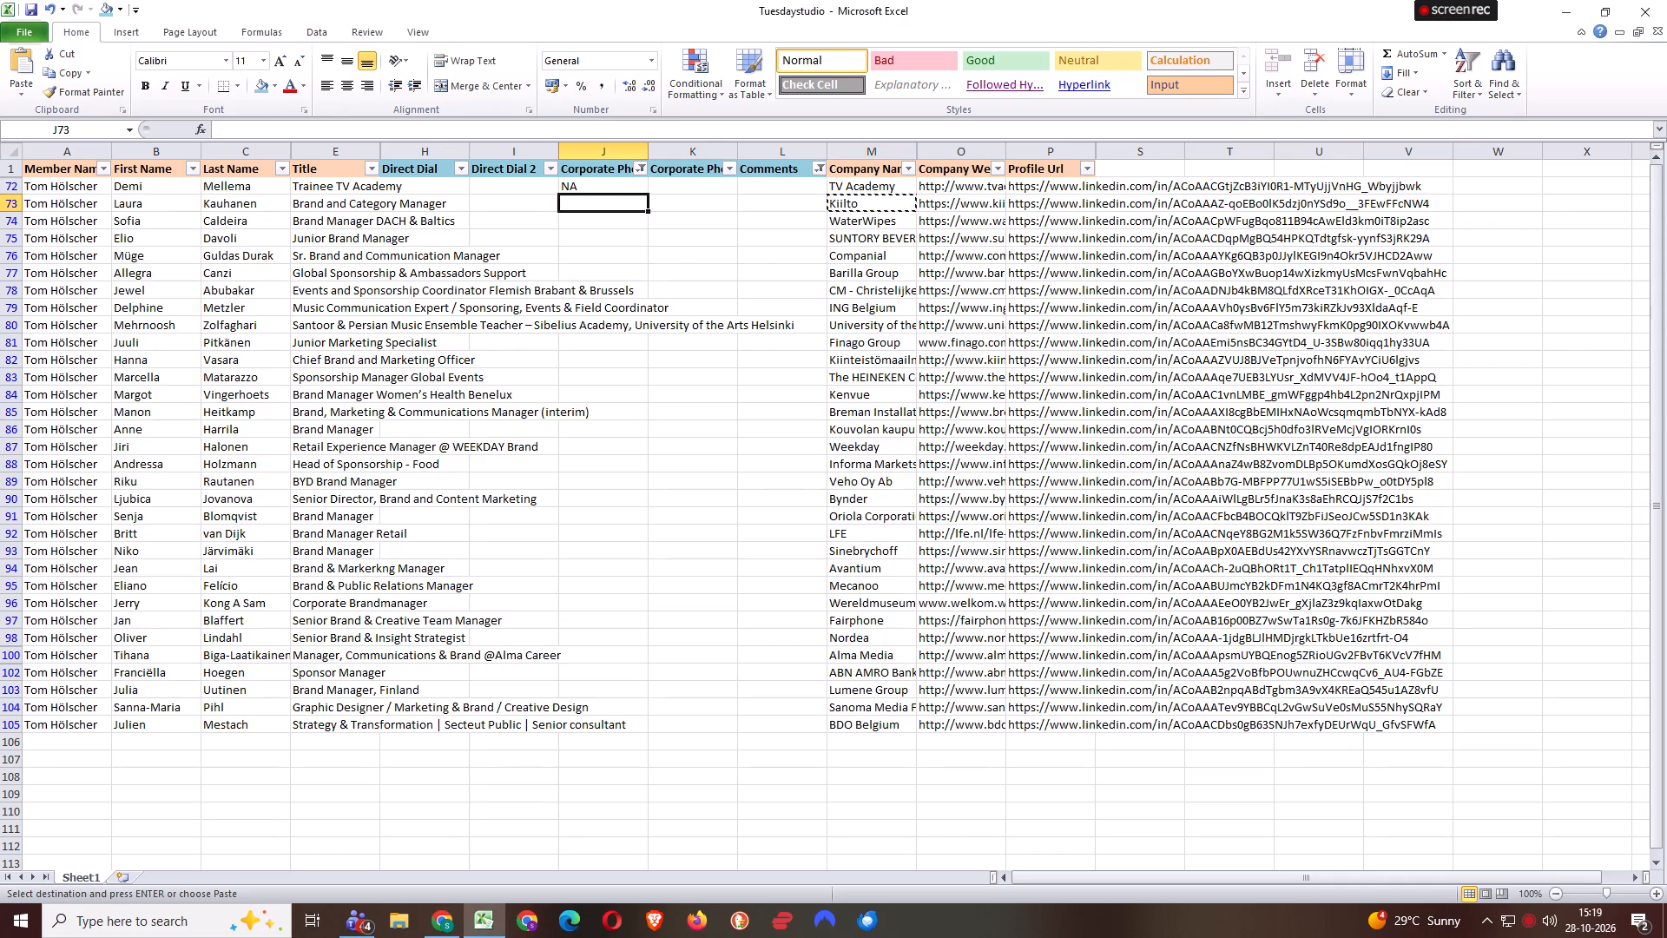
drag(598, 198, 598, 193)
key(ctrl+d)
Reapply the first Corporate Phone column's filter to hide the completed TV Academy and Kiilto rows.
click(642, 168)
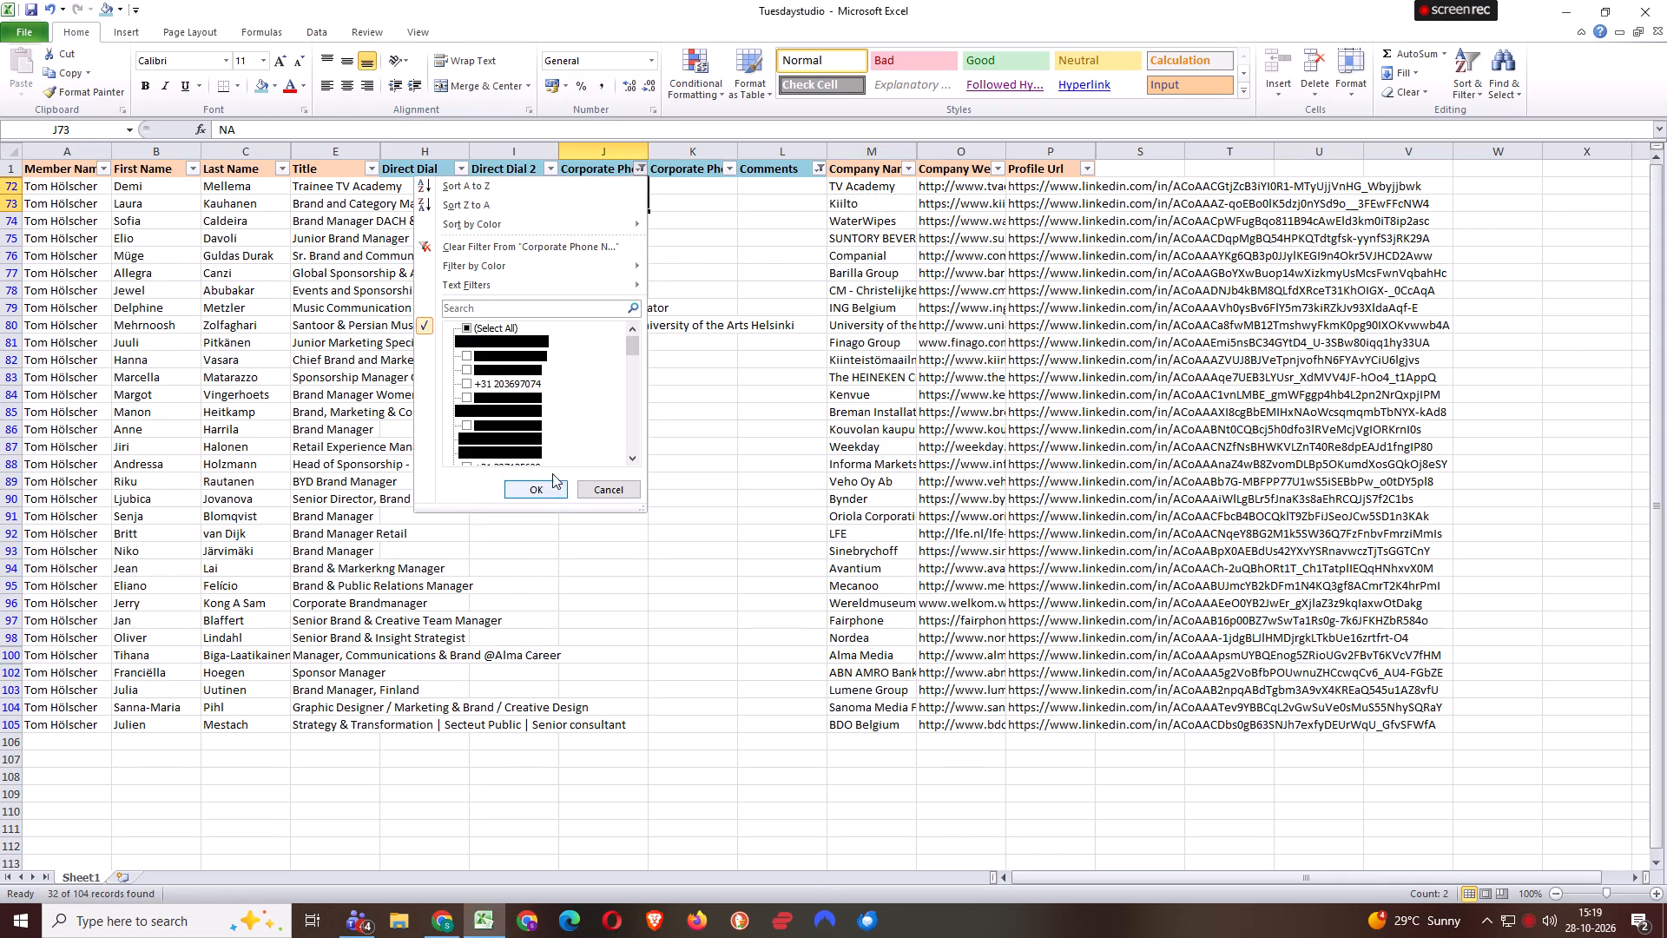
click(545, 496)
Copy the company name WaterWipes from row 74.
click(882, 189)
key(ctrl+v)
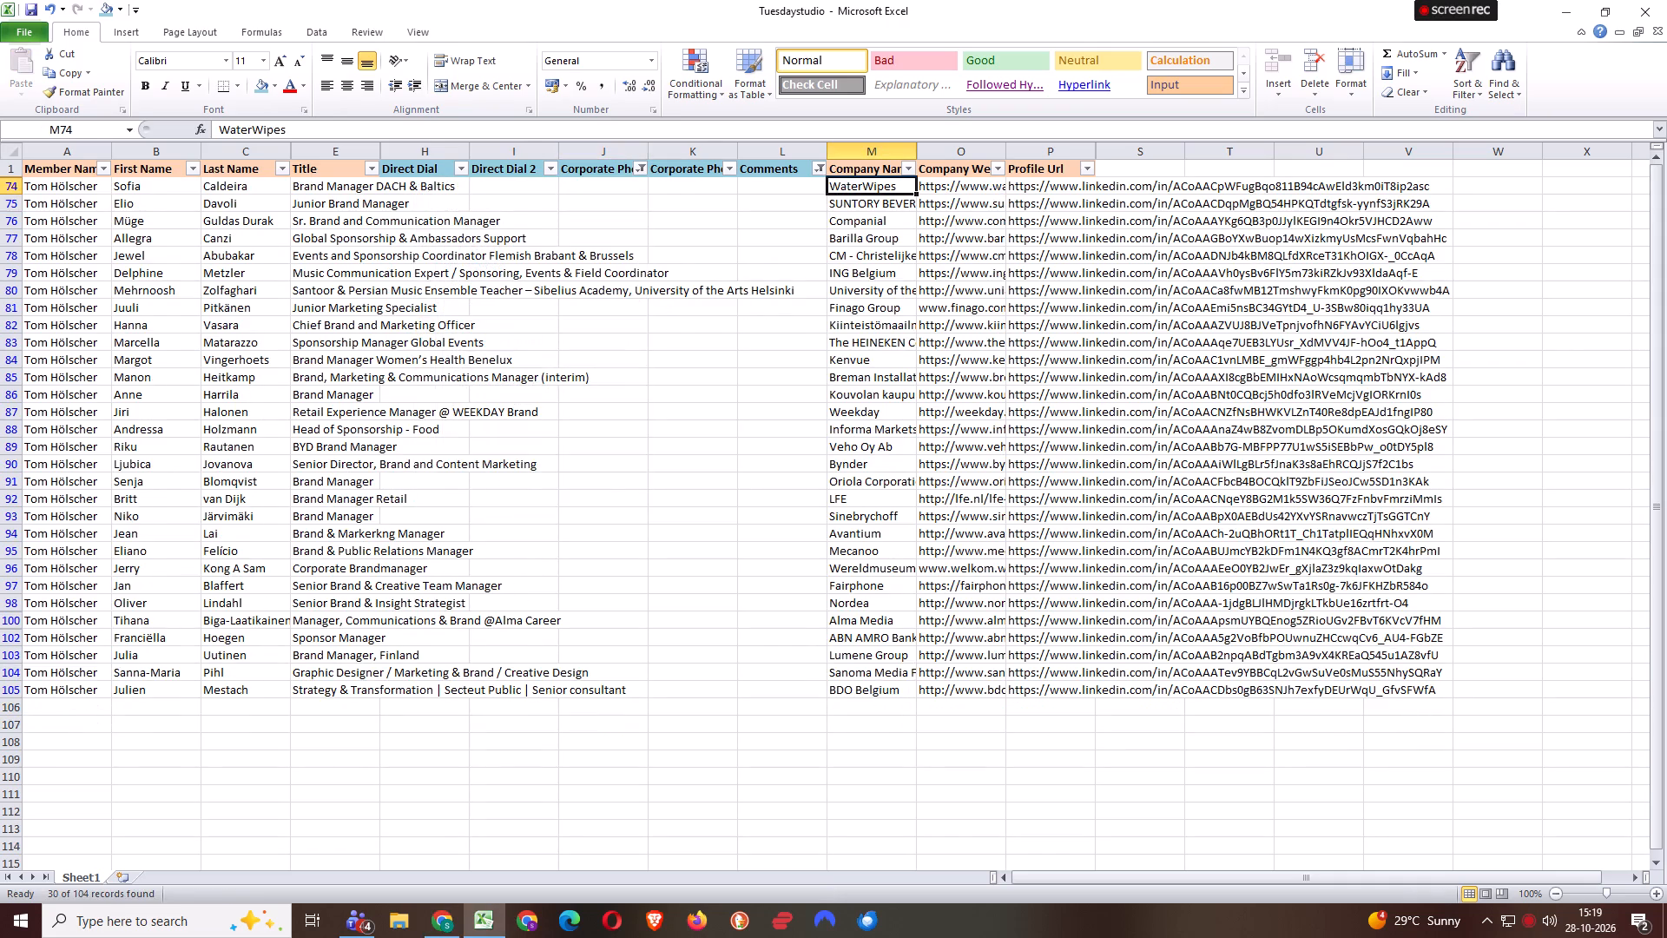
key(ctrl+c)
key(ctrl+c)
key(ctrl+c)
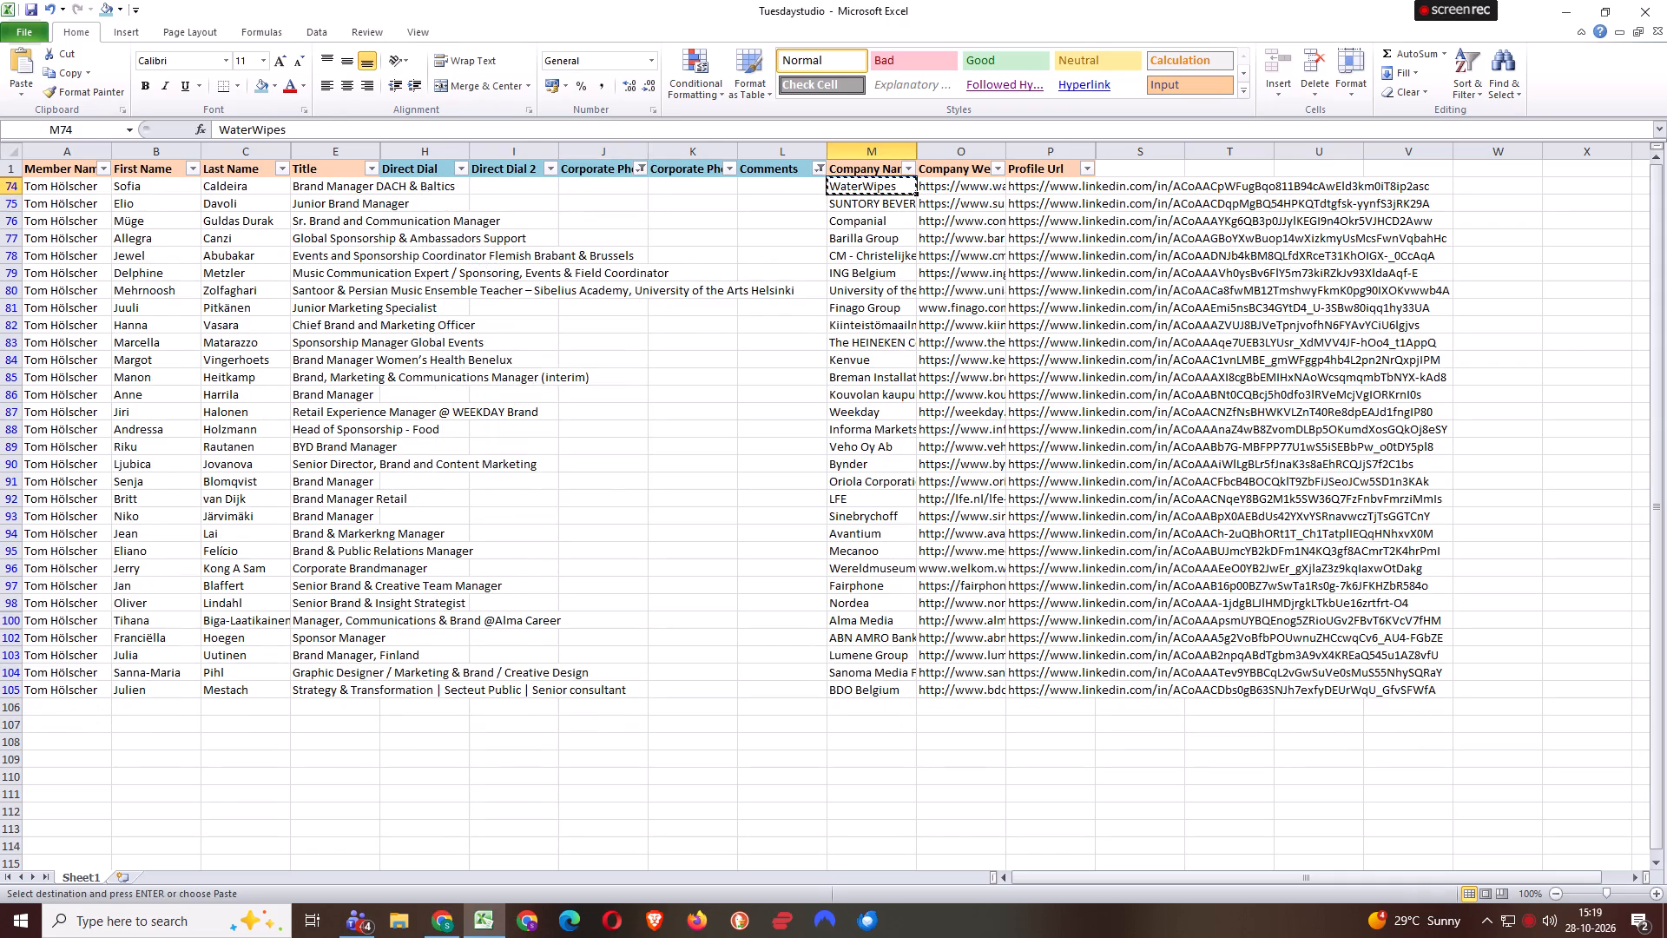
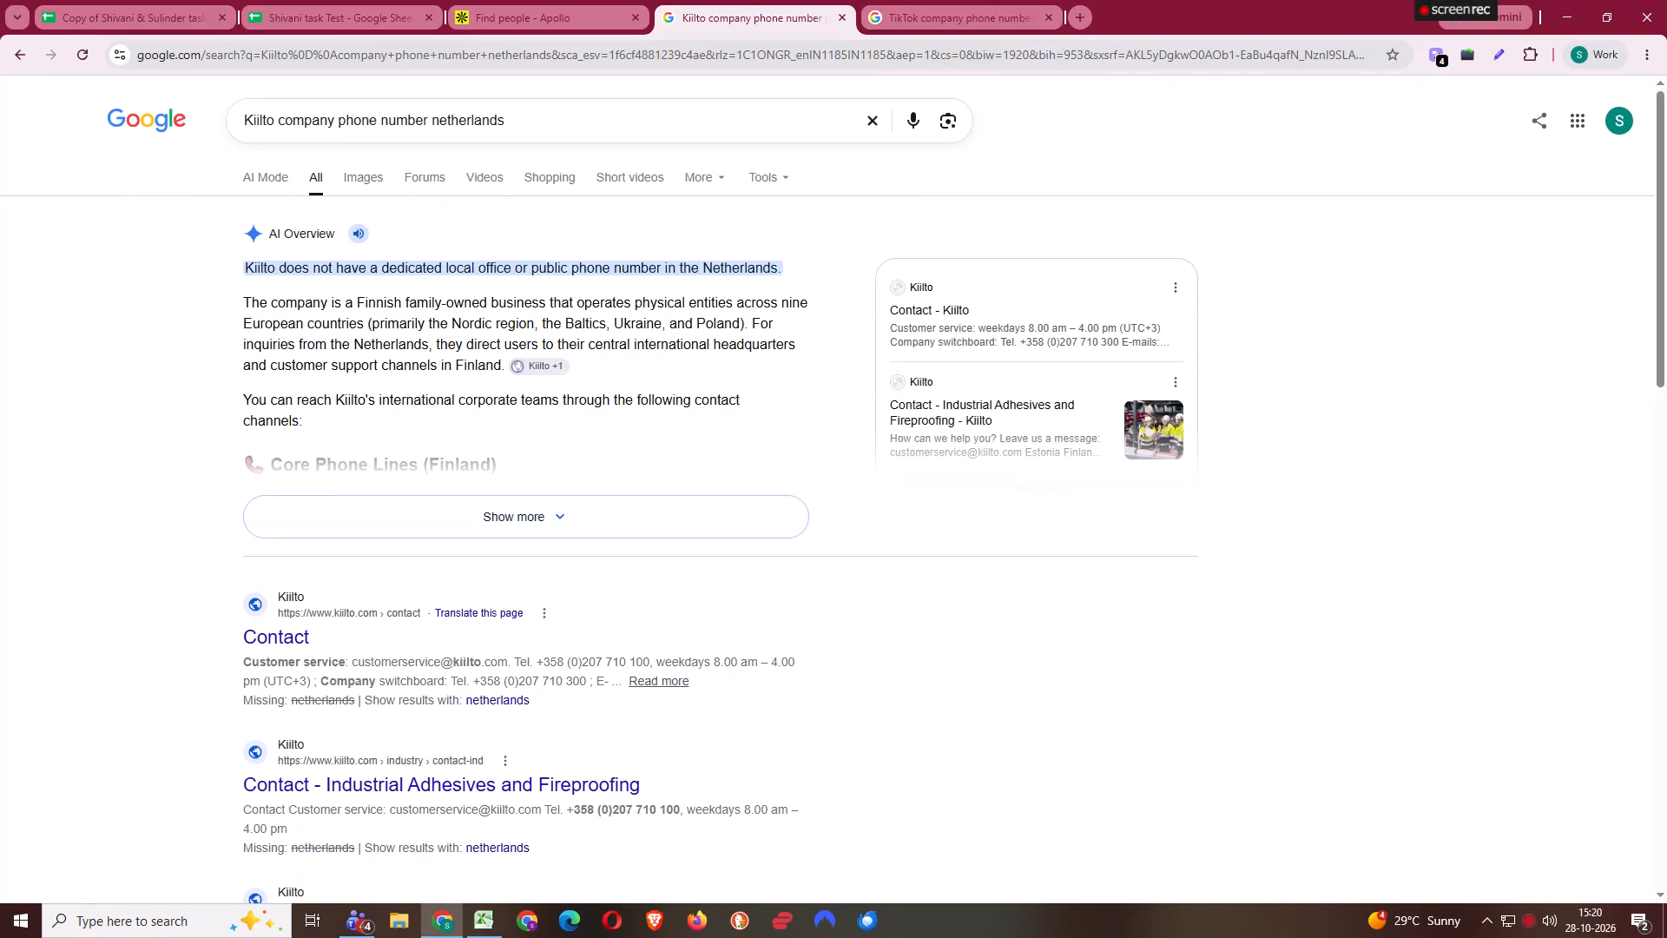
Search Google for "WaterWipes company phone number netherlands" and check the results for a Dutch number.
drag(272, 114, 200, 102)
key(ctrl+v)
key(Return)
key(Return)
key(Return)
key(Return)
key(Return)
key(Return)
key(Return)
key(Return)
key(Return)
key(Return)
key(Return)
key(Return)
key(Return)
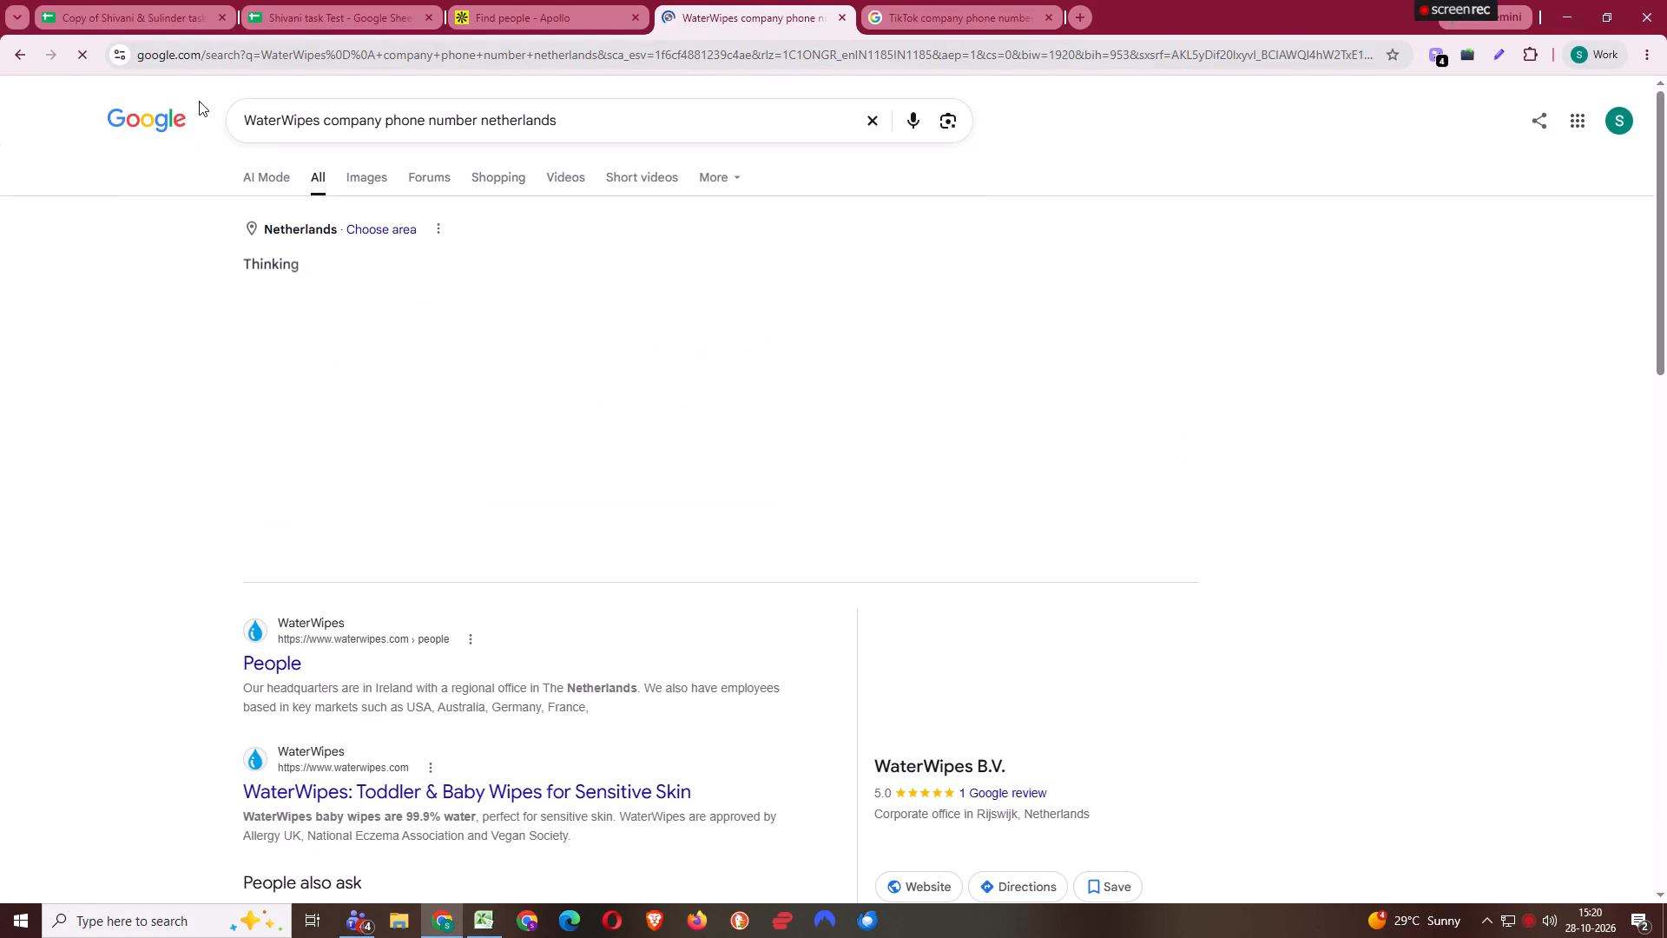
scroll(877, 443, down, 6)
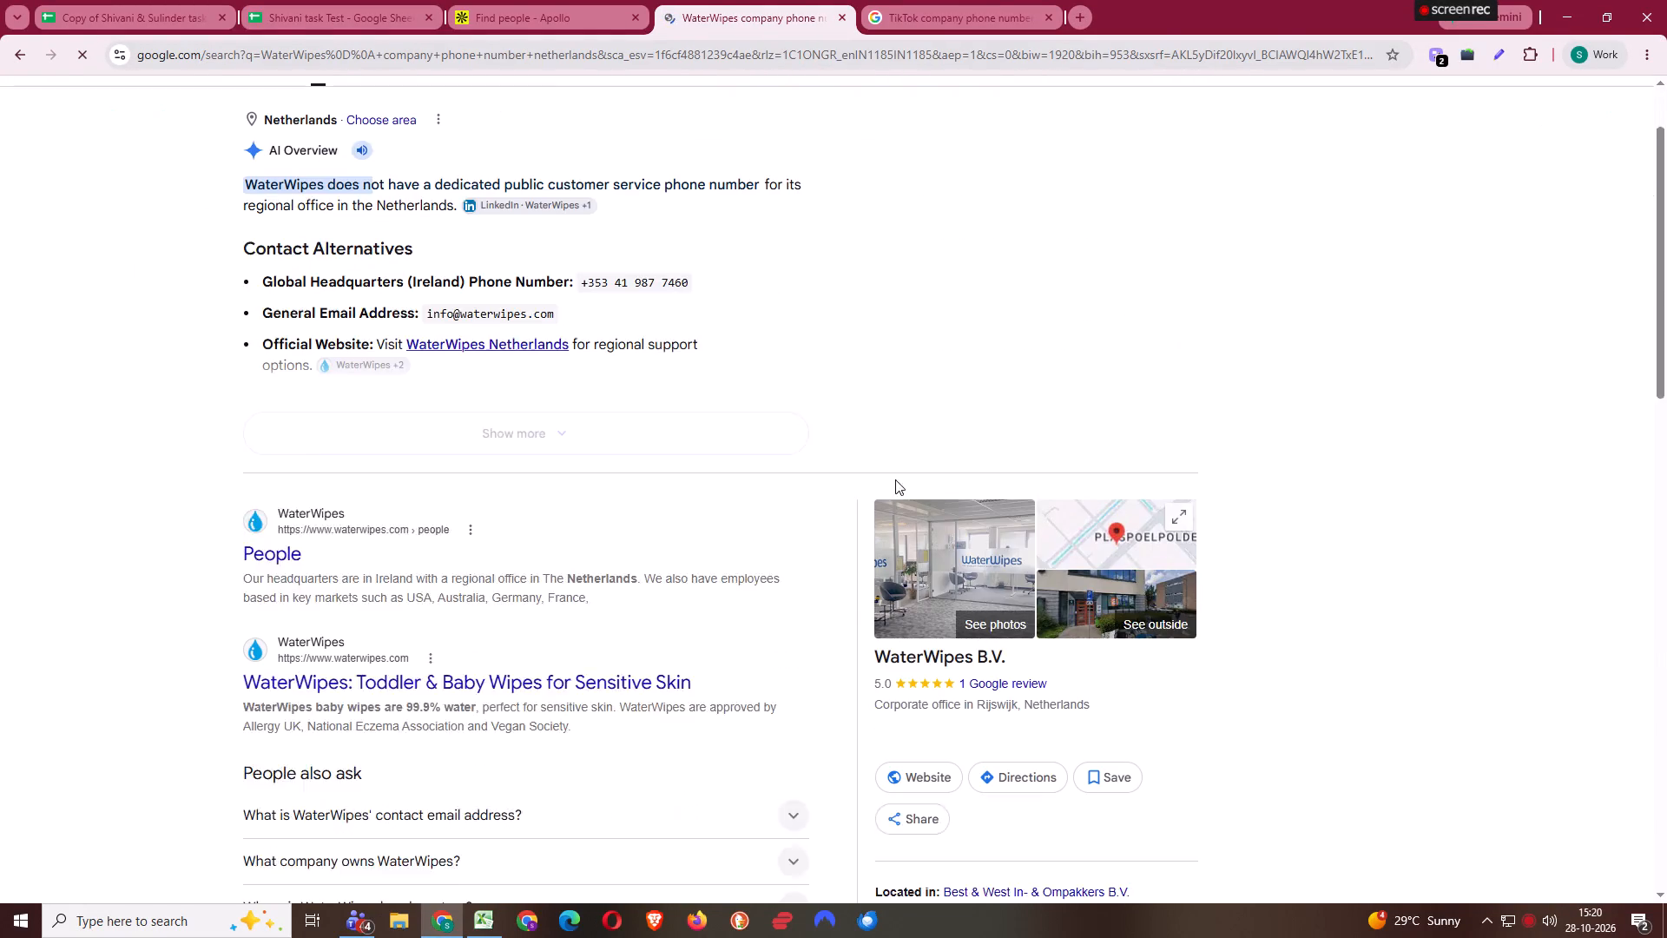
scroll(895, 479, down, 1)
scroll(708, 469, up, 7)
Back in the Excel sheet, enter NA in WaterWipes' first Corporate Phone cell in row 74.
key(alt+Tab)
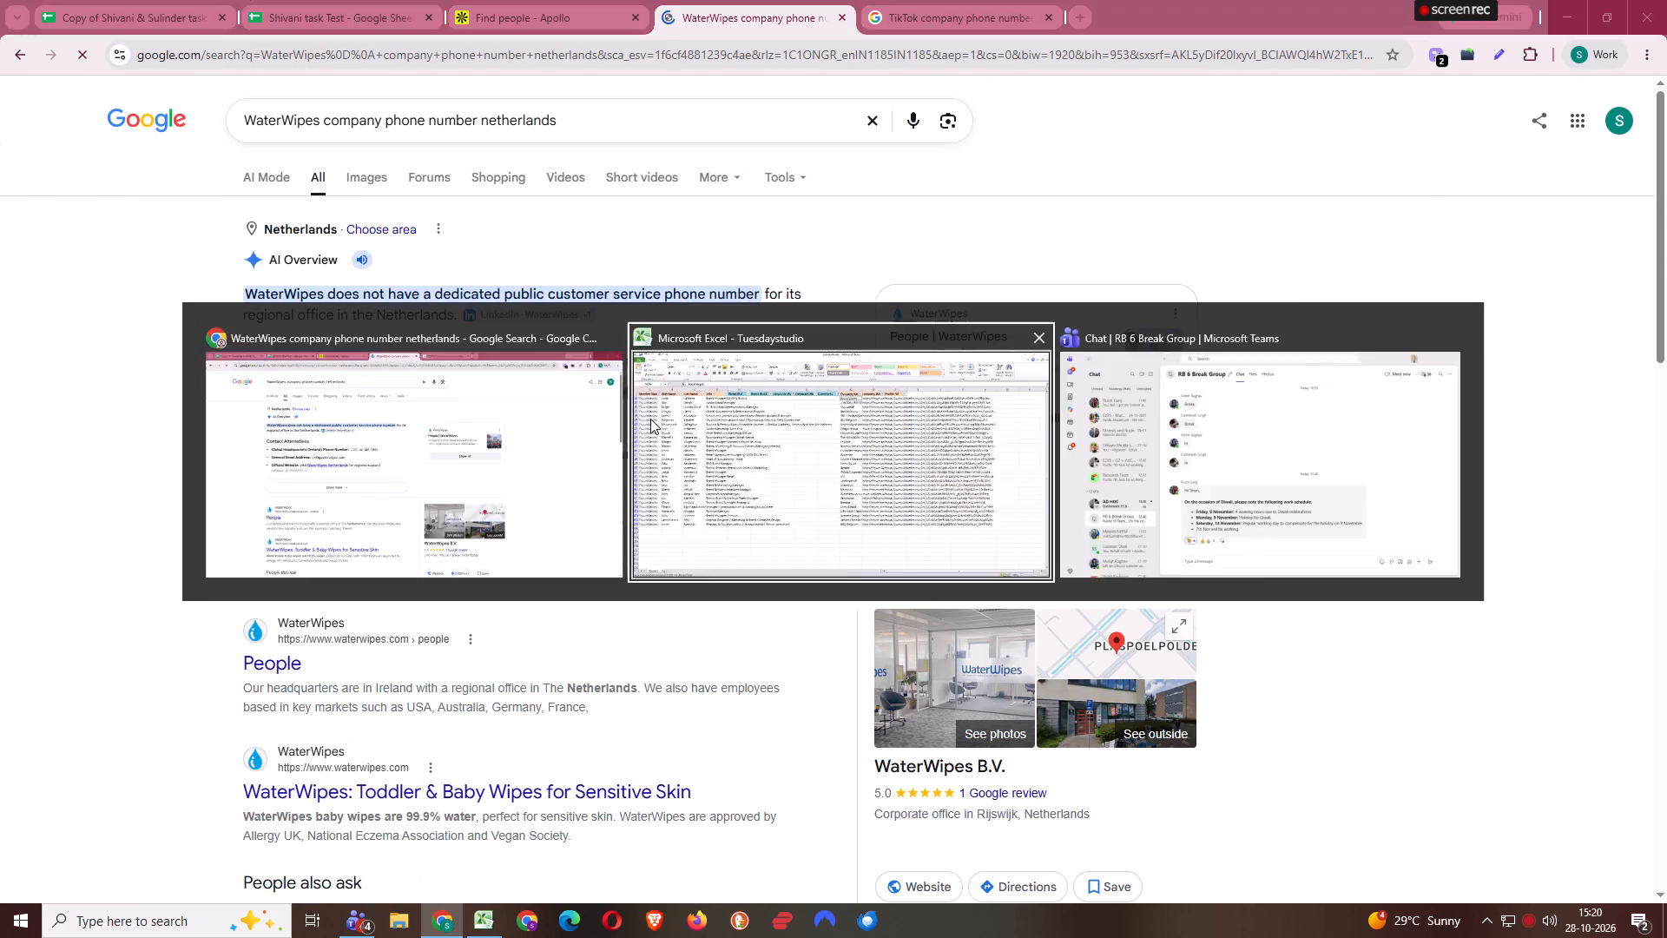
click(595, 192)
key(n)
click(631, 294)
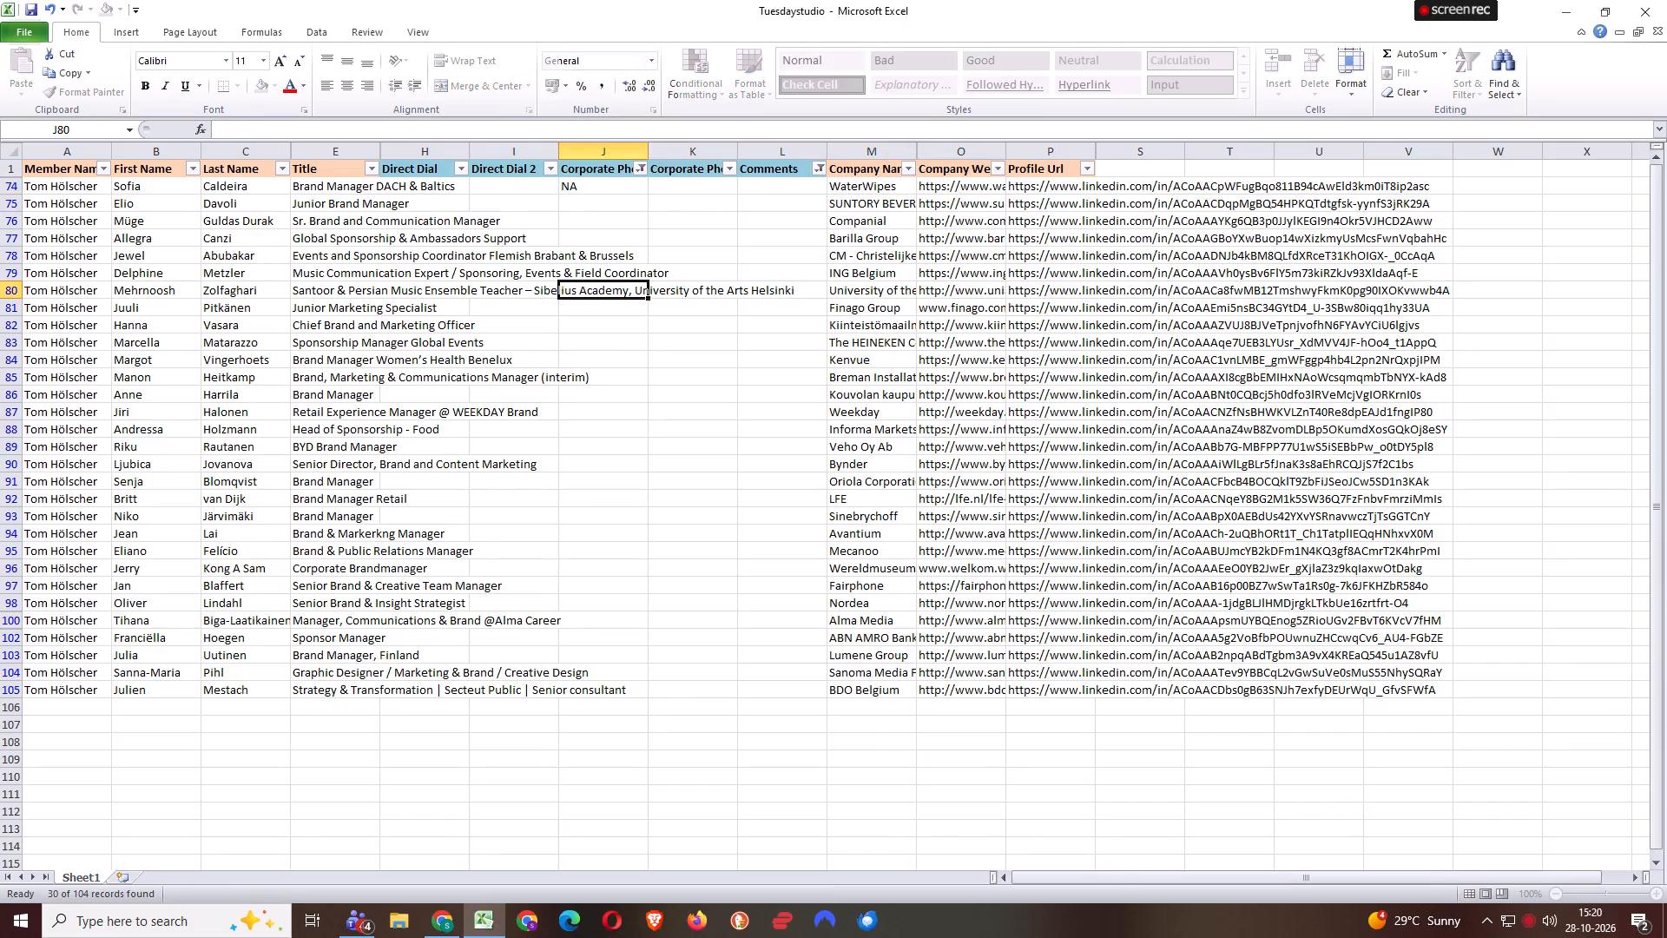
Reapply the first Corporate Phone column's filter to hide the completed WaterWipes row.
click(637, 162)
click(519, 488)
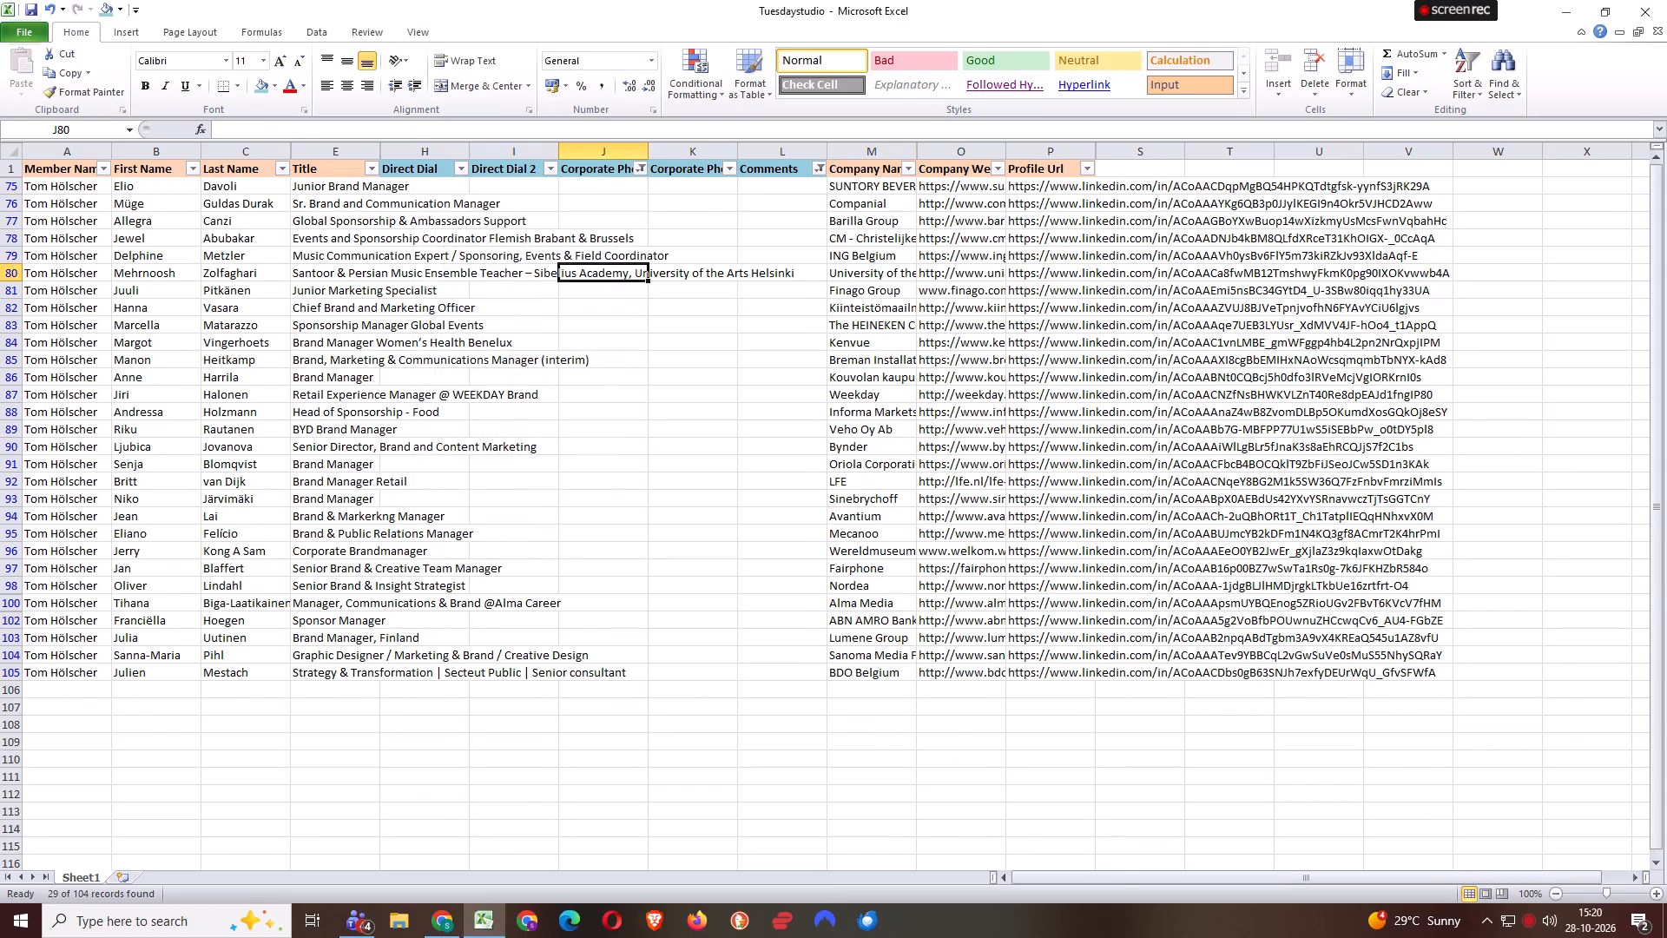
Copy the company name from row 75, search Google for "SUNTORY BEVERAGE & FOOD EUROPE company phone number netherlands", and copy the Amsterdam office number.
click(883, 191)
key(ctrl+c)
key(alt+Tab)
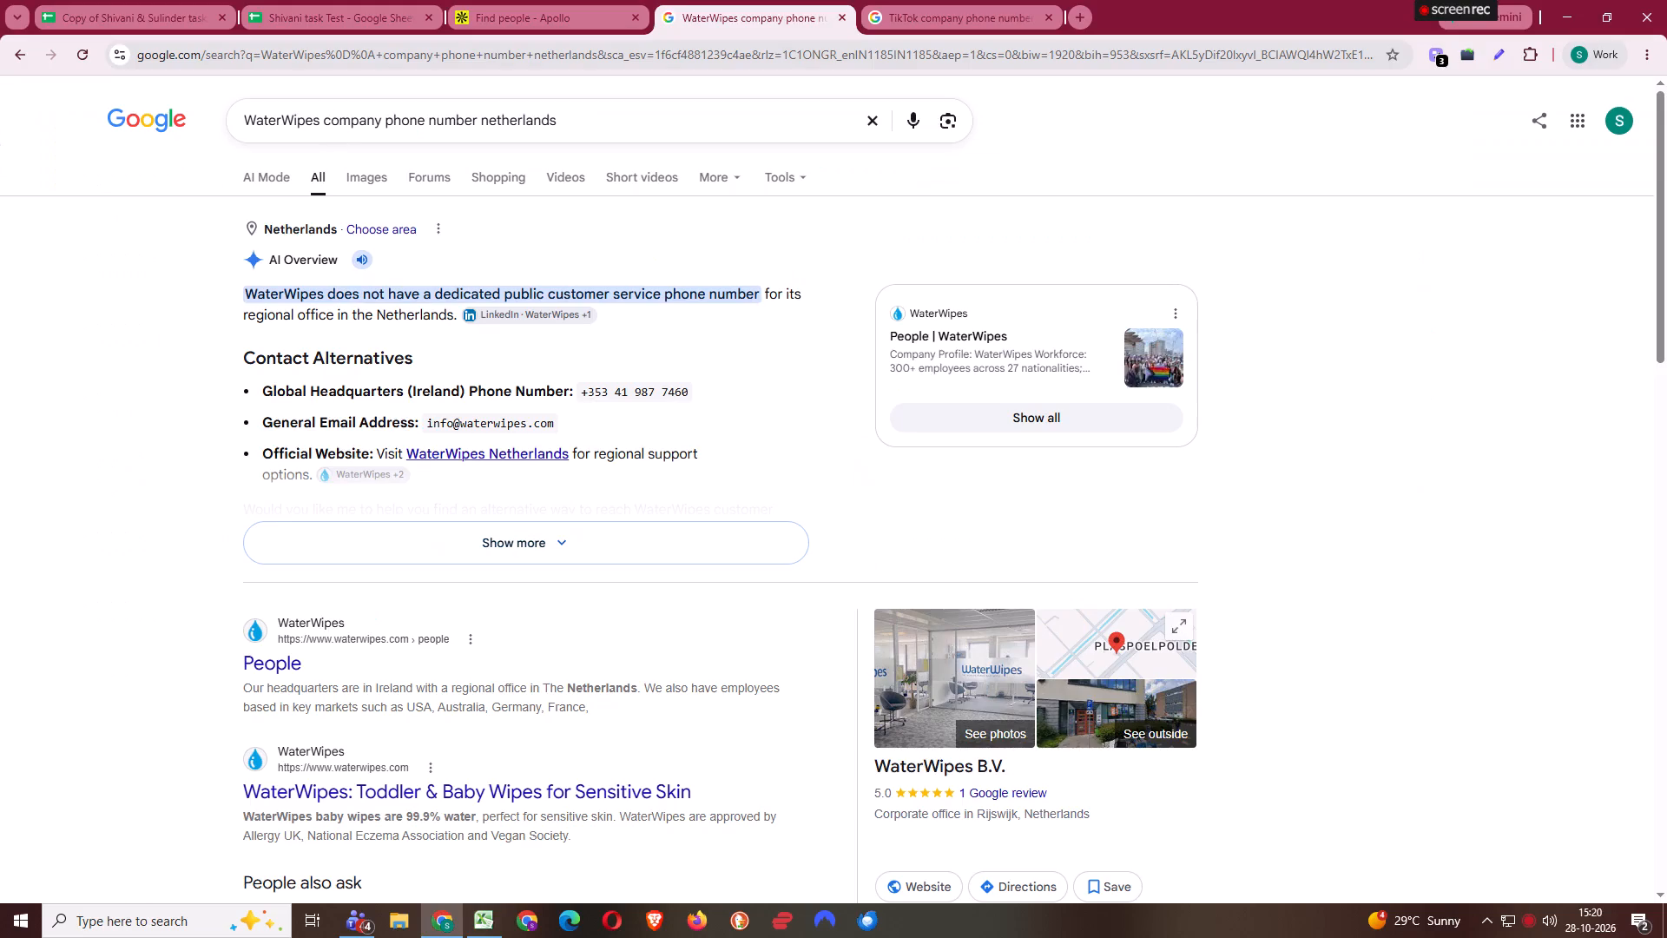
double_click(283, 121)
key(ctrl+v)
key(Return)
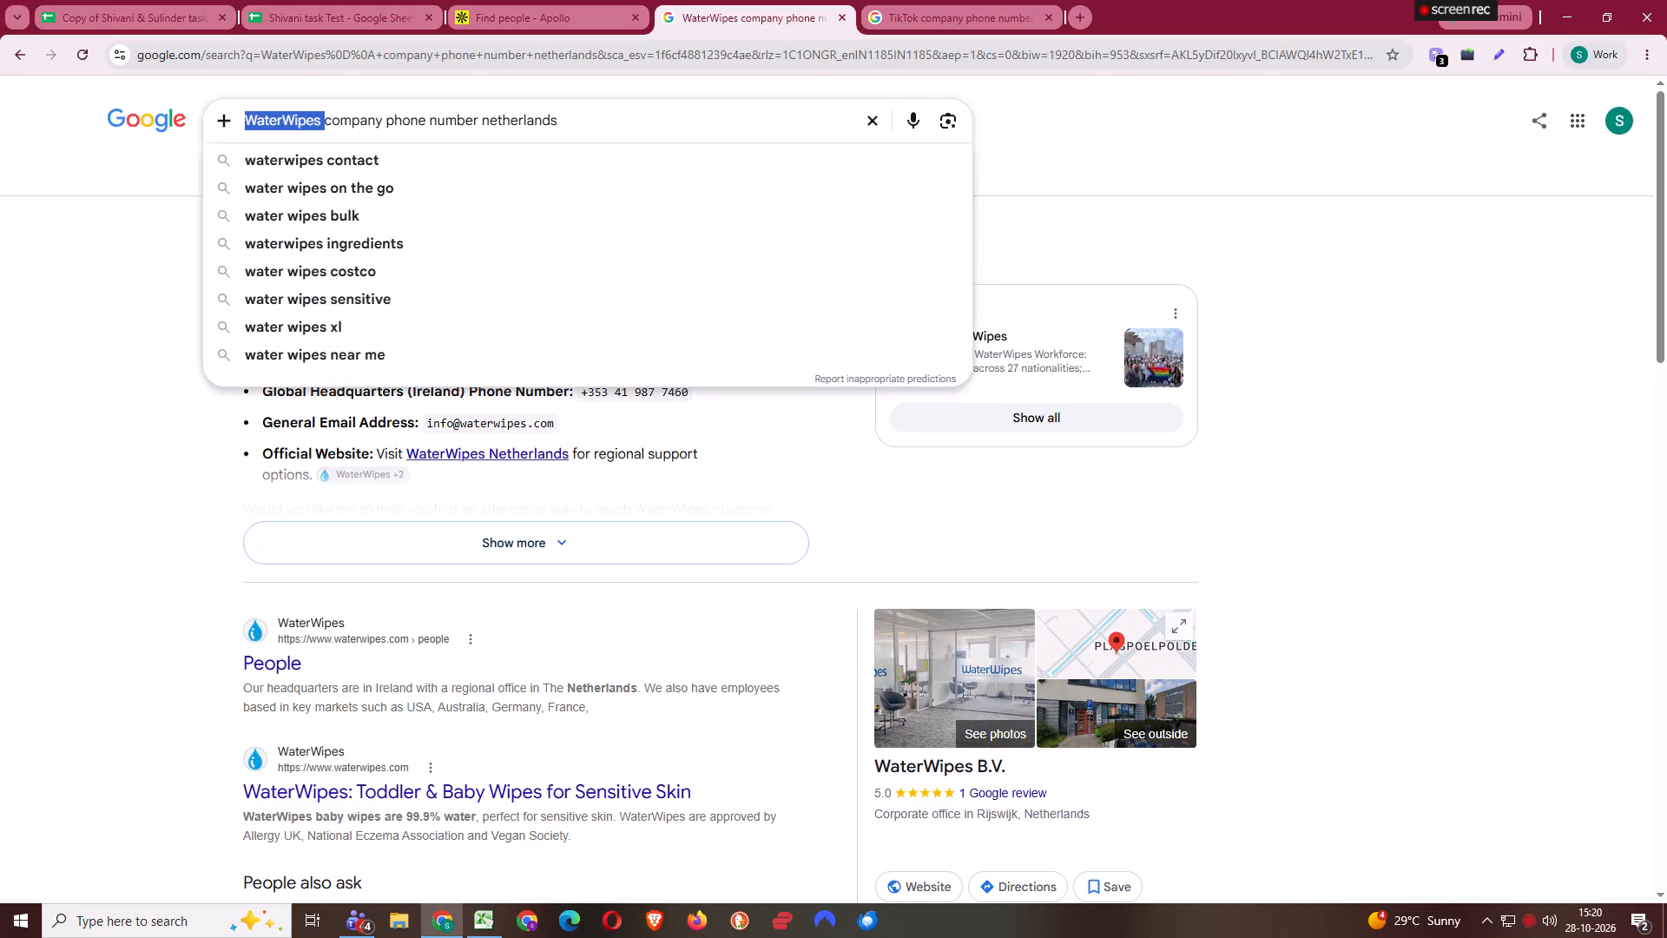
scroll(283, 121, up, 2)
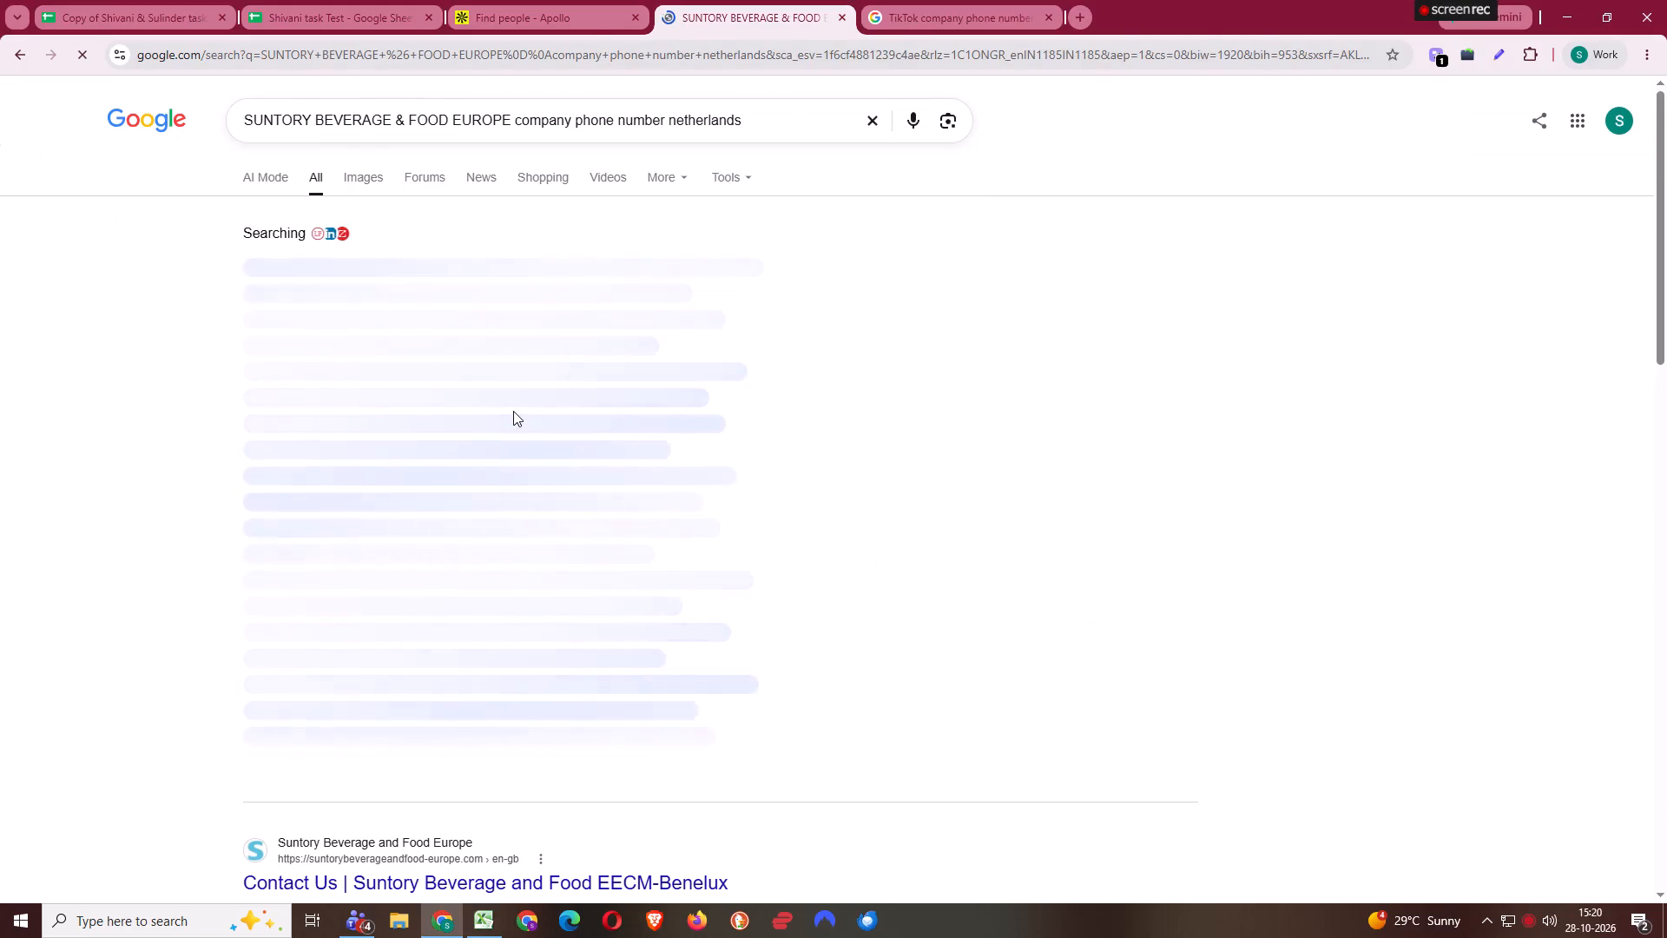
alt+click(521, 293)
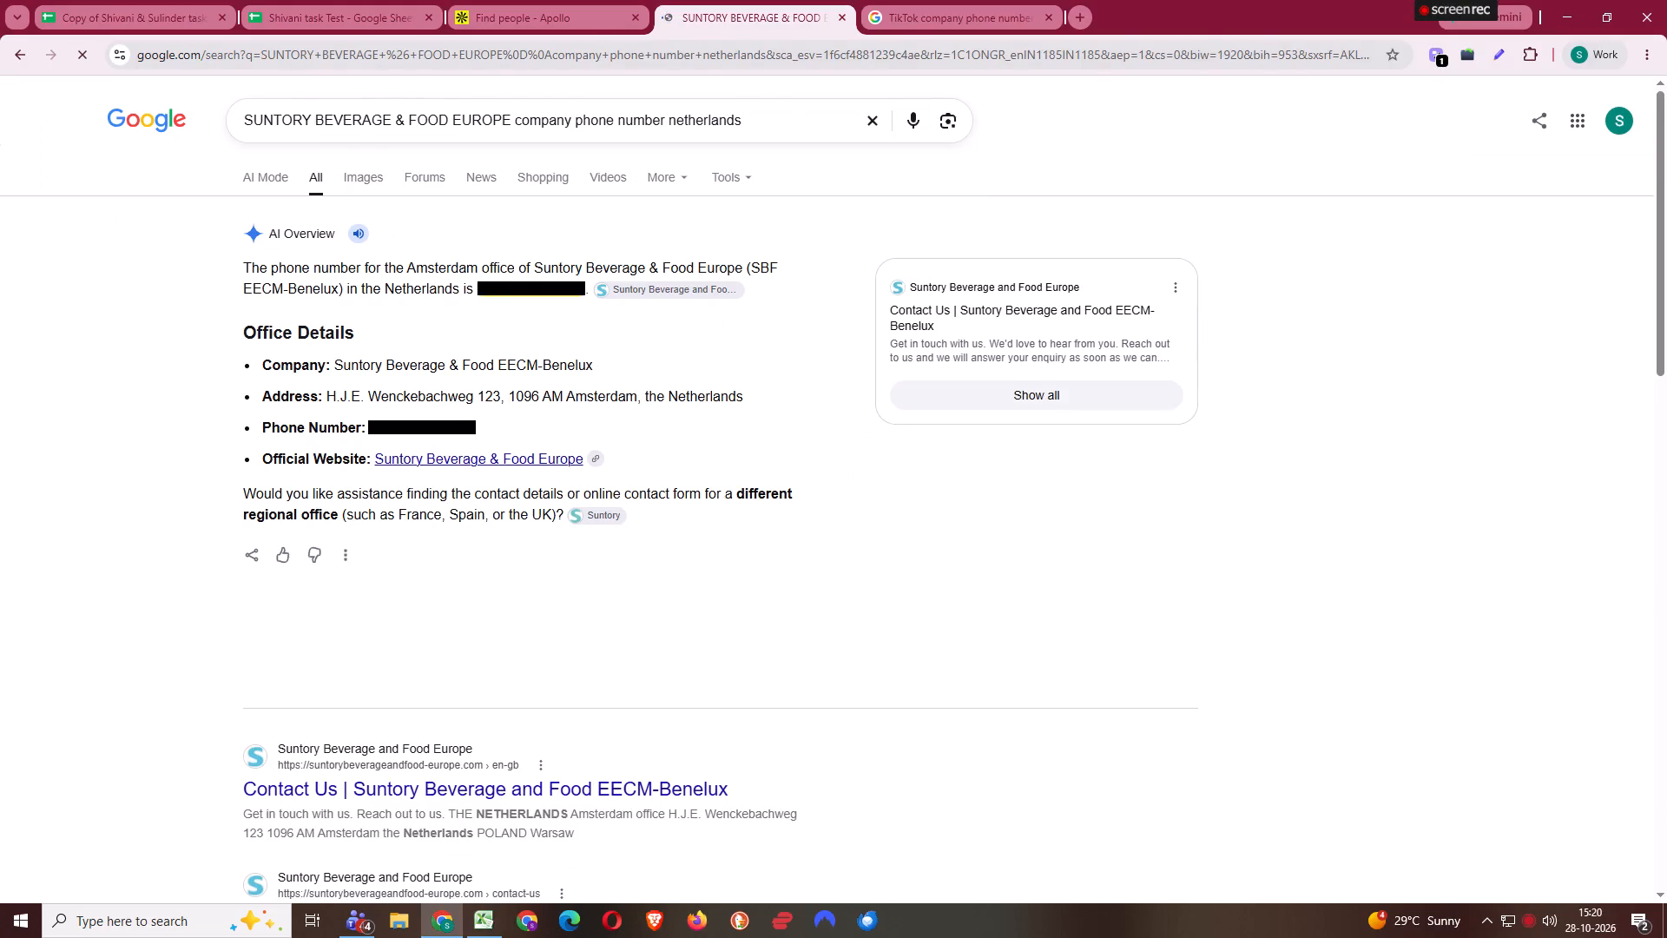
In the Excel sheet, paste Suntory's number as text into row 75's first Corporate Phone cell and delete the surplus characters inside it.
key(alt+Tab)
click(592, 188)
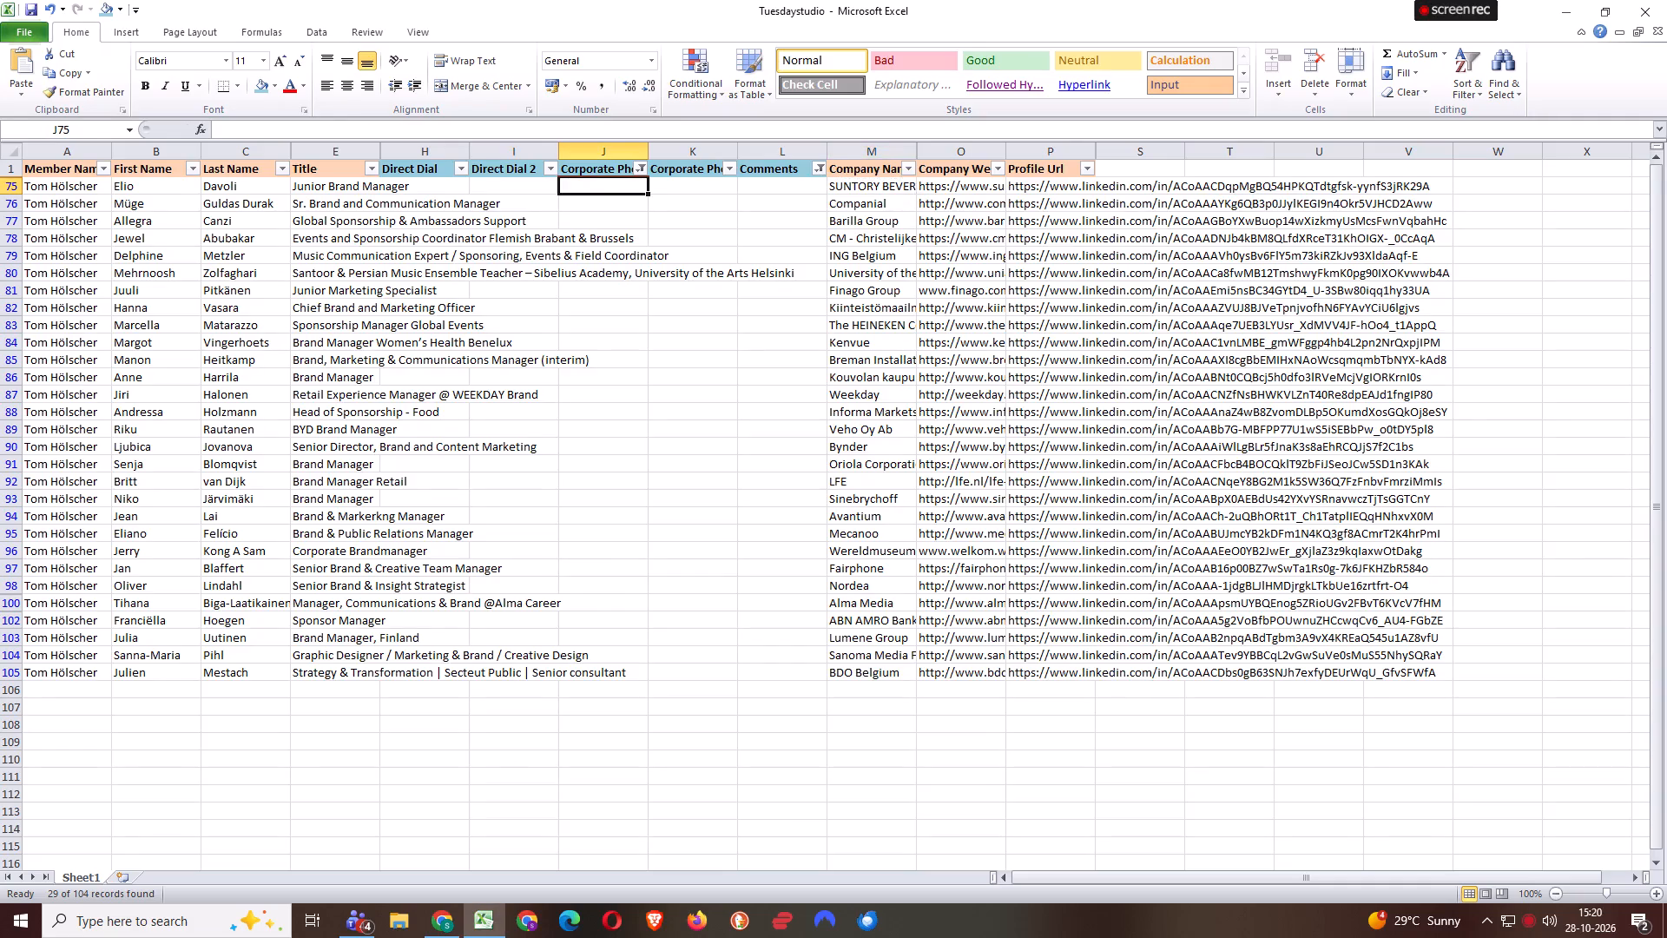
key(apostrophe)
key(ctrl+v)
click(606, 188)
click(599, 186)
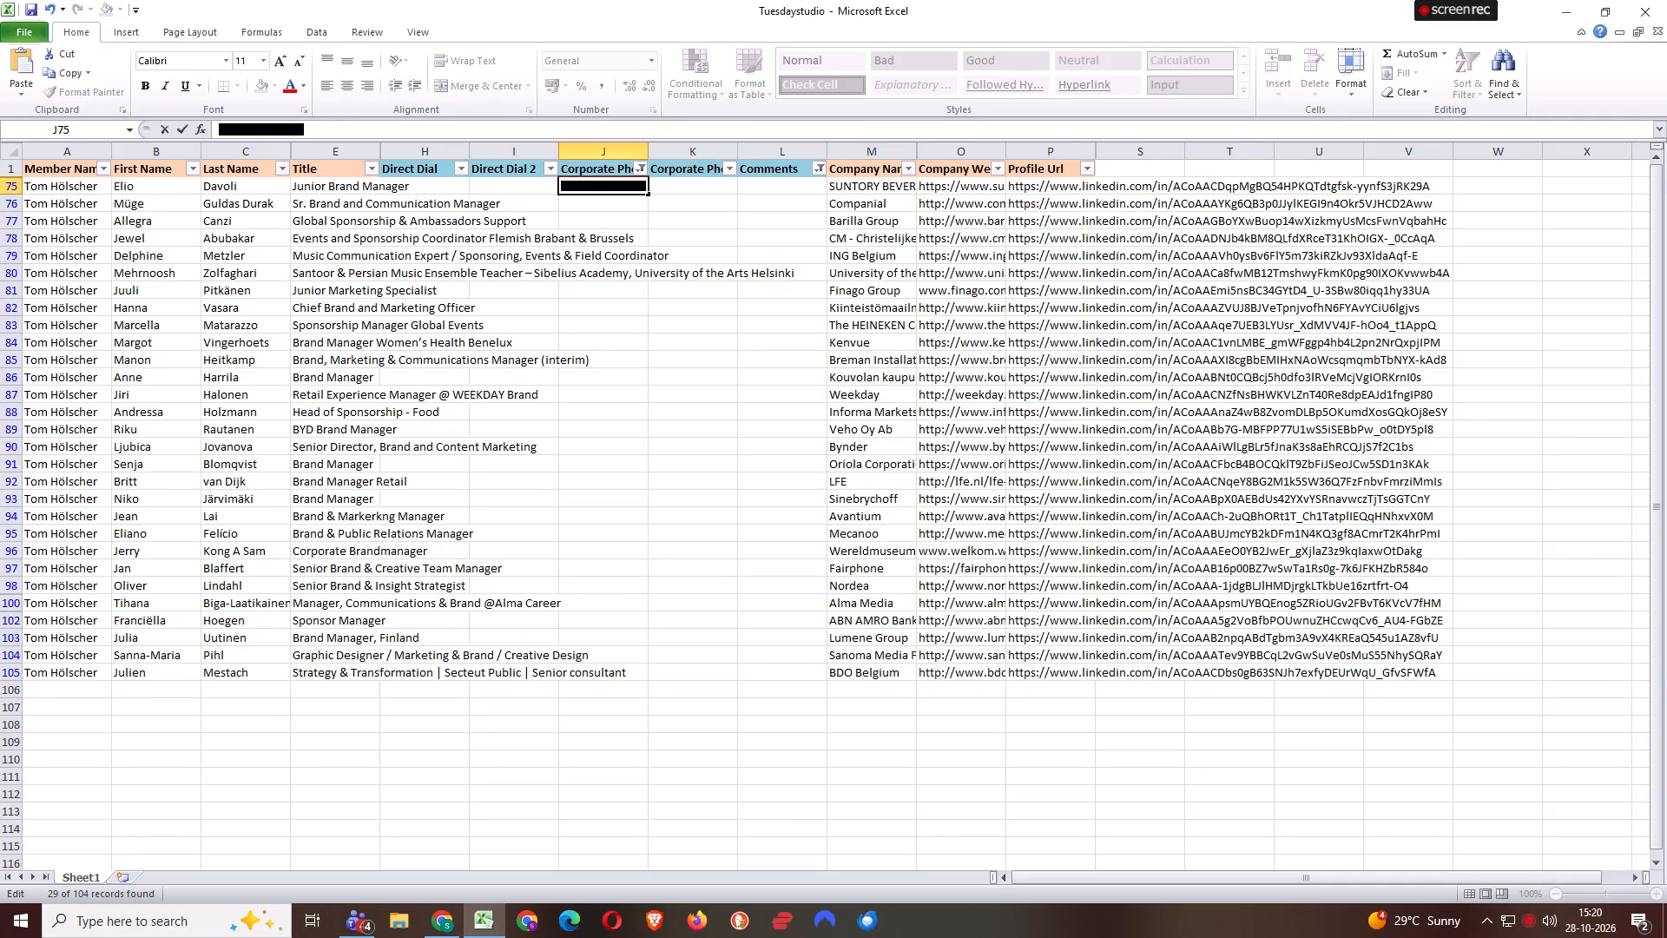
key(BackSpace)
click(618, 187)
key(BackSpace)
click(675, 294)
Reapply the first Corporate Phone column's filter to hide the completed Suntory row.
click(647, 171)
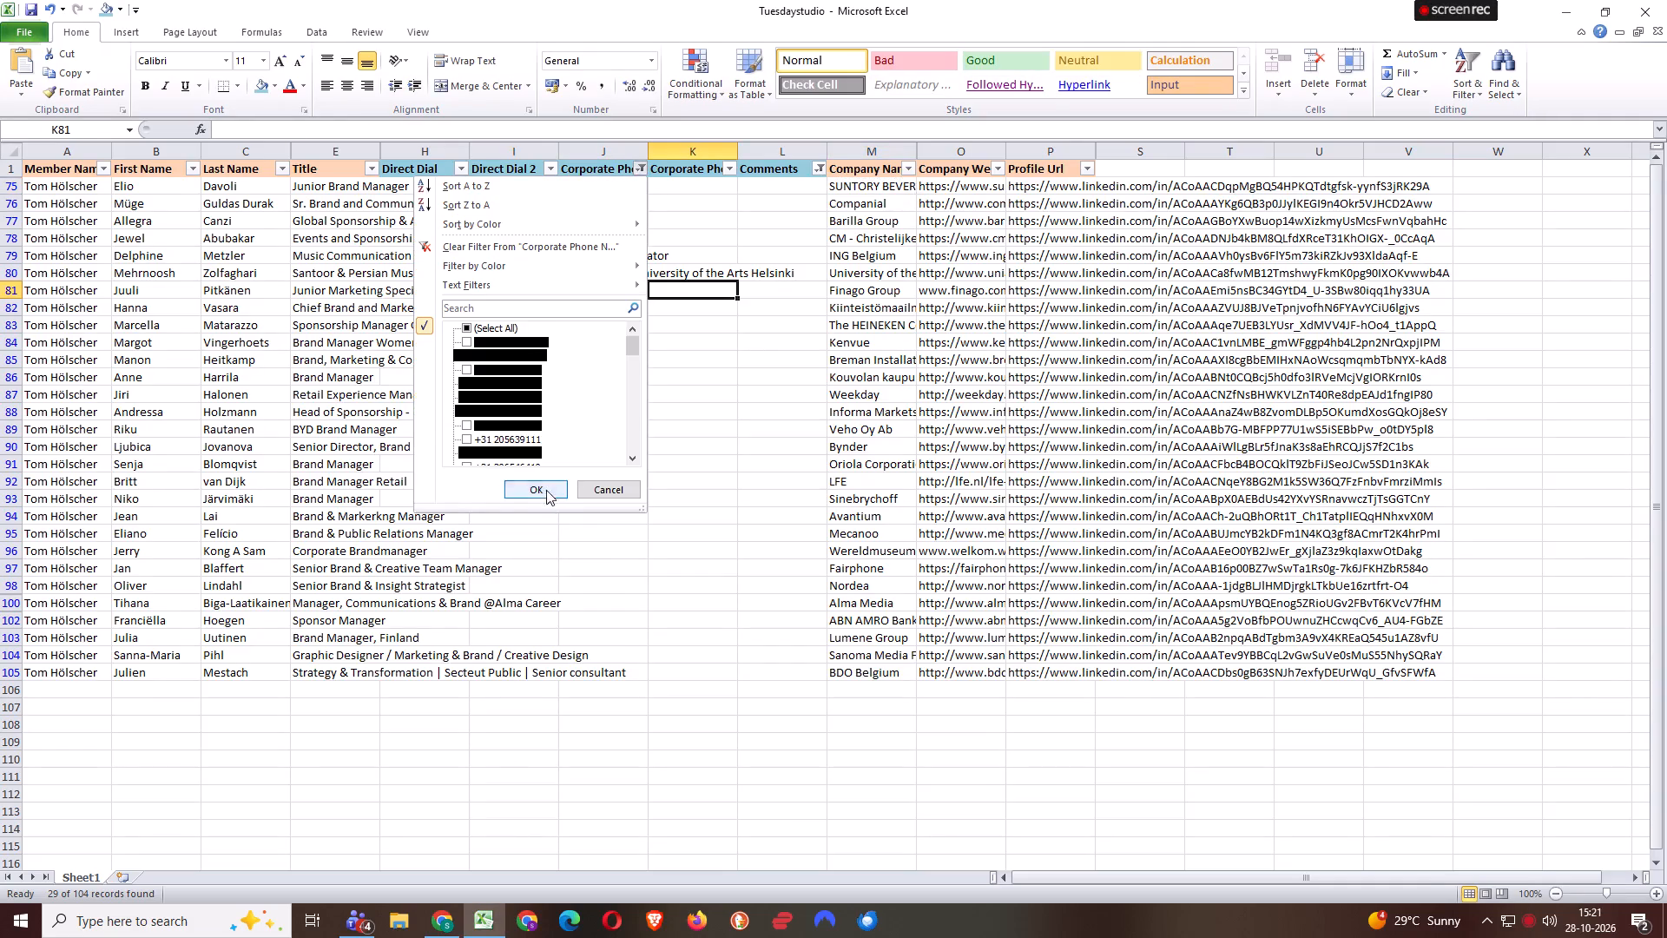
click(546, 490)
Copy the company name from row 76, search Google for "Companial company phone number netherlands", and copy the Netherlands headquarters number.
click(855, 185)
key(ctrl+c)
key(alt+Tab)
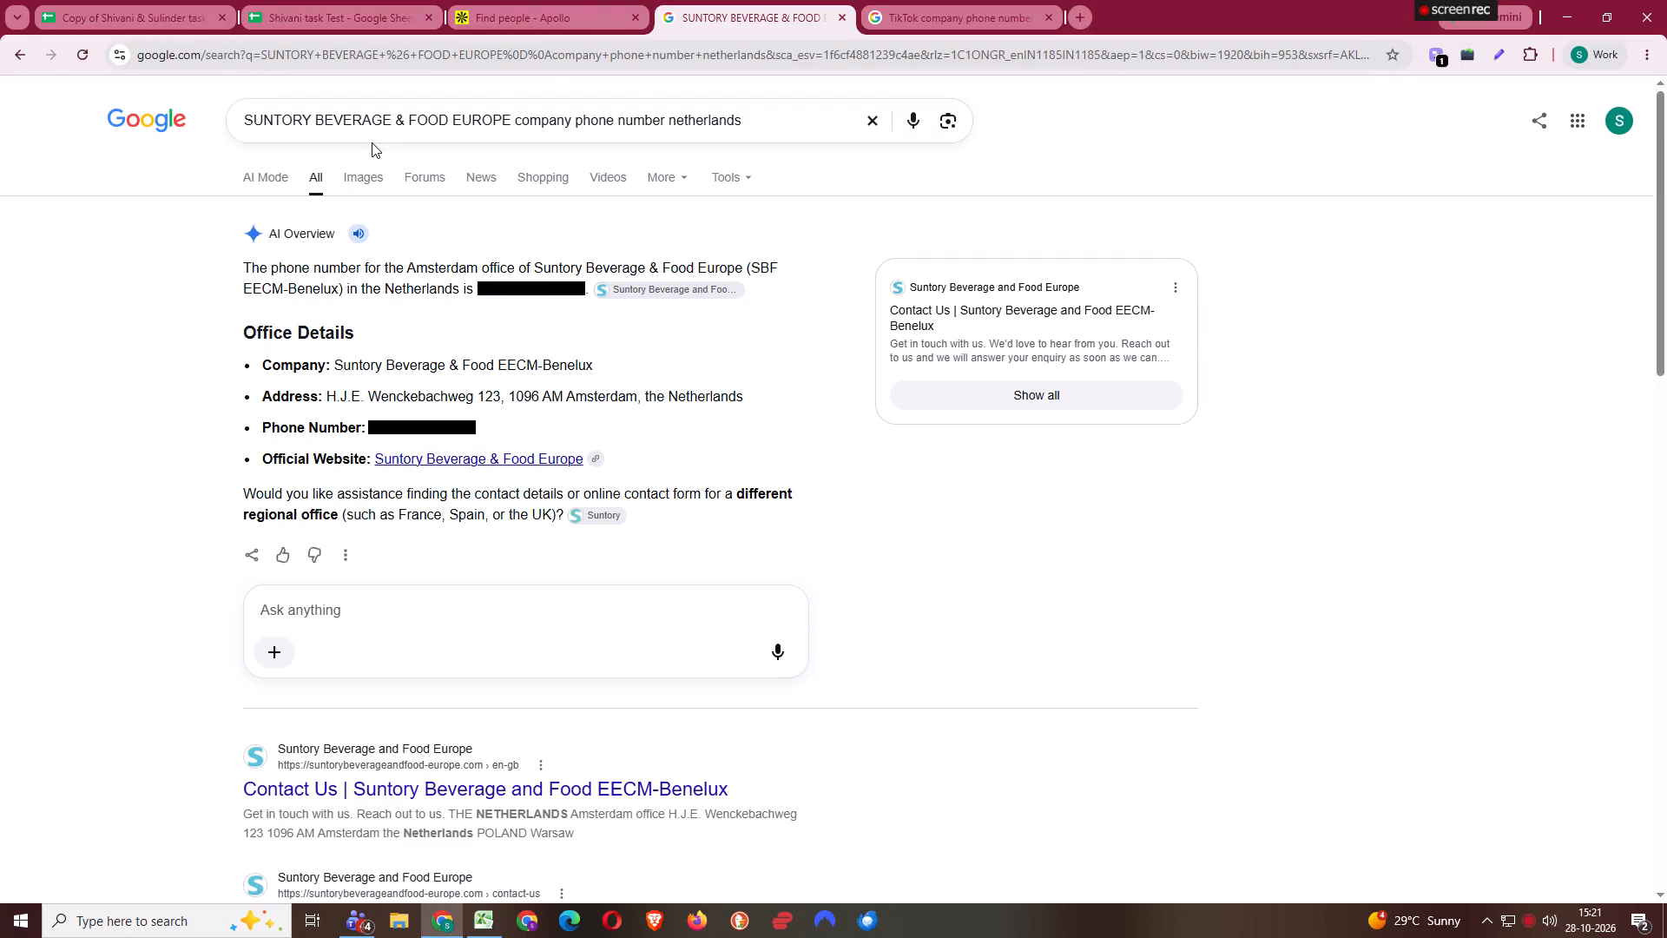
drag(510, 116, 21, 99)
key(ctrl+v)
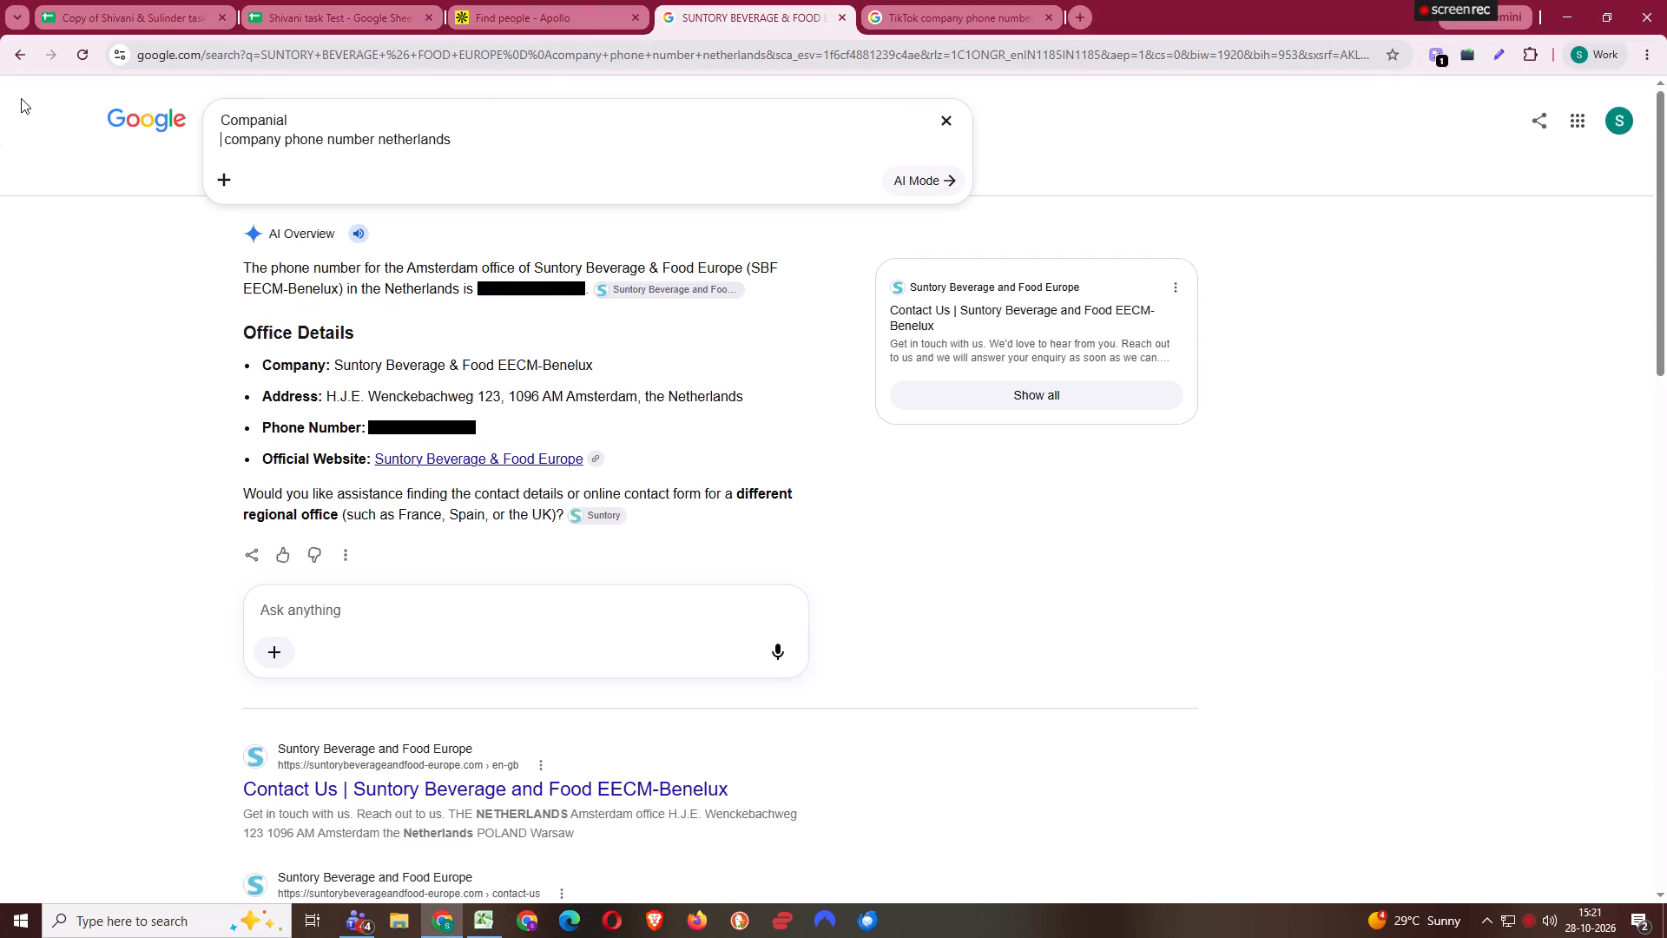
key(Return)
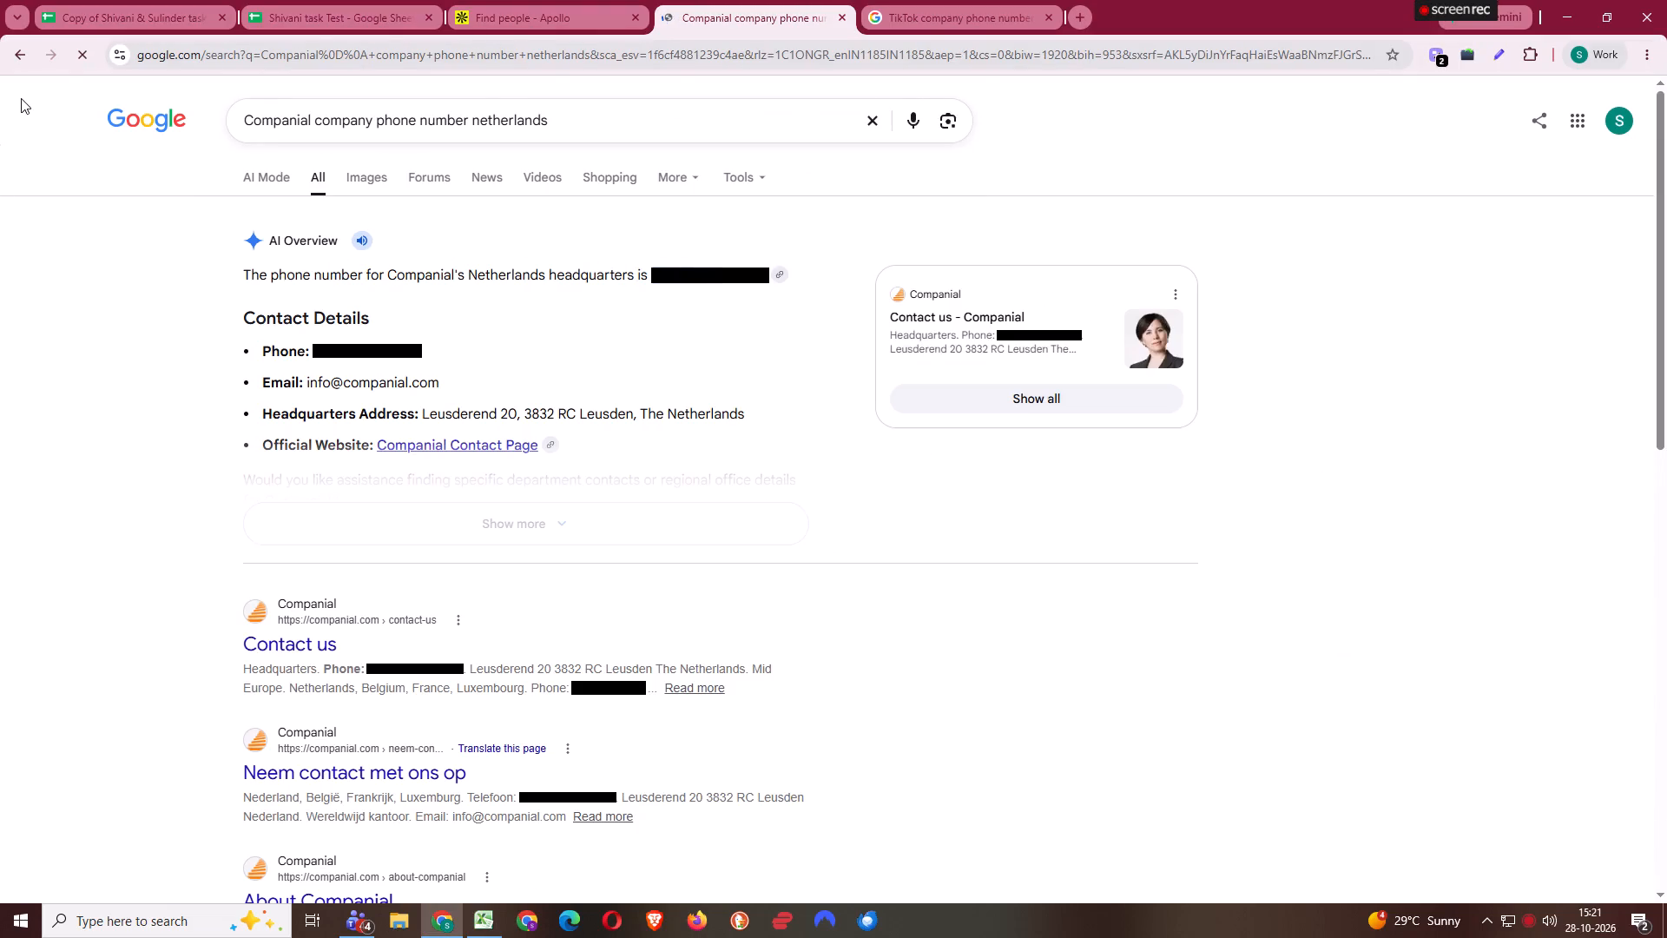
alt+click(728, 281)
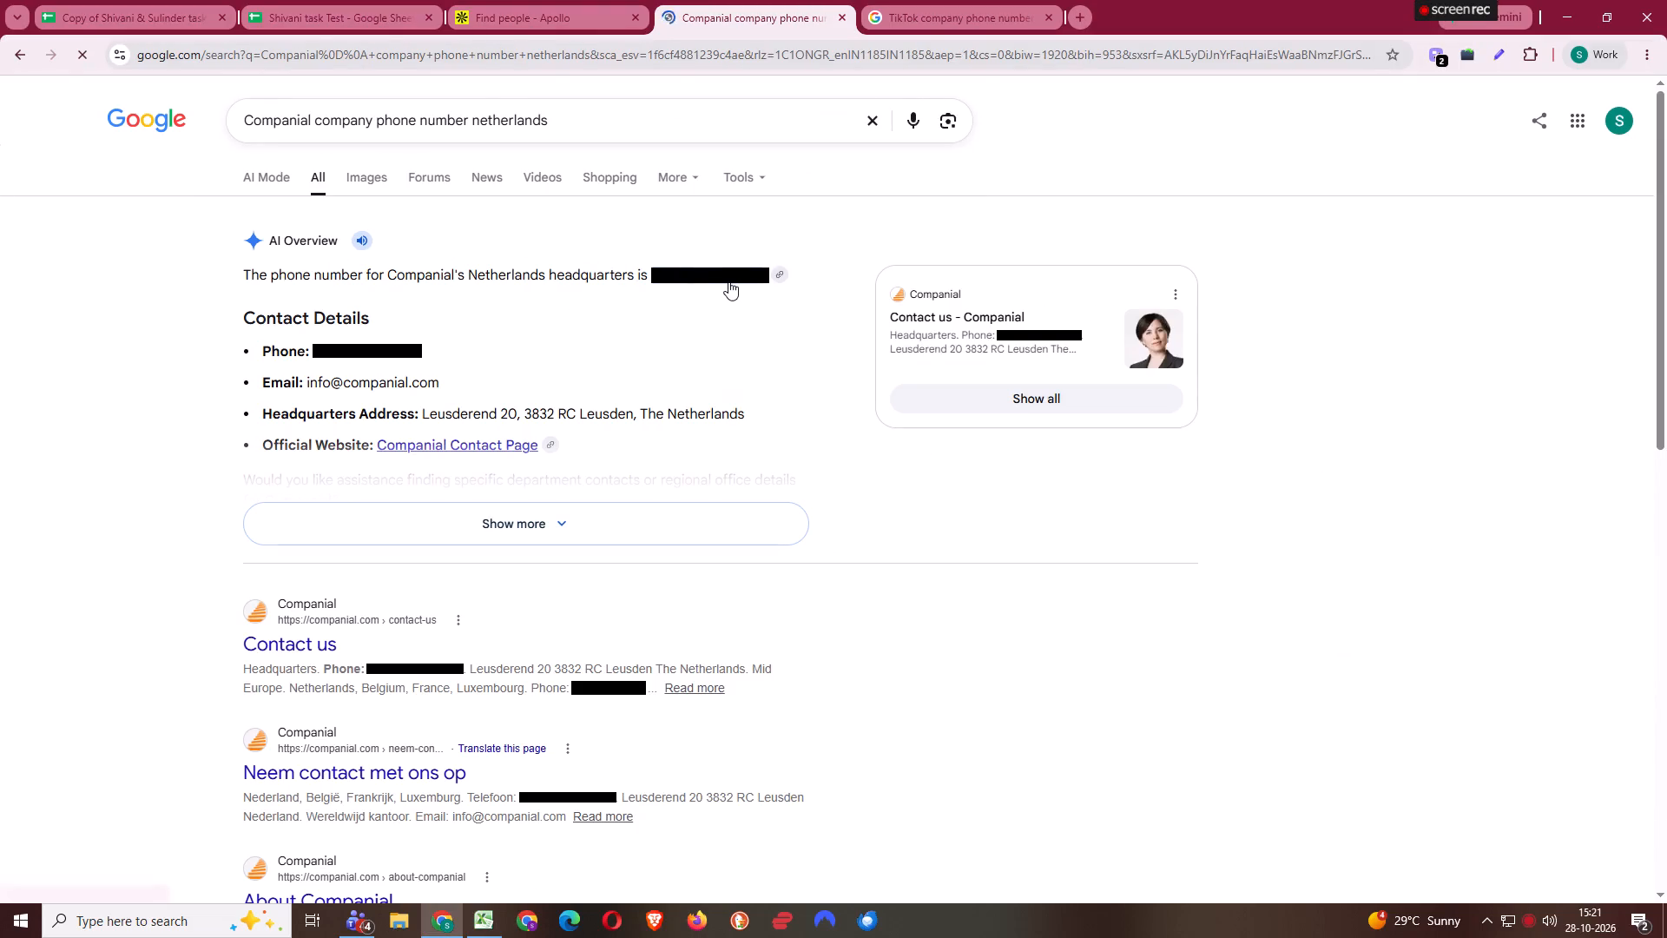
alt+click(710, 274)
In the Excel sheet, paste Companial's number as text into row 76's first Corporate Phone cell and delete the surplus characters inside it.
key(alt+Tab)
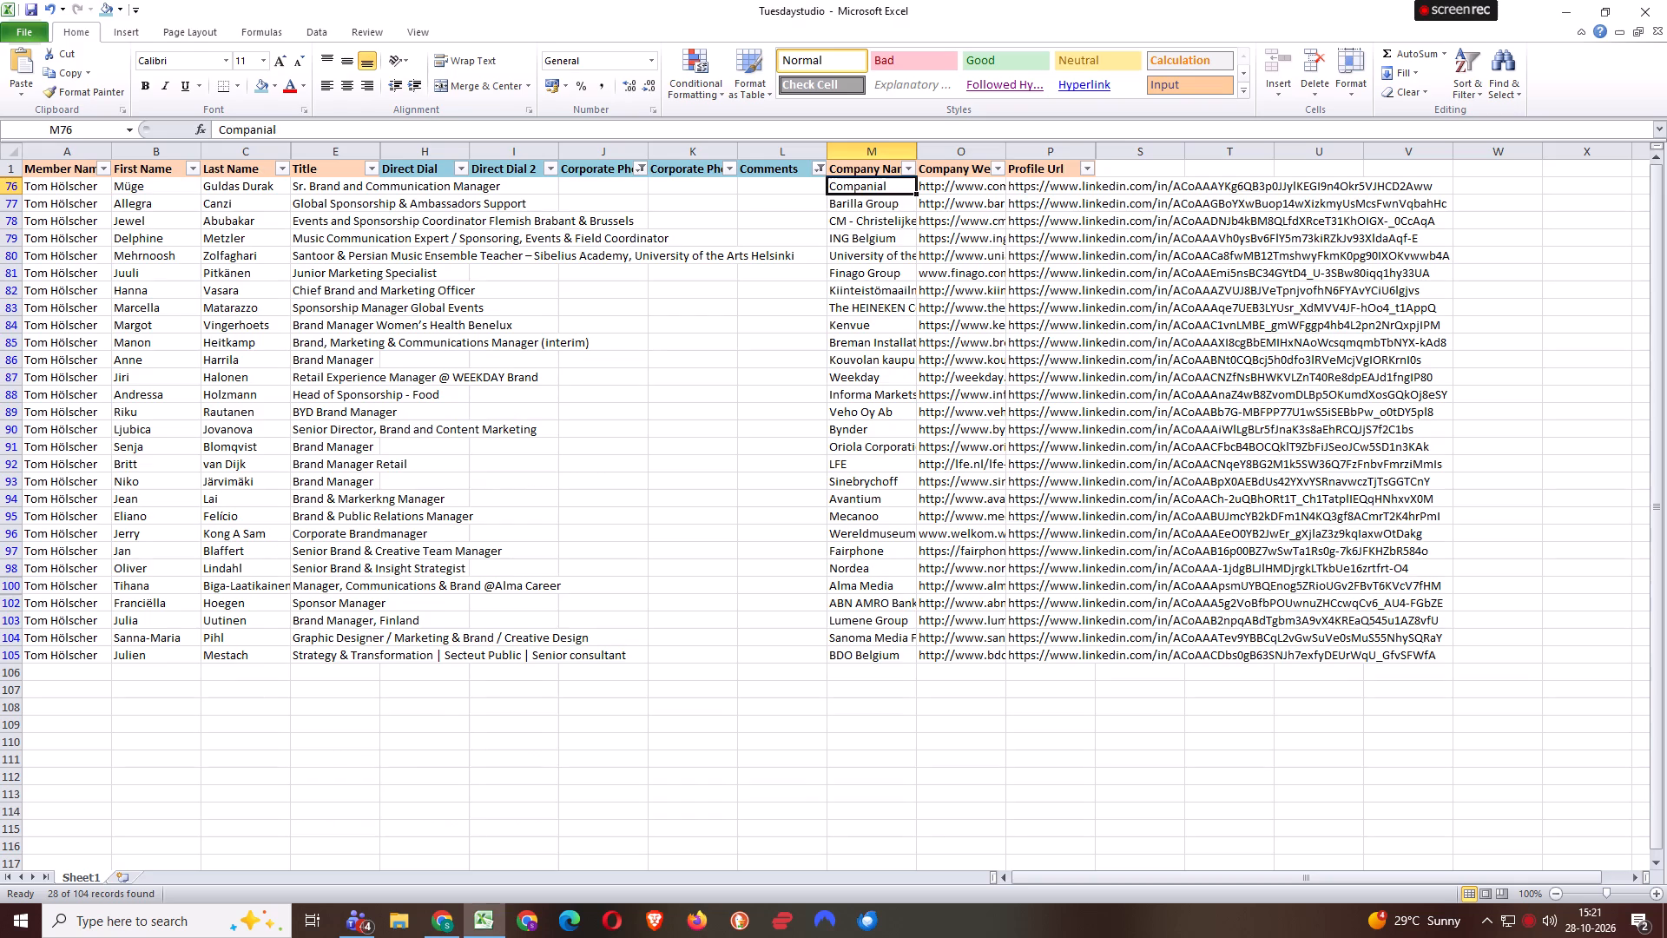
click(586, 184)
key(apostrophe)
key(ctrl+v)
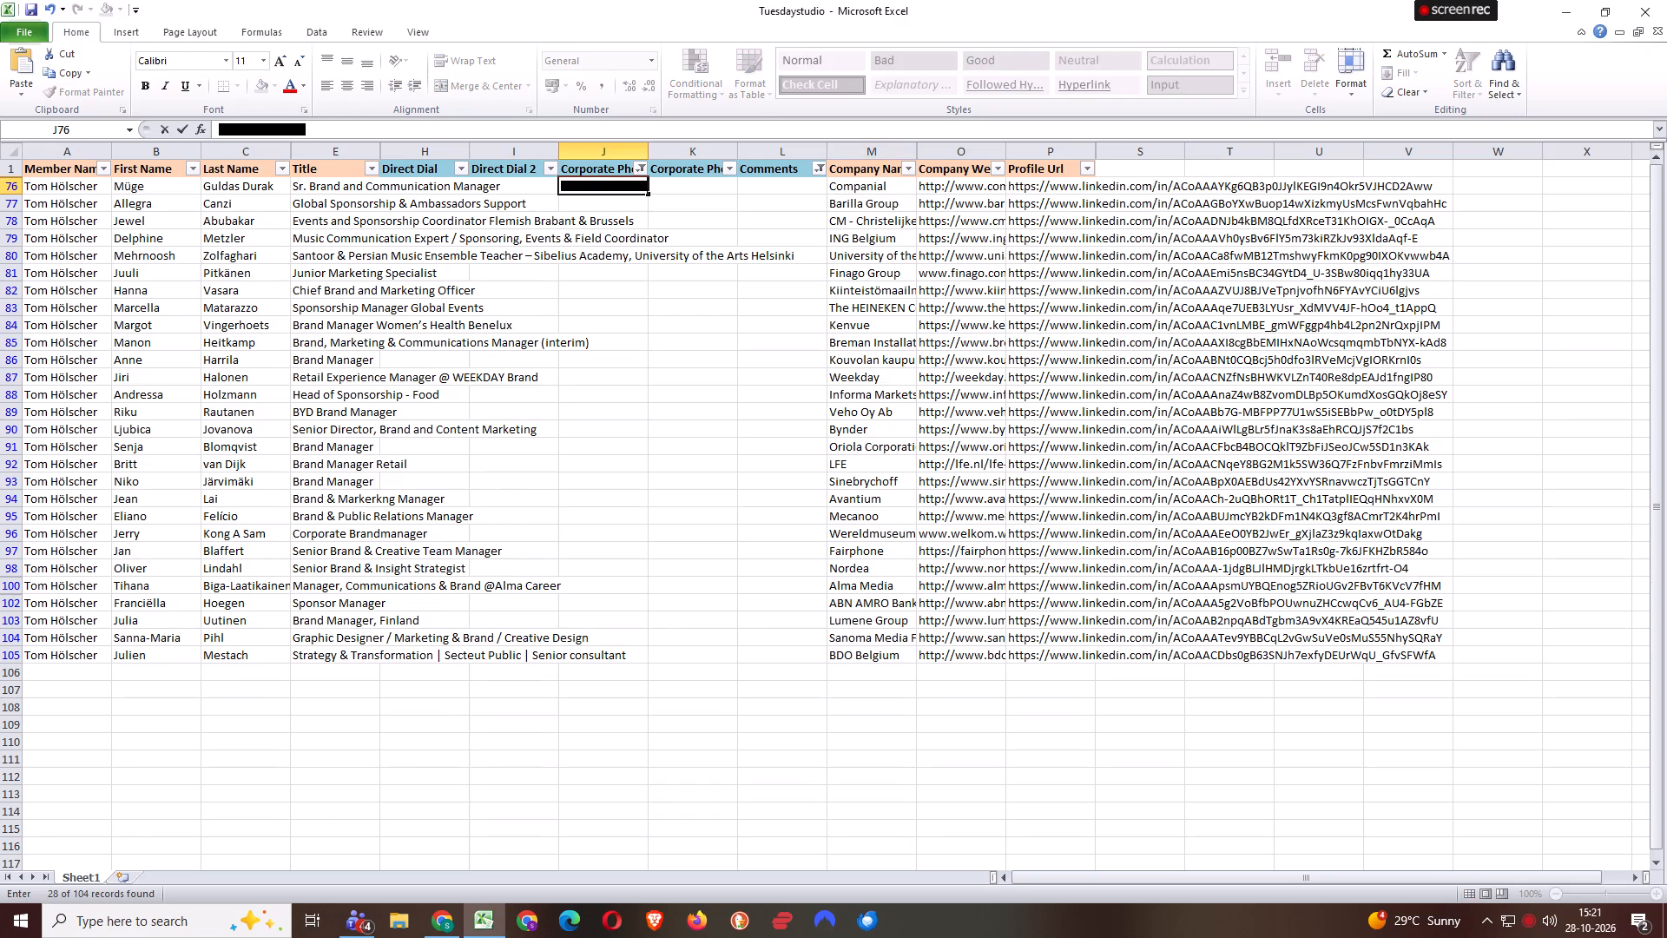
click(601, 185)
key(BackSpace)
key(Right)
key(Right)
key(Right)
key(Right)
key(Left)
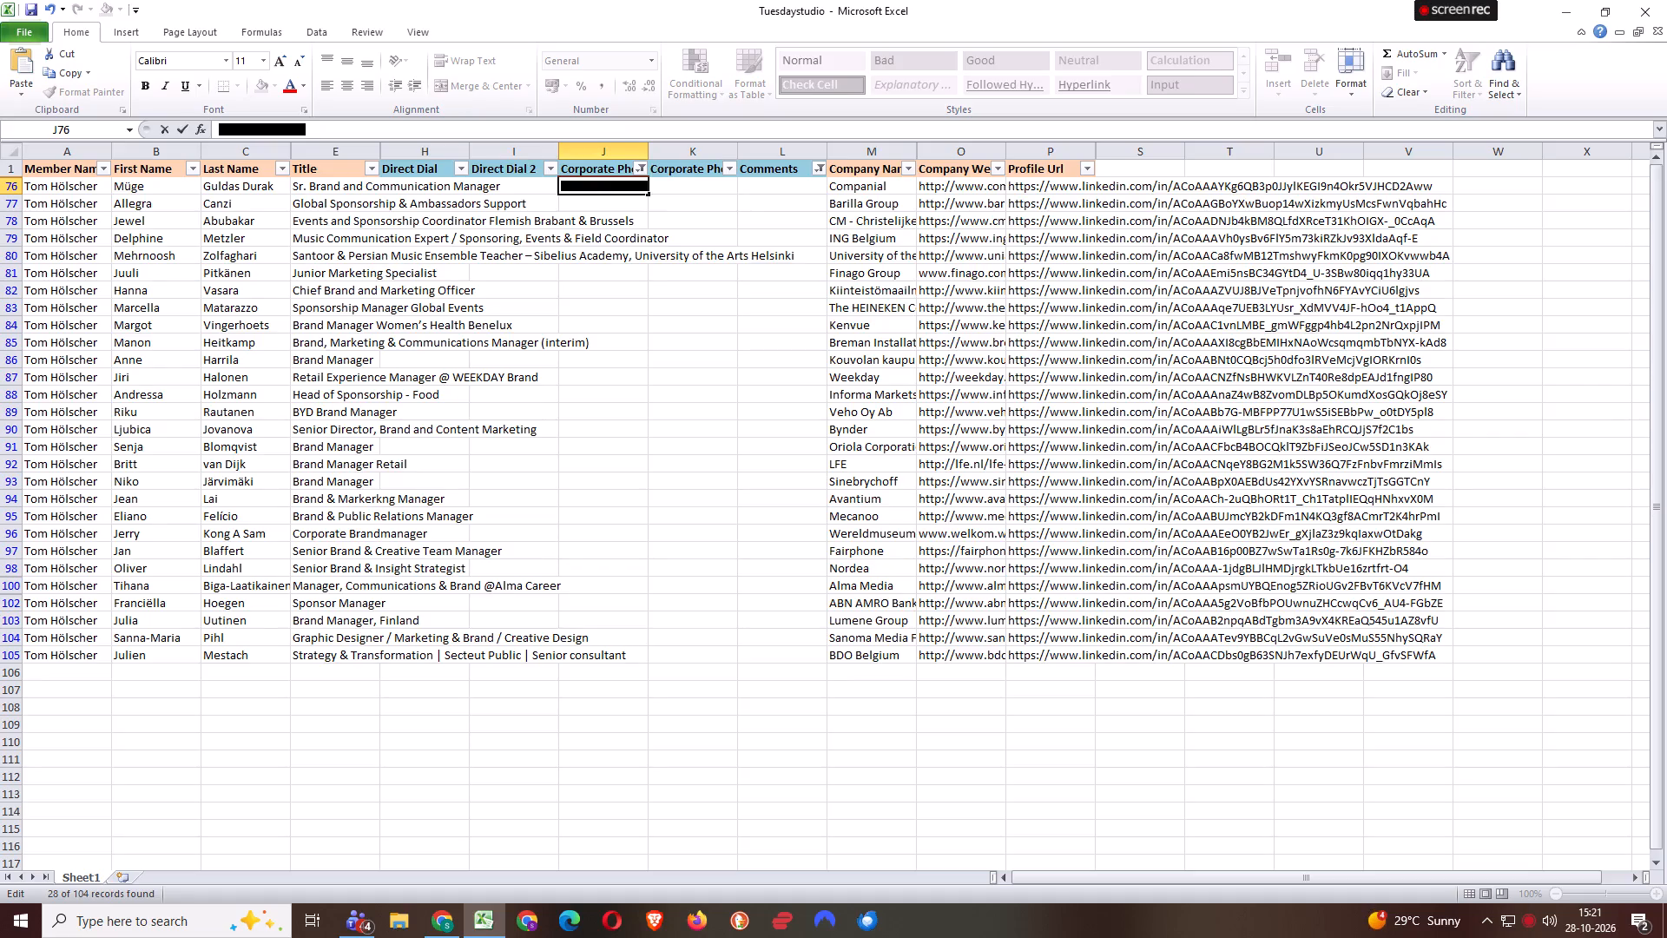
key(BackSpace)
key(Right)
key(Right)
key(Right)
key(BackSpace)
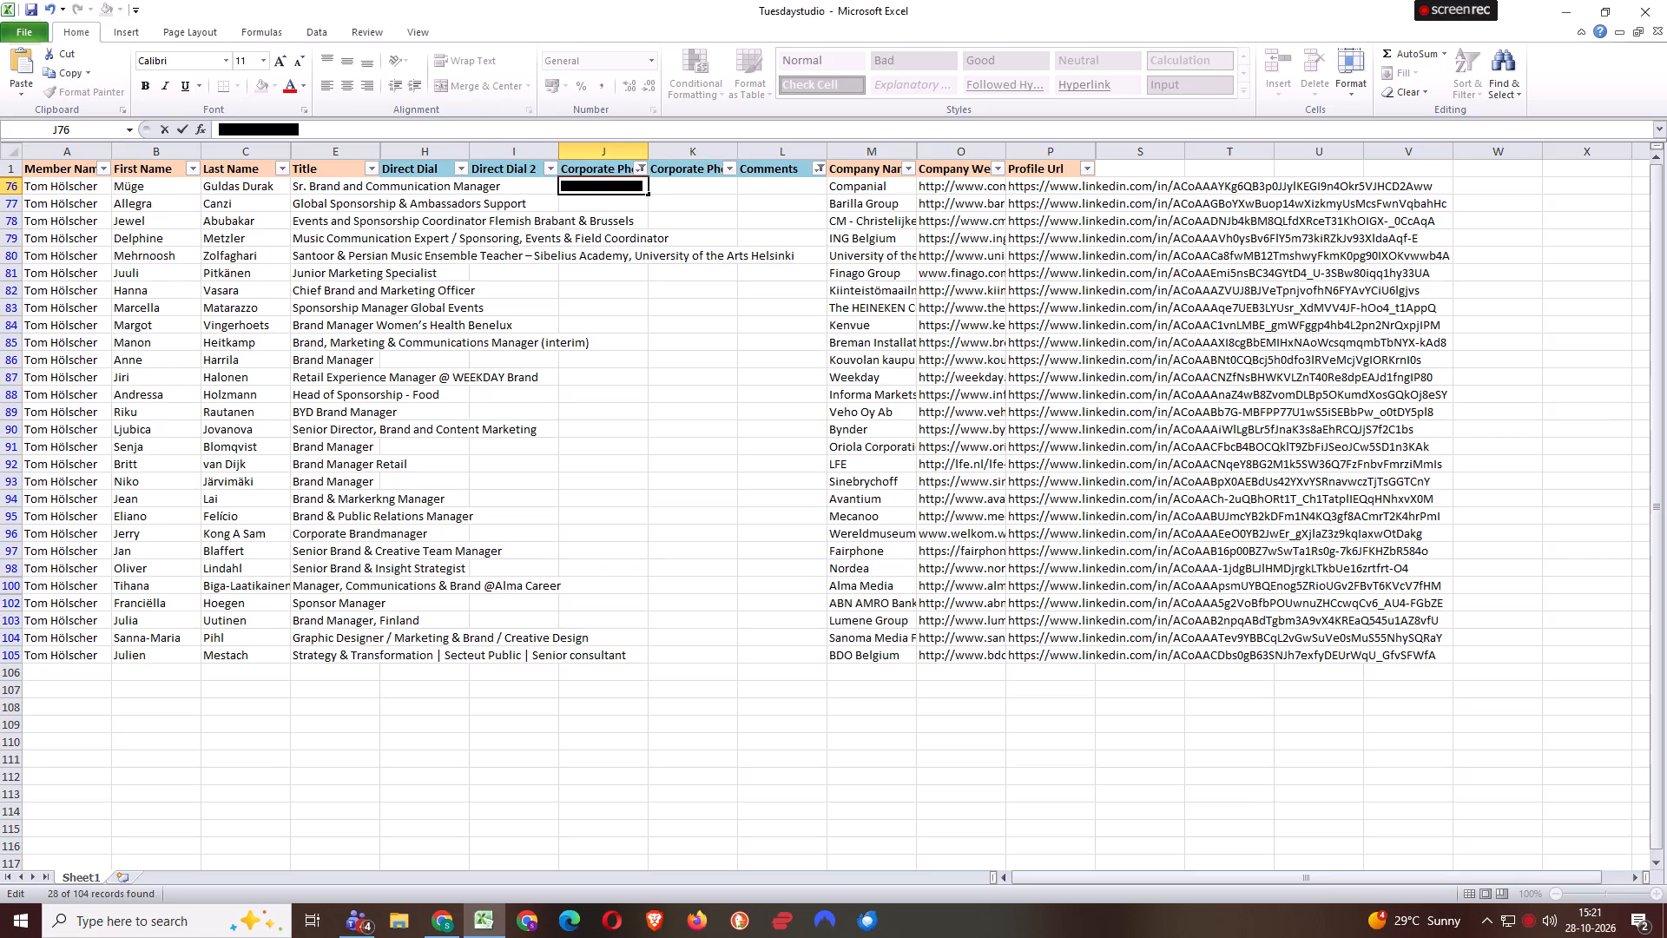
scroll(754, 305, up, 3)
drag(764, 305, 783, 301)
Reapply the first Corporate Phone column's filter to hide the completed Companial row.
click(637, 174)
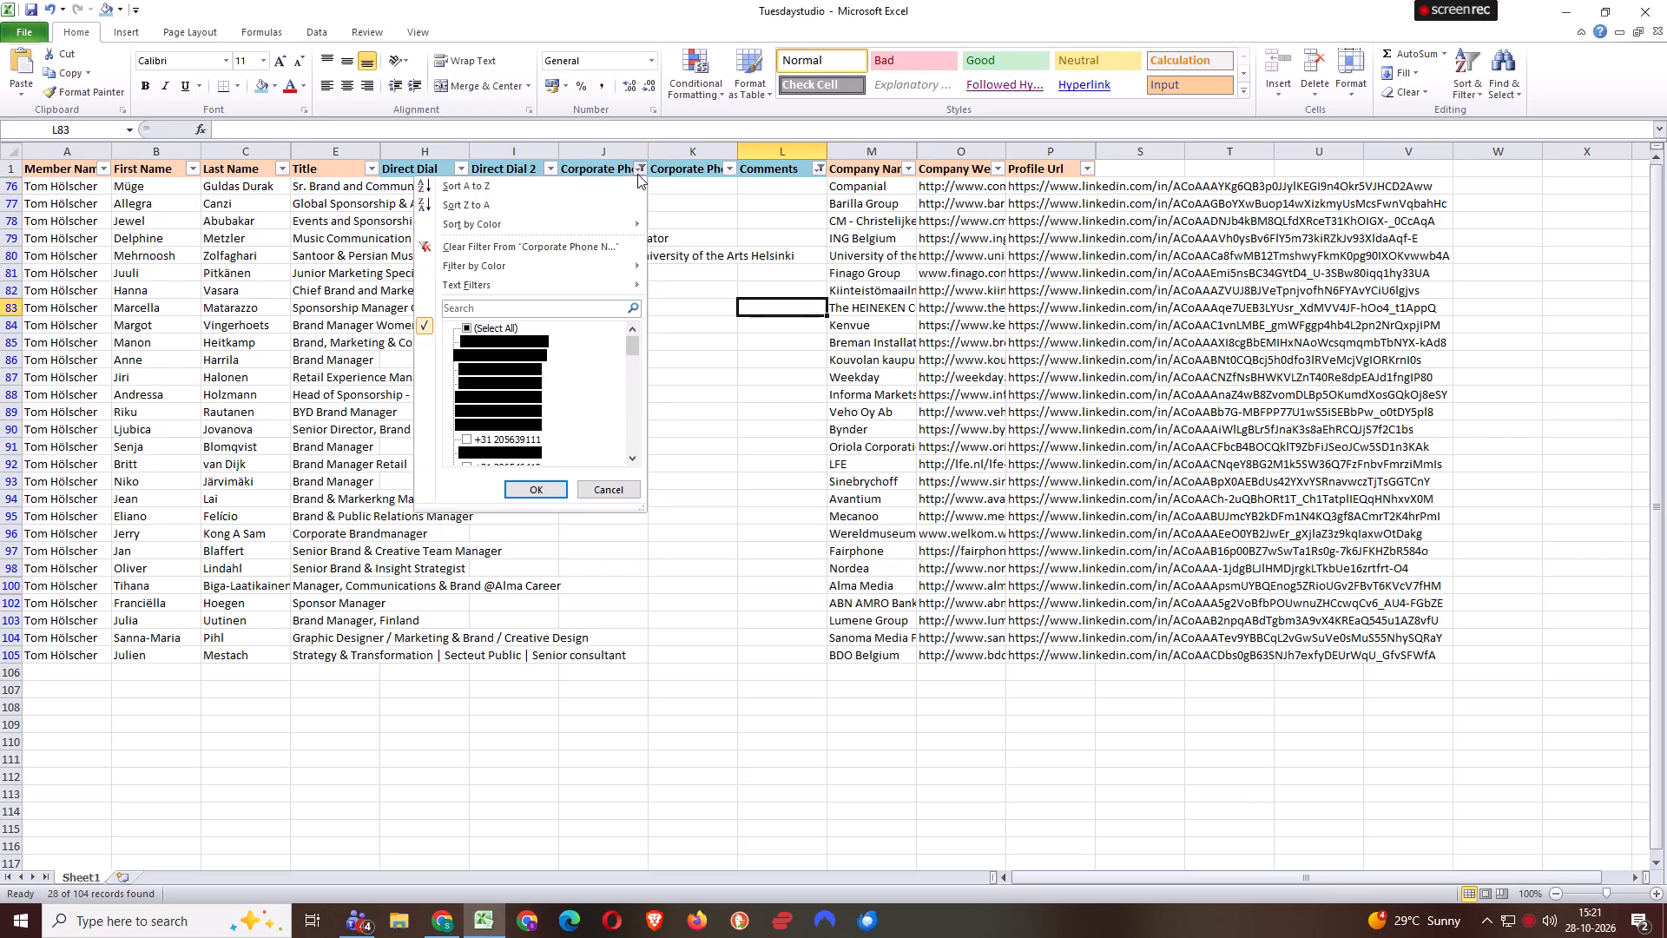
click(546, 494)
click(687, 484)
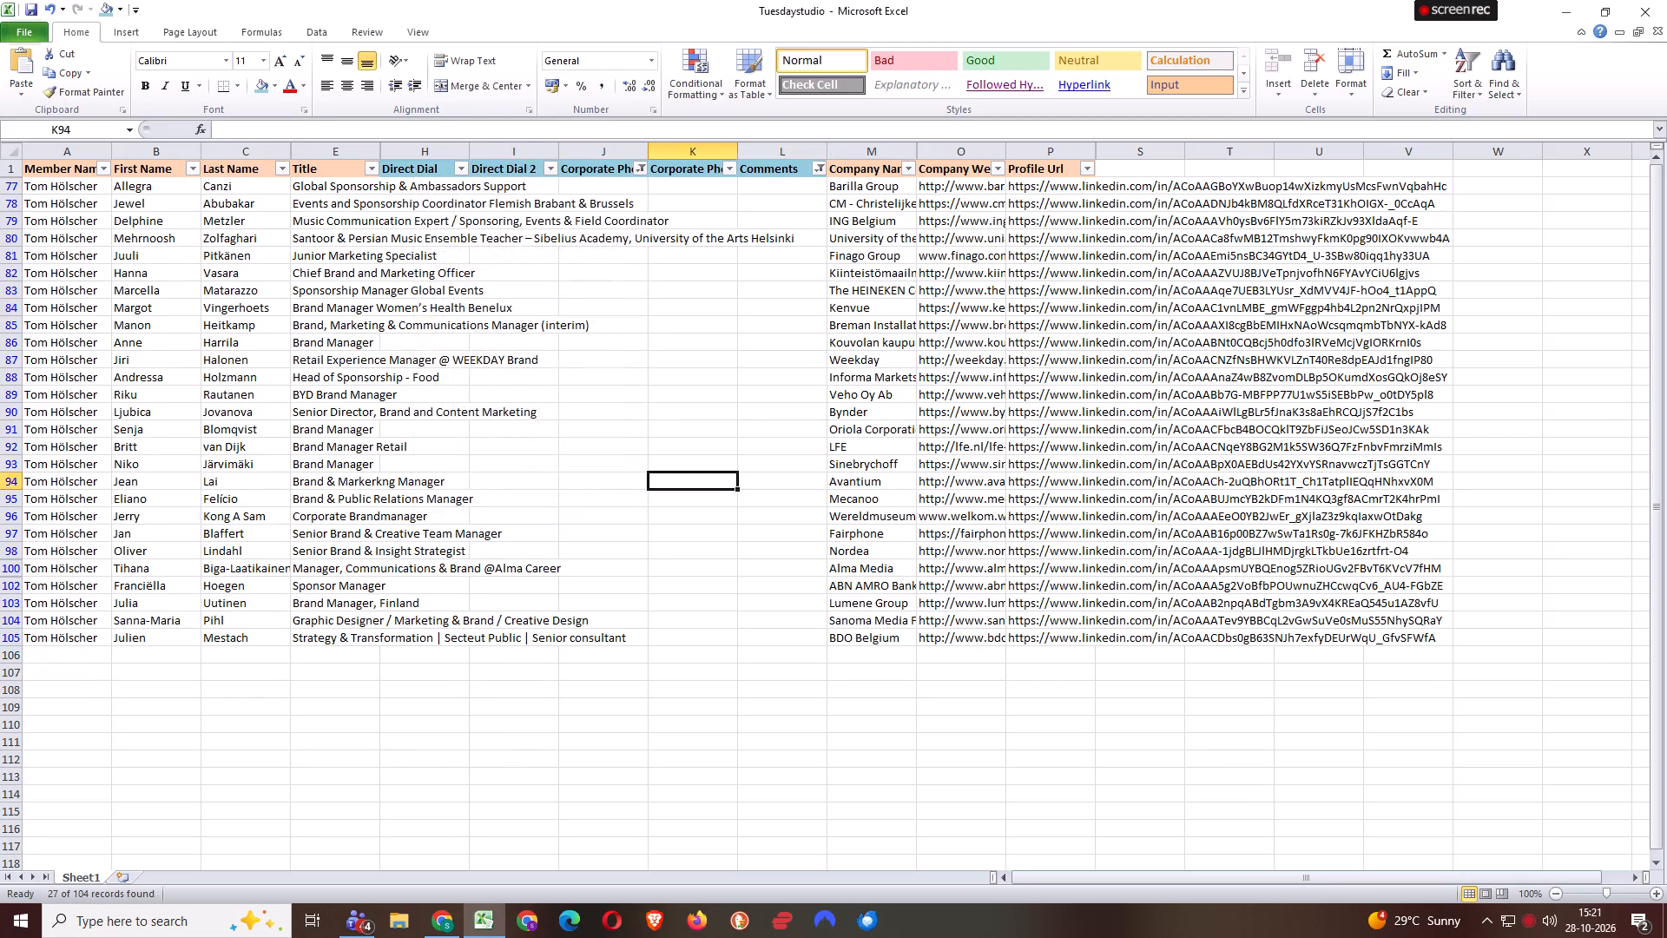
Copy the company name Barilla Group from row 77 and search Google for its Netherlands company phone number, checking the results for it.
click(866, 182)
key(ctrl+c)
key(alt+Tab)
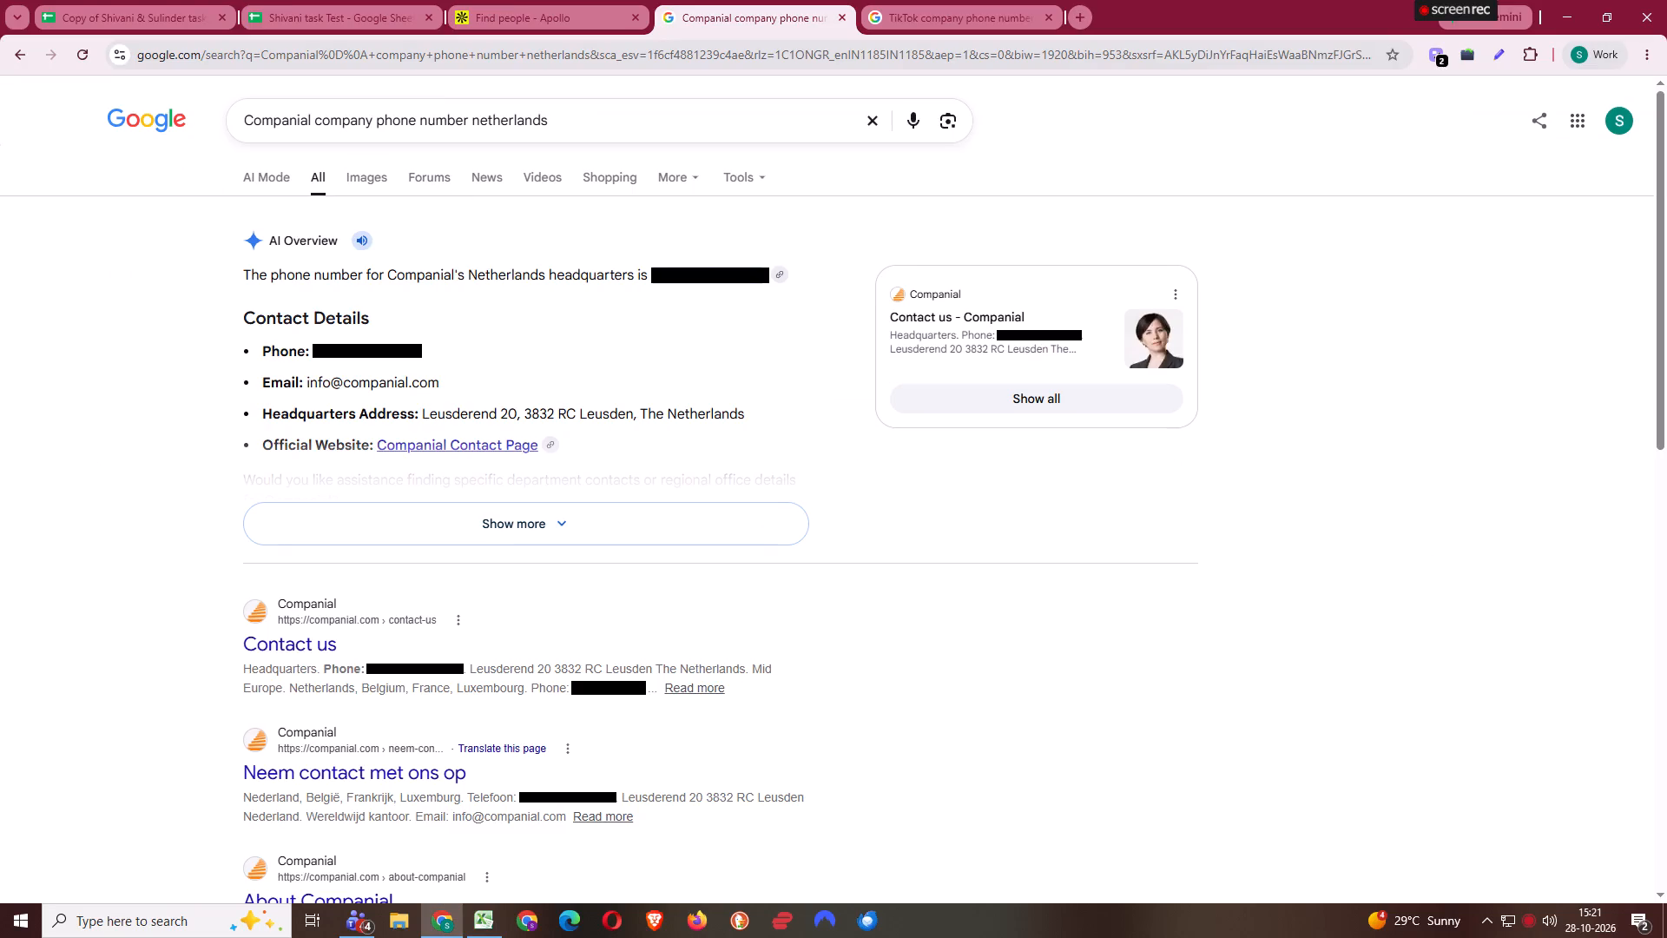
drag(309, 125, 274, 122)
double_click(290, 121)
key(ctrl+v)
key(space)
text(')
key(Return)
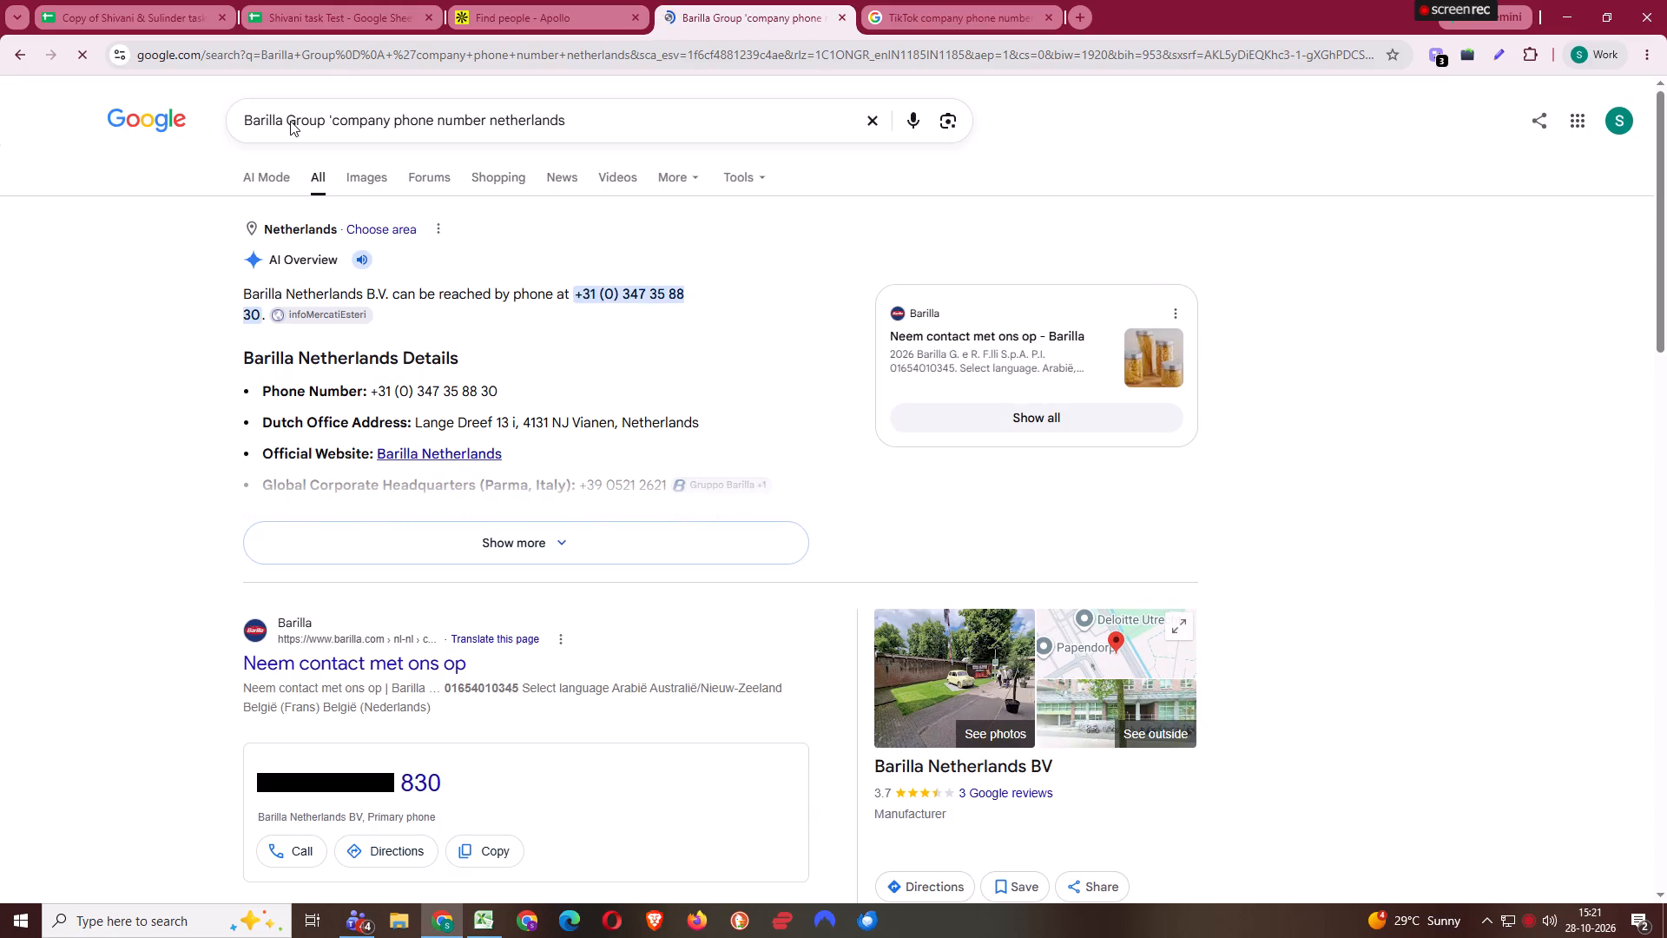
scroll(540, 345, down, 5)
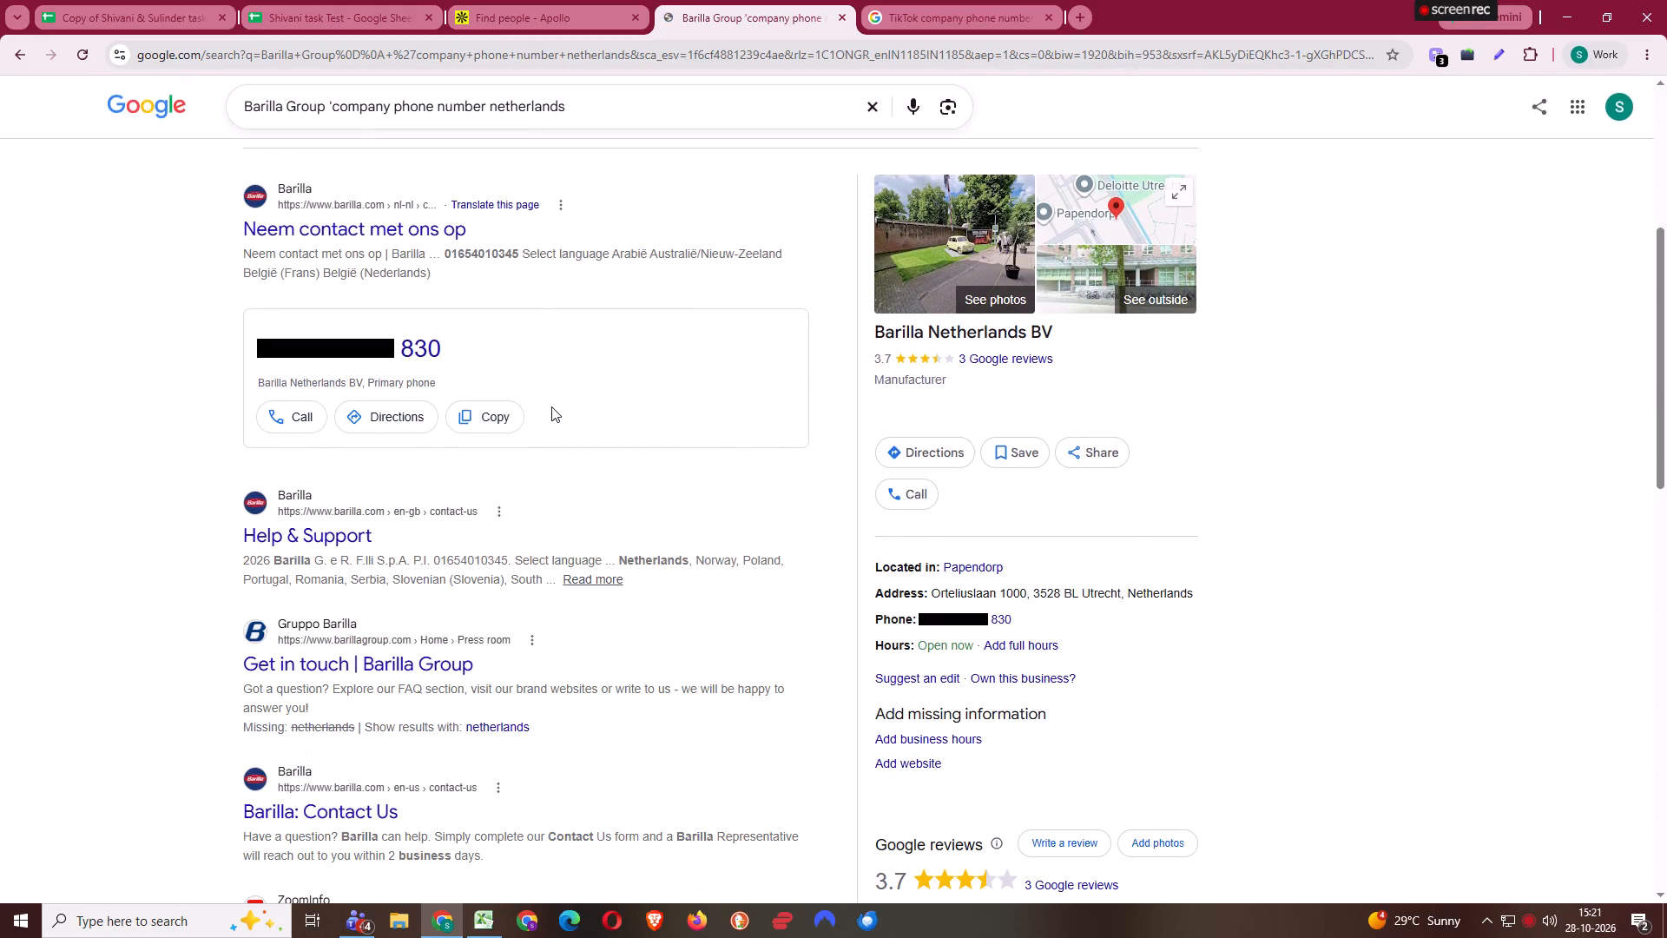
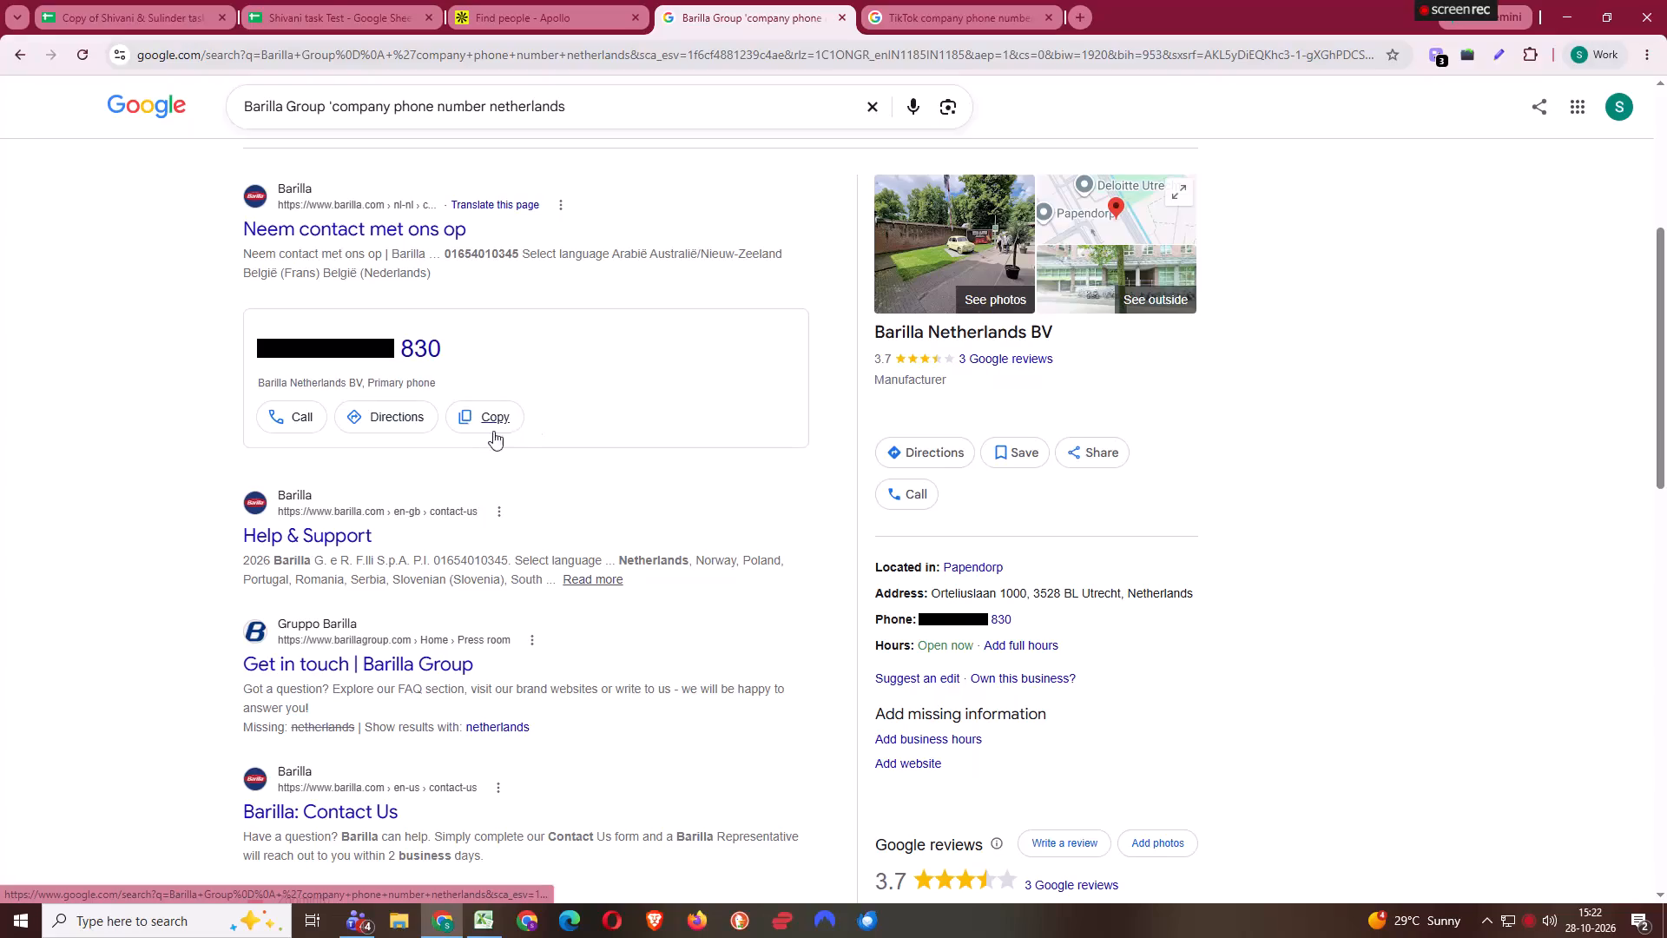
In the Excel sheet, paste Barilla's number as text into row 77's first Corporate Phone cell and remove the spaces between its digit groups.
key(alt+Tab)
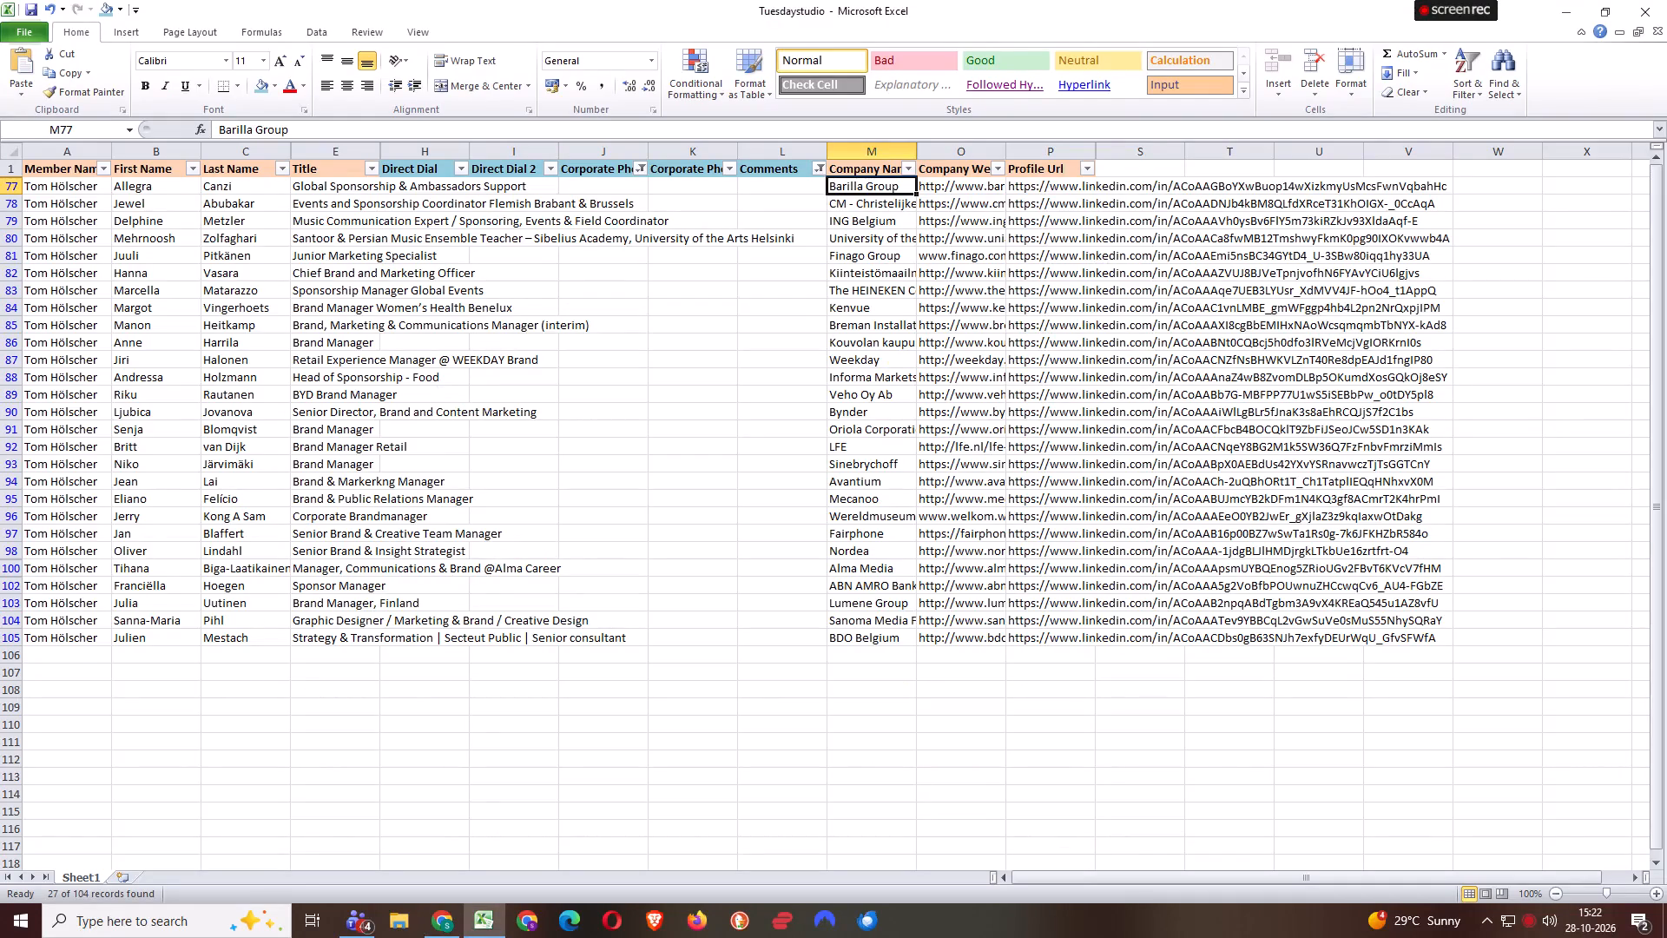
click(577, 180)
key(apostrophe)
key(ctrl+v)
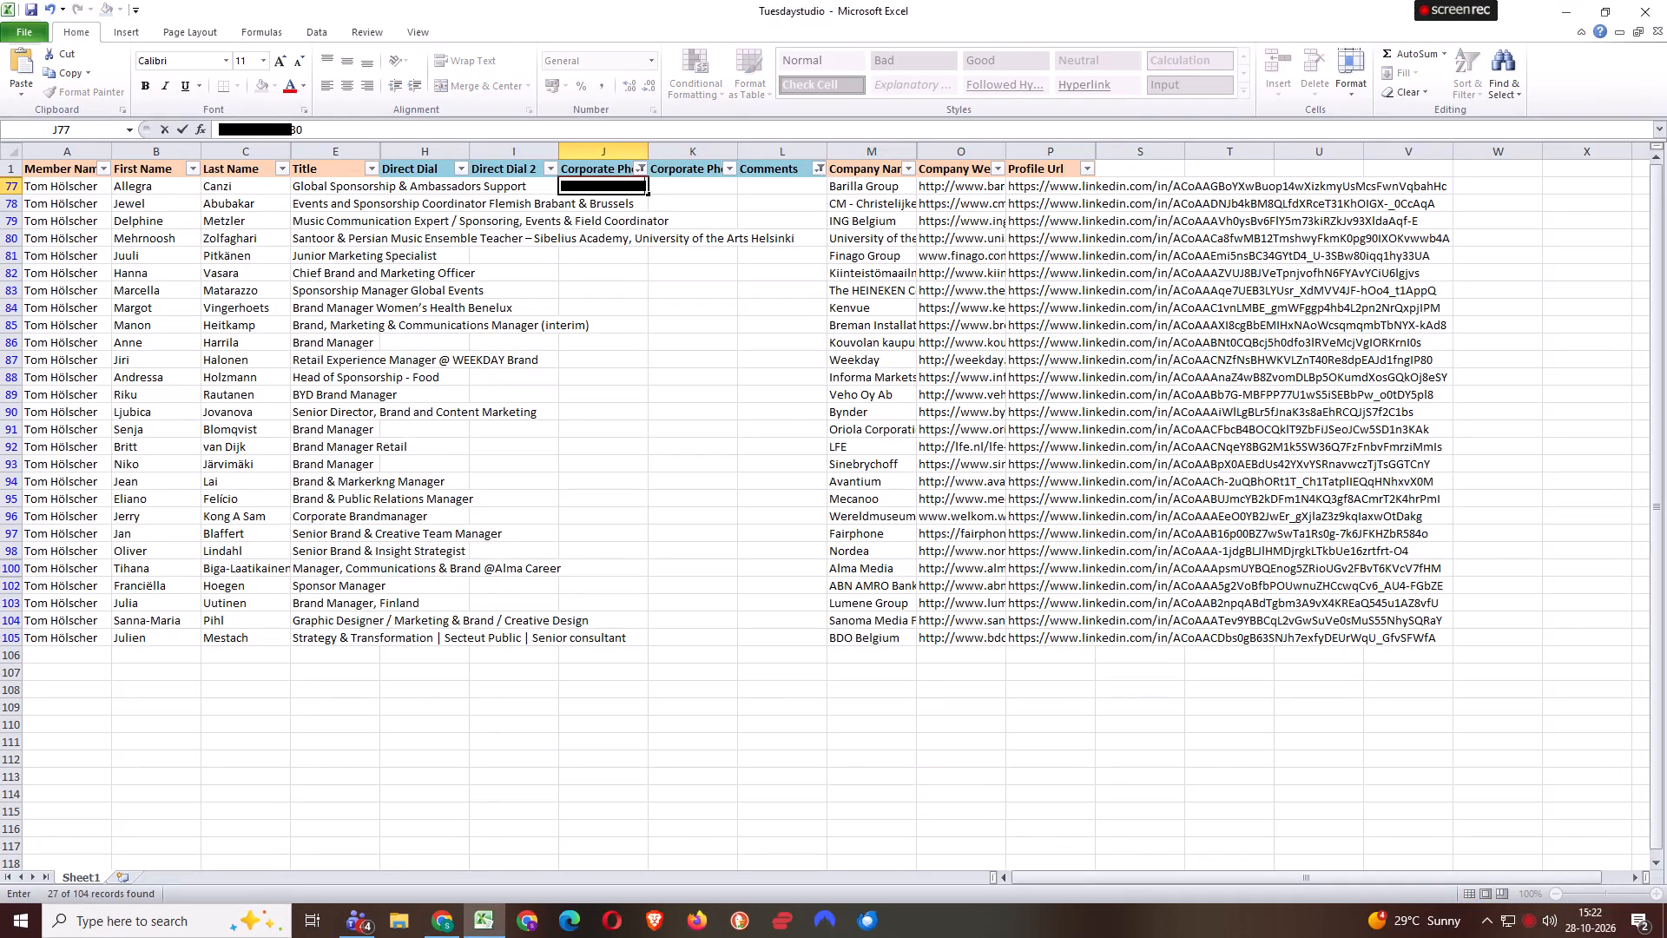
click(607, 186)
key(BackSpace)
key(Right)
key(Right)
key(Right)
key(Right)
key(BackSpace)
key(BackSpace)
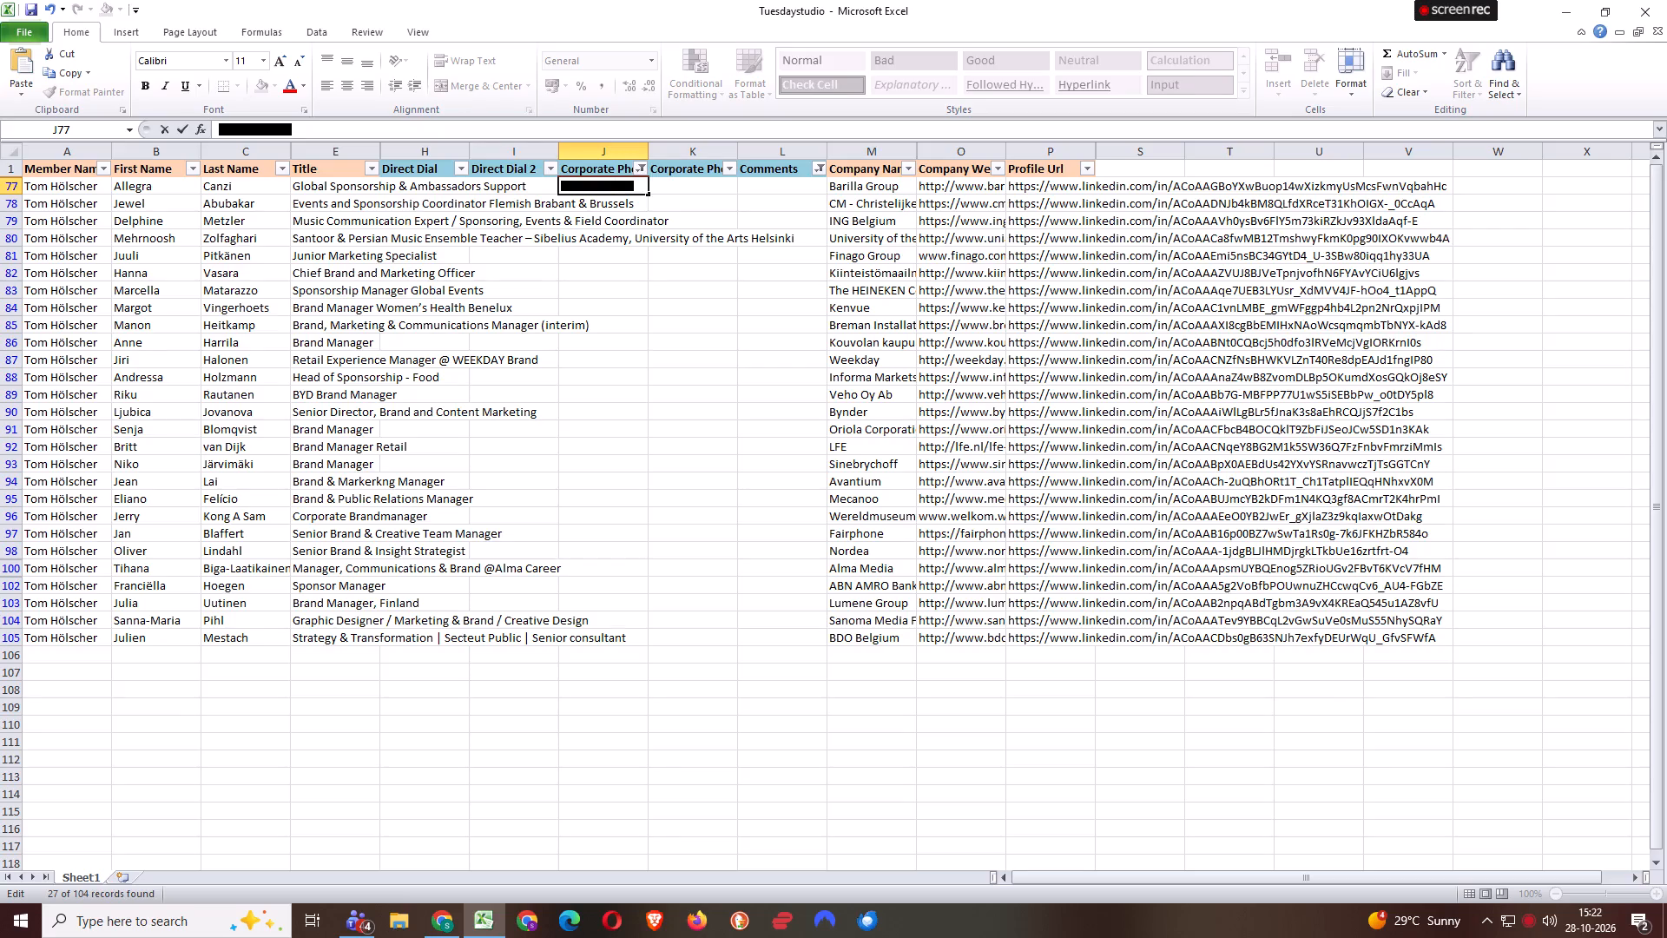
key(ctrl+z)
key(ctrl+z)
key(ctrl+z)
key(BackSpace)
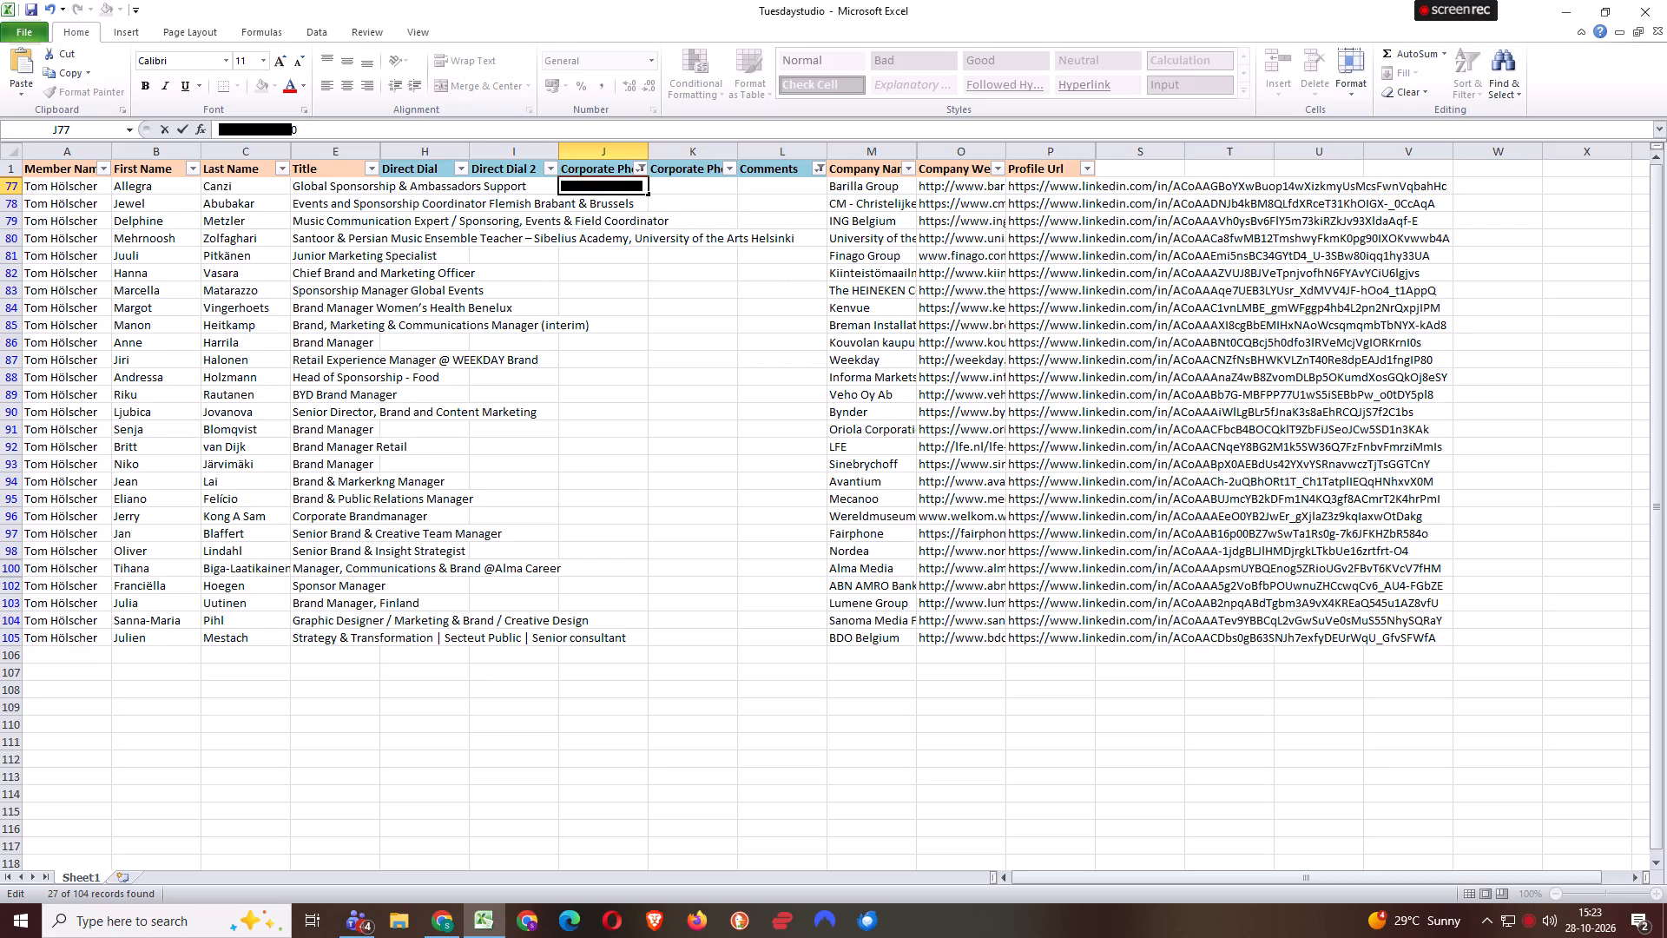
click(789, 283)
click(632, 189)
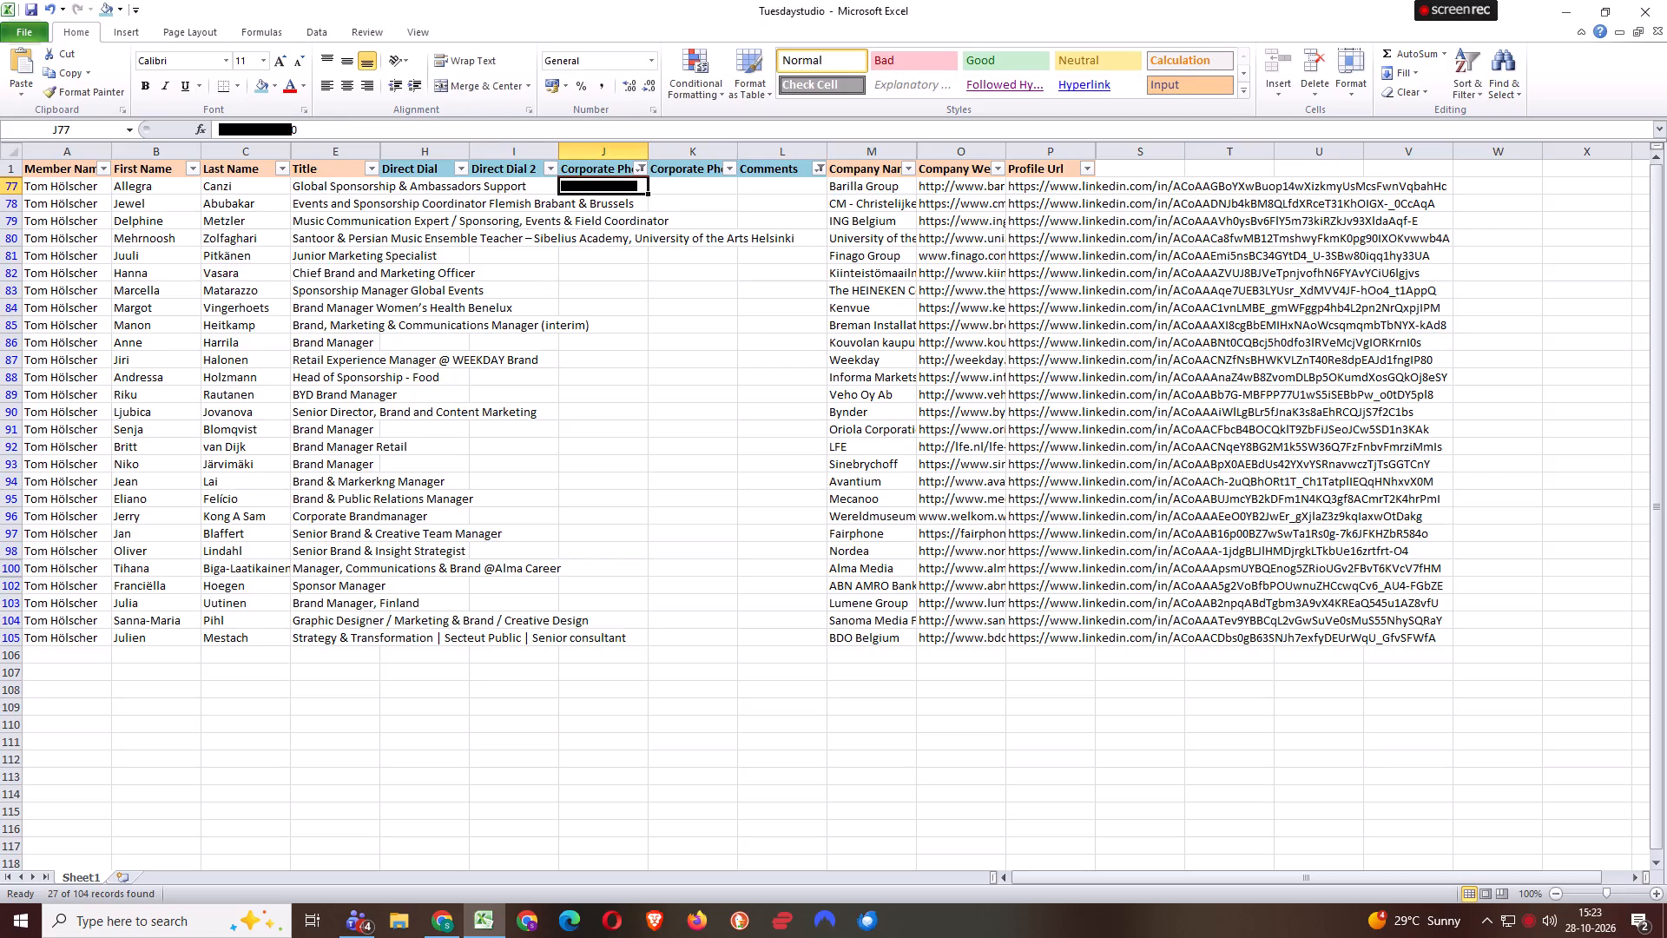
Compare the Barilla number entered in row 77 with the one in the Google results.
key(alt+Tab)
key(alt+Tab)
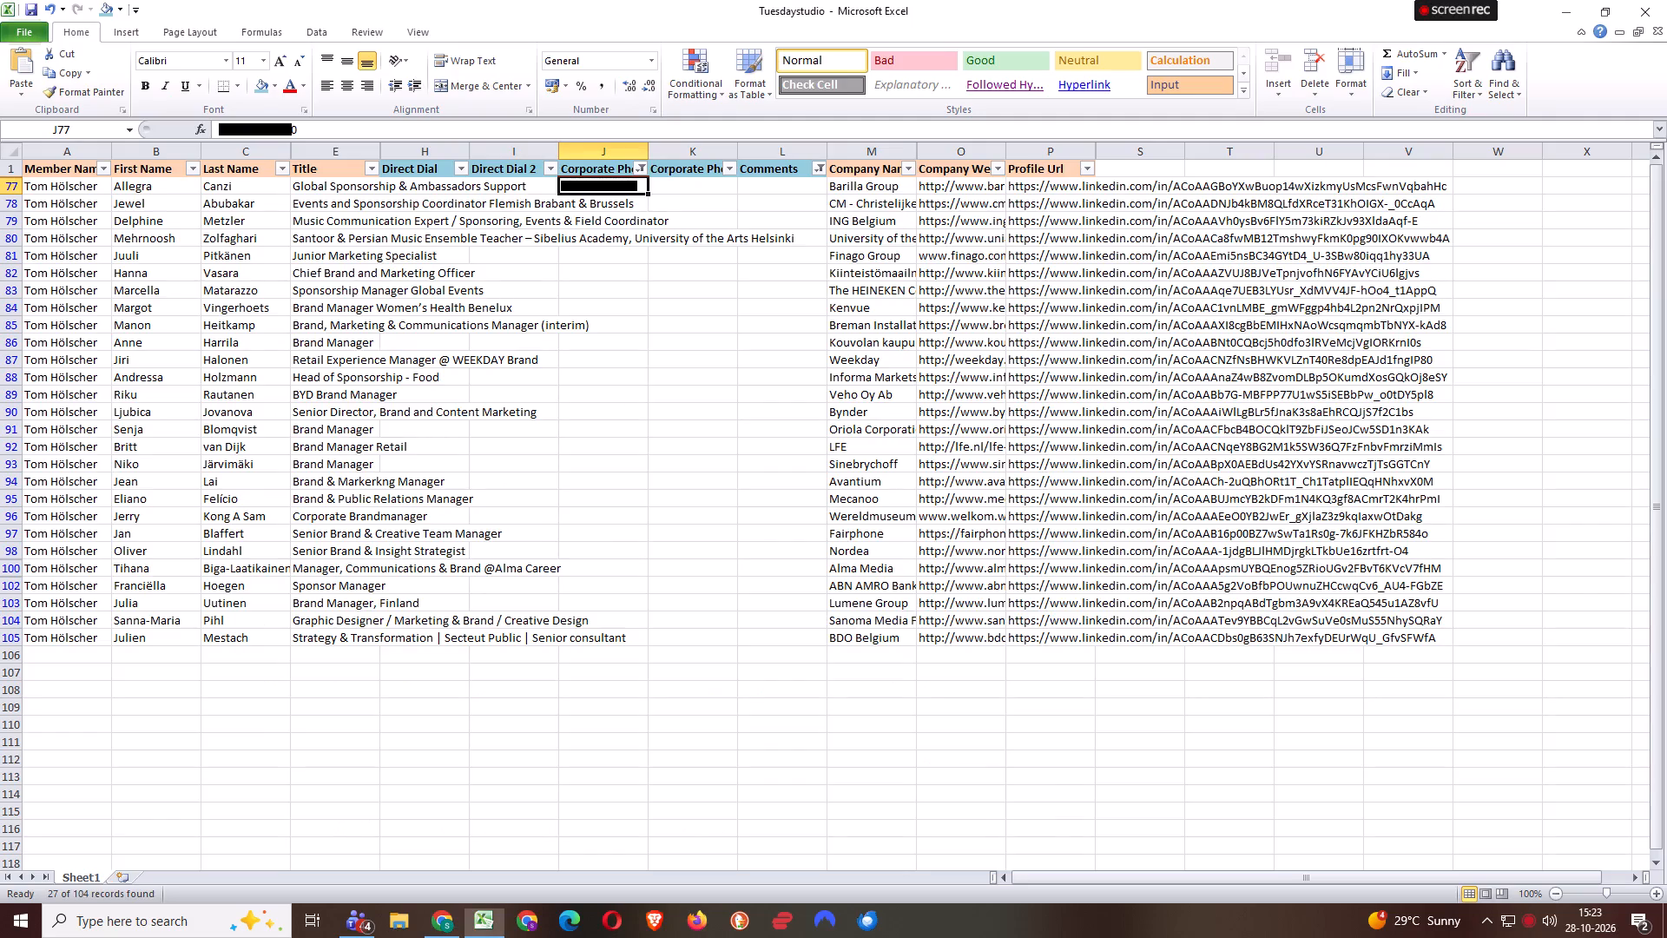
key(alt+Tab)
key(alt+Tab)
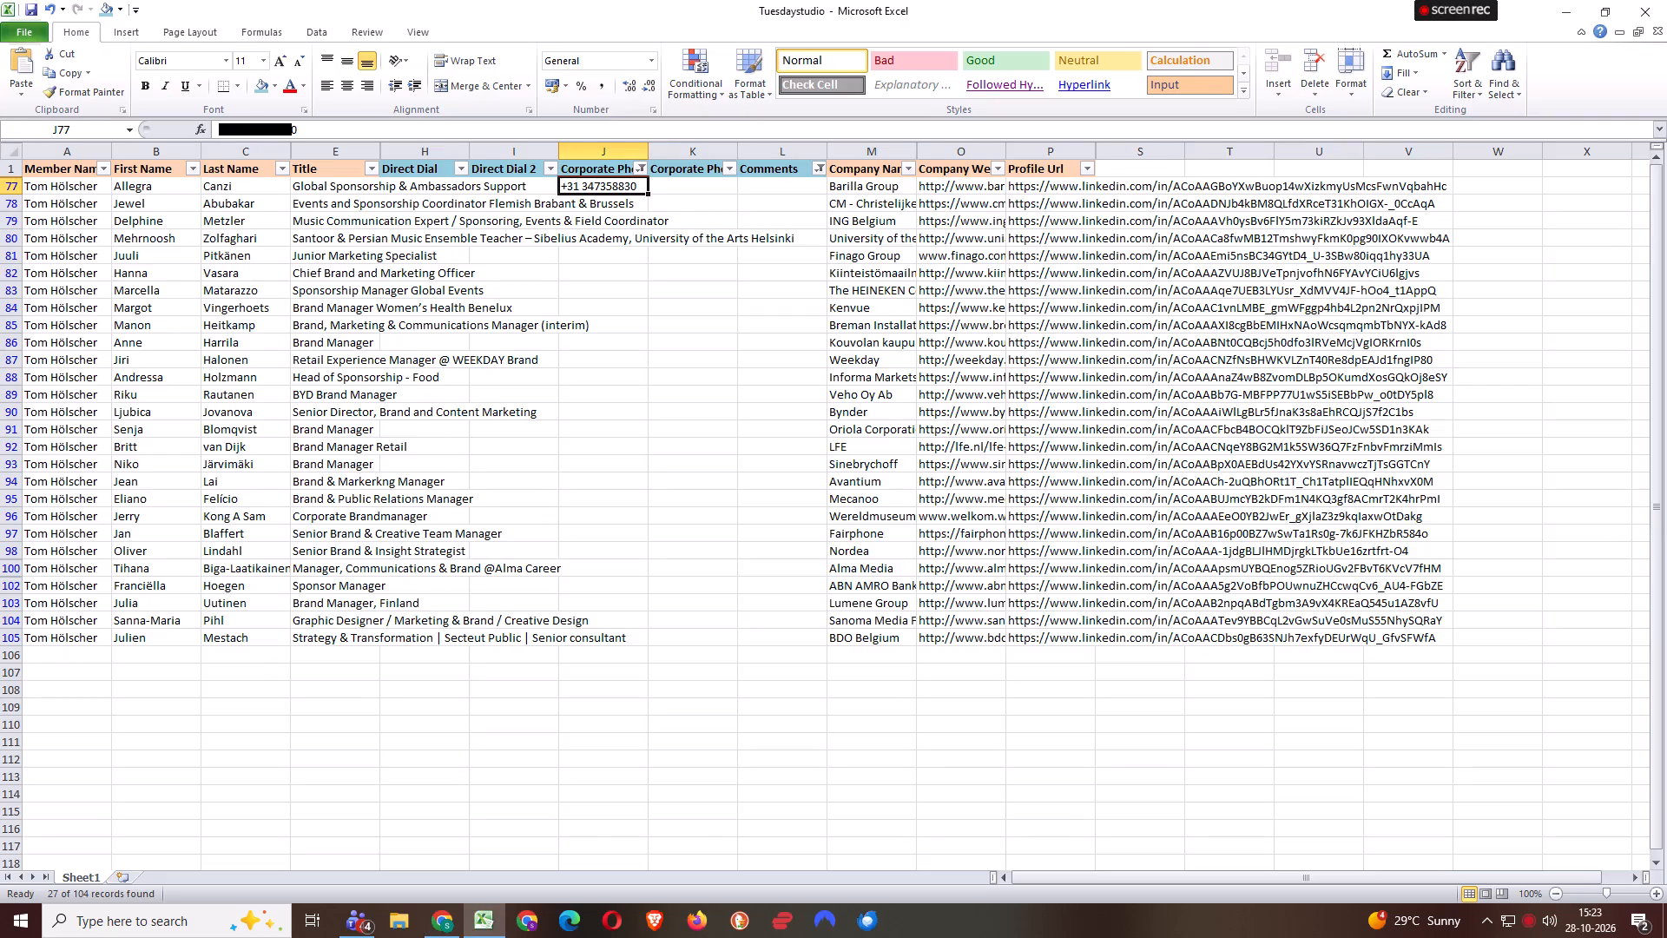
key(alt+Tab)
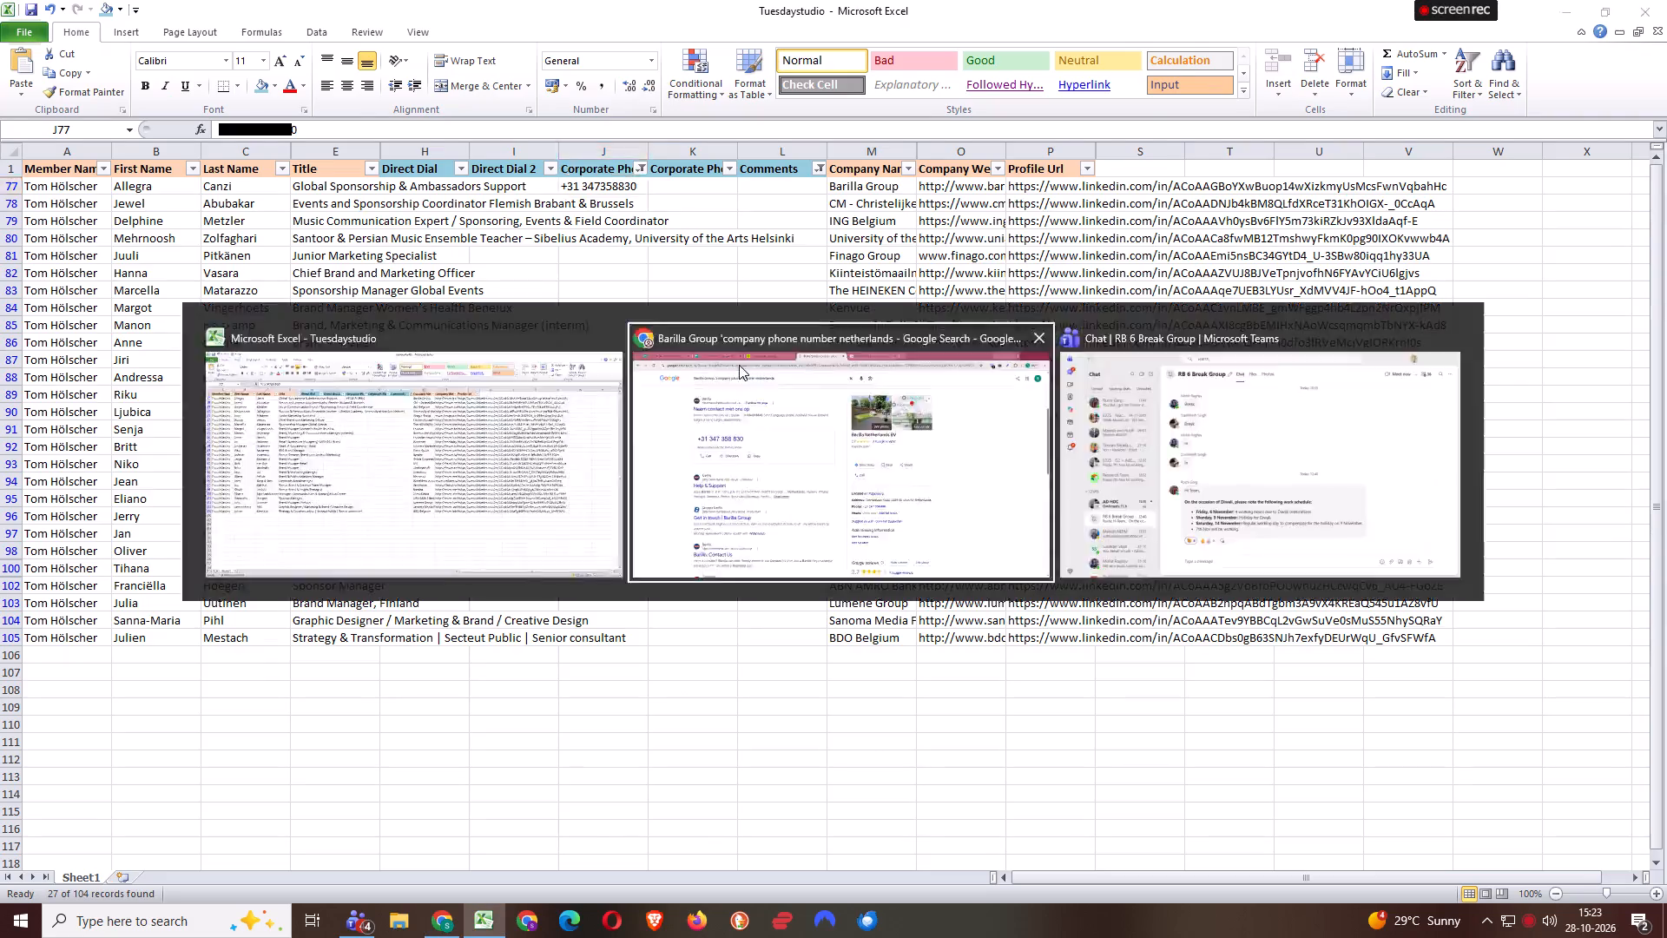
key(alt+Tab)
Reapply the first Corporate Phone column's filter to hide the completed Barilla Group row.
click(638, 162)
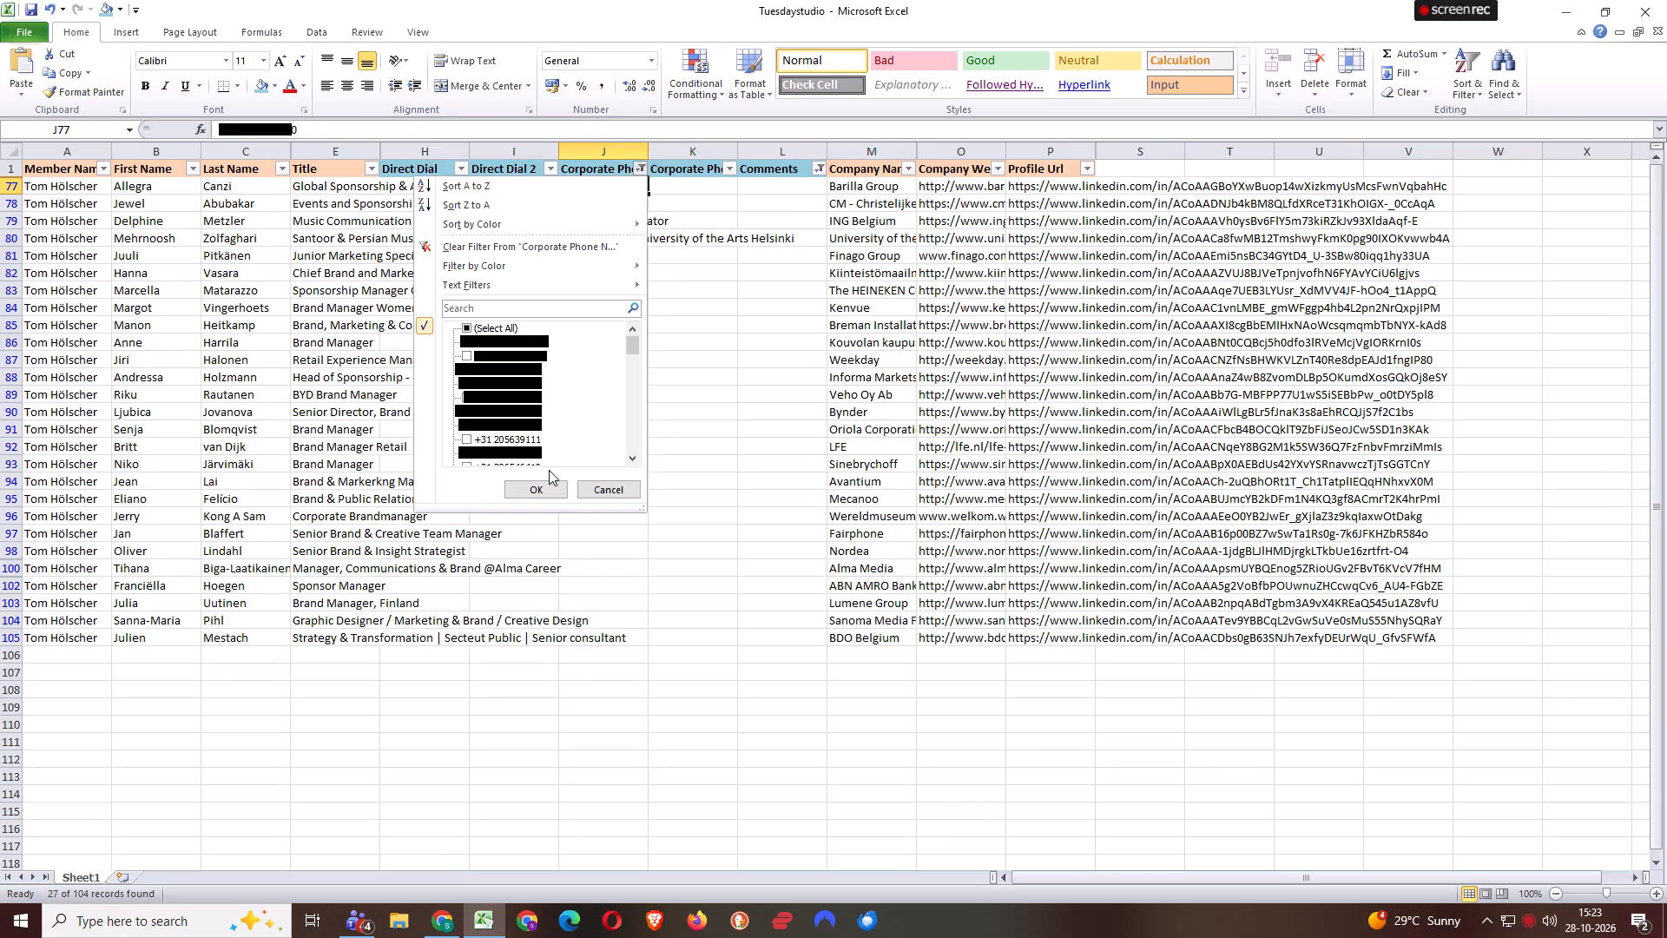
click(549, 486)
Copy row 78's company name, search Google for "CM - Christelijke Mutualiteit company phone number netherlands", and copy the Belgian CM Insurances number.
click(873, 185)
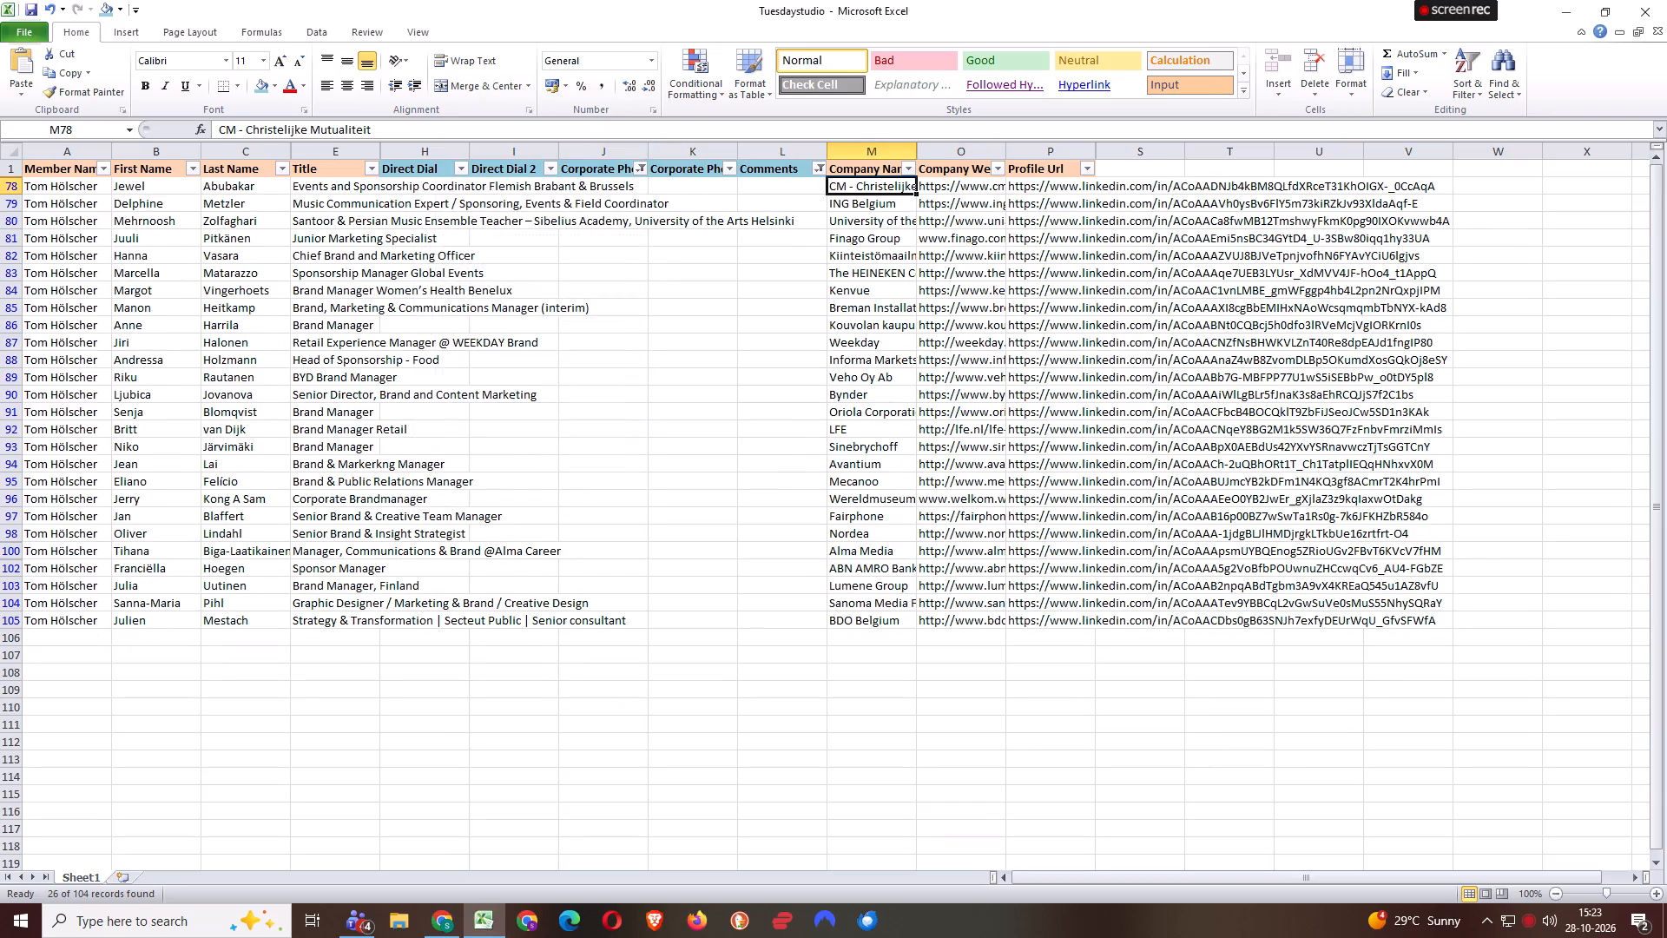
key(ctrl+c)
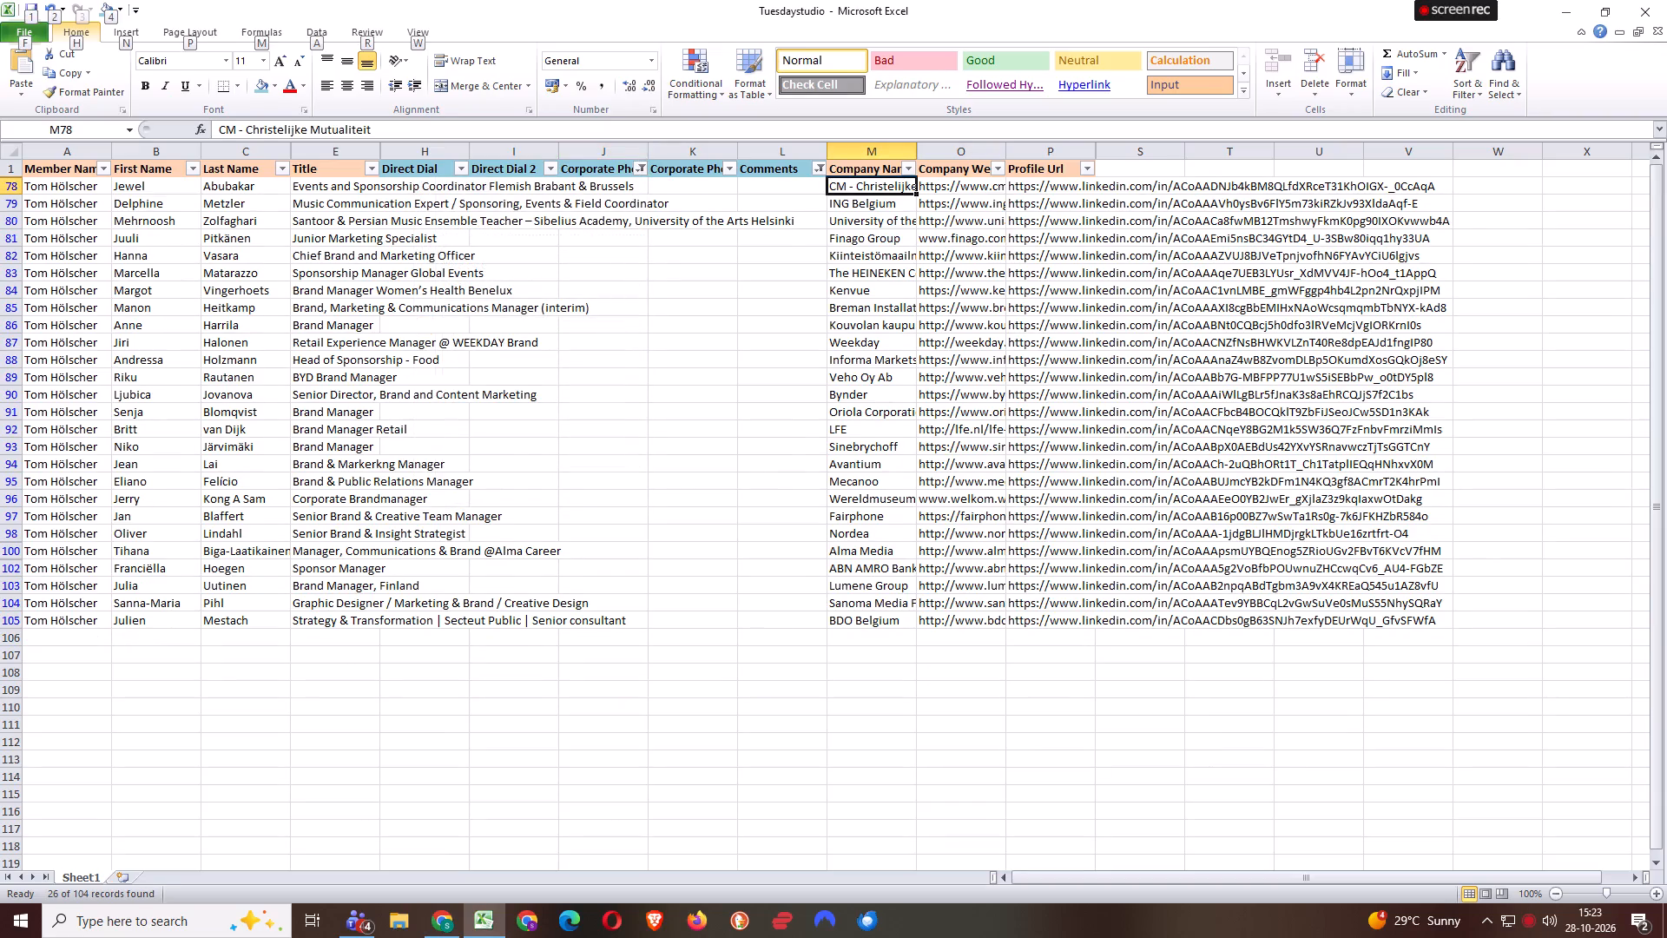
click(829, 254)
ctrl+click(863, 180)
click(832, 264)
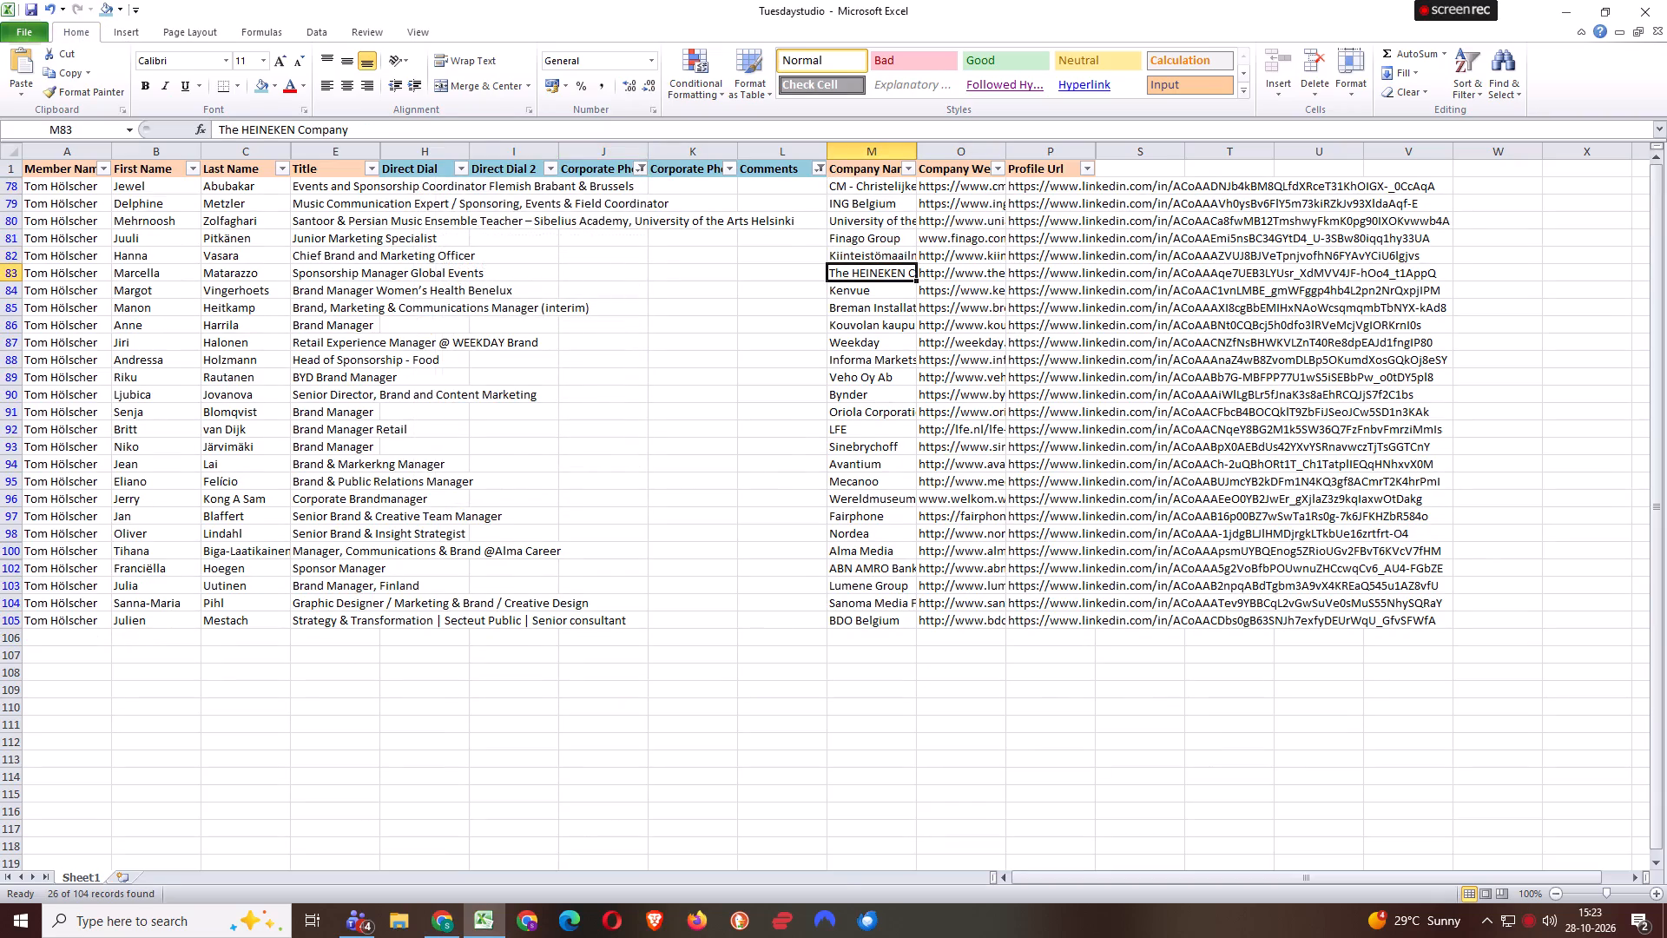
click(859, 185)
key(ctrl+c)
key(alt+Tab)
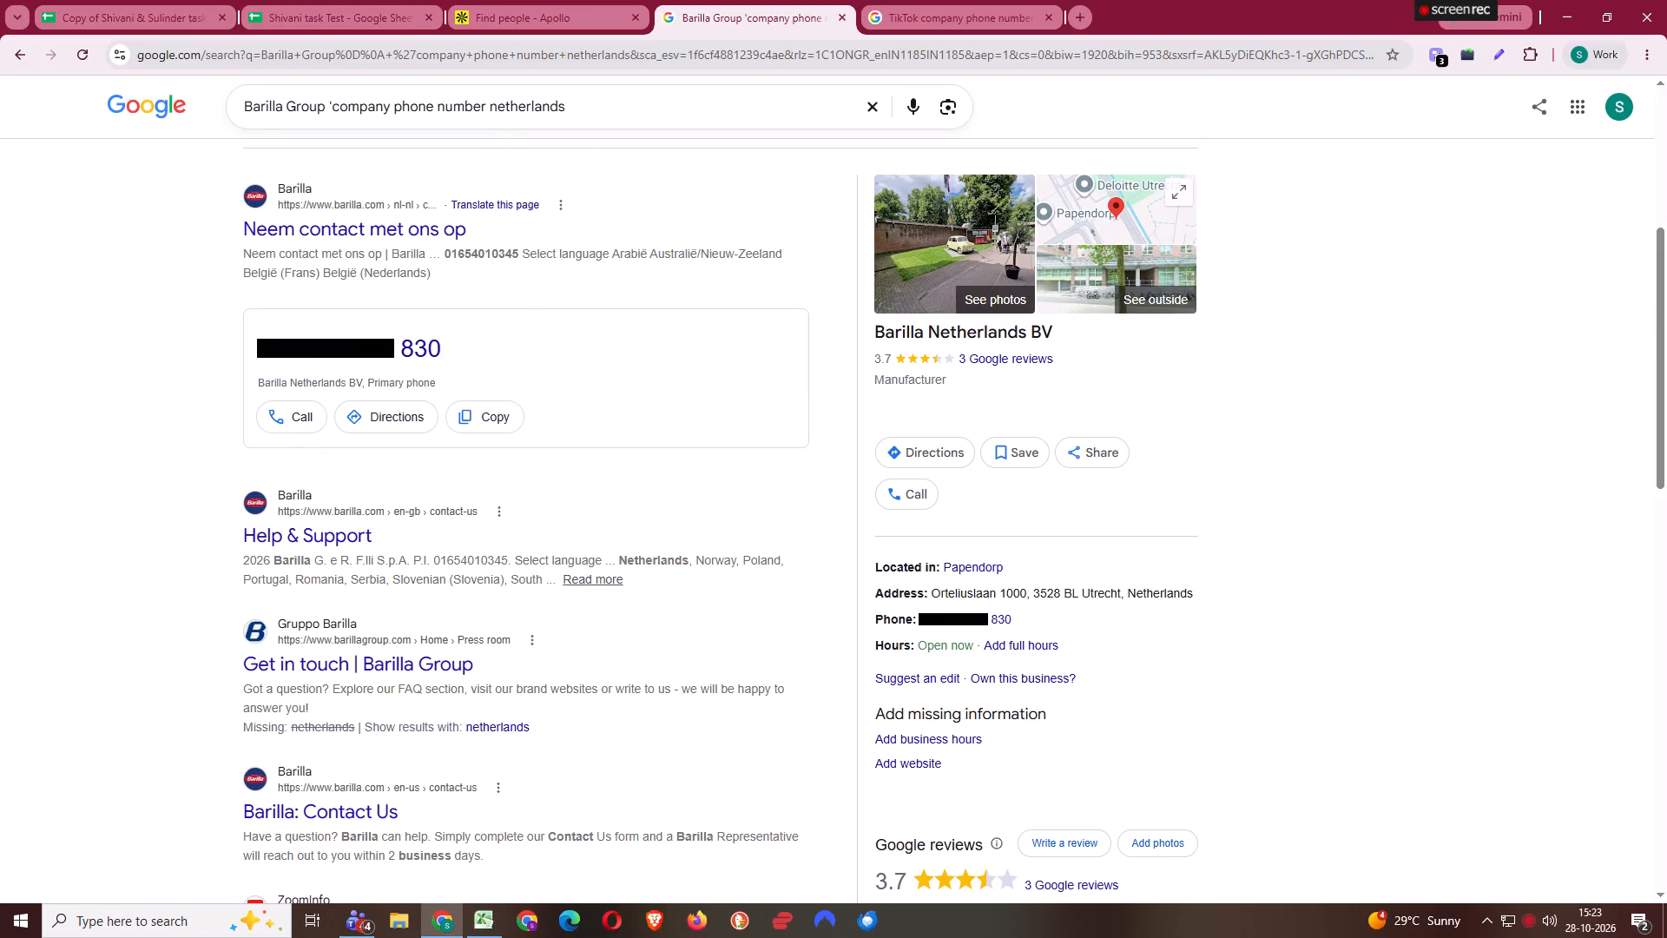
drag(333, 102, 0, 63)
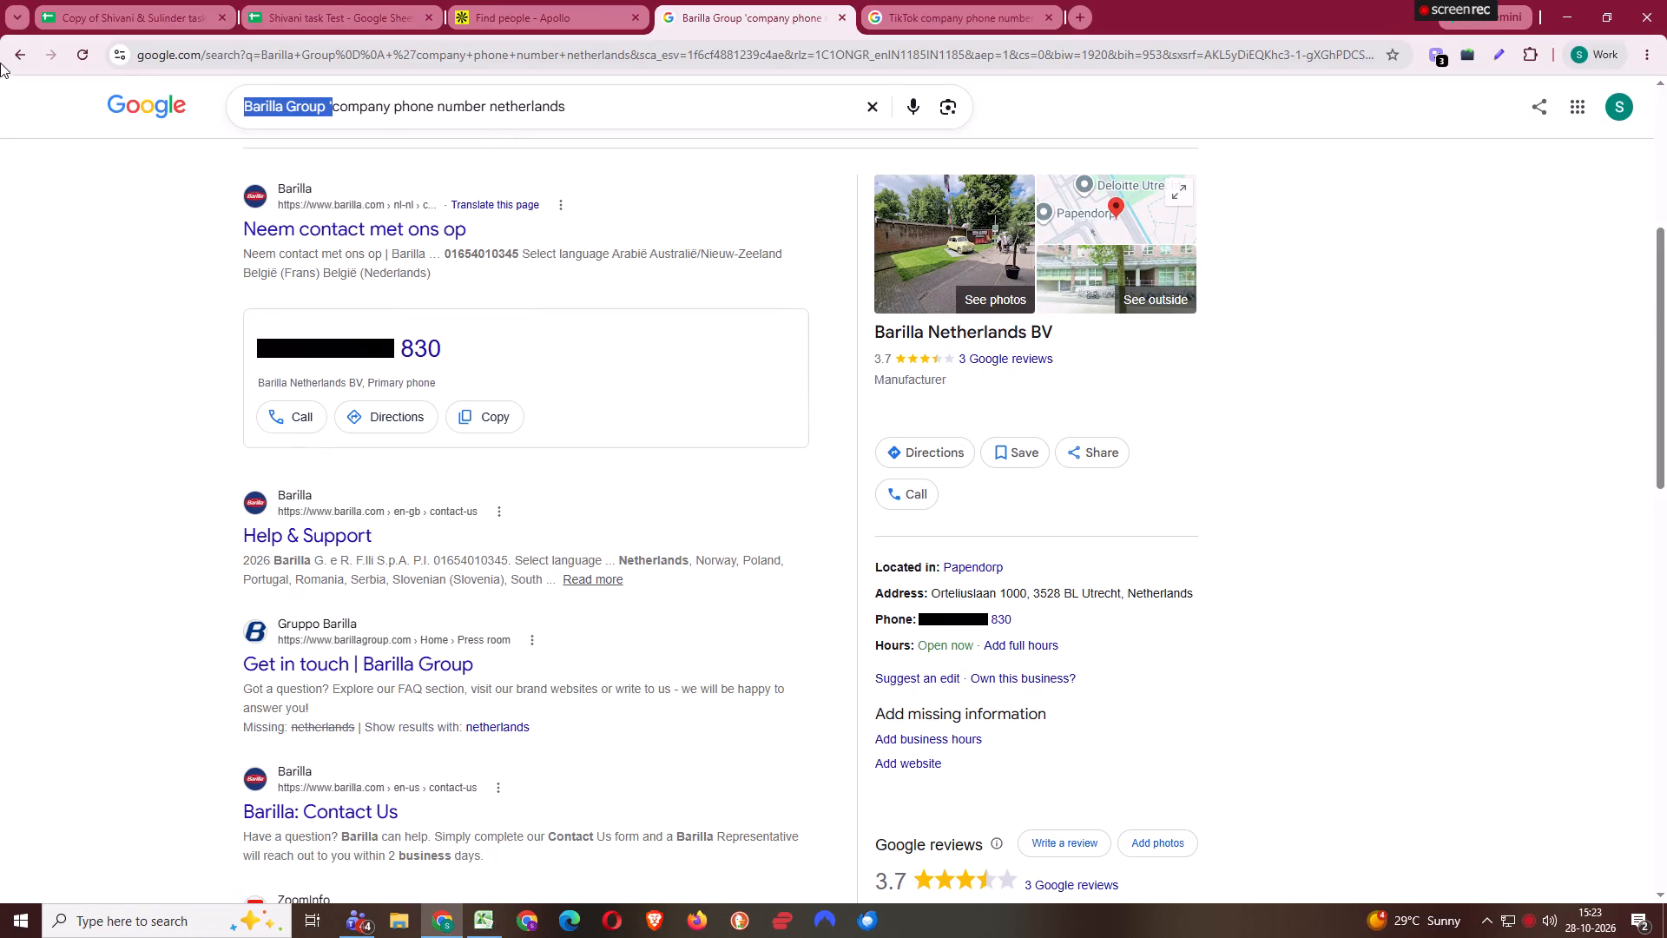
drag(0, 63, 0, 56)
key(ctrl+v)
key(Return)
key(Return)
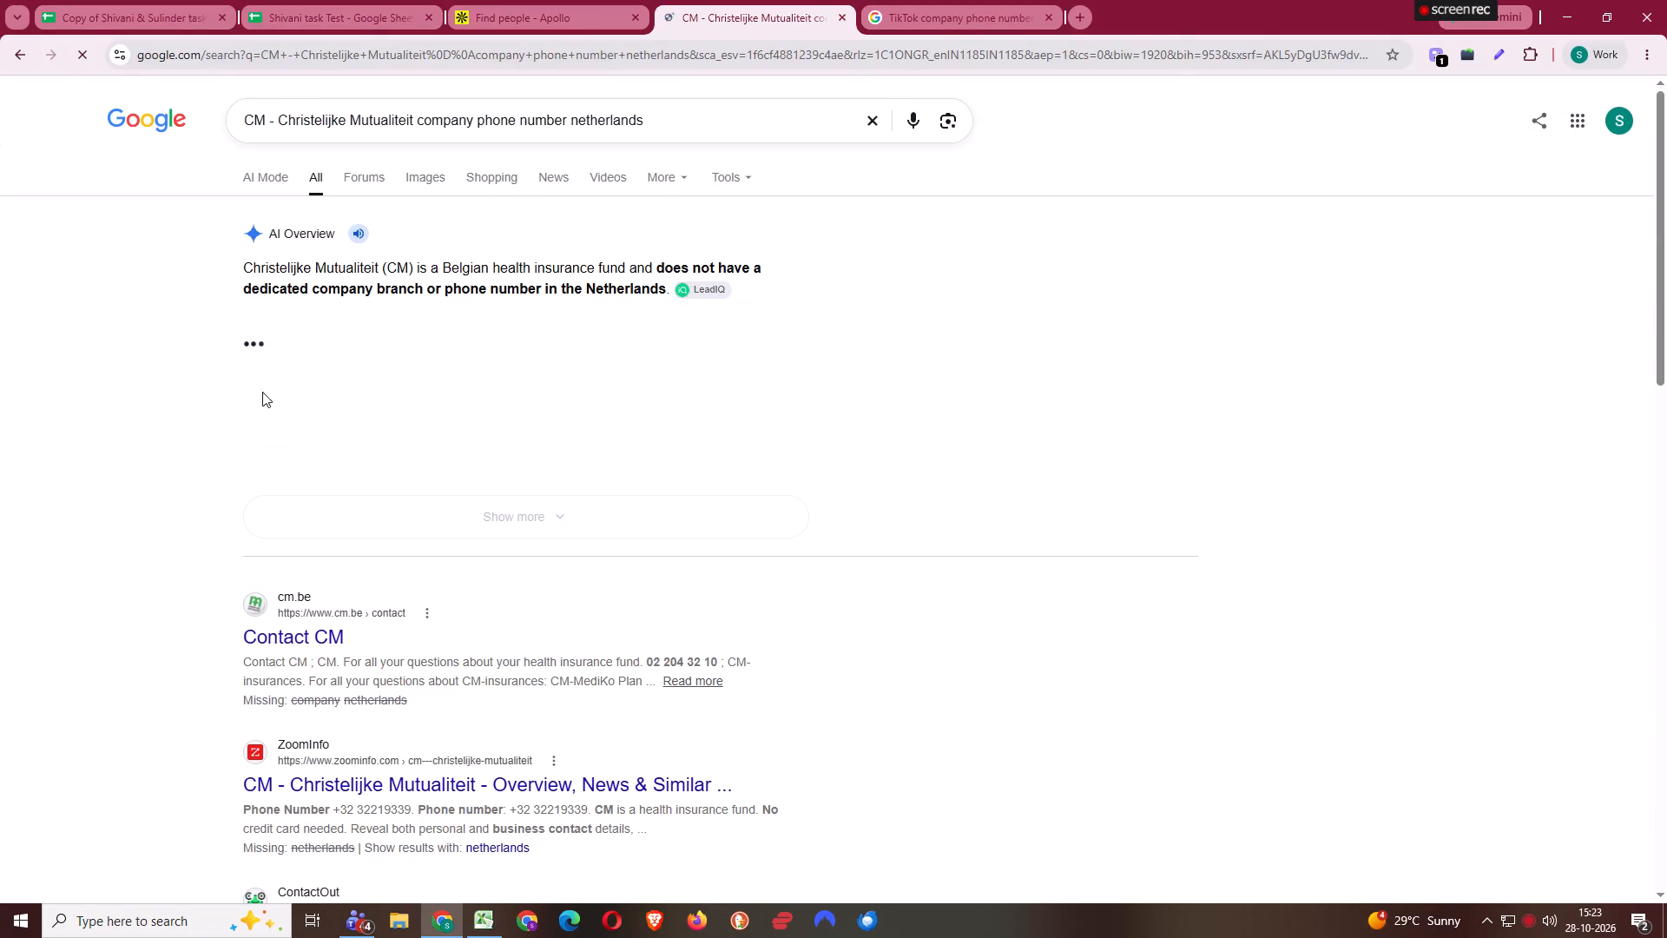
click(521, 527)
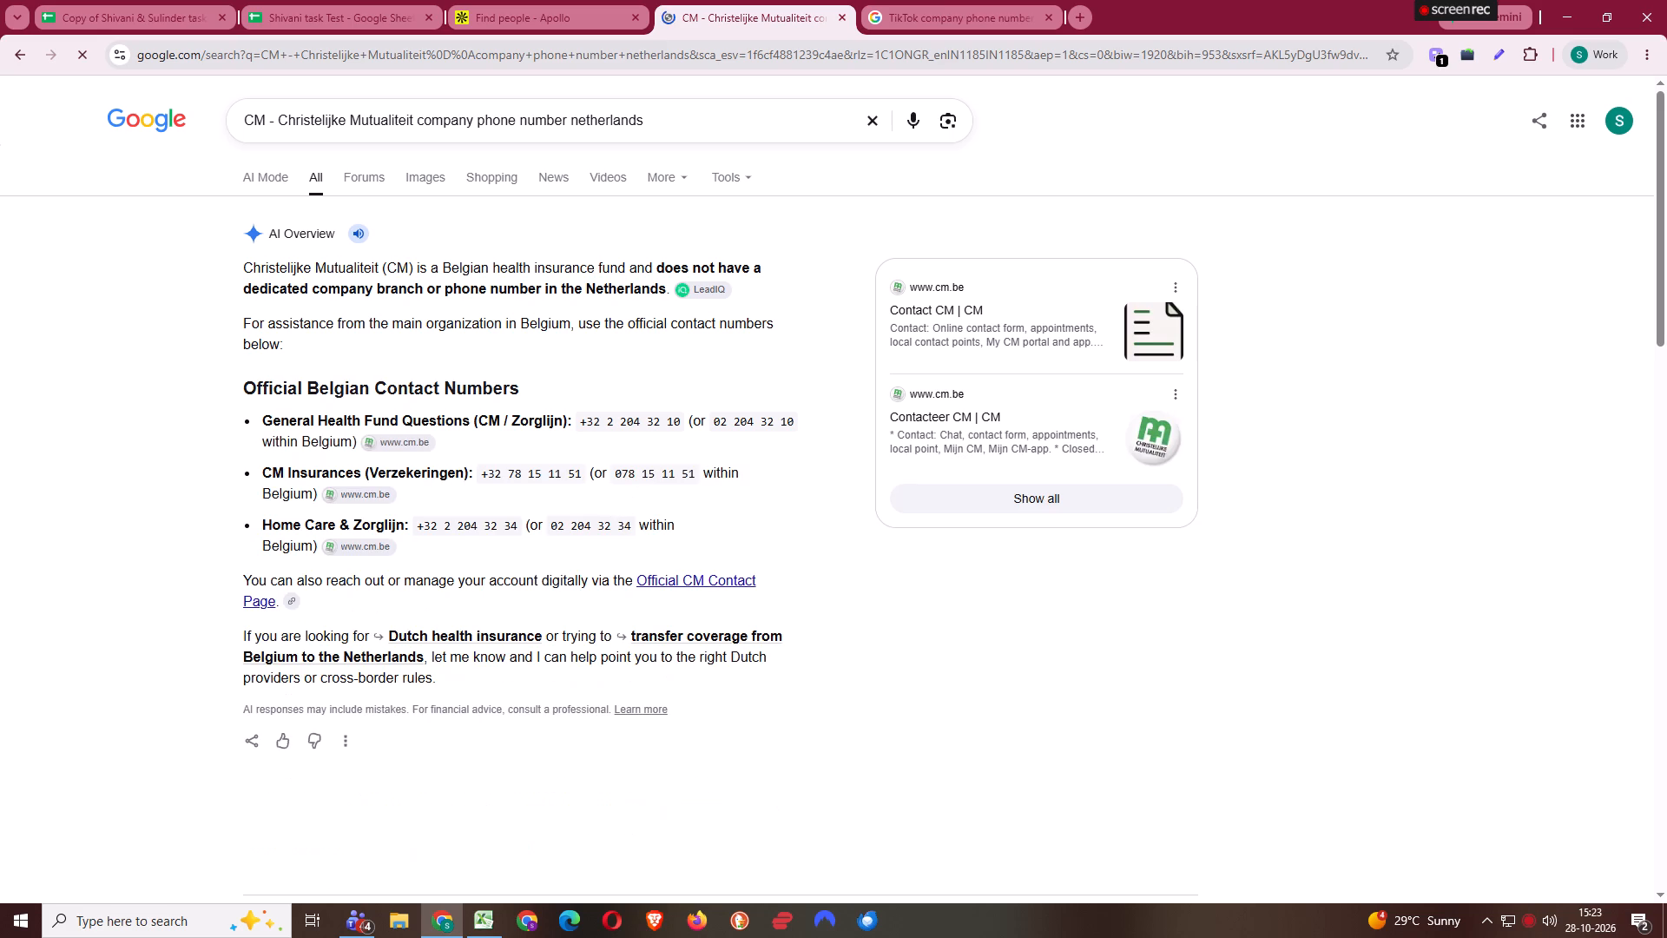
alt+click(525, 471)
In the Excel sheet, highlight row 78's first Corporate Phone cell with the light blue fill for a non-Dutch number.
key(alt+Tab)
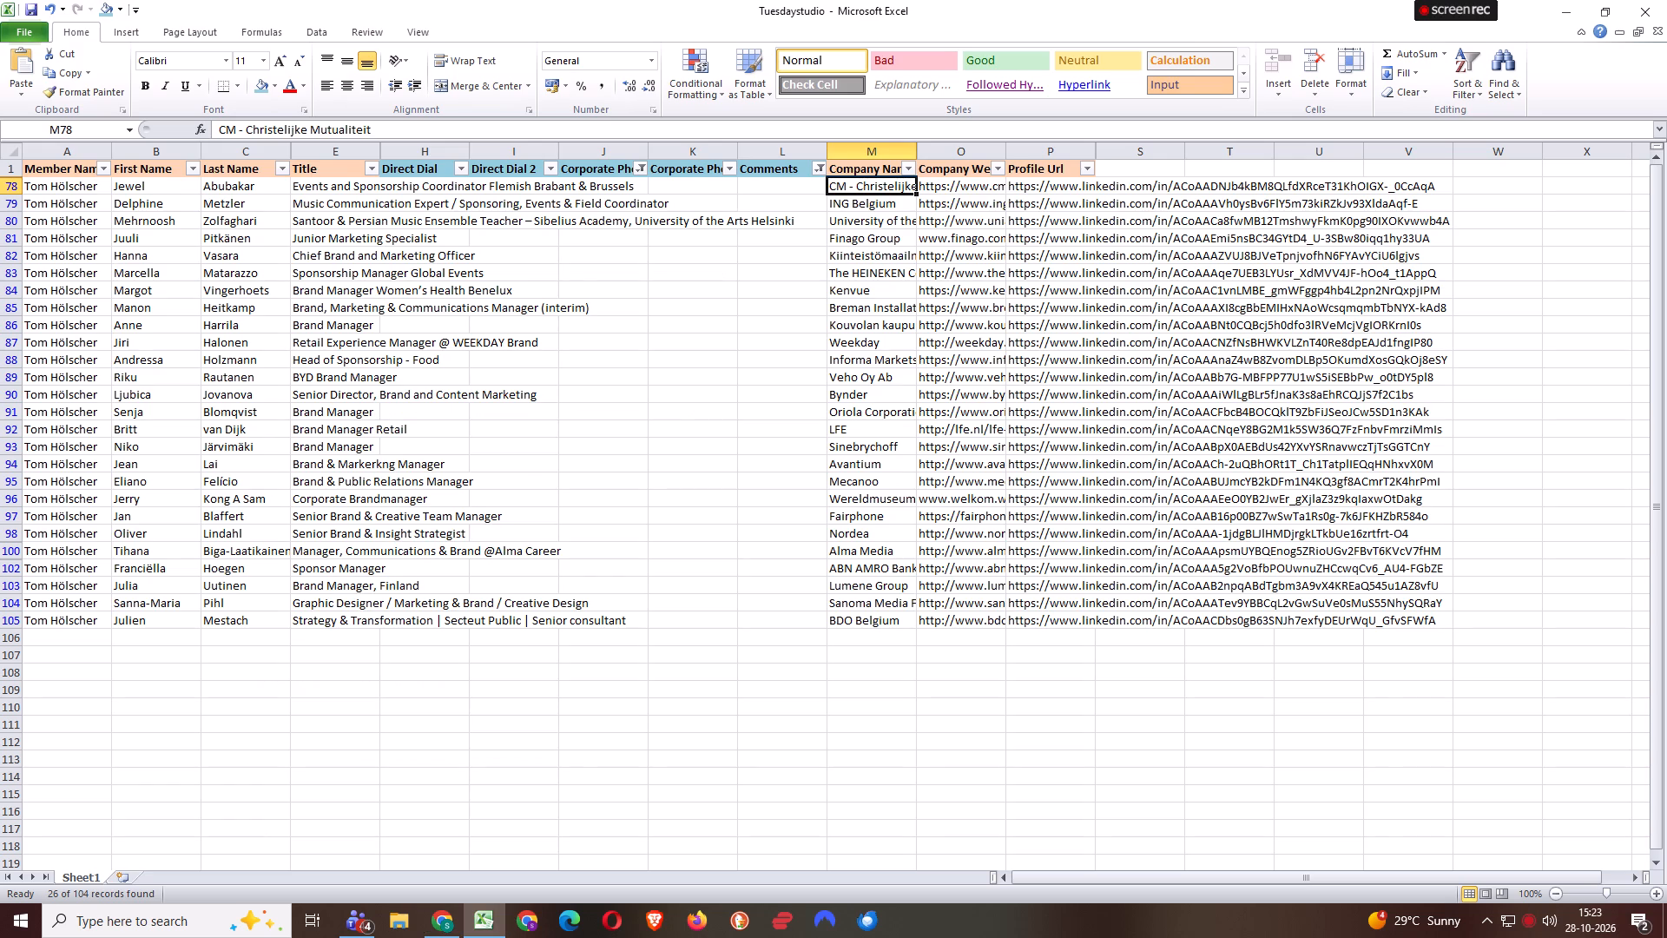
click(612, 183)
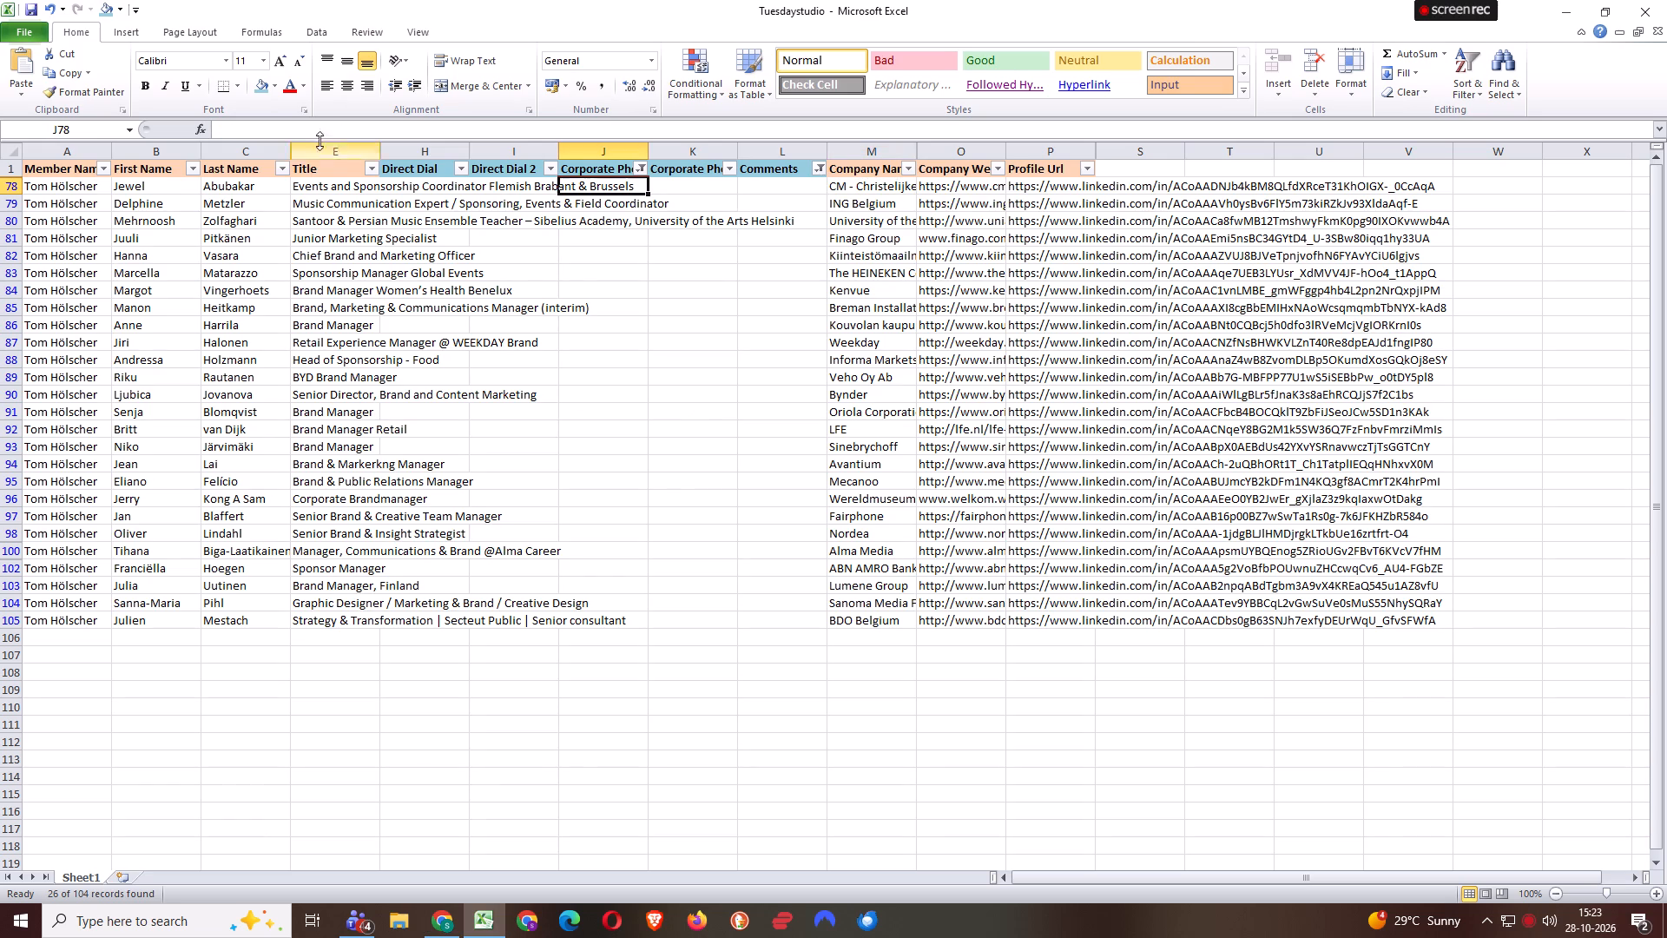
click(259, 82)
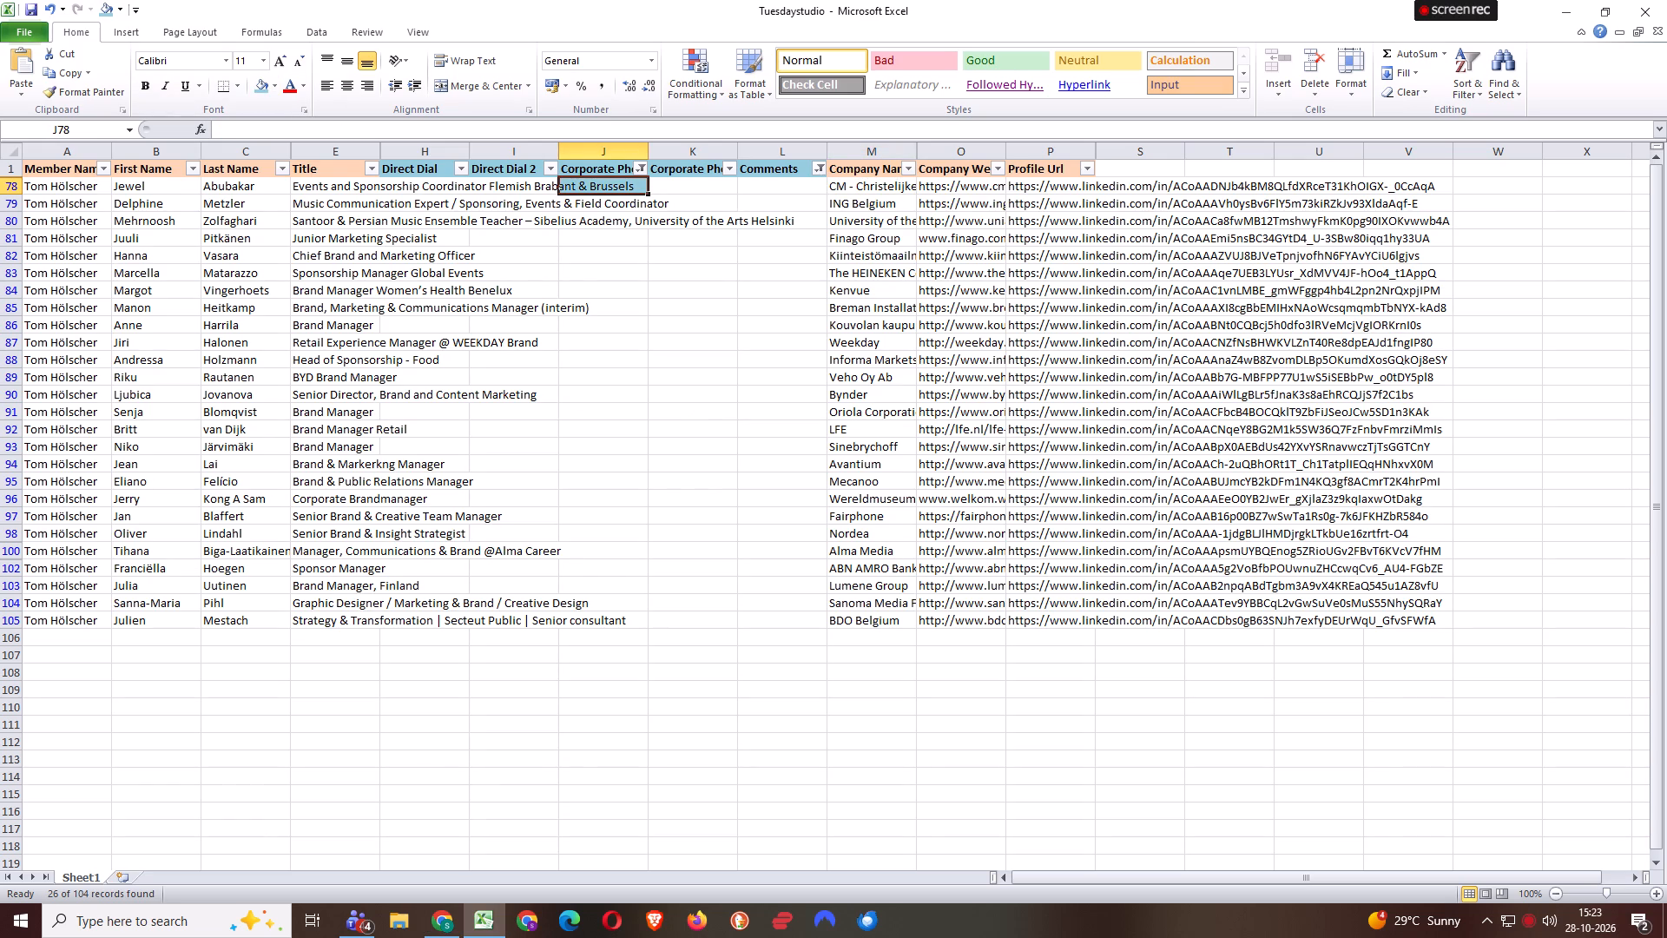
Paste the CM Insurances number as text into the highlighted row 78 cell and remove the spaces between the digit groups after the country code.
key(apostrophe)
key(ctrl+v)
click(598, 181)
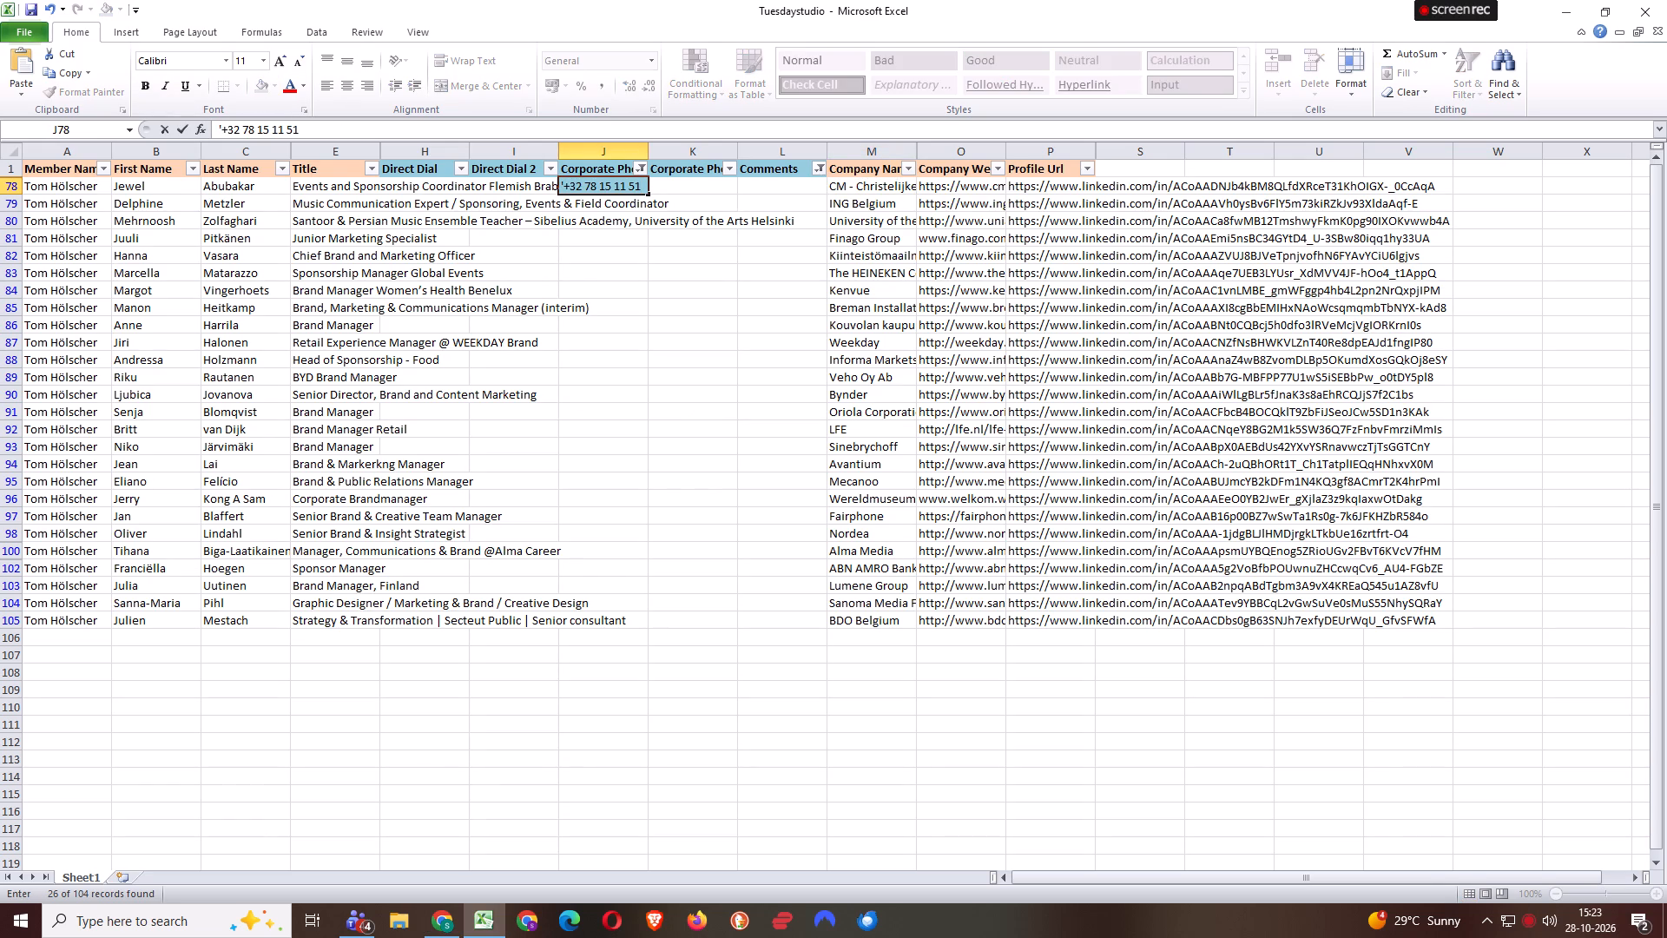
key(BackSpace)
key(Right)
key(Right)
key(Right)
key(BackSpace)
key(Right)
key(Right)
key(Right)
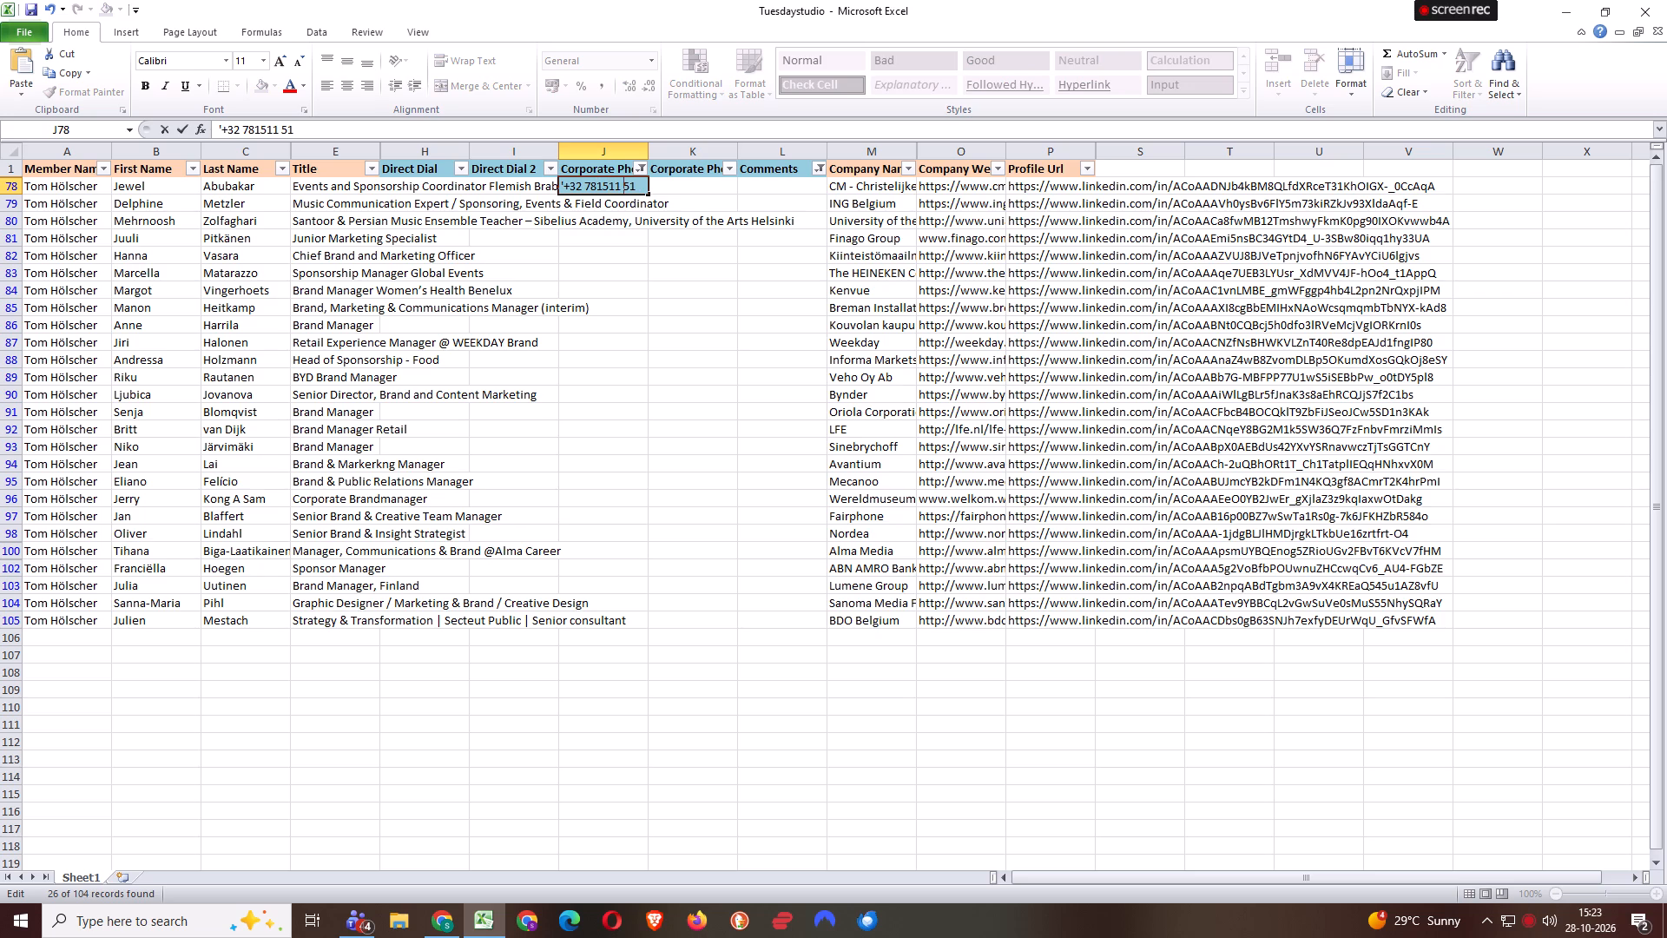
key(BackSpace)
click(708, 209)
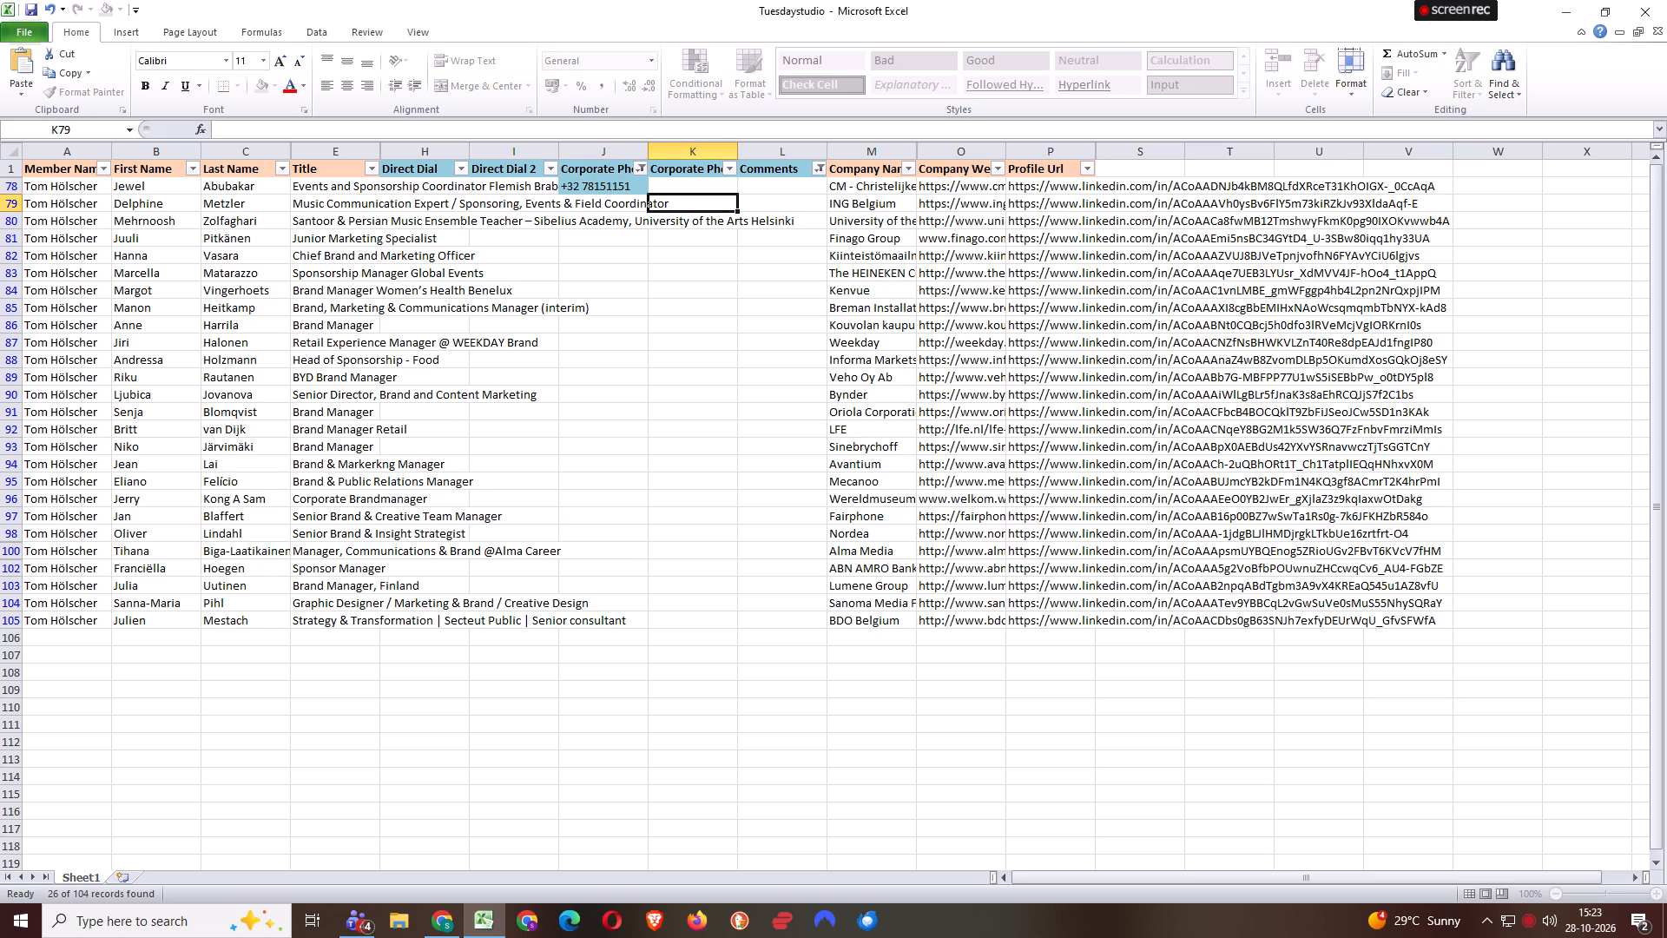
Copy the company name from row 79, search Google for "ING Belgium company phone number netherlands", and copy the ING Group Headquarters number in Amsterdam.
click(900, 199)
key(ctrl+c)
key(alt+Tab)
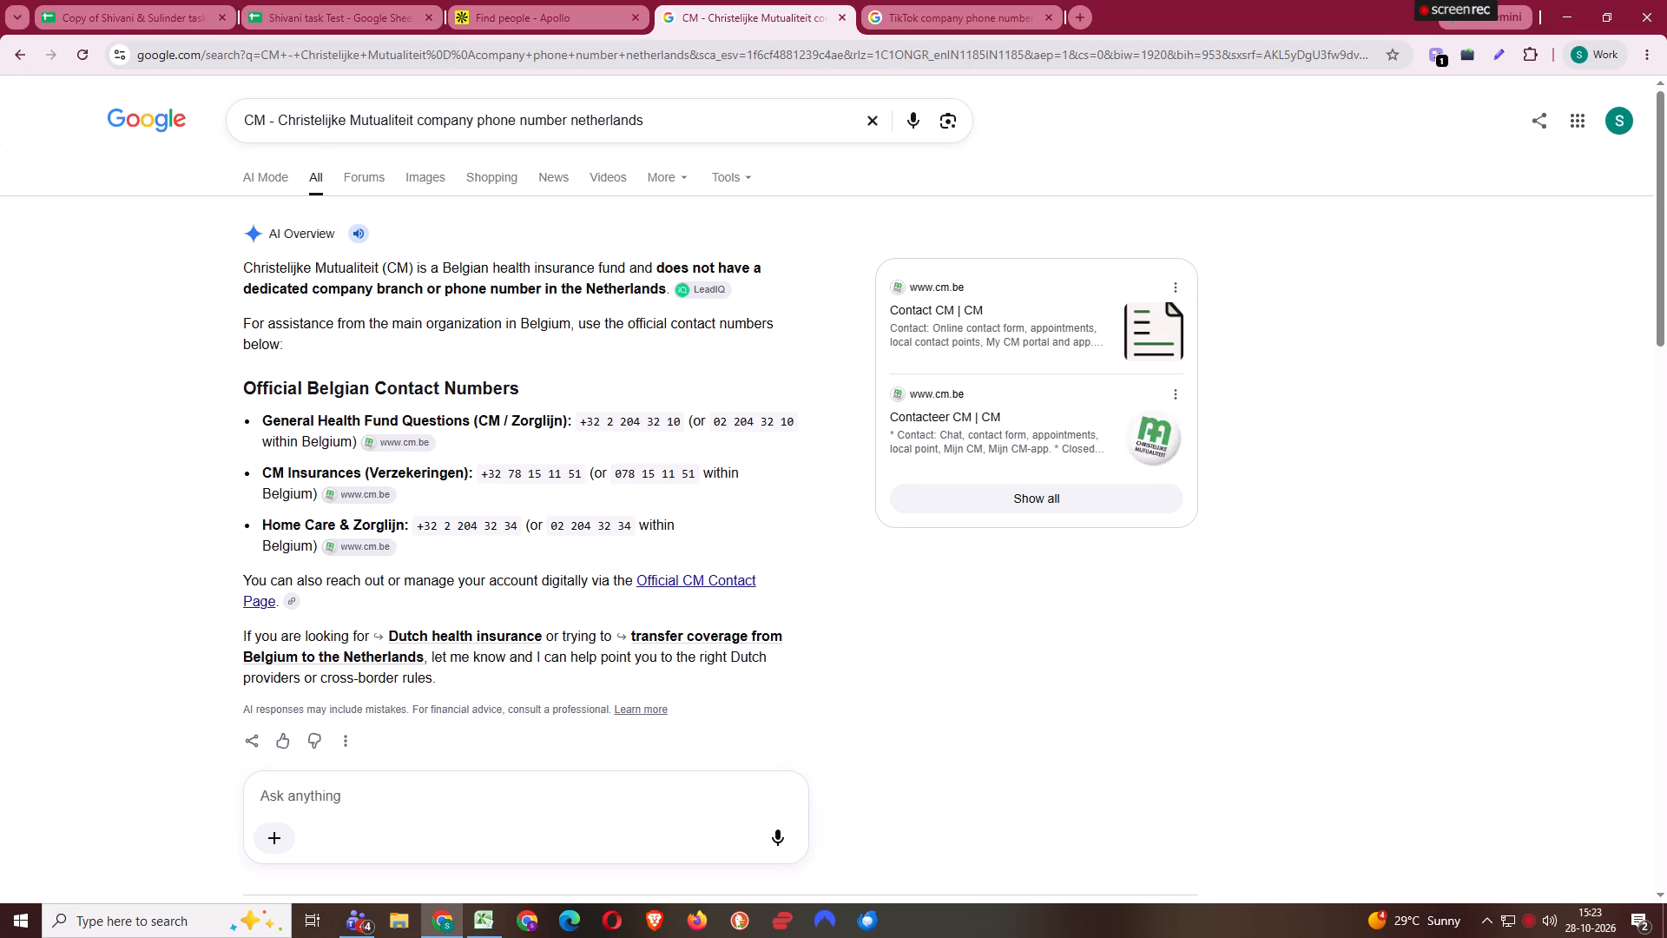
drag(412, 112, 0, 106)
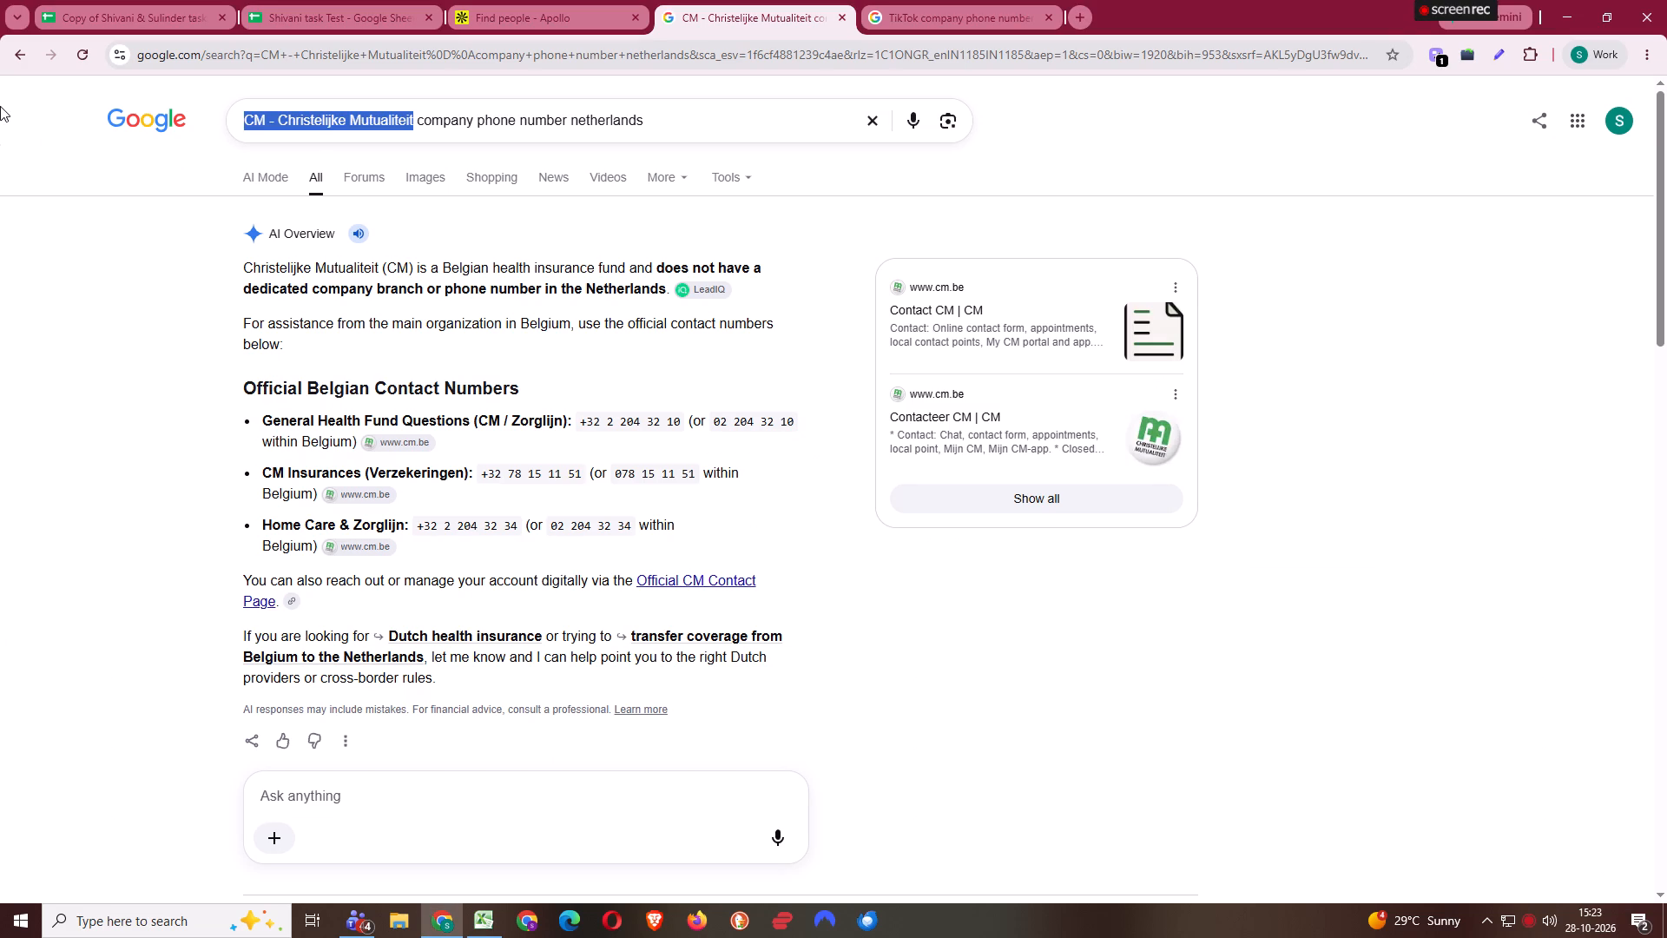
key(ctrl+v)
key(Return)
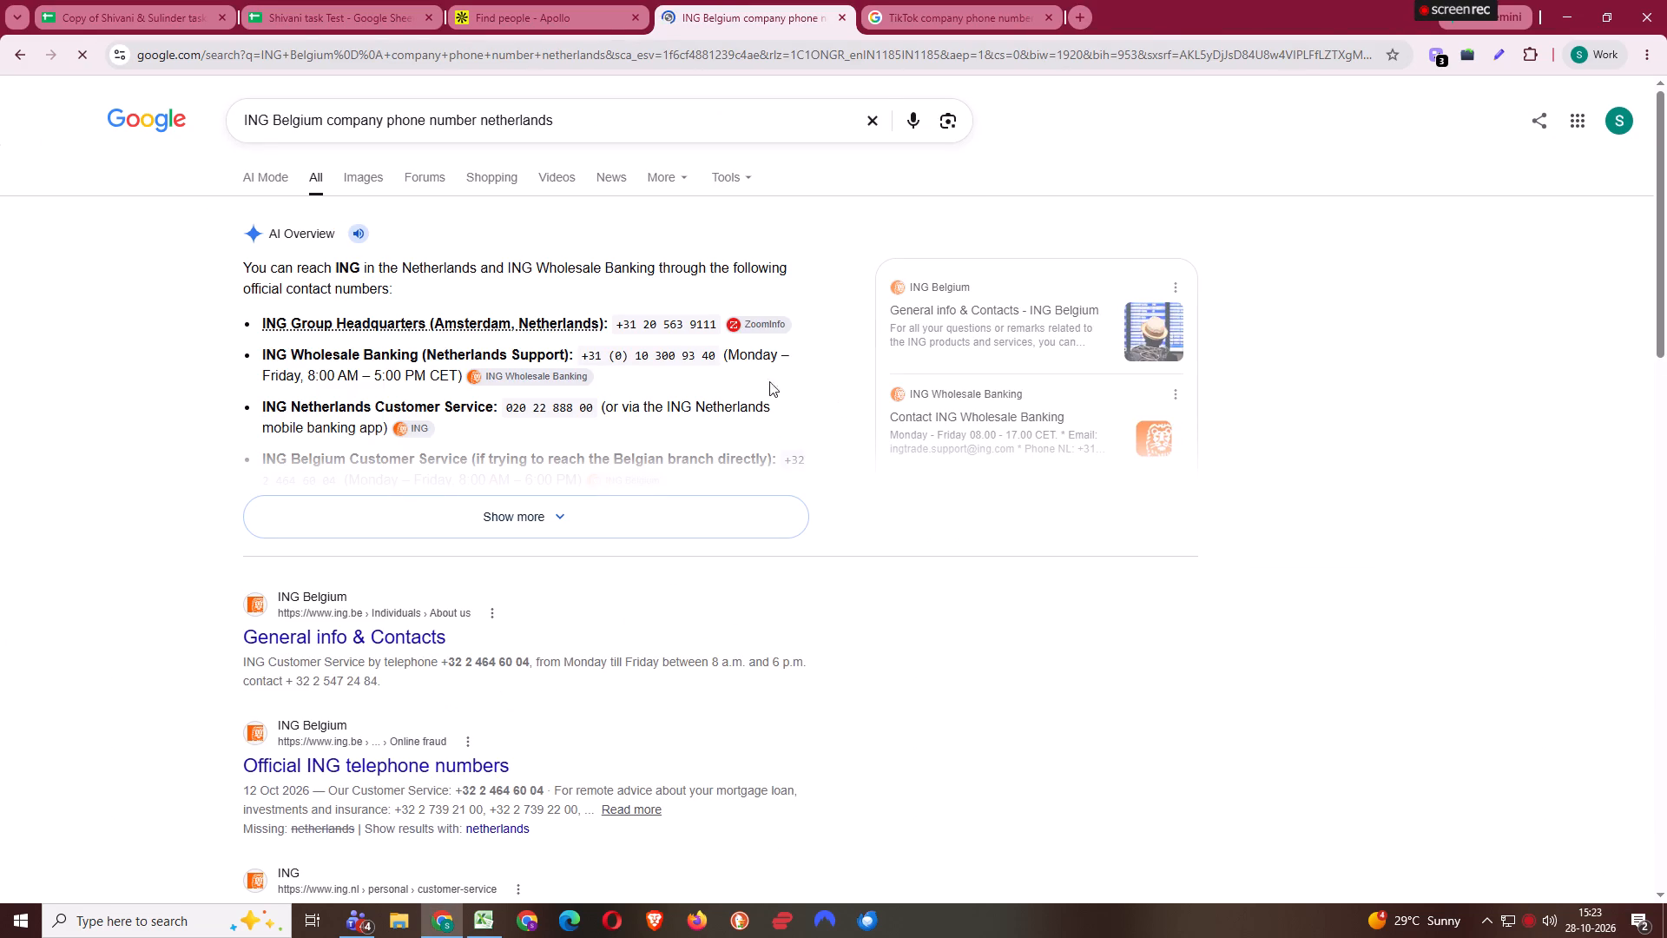
click(653, 327)
In the Excel sheet, paste ING's number as text into row 79's first Corporate Phone cell and remove the spaces after the country code.
key(alt+Tab)
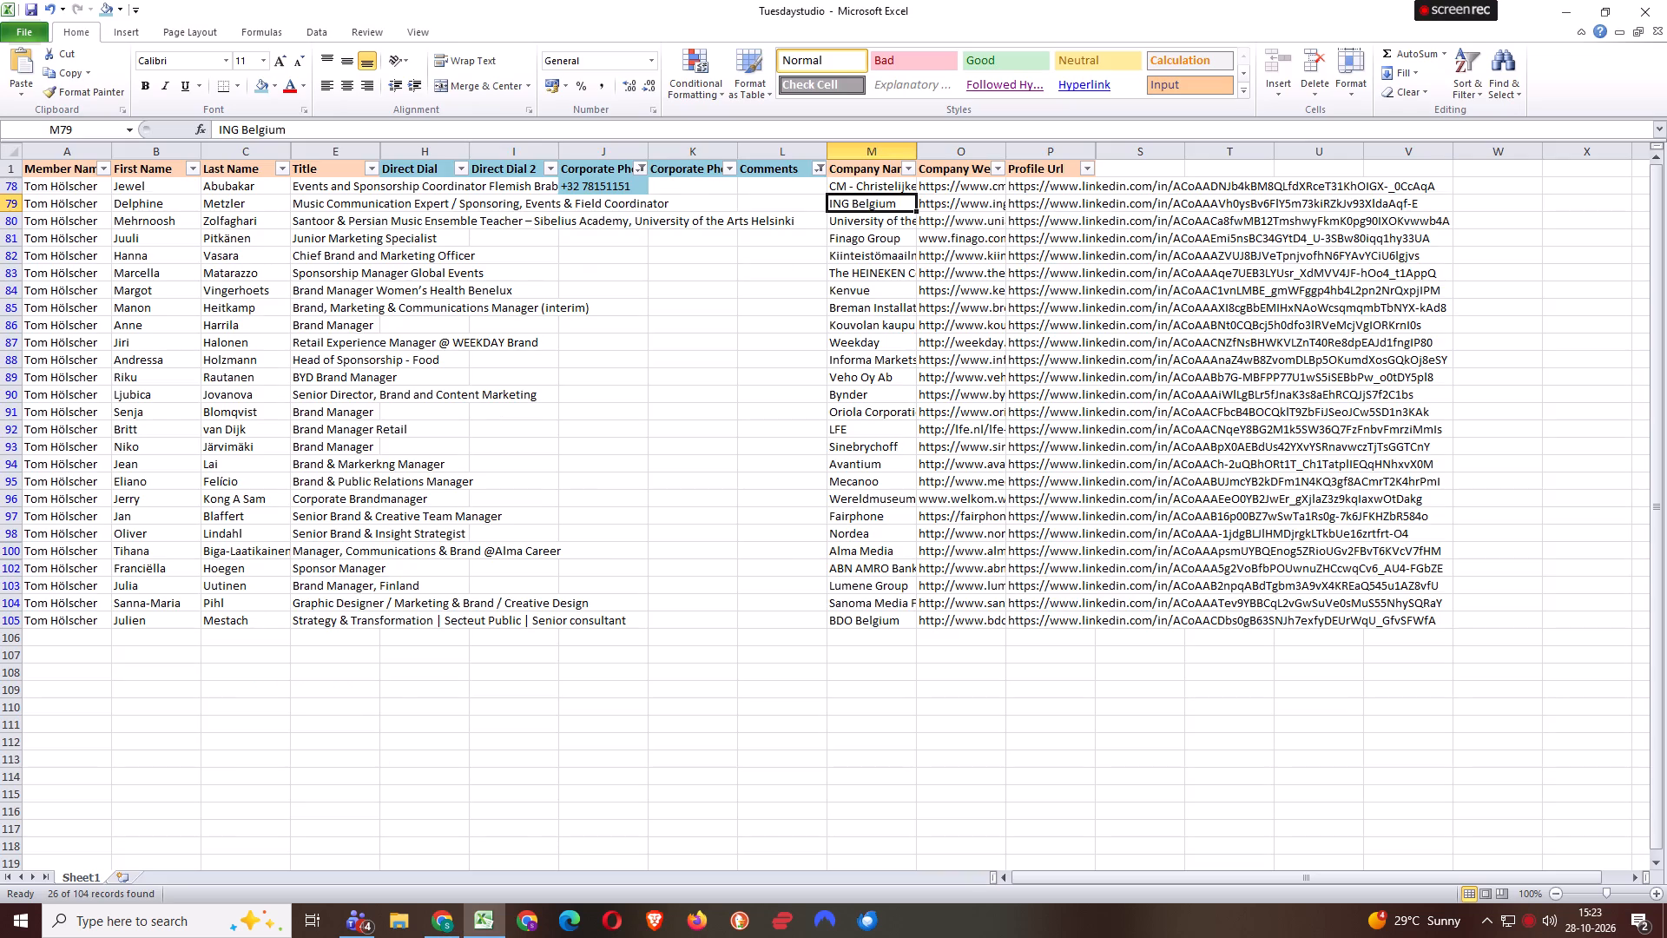
click(607, 209)
key(apostrophe)
key(ctrl+v)
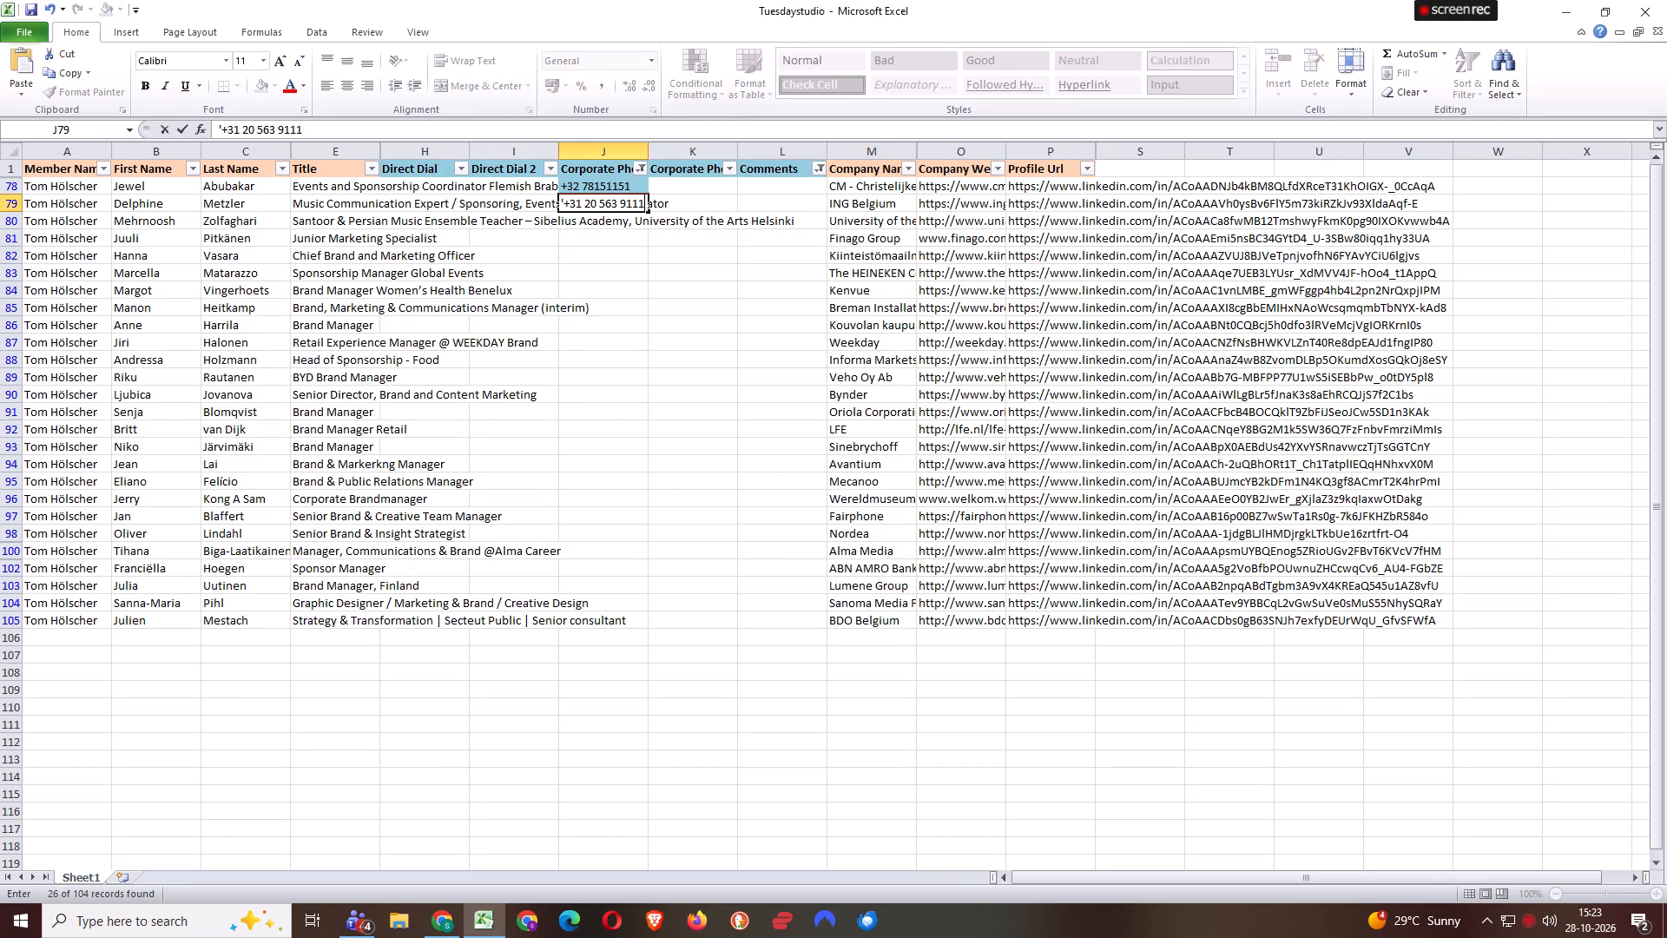
click(599, 201)
key(BackSpace)
click(616, 199)
click(620, 204)
key(BackSpace)
click(644, 327)
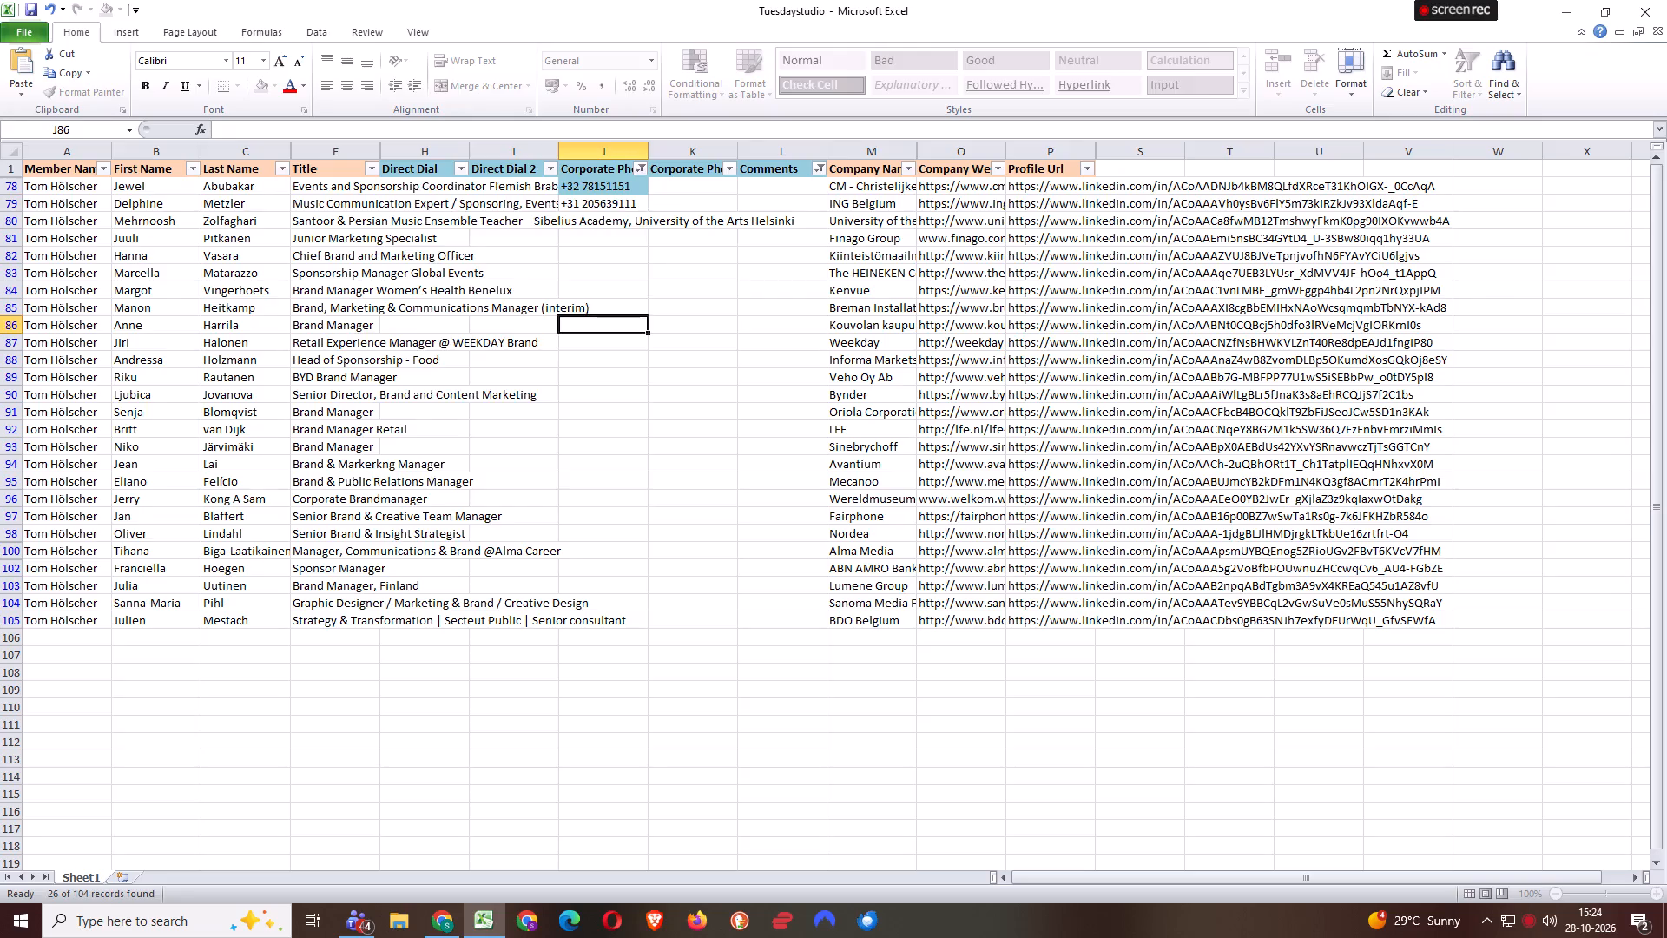
Reapply the first Corporate Phone column's filter to hide the completed CM and ING Belgium rows.
click(648, 161)
click(549, 487)
click(674, 410)
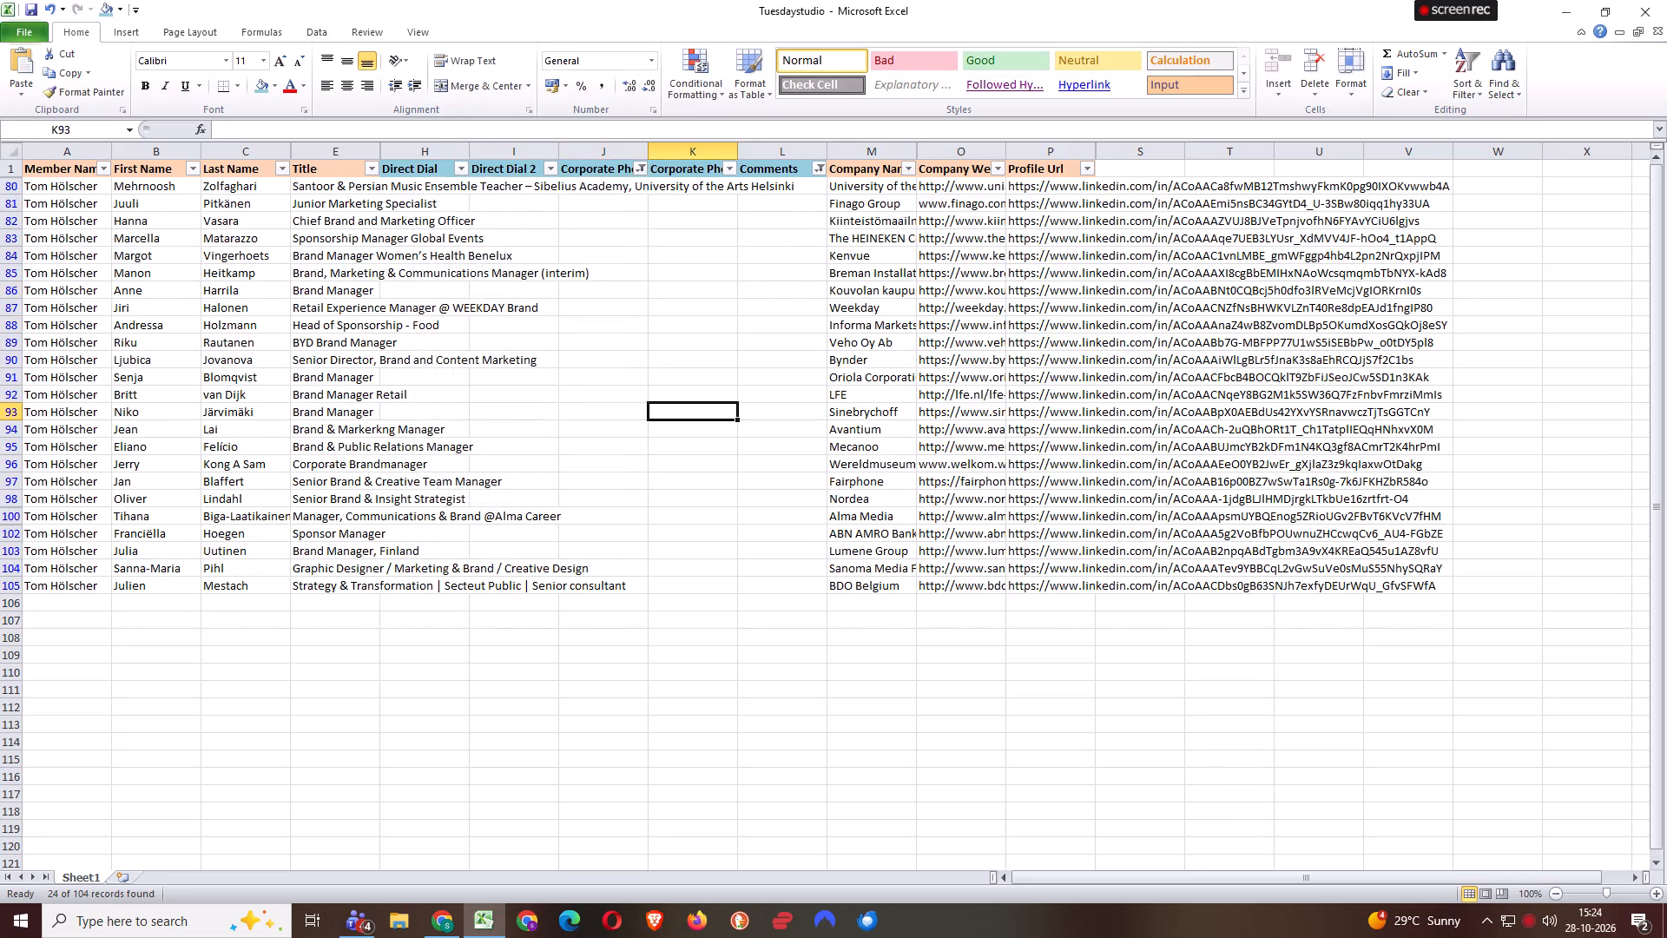
Save the Tuesdaystudio workbook.
key(ctrl+s)
key(ctrl+s)
key(ctrl+s)
key(ctrl+s)
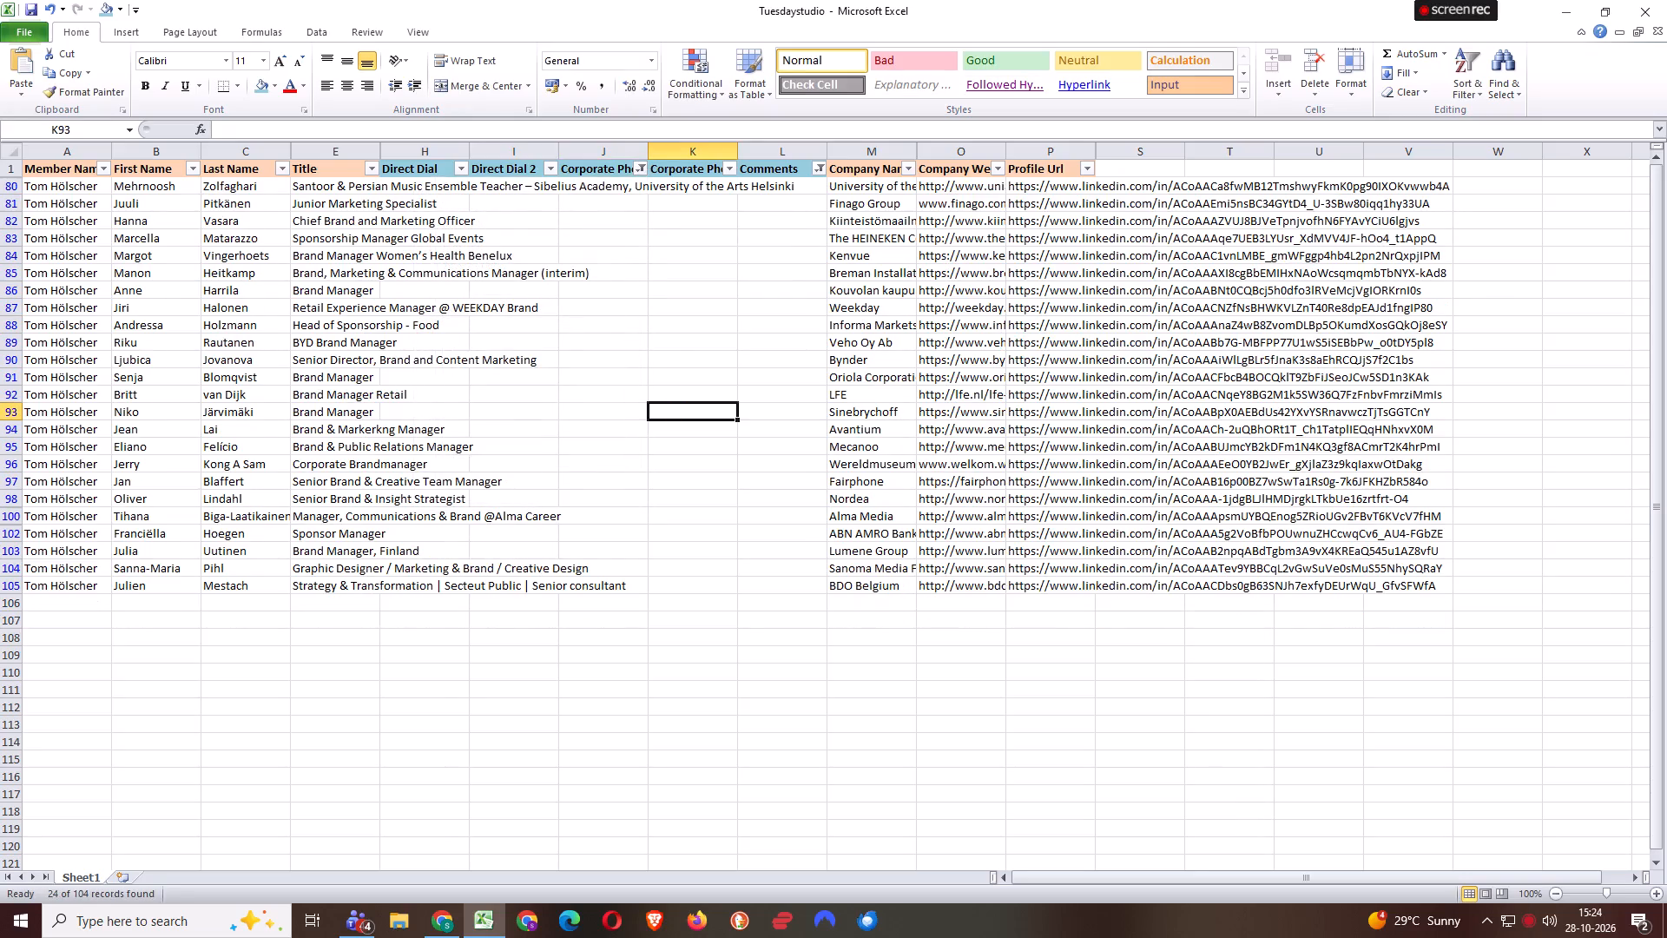
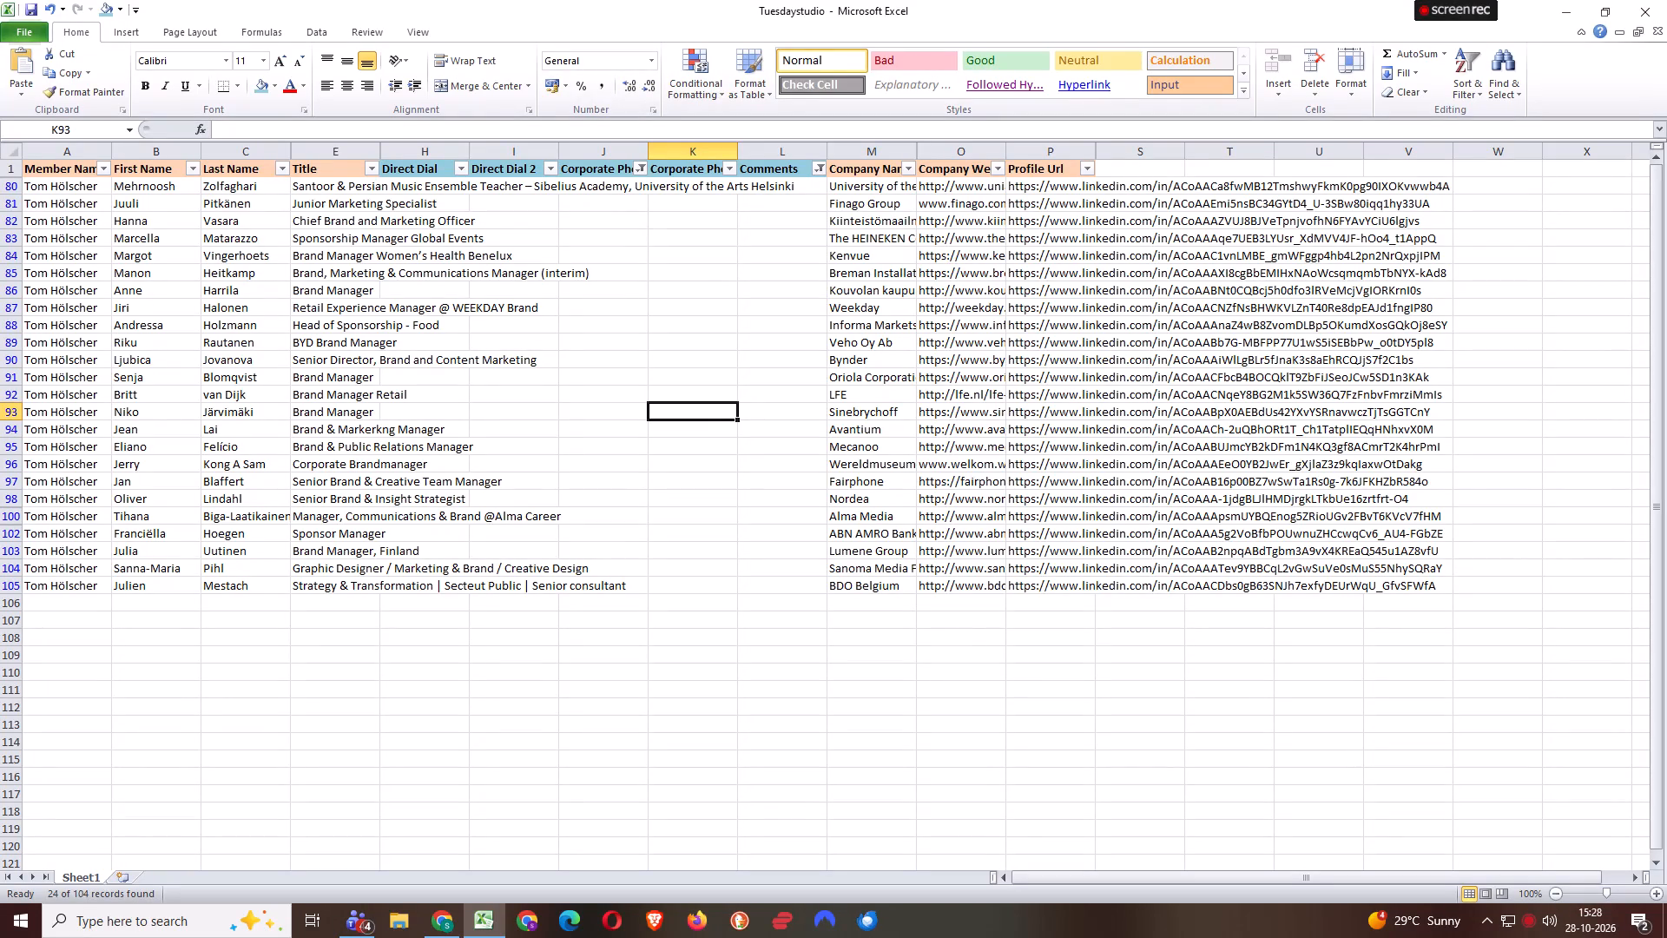
Copy the company name from row 80, search Google for "University of the Arts Helsinki company phone number netherlands", and copy the main Finland number.
click(869, 184)
key(ctrl+c)
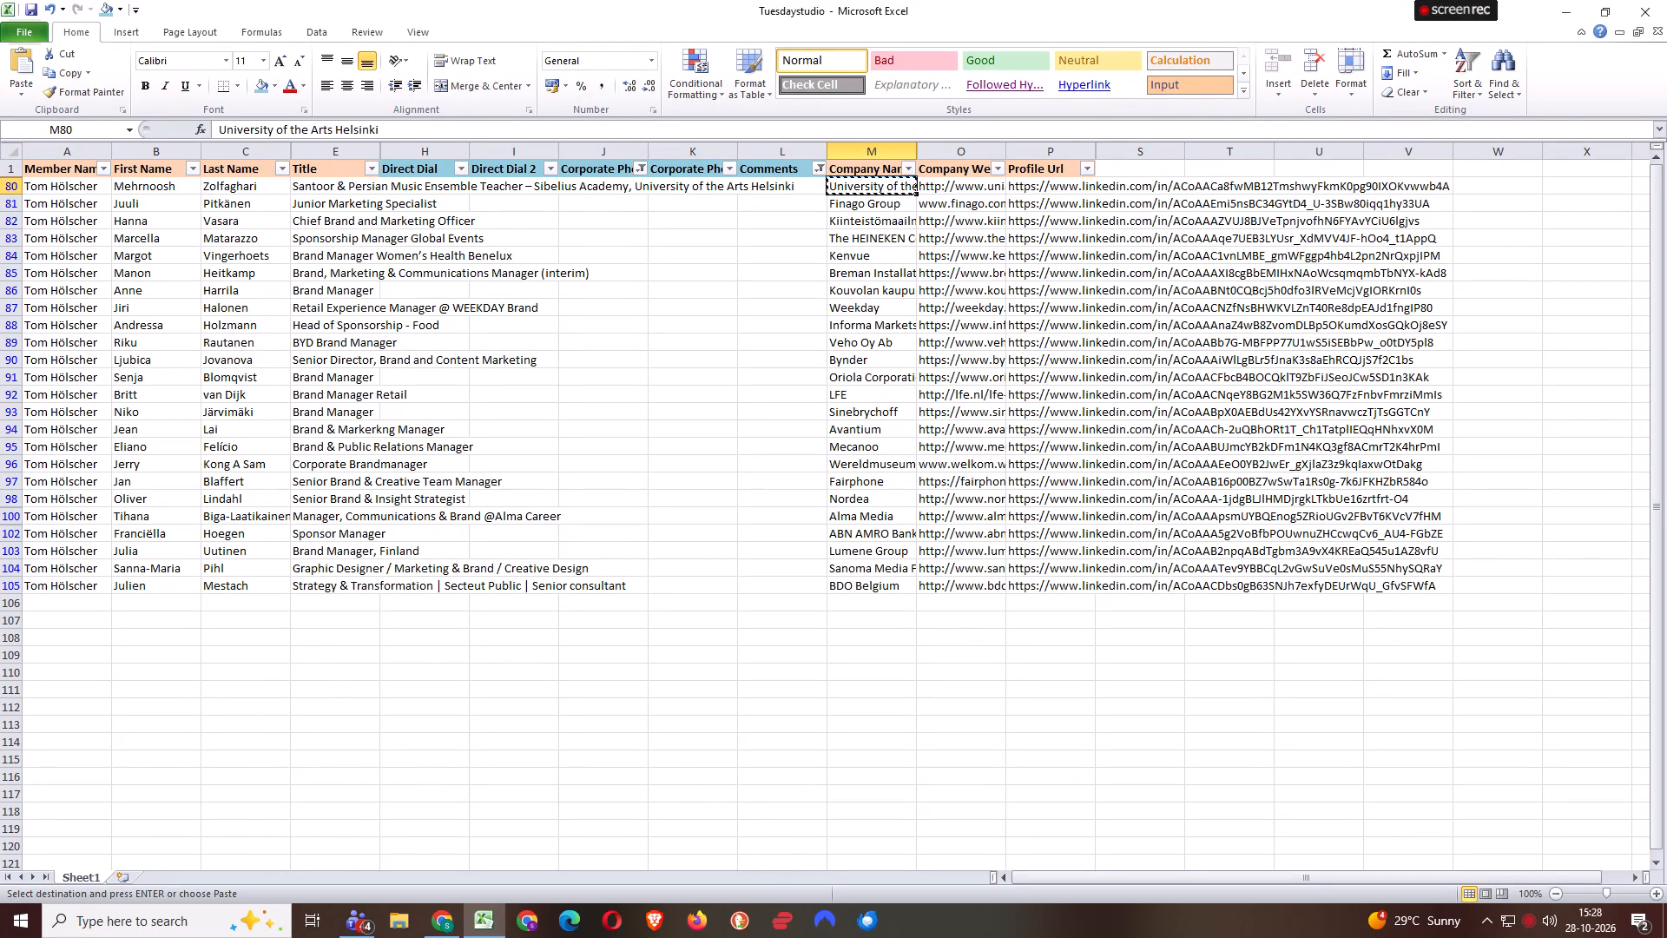
key(alt+Tab)
drag(320, 115, 0, 60)
key(ctrl+v)
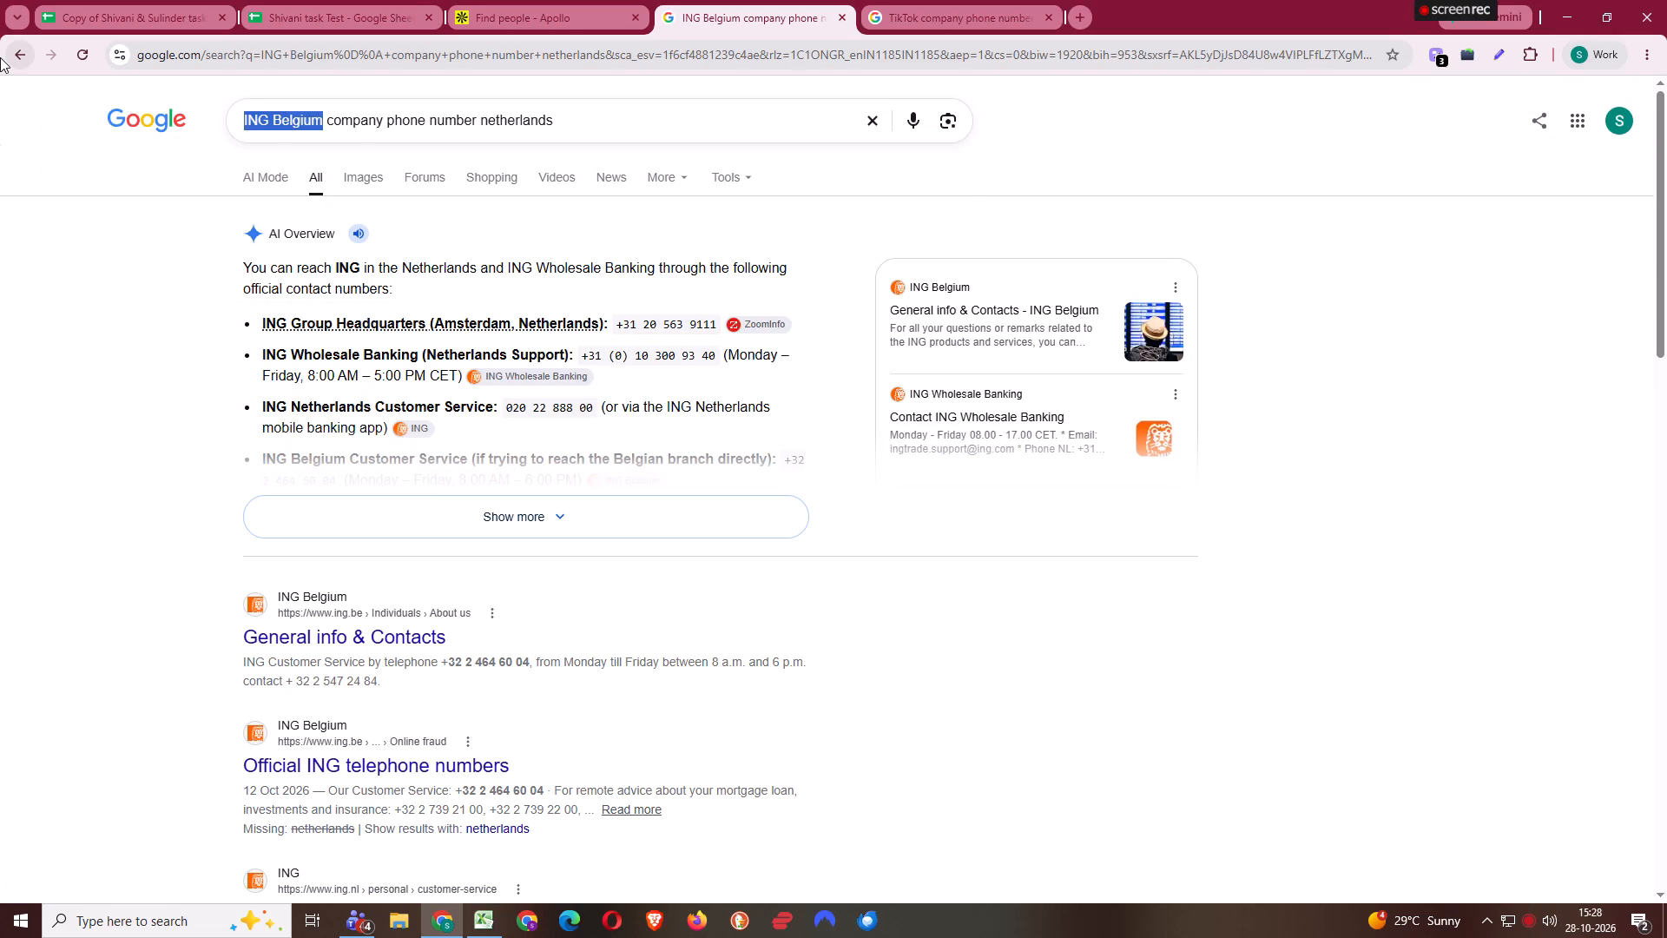
key(Return)
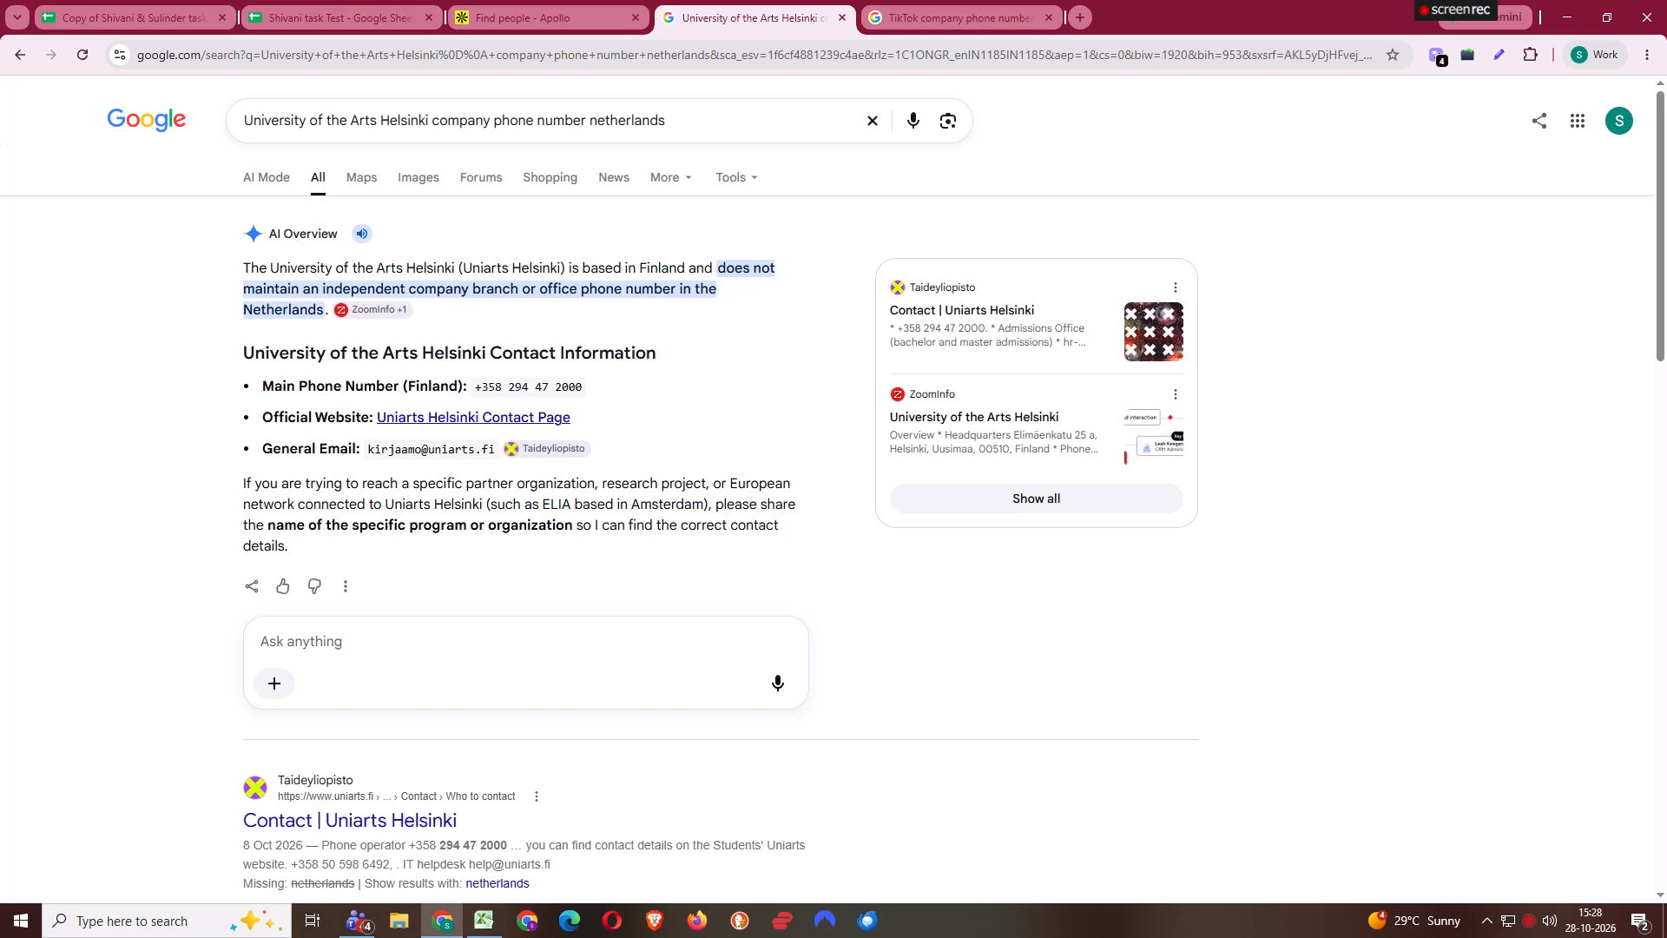
alt+click(570, 385)
In the Excel sheet, paste the university's number as text into row 80's first Corporate Phone cell and remove the spaces within the local number.
key(alt+Tab)
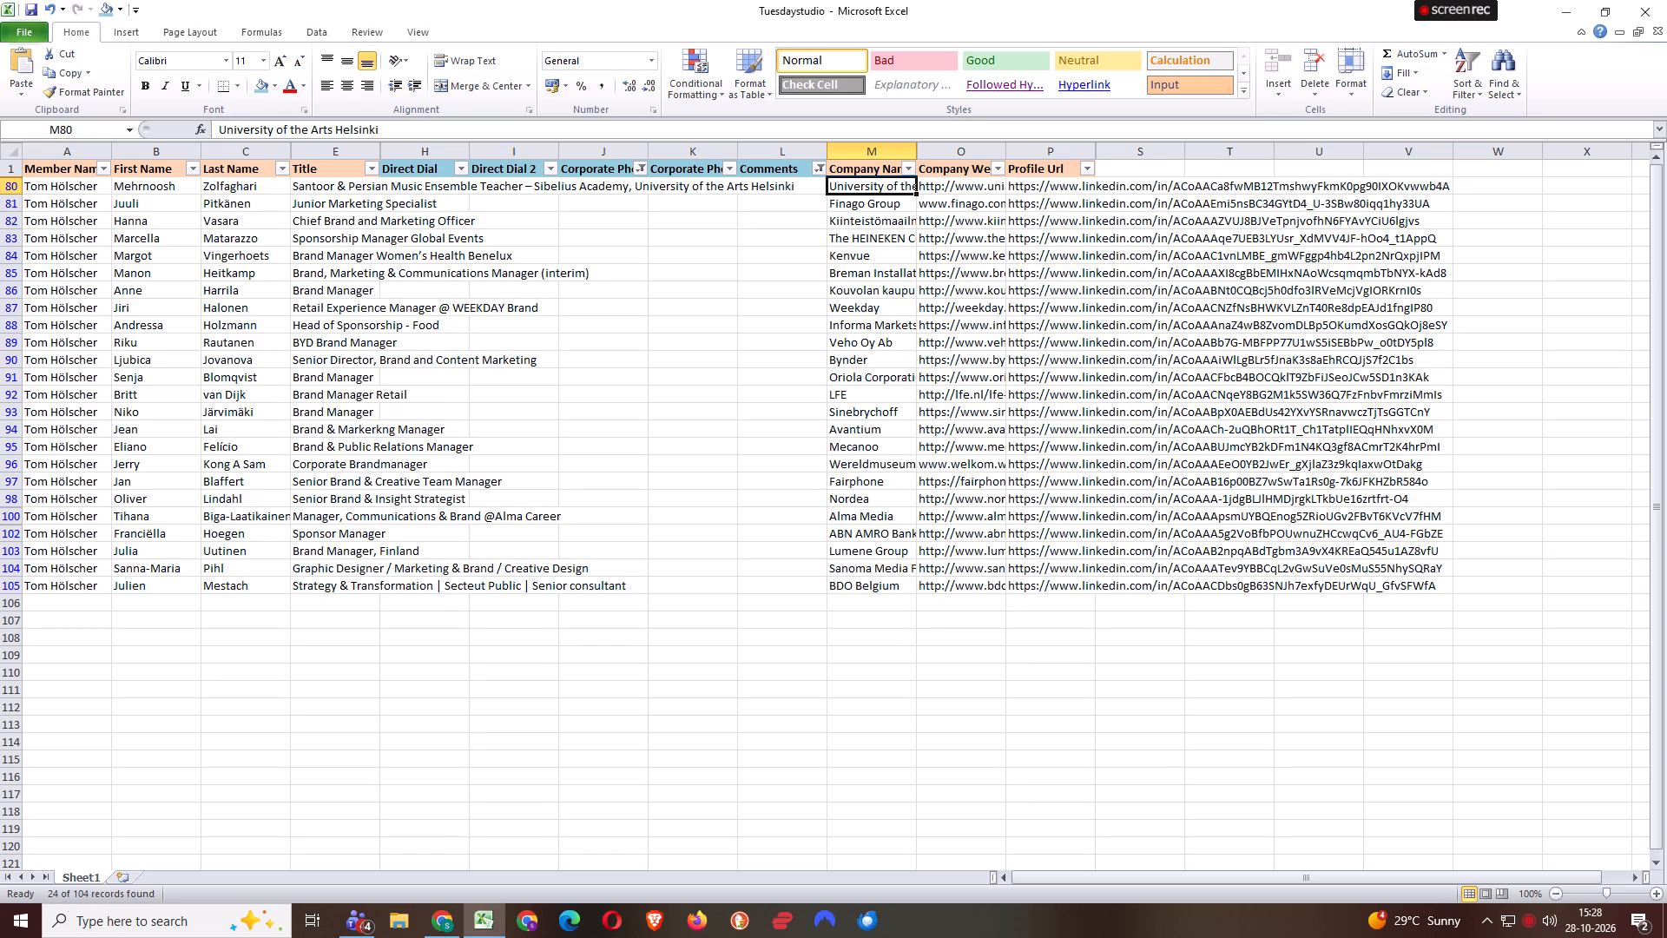
click(609, 187)
key(apostrophe)
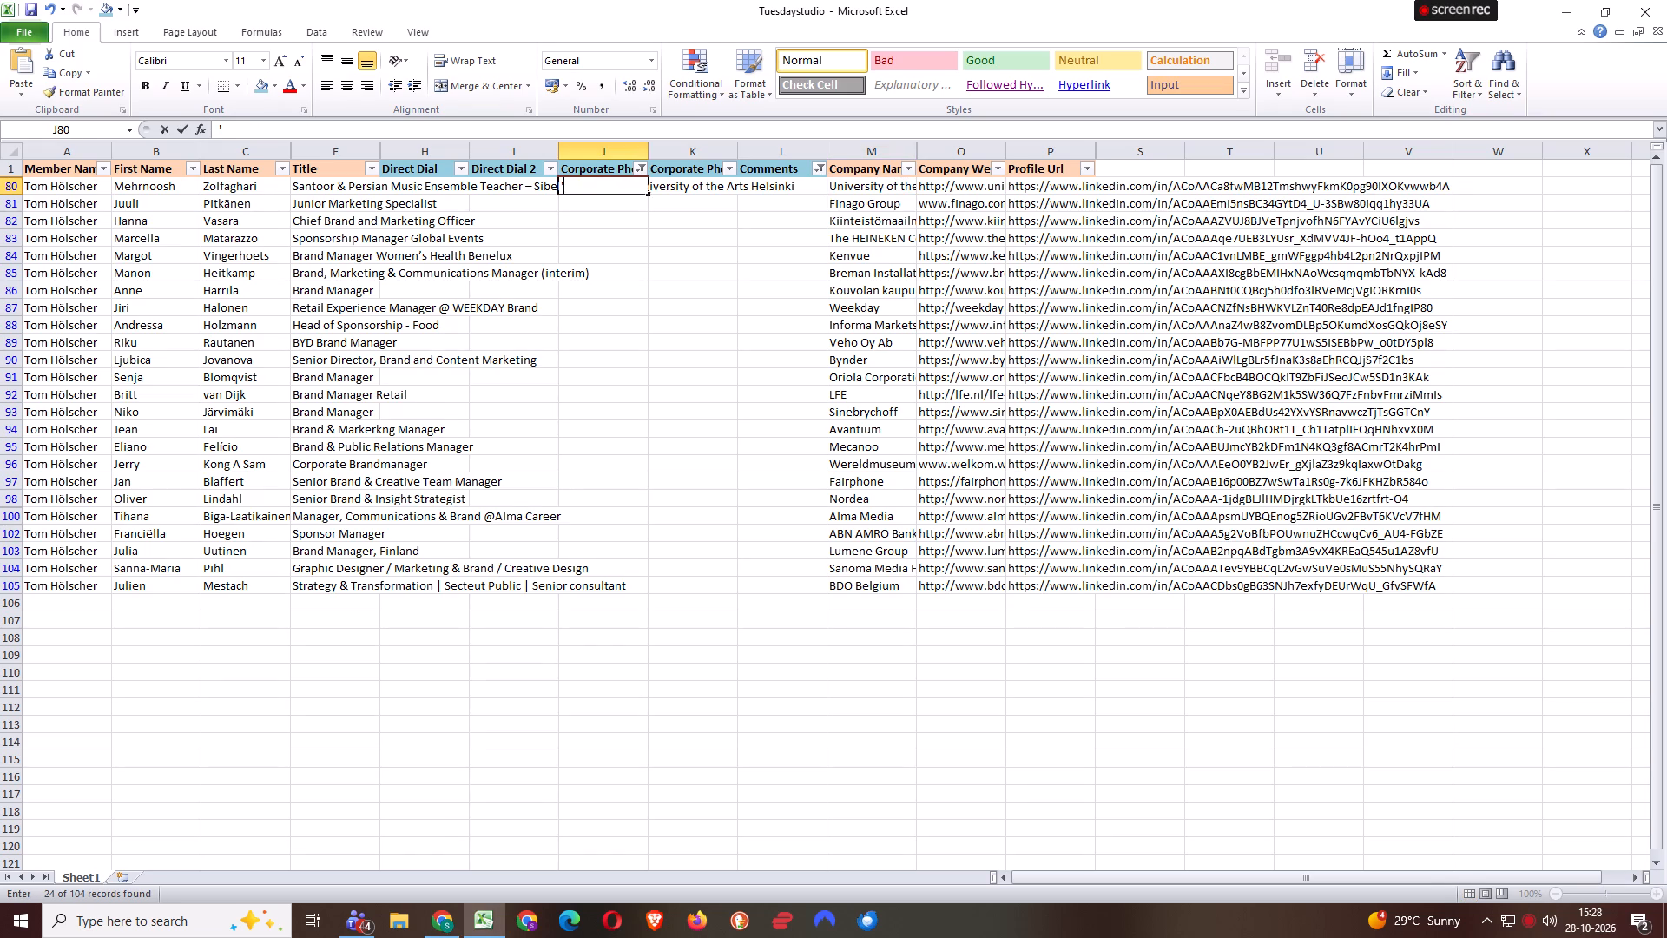
key(ctrl+v)
click(609, 187)
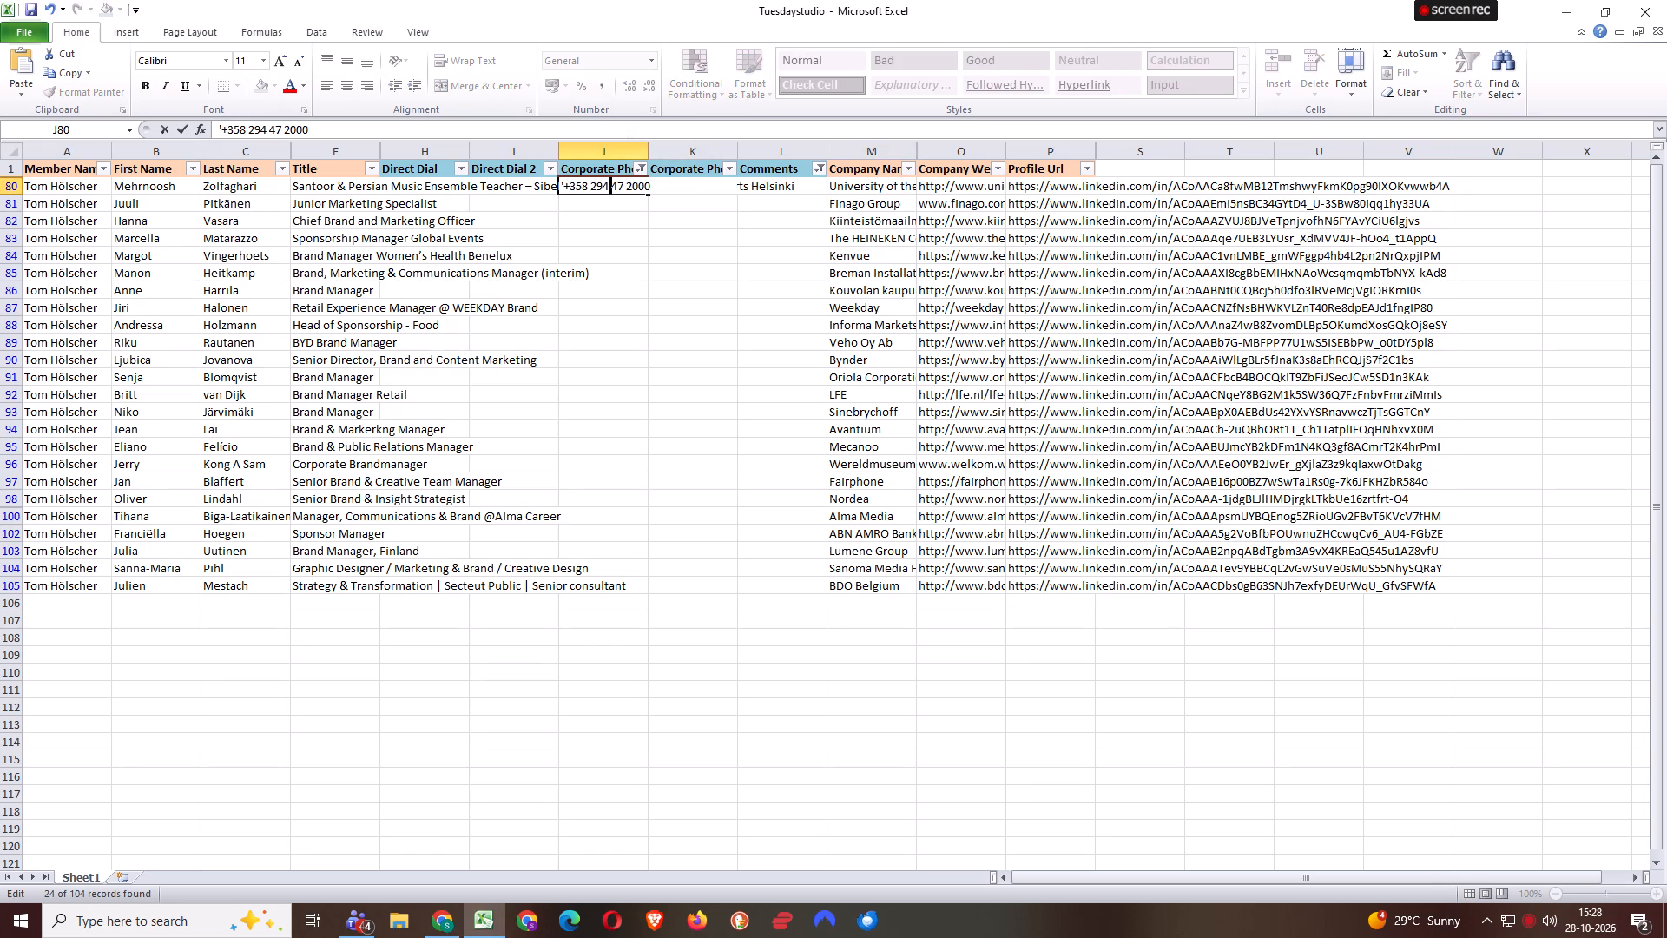
key(BackSpace)
click(624, 185)
key(BackSpace)
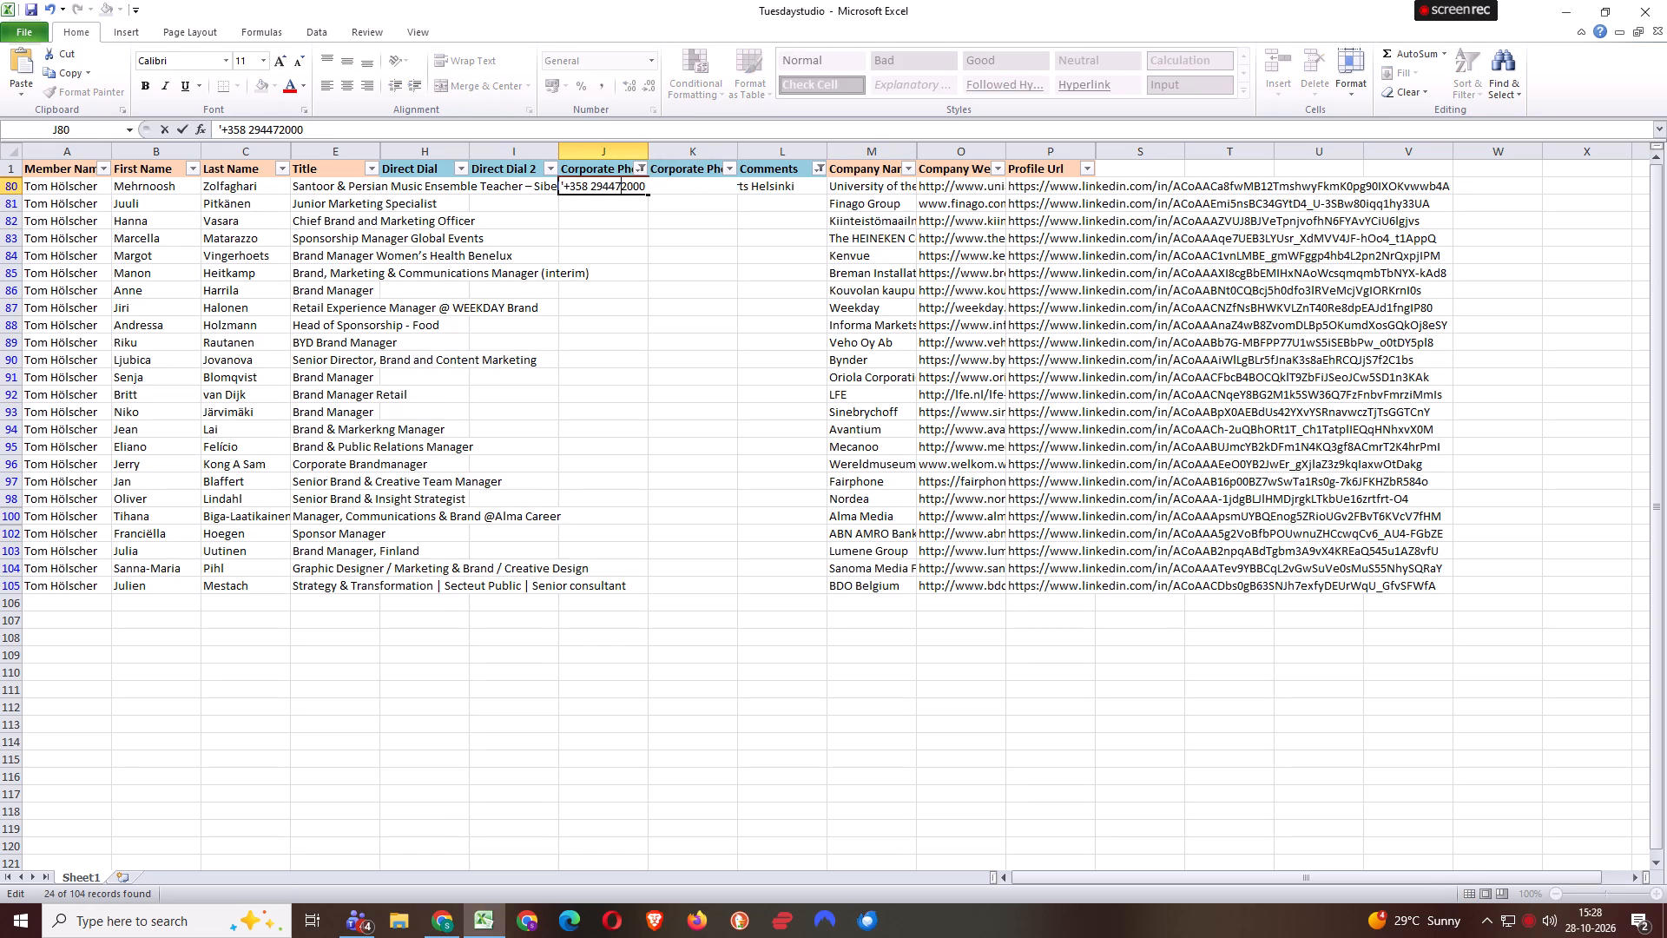
click(669, 285)
Highlight row 80's non-Dutch Corporate Phone number with the current fill colour.
click(632, 191)
click(260, 88)
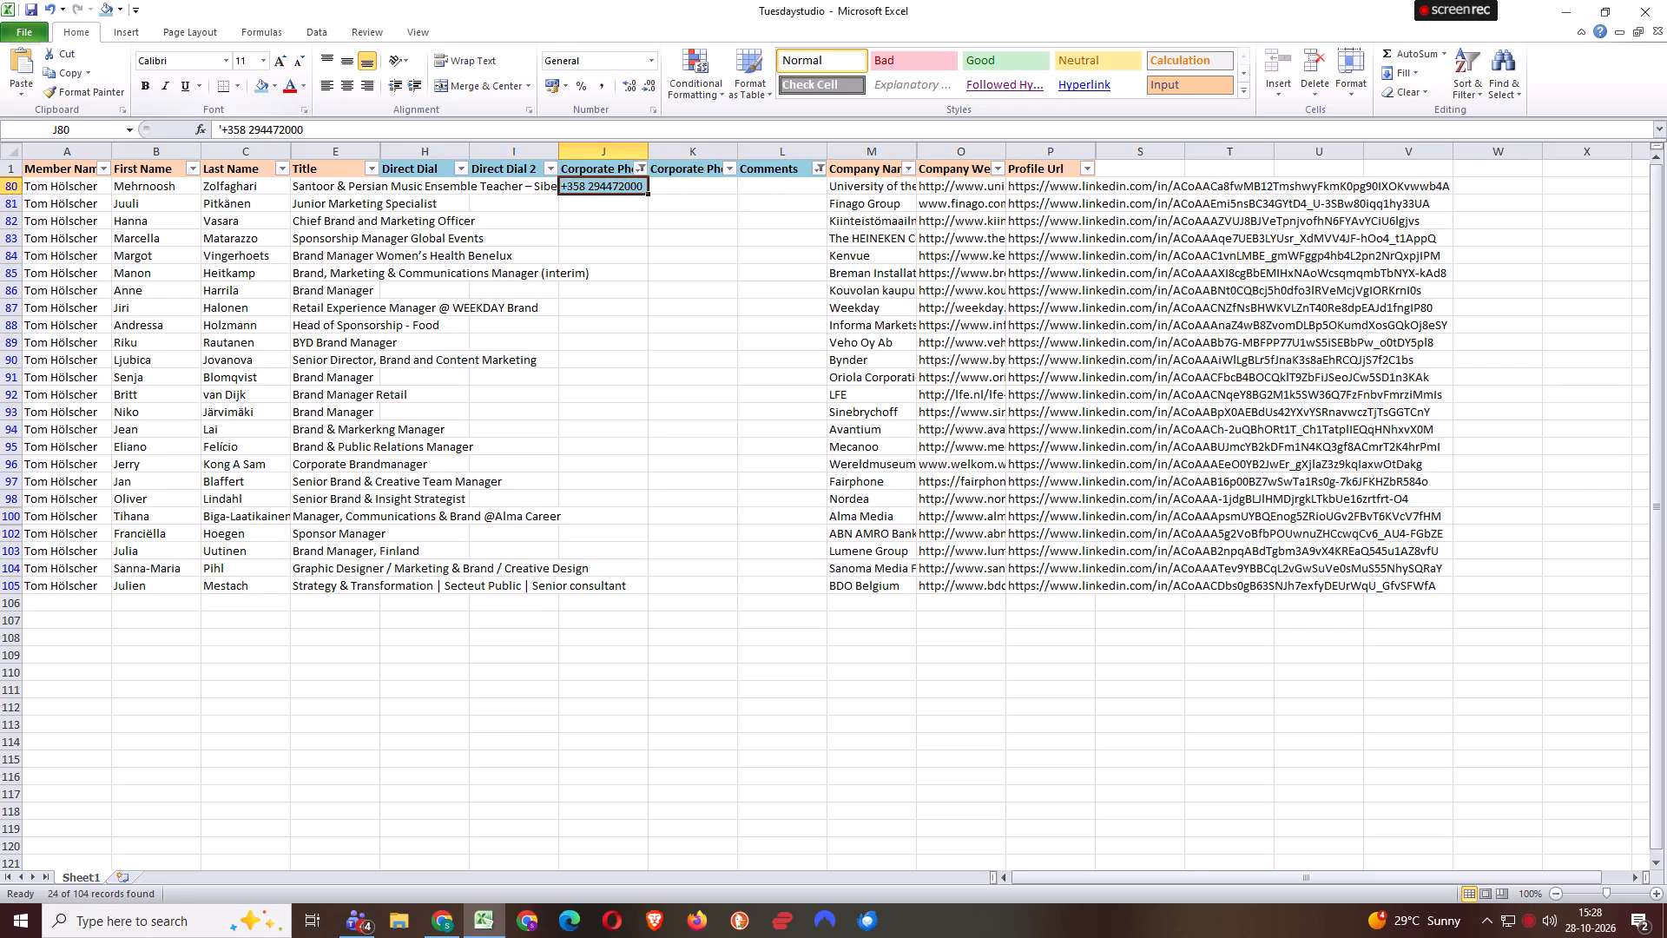
Reapply the first Corporate Phone column's filter to hide the completed University of the Arts Helsinki row.
click(647, 171)
click(549, 490)
click(702, 462)
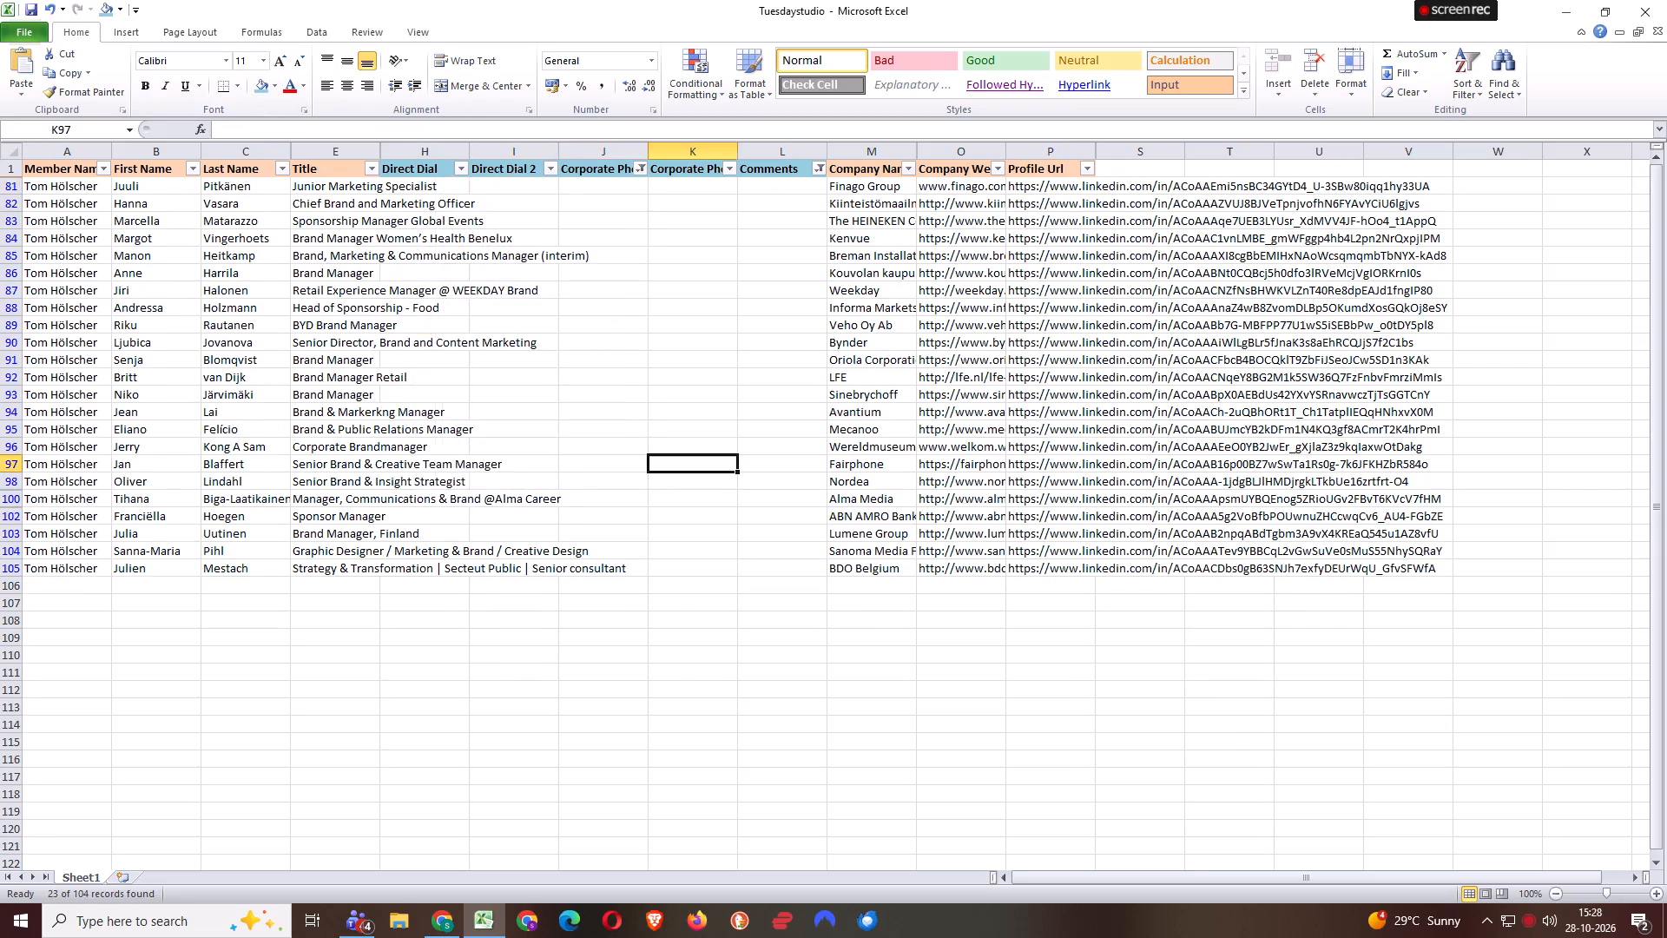
Copy the company name from row 81 and search Google for "Finago Group company phone number netherlands".
scroll(853, 185, up, 3)
click(869, 183)
key(ctrl+c)
key(alt+Tab)
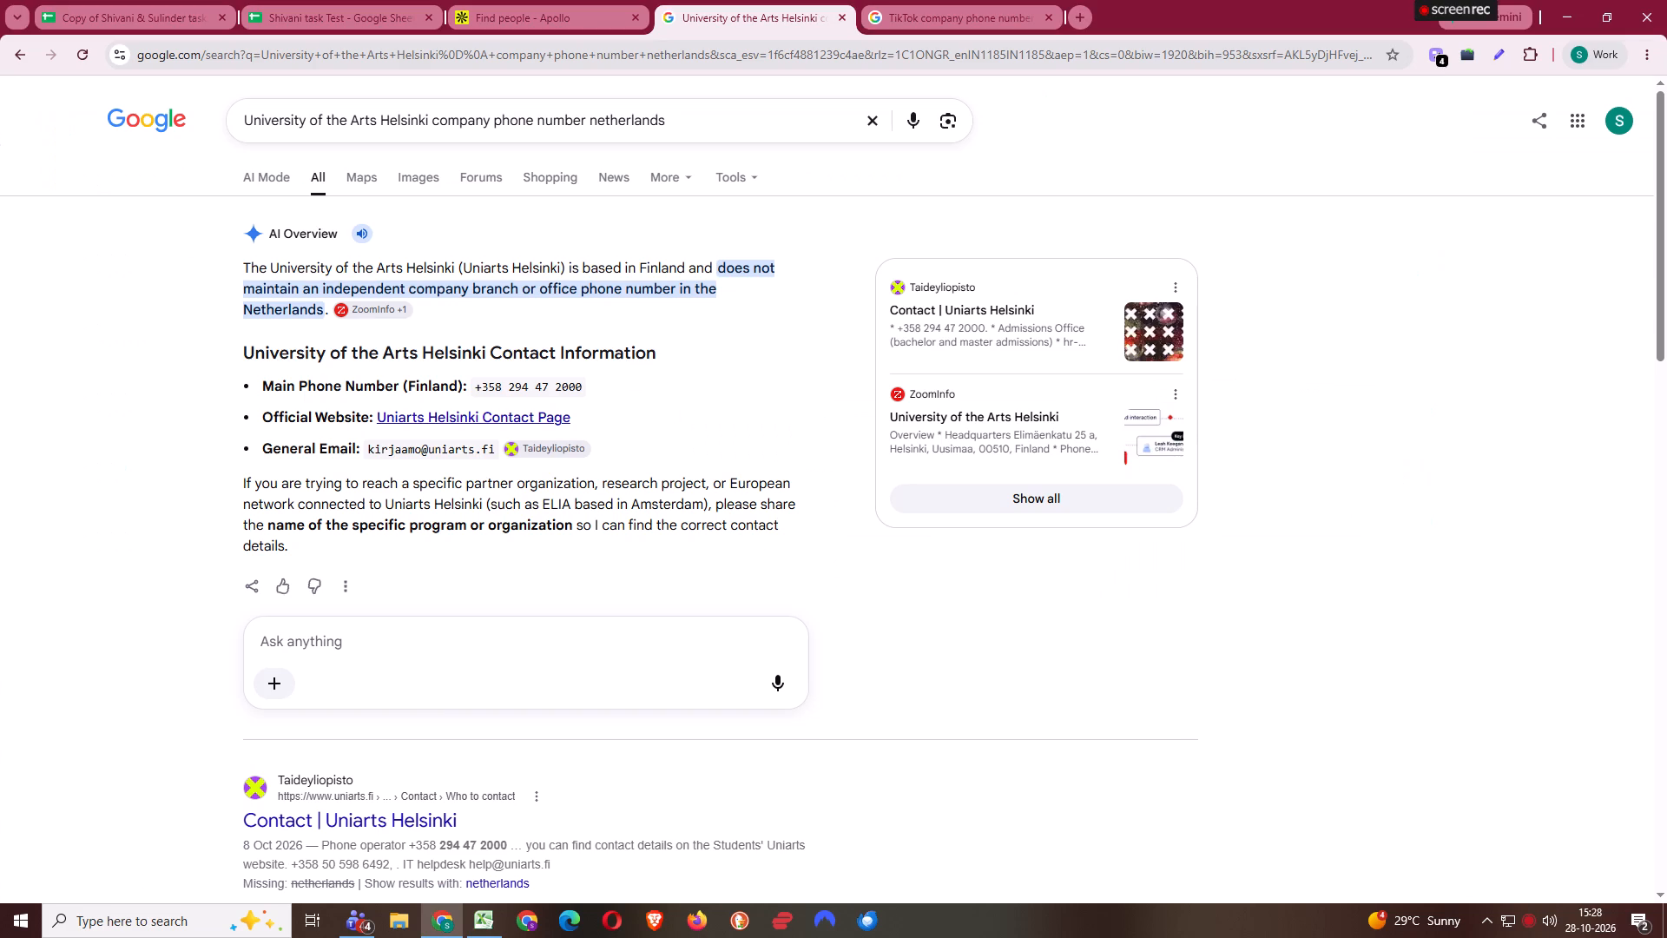
click(436, 122)
drag(434, 120, 0, 94)
key(ctrl+v)
key(Return)
key(Return)
key(Return)
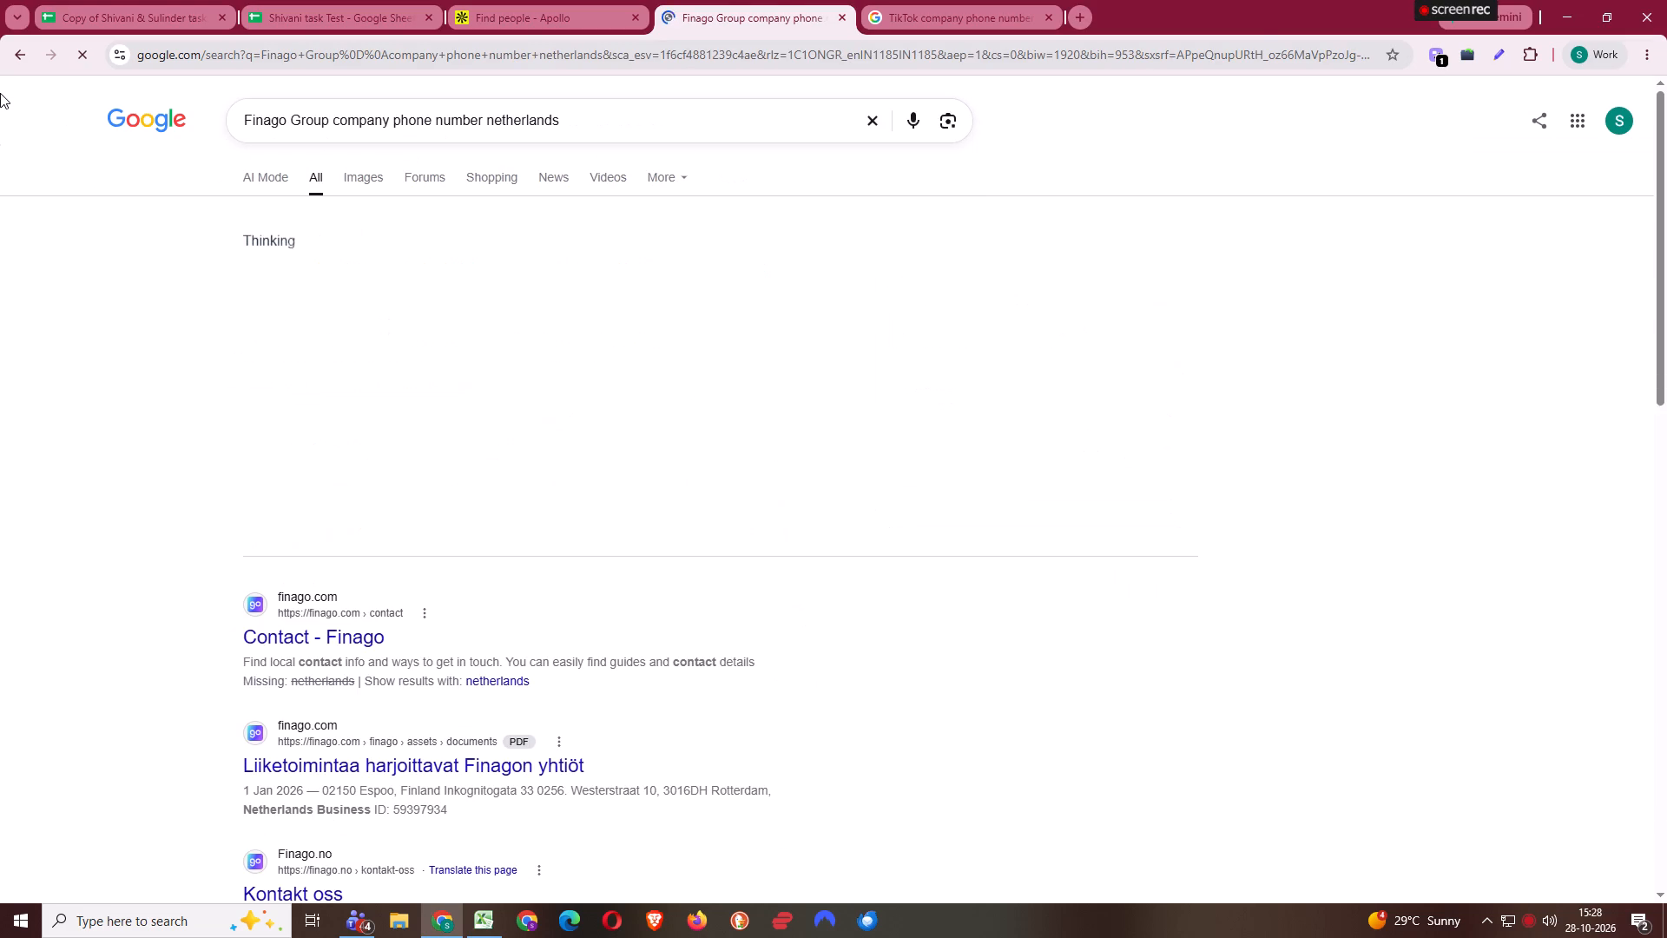
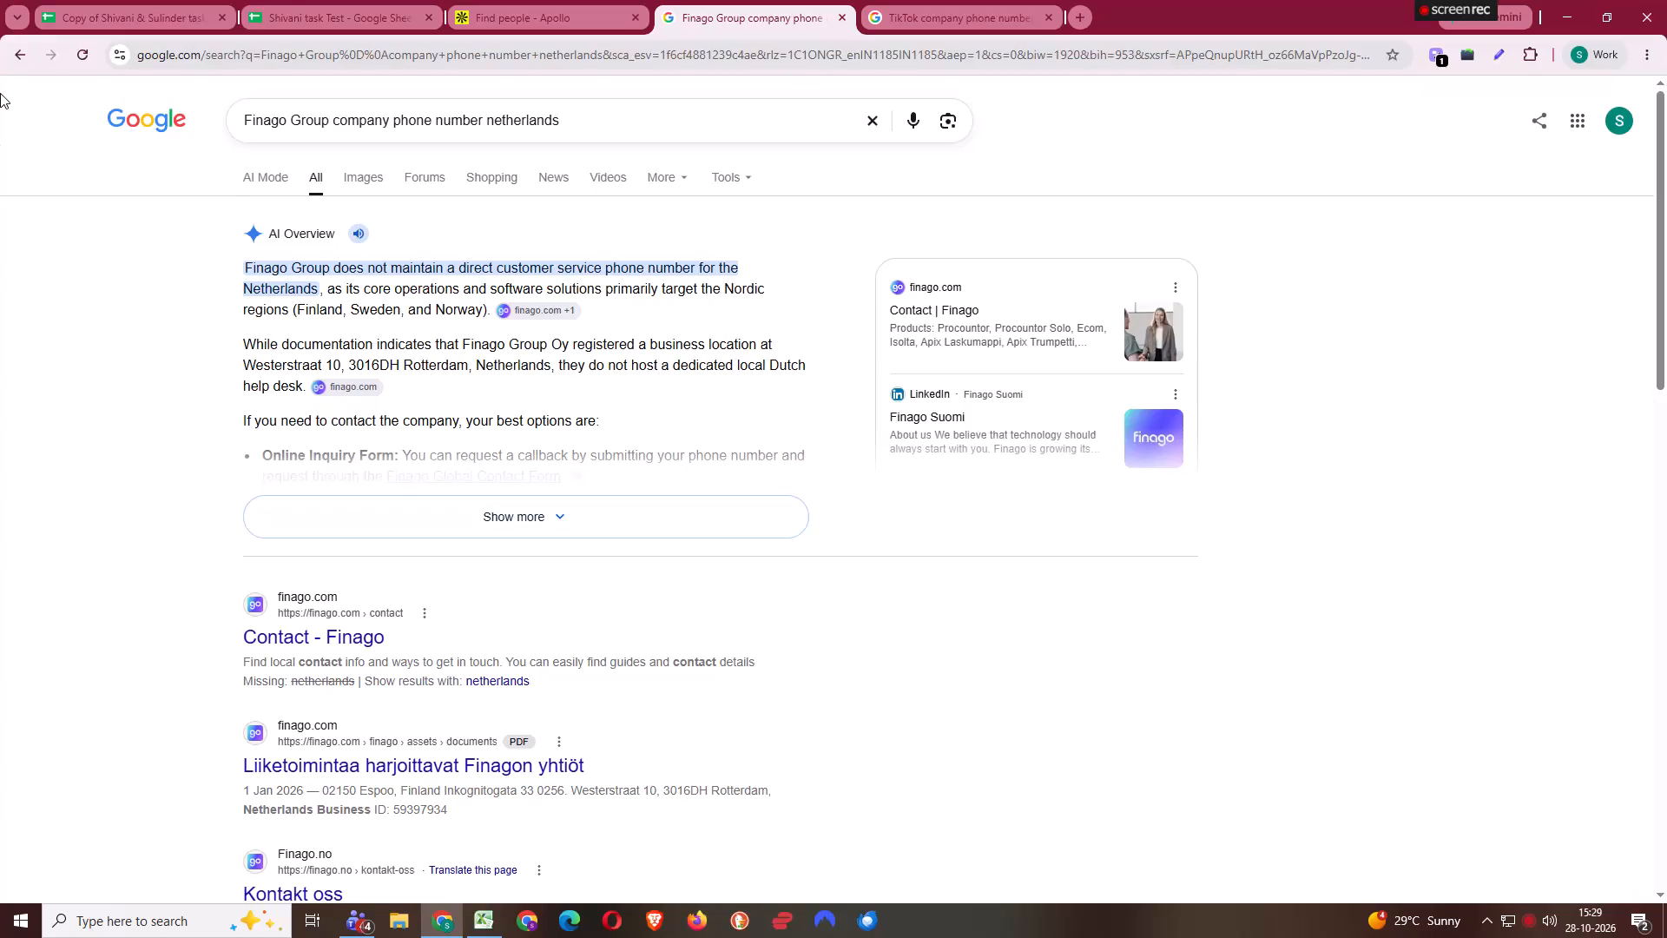
Switch to the Excel sheet and enter NA in the first Corporate Phone cell of row 81, Finago Group.
key(alt+Tab)
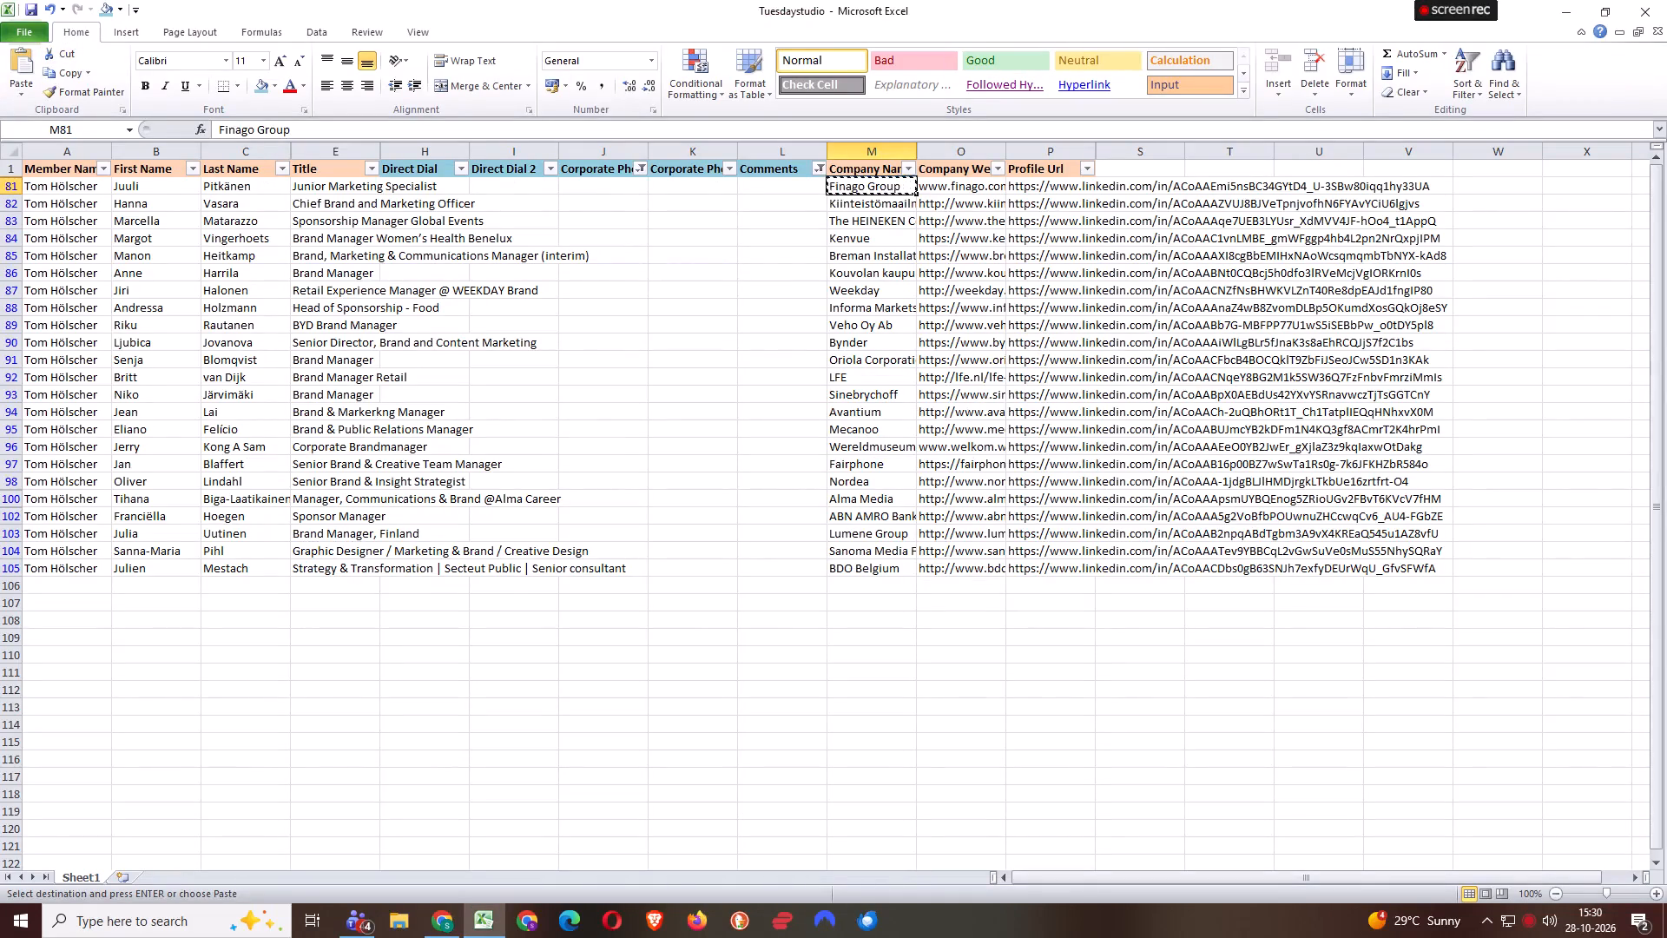
click(607, 192)
key(n)
click(622, 248)
Reapply the first Corporate Phone column's filter to hide the completed Finago Group row.
click(645, 171)
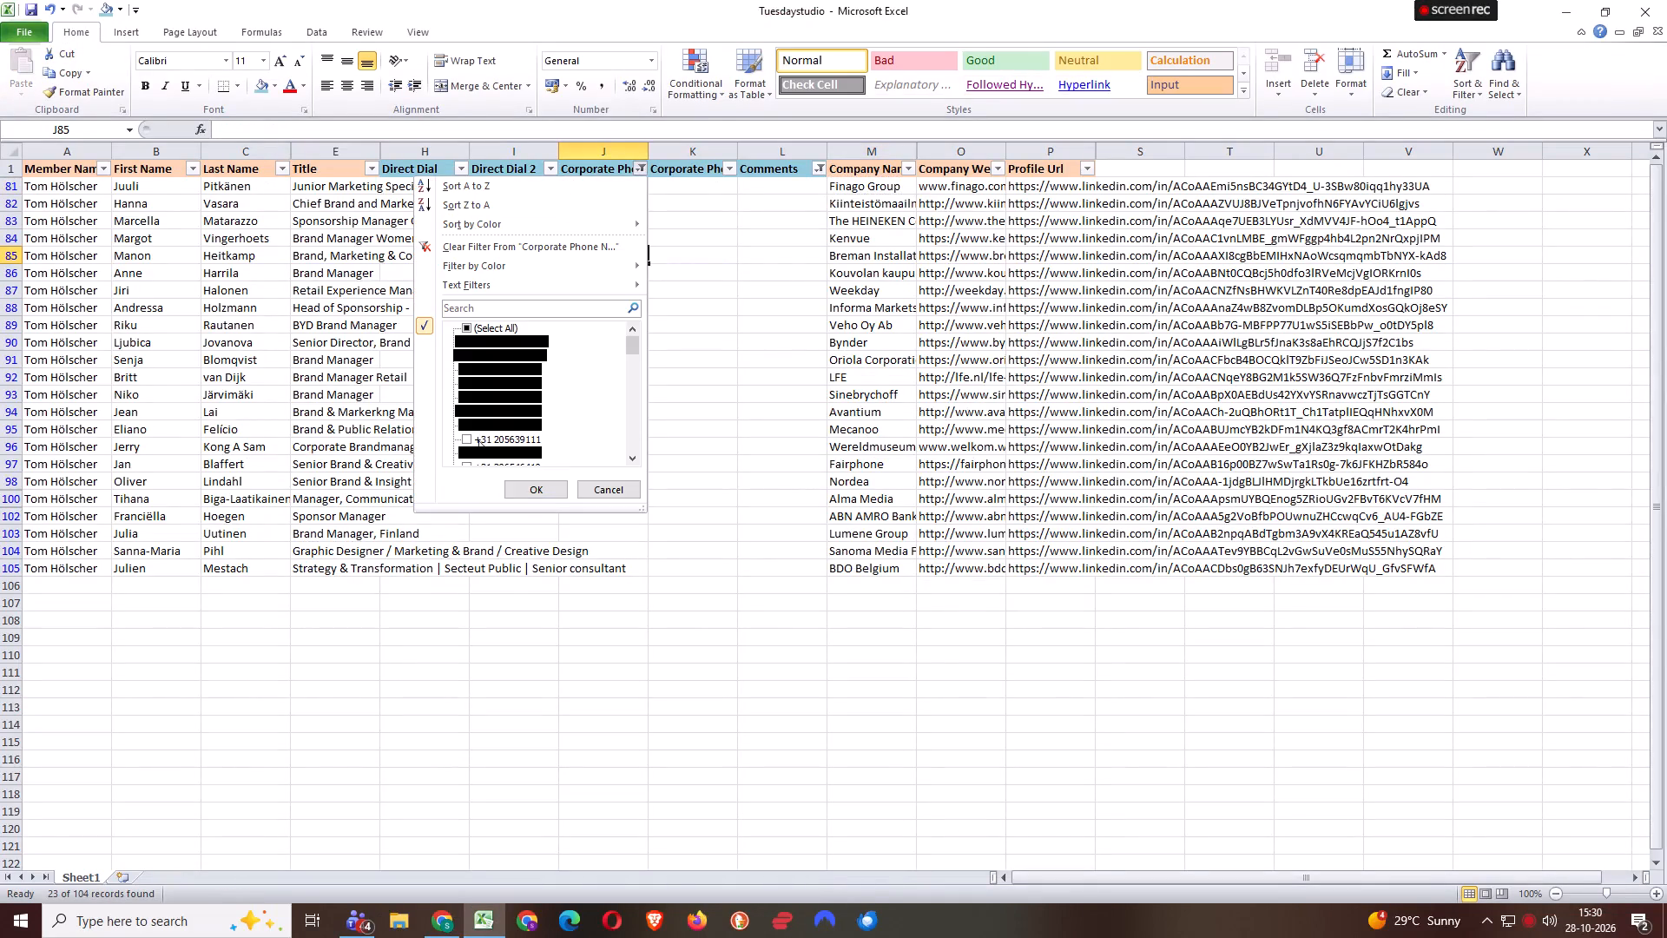
click(545, 495)
Copy the company name from row 82 and search Google for "Kiinteistömaailma company phone number netherlands".
click(872, 191)
key(ctrl+c)
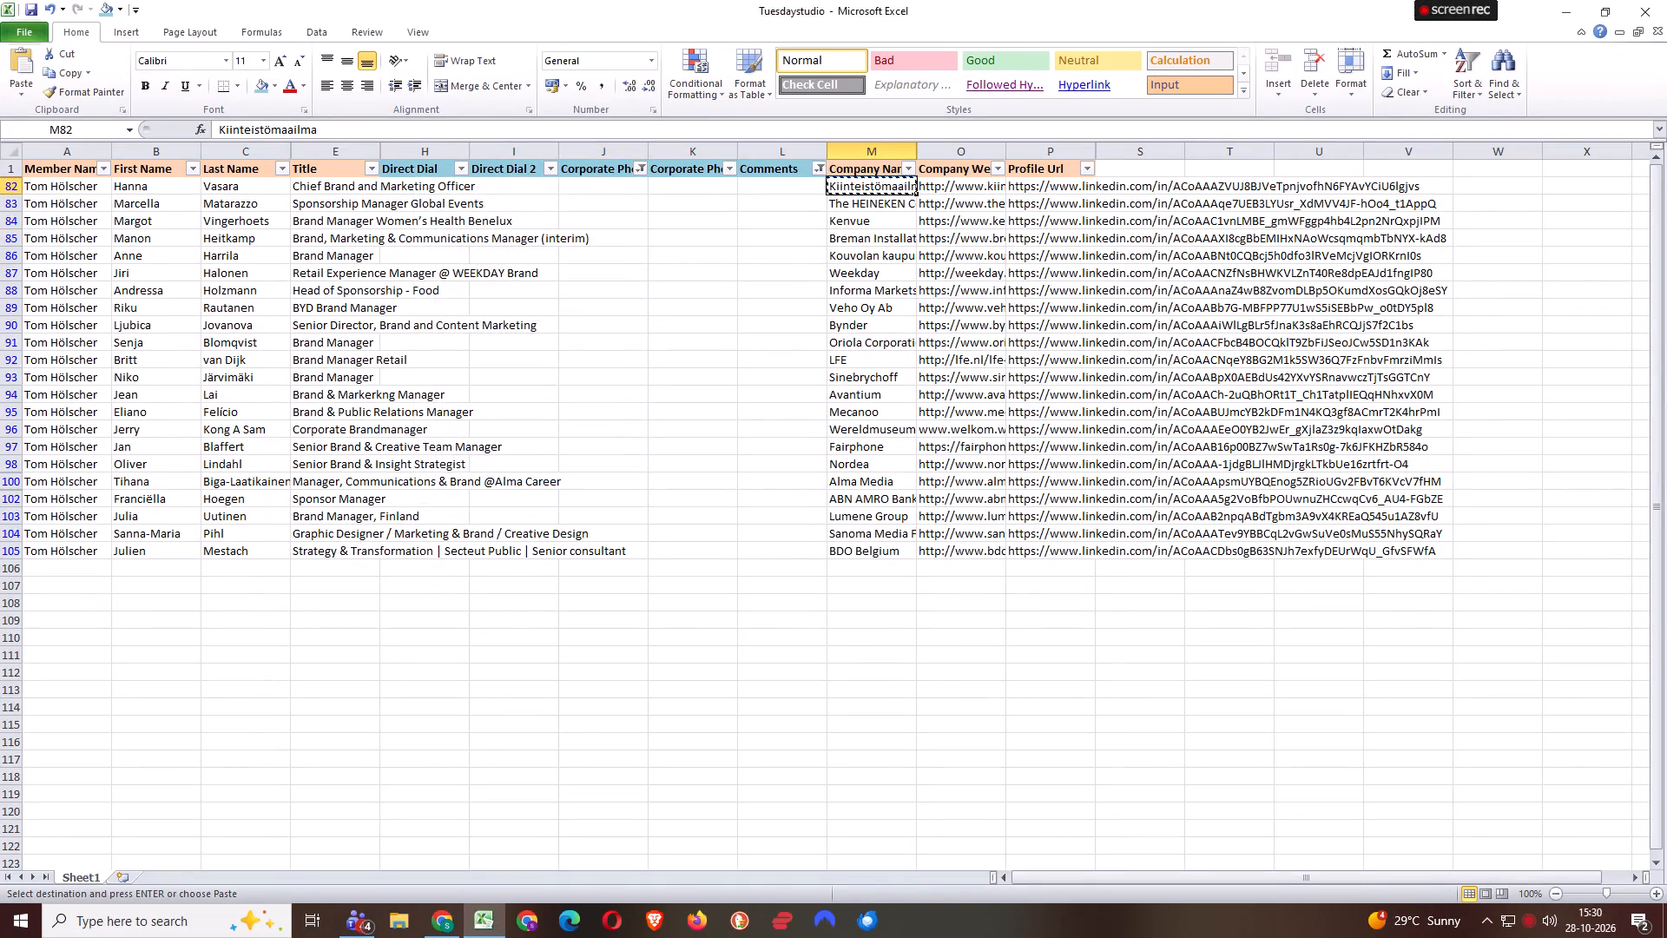
key(alt+Tab)
click(322, 122)
drag(331, 123, 0, 95)
key(ctrl+v)
key(Return)
key(Return)
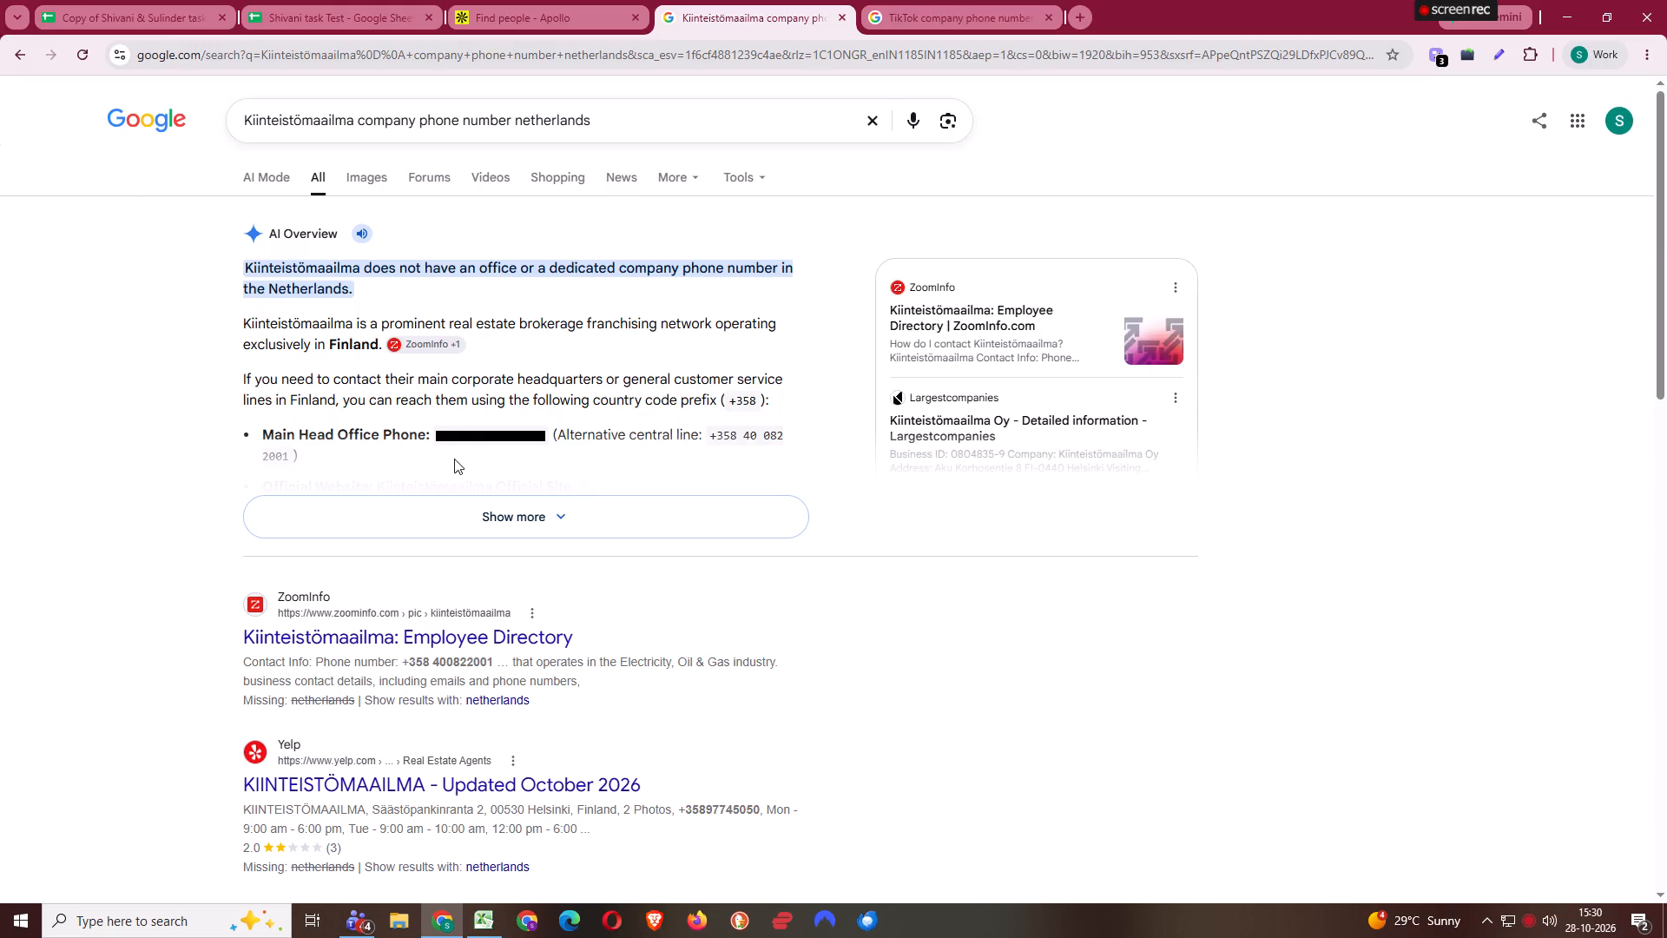
Copy Kiinteistömaailma's main head office number into row 82's first Corporate Phone cell in Excel as text, removing the spaces within the local number.
click(457, 428)
alt+click(470, 430)
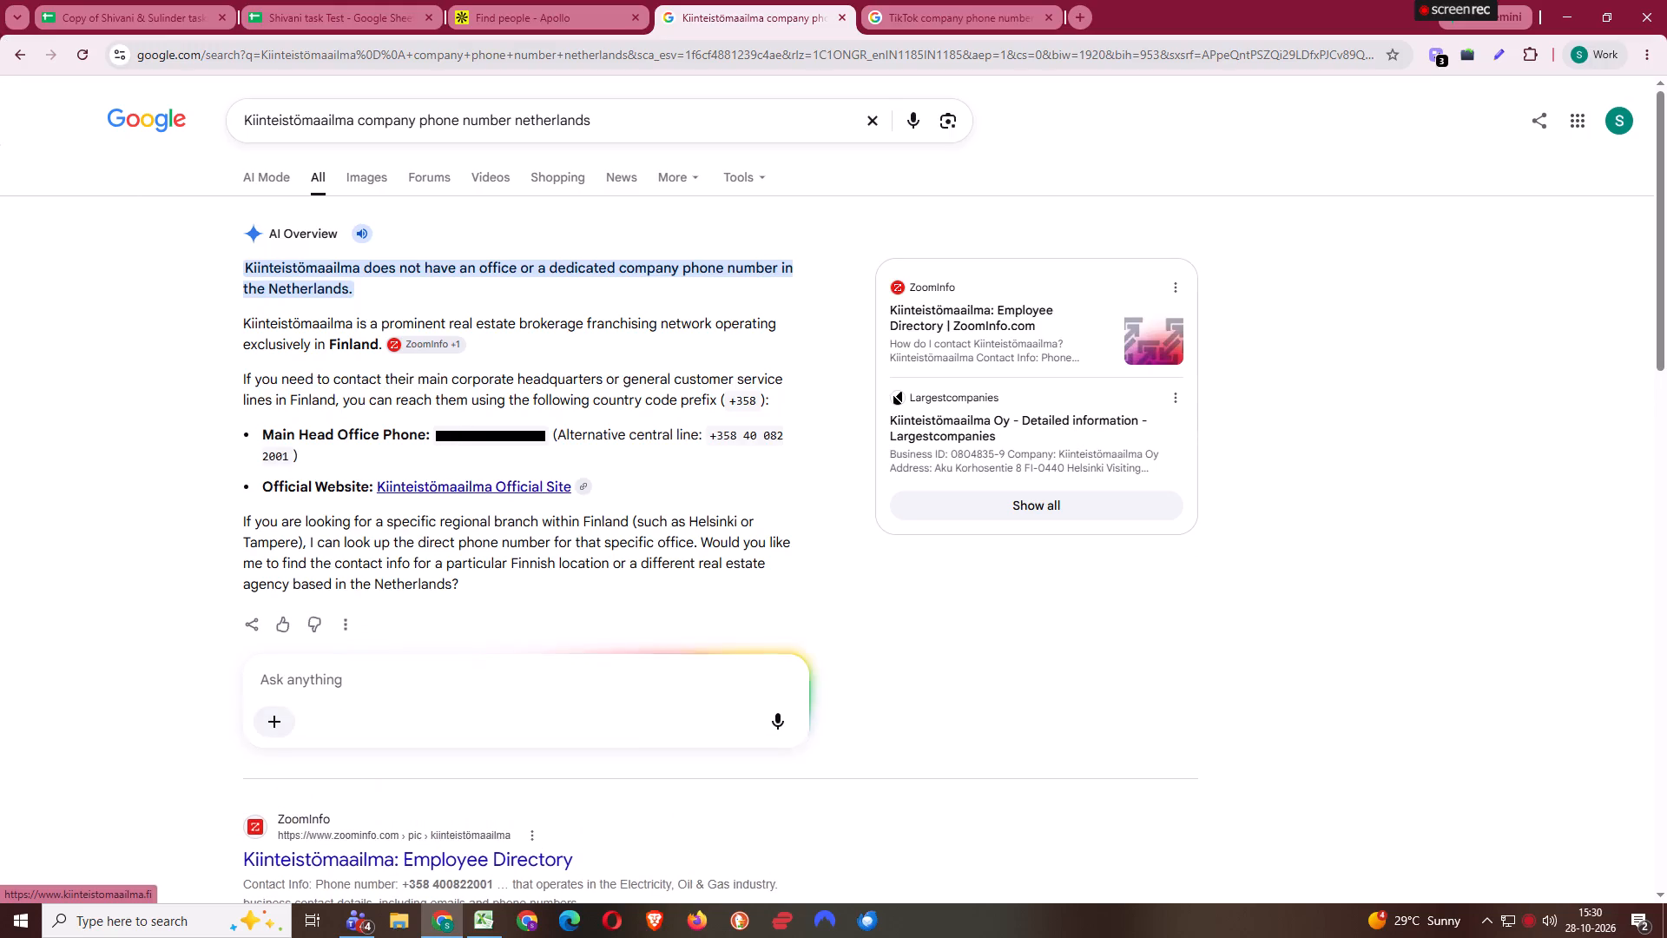
key(alt+Tab)
click(591, 188)
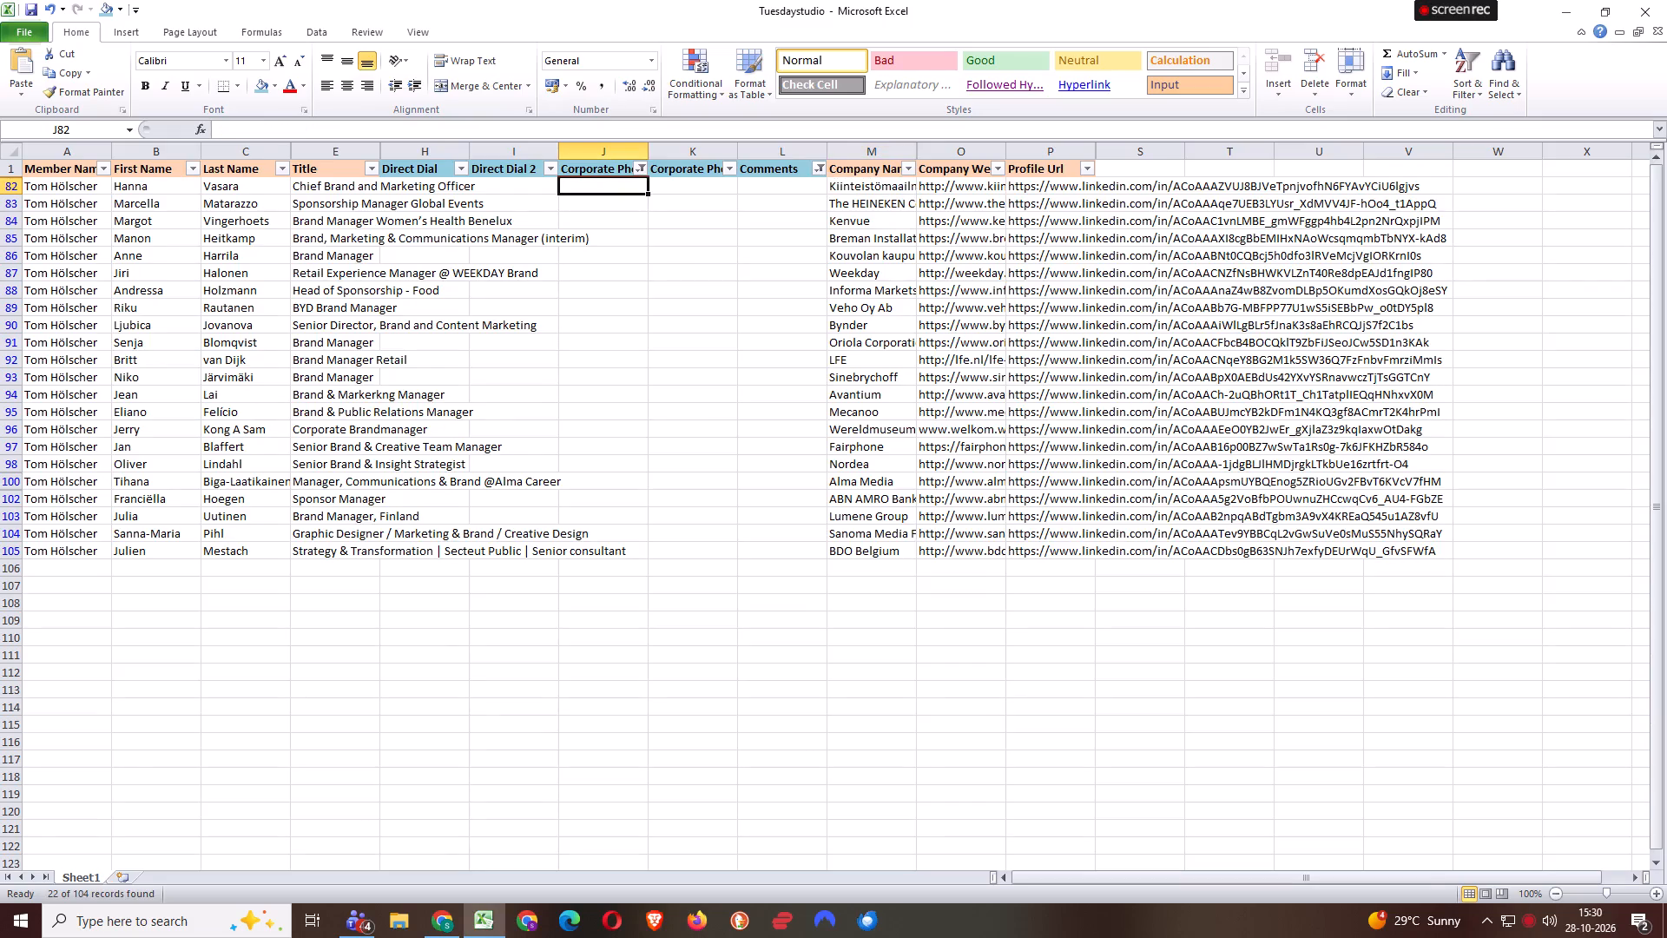
key(apostrophe)
key(ctrl+v)
click(603, 181)
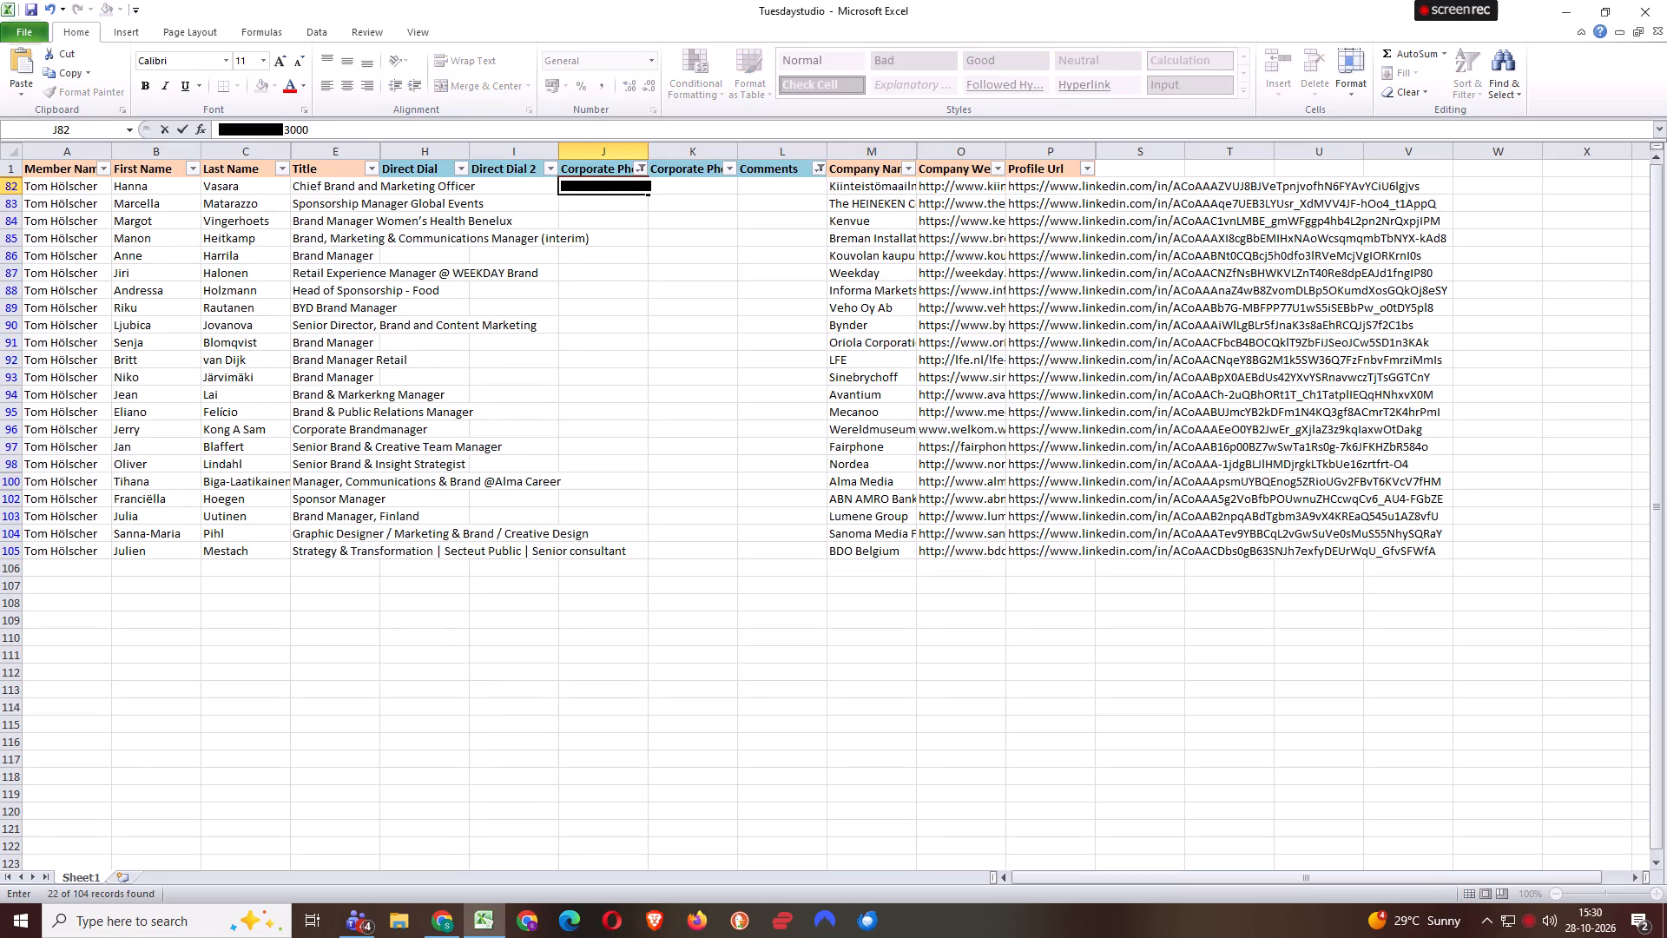
click(603, 181)
click(608, 182)
key(BackSpace)
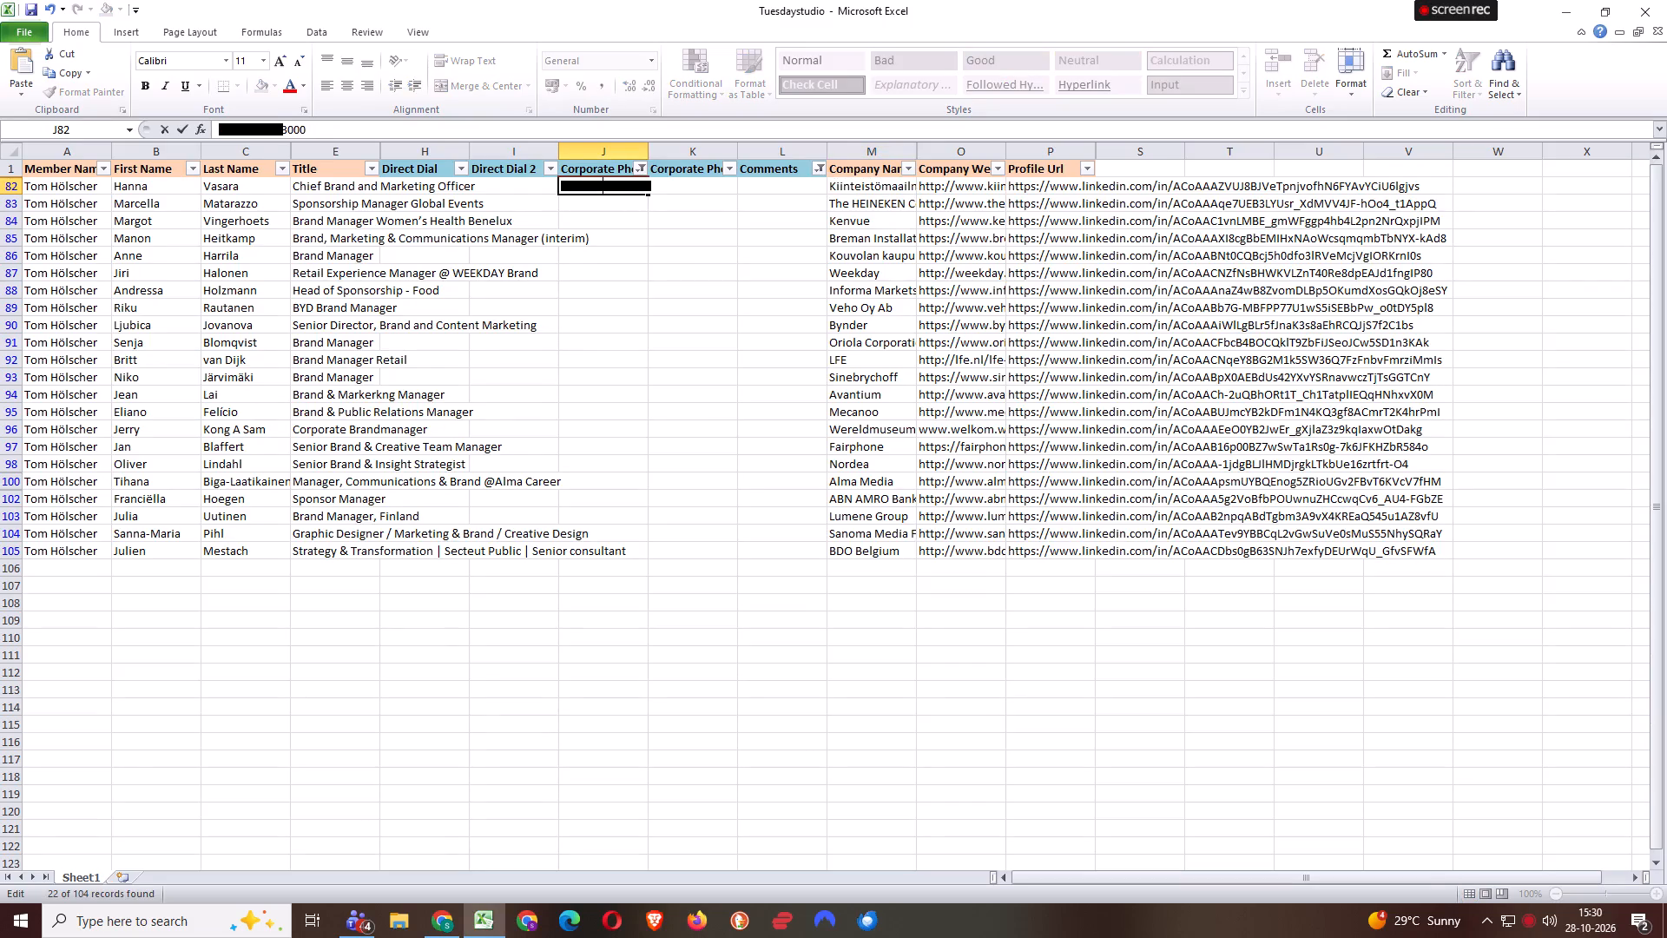
click(623, 186)
key(BackSpace)
click(709, 298)
click(643, 168)
click(754, 306)
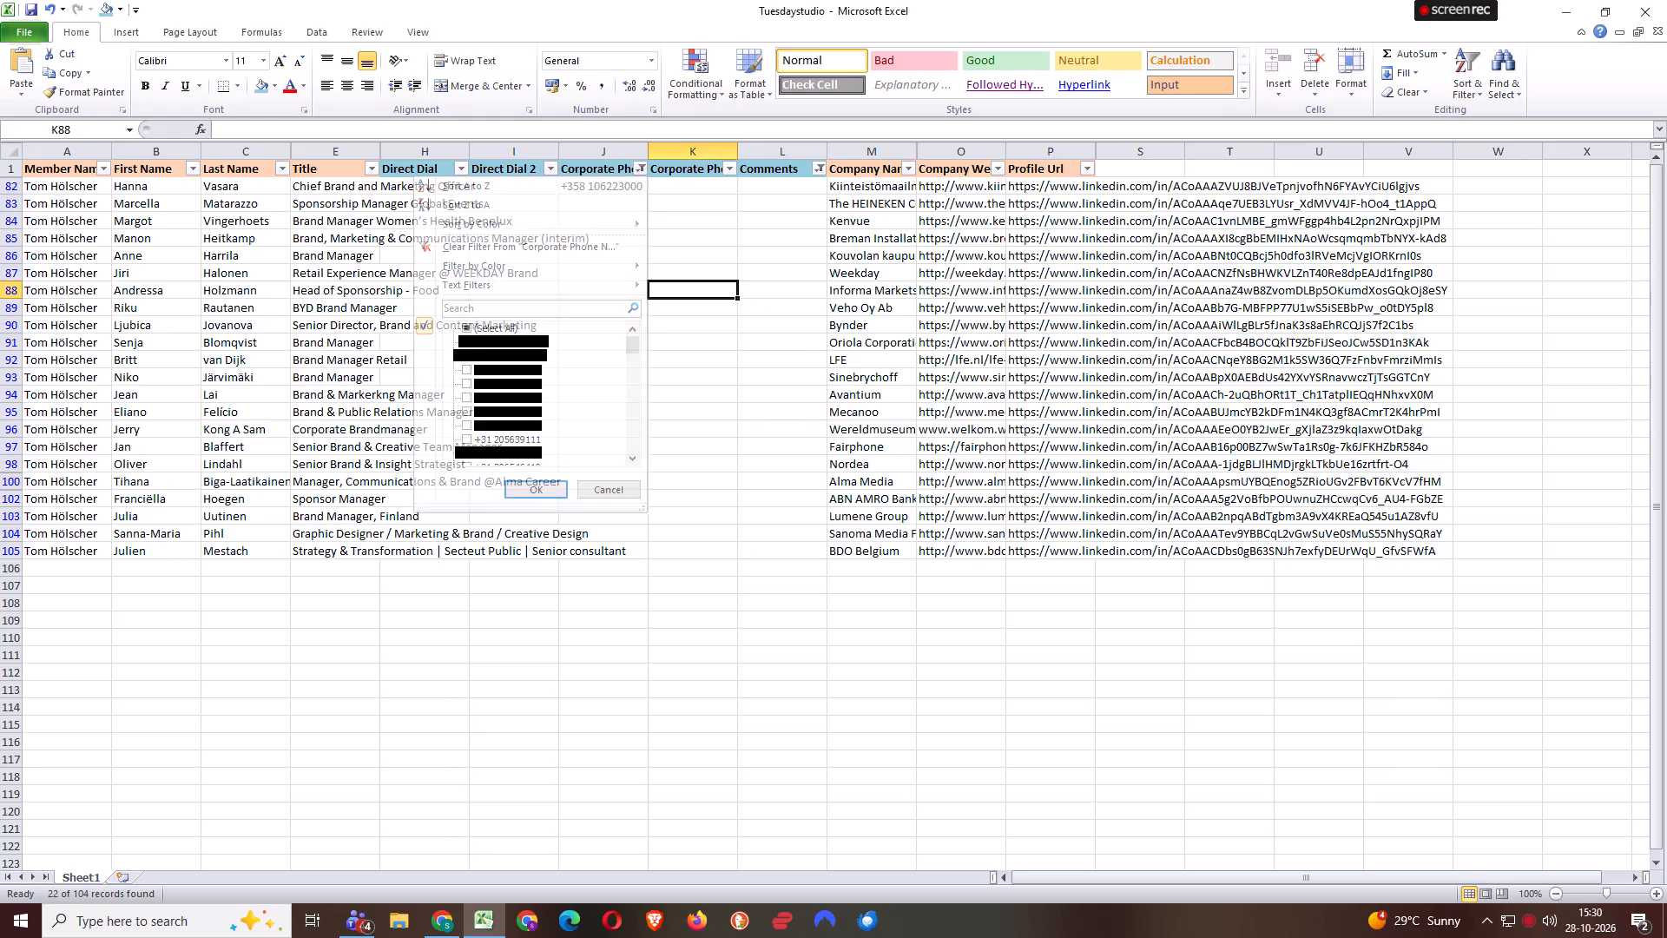
Highlight row 82's non-Dutch Corporate Phone number with the current fill colour.
click(636, 186)
click(254, 88)
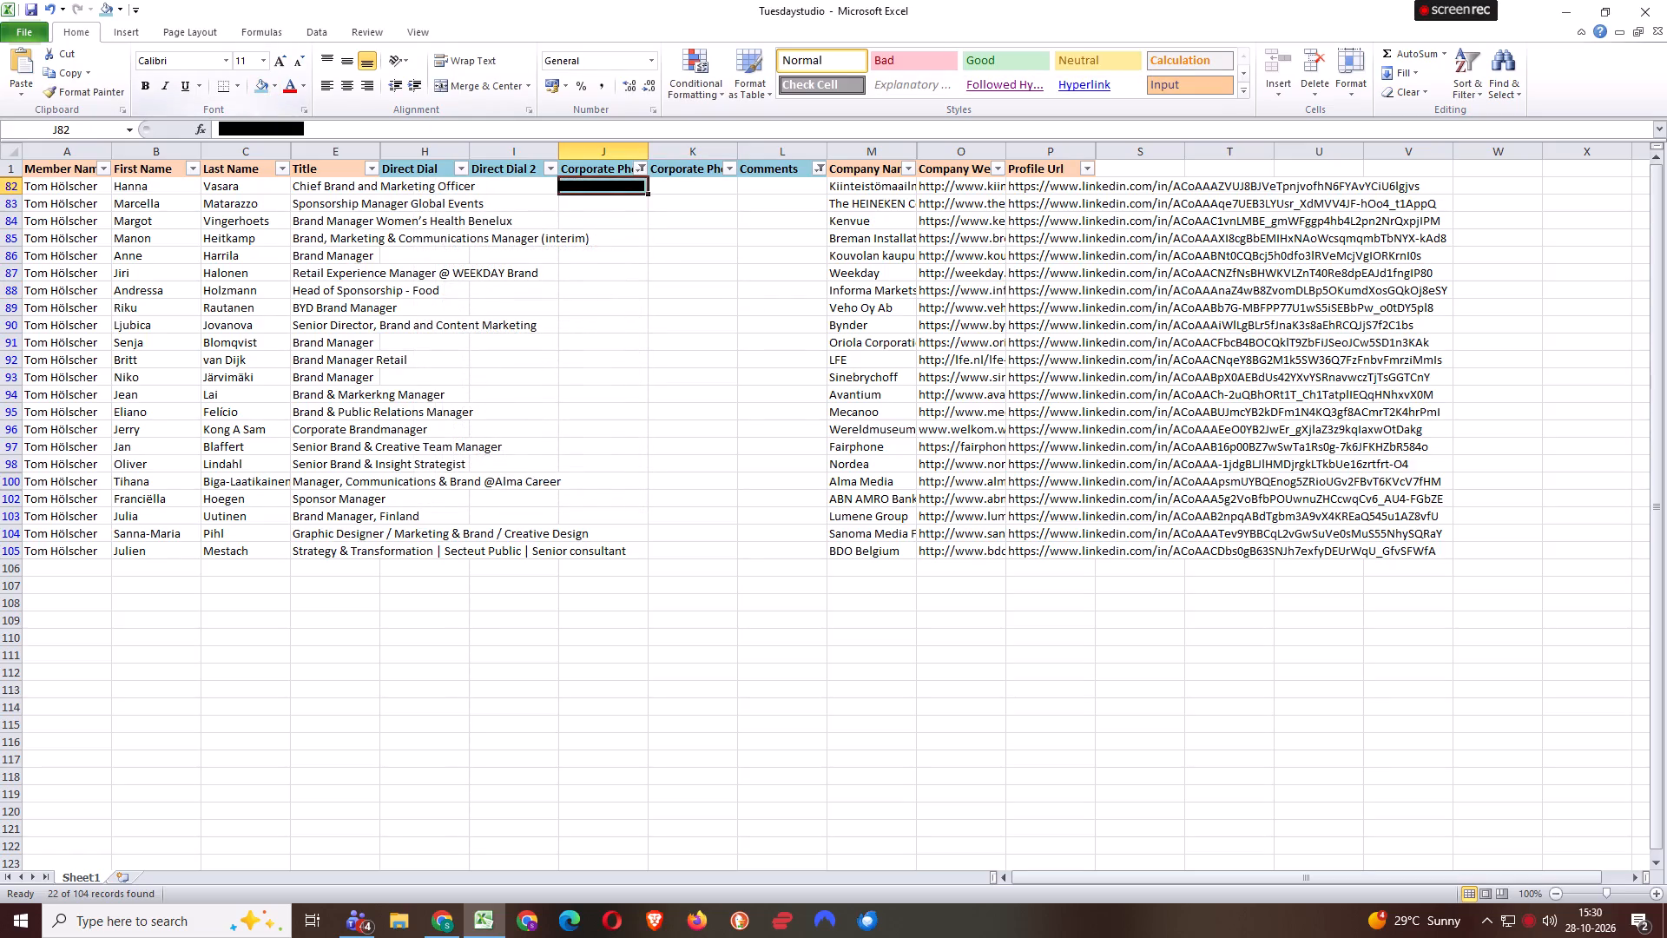
Reapply the first Corporate Phone column's filter to hide the completed Kiinteistömaailma row.
click(655, 288)
click(638, 175)
click(533, 486)
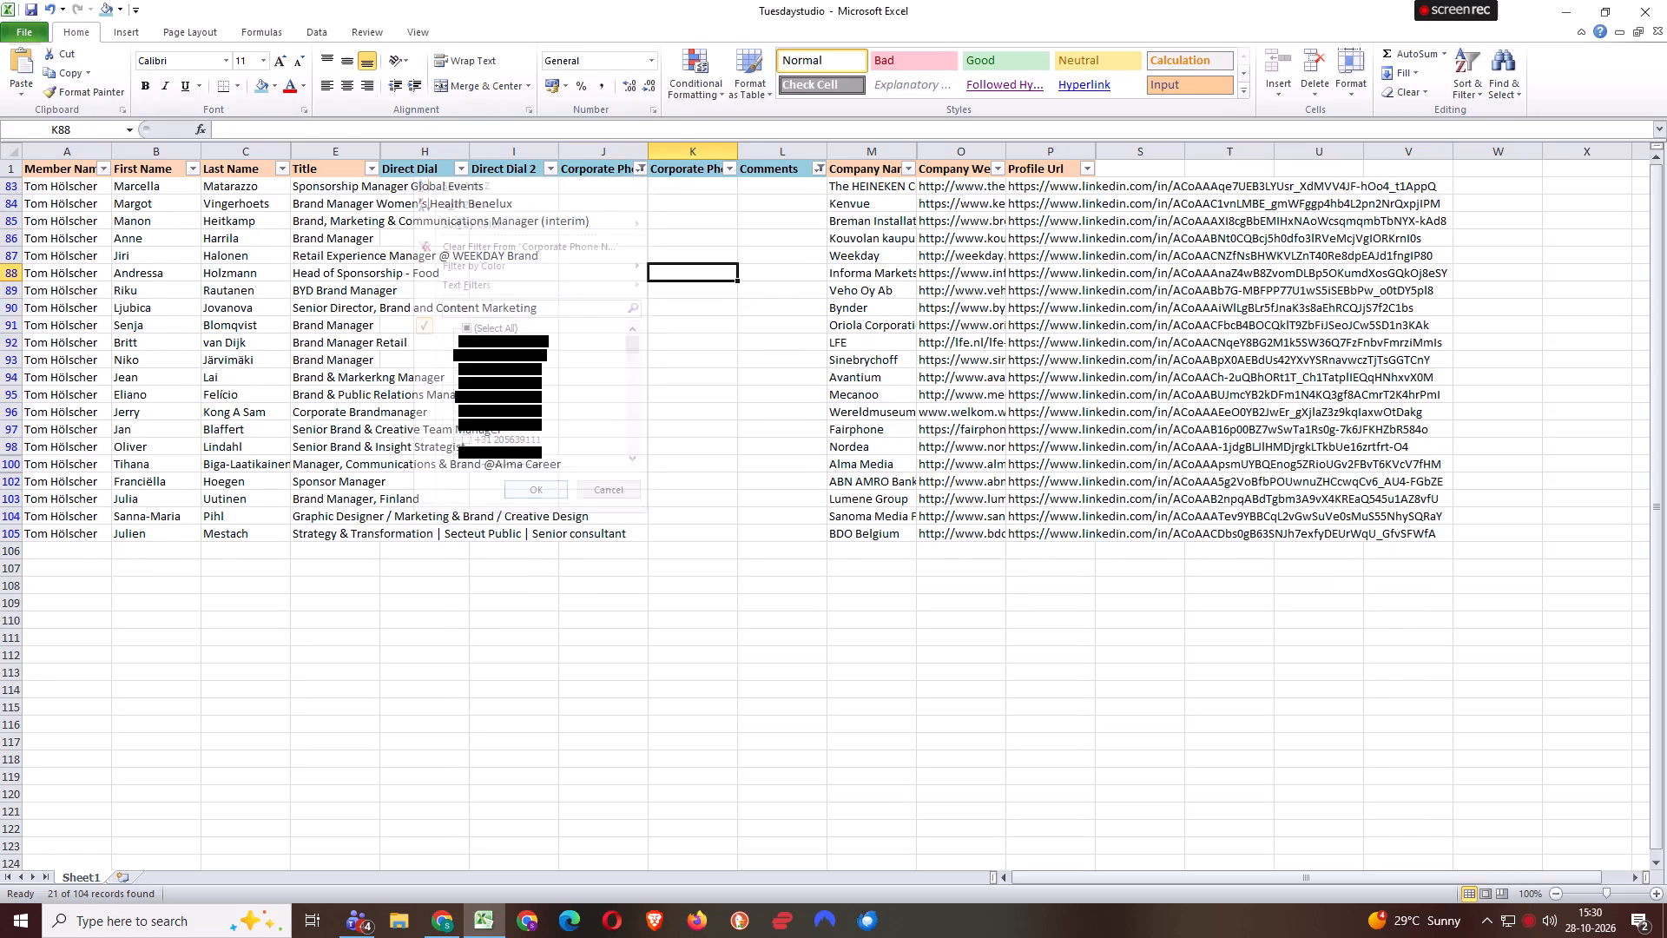
Copy the company name from row 83 and search Google for "The HEINEKEN Company company phone number netherlands".
click(889, 192)
key(ctrl+c)
key(alt+Tab)
drag(355, 114, 0, 40)
key(ctrl+v)
key(Return)
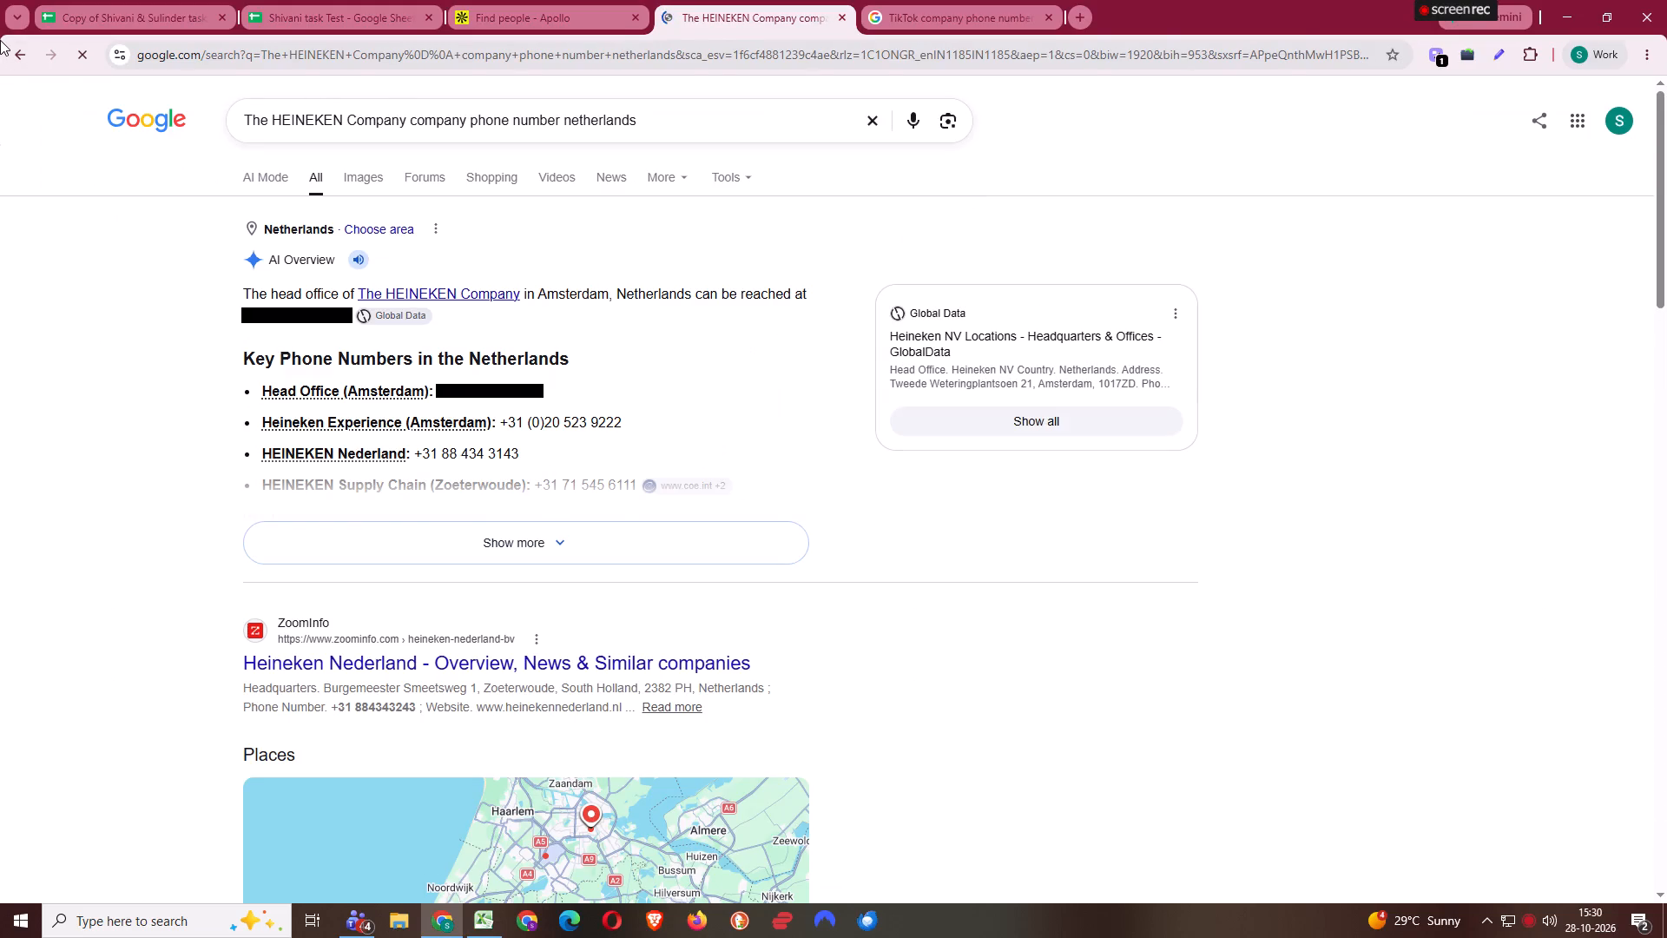
Copy HEINEKEN's Amsterdam head office number into row 83's first Corporate Phone cell in Excel as text, removing the spaces within the local number.
click(313, 315)
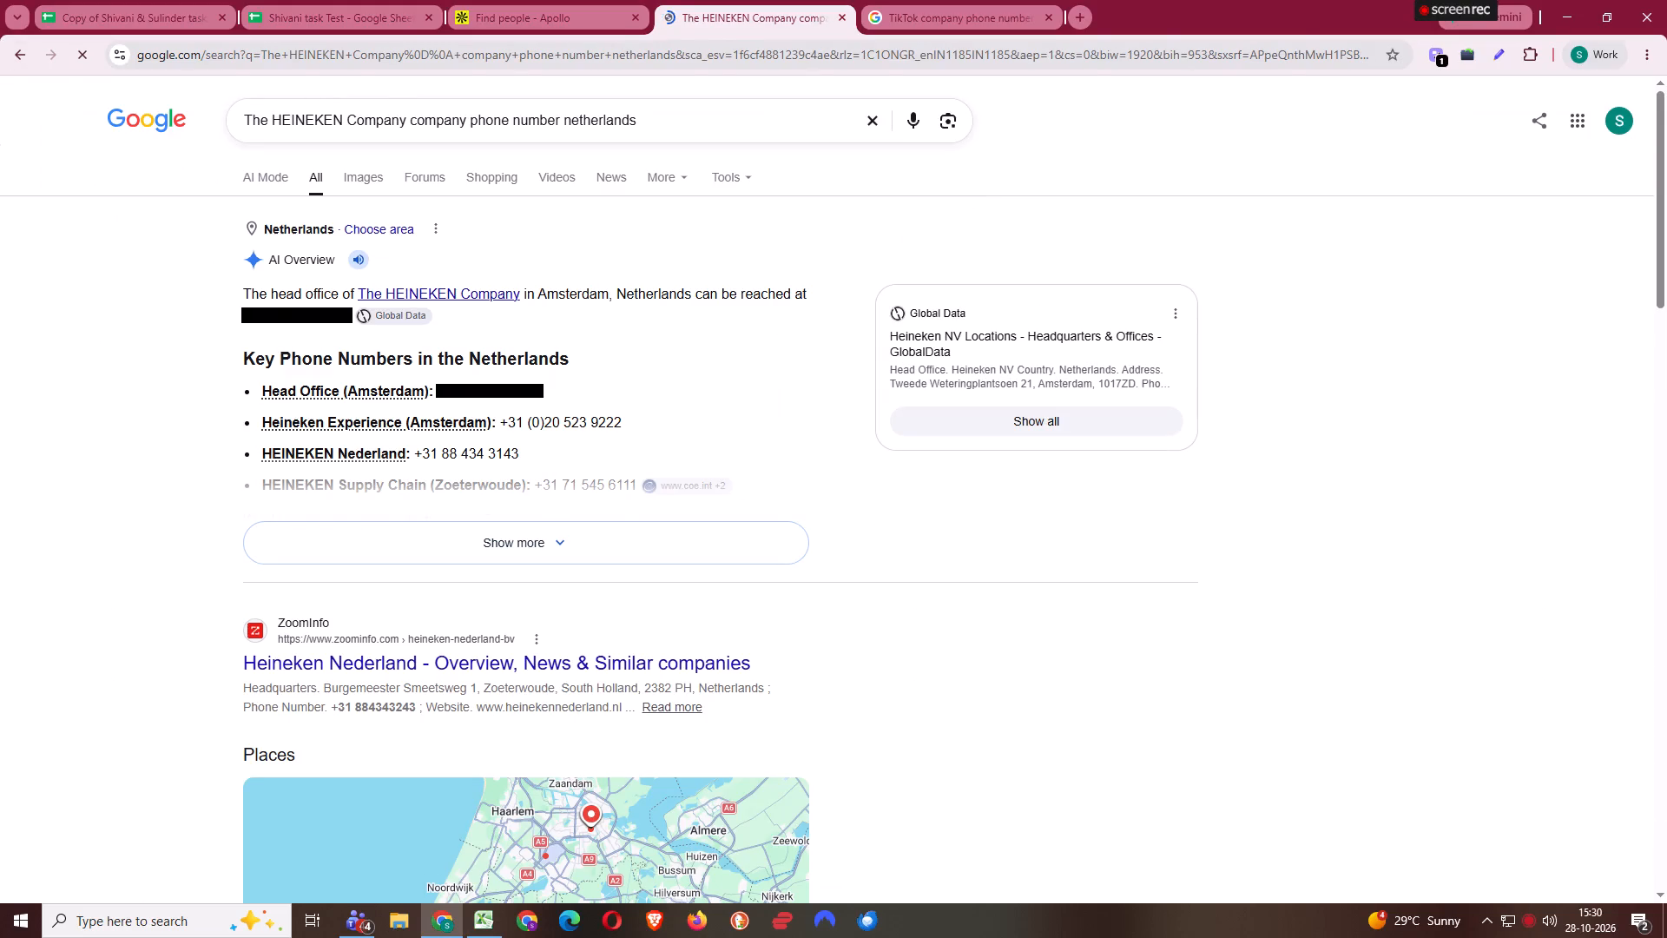
alt+click(316, 314)
key(alt+Tab)
click(629, 189)
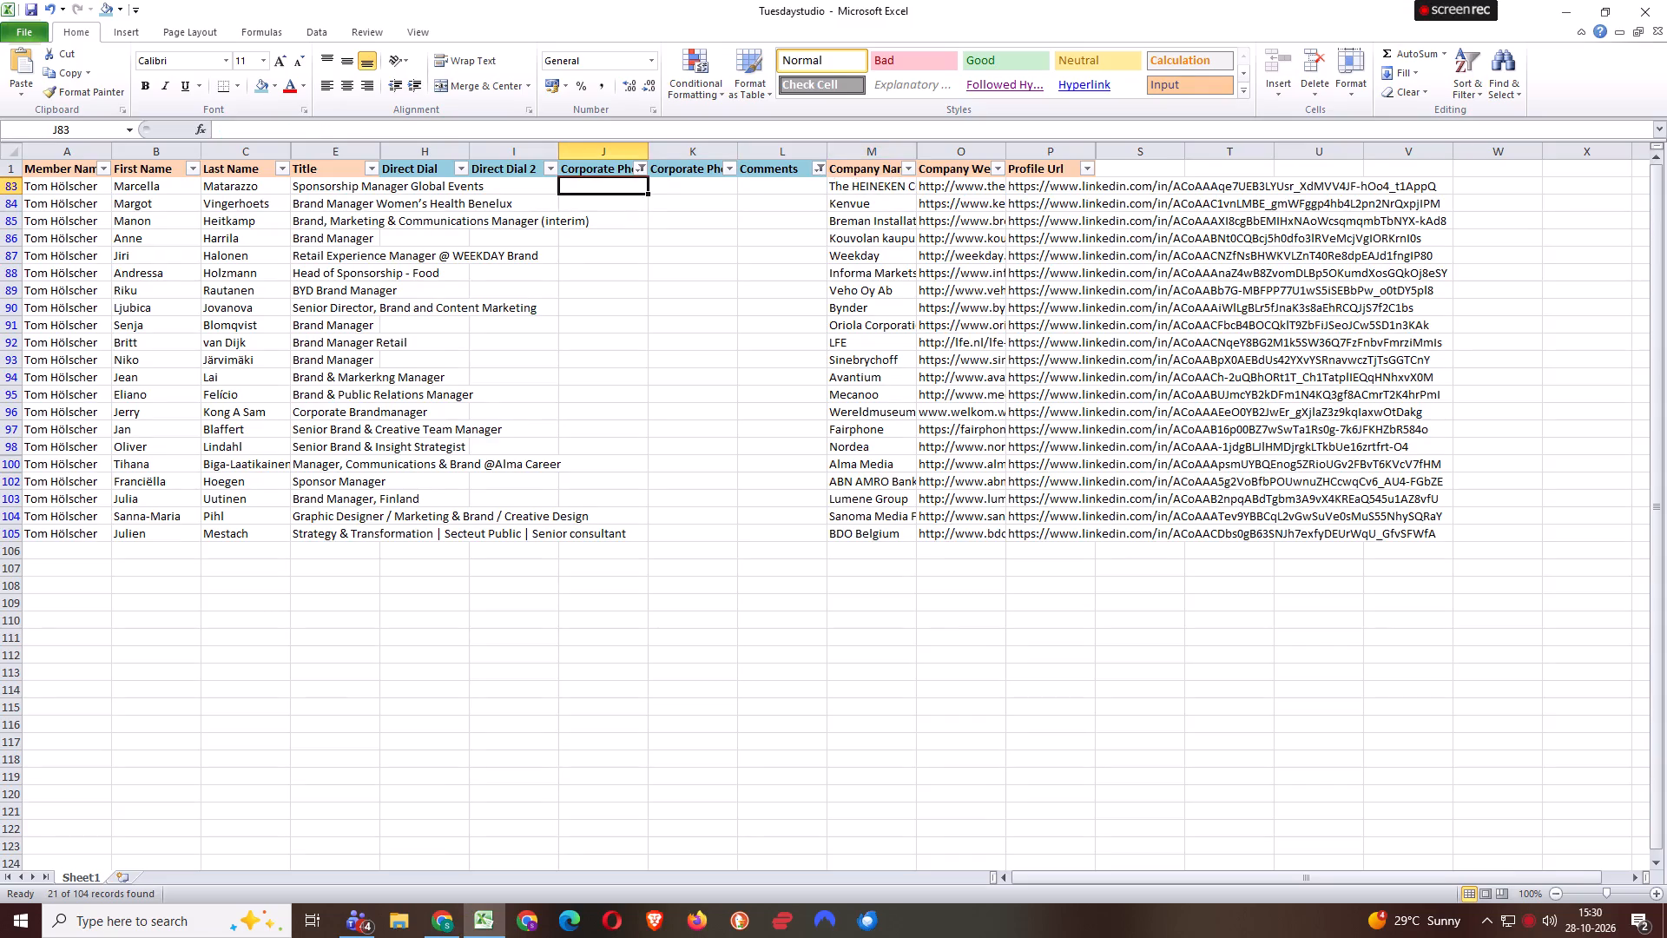
key(apostrophe)
key(ctrl+v)
click(599, 180)
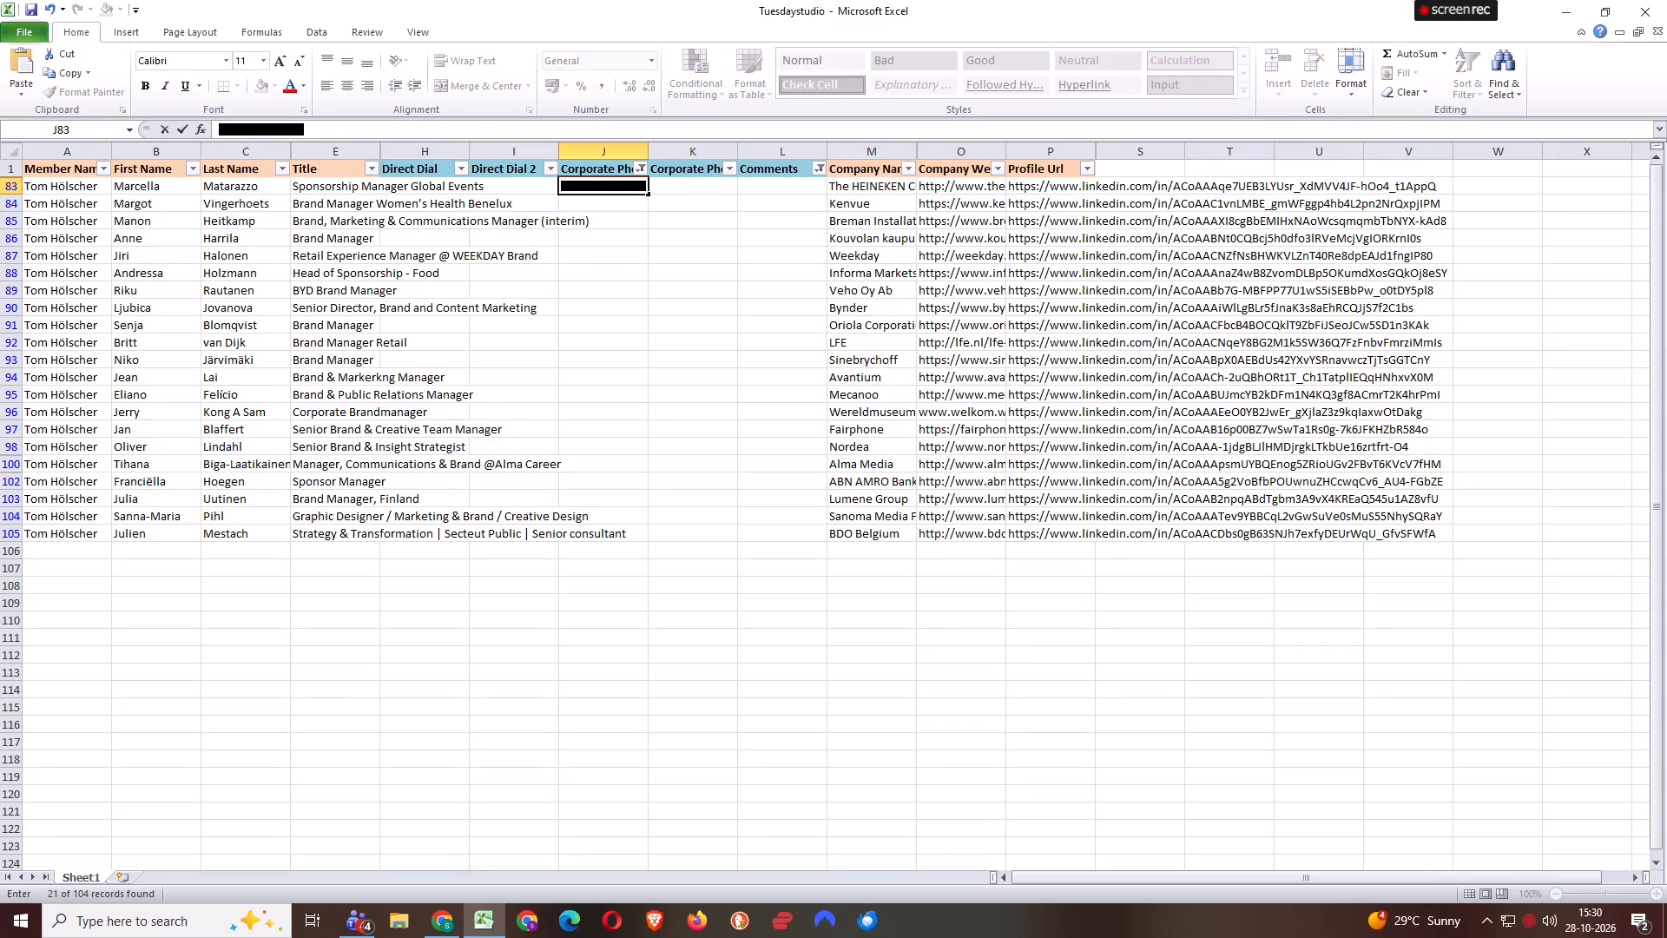
key(BackSpace)
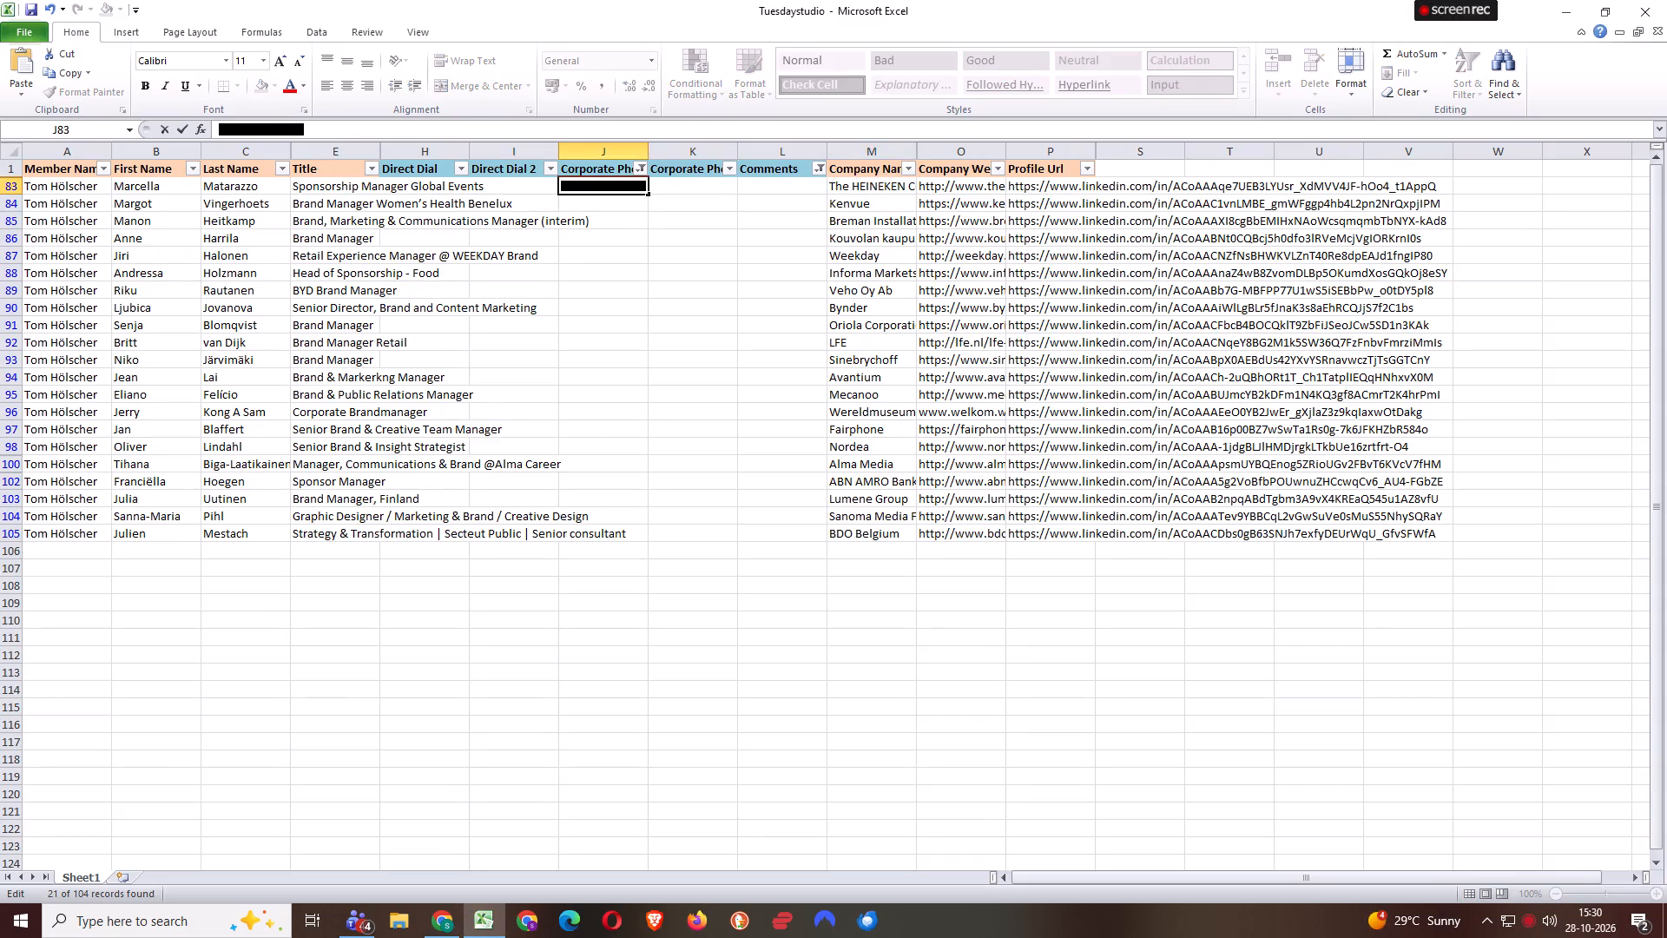
click(617, 188)
key(BackSpace)
click(682, 279)
Reapply the first Corporate Phone column's filter to hide the completed HEINEKEN row.
click(641, 168)
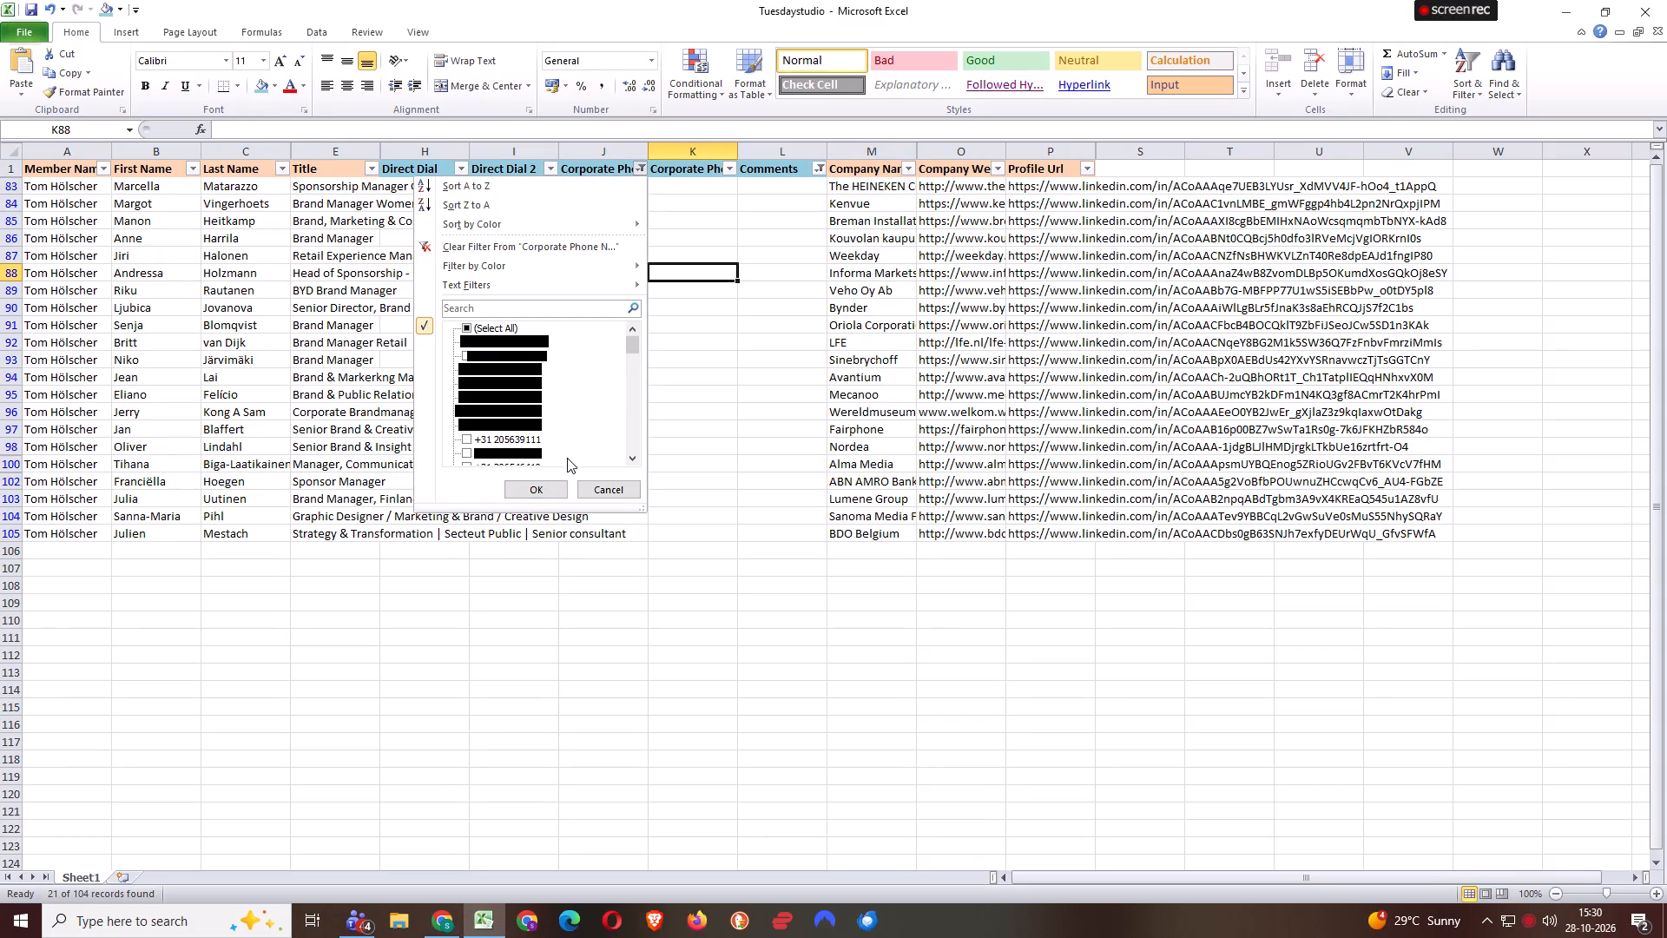
click(535, 491)
Copy the company name from row 84 and search Google for "Kenvue Company company phone number netherlands".
click(868, 192)
key(ctrl+c)
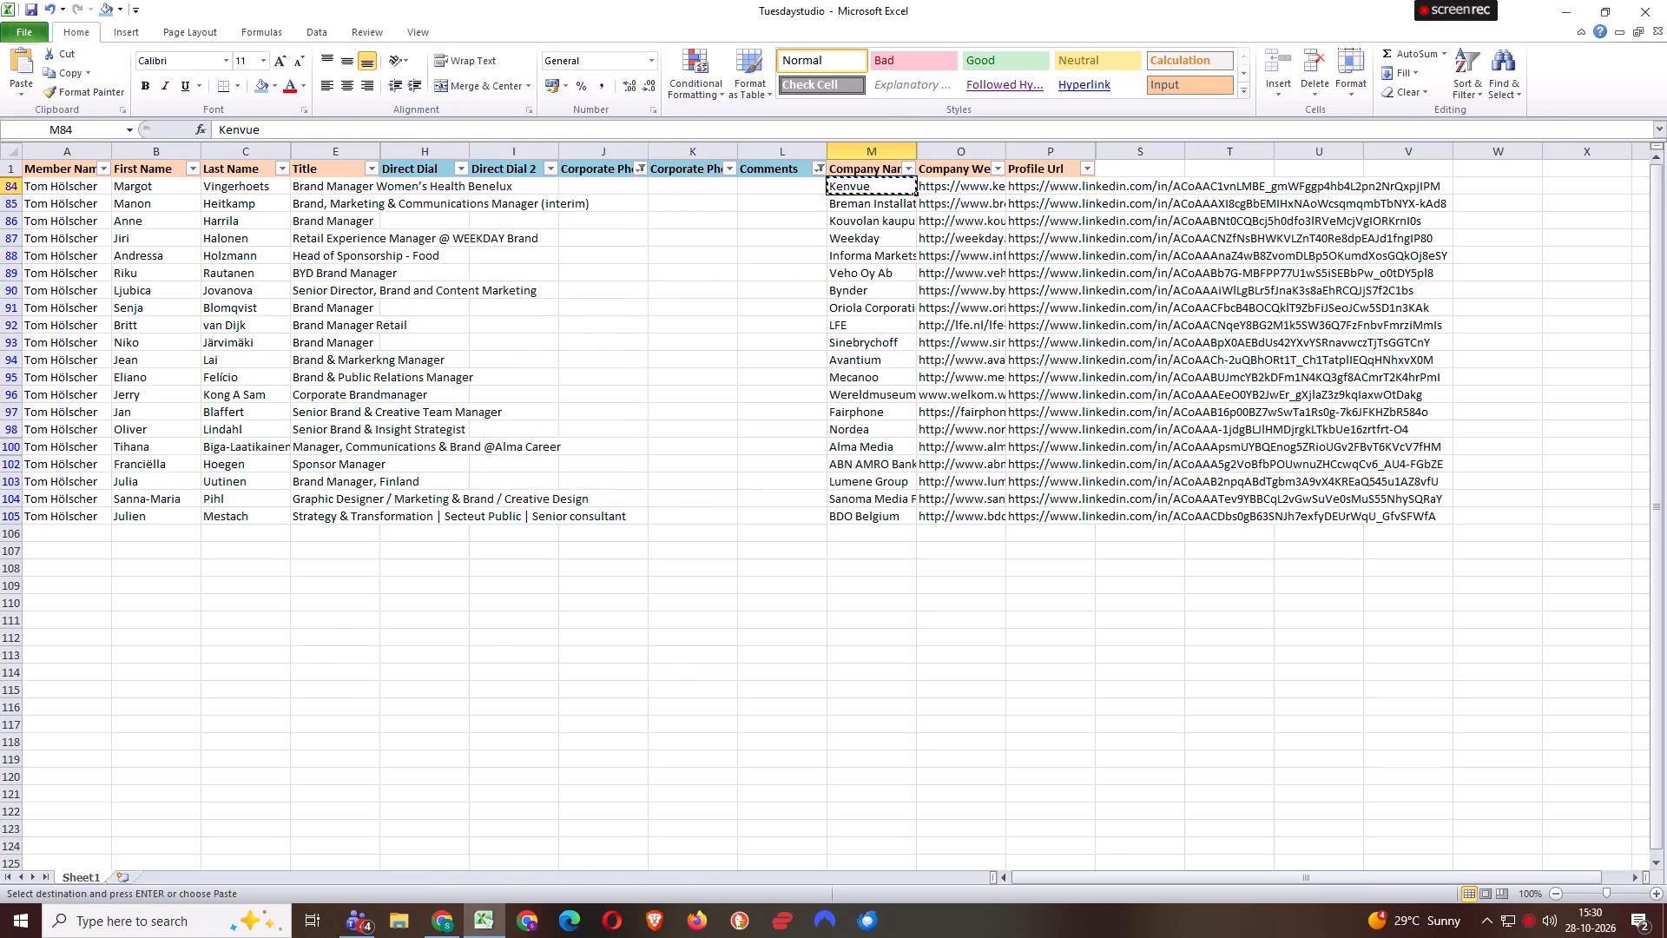
key(alt+Tab)
drag(343, 122, 0, 110)
key(ctrl+v)
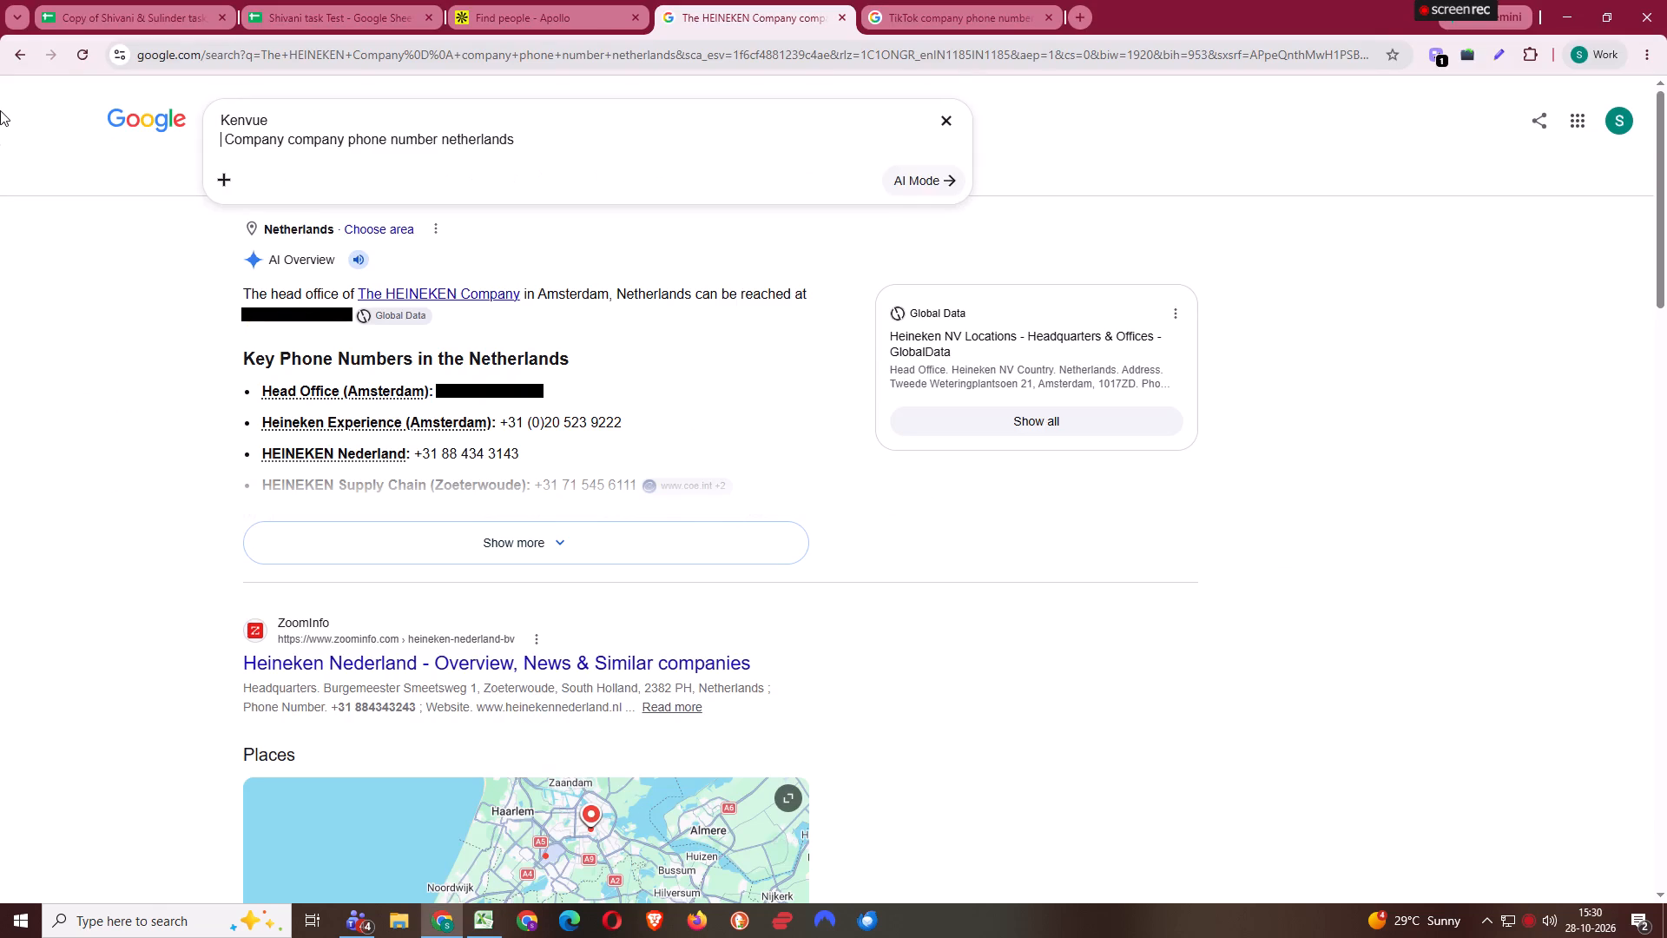
key(Return)
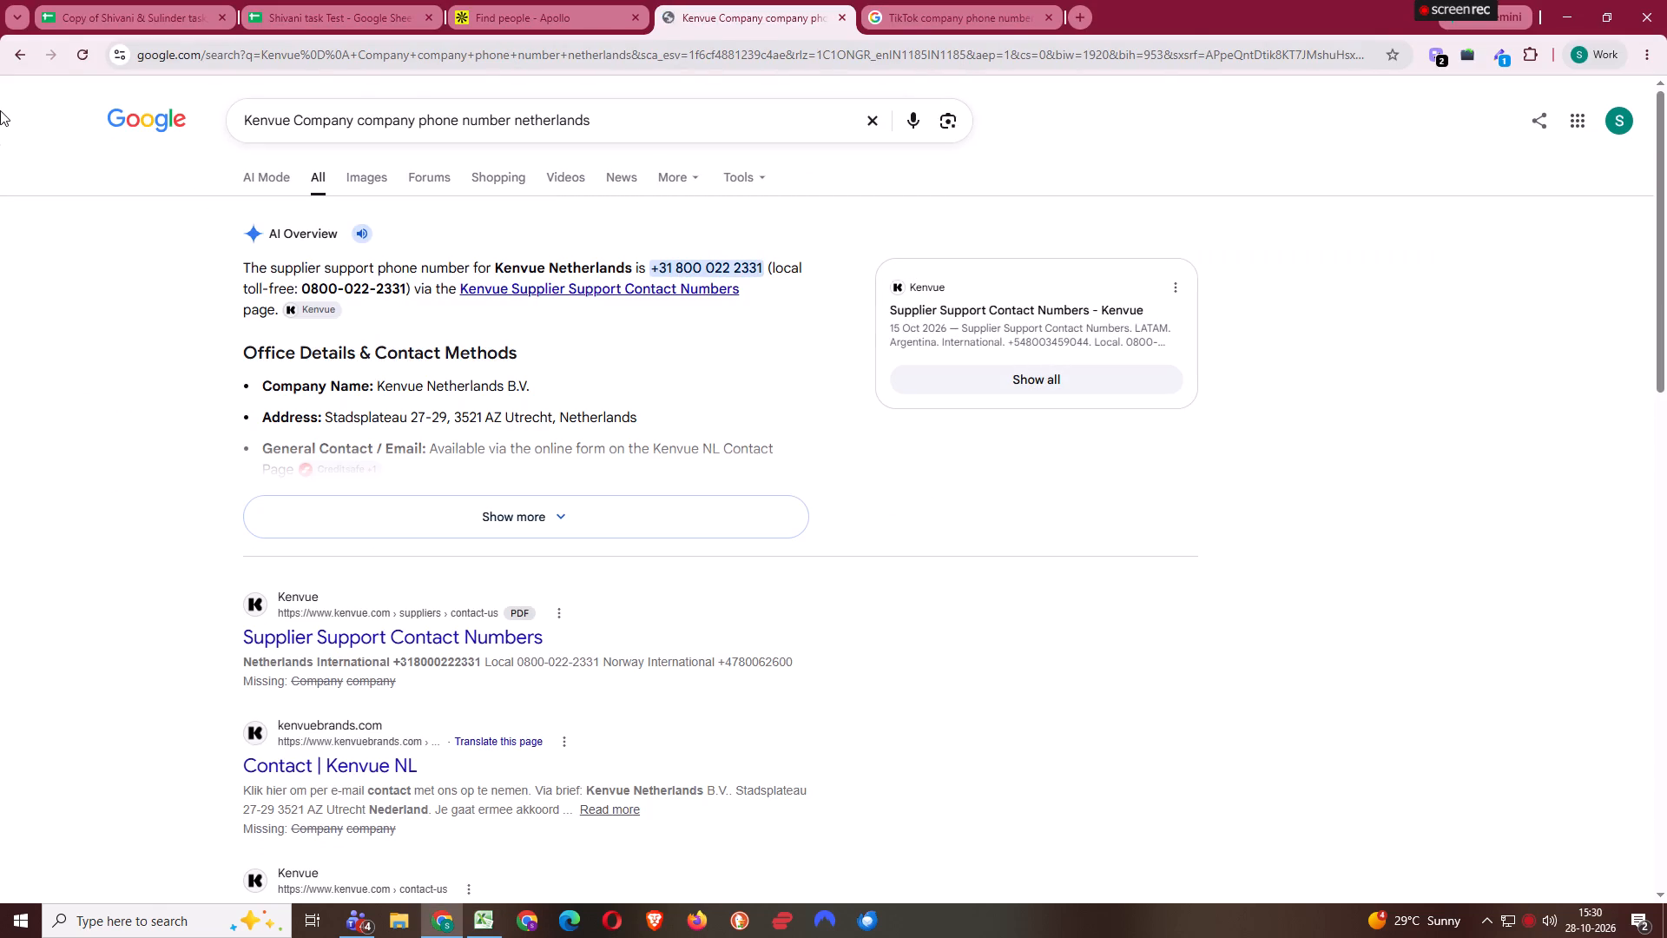
Copy Kenvue Netherlands' international supplier support number into row 84's first Corporate Phone cell in Excel as text, removing the spaces within the local number.
scroll(62, 160, up, 1)
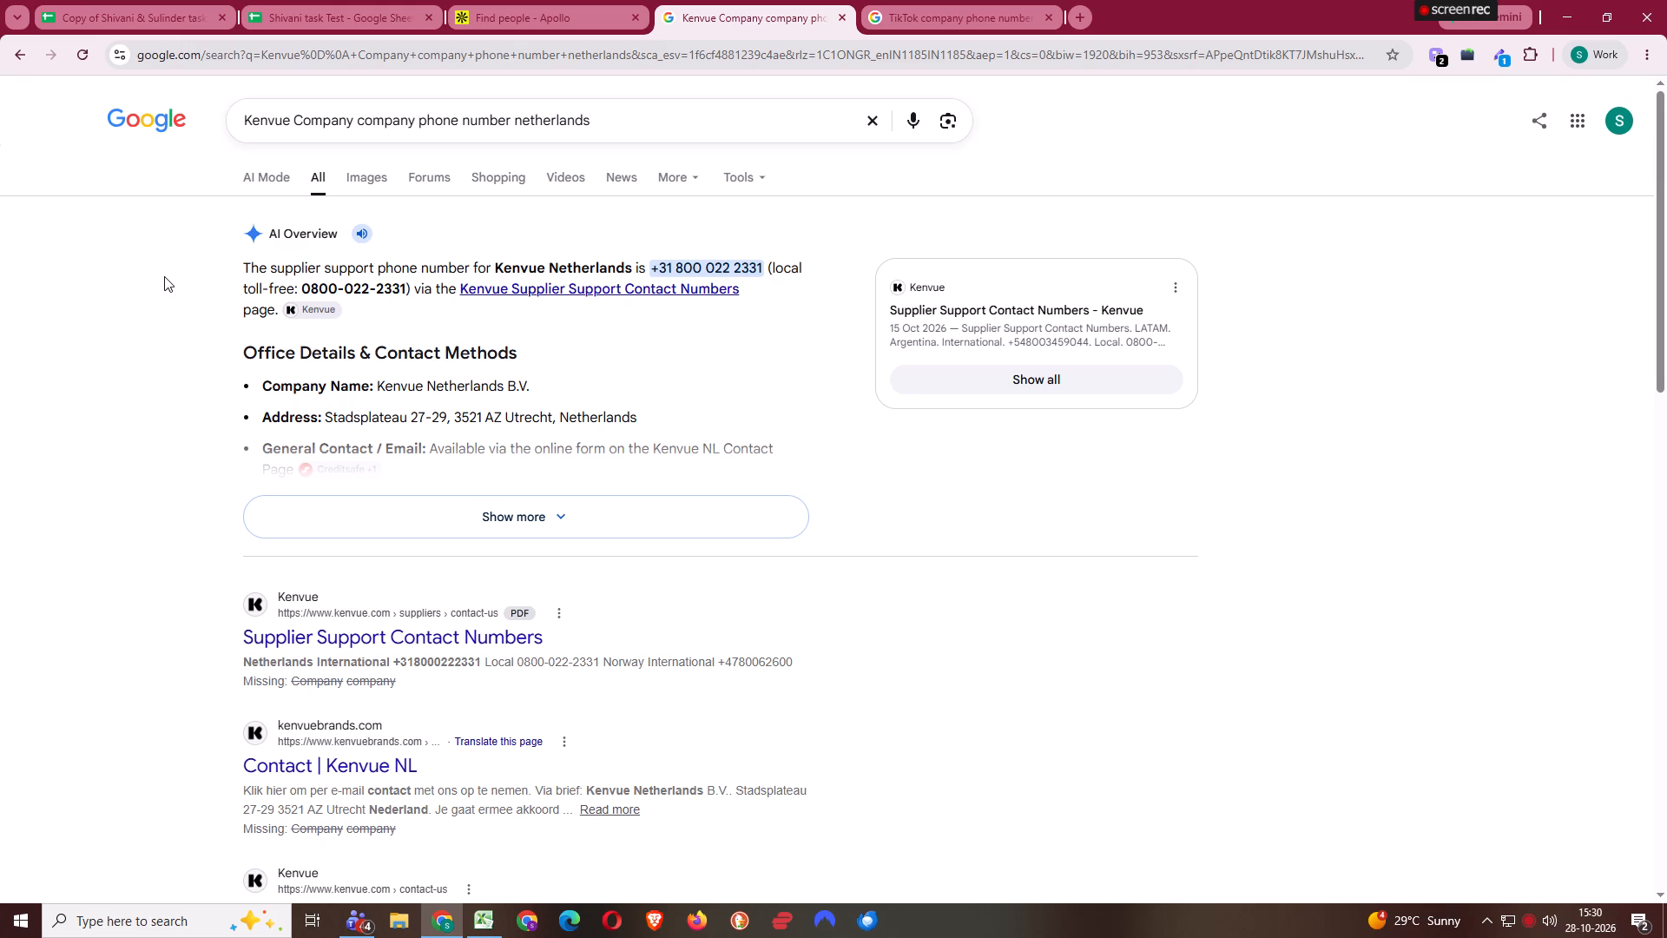
alt+click(692, 270)
key(alt+Tab)
click(616, 185)
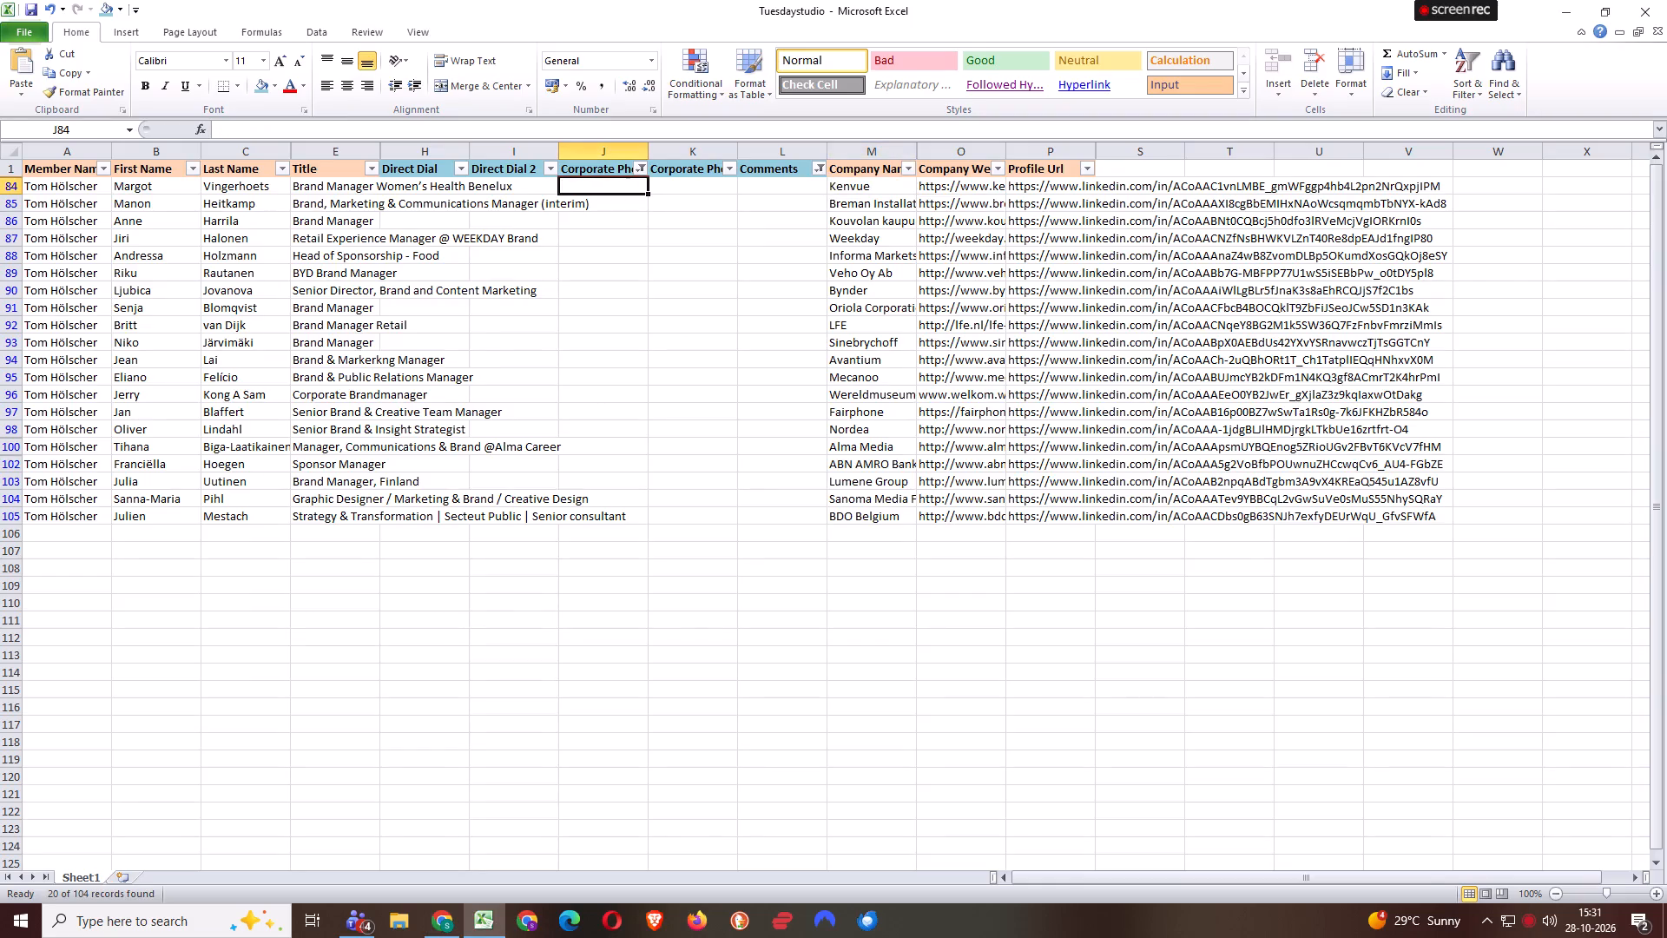
key(apostrophe)
key(ctrl+v)
click(606, 183)
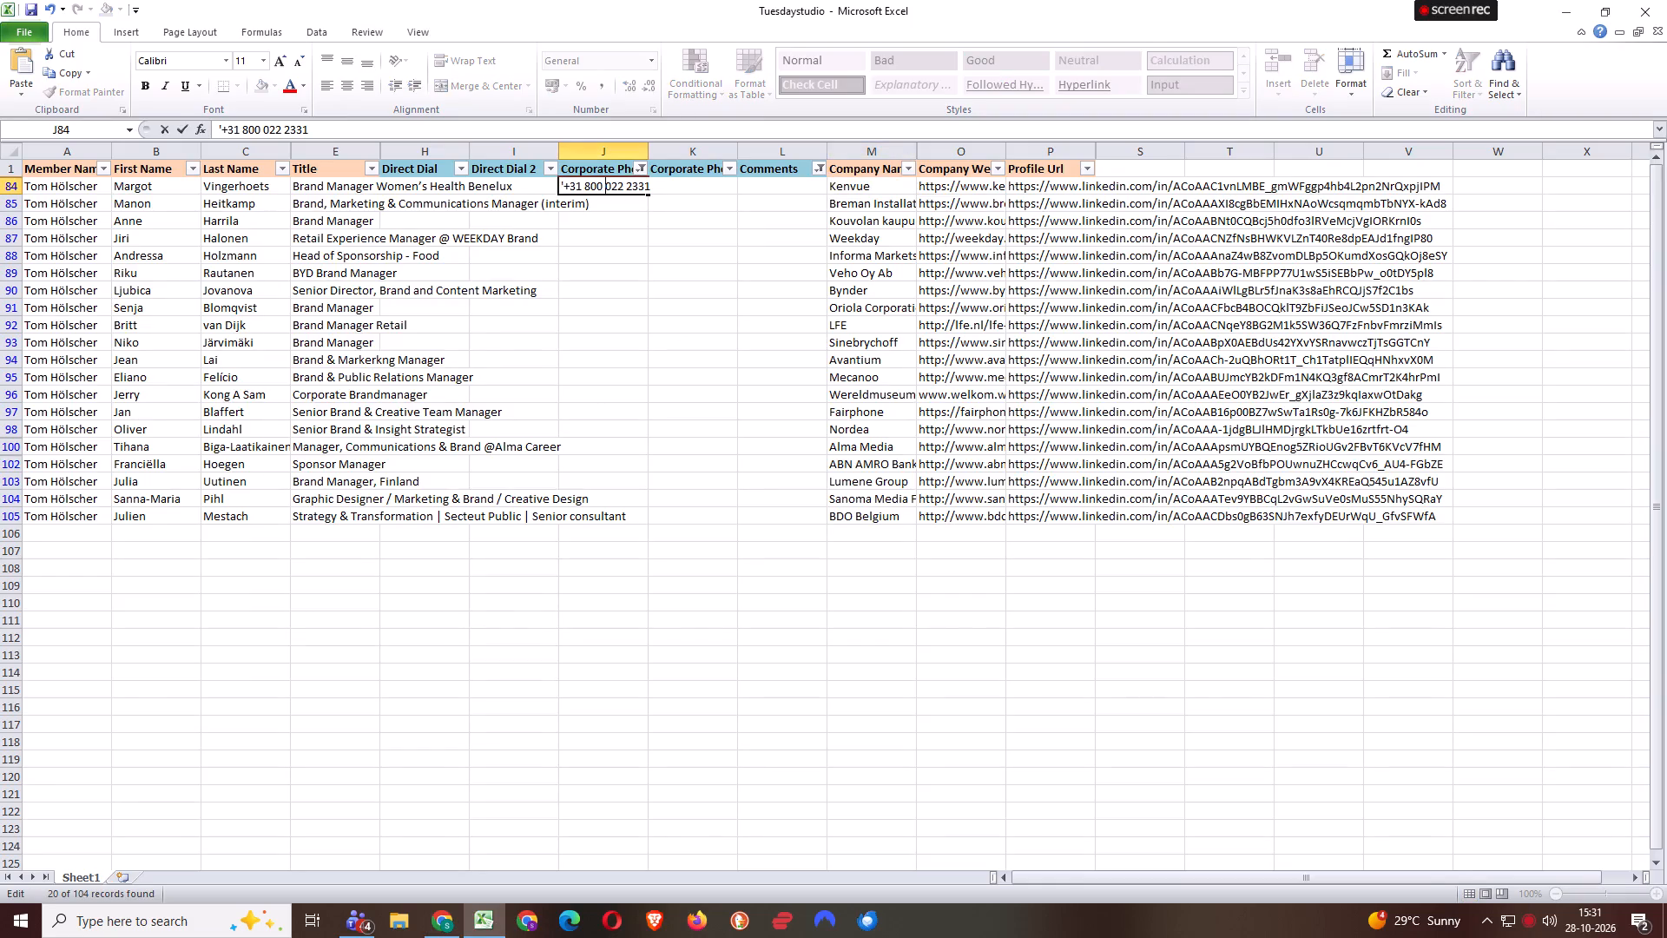
key(BackSpace)
click(624, 185)
key(BackSpace)
click(662, 287)
Reapply the first Corporate Phone column's filter to hide the completed Kenvue row.
click(642, 166)
click(552, 489)
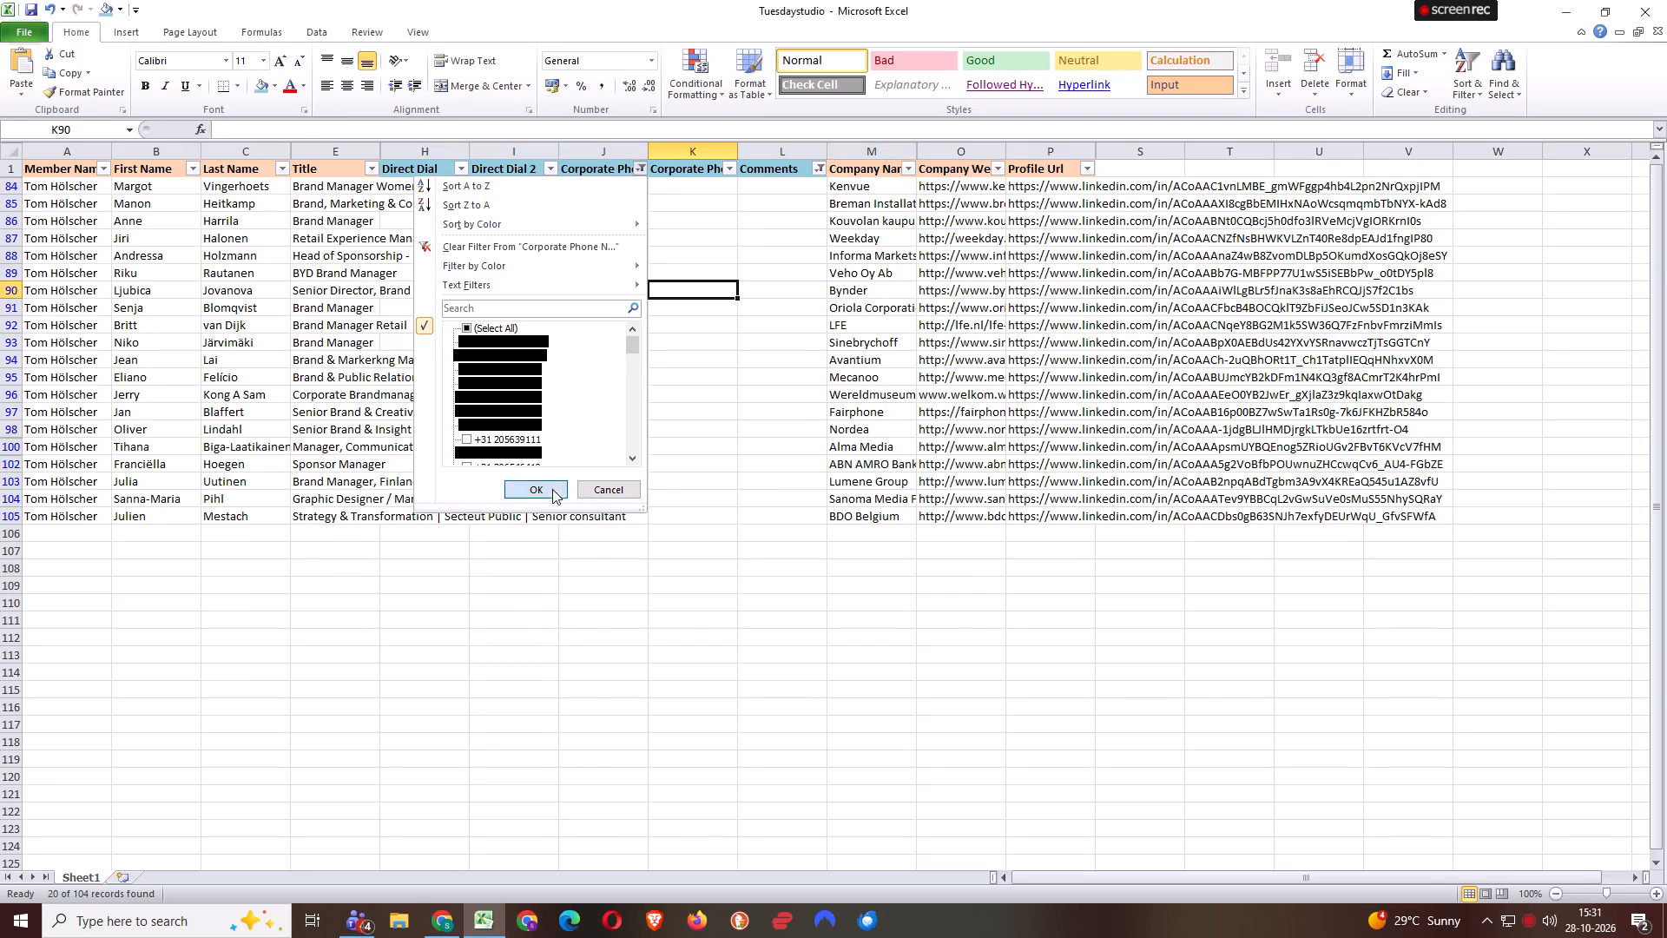
click(720, 470)
scroll(754, 315, up, 3)
Copy the company name from row 85 and search Google for "Breman Installatiegroep company phone number netherlands".
click(859, 197)
click(868, 188)
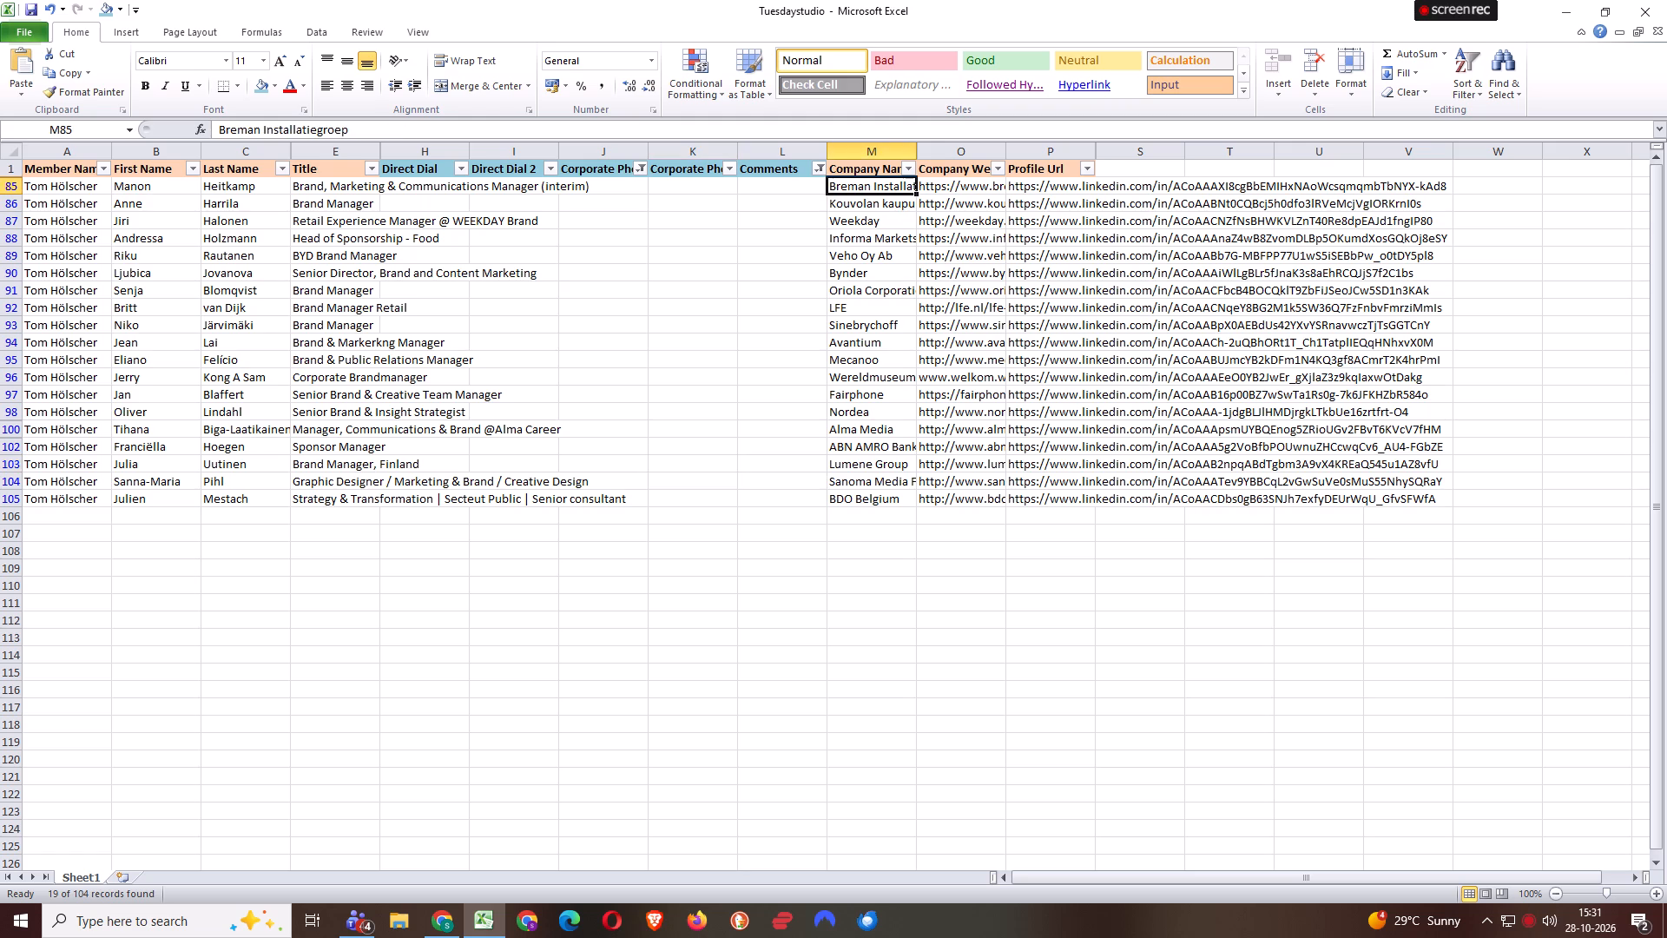
key(ctrl+c)
key(alt+Tab)
click(351, 111)
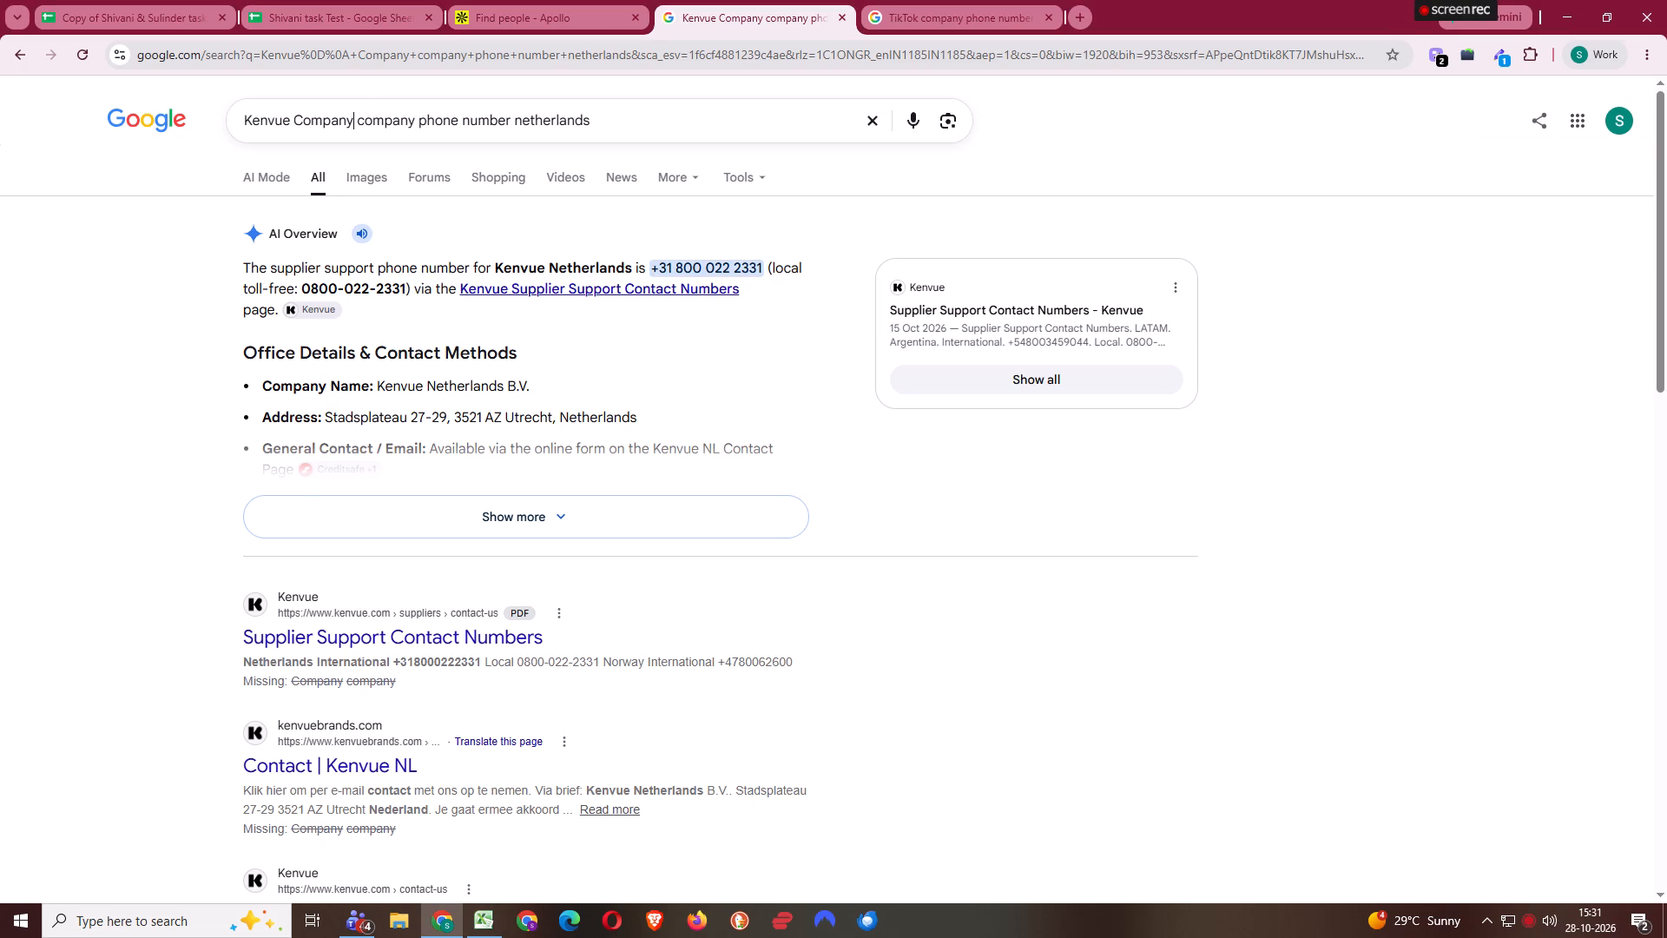
drag(359, 117, 0, 77)
key(ctrl+v)
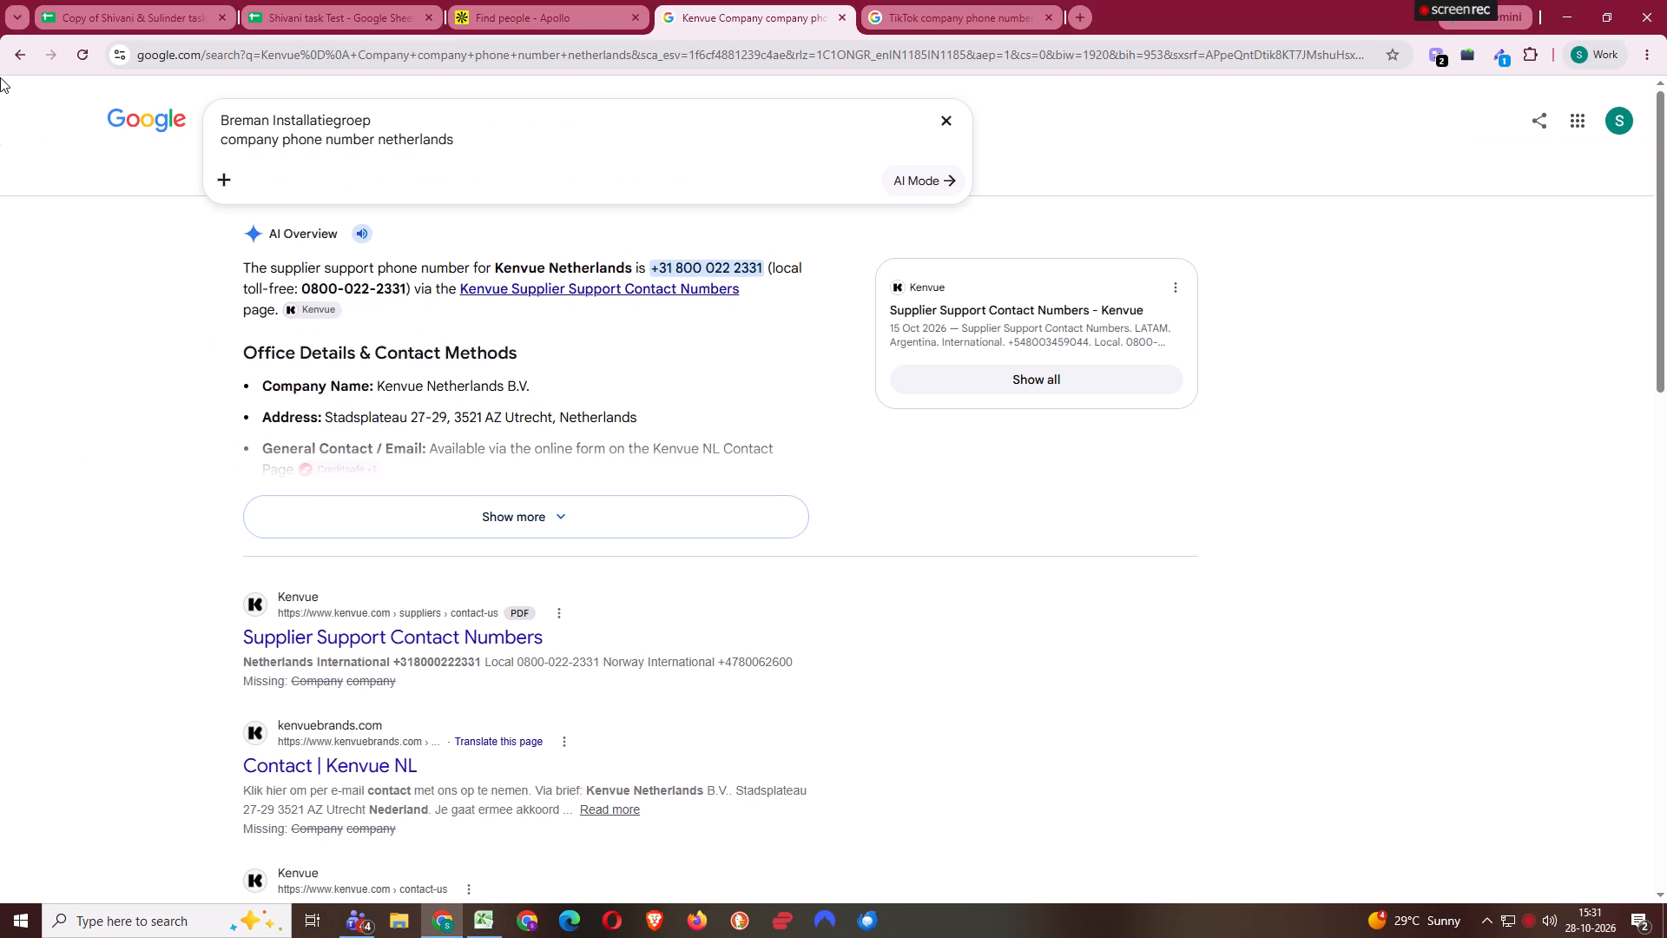
key(Return)
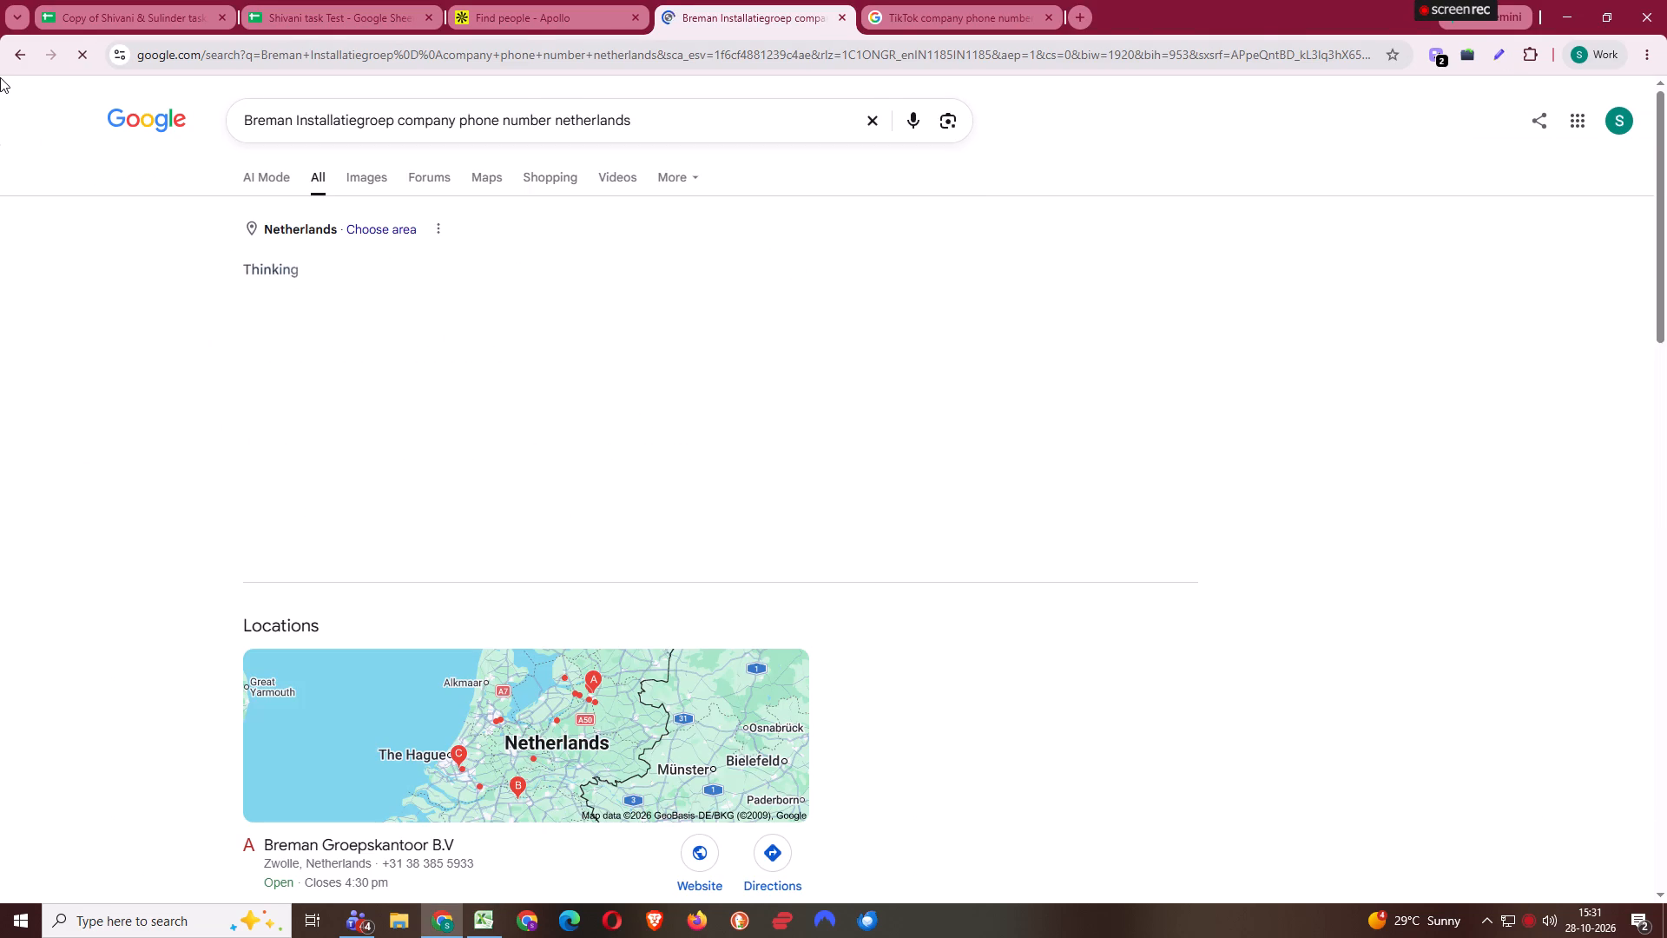
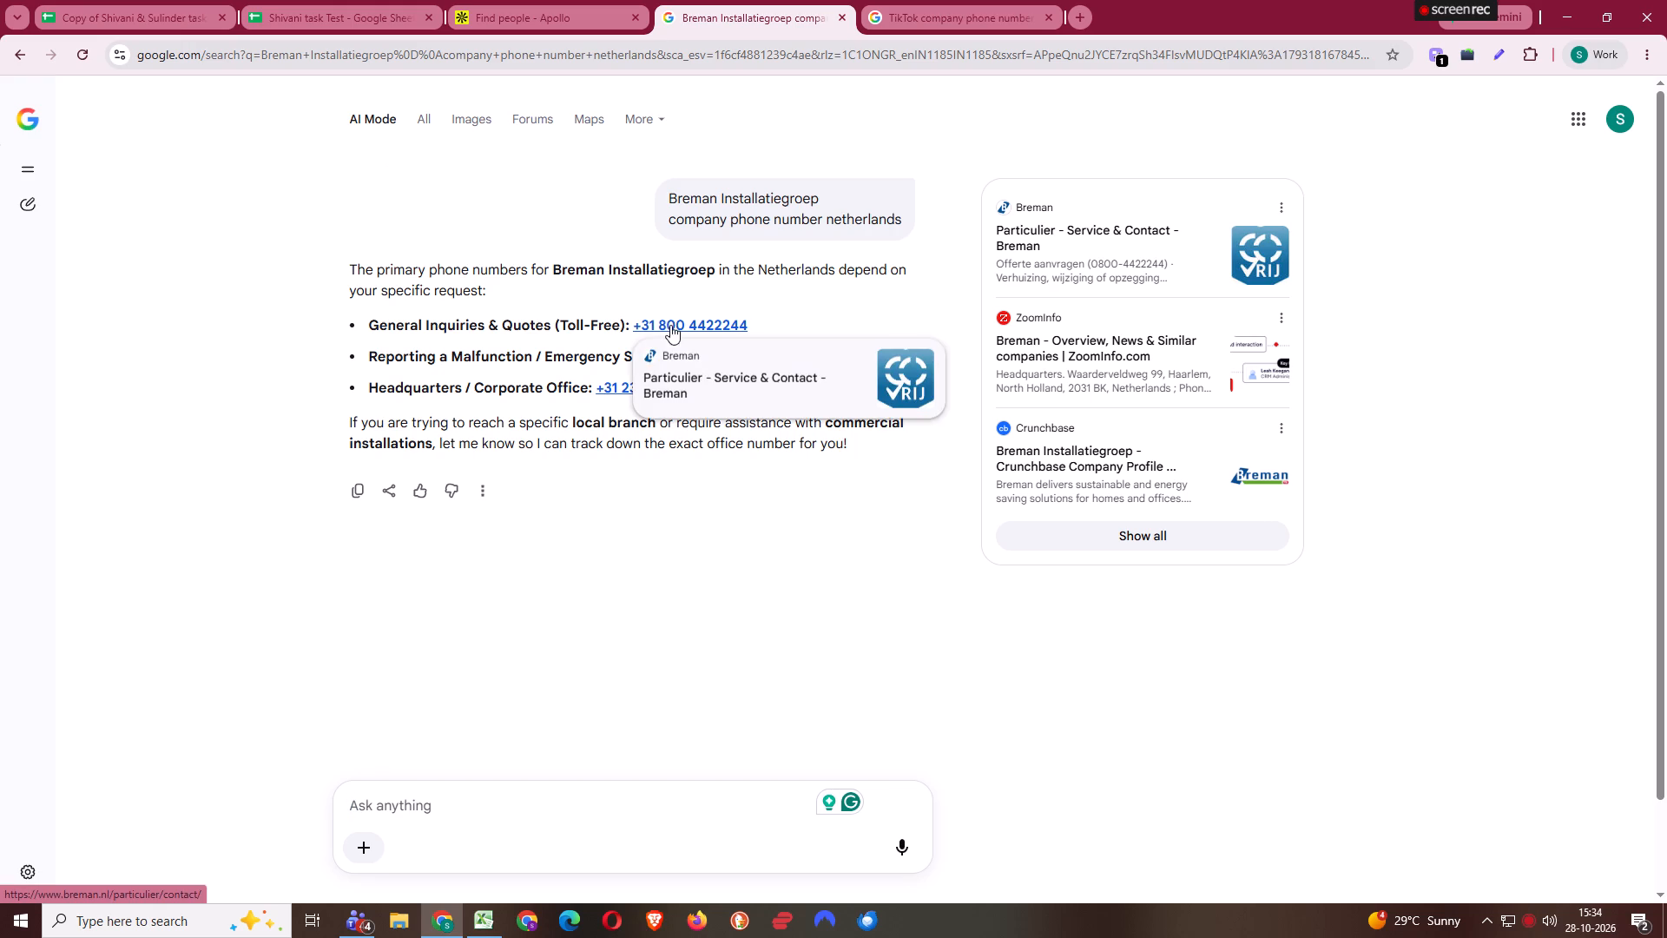
Copy Breman Installatiegroep's toll-free general inquiries number into row 85's first Corporate Phone cell in Excel as text, removing the space within the local number.
alt+click(655, 327)
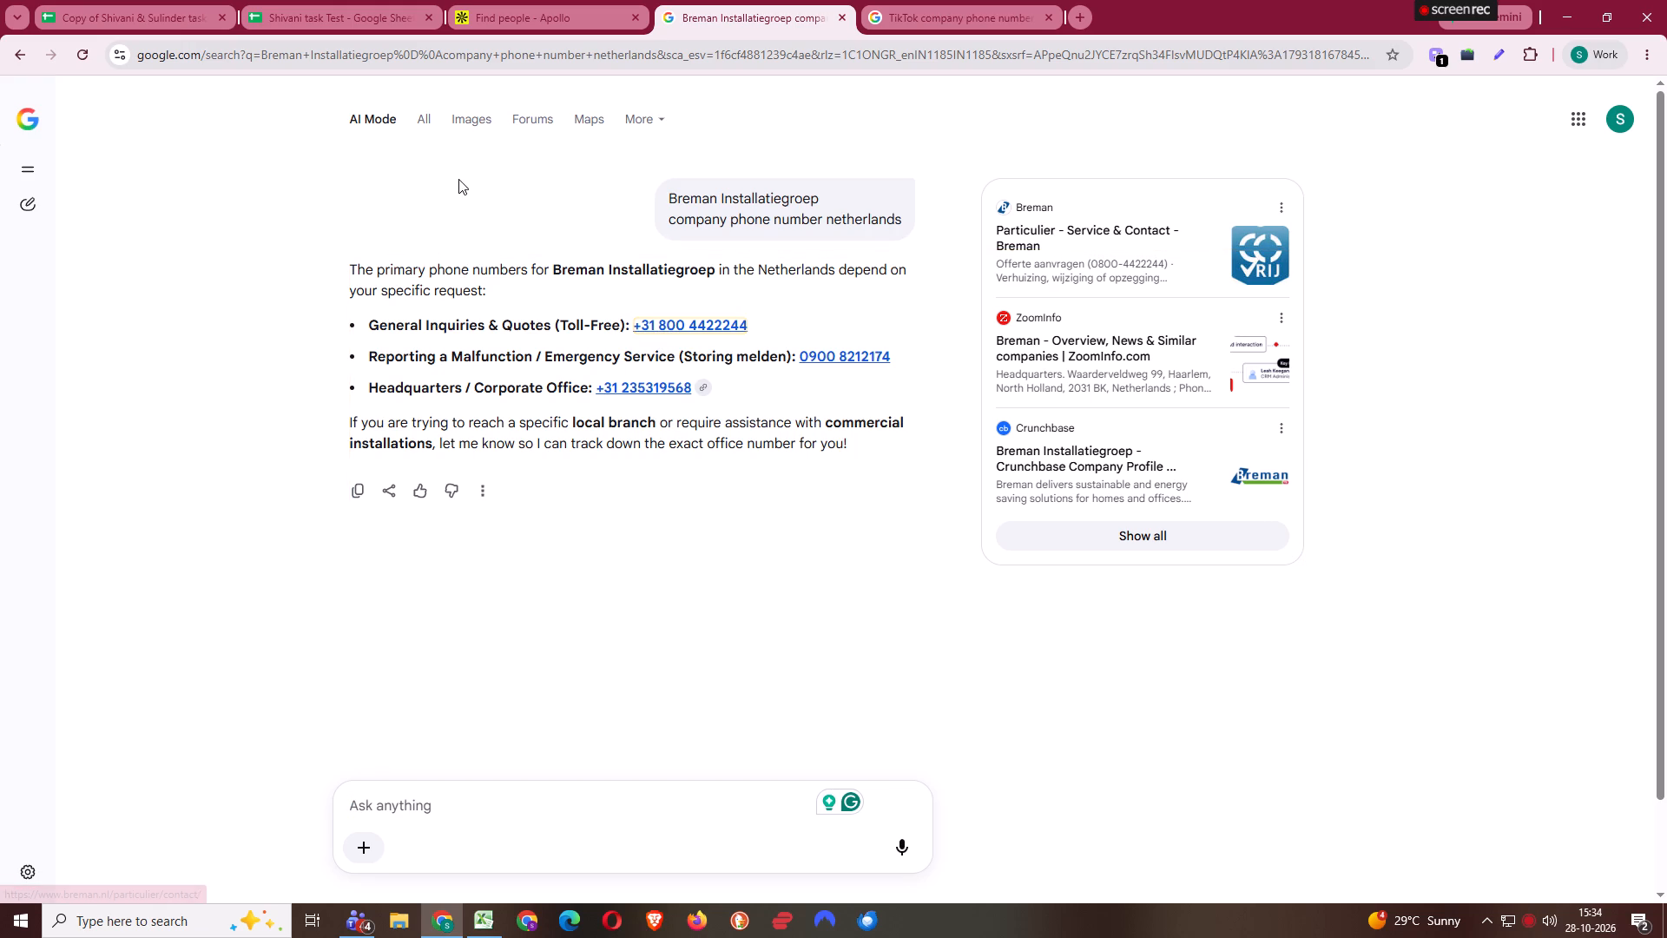
click(420, 128)
key(alt+Tab)
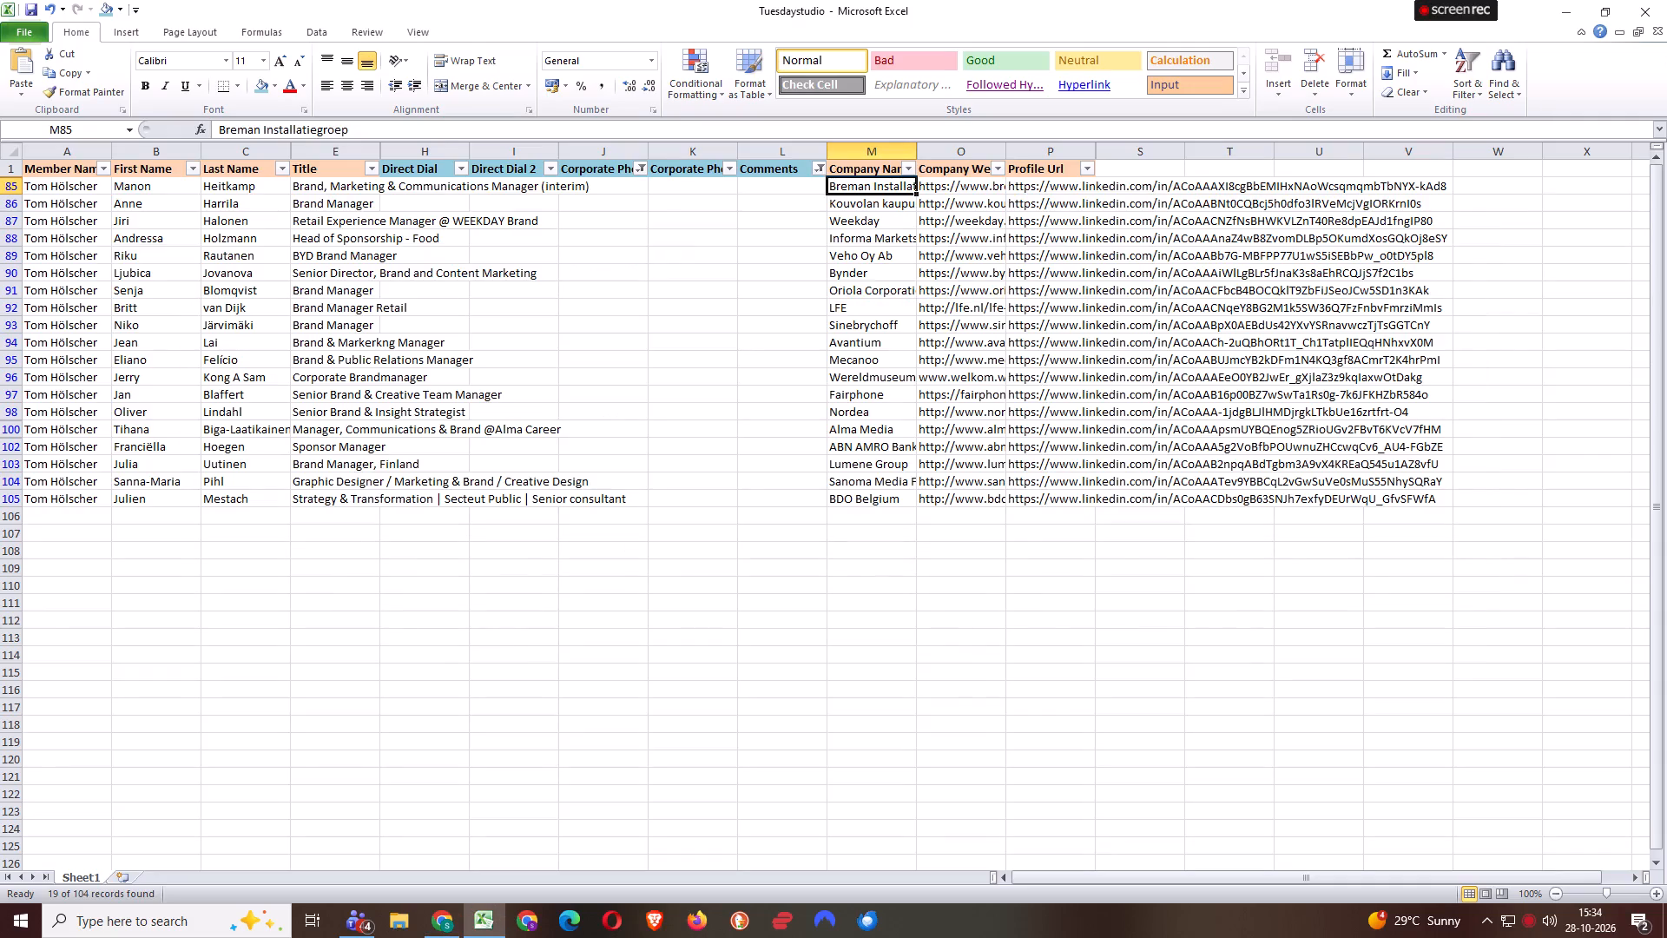
click(616, 188)
key(apostrophe)
key(ctrl+v)
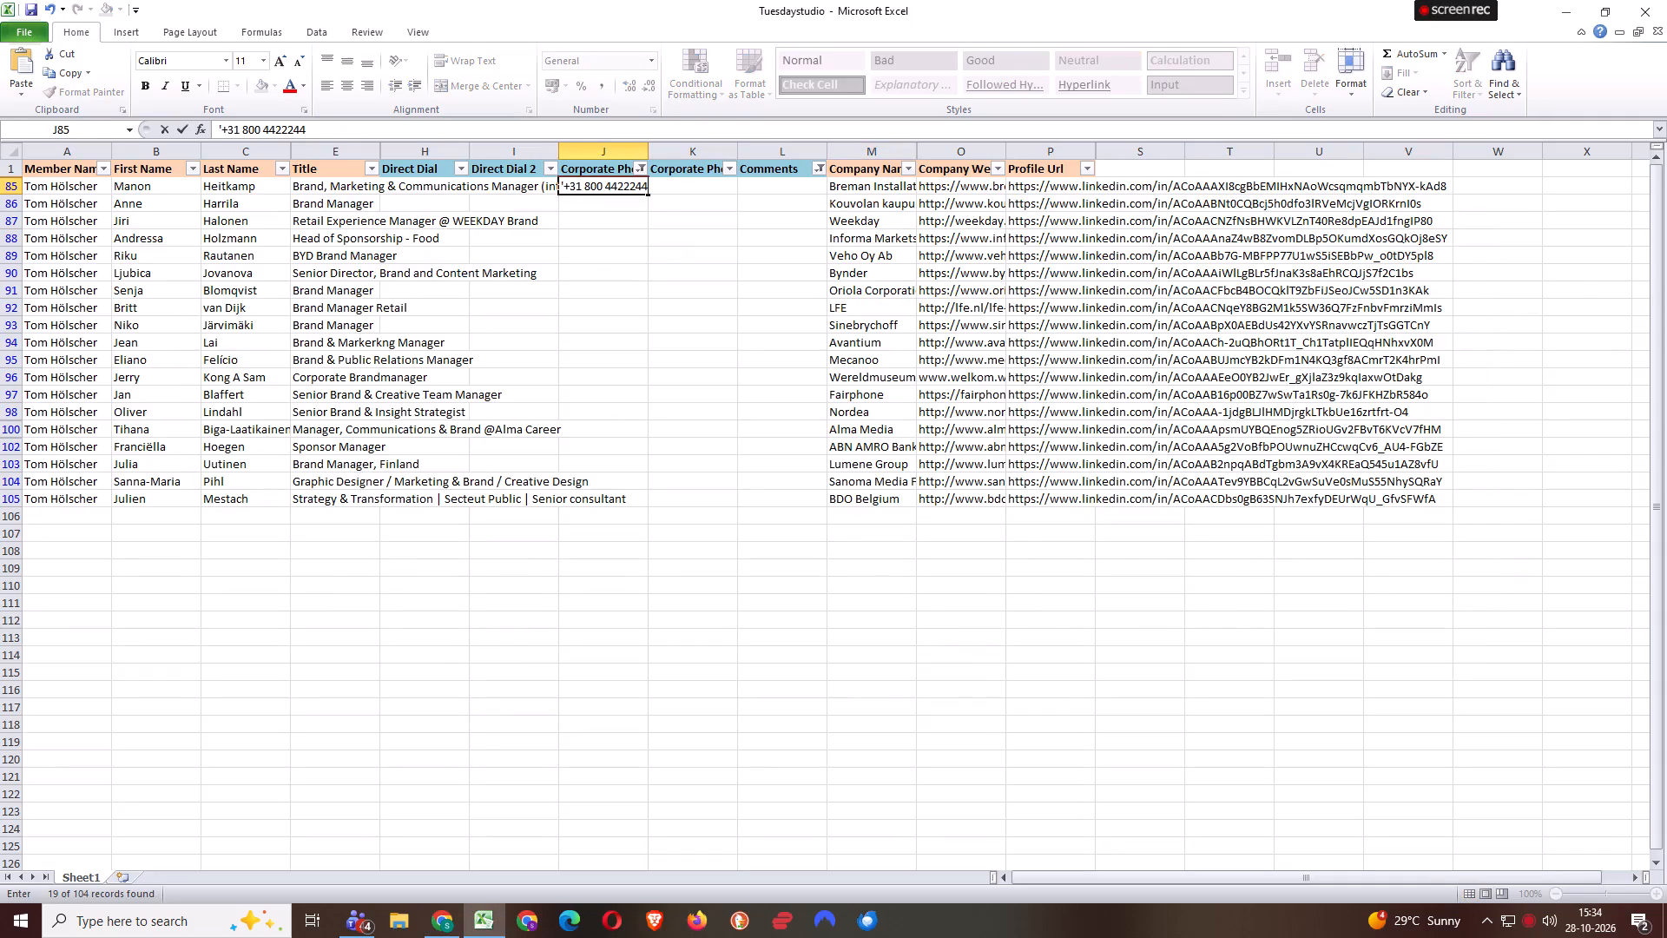
click(606, 185)
key(BackSpace)
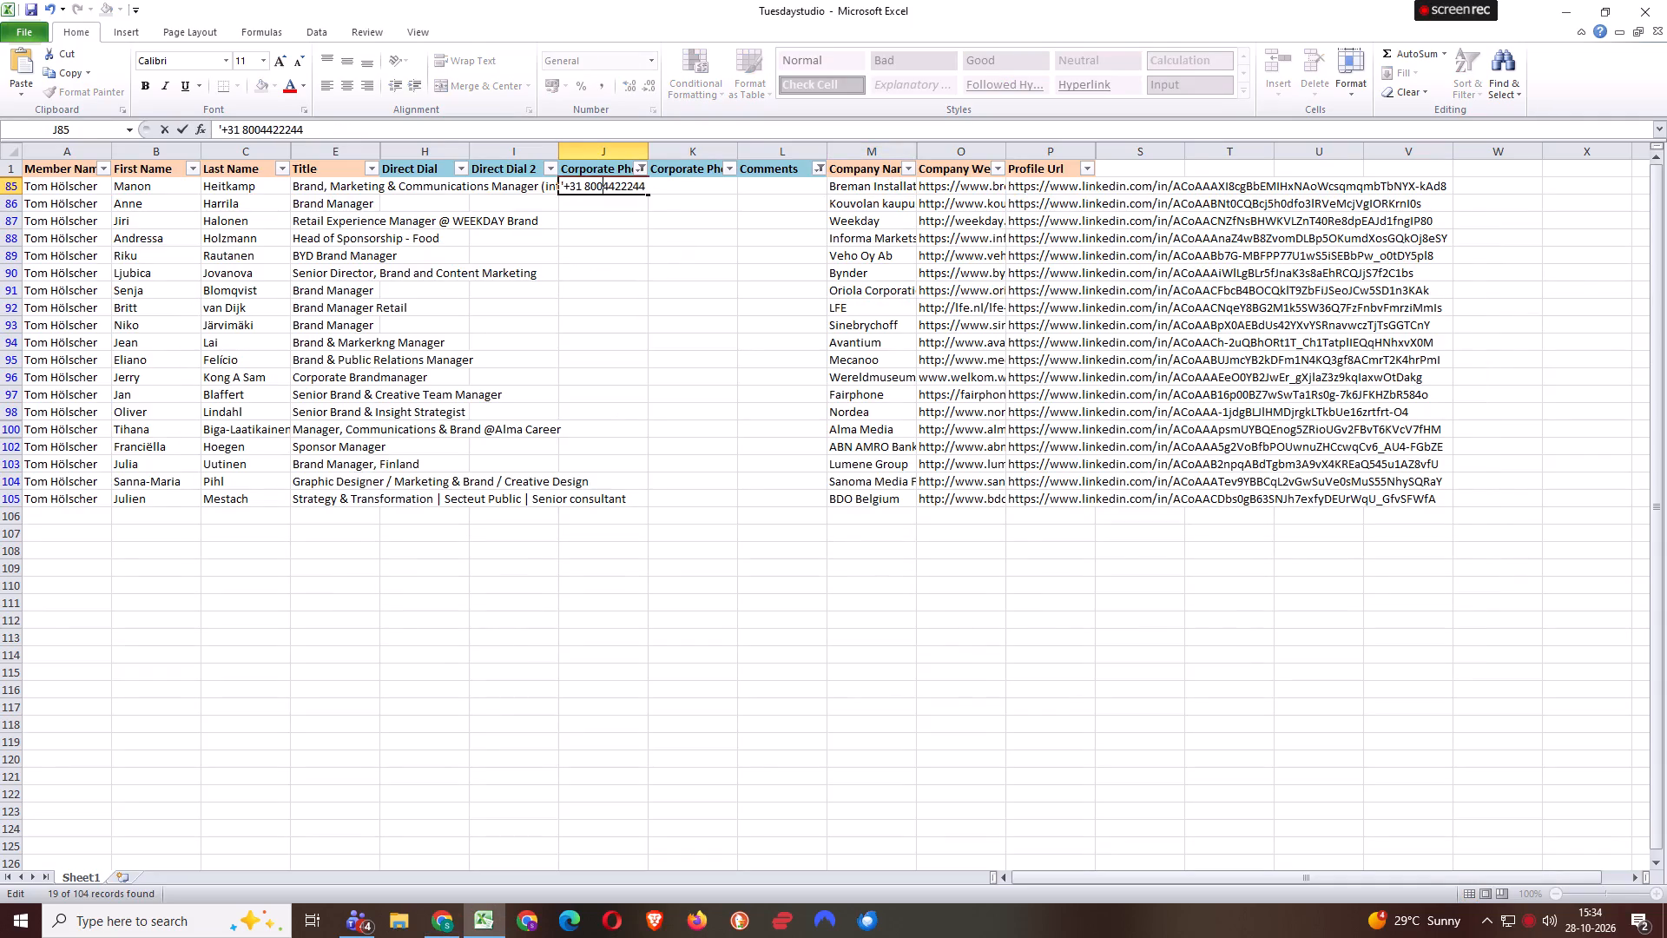
click(693, 466)
Reapply the first Corporate Phone column's filter to hide the completed Breman Installatiegroep row.
click(648, 169)
click(537, 492)
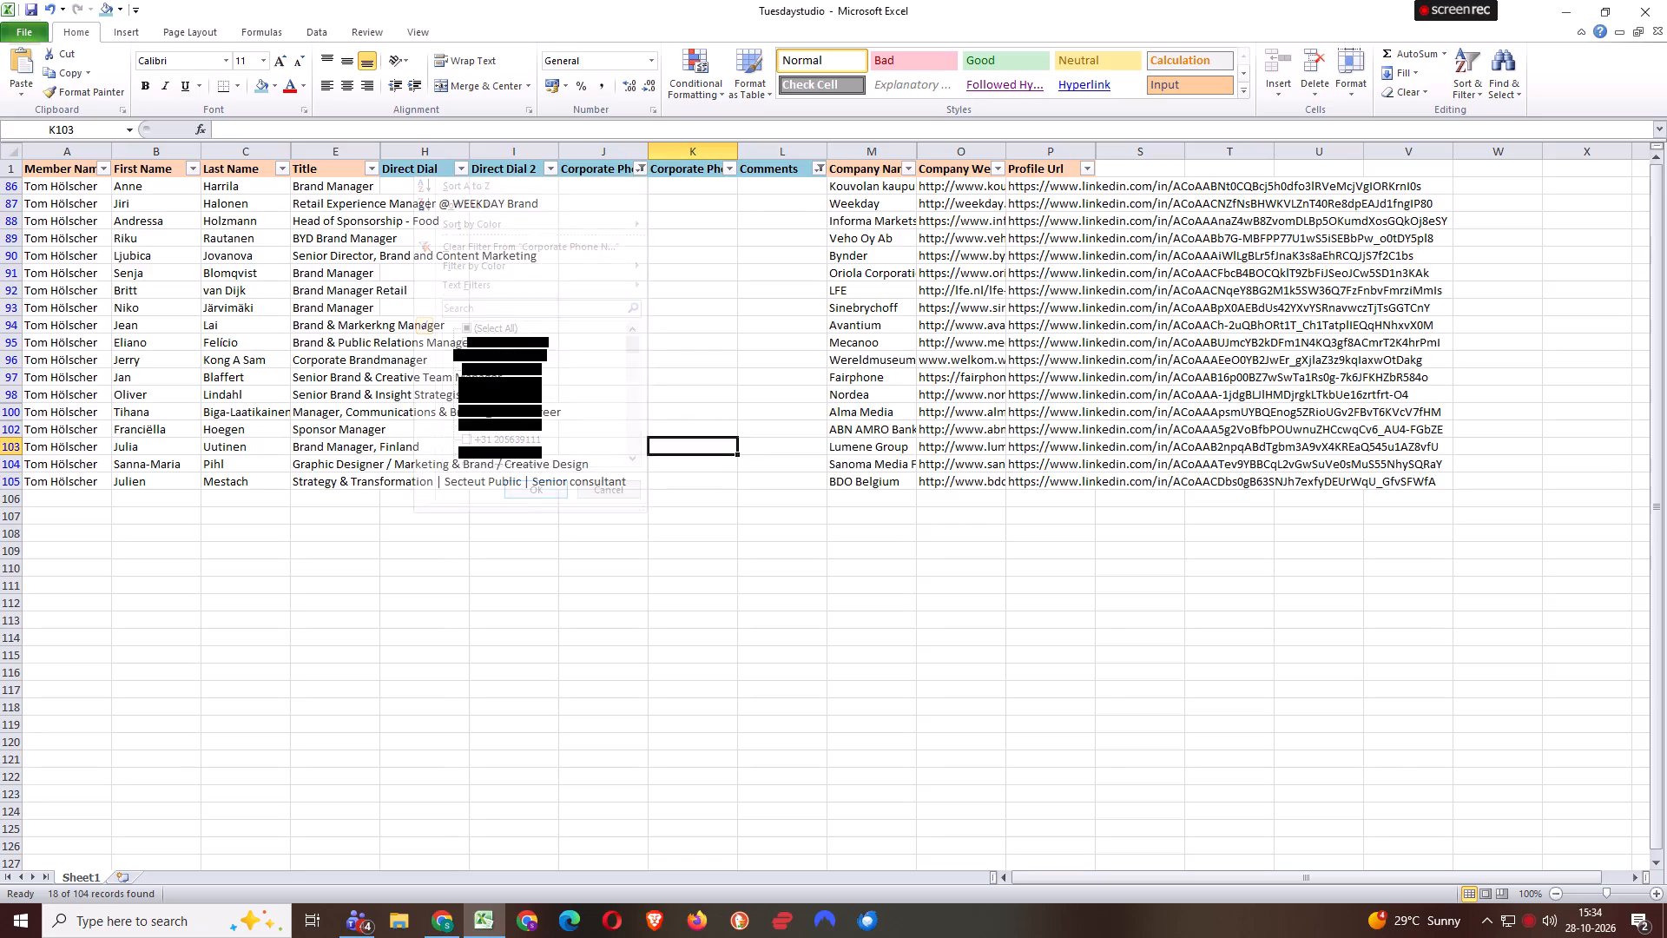
Copy the company name from row 86 and search Google for "Kouvolan kaupunki, City of Kouvola company phone number netherlands".
click(878, 191)
key(ctrl+c)
key(alt+Tab)
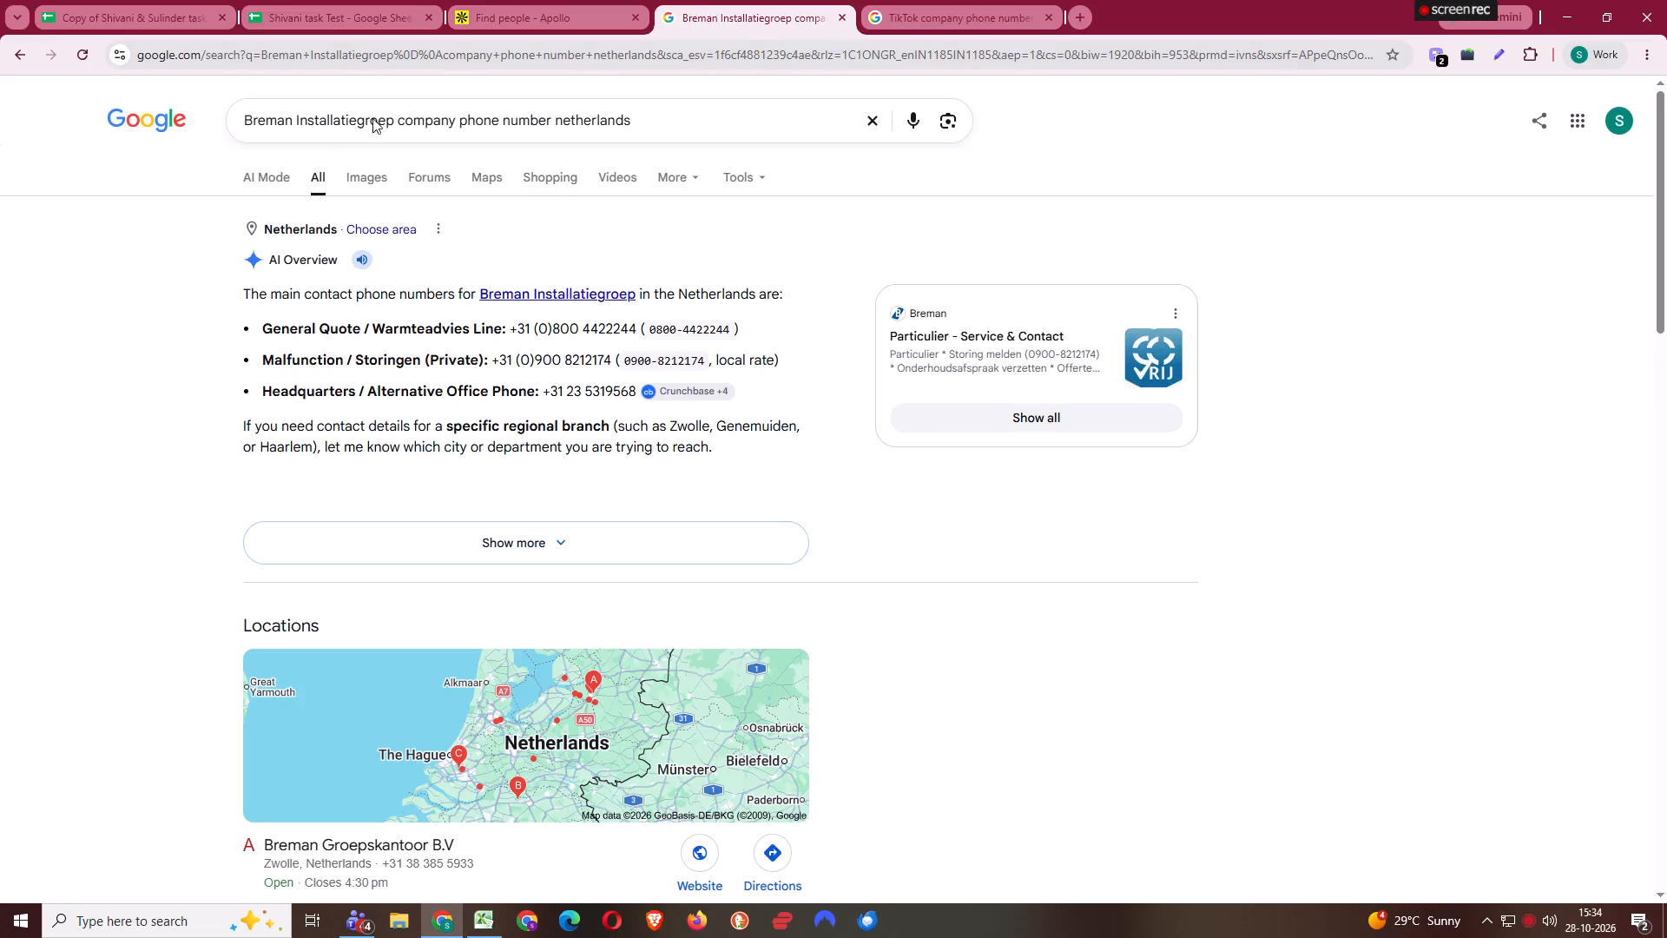
drag(395, 123, 0, 116)
key(ctrl+v)
key(Return)
key(Return)
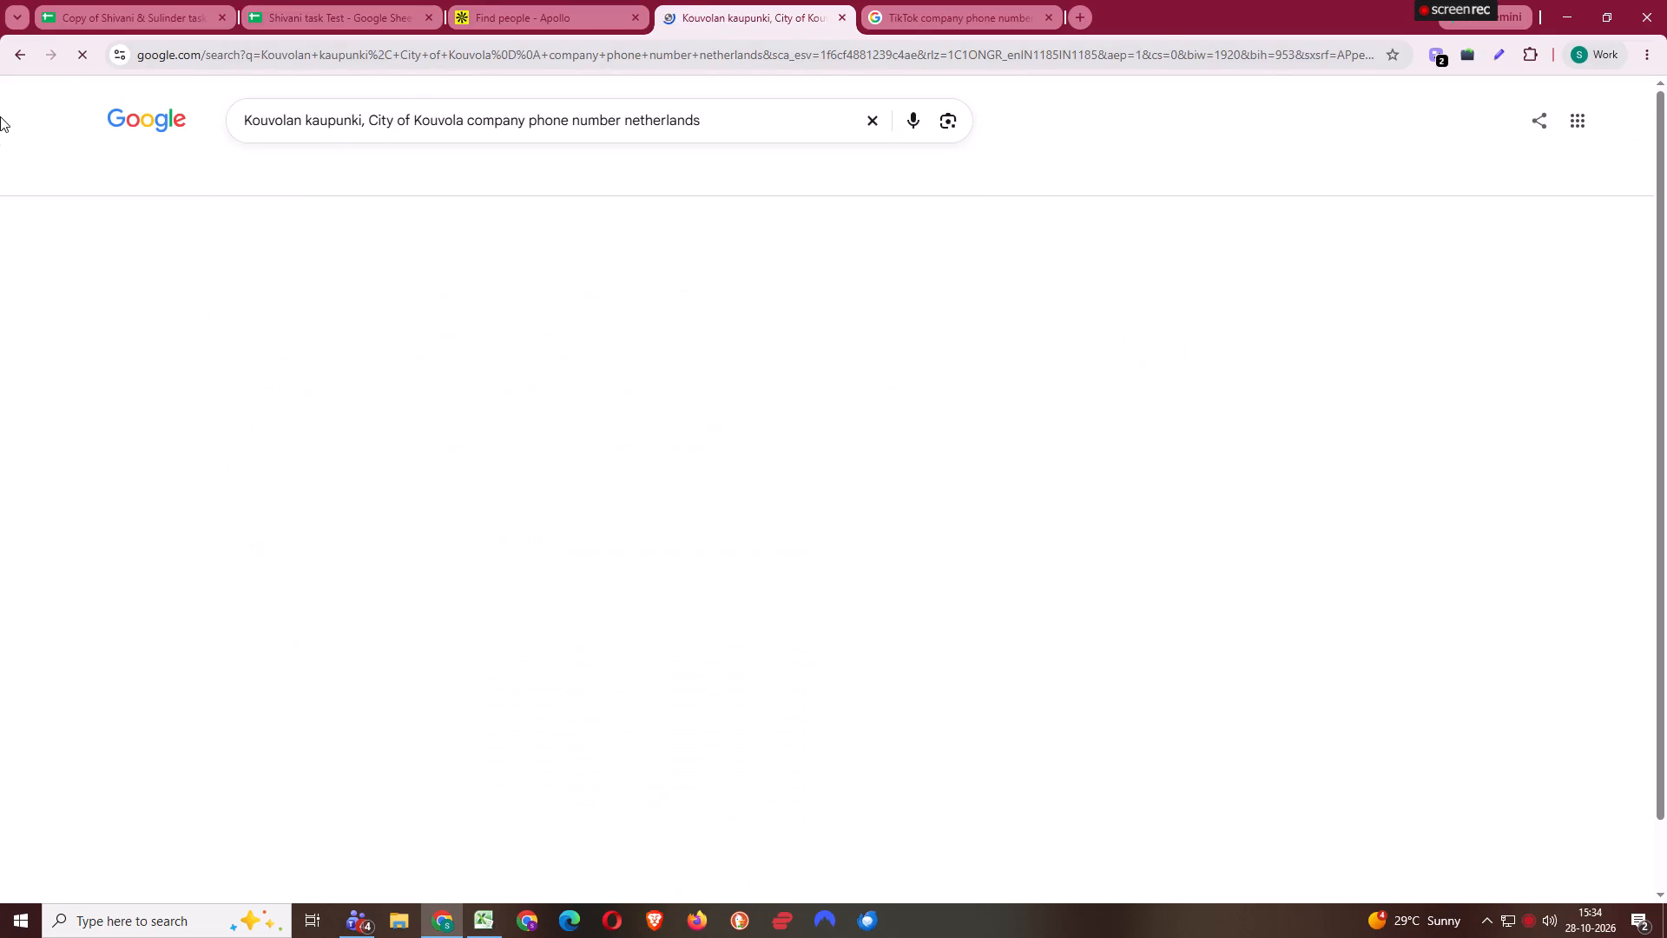
key(Return)
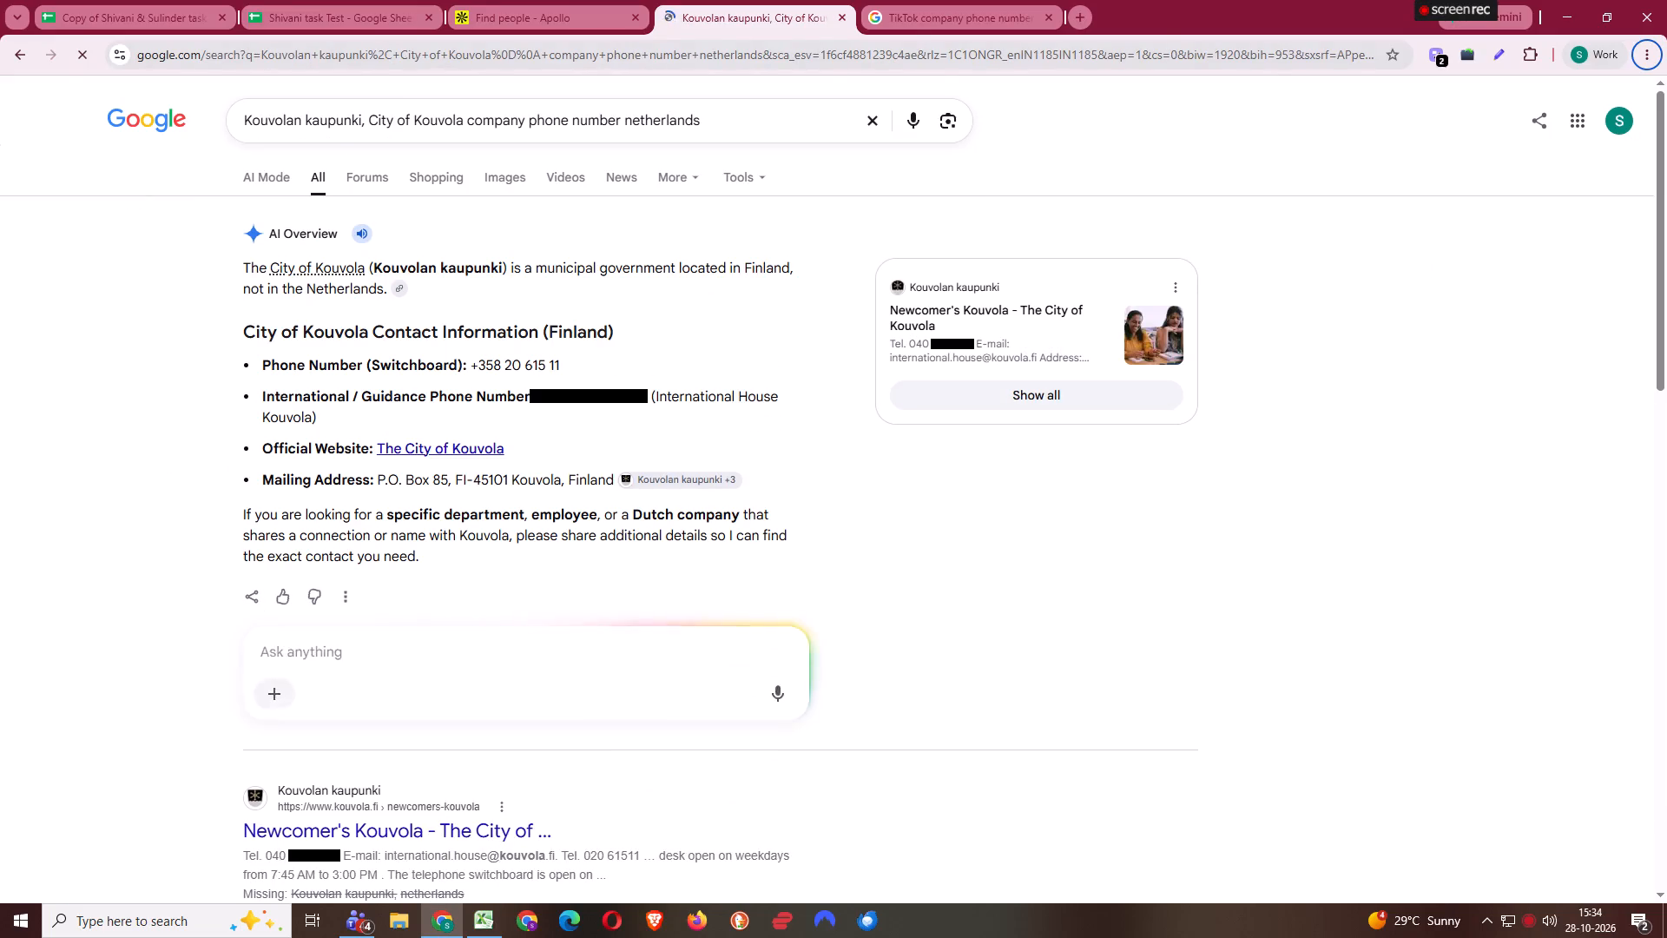
Copy the City of Kouvola's International / Guidance phone number from the AI Overview.
drag(538, 393, 549, 396)
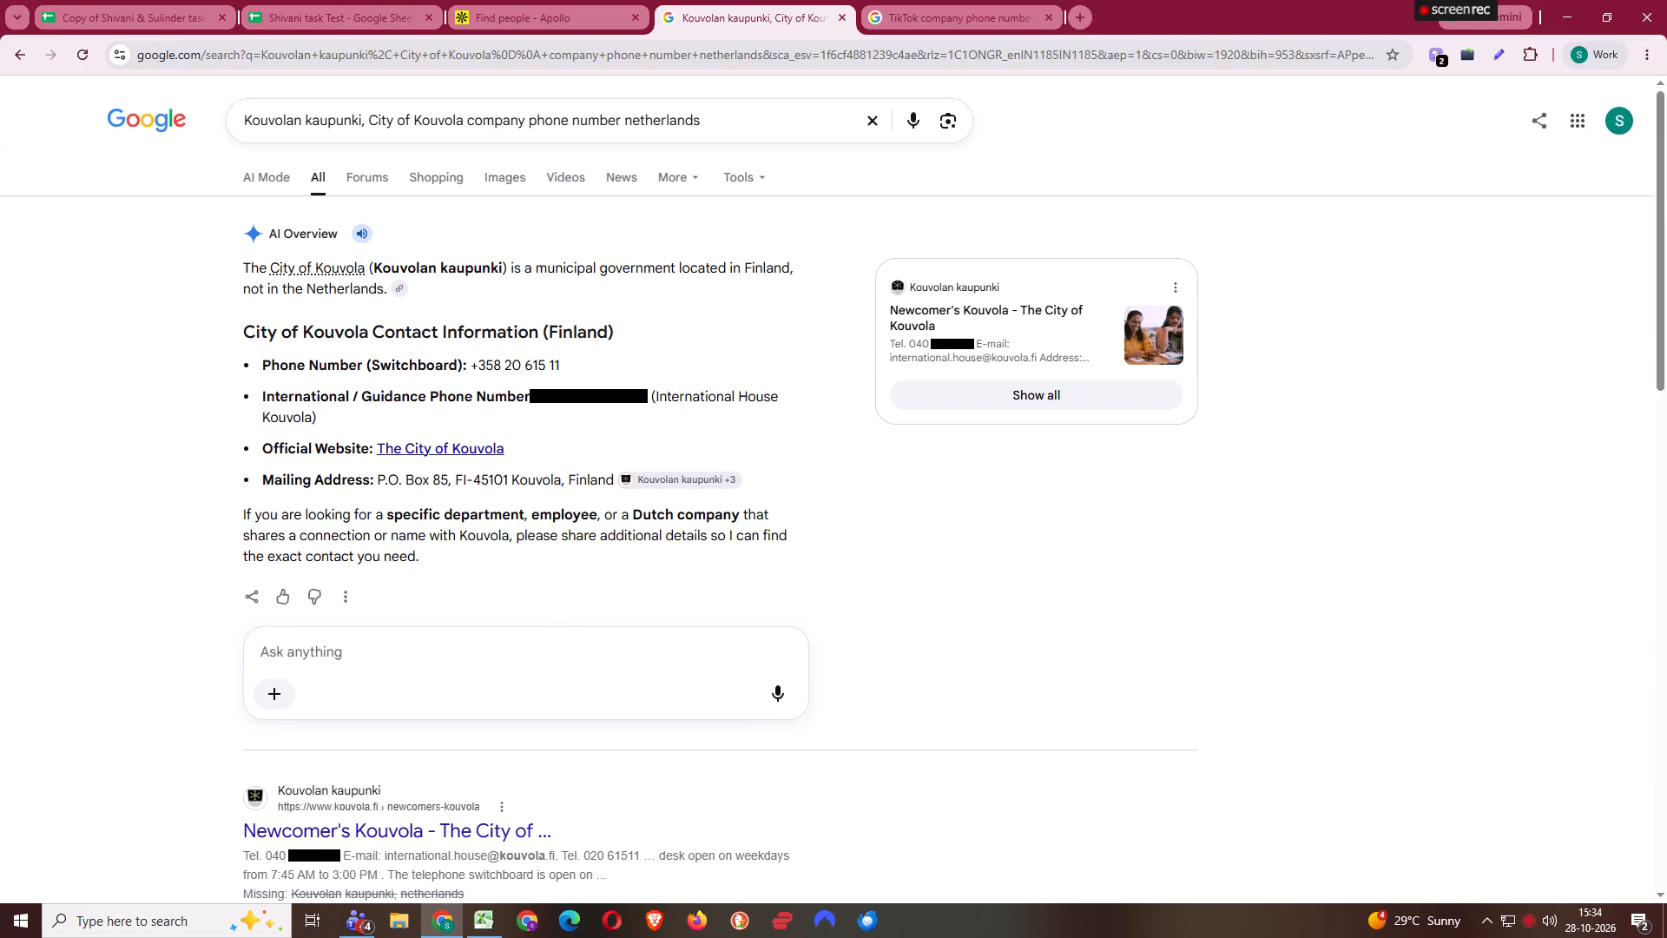
drag(549, 396, 645, 400)
key(ctrl+c)
key(ctrl+c)
key(ctrl+c)
Copy the City of Kouvola's international guidance phone number (International House Kouvola) from the search overview.
key(ctrl+c)
key(ctrl+c)
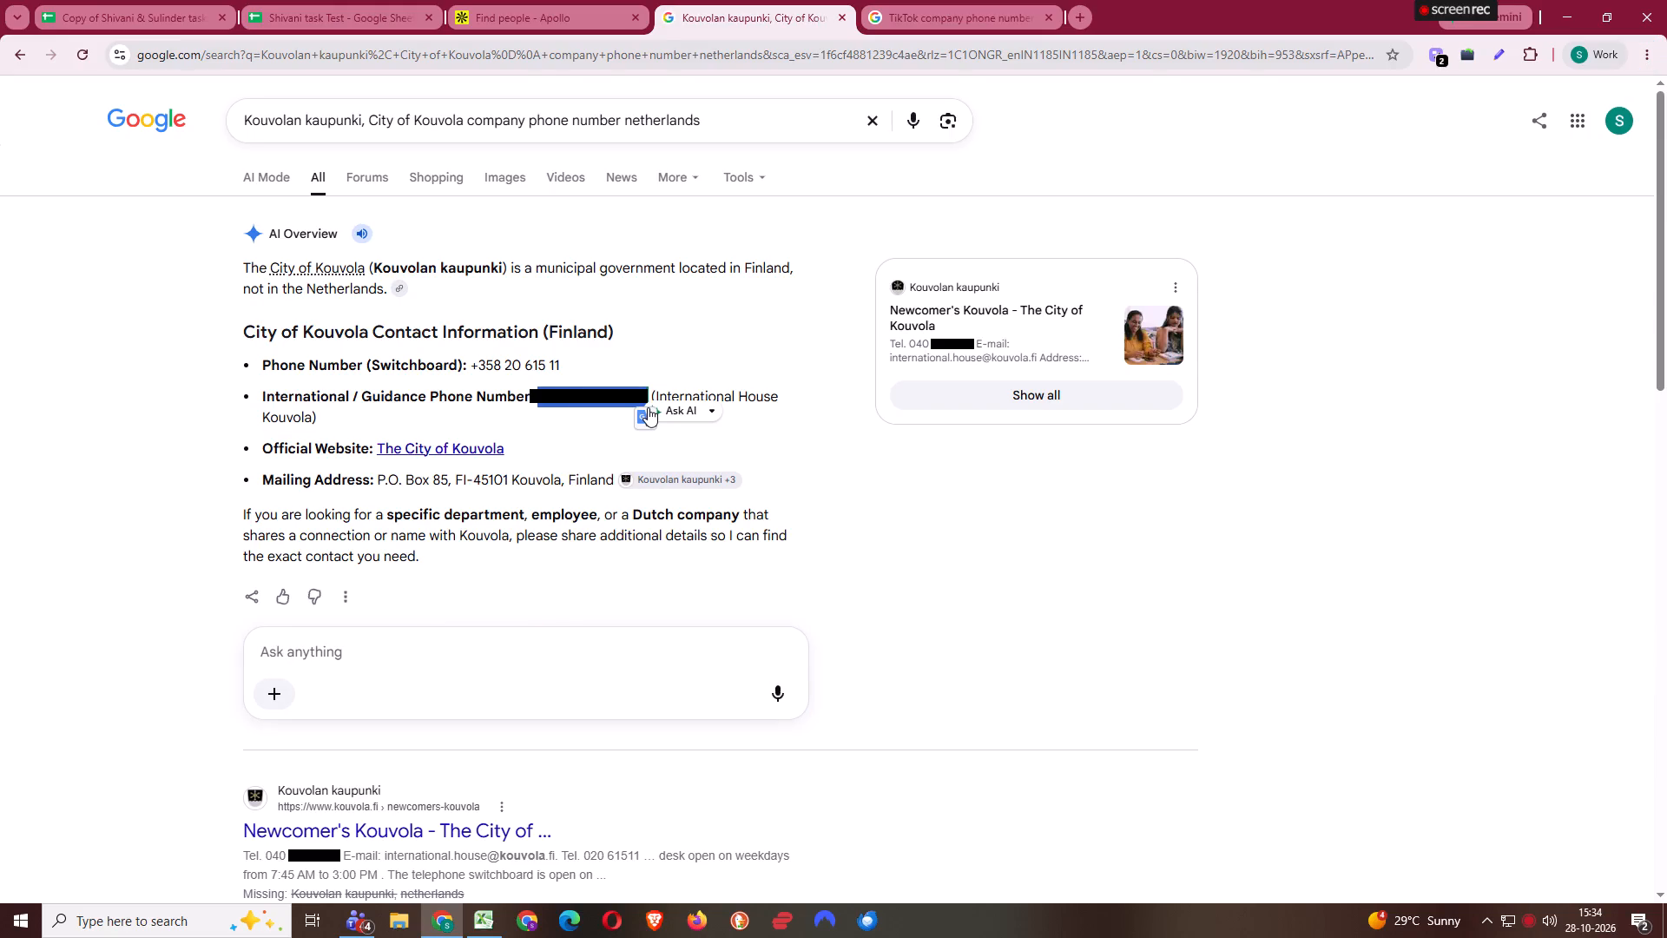
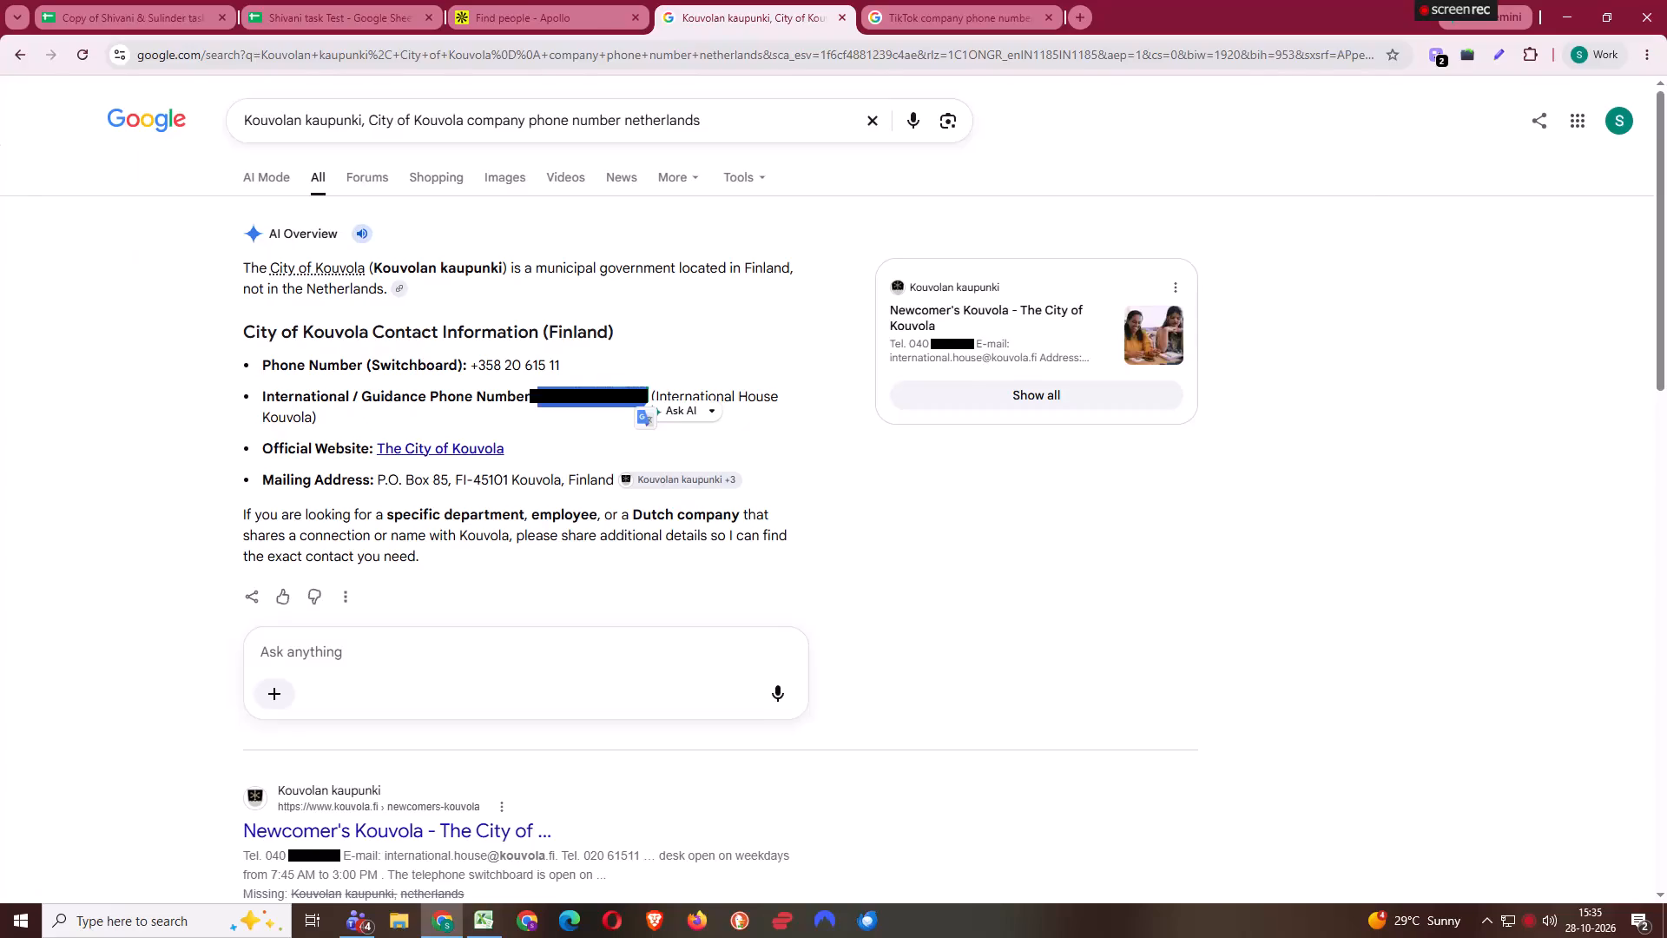
In Excel, enter the copied guidance phone number as text in the Kouvolan kaupunki row's first Corporate Phone cell and tidy its formatting.
key(alt+Tab)
key(alt+Tab)
key(ctrl+c)
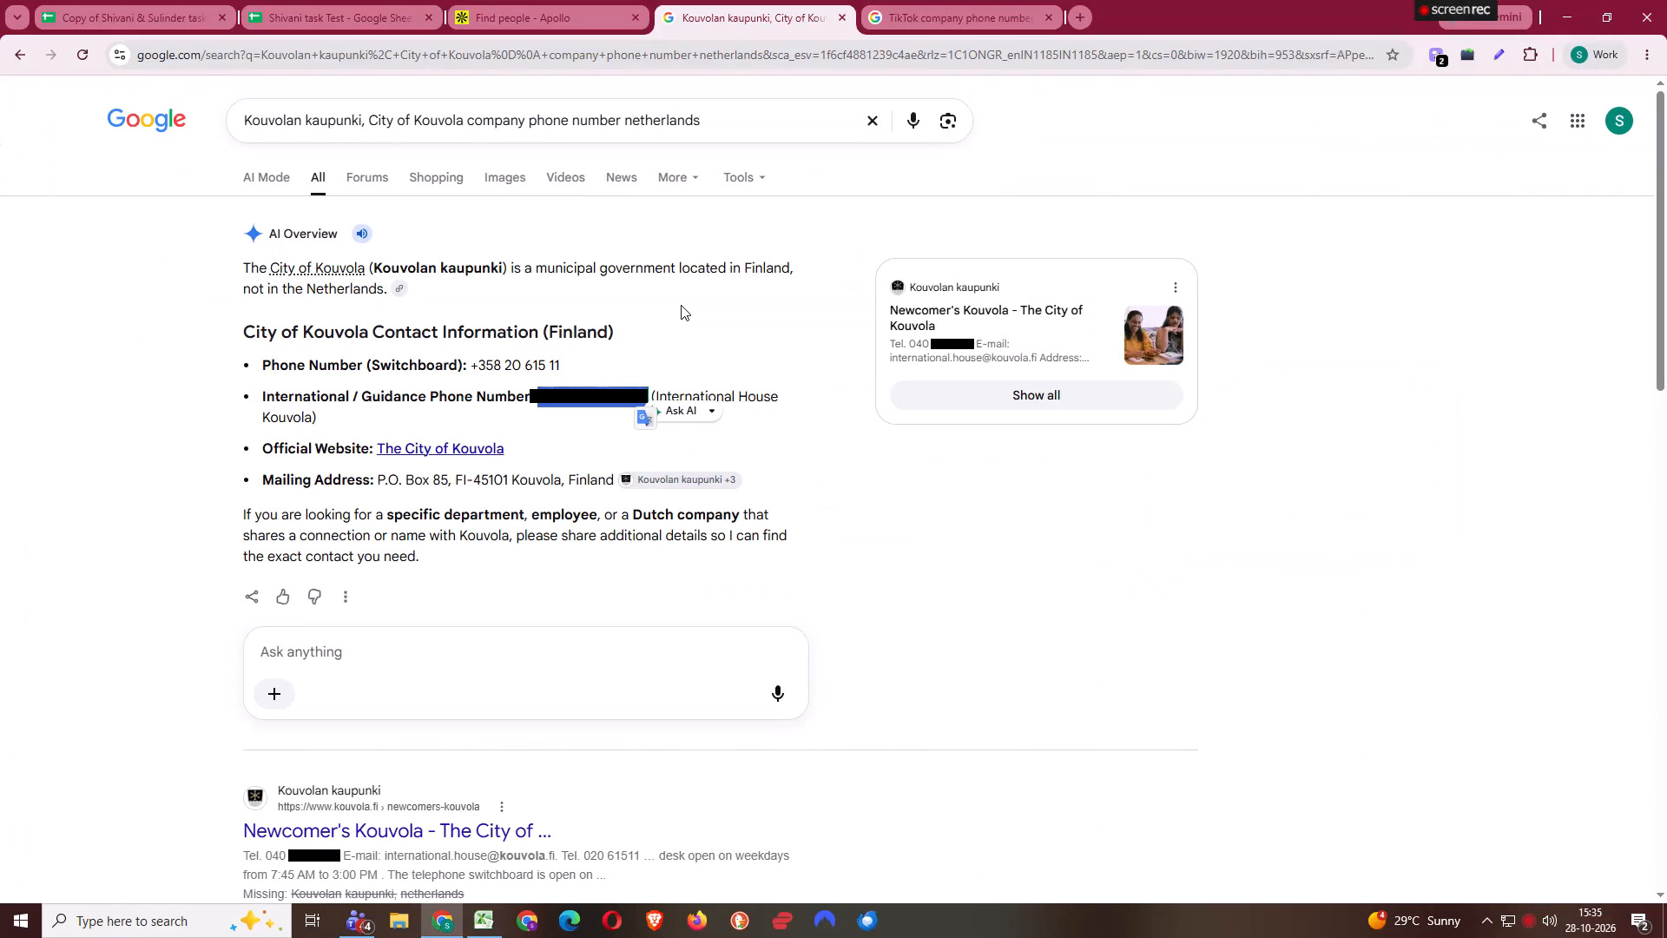
key(alt+Tab)
click(605, 185)
key(apostrophe)
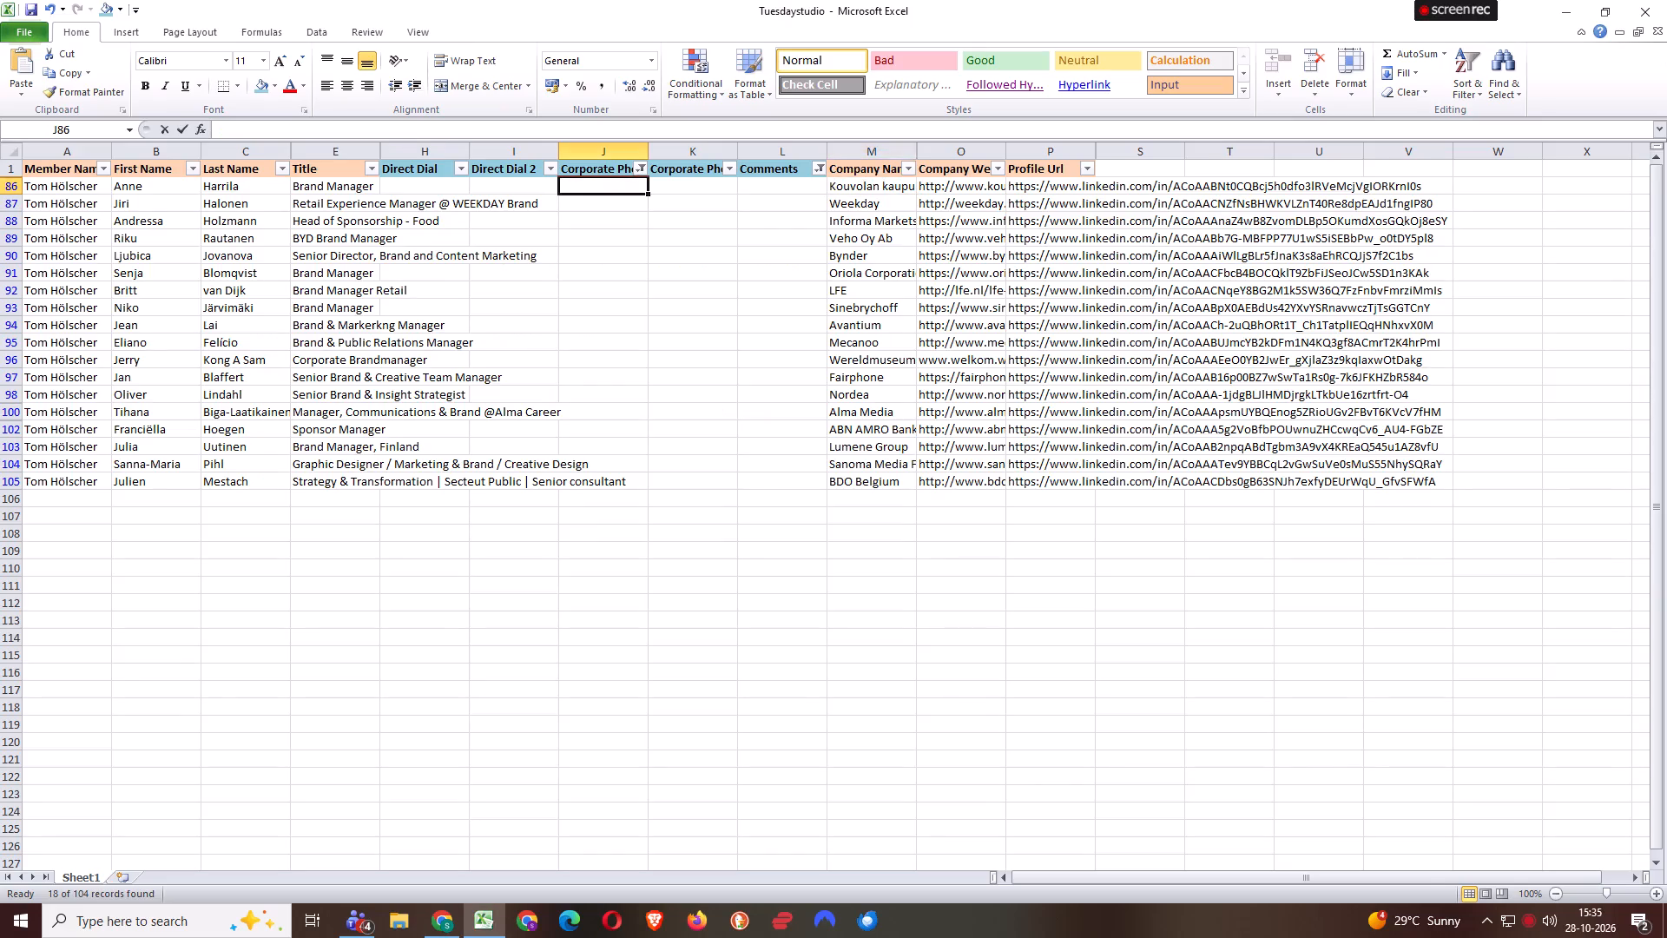
key(ctrl+v)
click(605, 185)
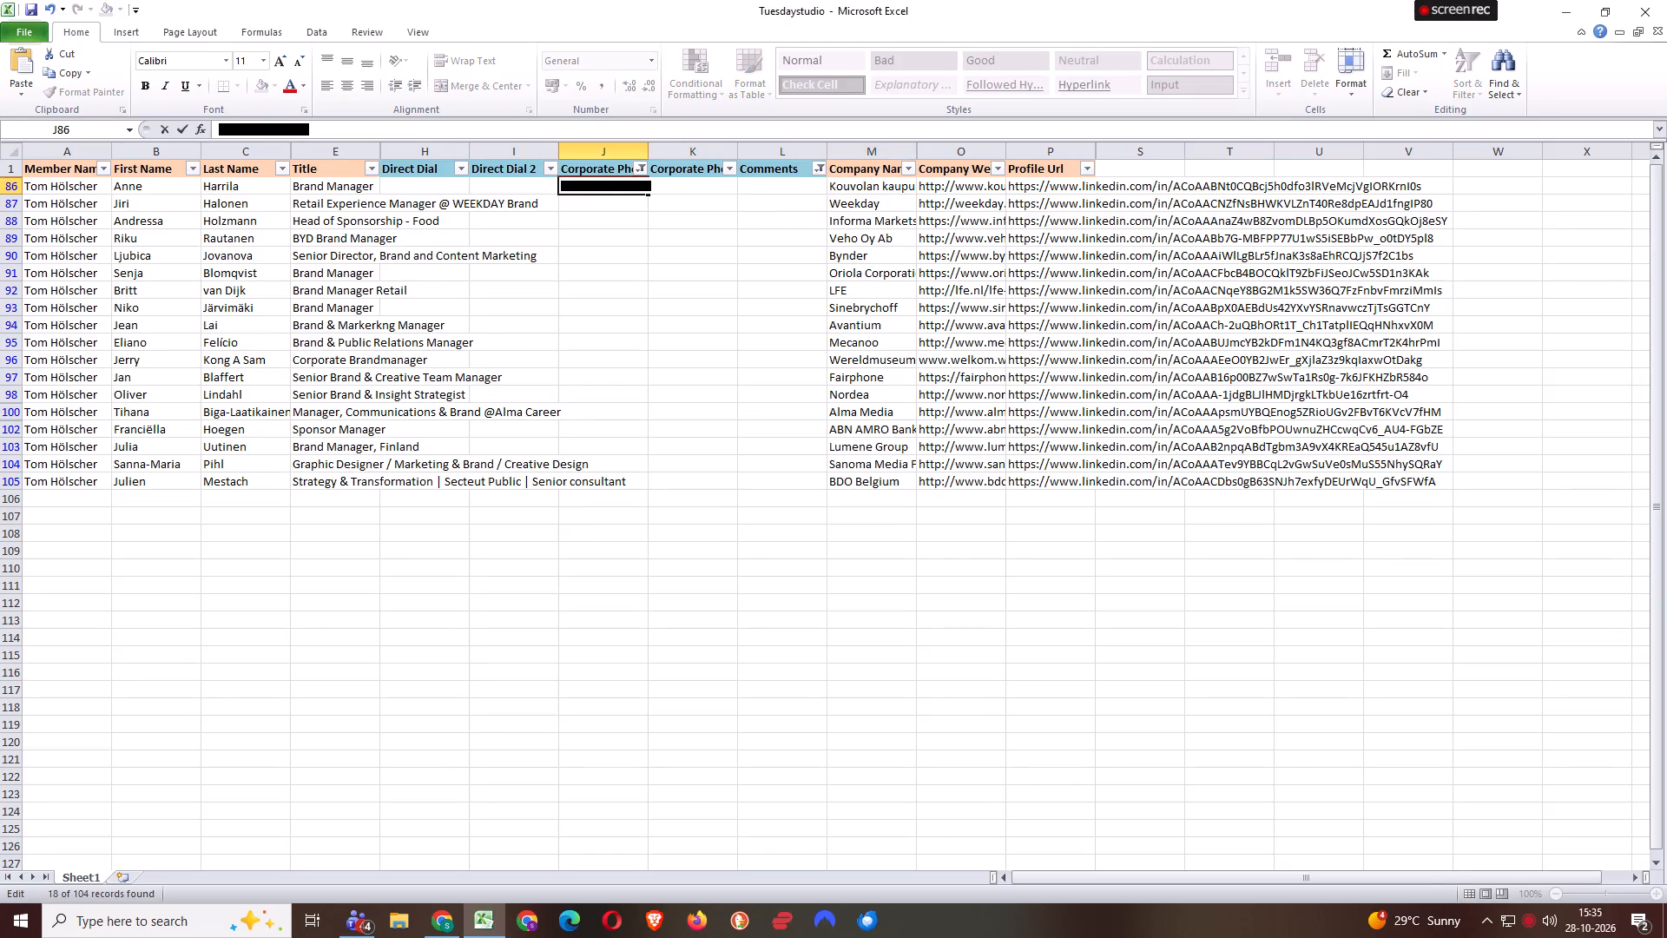
key(BackSpace)
click(626, 183)
key(BackSpace)
click(709, 301)
Reapply the blanks-only filter on the first Corporate Phone column to hide the completed Kouvolan kaupunki row.
click(636, 168)
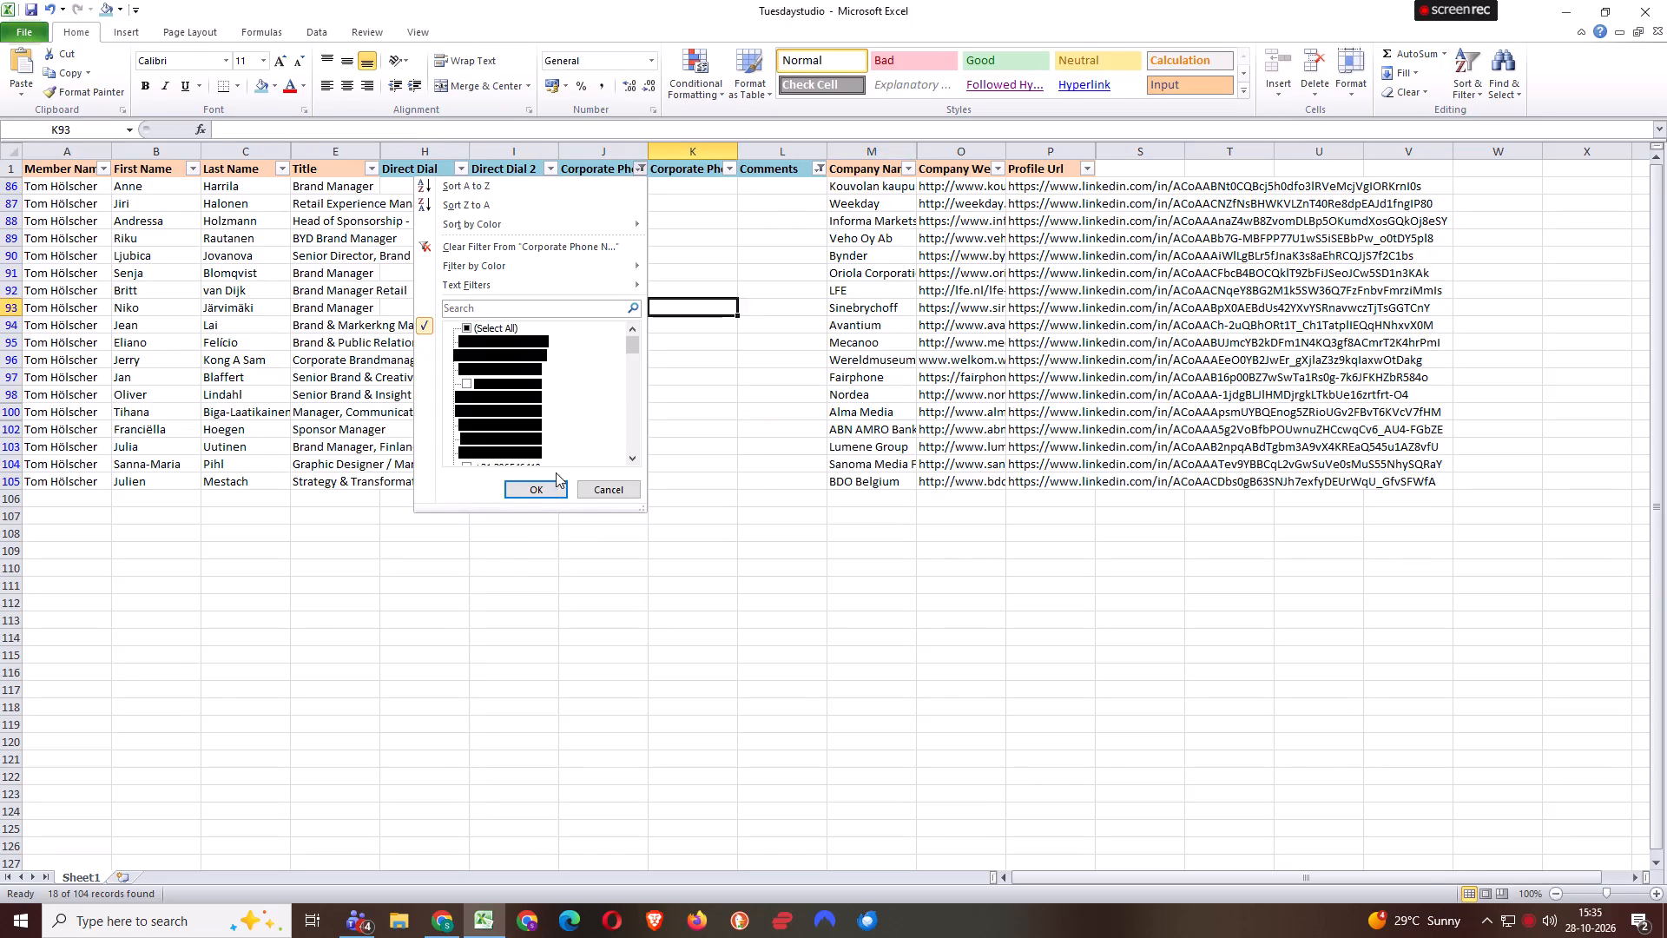
click(534, 492)
Copy the company name Weekday from the sheet and search Google in Chrome for "Weekday company phone number netherlands".
click(873, 188)
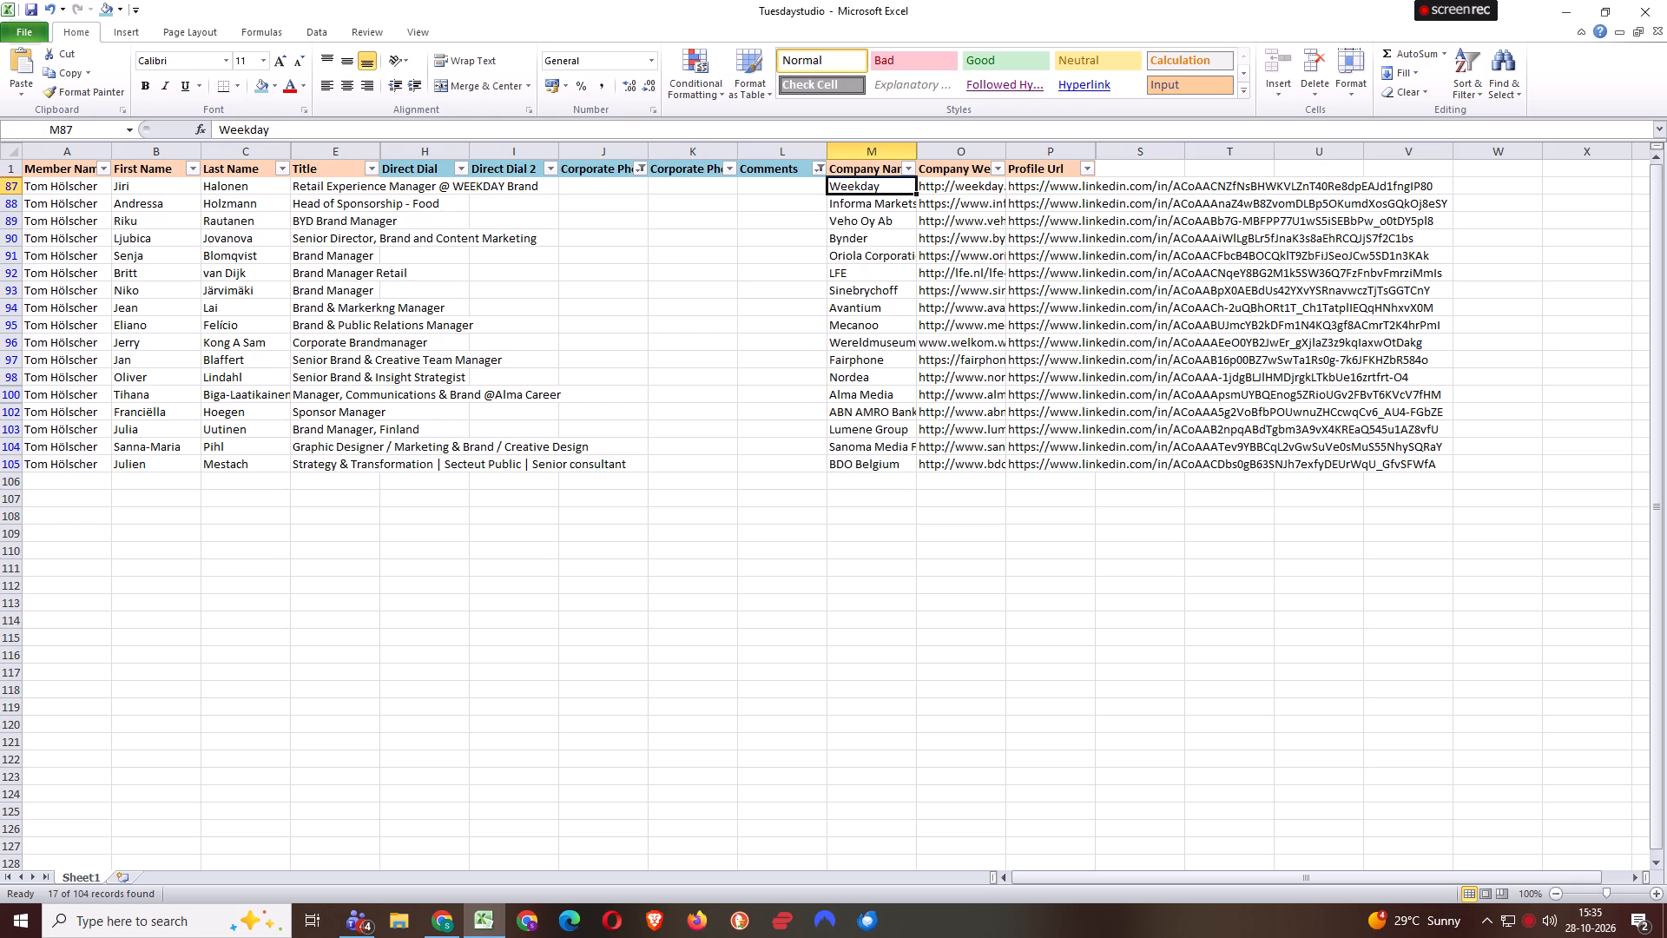
key(ctrl+c)
key(alt+Tab)
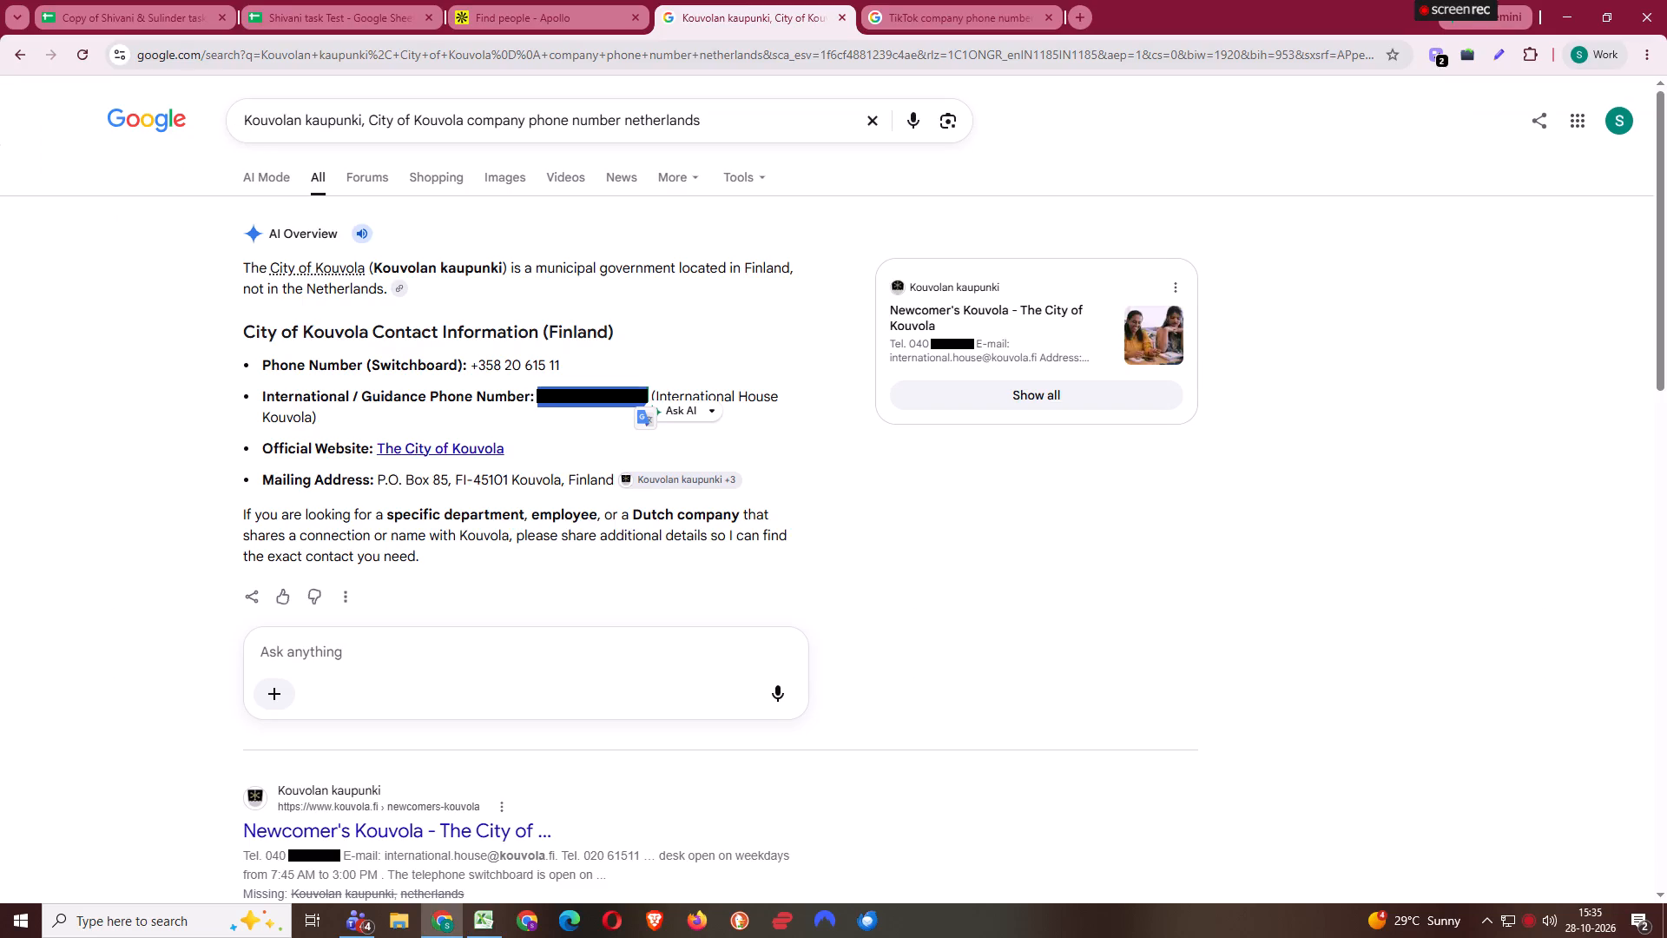
click(471, 125)
drag(465, 120, 0, 89)
key(ctrl+v)
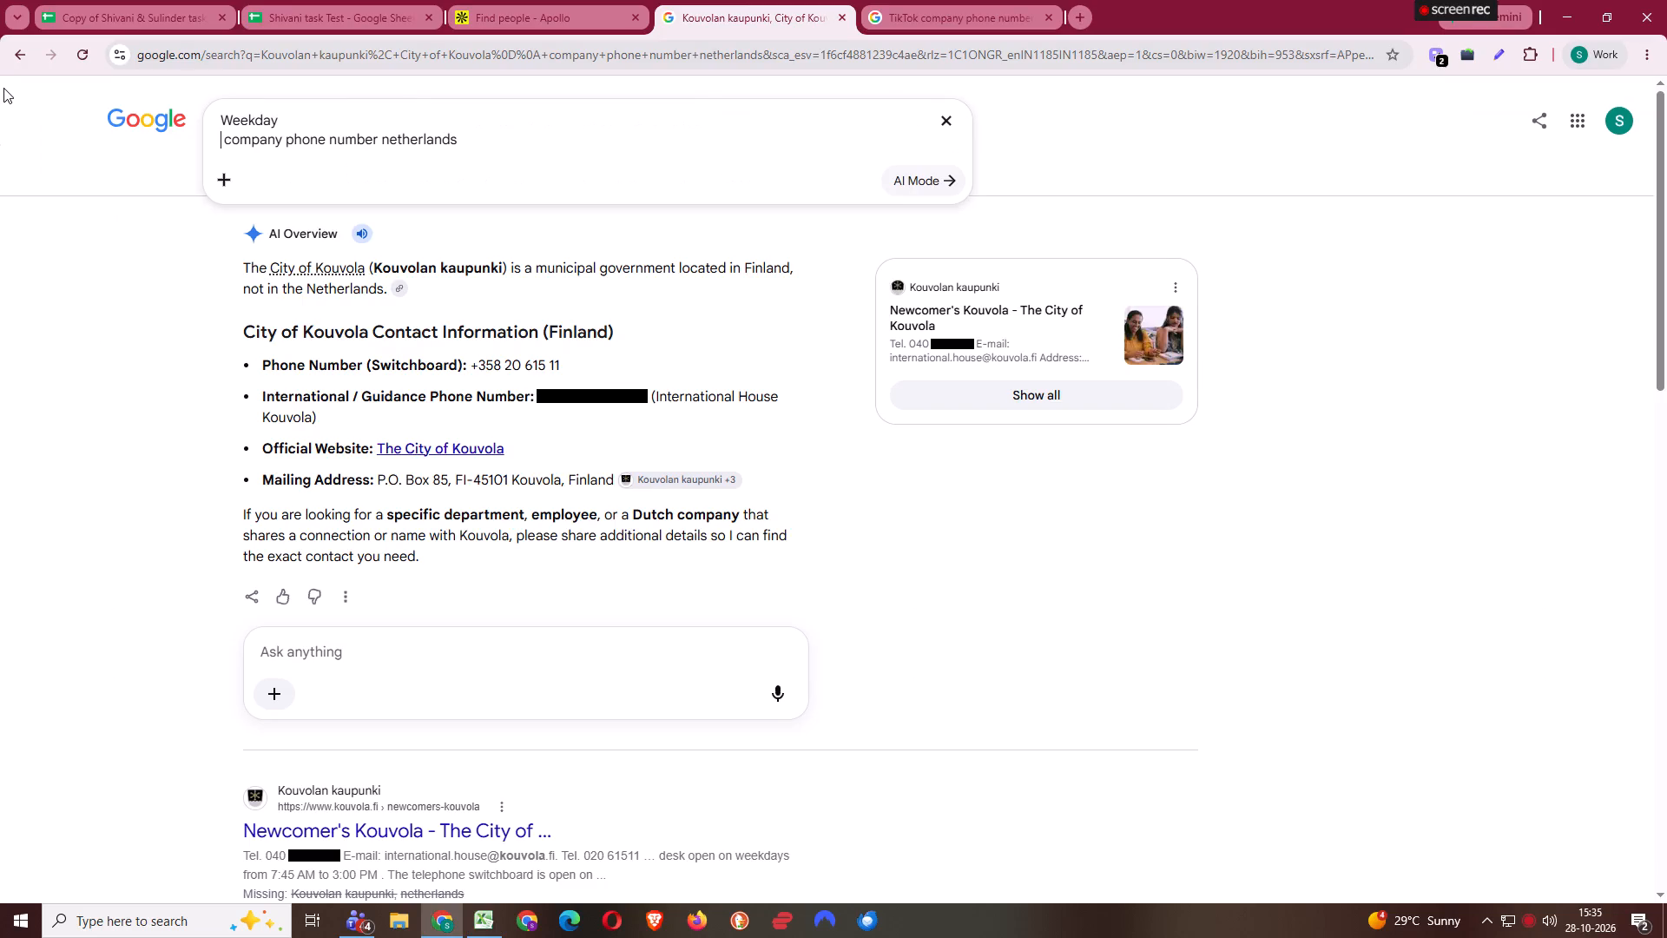
key(Return)
key(Return)
key(Return)
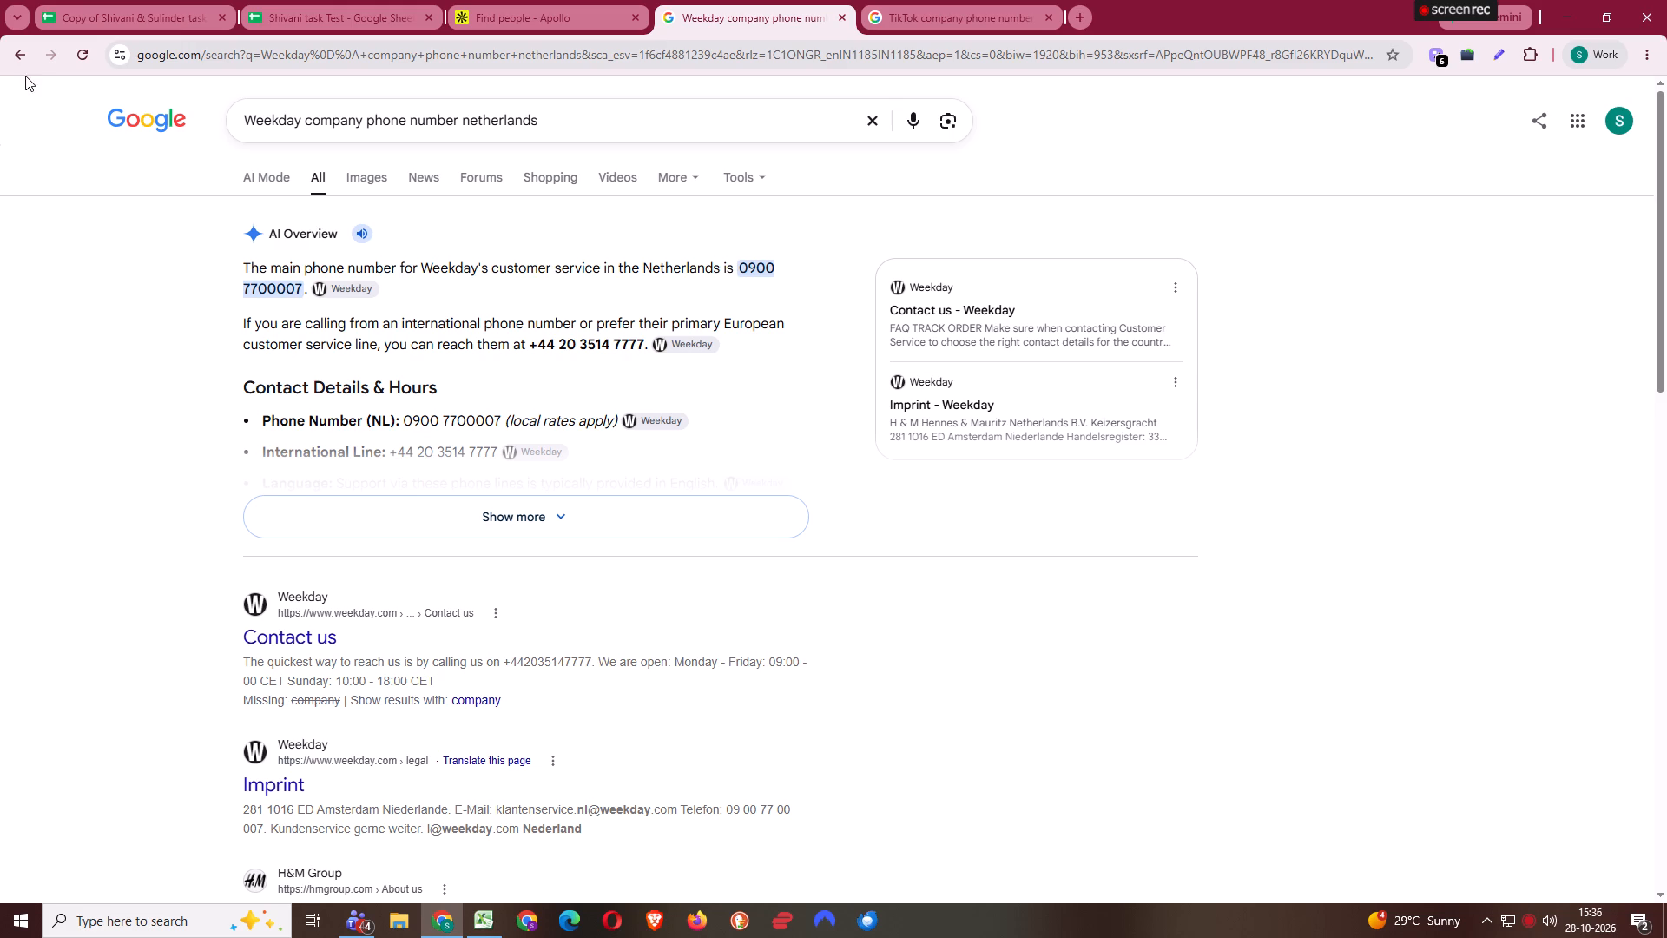
scroll(167, 259, up, 1)
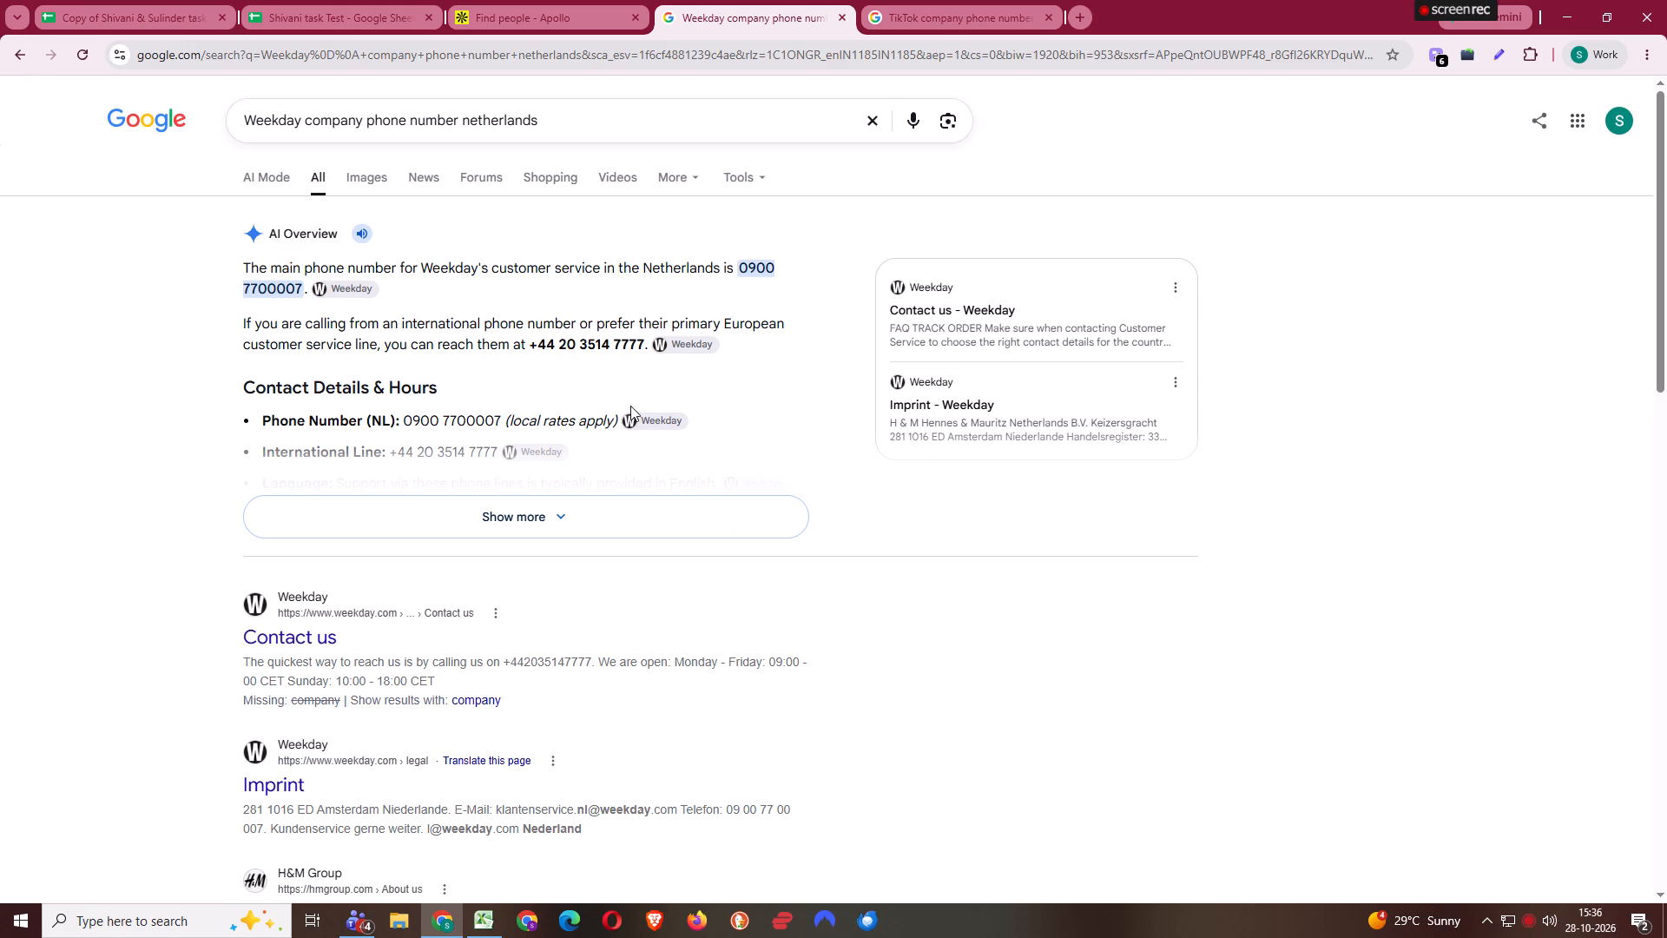
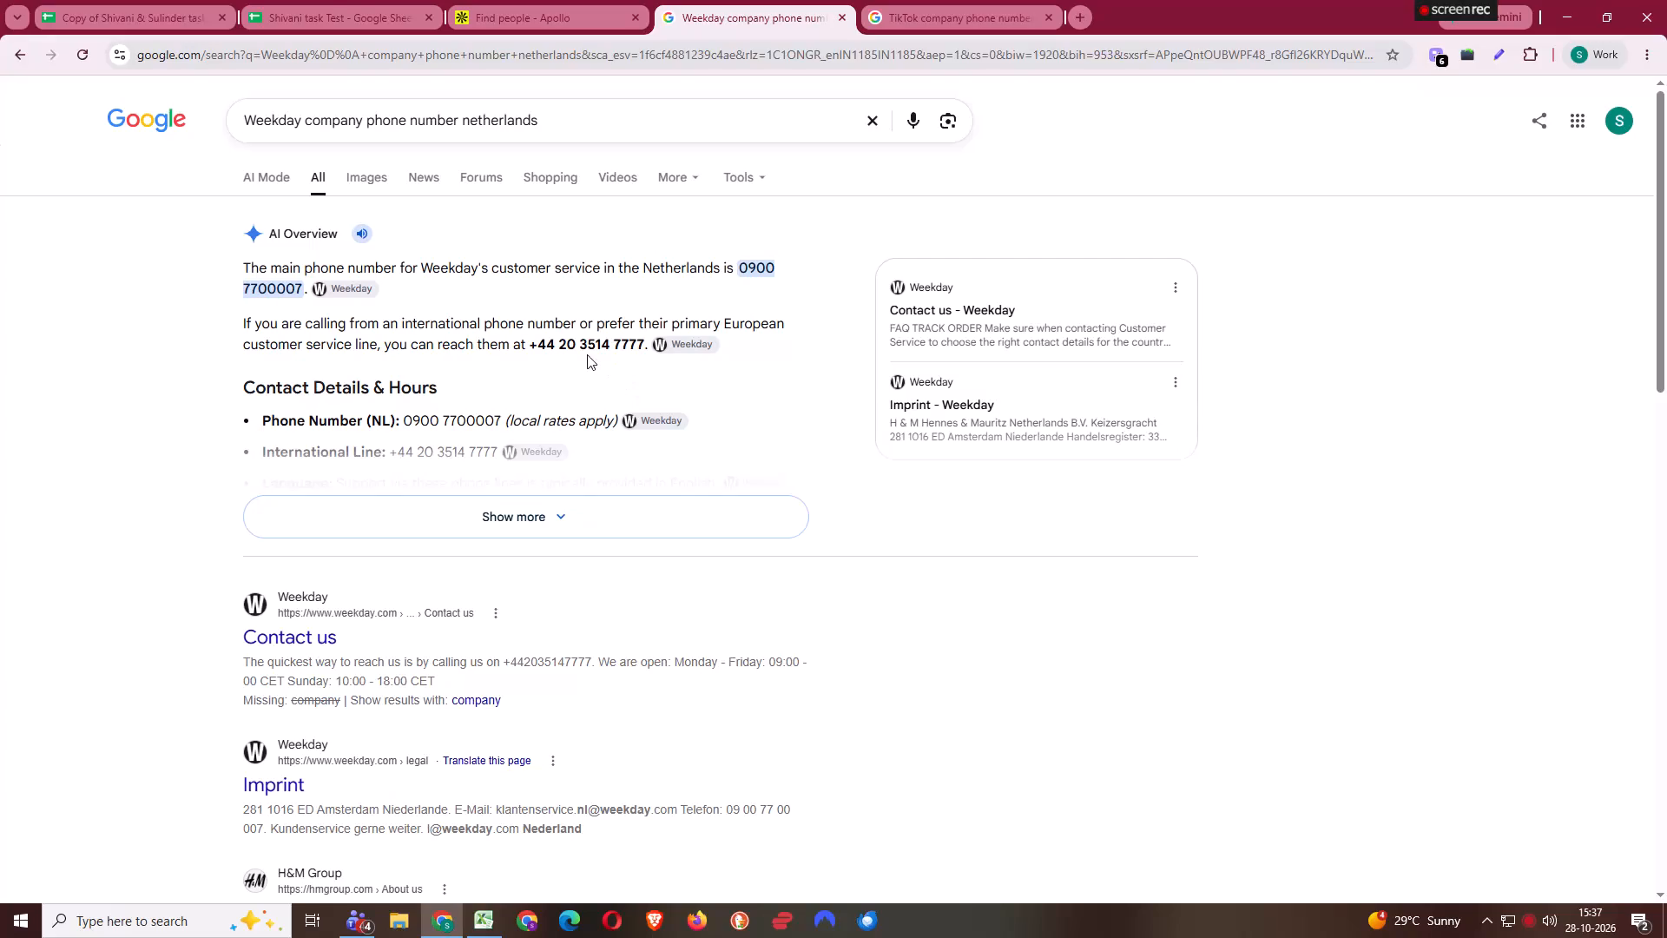
Copy Weekday's international line number into the Weekday row's first Corporate Phone cell in Excel as text, keeping only the space after the country code.
alt+click(575, 347)
key(alt+Tab)
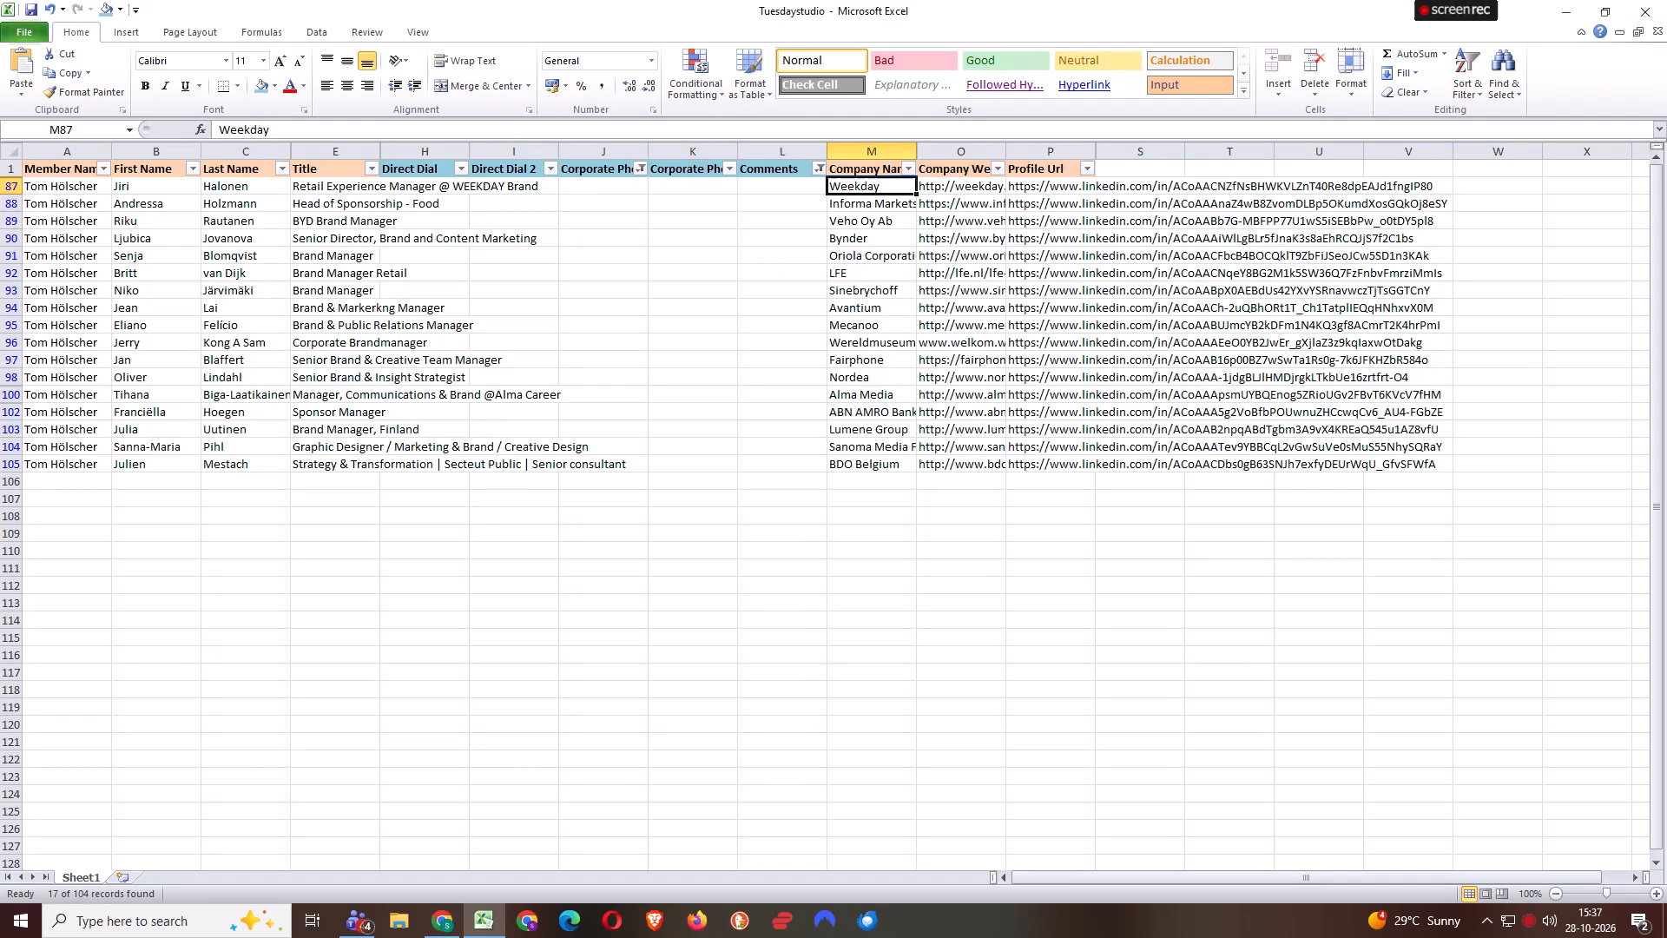
click(607, 181)
key(apostrophe)
key(ctrl+v)
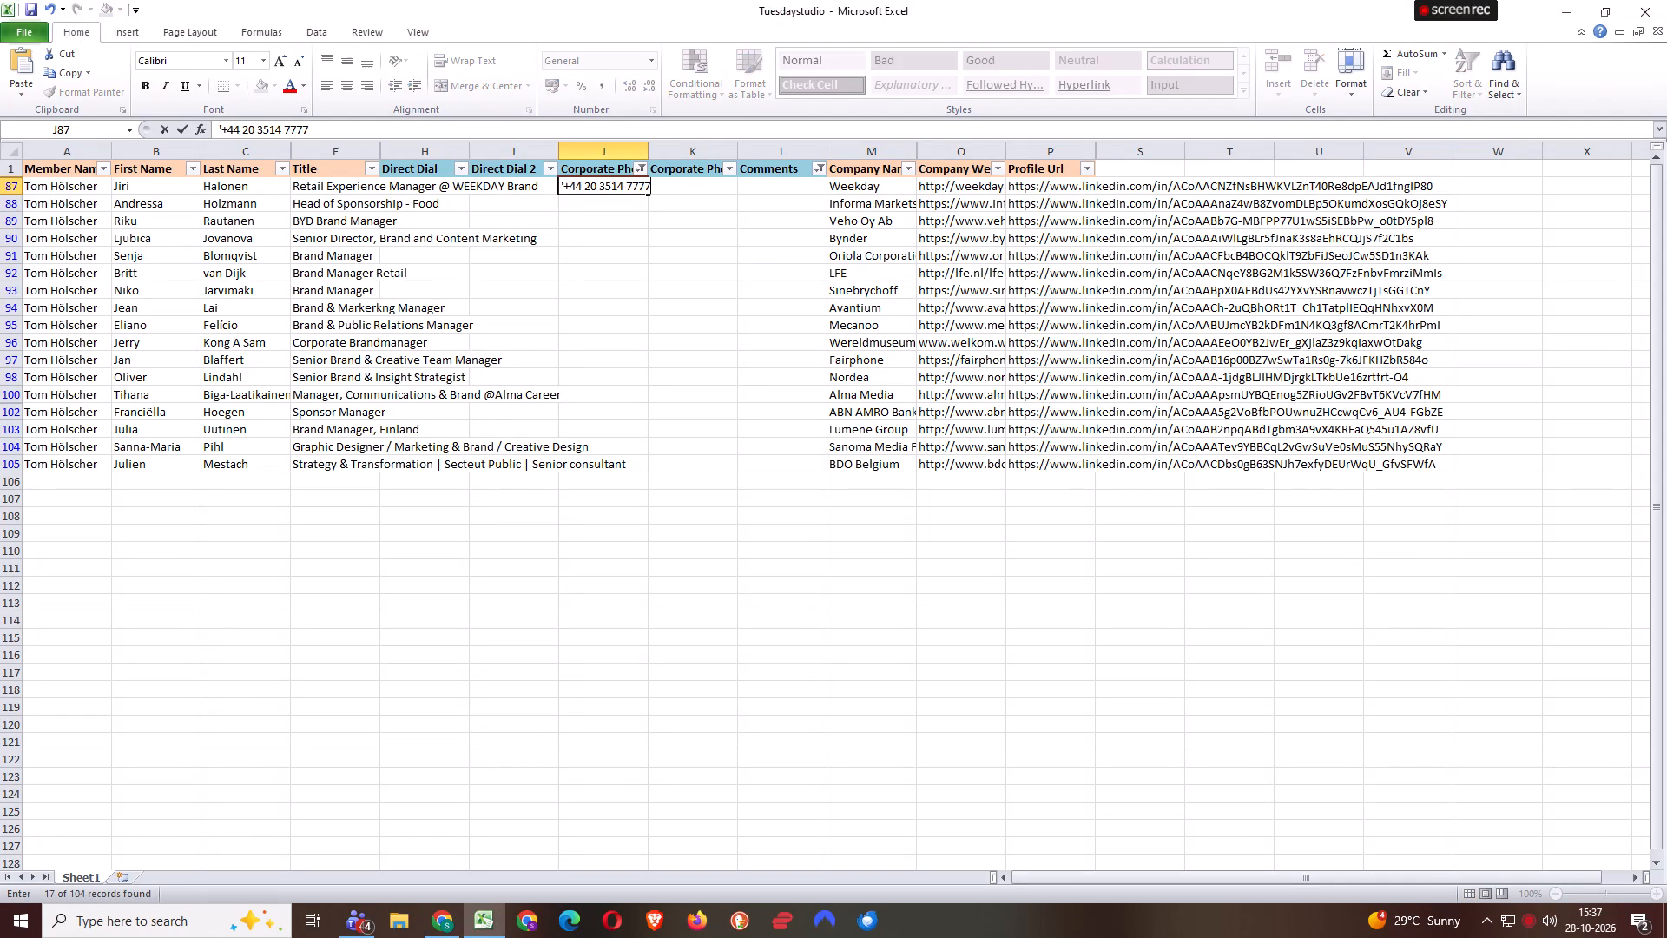
click(603, 184)
key(Left)
key(BackSpace)
key(Right)
key(Right)
key(Right)
key(Right)
key(Right)
key(BackSpace)
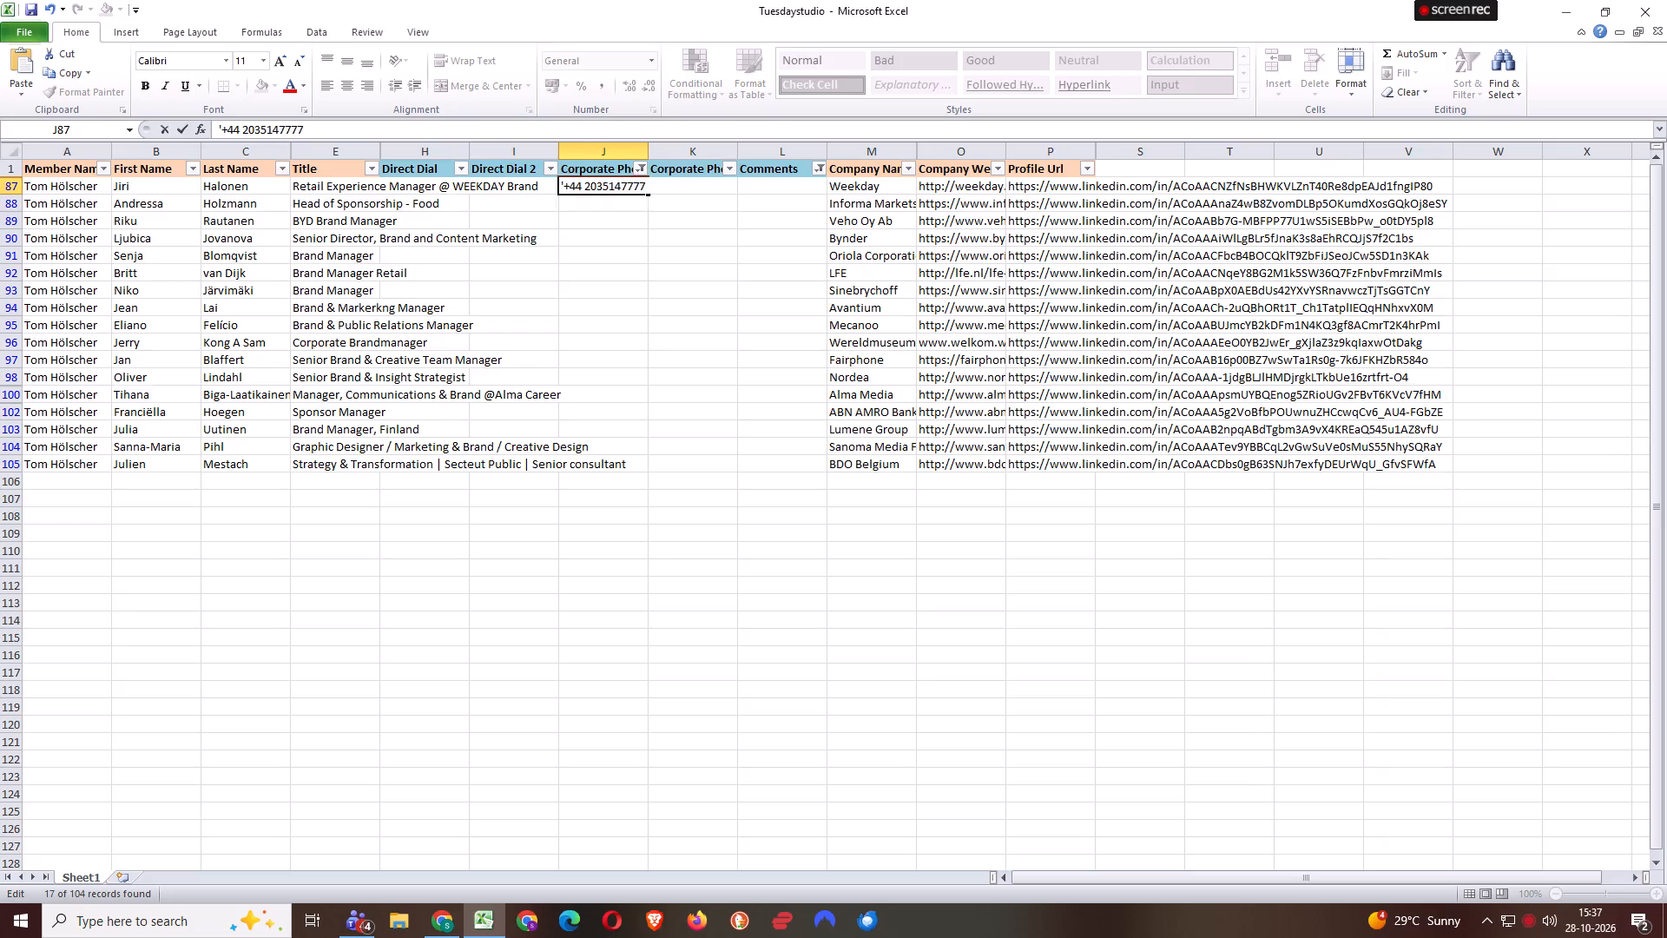
click(669, 214)
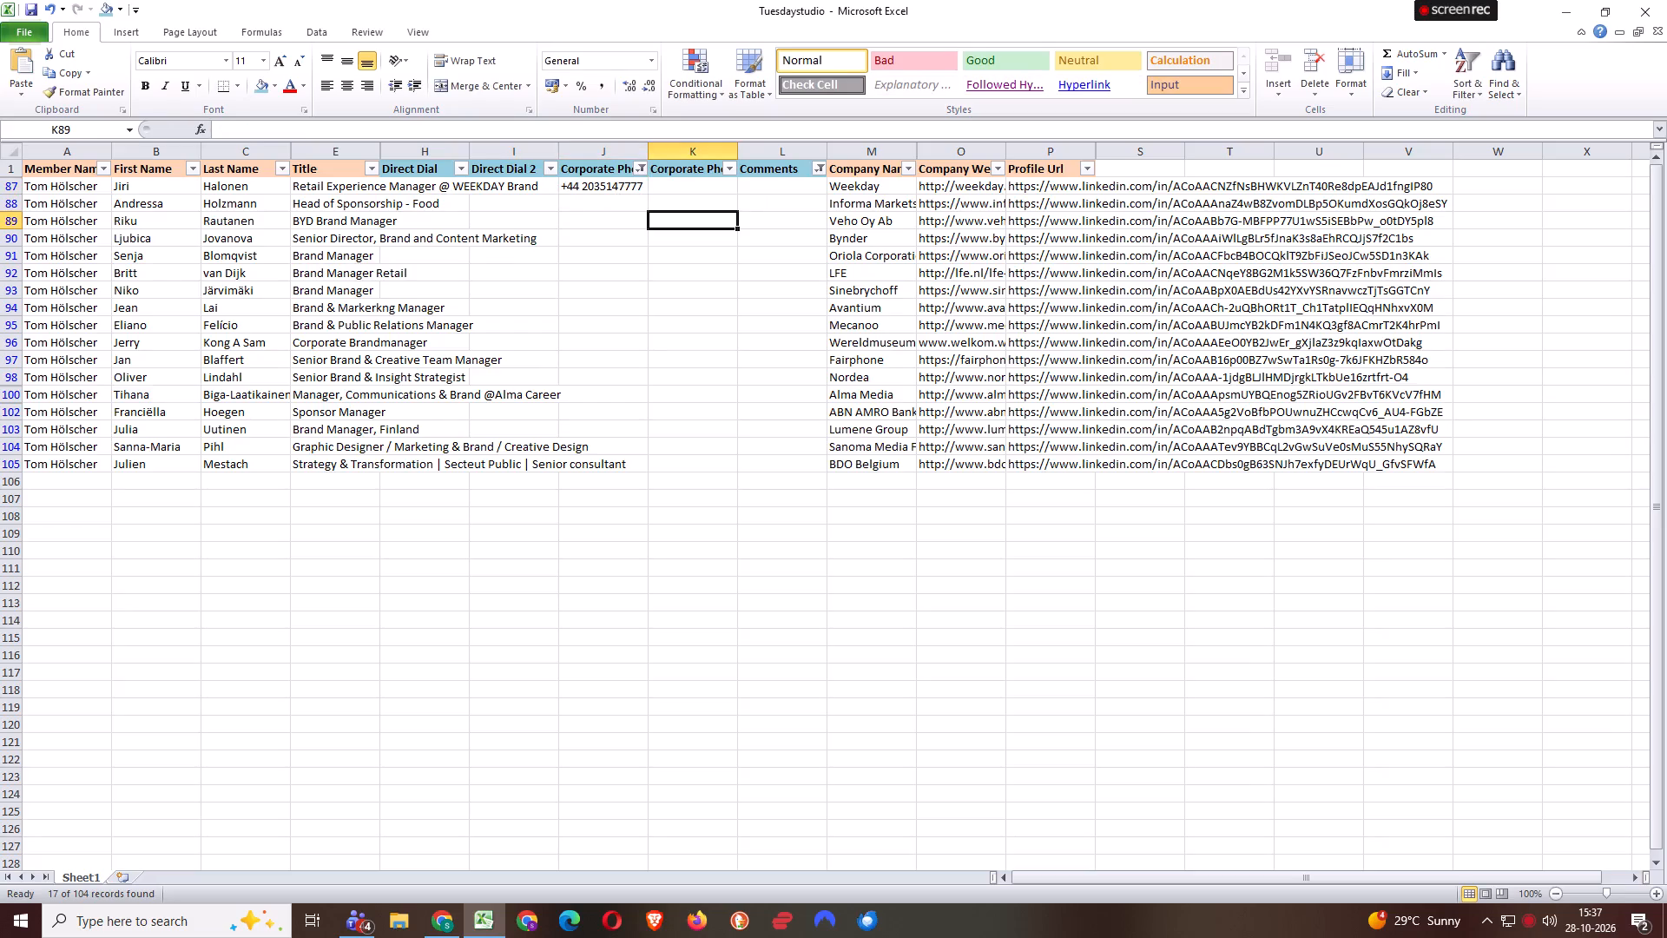
Reapply the blanks-only filter on the first Corporate Phone column to hide the completed Weekday row.
click(643, 174)
click(551, 487)
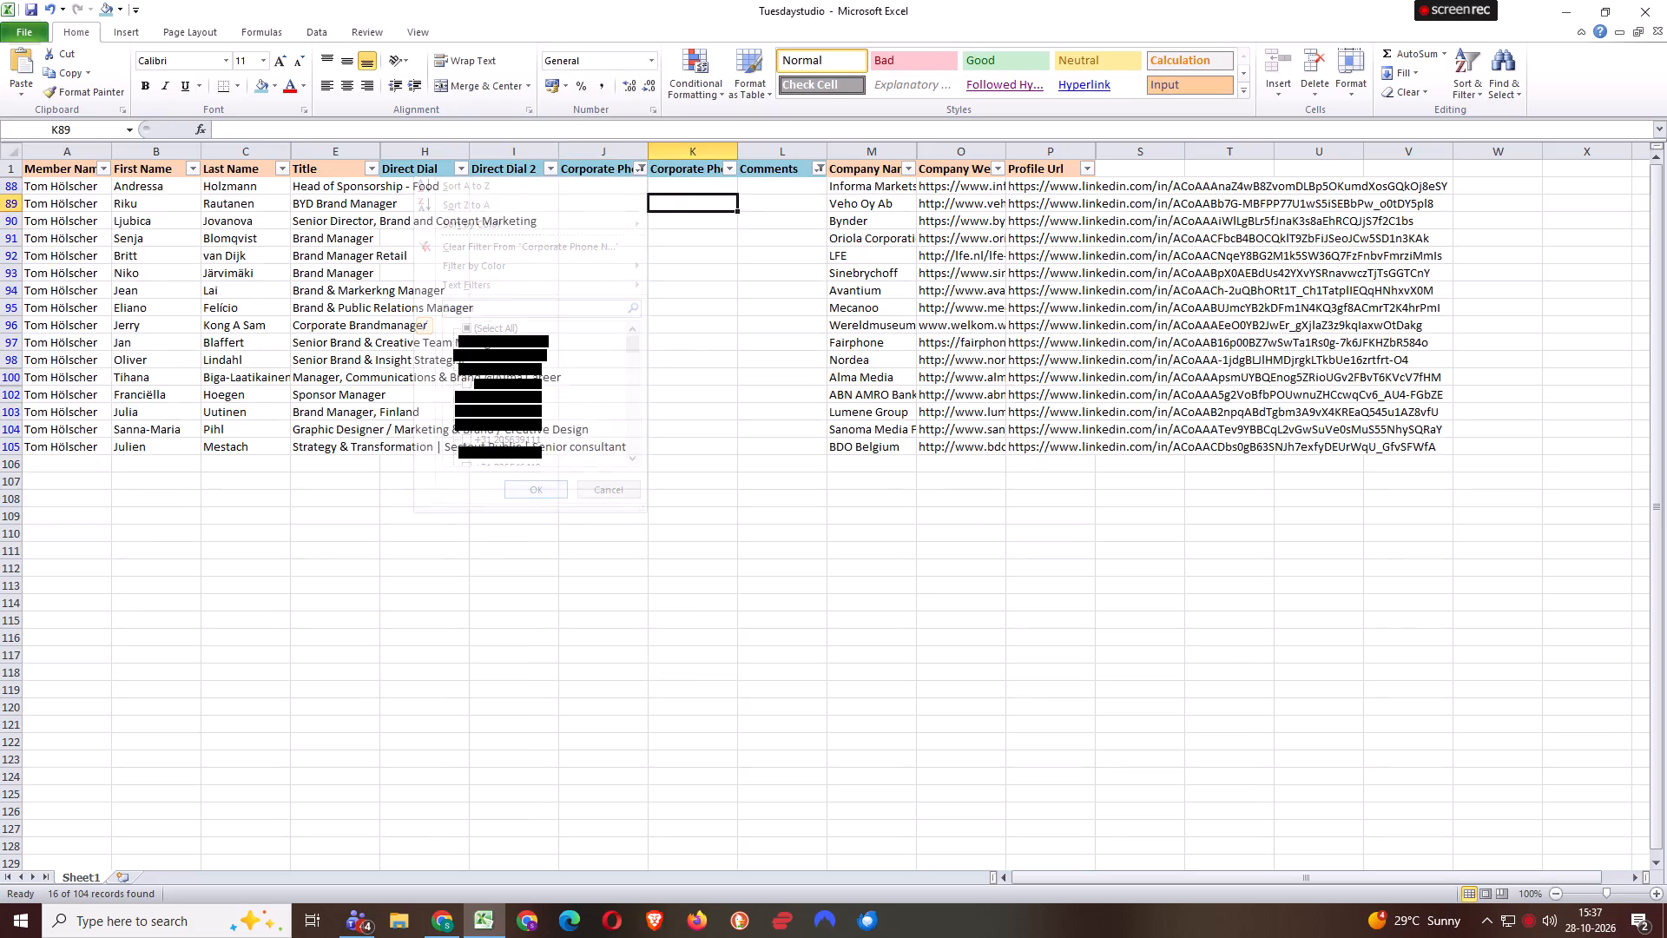
Save the Tuesdaystudio workbook.
click(706, 528)
key(ctrl+s)
key(ctrl+s)
key(ctrl+s)
key(ctrl+s)
click(724, 467)
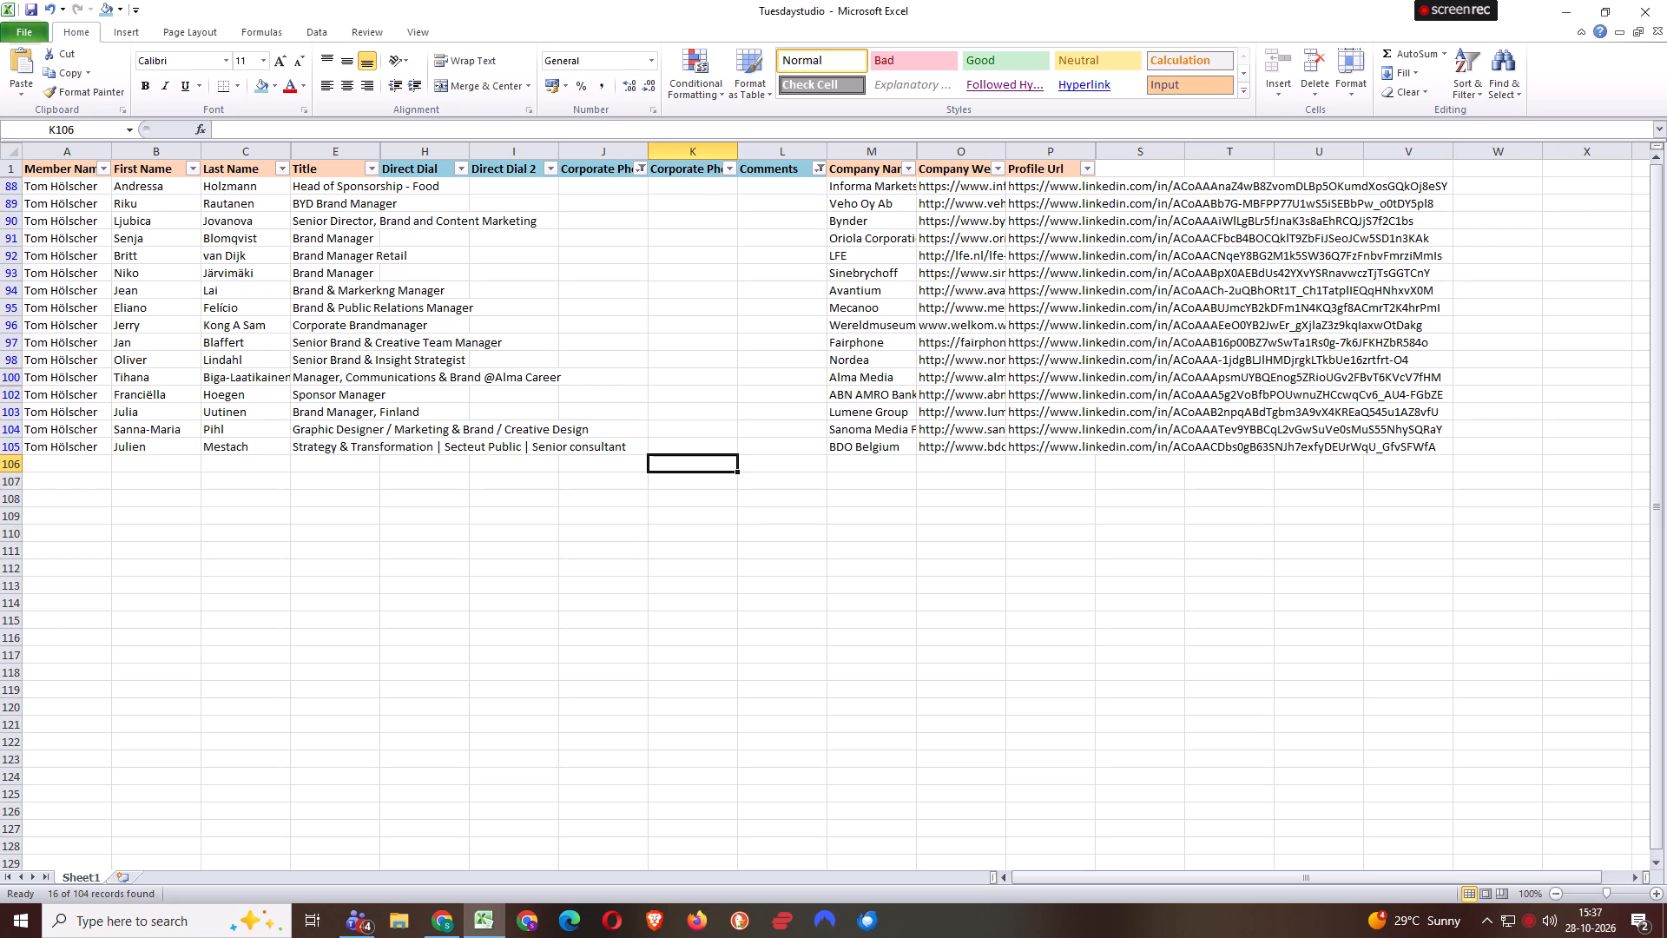
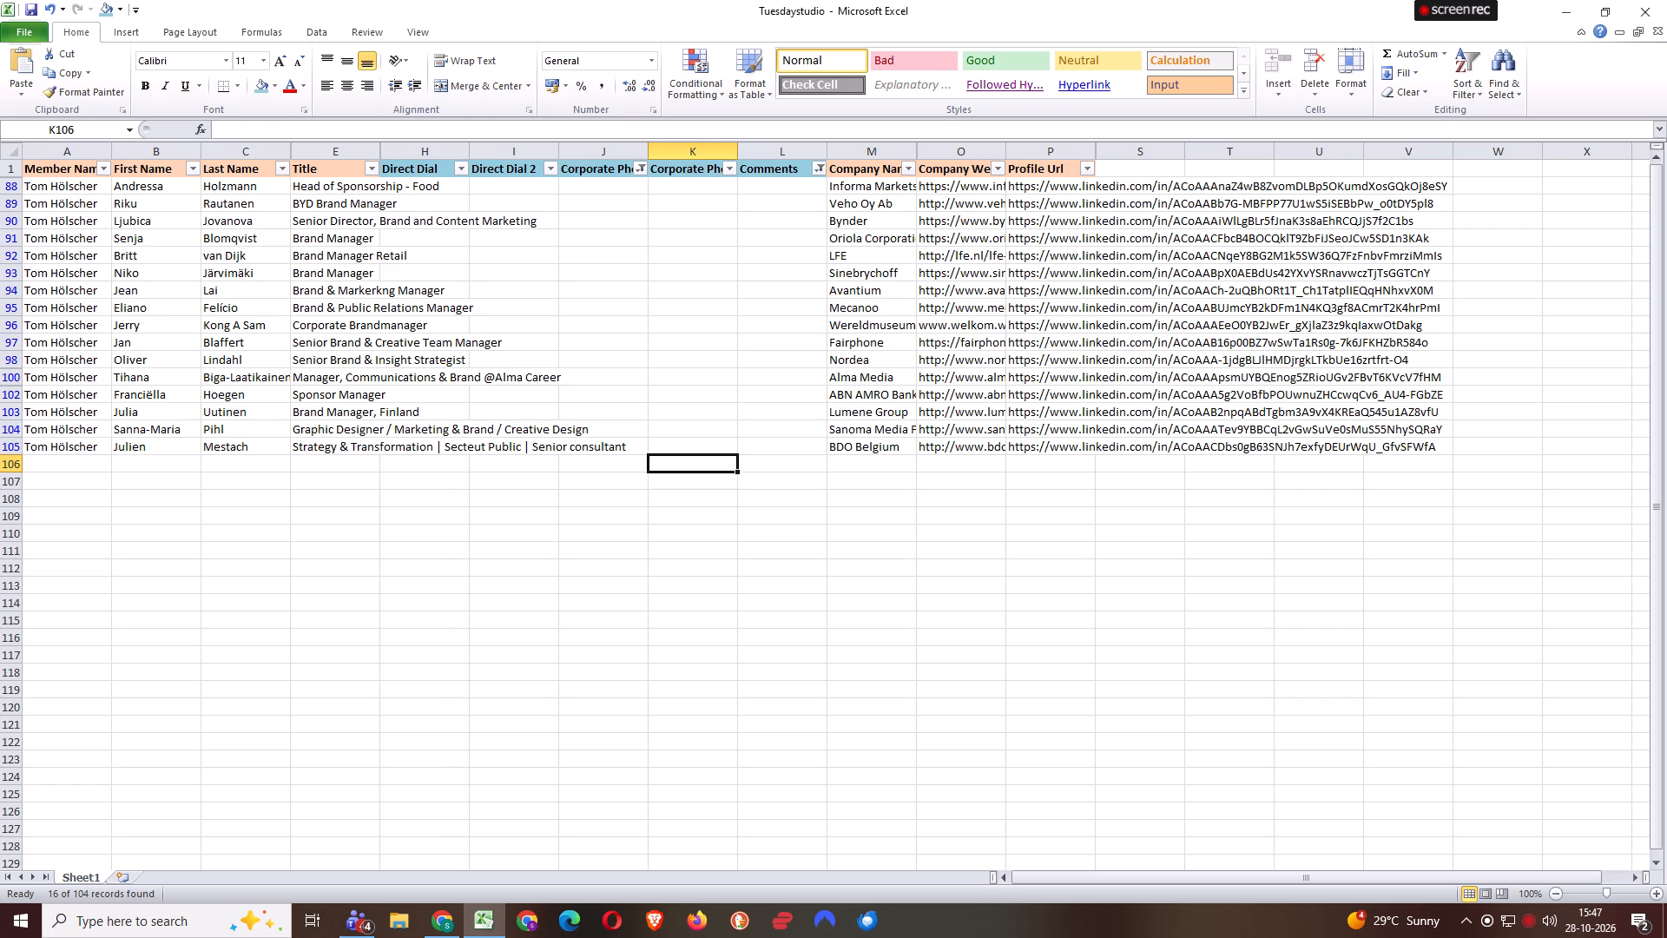
Copy the company name Informa Markets from row 88 of the sheet to look up its phone number.
click(605, 268)
click(889, 192)
key(ctrl+c)
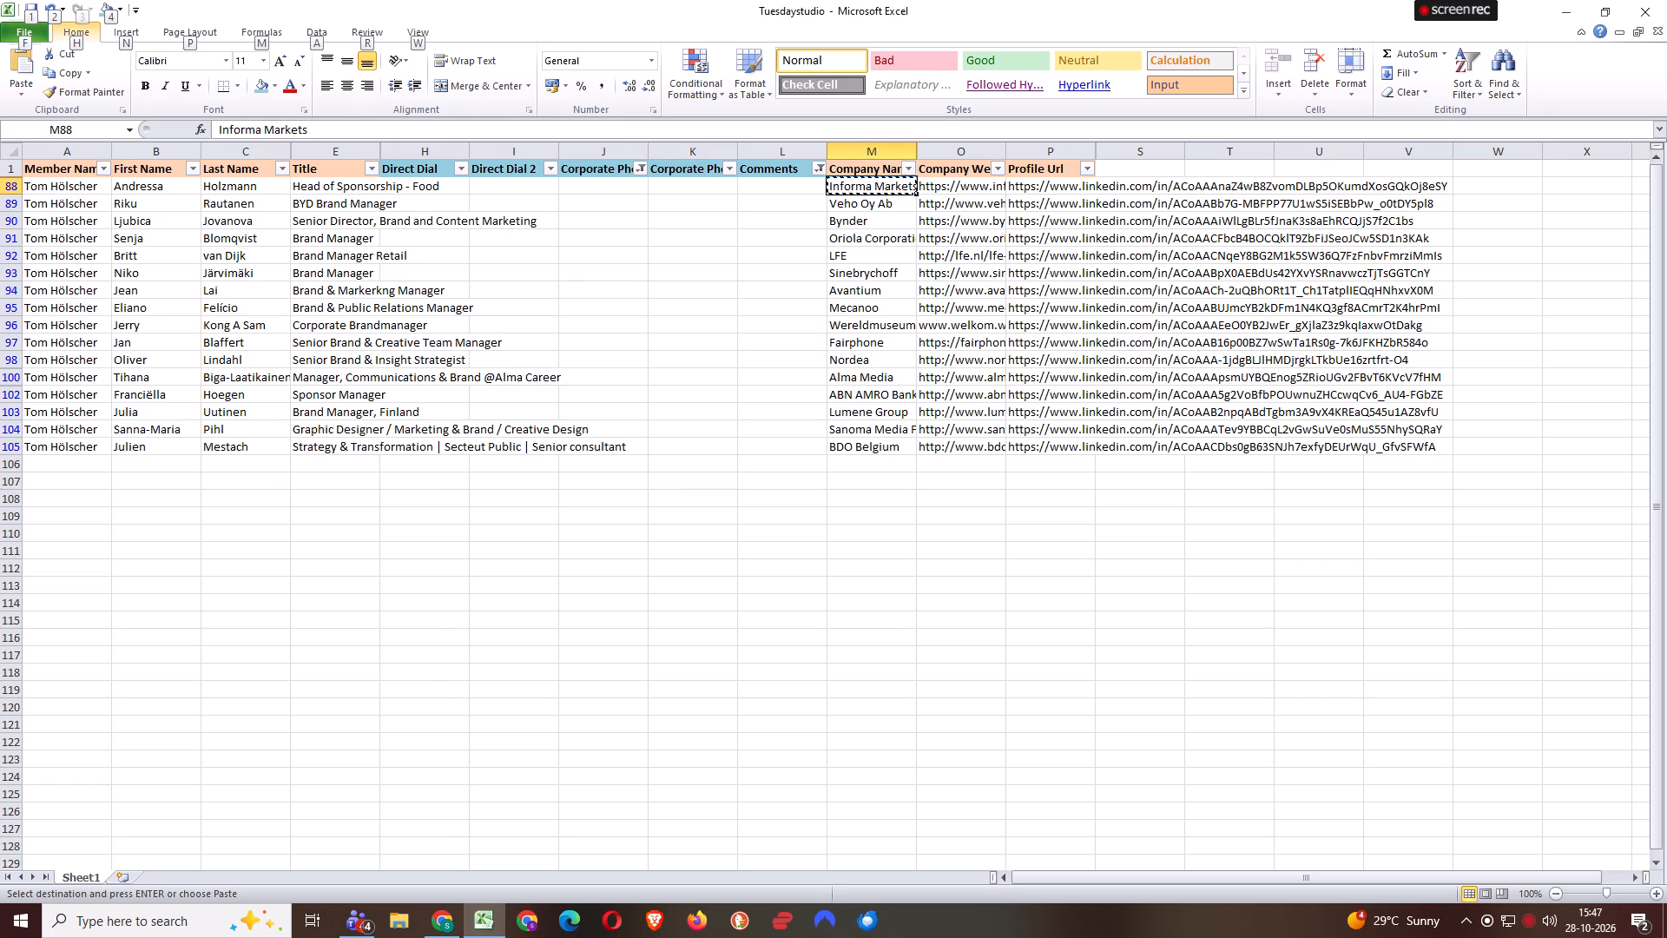
Switch to Chrome and search Google for "Informa Markets company phone number netherlands", replacing Weekday in the existing query.
key(alt+Tab)
drag(307, 118, 0, 40)
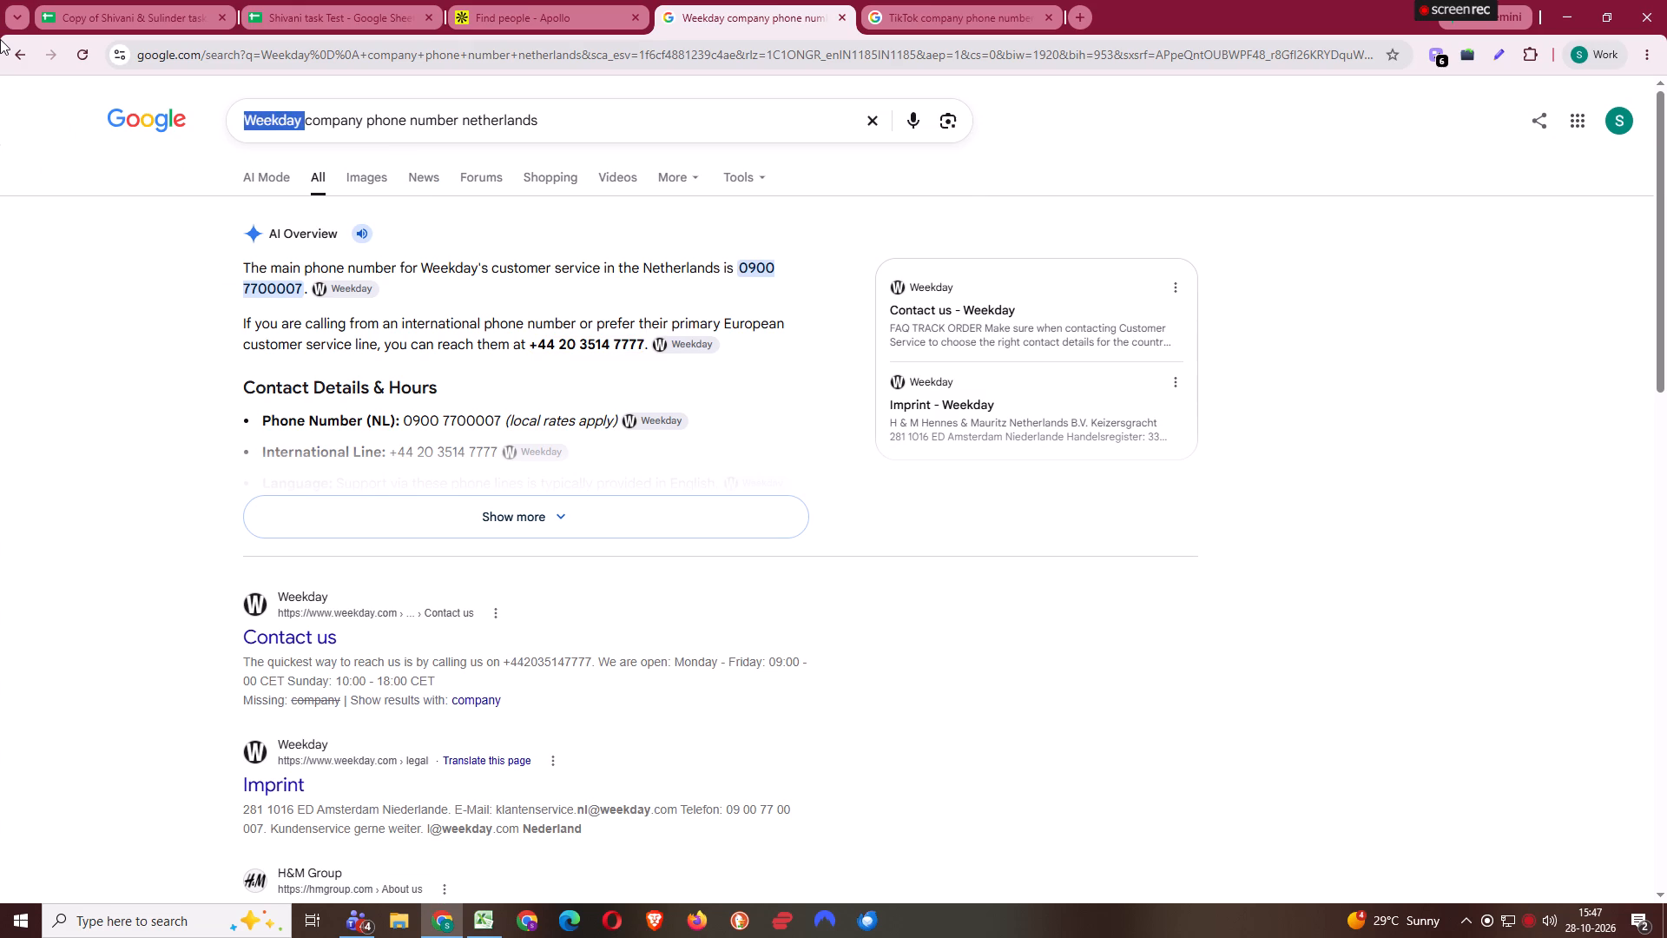
key(ctrl+v)
key(Return)
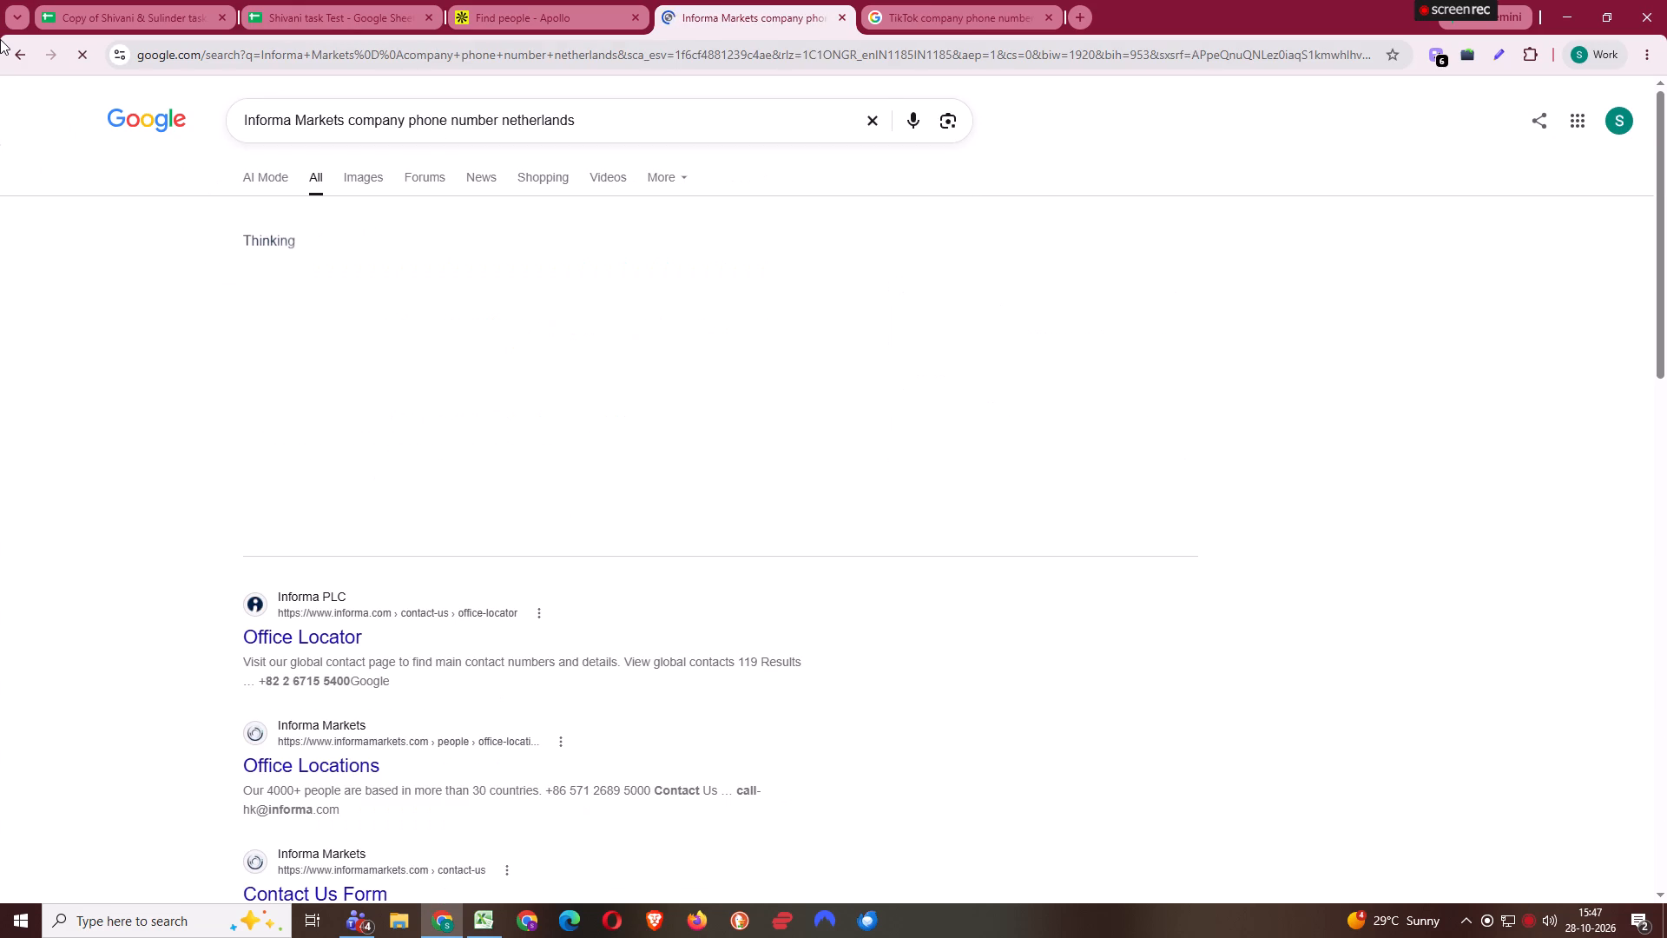
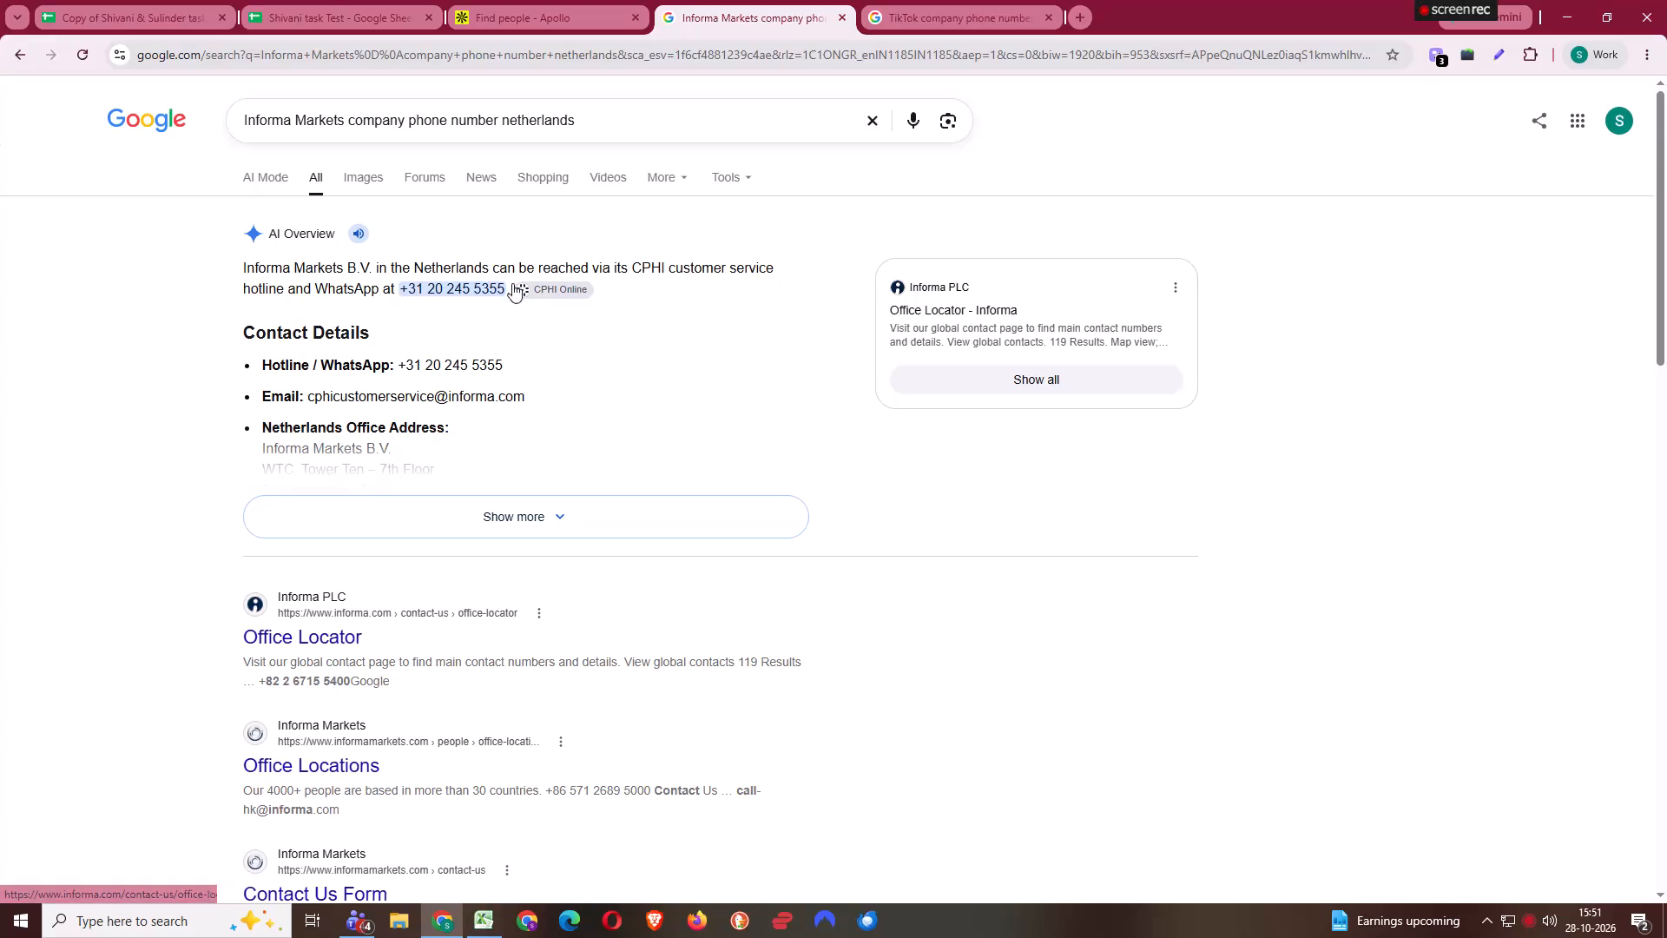
Copy Informa Markets' Netherlands hotline number from the Google overview into row 88's first Corporate Phone cell as text, spaced only after the country code.
click(466, 287)
key(alt+Tab)
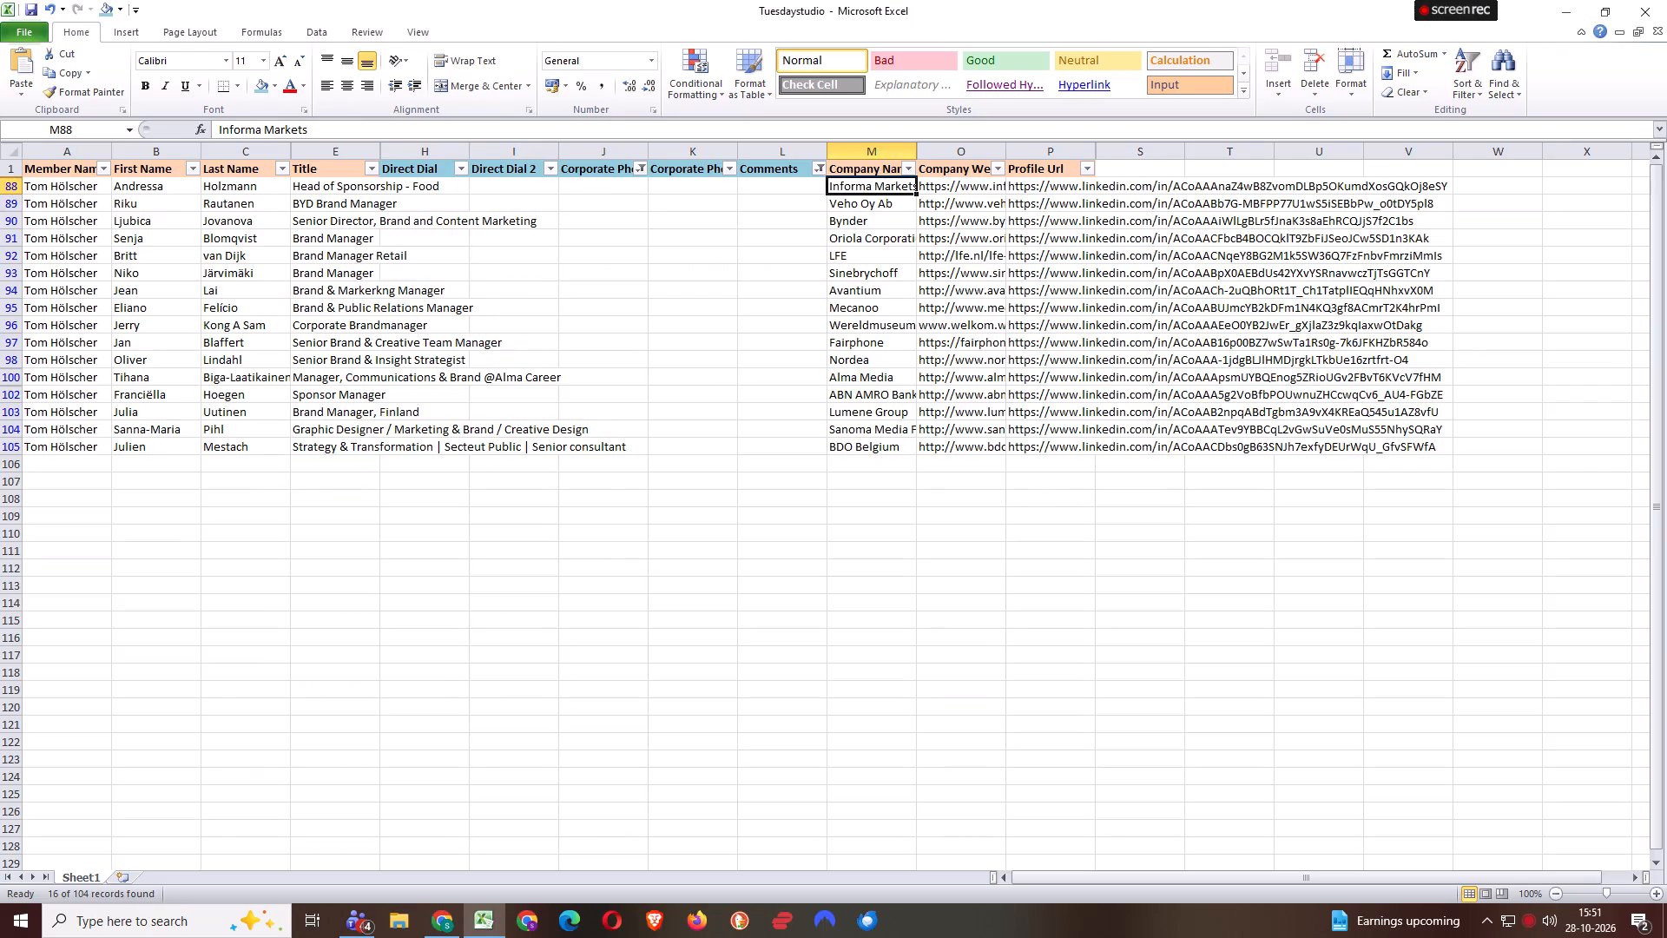
click(601, 175)
click(613, 190)
key(apostrophe)
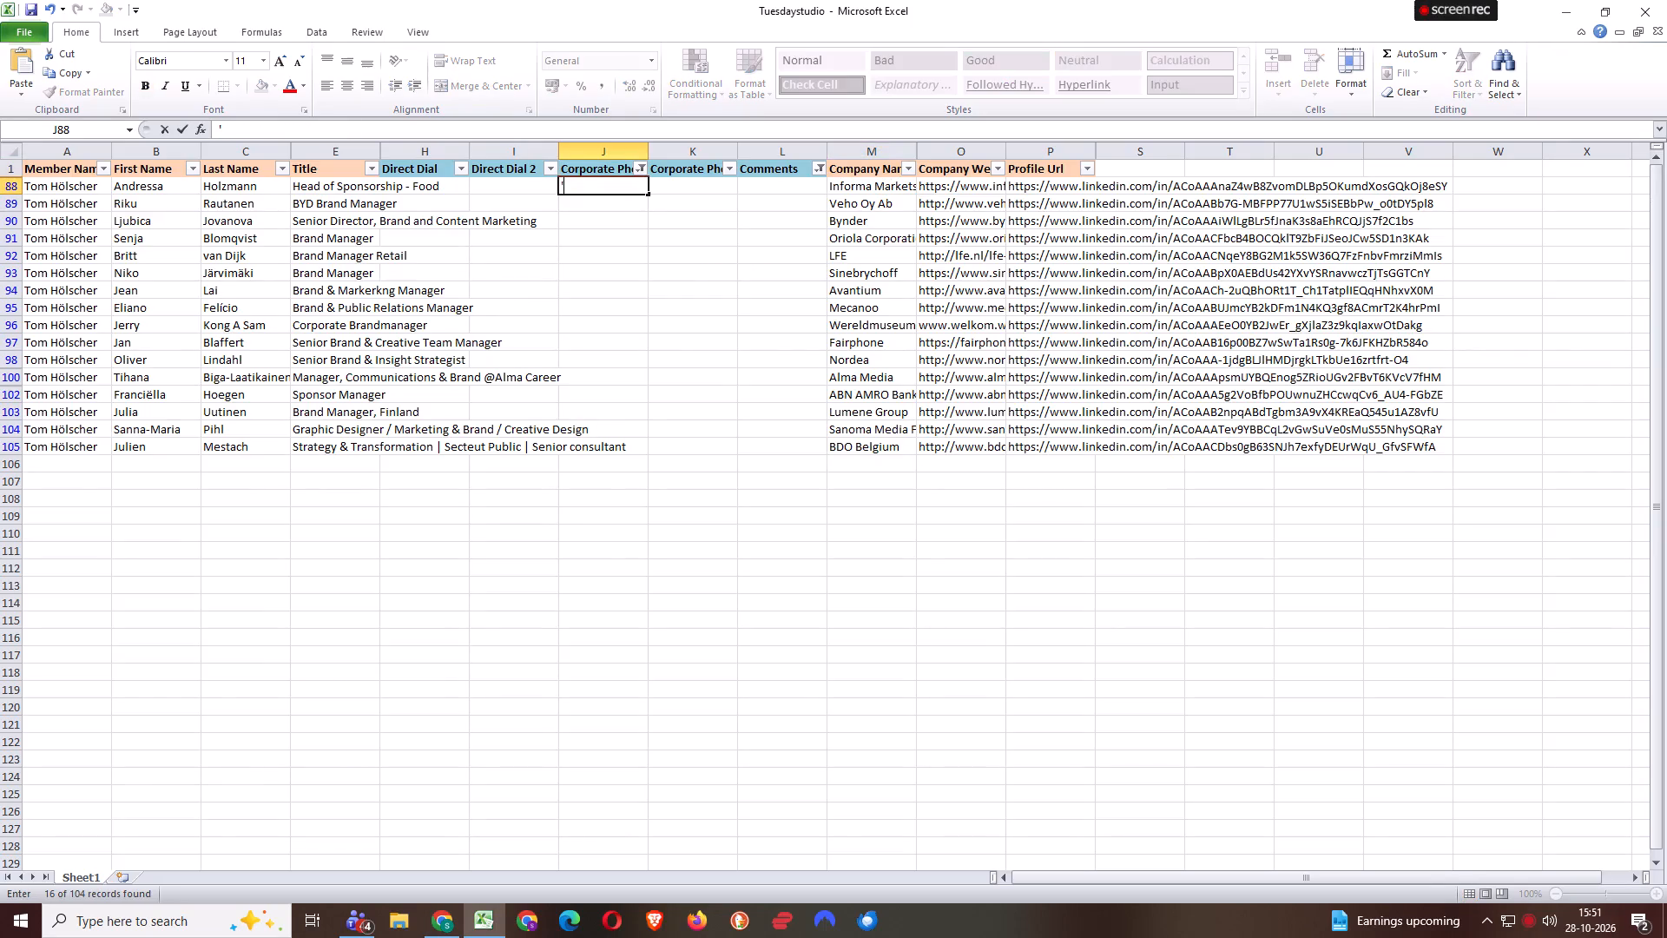
key(ctrl+v)
click(601, 182)
key(BackSpace)
click(618, 182)
key(BackSpace)
click(642, 294)
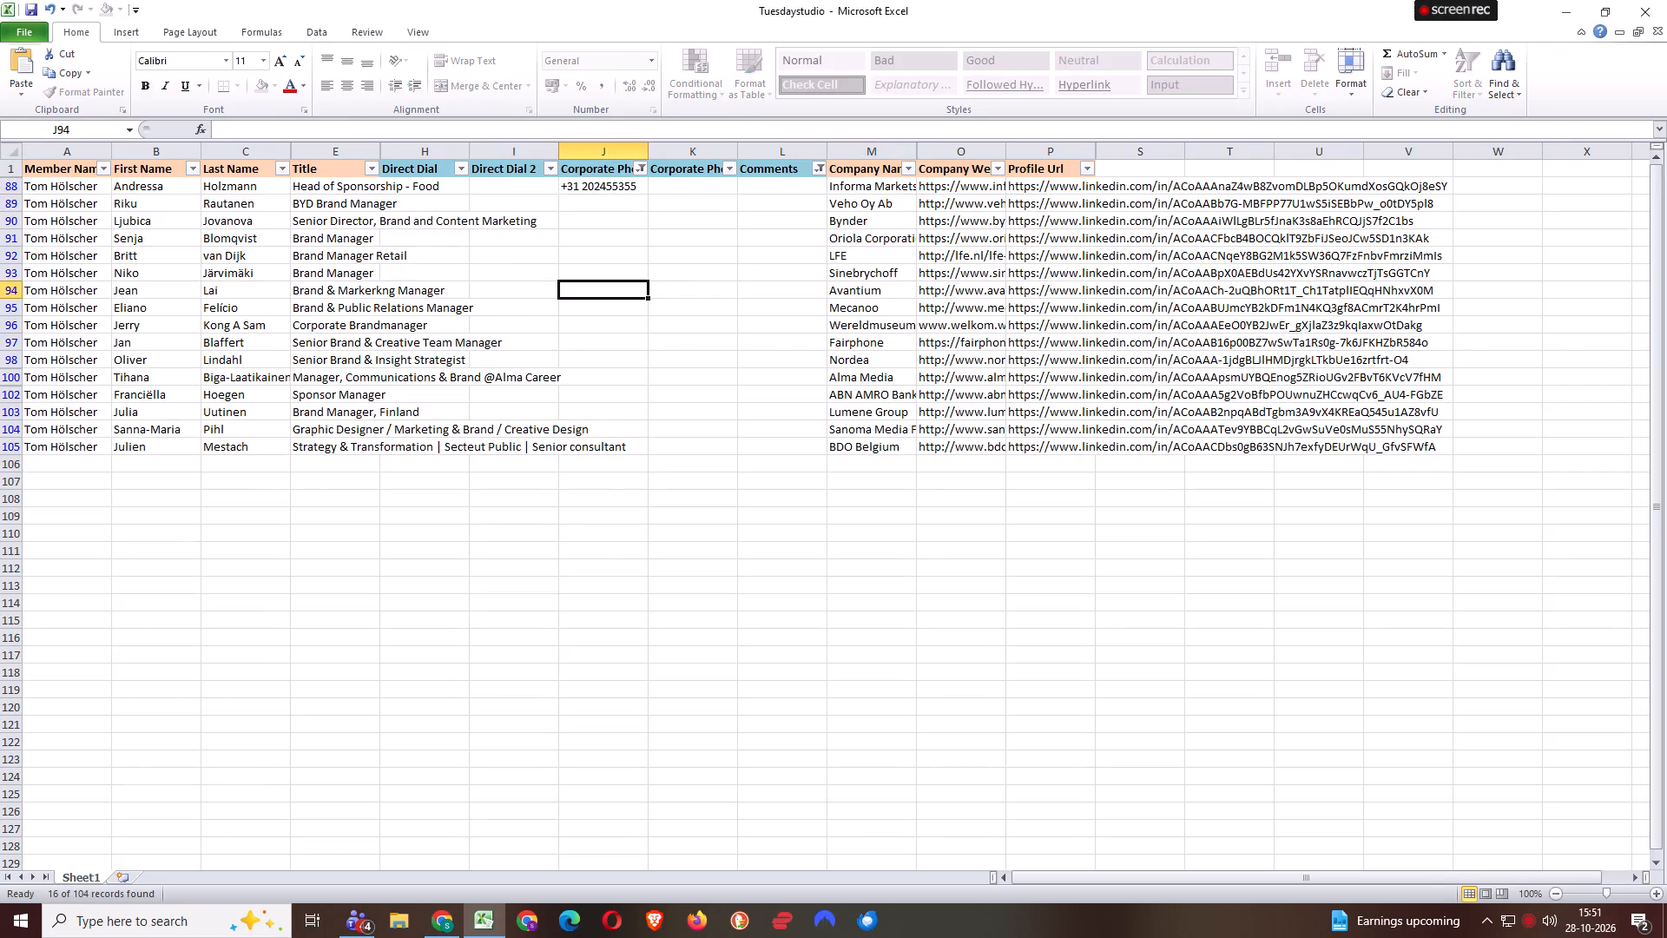
Reapply the filter on the first Corporate Phone column to hide the completed Informa Markets row.
click(637, 170)
click(537, 495)
Copy the company name Veho Oy Ab from row 89 and search Google for its company phone number in the Netherlands.
click(857, 180)
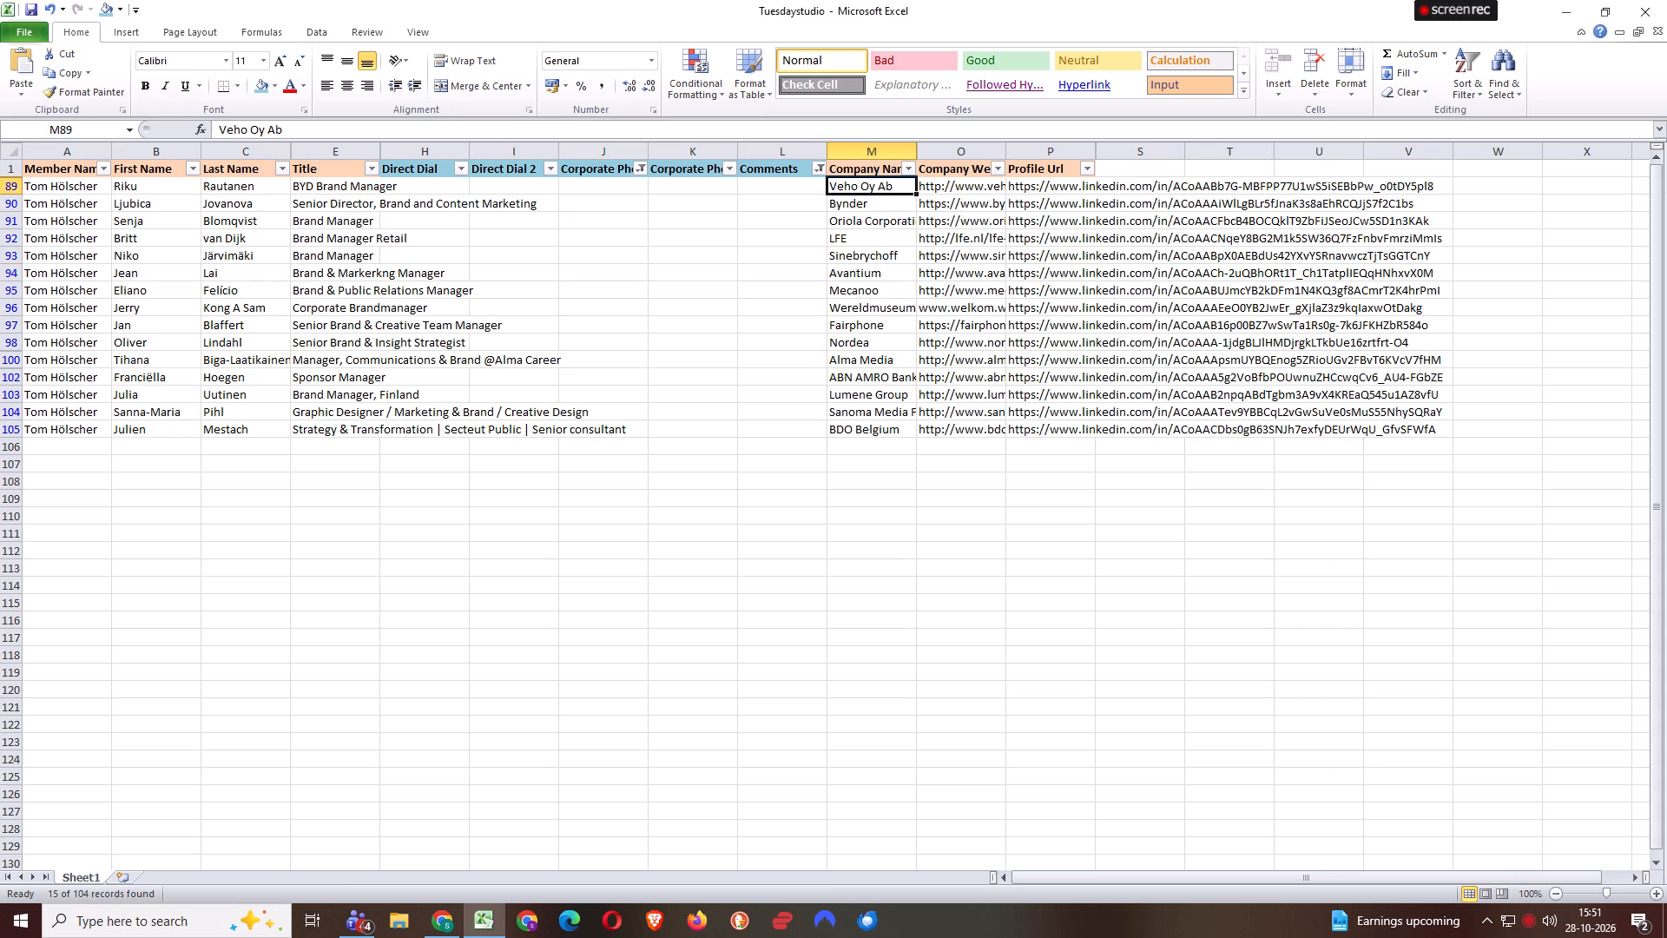
key(ctrl+c)
key(alt+Tab)
click(356, 120)
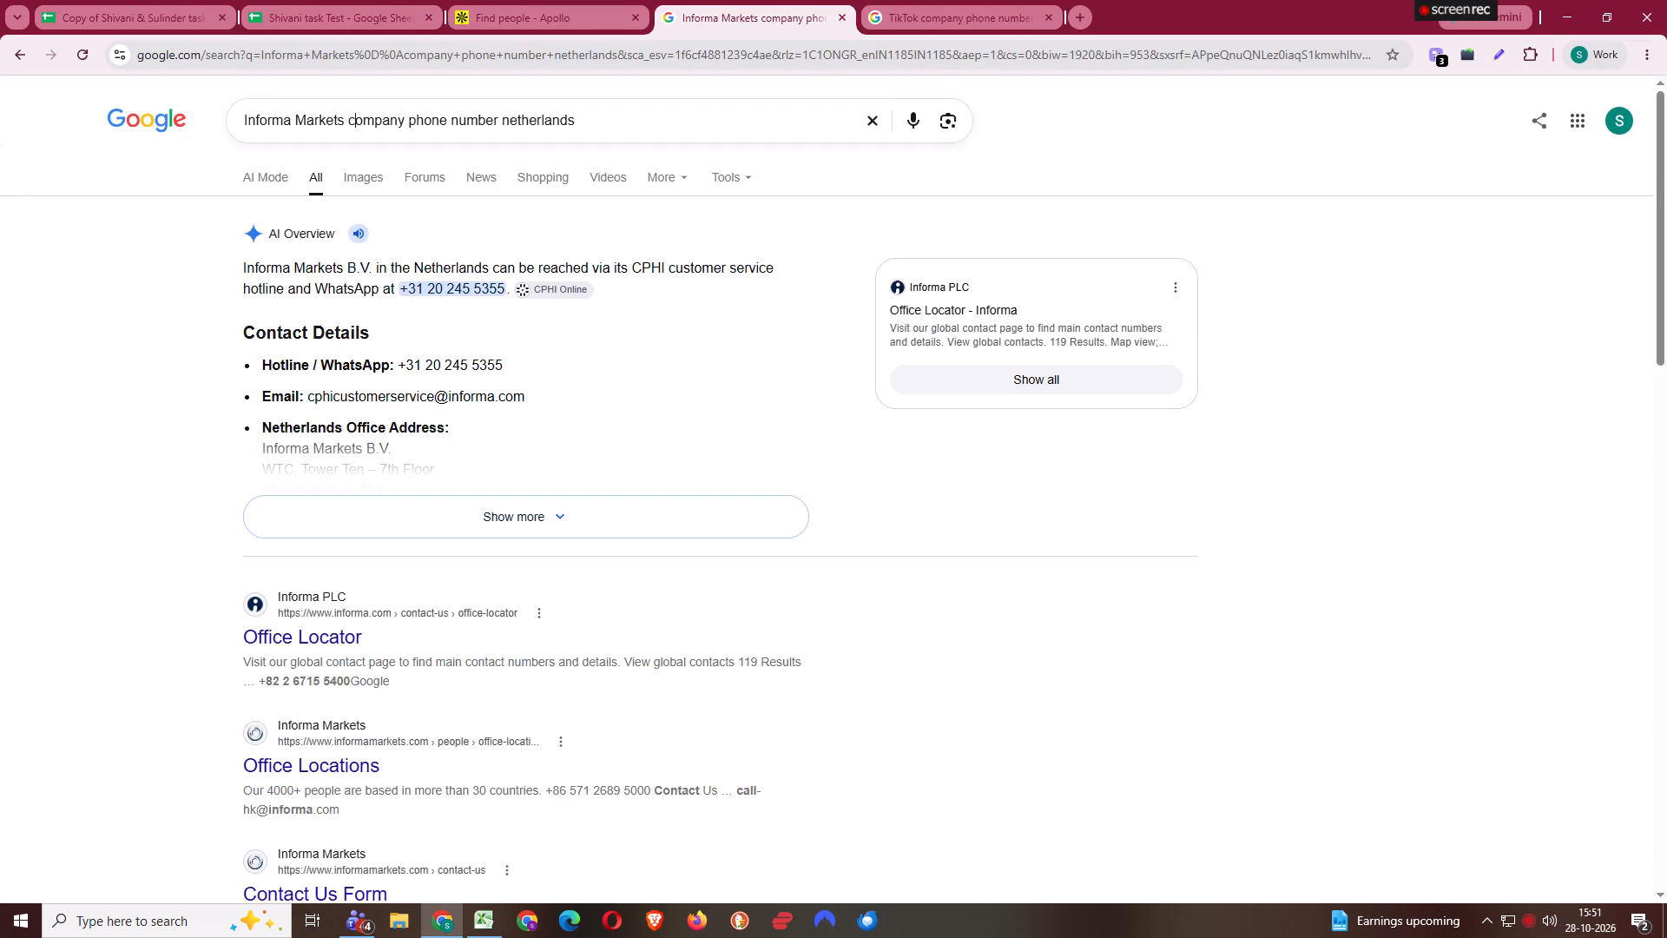
drag(348, 118, 0, 18)
key(ctrl+v)
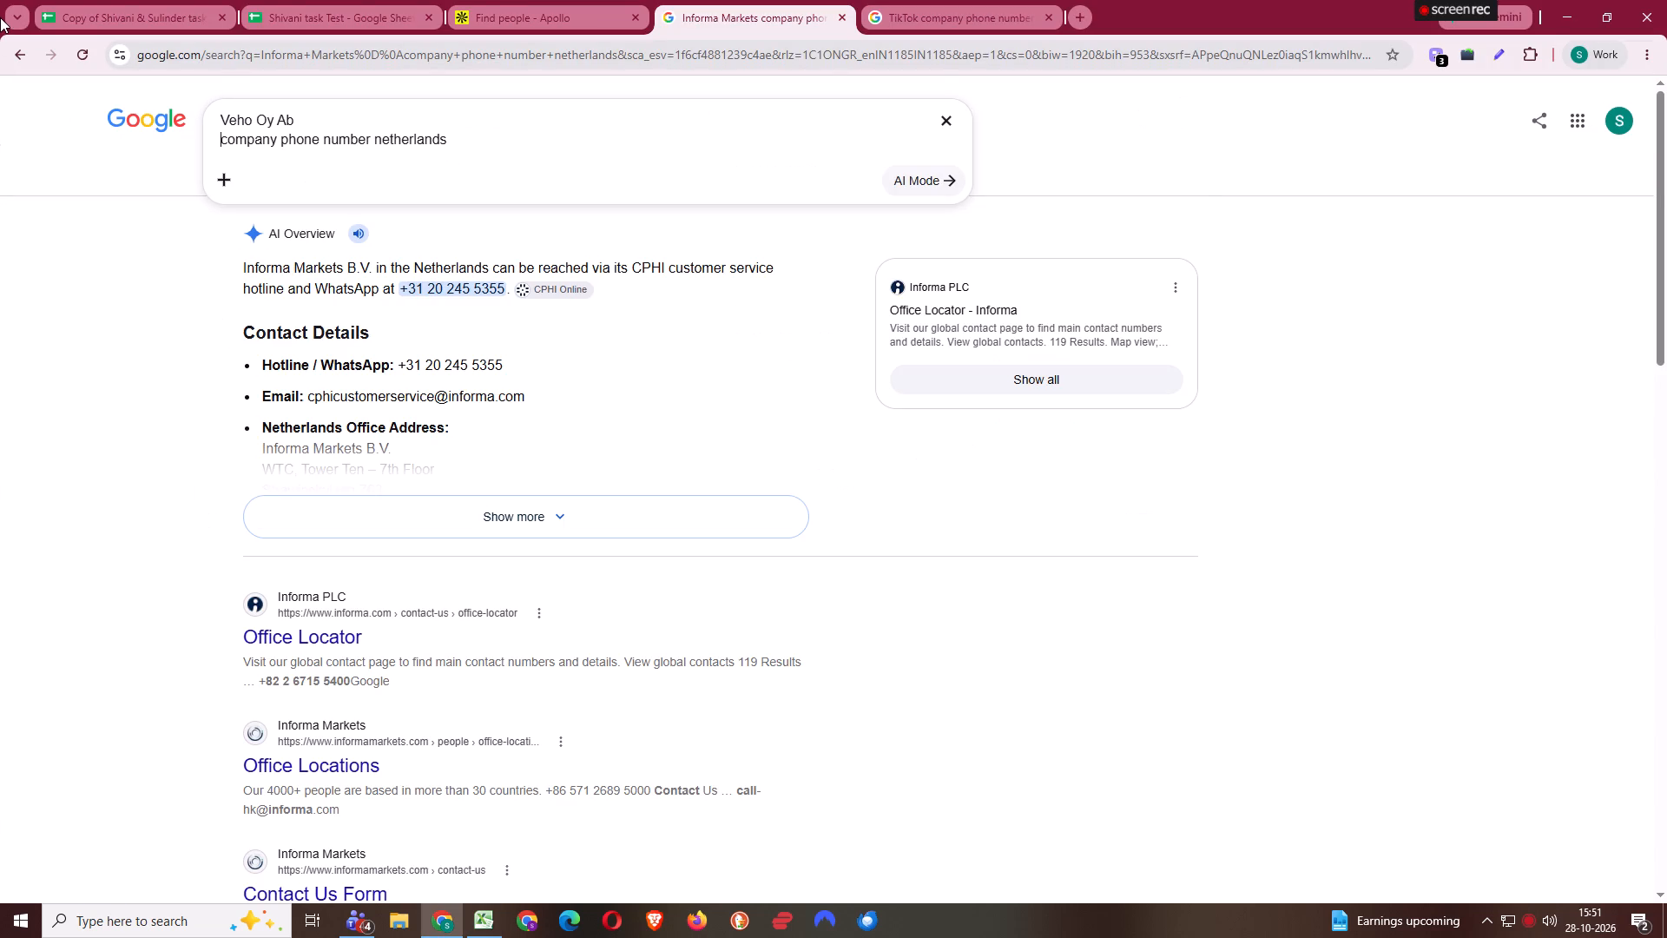
key(Return)
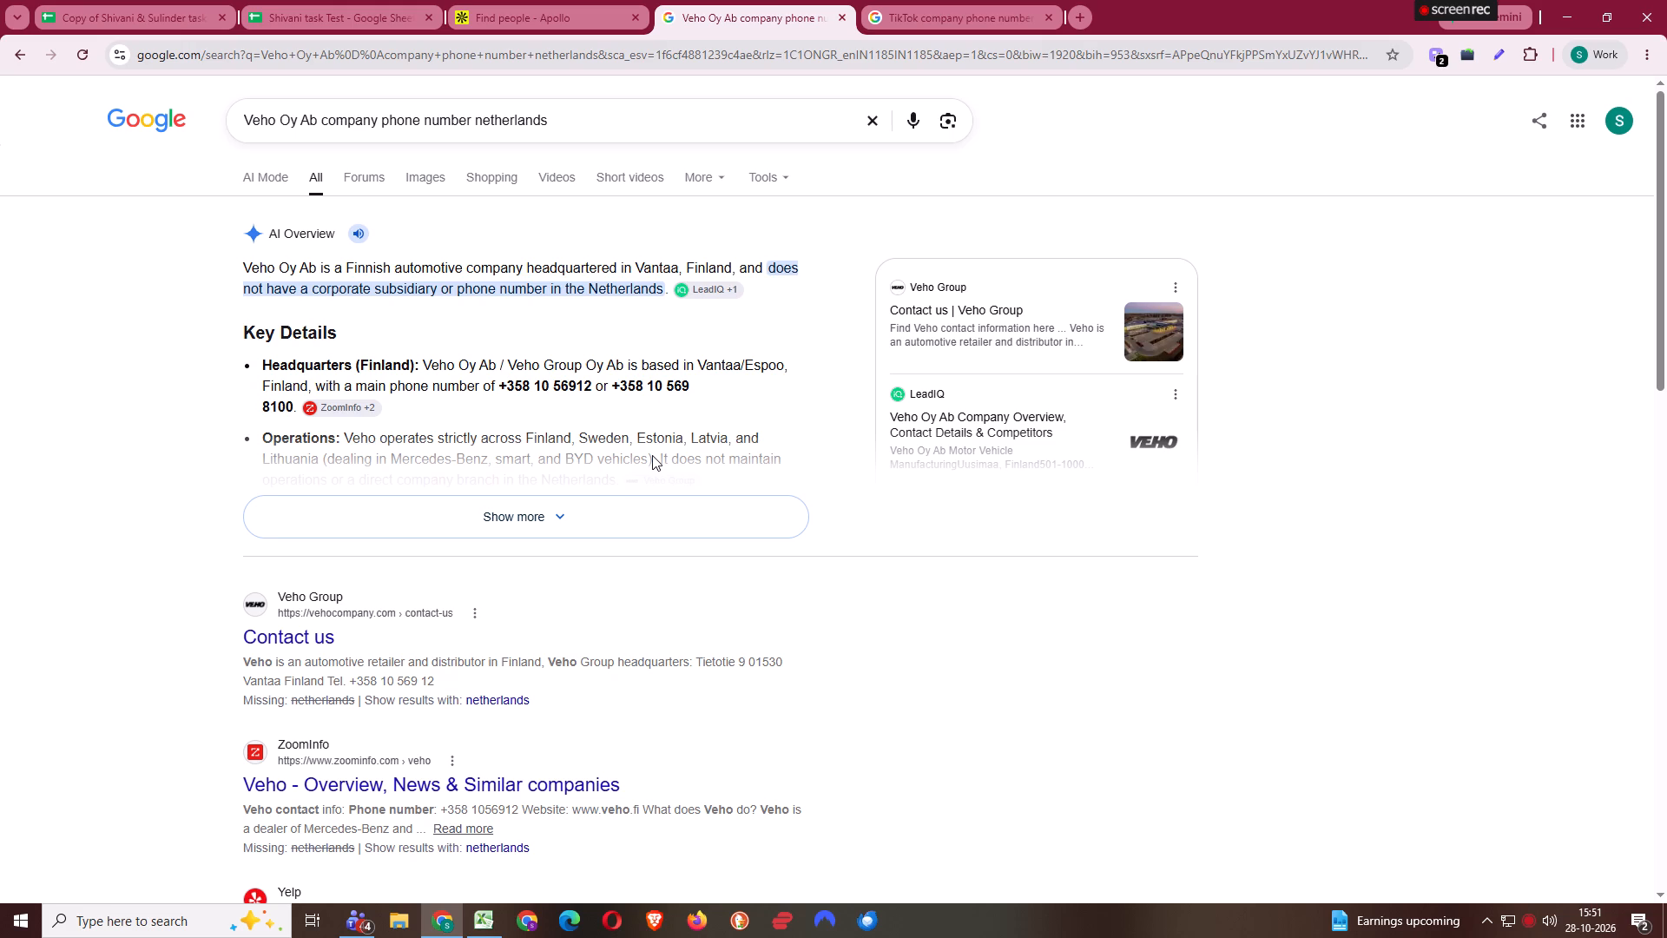
Copy Veho Oy Ab's first Finnish headquarters number into row 89's first Corporate Phone cell as text, spaced only after the country code.
scroll(652, 455, up, 1)
alt+click(530, 382)
key(alt+Tab)
click(640, 188)
key(ctrl+v)
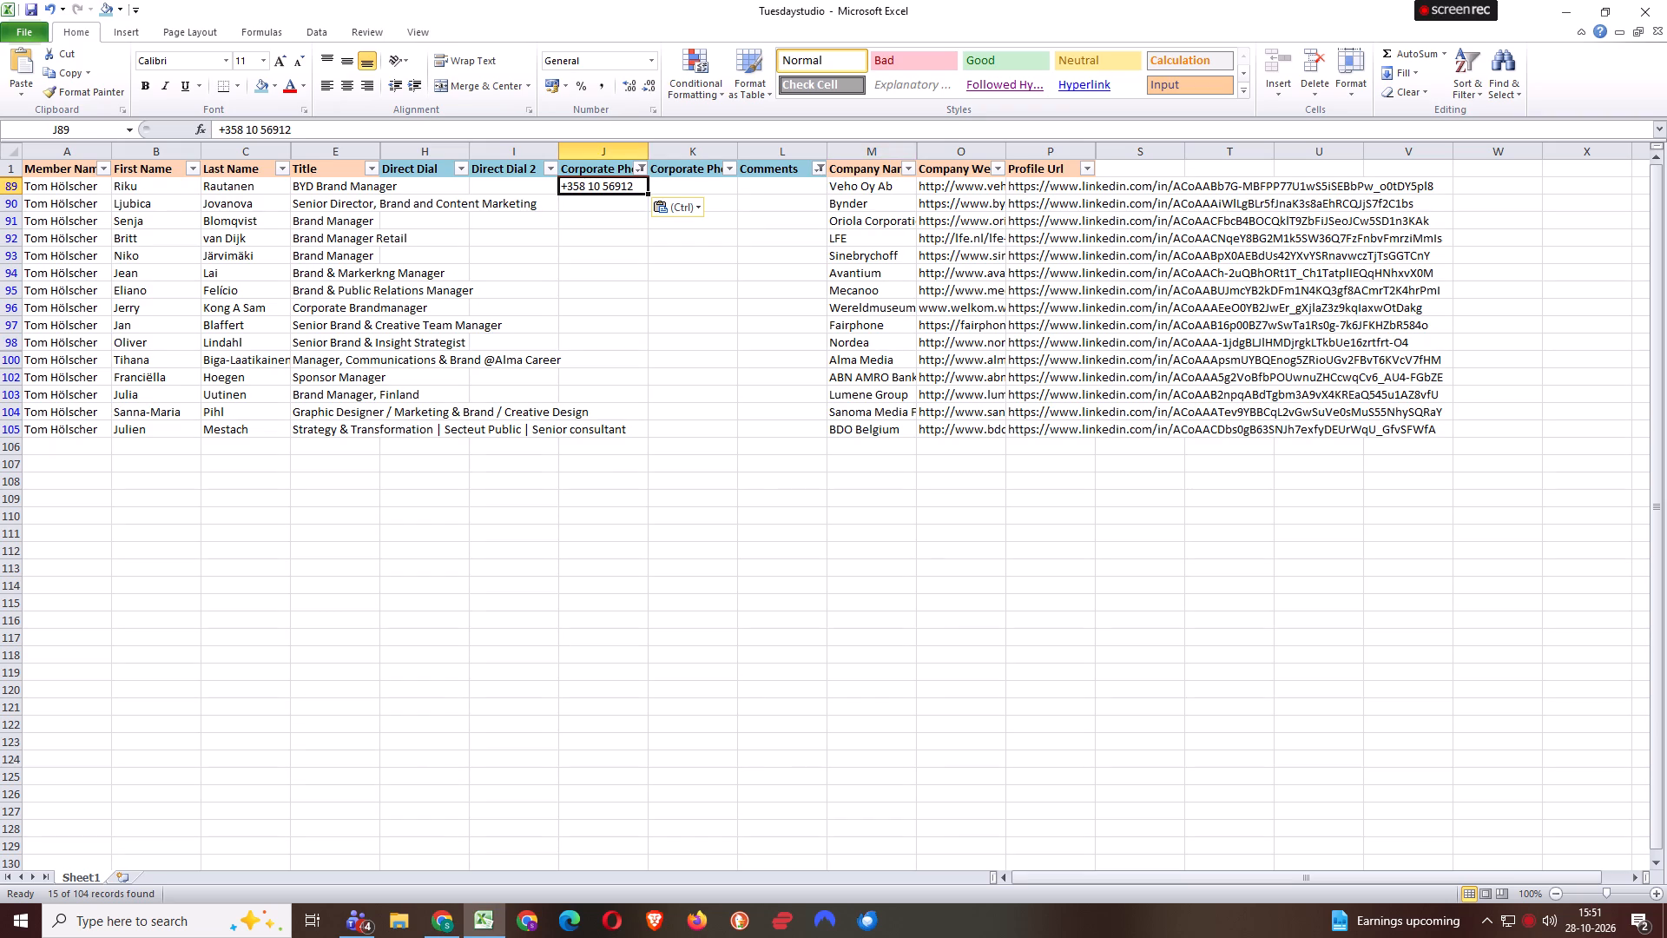
key(ctrl+z)
key(apostrophe)
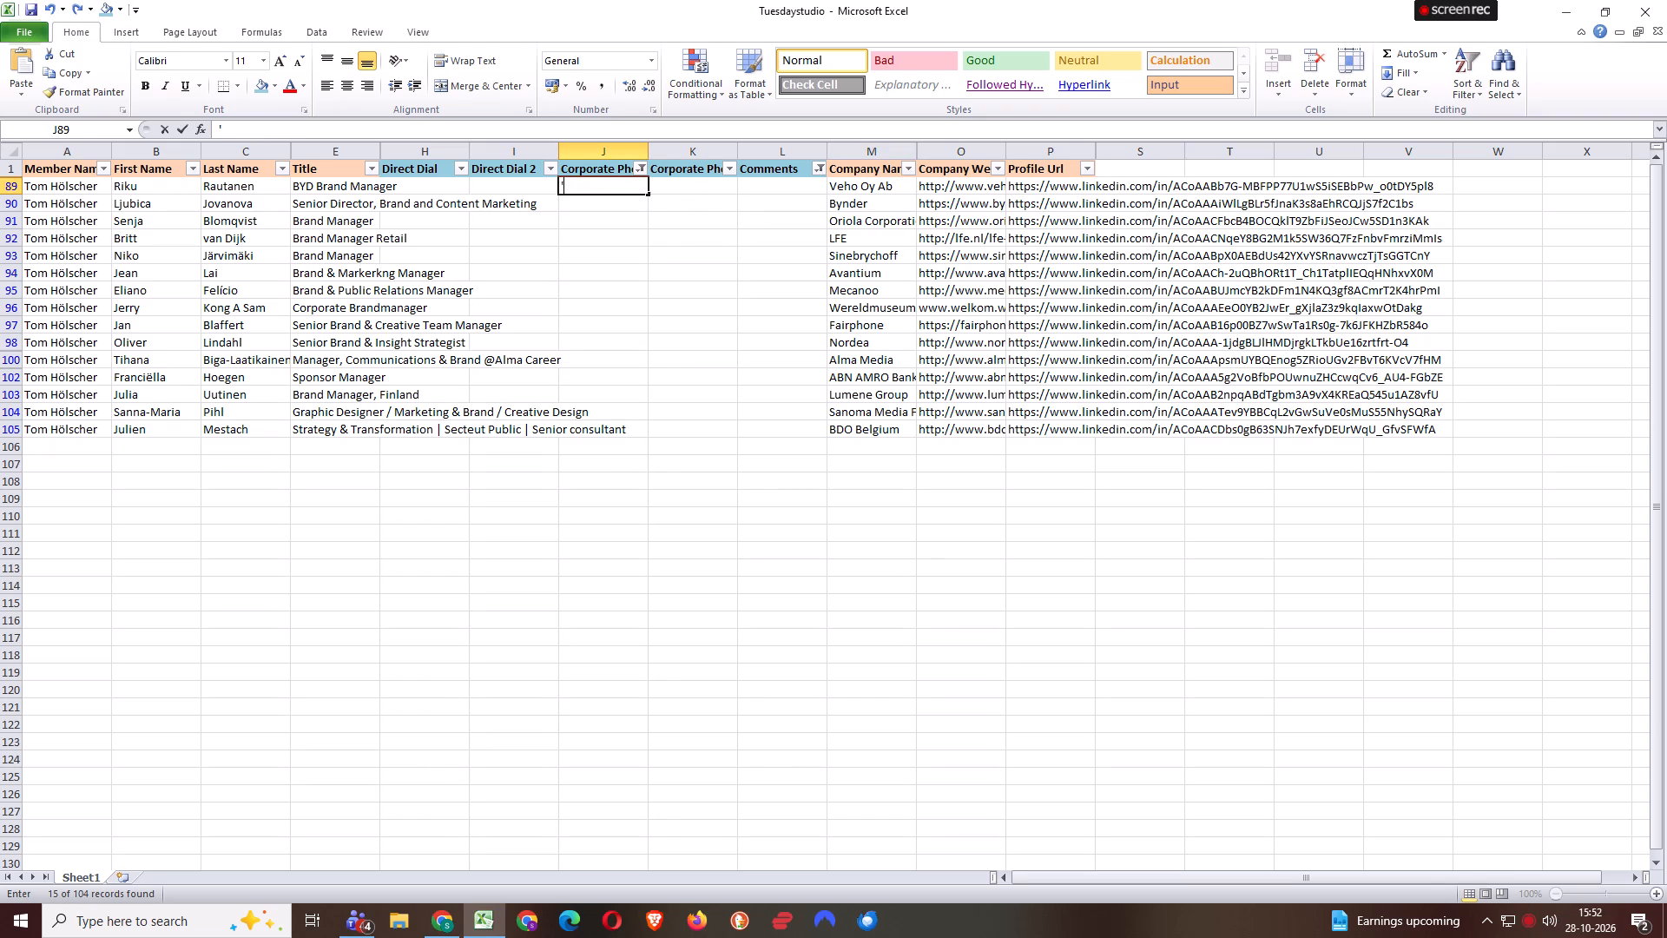
key(ctrl+v)
click(598, 181)
key(alt+Tab)
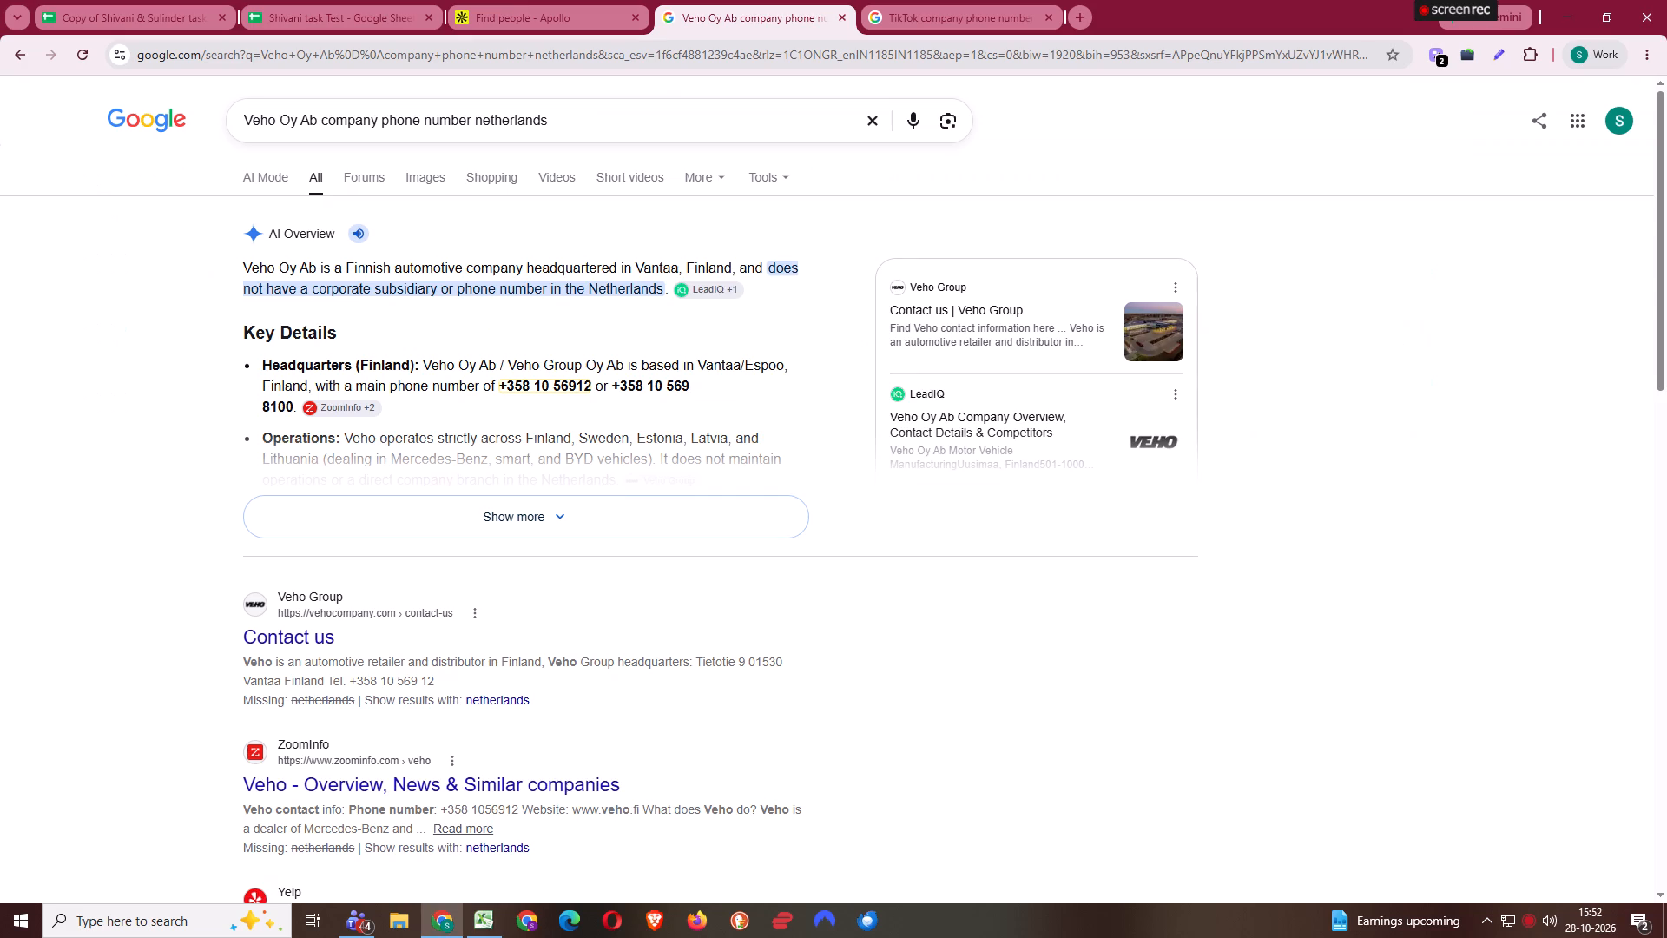
key(alt+Tab)
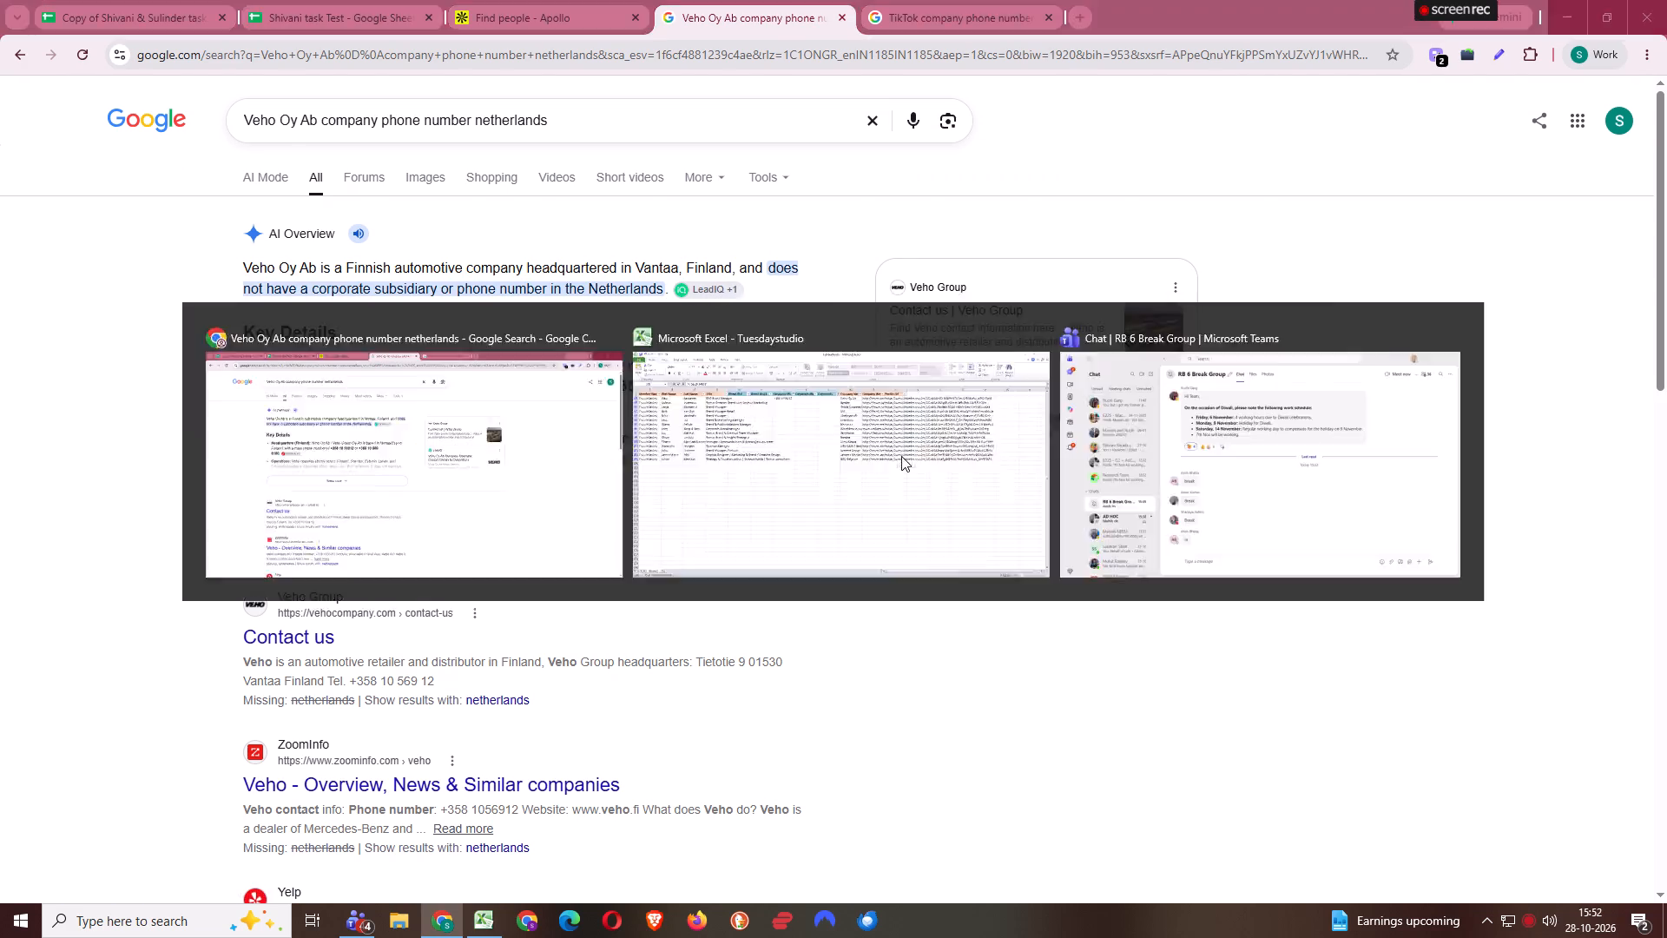
click(608, 183)
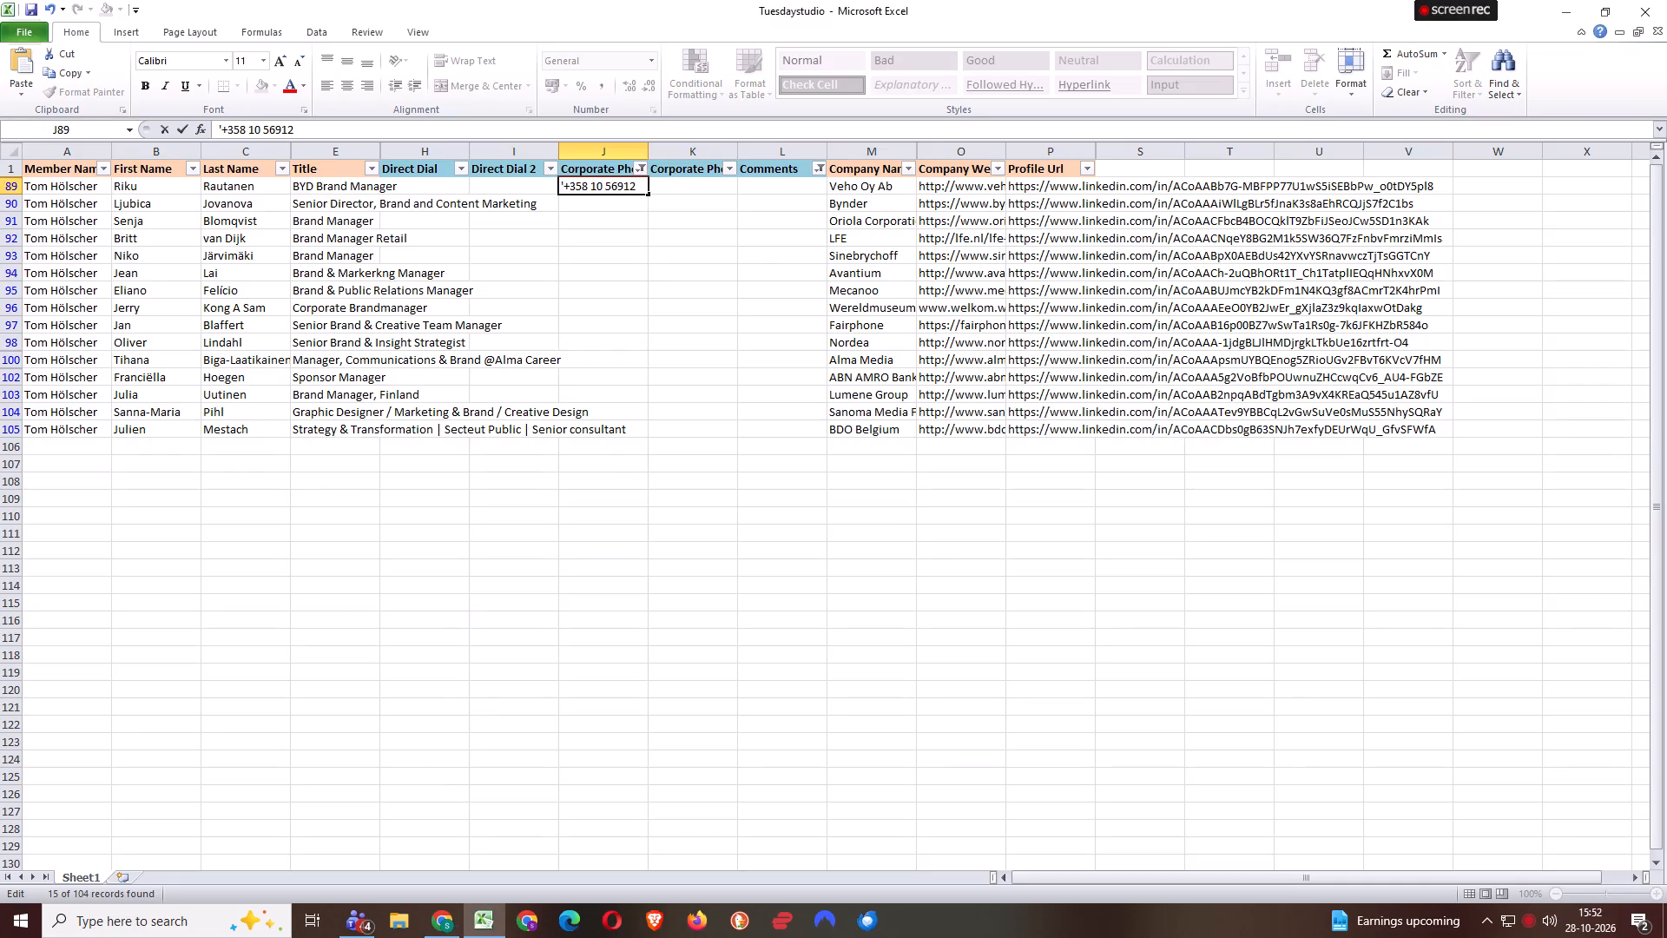
key(BackSpace)
click(751, 359)
Highlight Veho Oy Ab's non-Dutch phone number in cell J89 with the light blue fill.
click(605, 184)
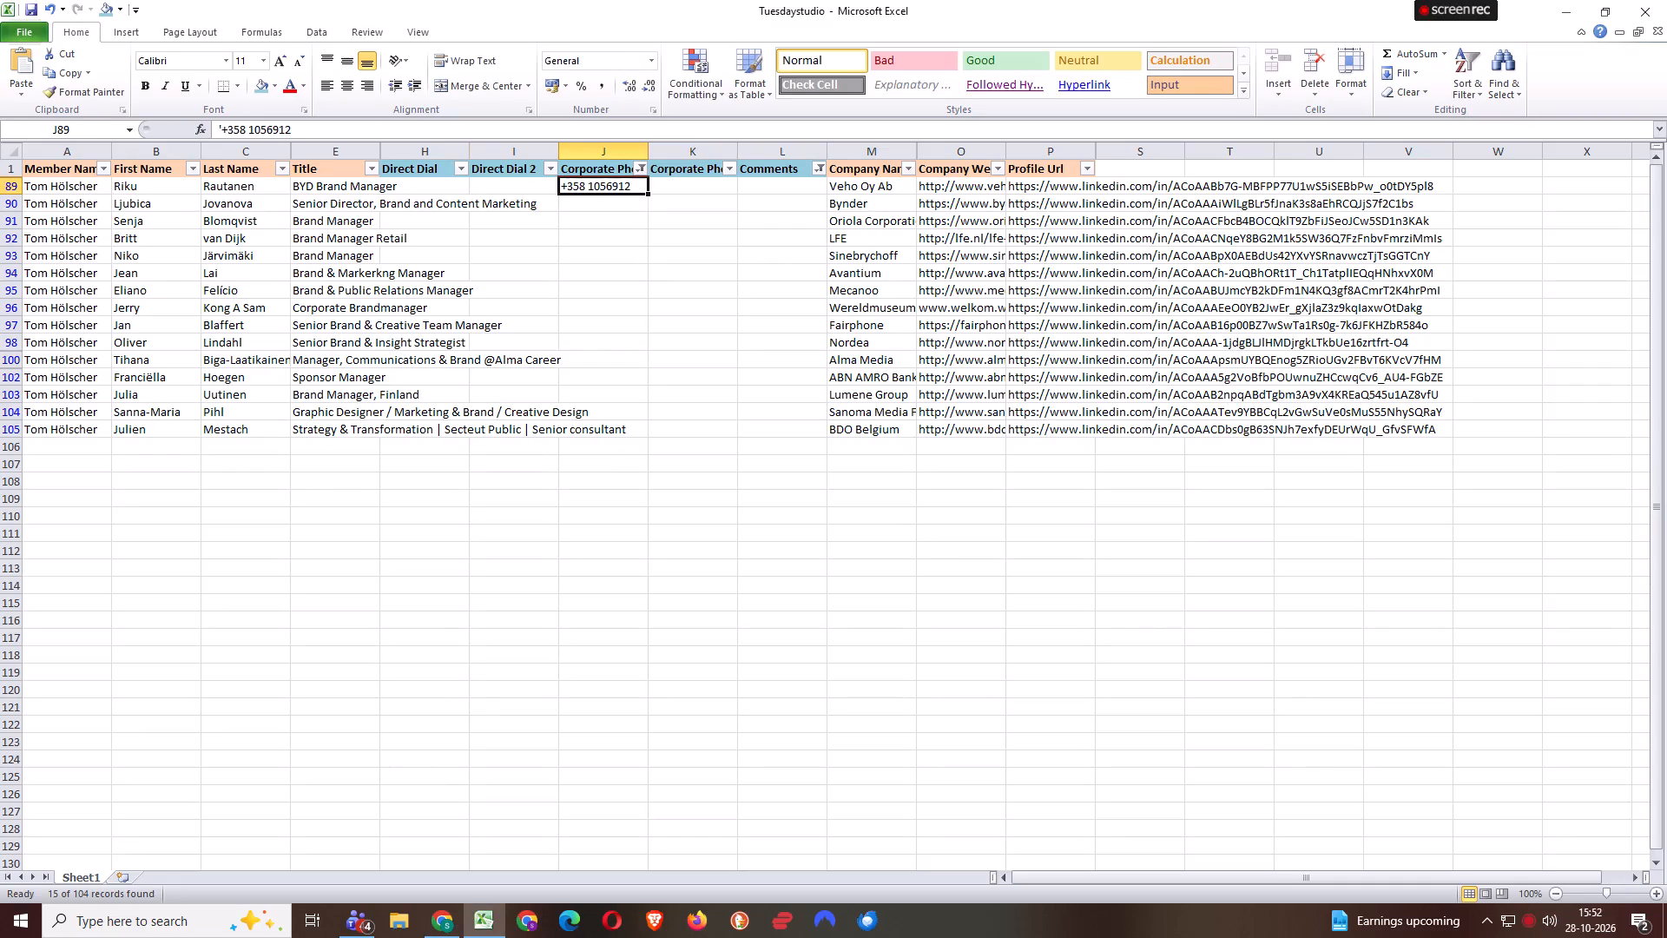
click(241, 83)
double_click(256, 84)
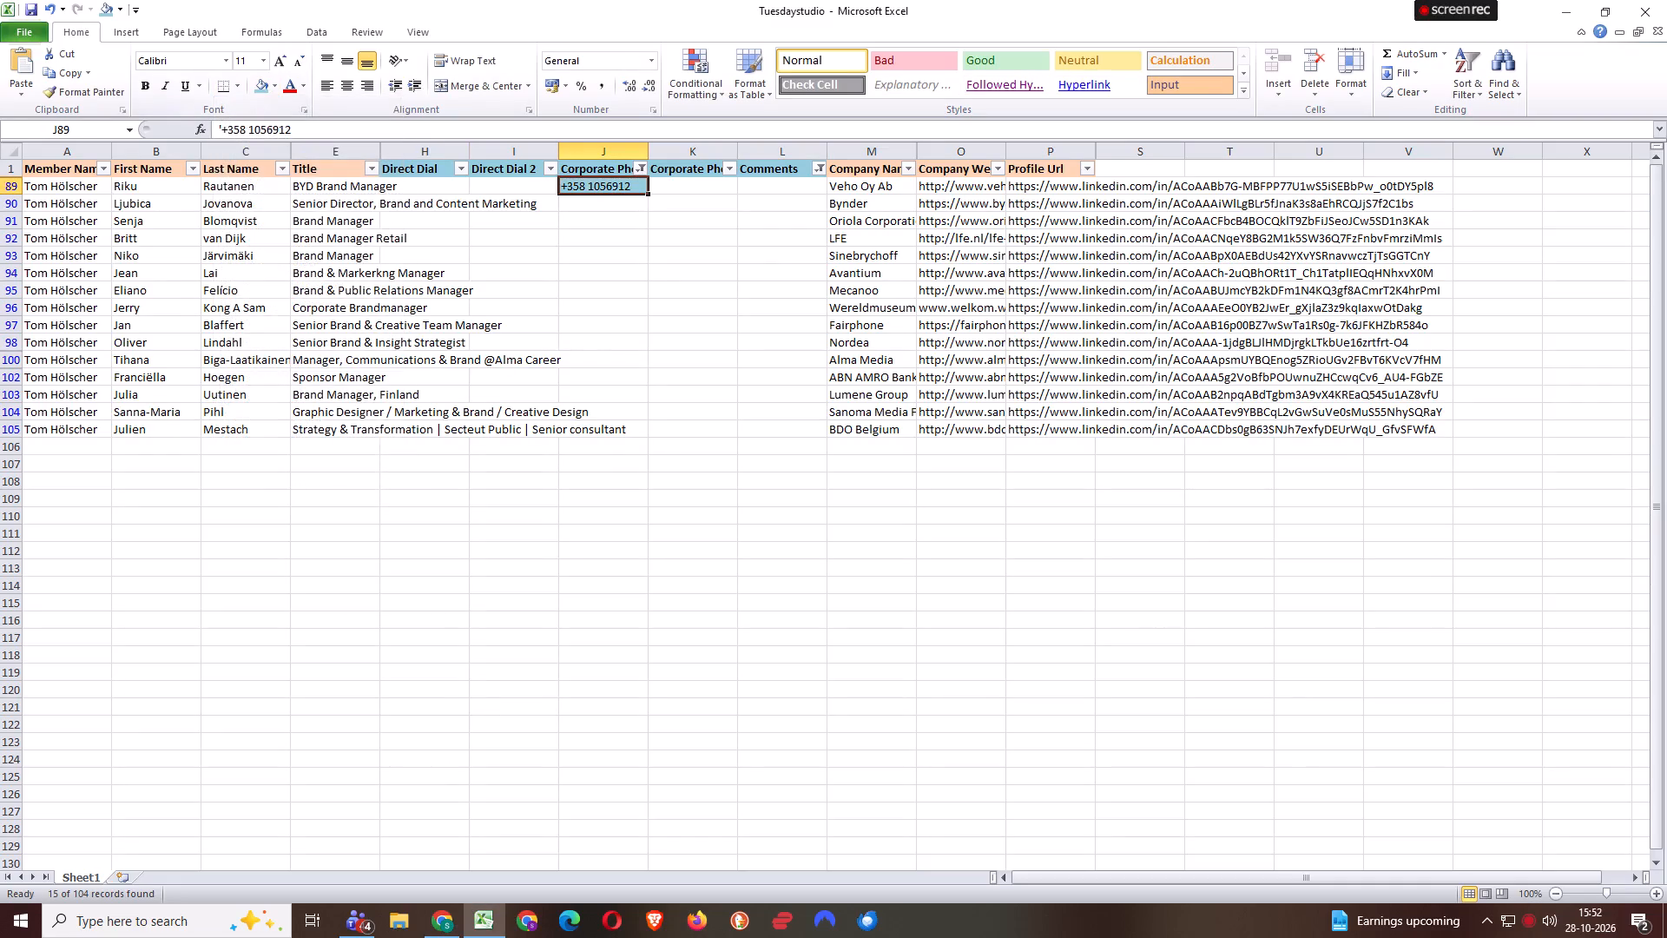
Reapply the filter on the first Corporate Phone column to hide the completed Veho Oy Ab row.
click(641, 175)
click(534, 485)
click(766, 492)
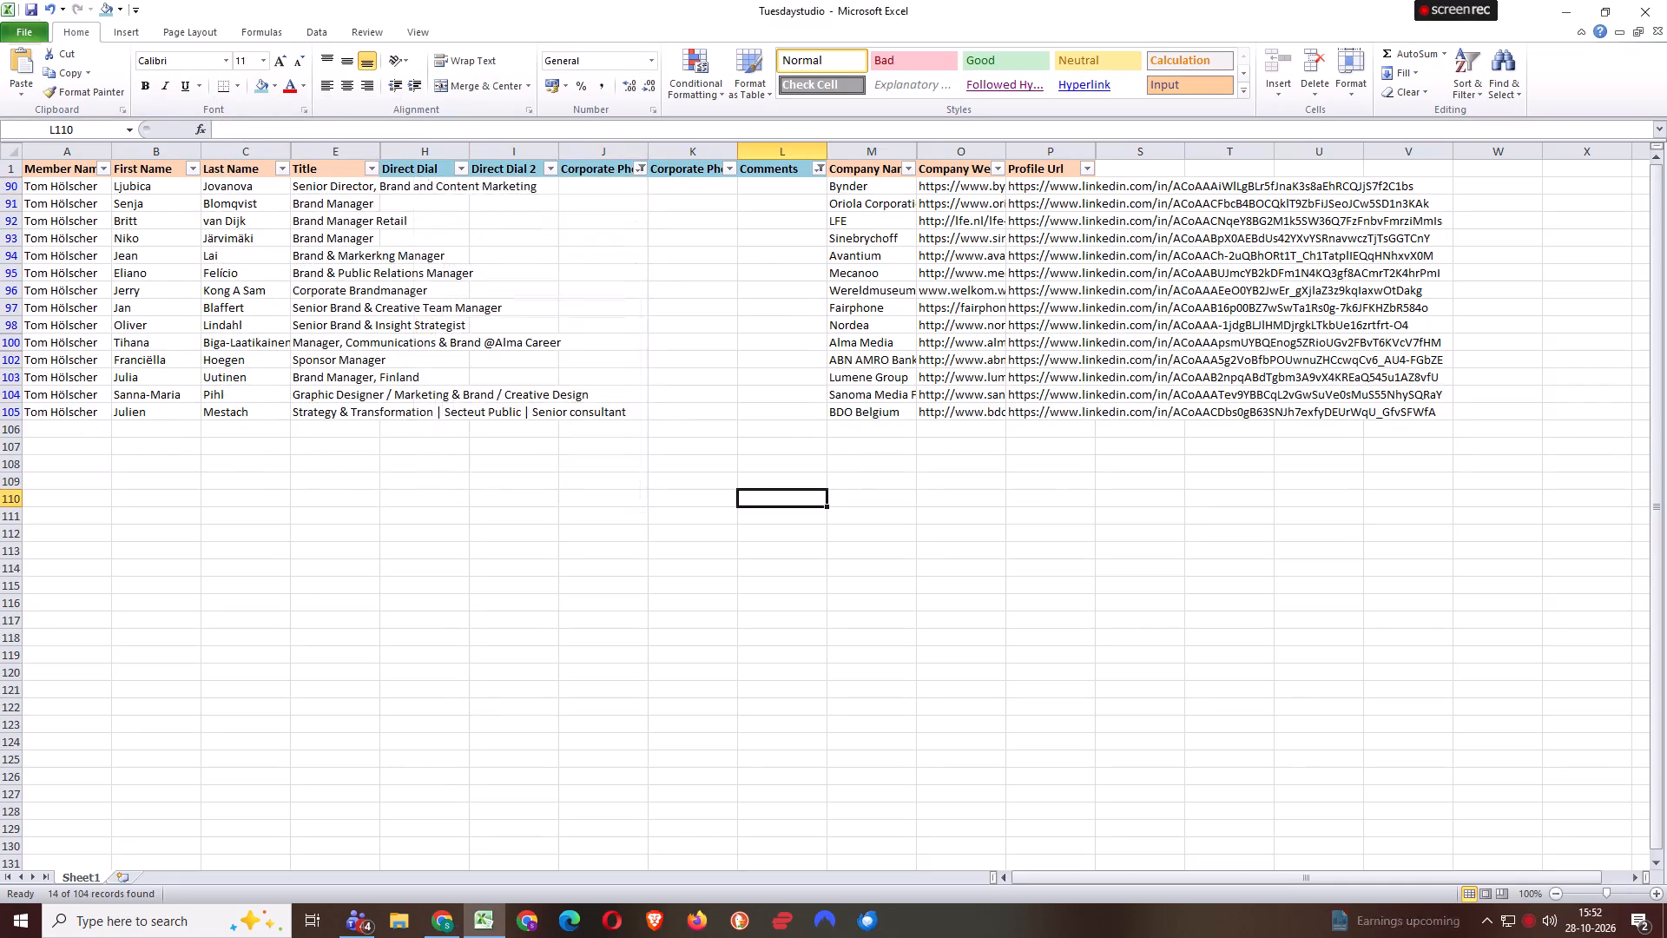
Save the Tuesdaystudio workbook.
key(ctrl+s)
key(ctrl+s)
key(ctrl+s)
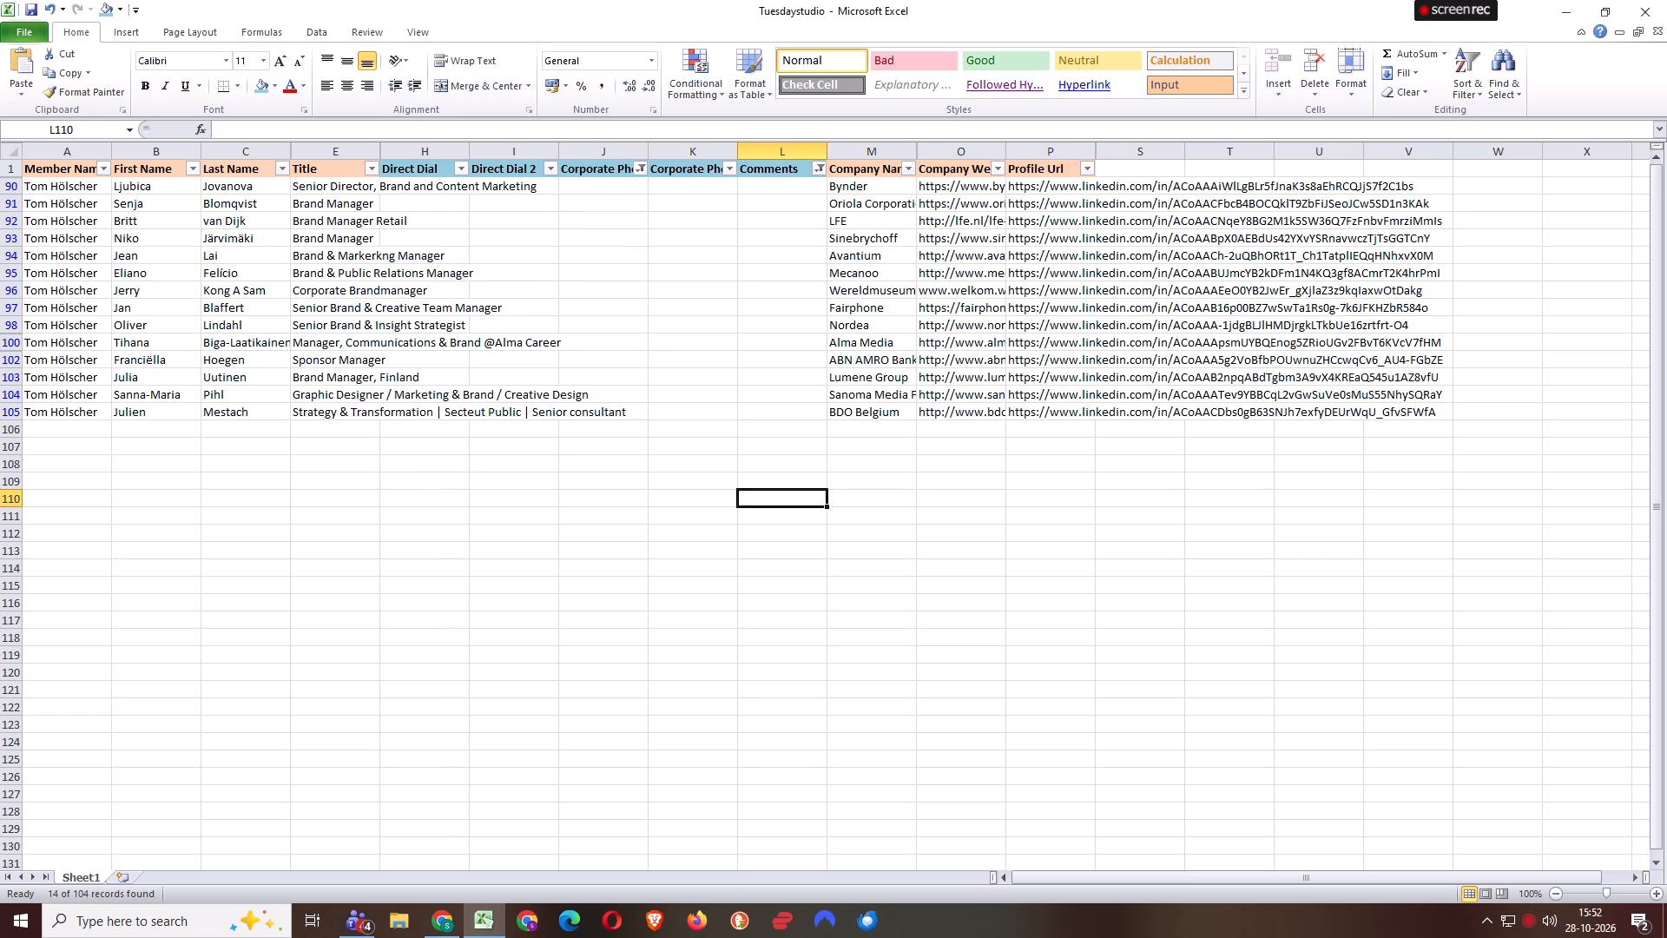
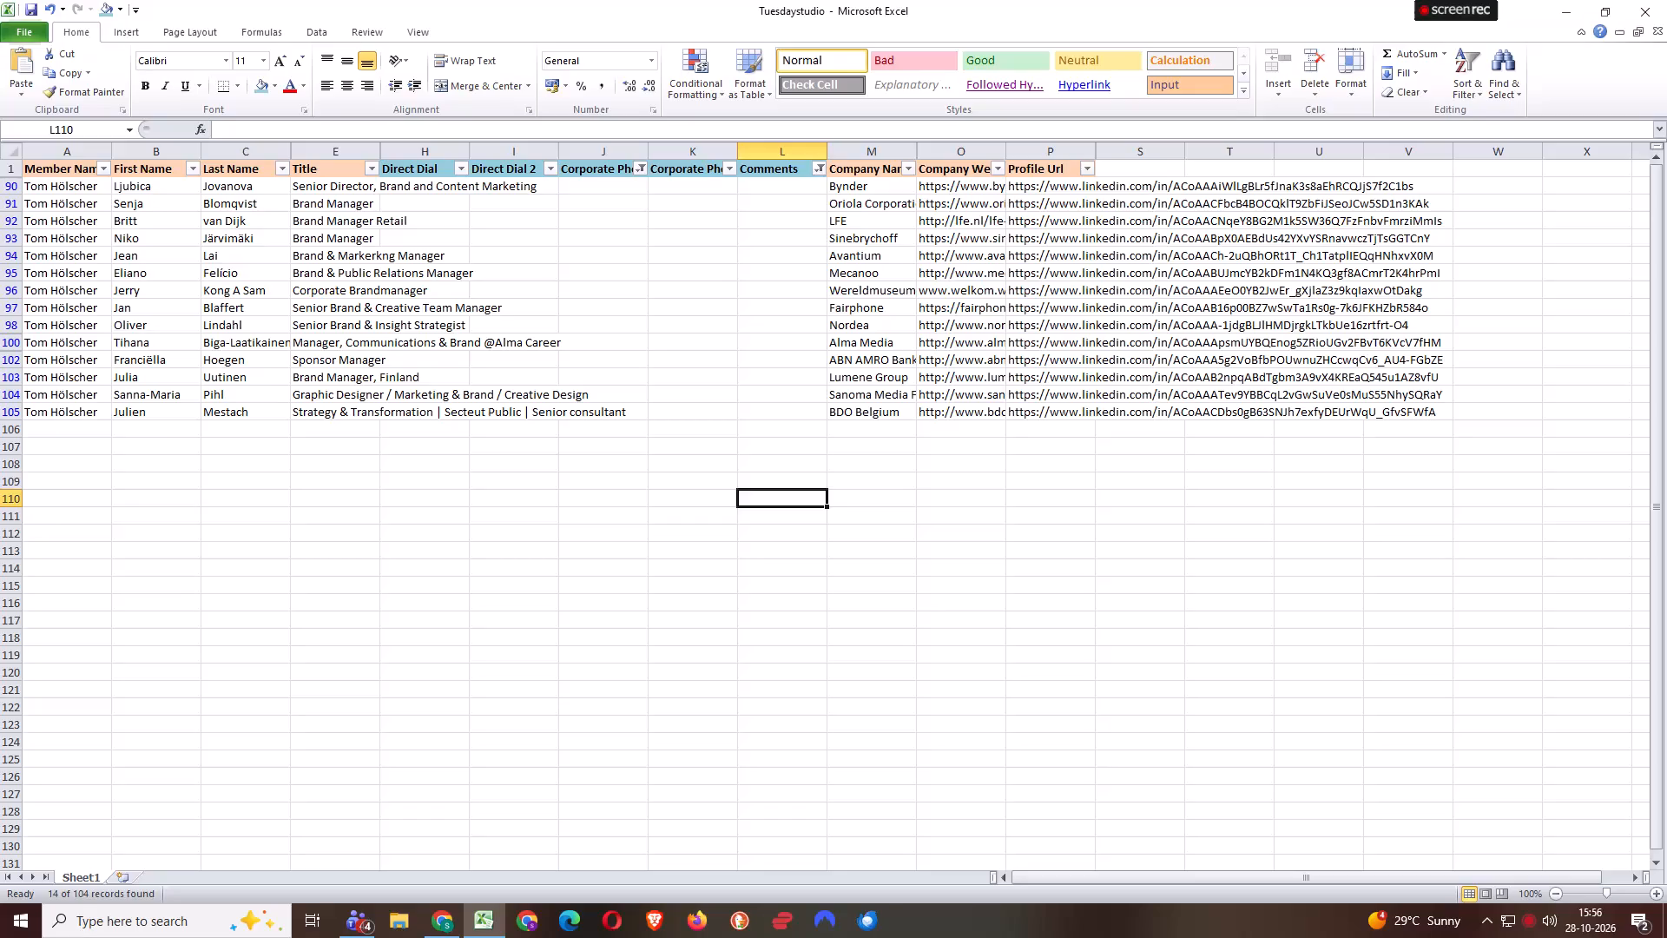
Save the Tuesdaystudio workbook with an empty cell below the remaining contact rows selected.
scroll(768, 467, up, 3)
click(627, 579)
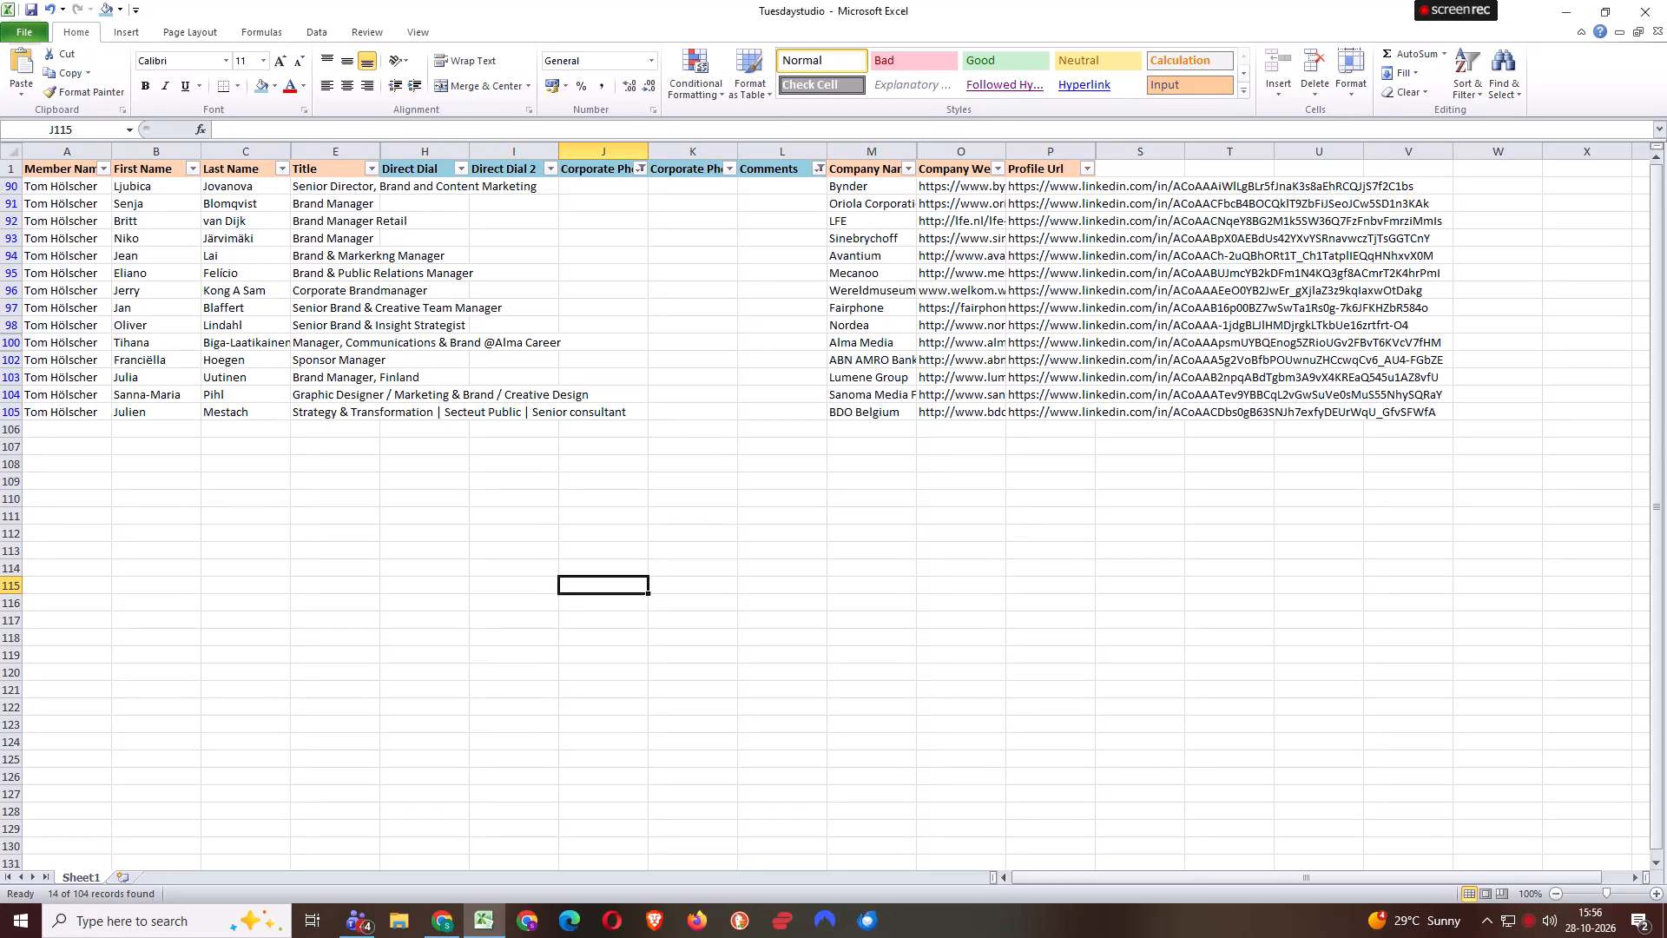
key(ctrl+s)
key(ctrl+s)
key(ctrl+s)
Lock the Windows session.
key(super+l)
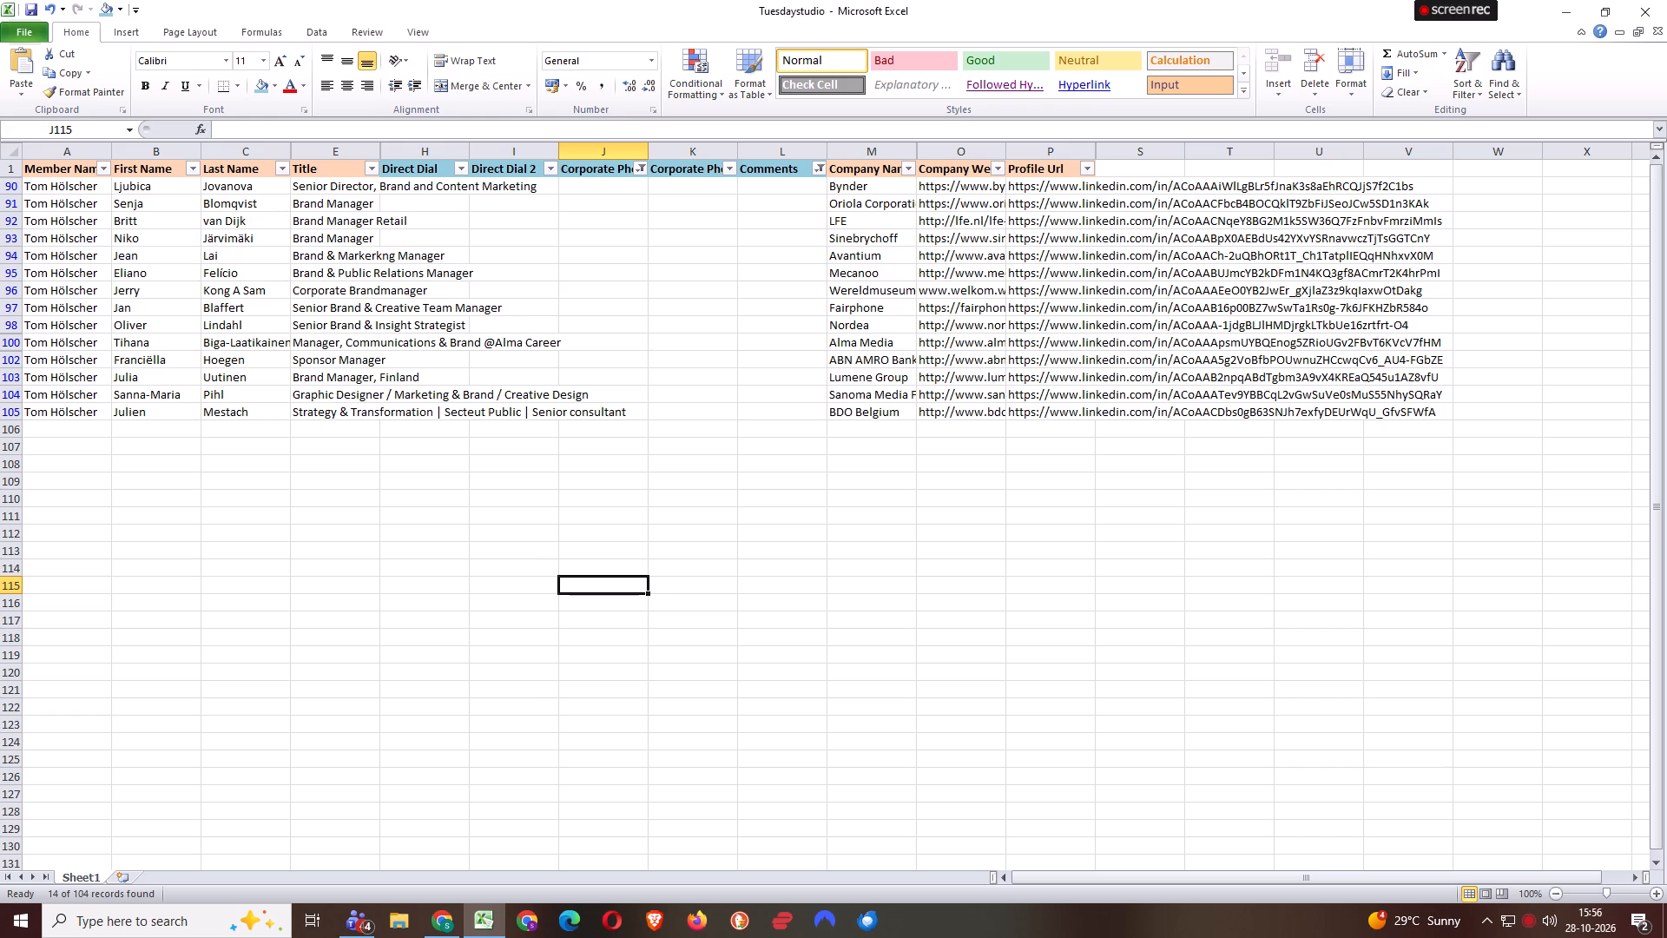